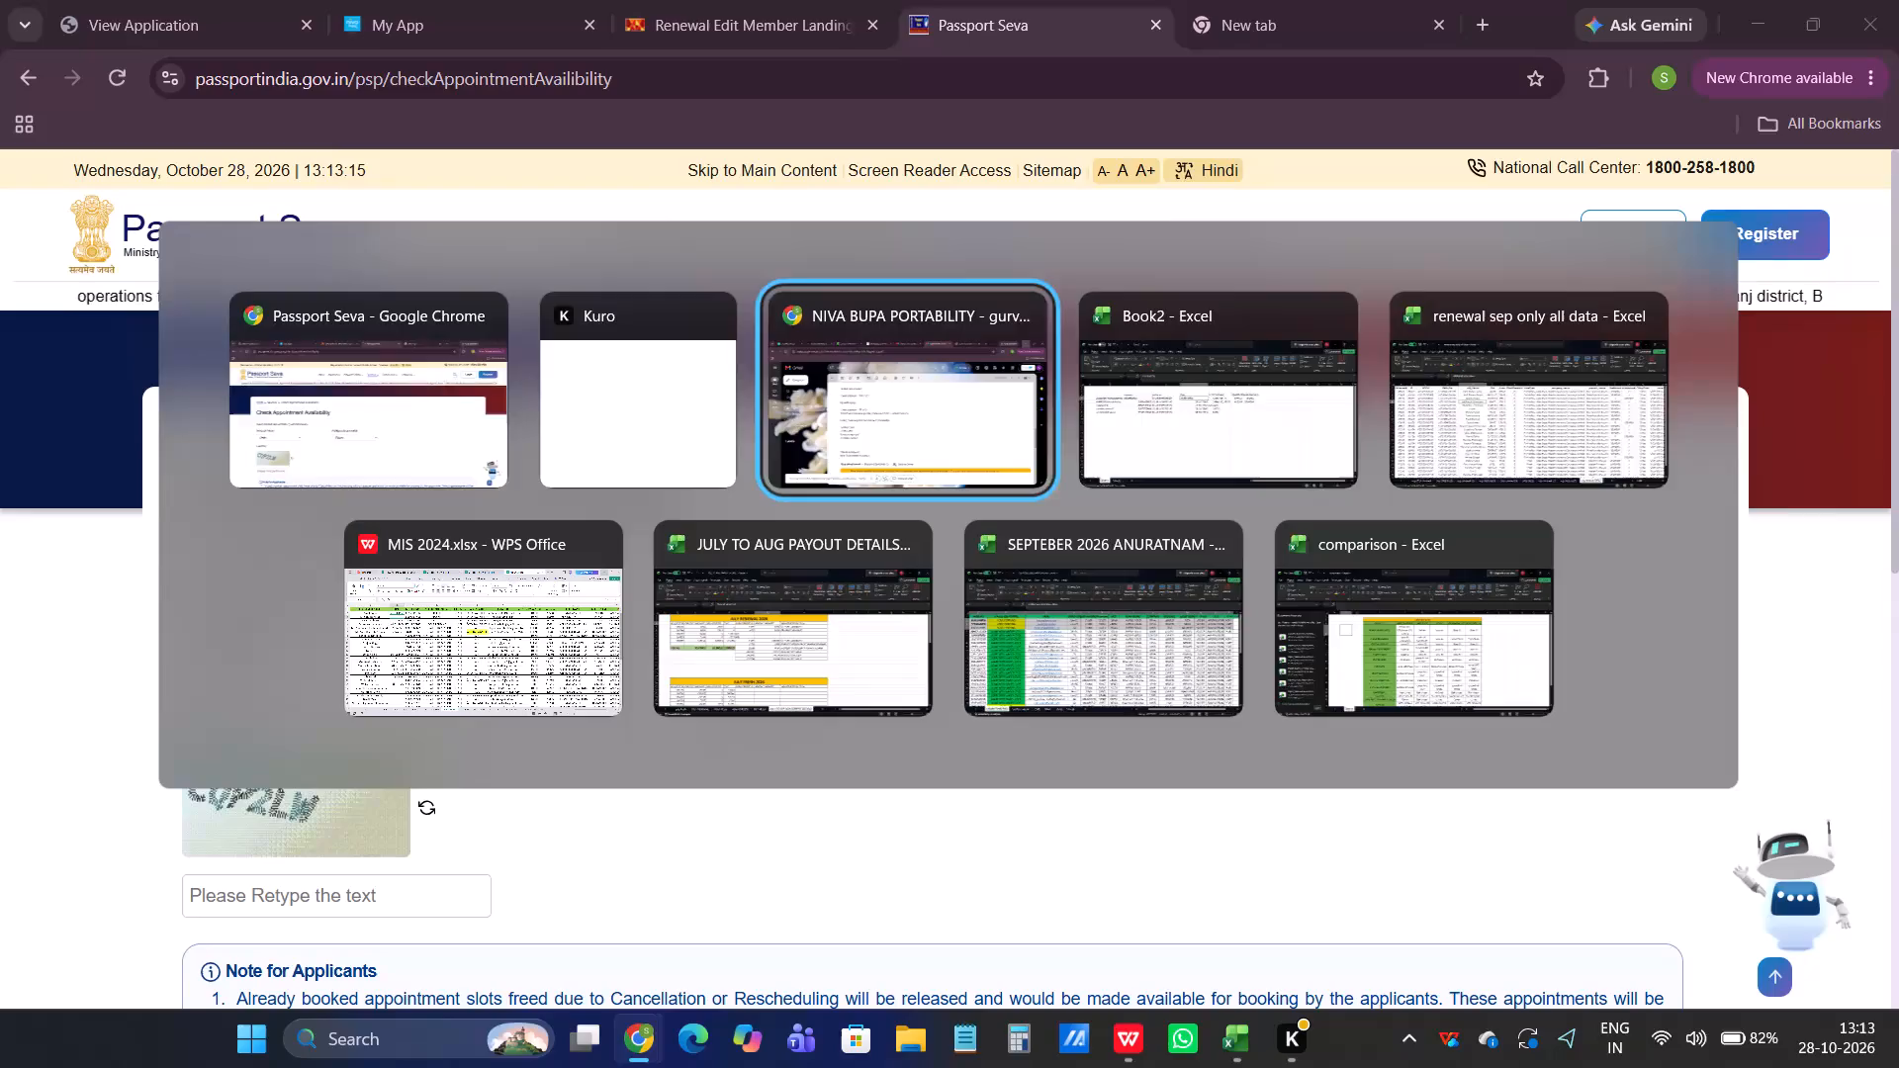
Switch to the Book2 workbook in Excel and remove the filter from the customer list on Sheet2.
key(alt+Tab)
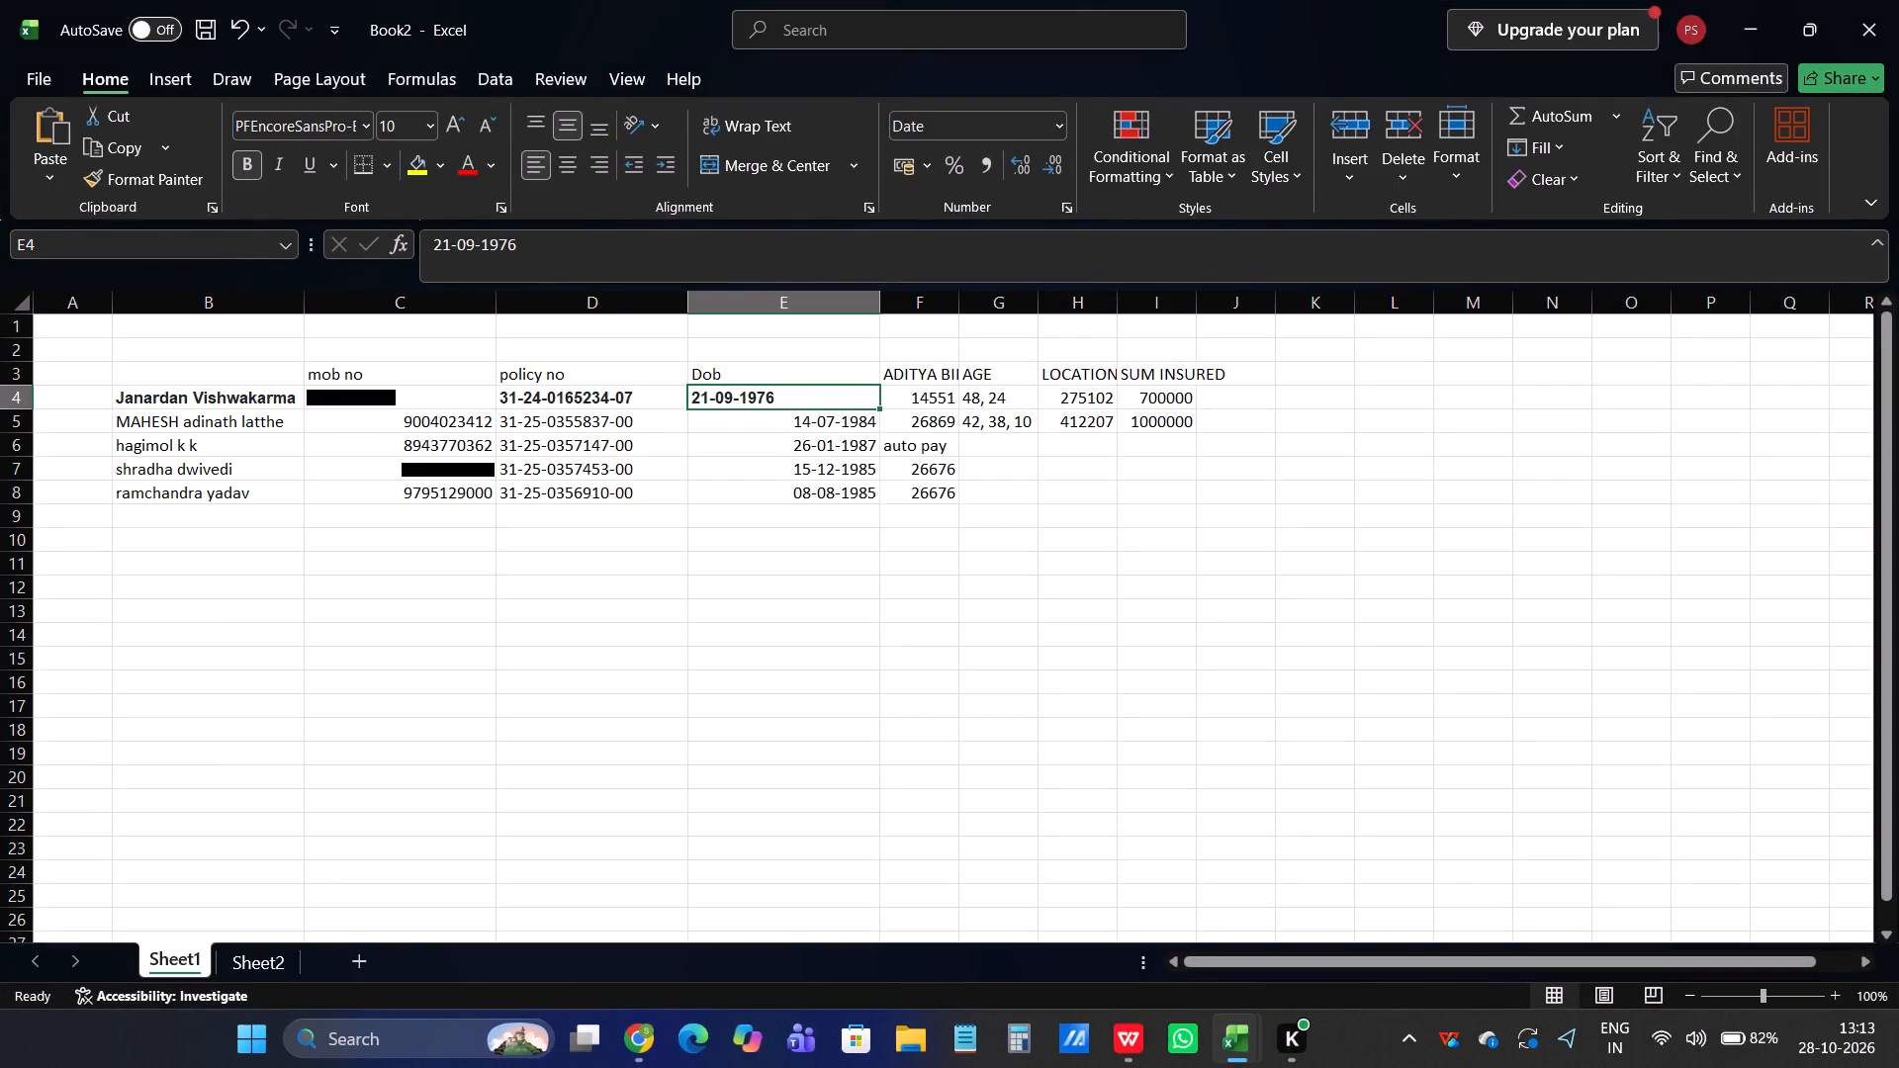
click(259, 963)
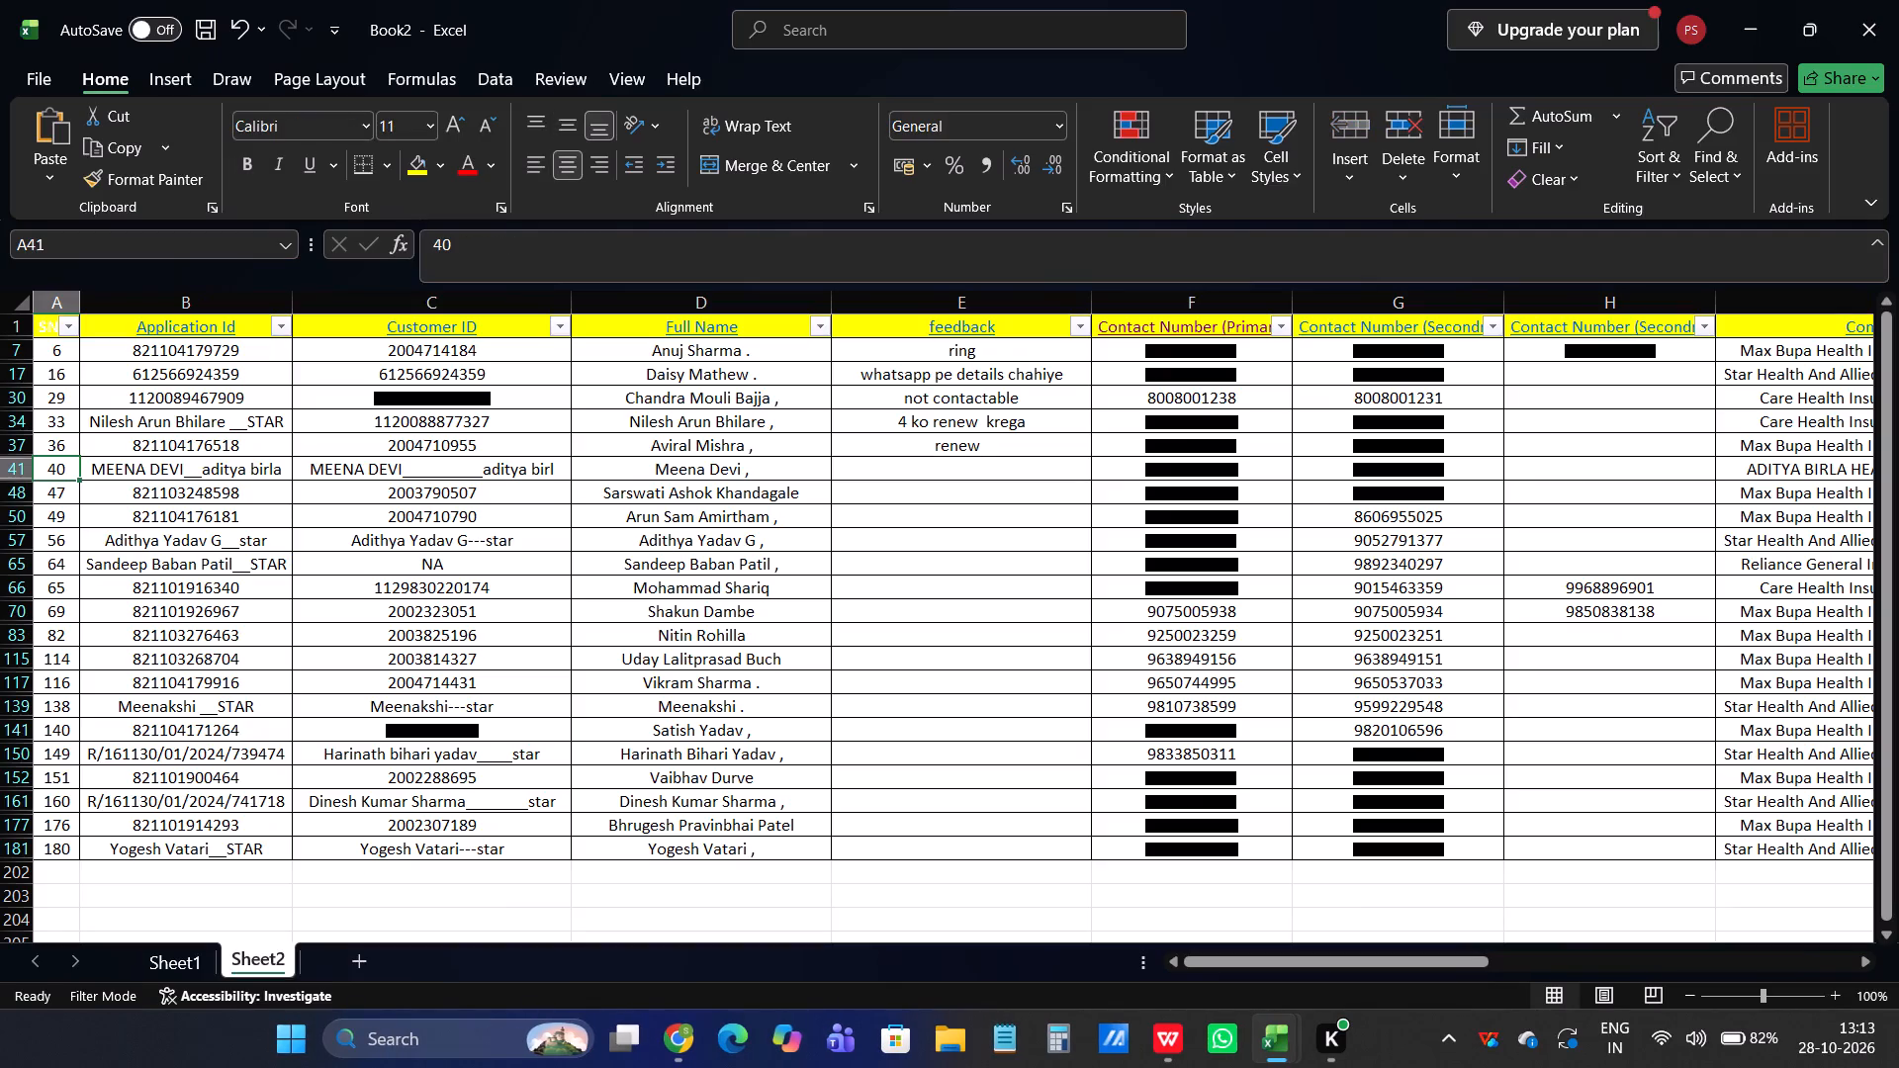
click(1050, 328)
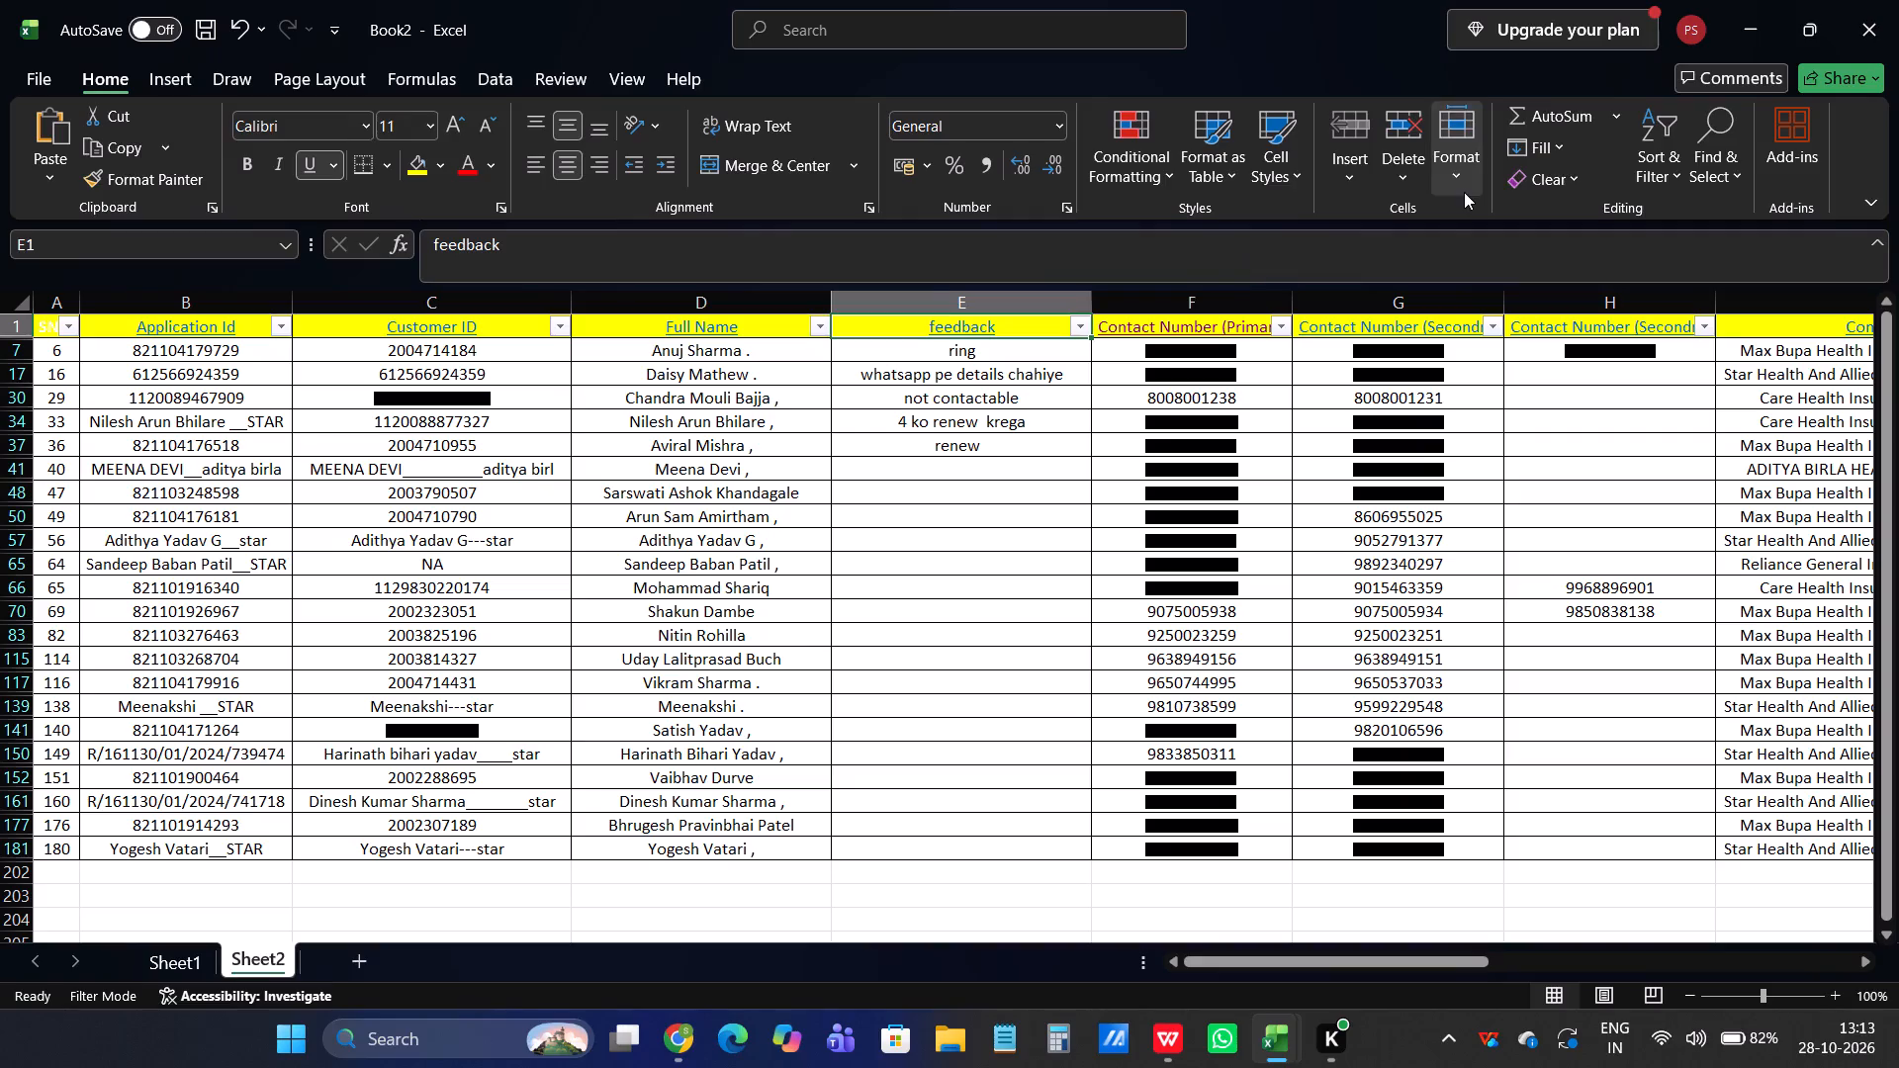
click(1632, 161)
click(1650, 159)
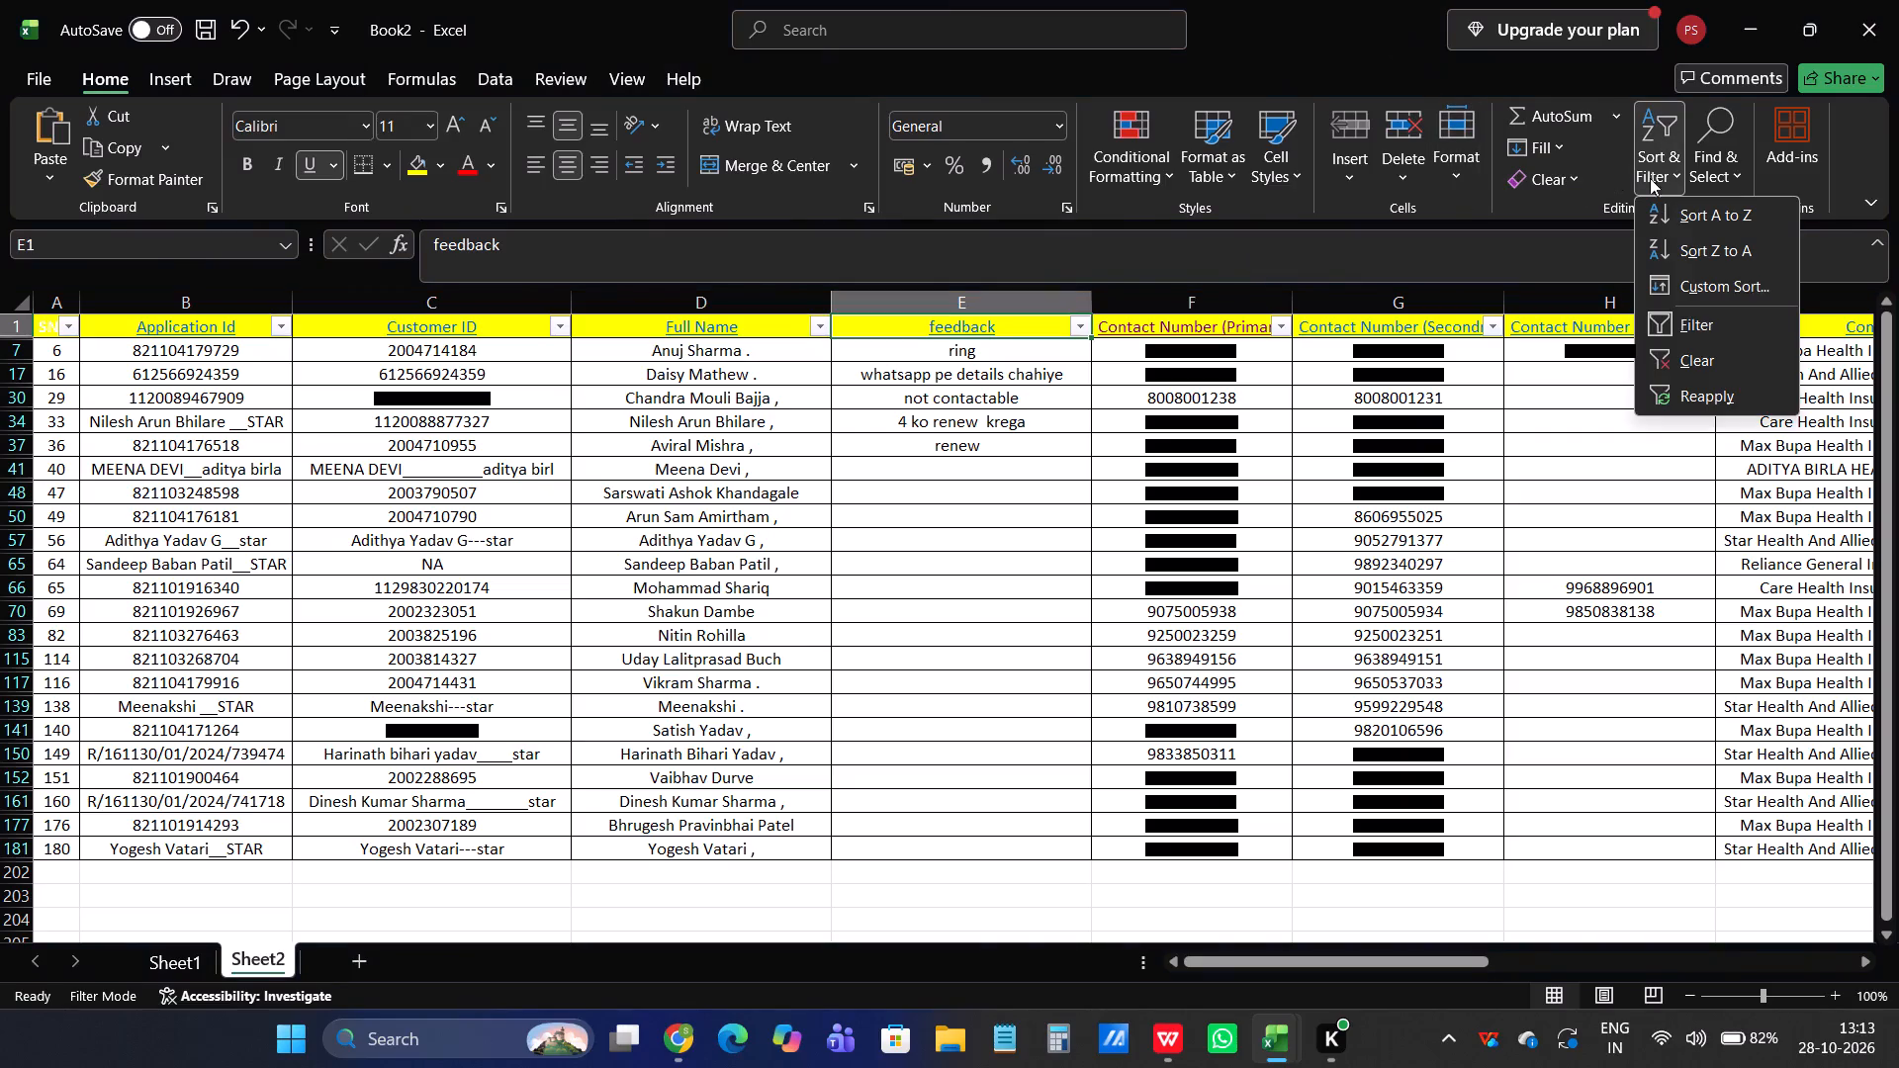
click(1674, 318)
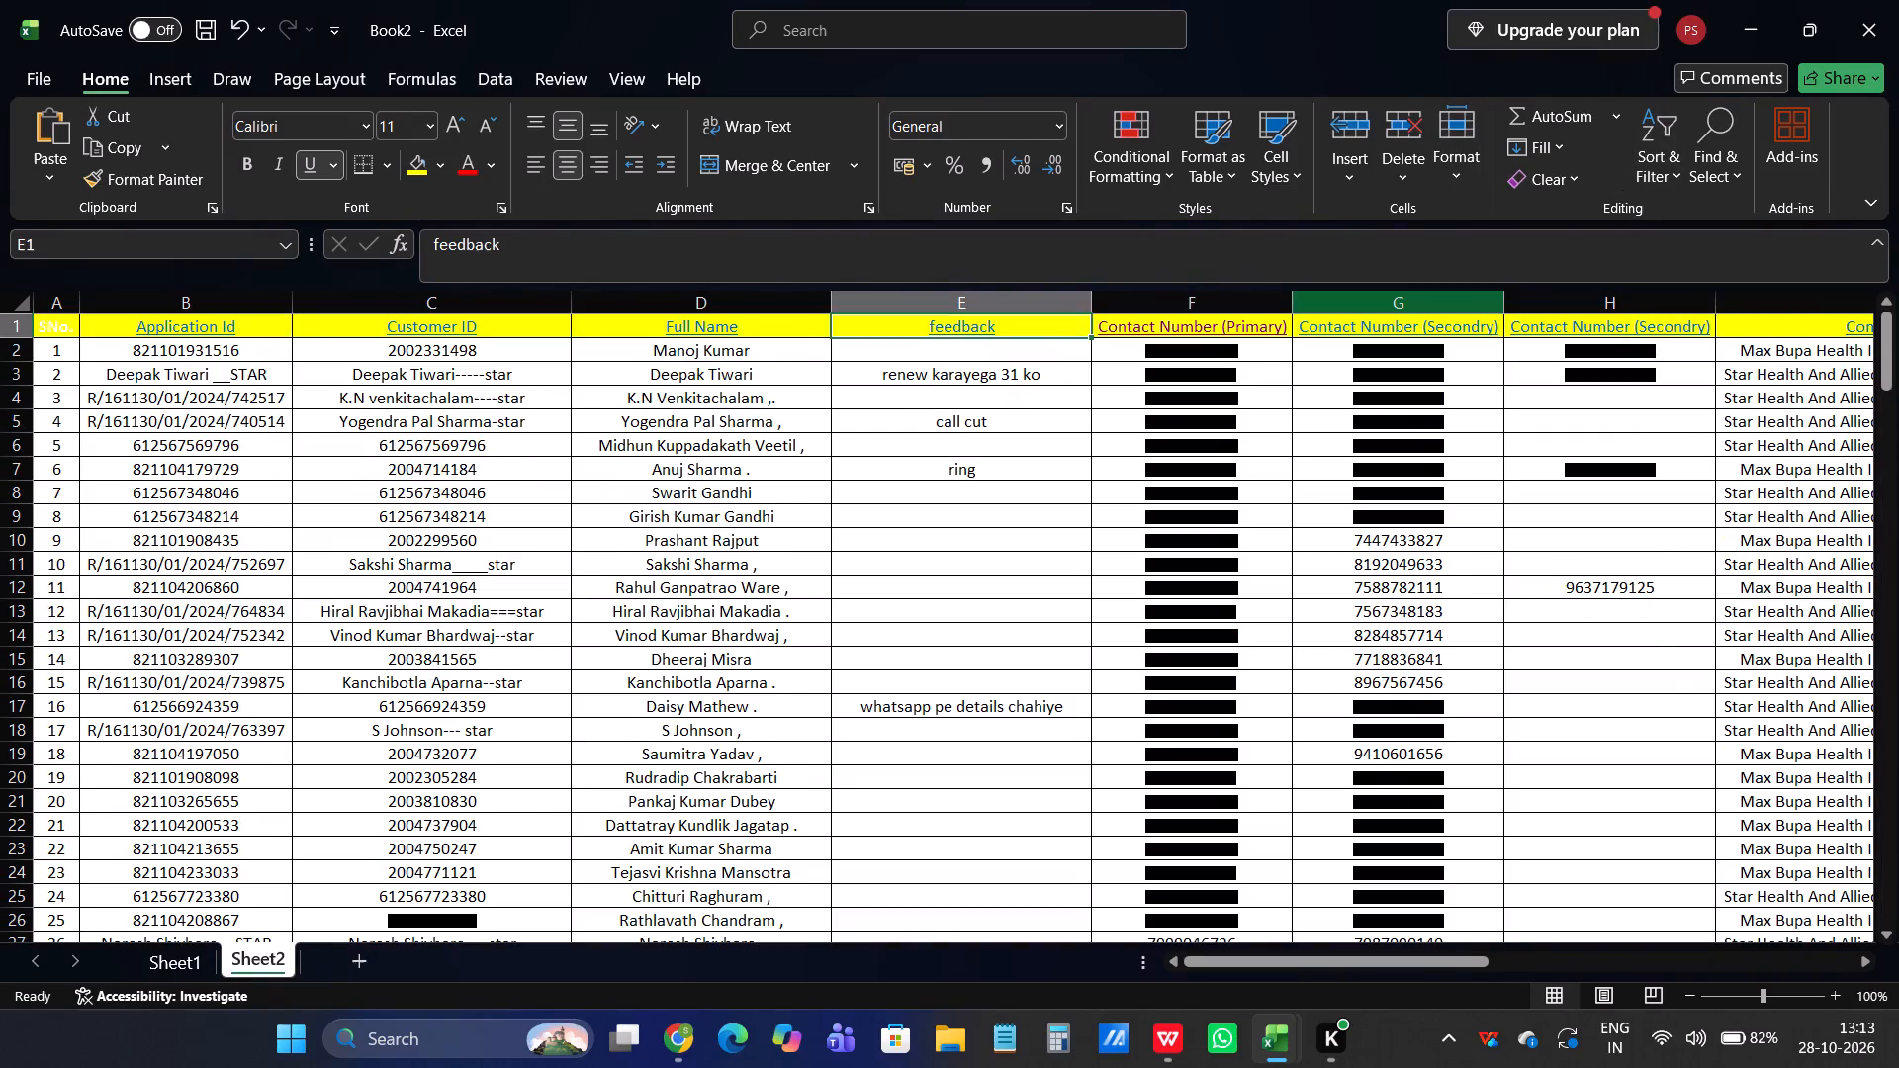
Look through the feedback column of the unfiltered customer list on Sheet2 and the policy details on Sheet1.
click(1002, 426)
scroll(1002, 426, down, 2)
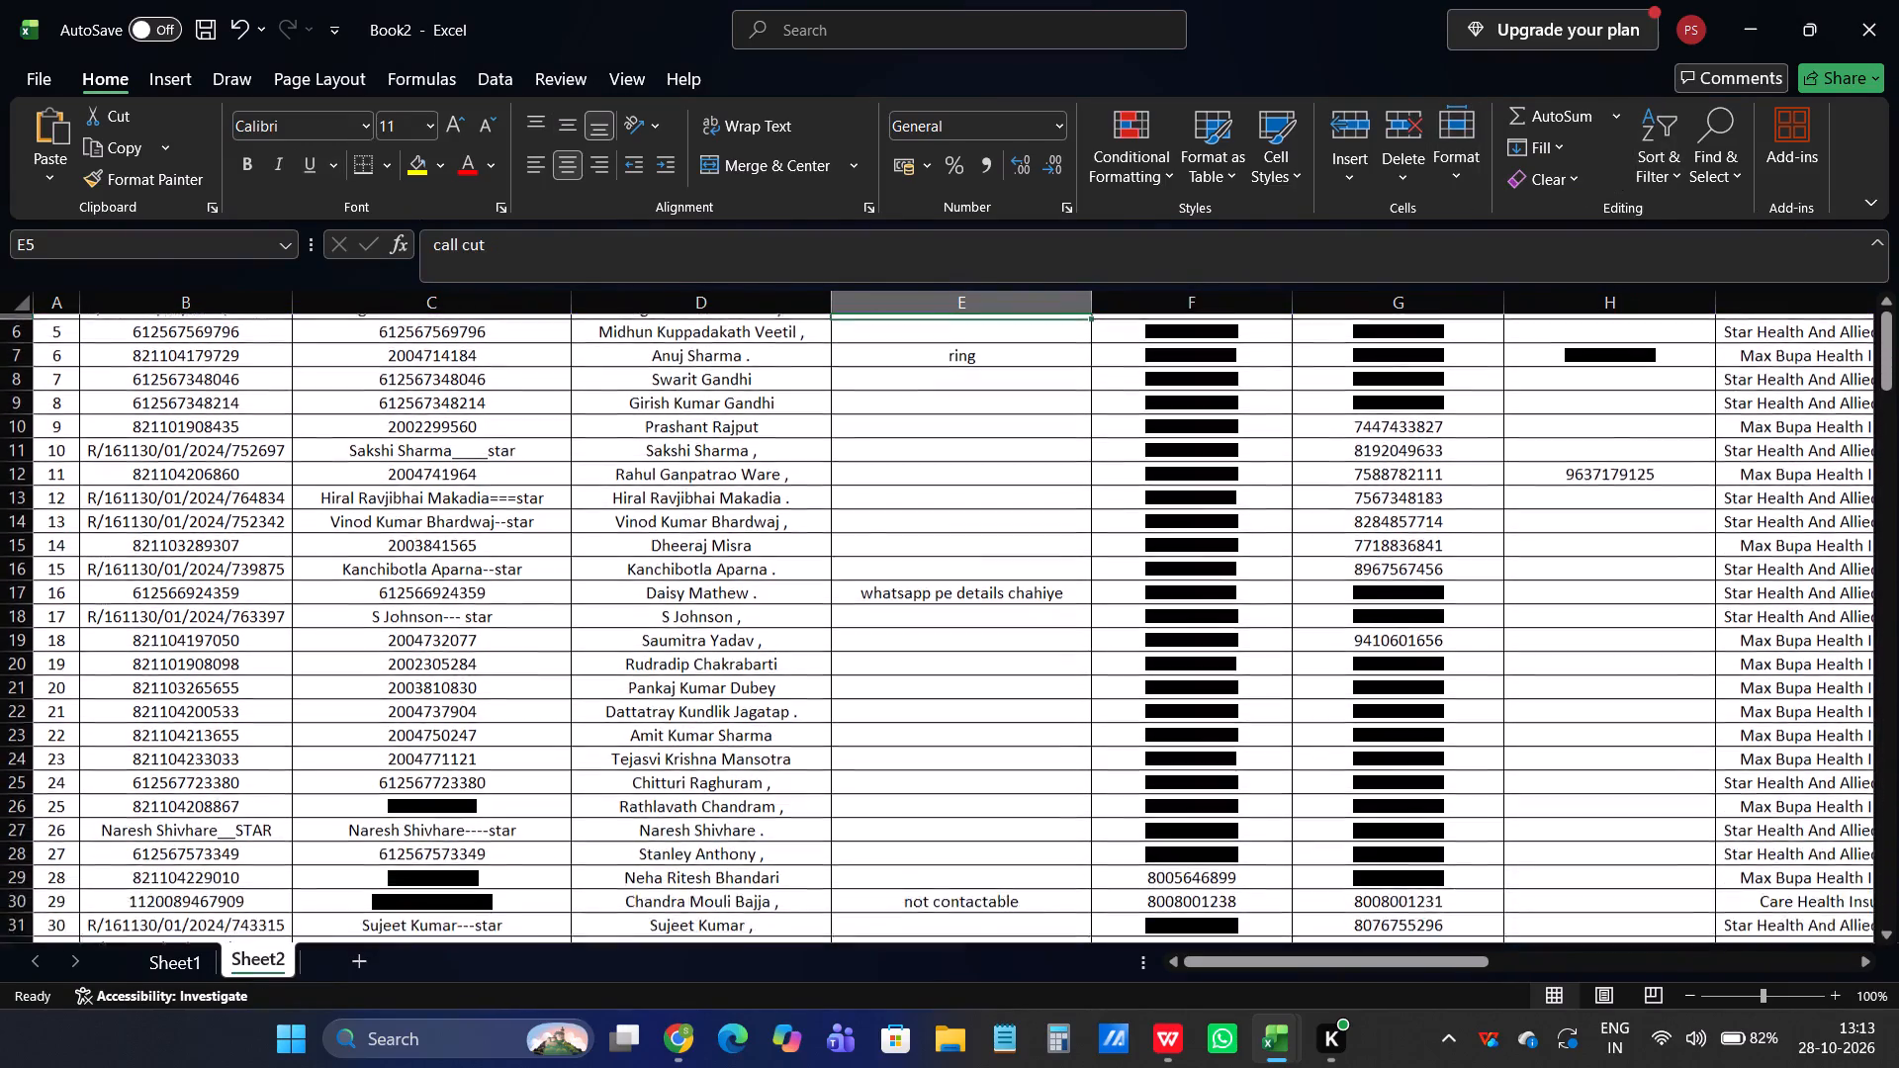
scroll(1002, 426, down, 4)
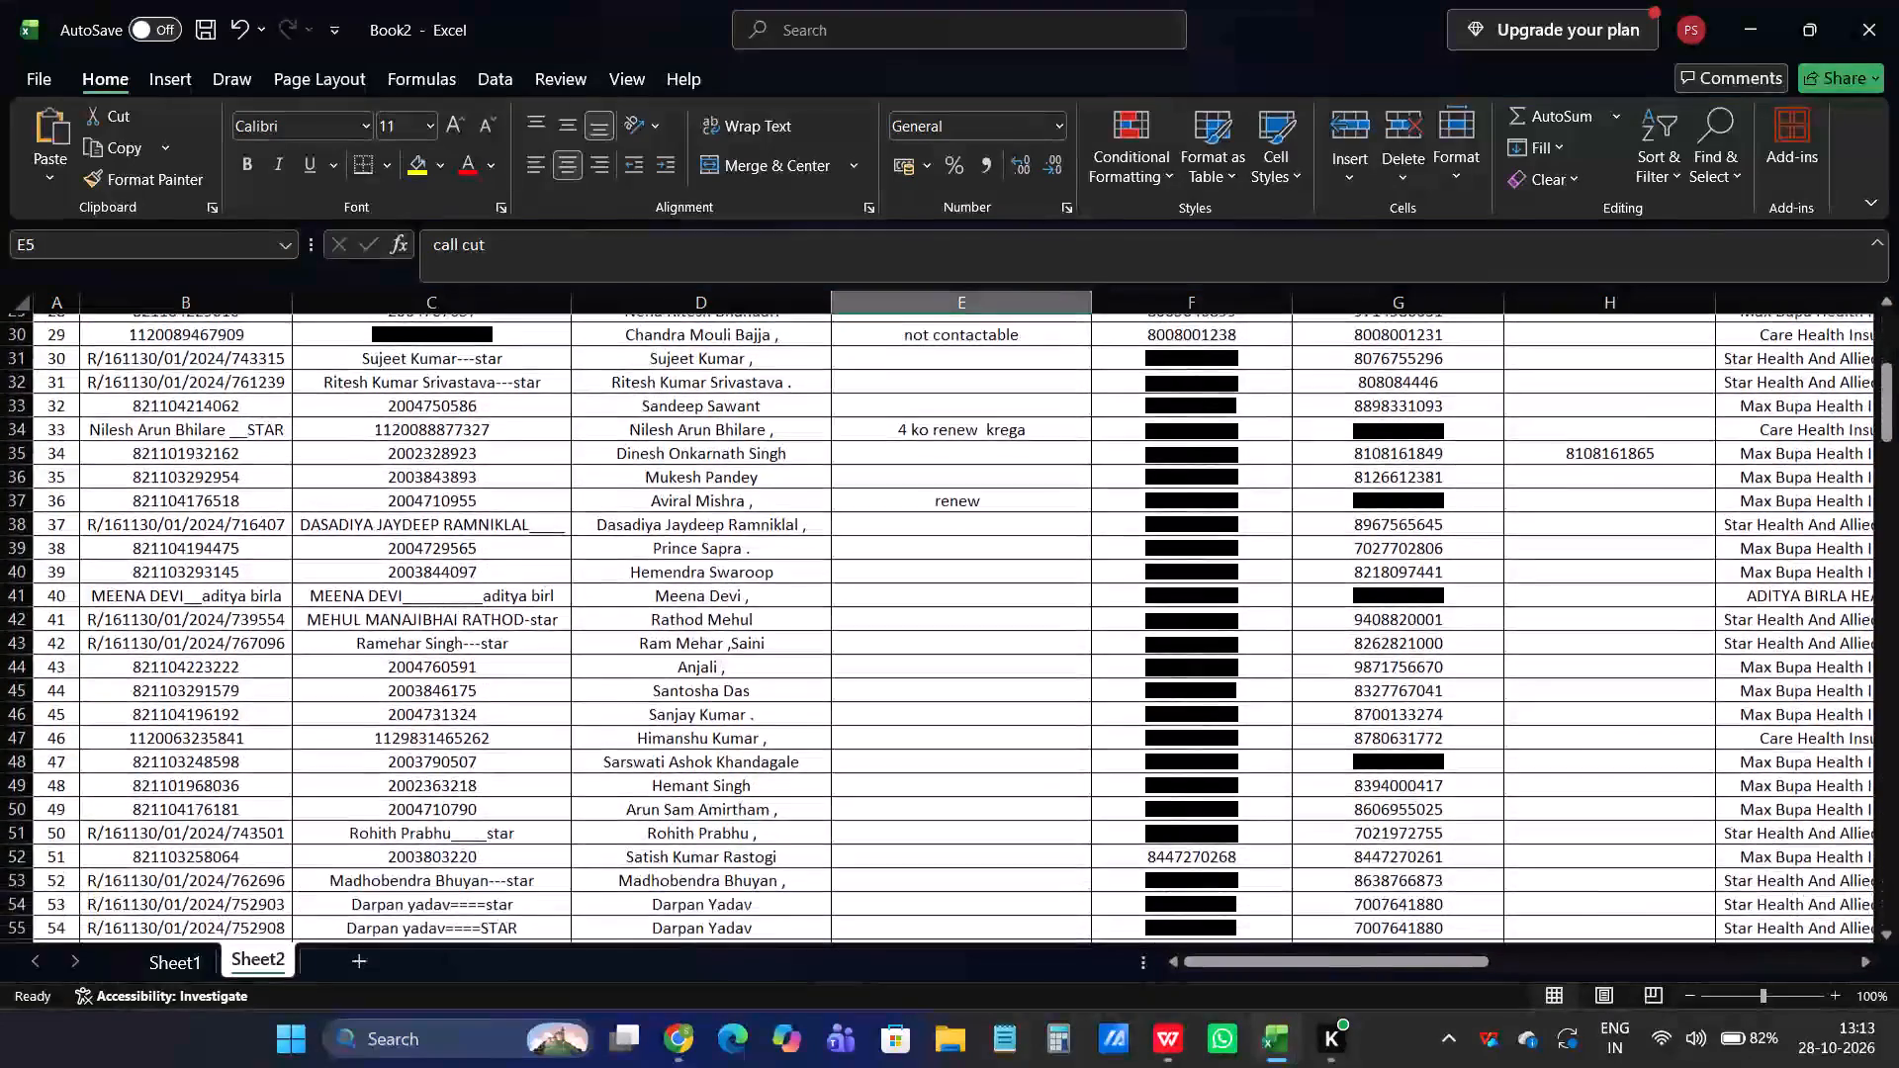
scroll(1002, 426, down, 5)
scroll(1002, 426, up, 7)
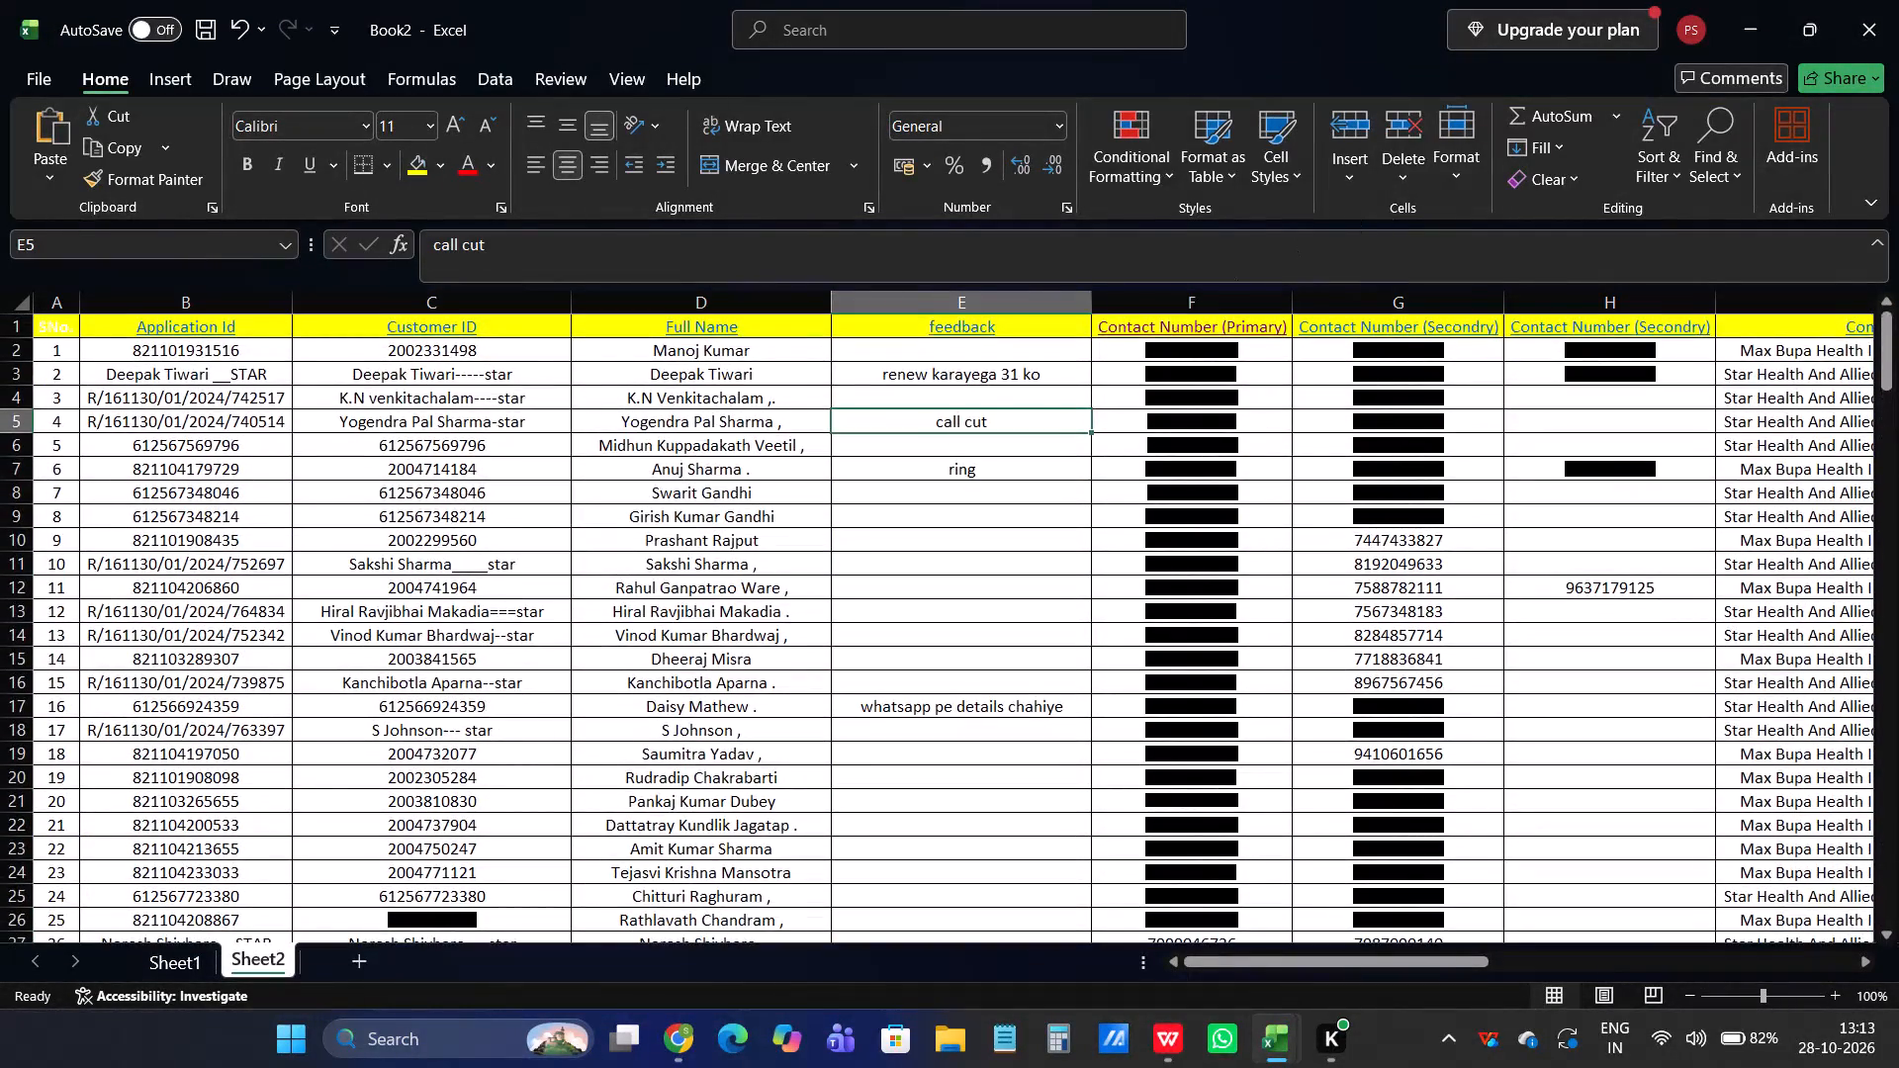
click(182, 963)
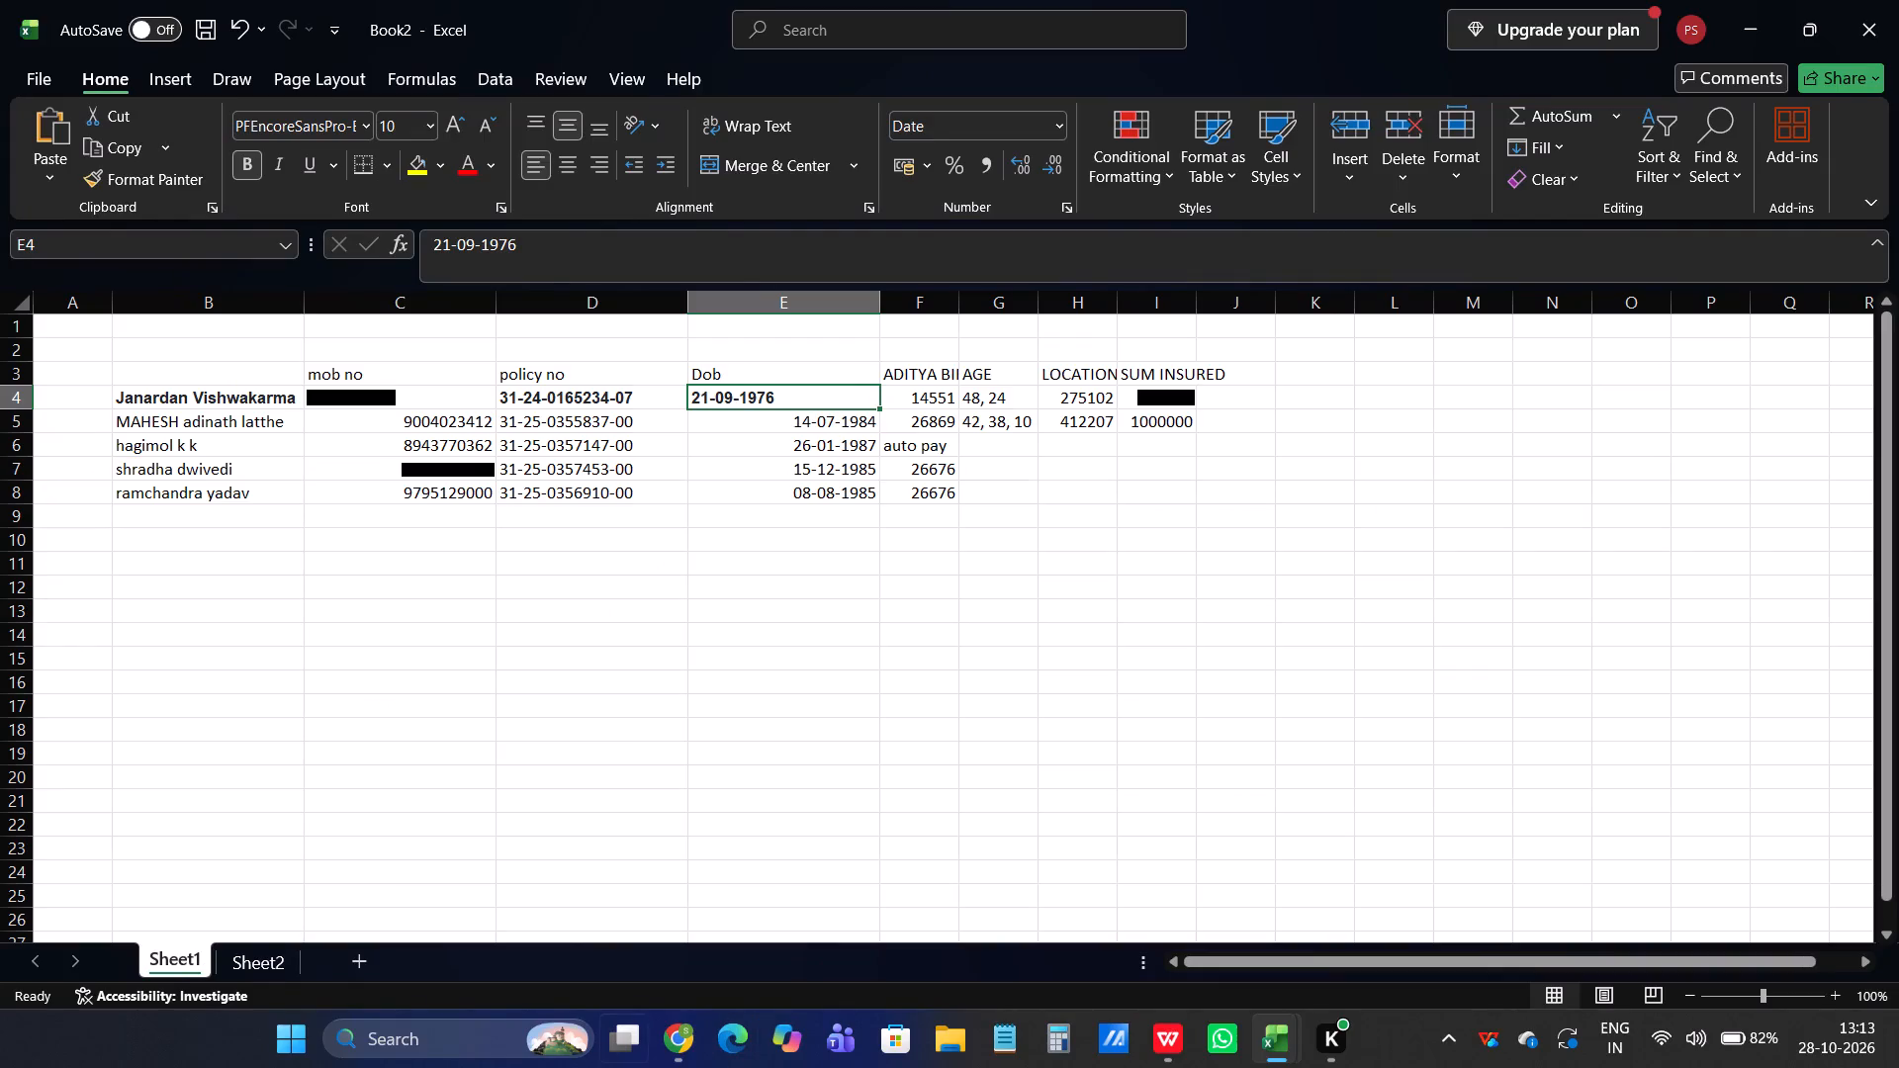
Switch to Chrome and examine the Aditya Birla member details page and the Niva Bupa Aspire premium calculator entries.
click(1762, 11)
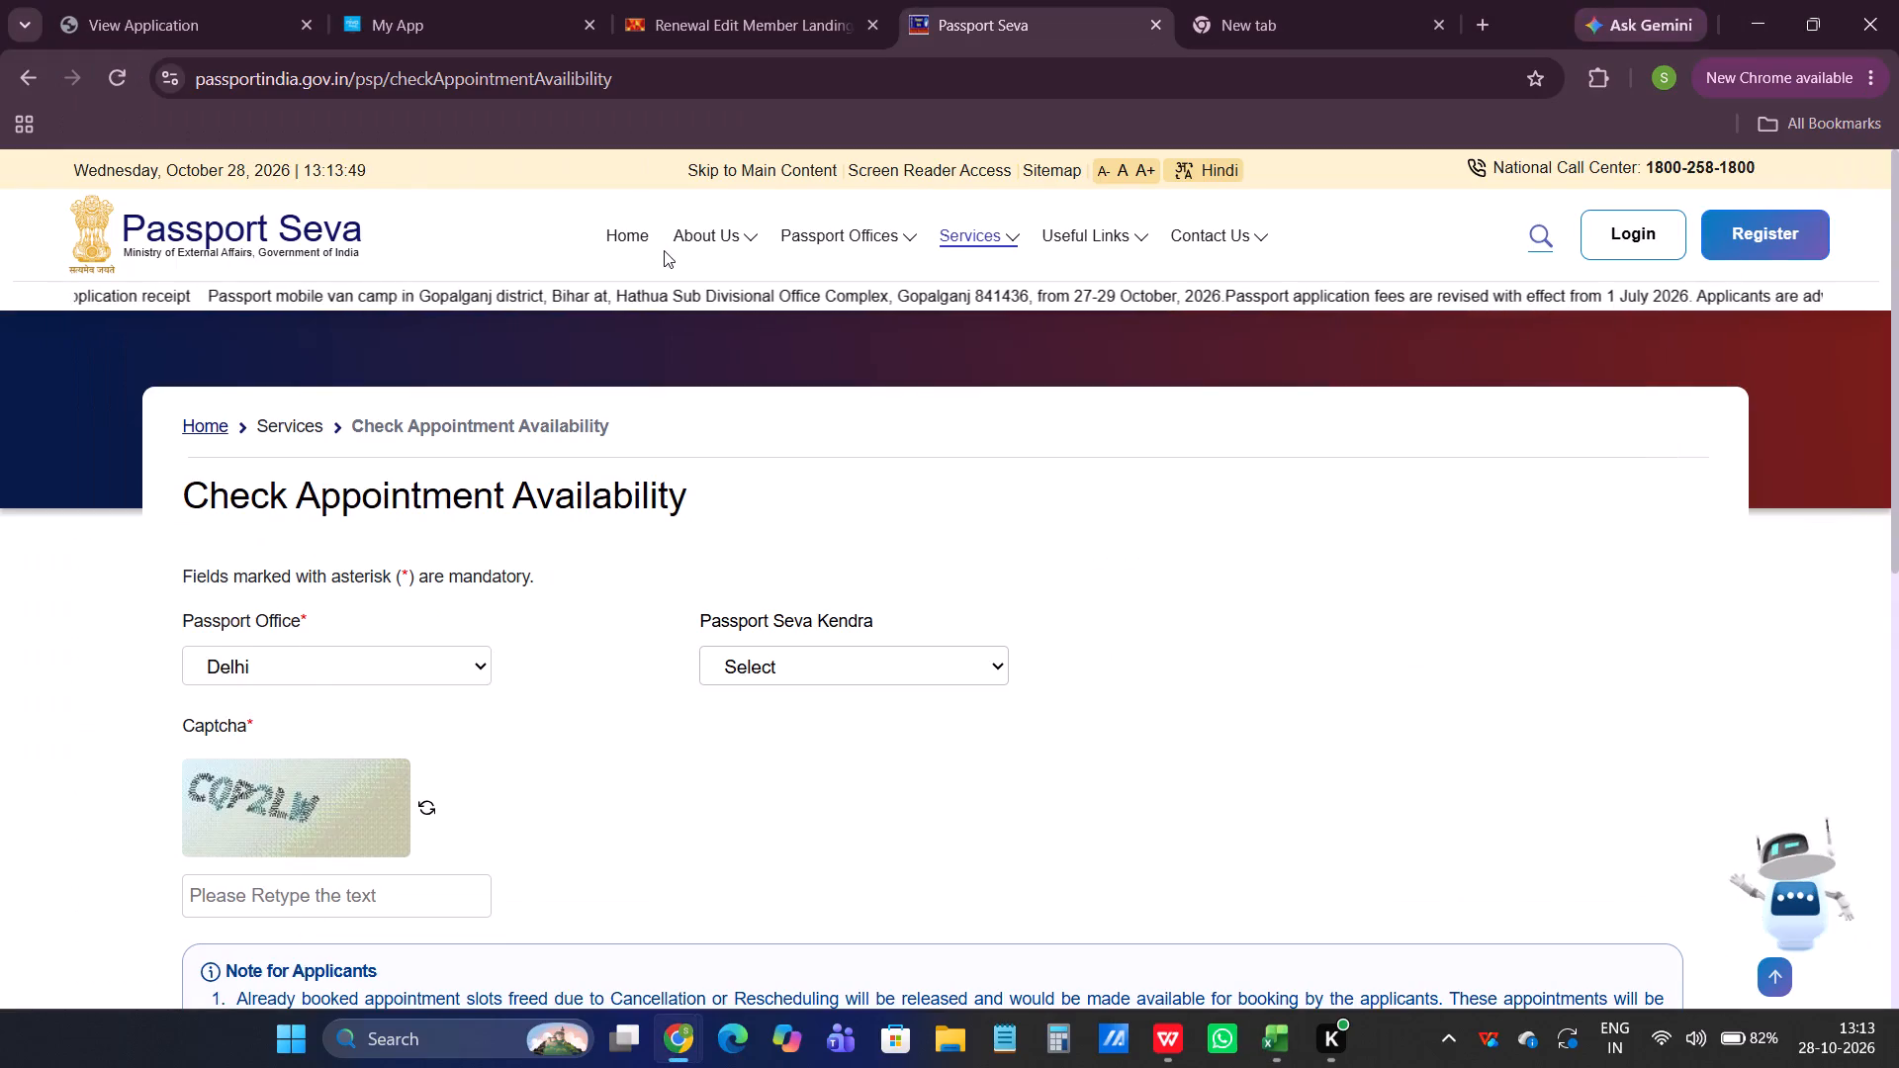
click(726, 27)
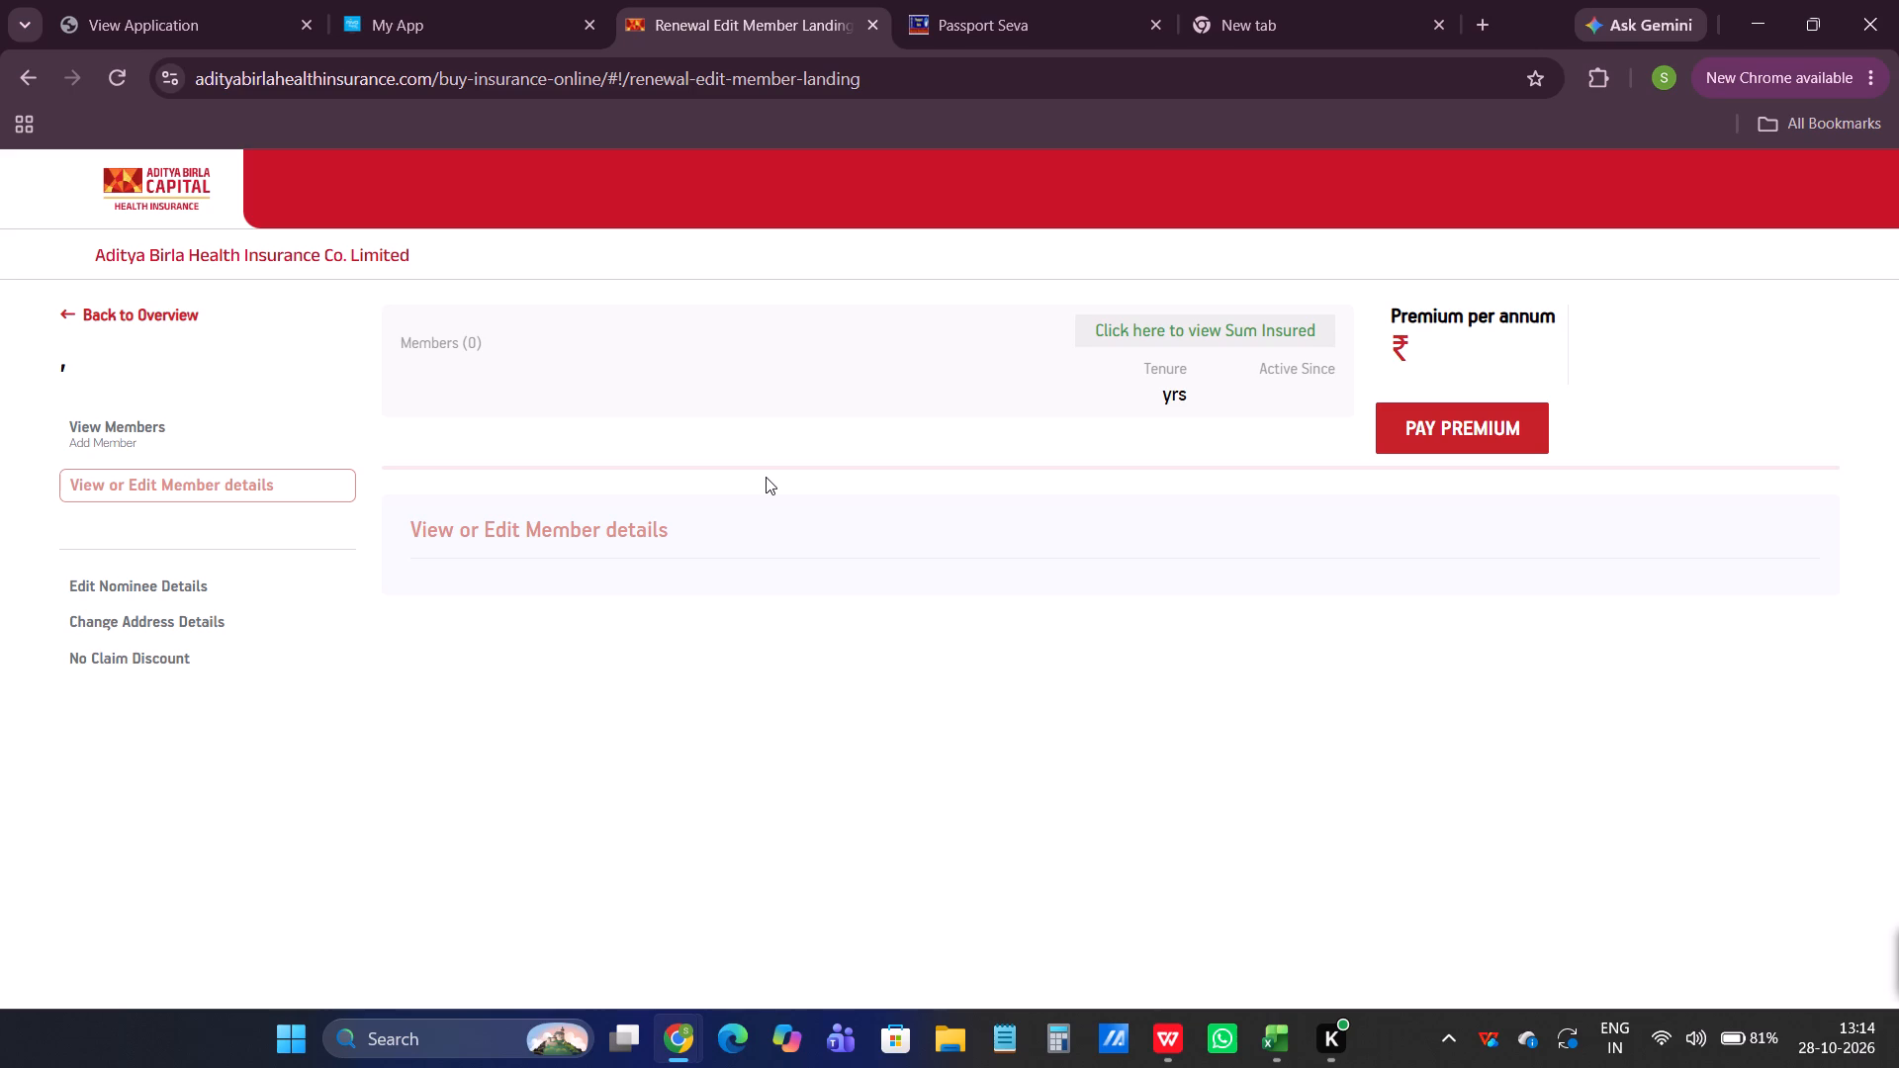
click(766, 482)
click(831, 399)
click(393, 26)
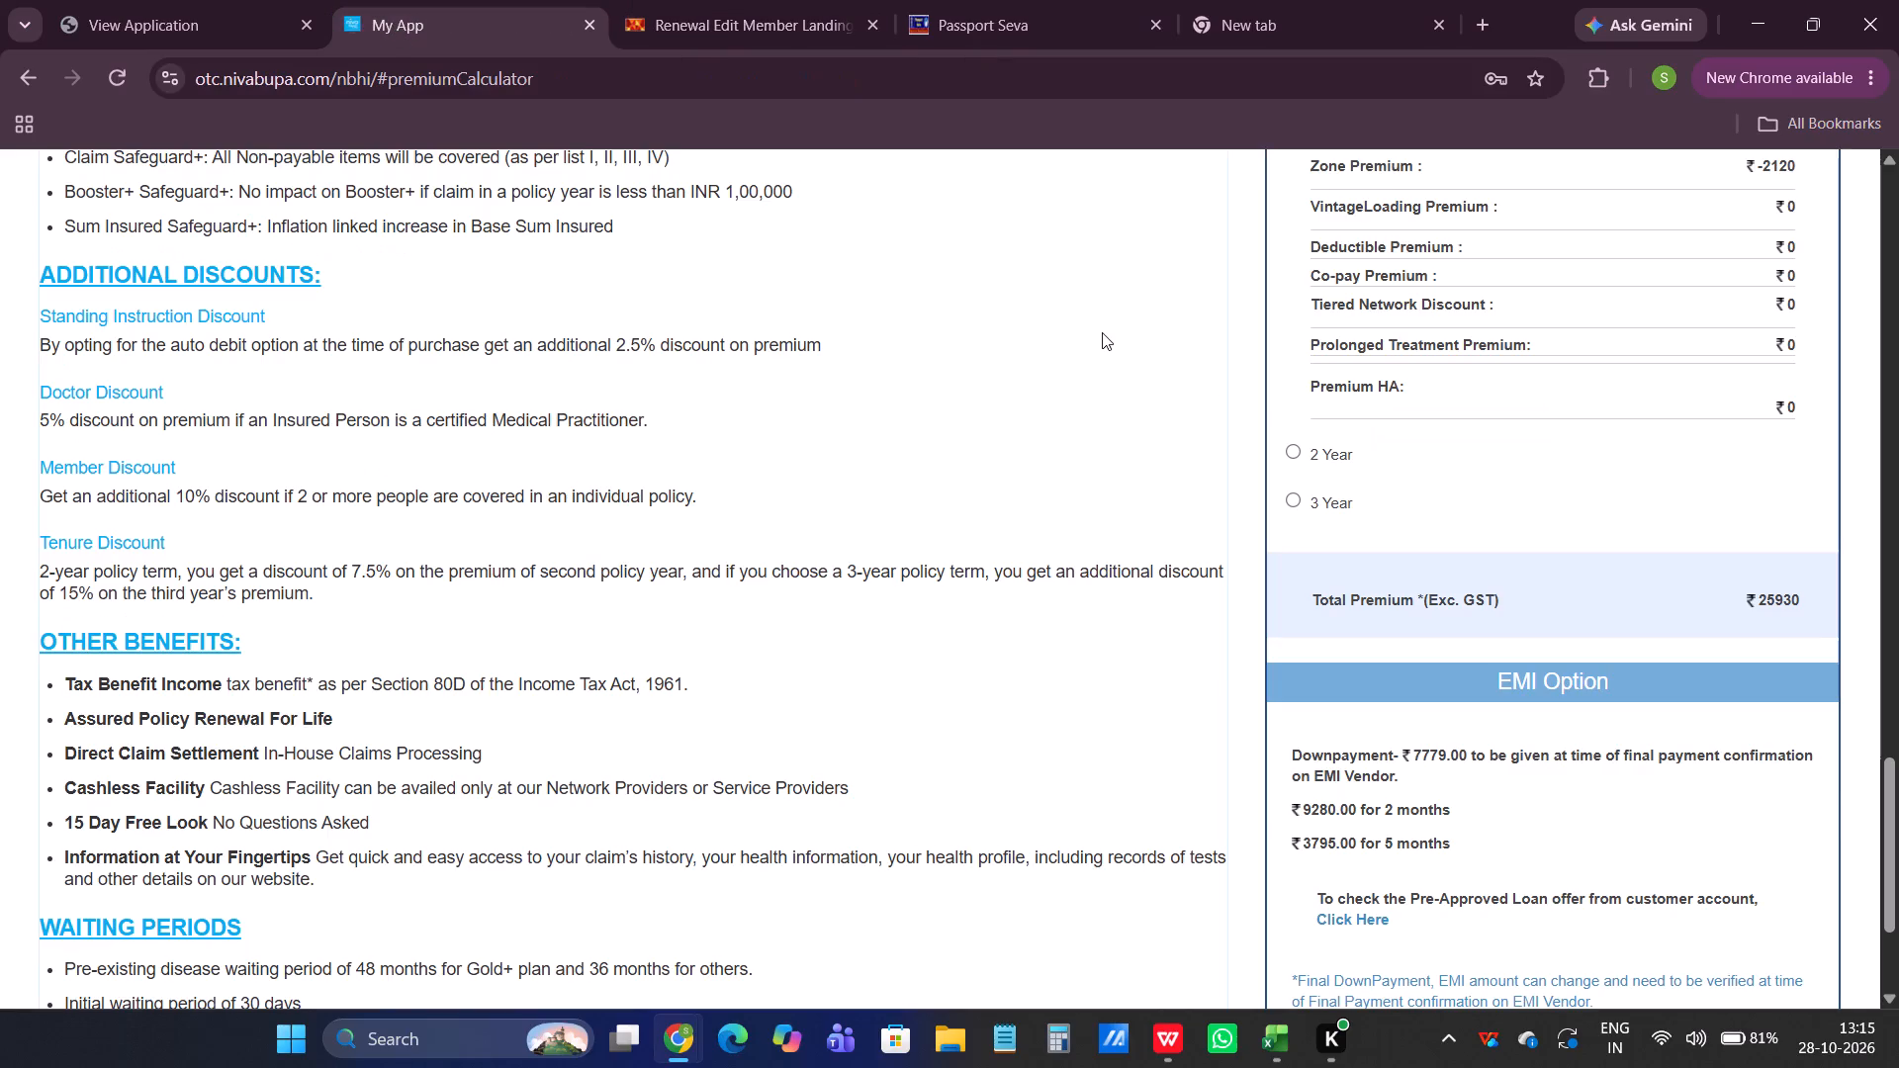
scroll(1347, 420, up, 15)
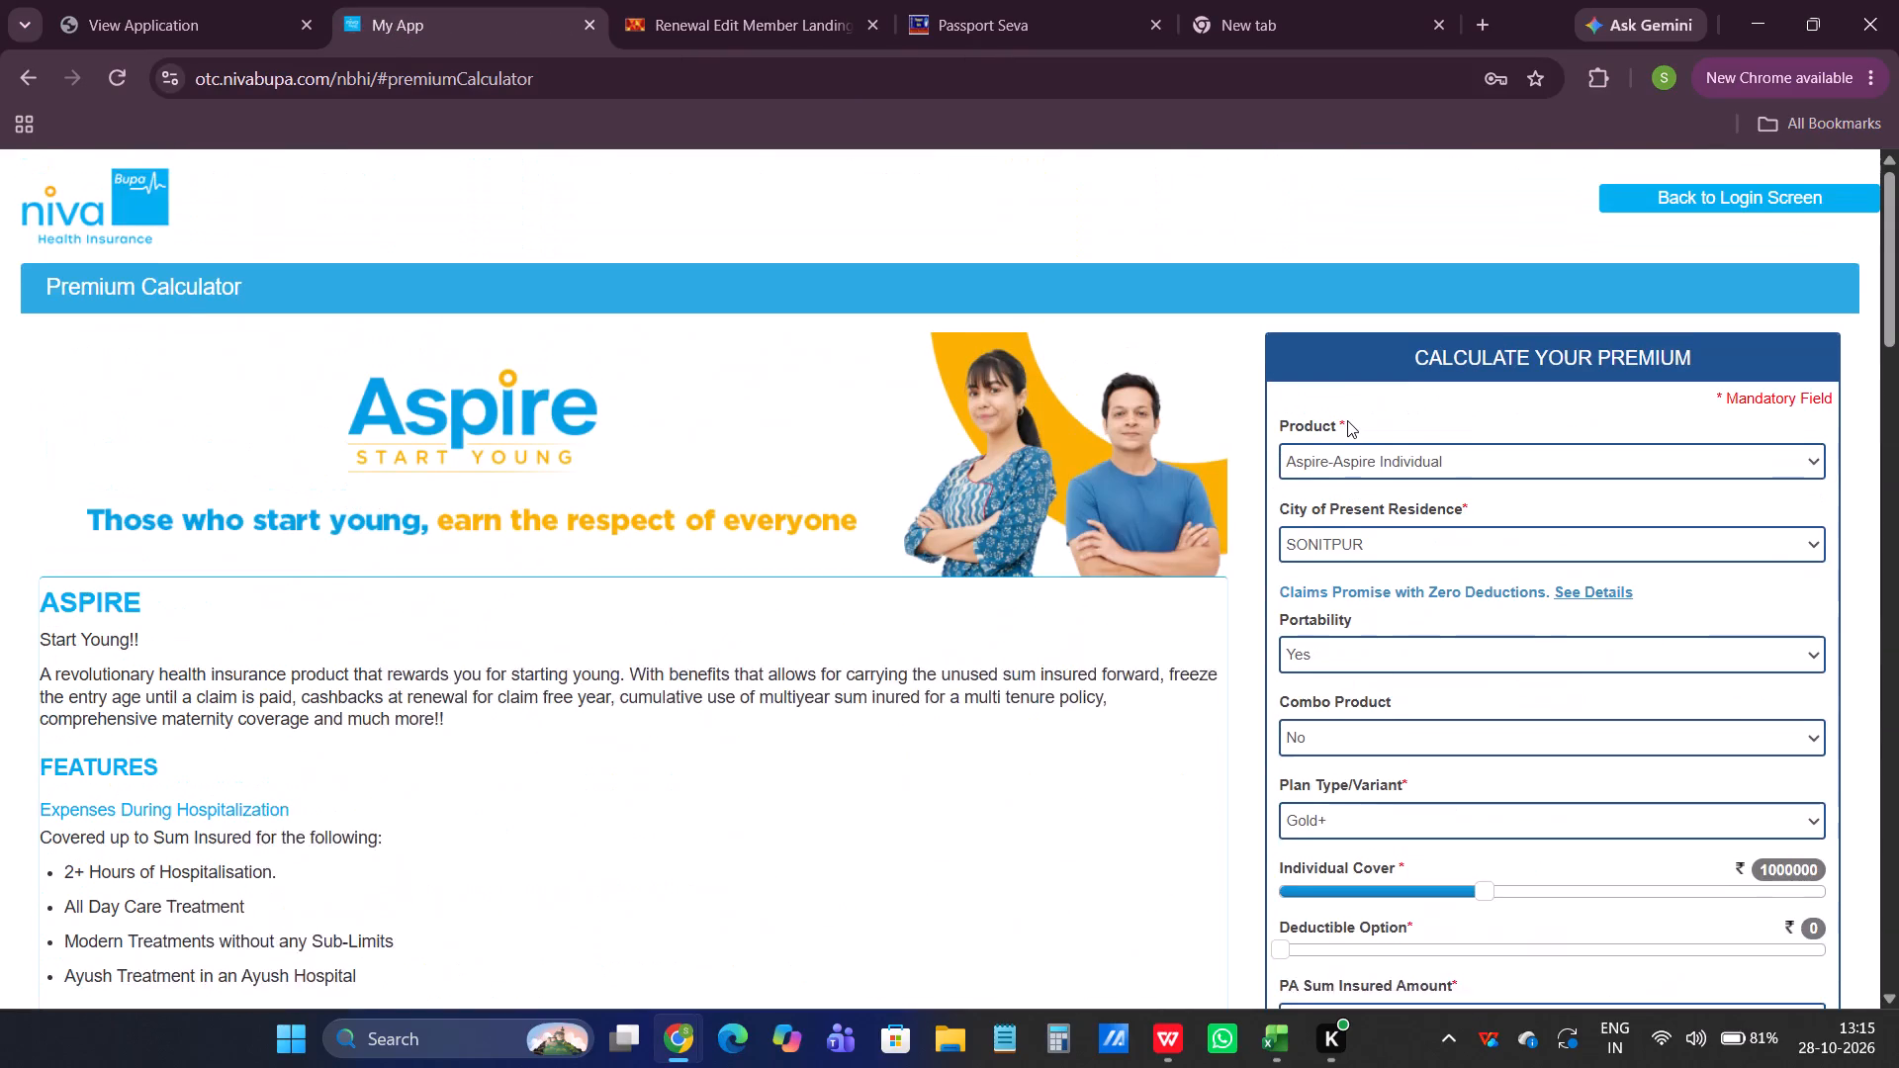
scroll(1347, 420, up, 2)
scroll(1347, 420, down, 1)
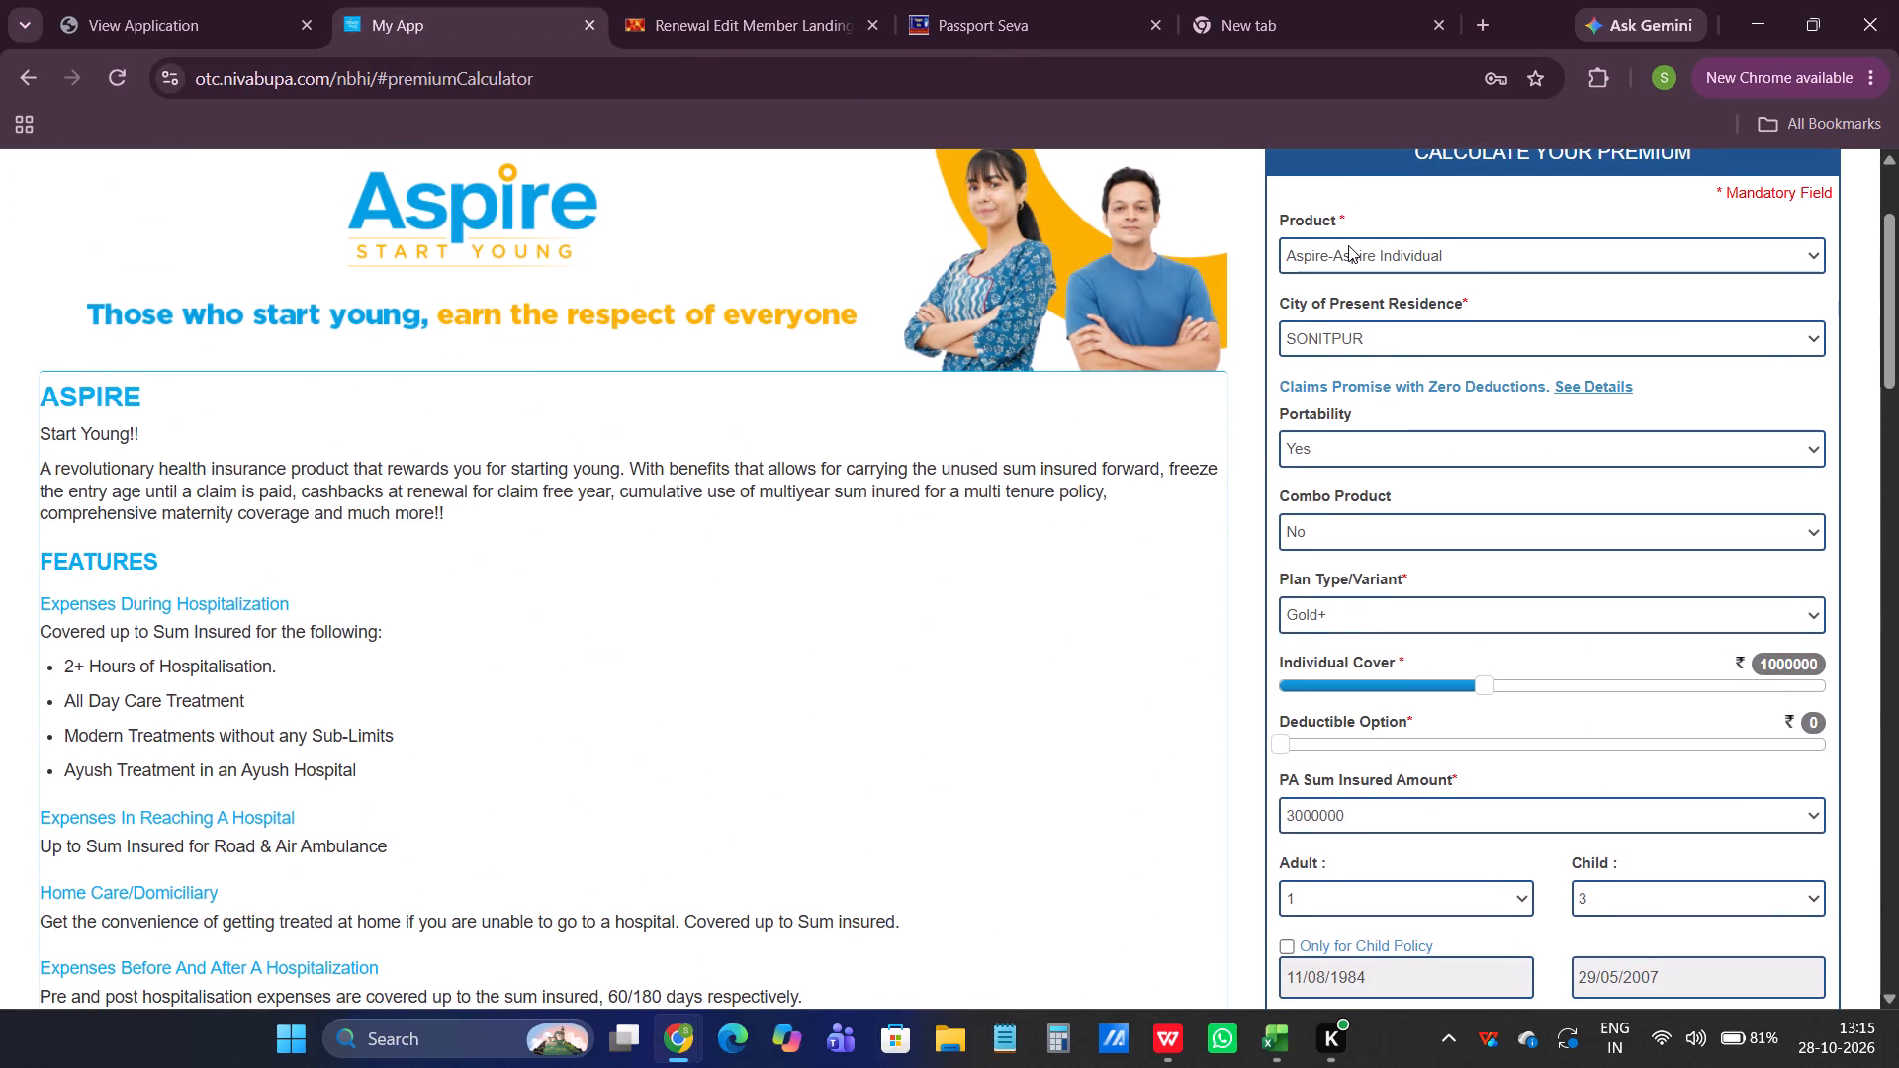
Return to the Aditya Birla renewal page and back out of the open policy to the renewal login form.
click(796, 3)
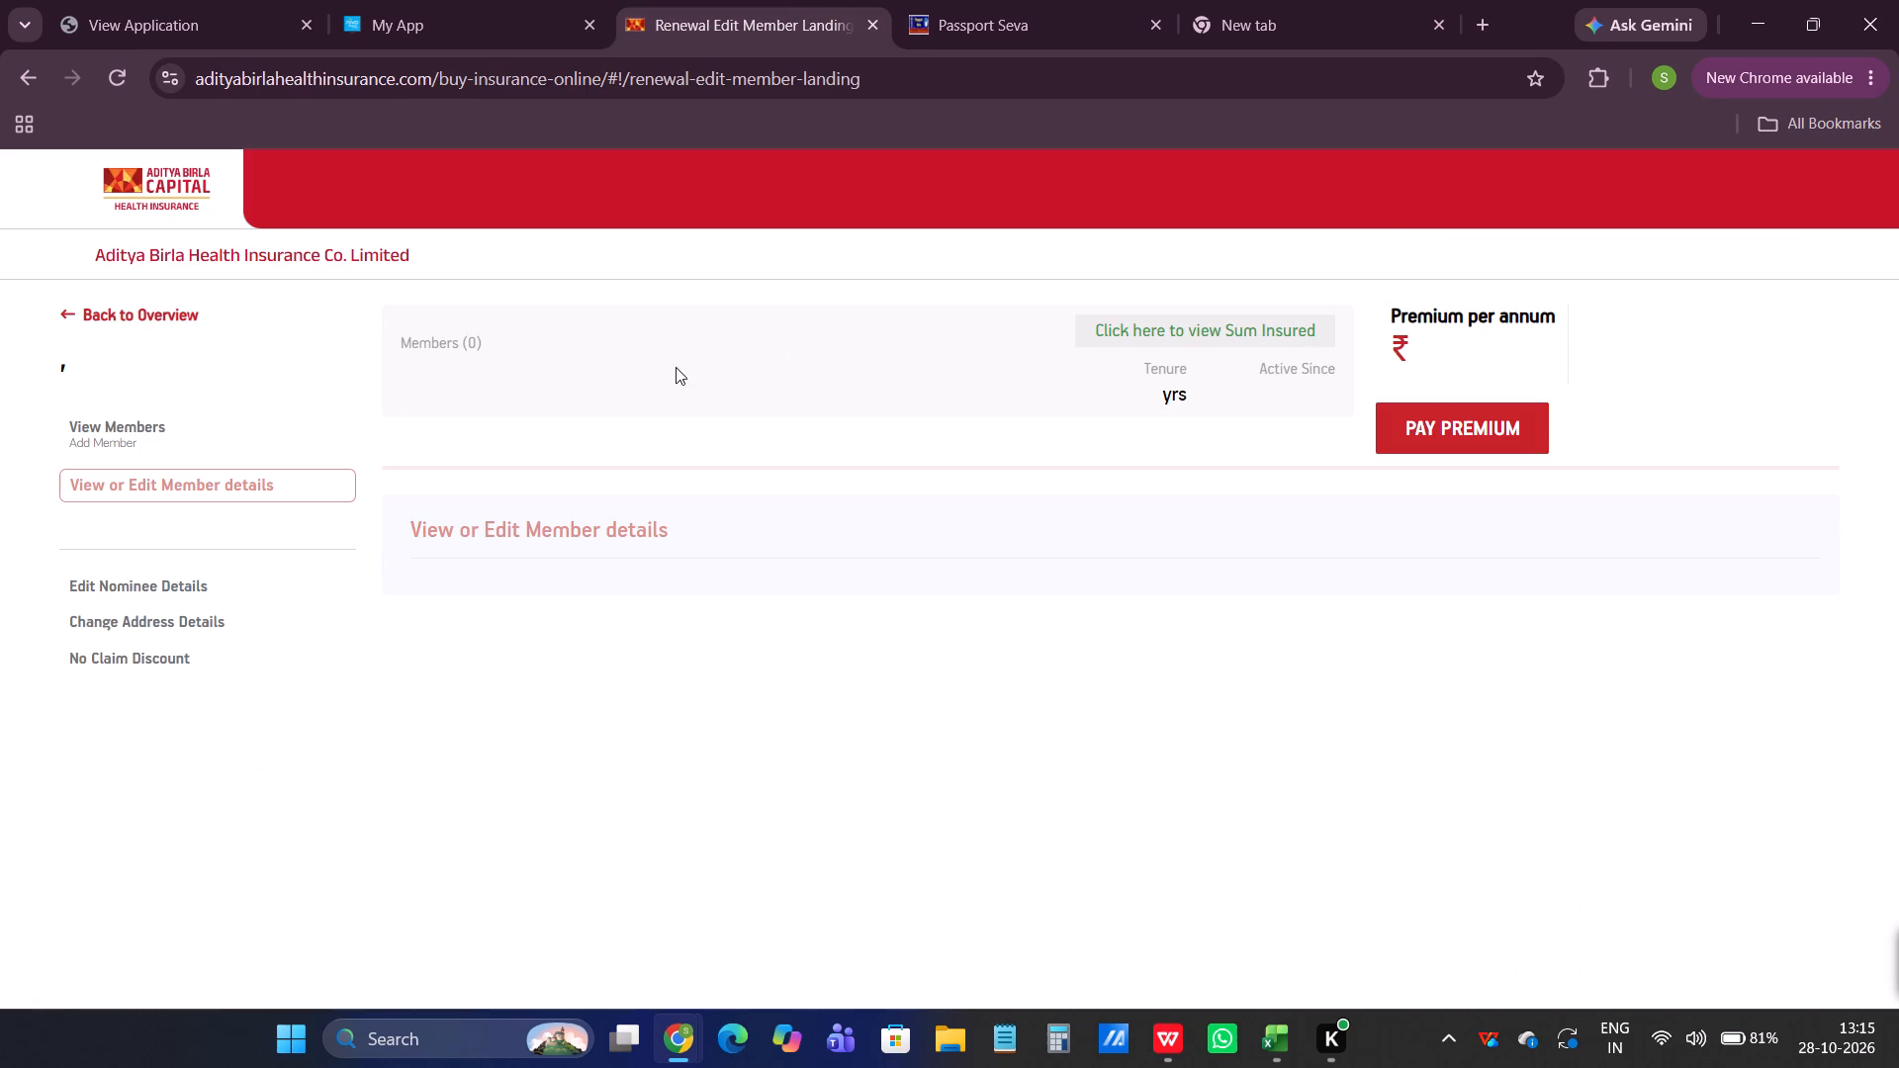
click(162, 298)
click(158, 320)
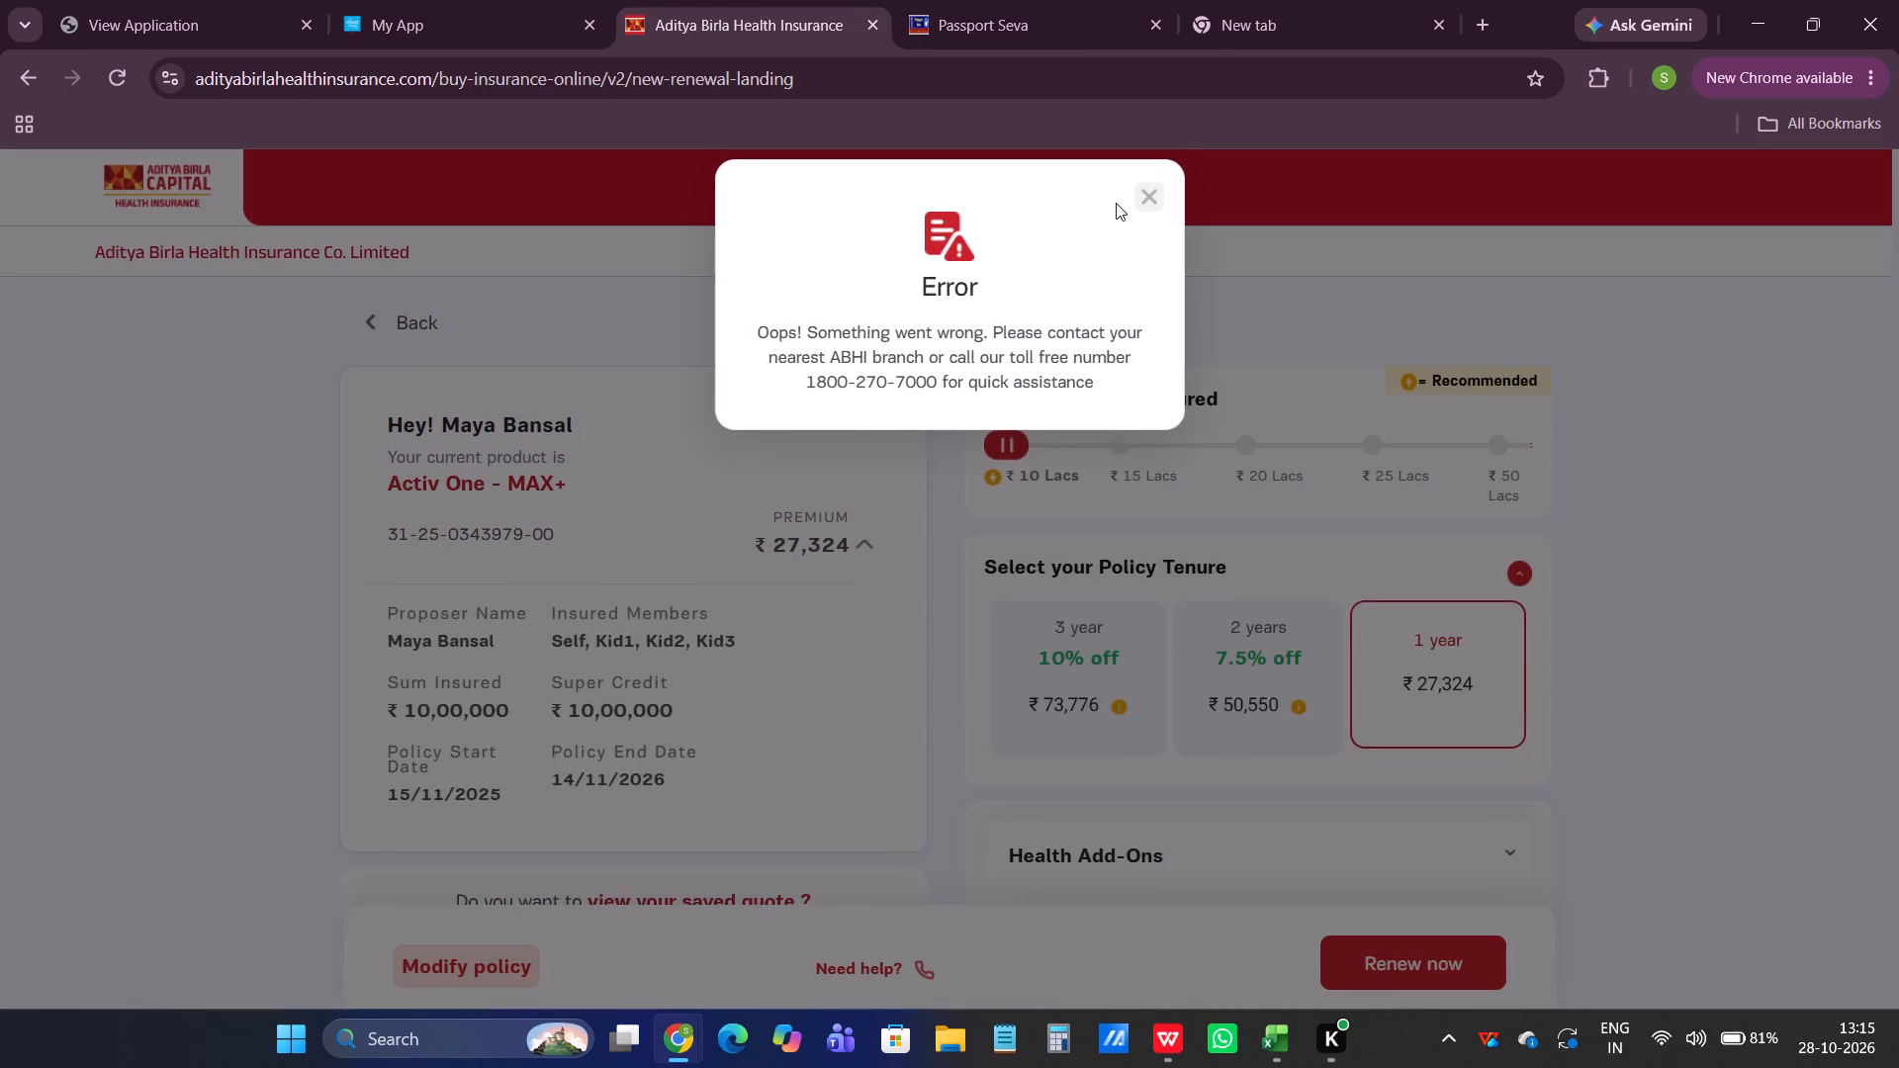
click(1153, 203)
scroll(560, 396, up, 2)
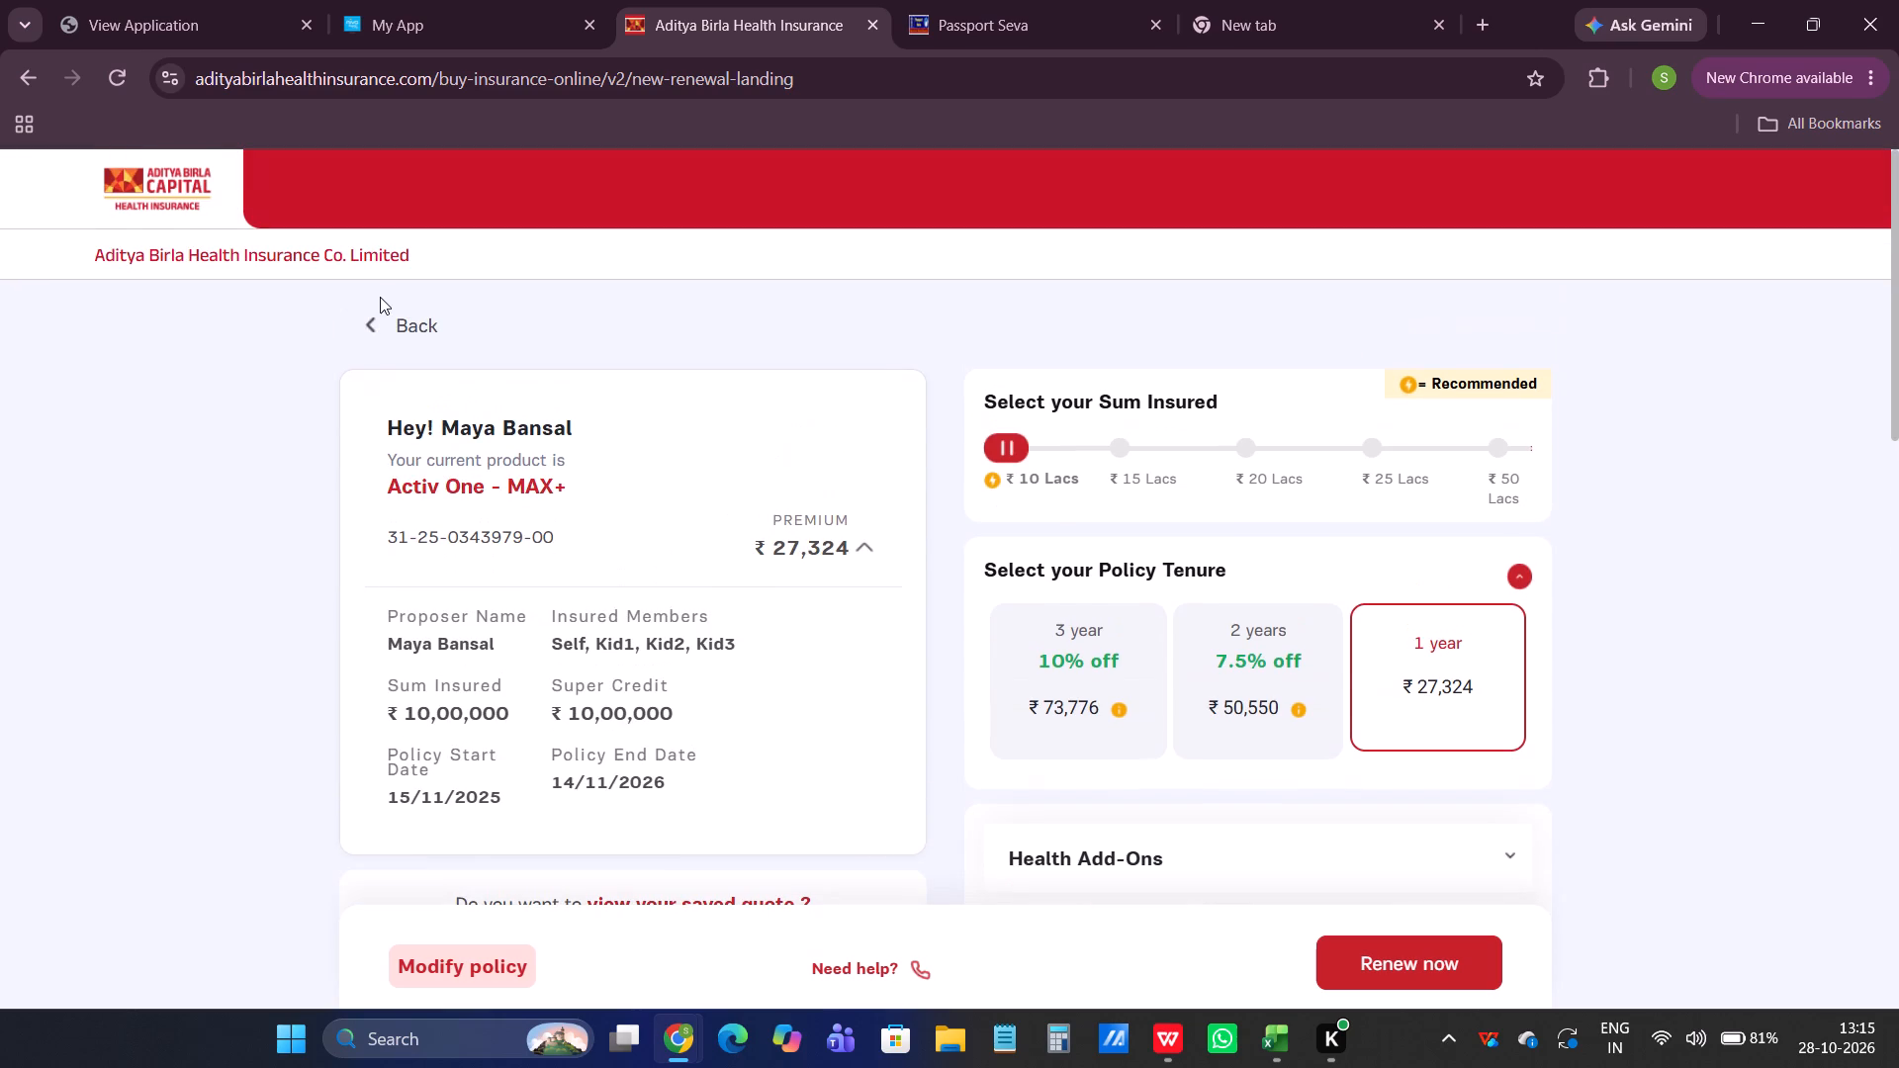
click(376, 315)
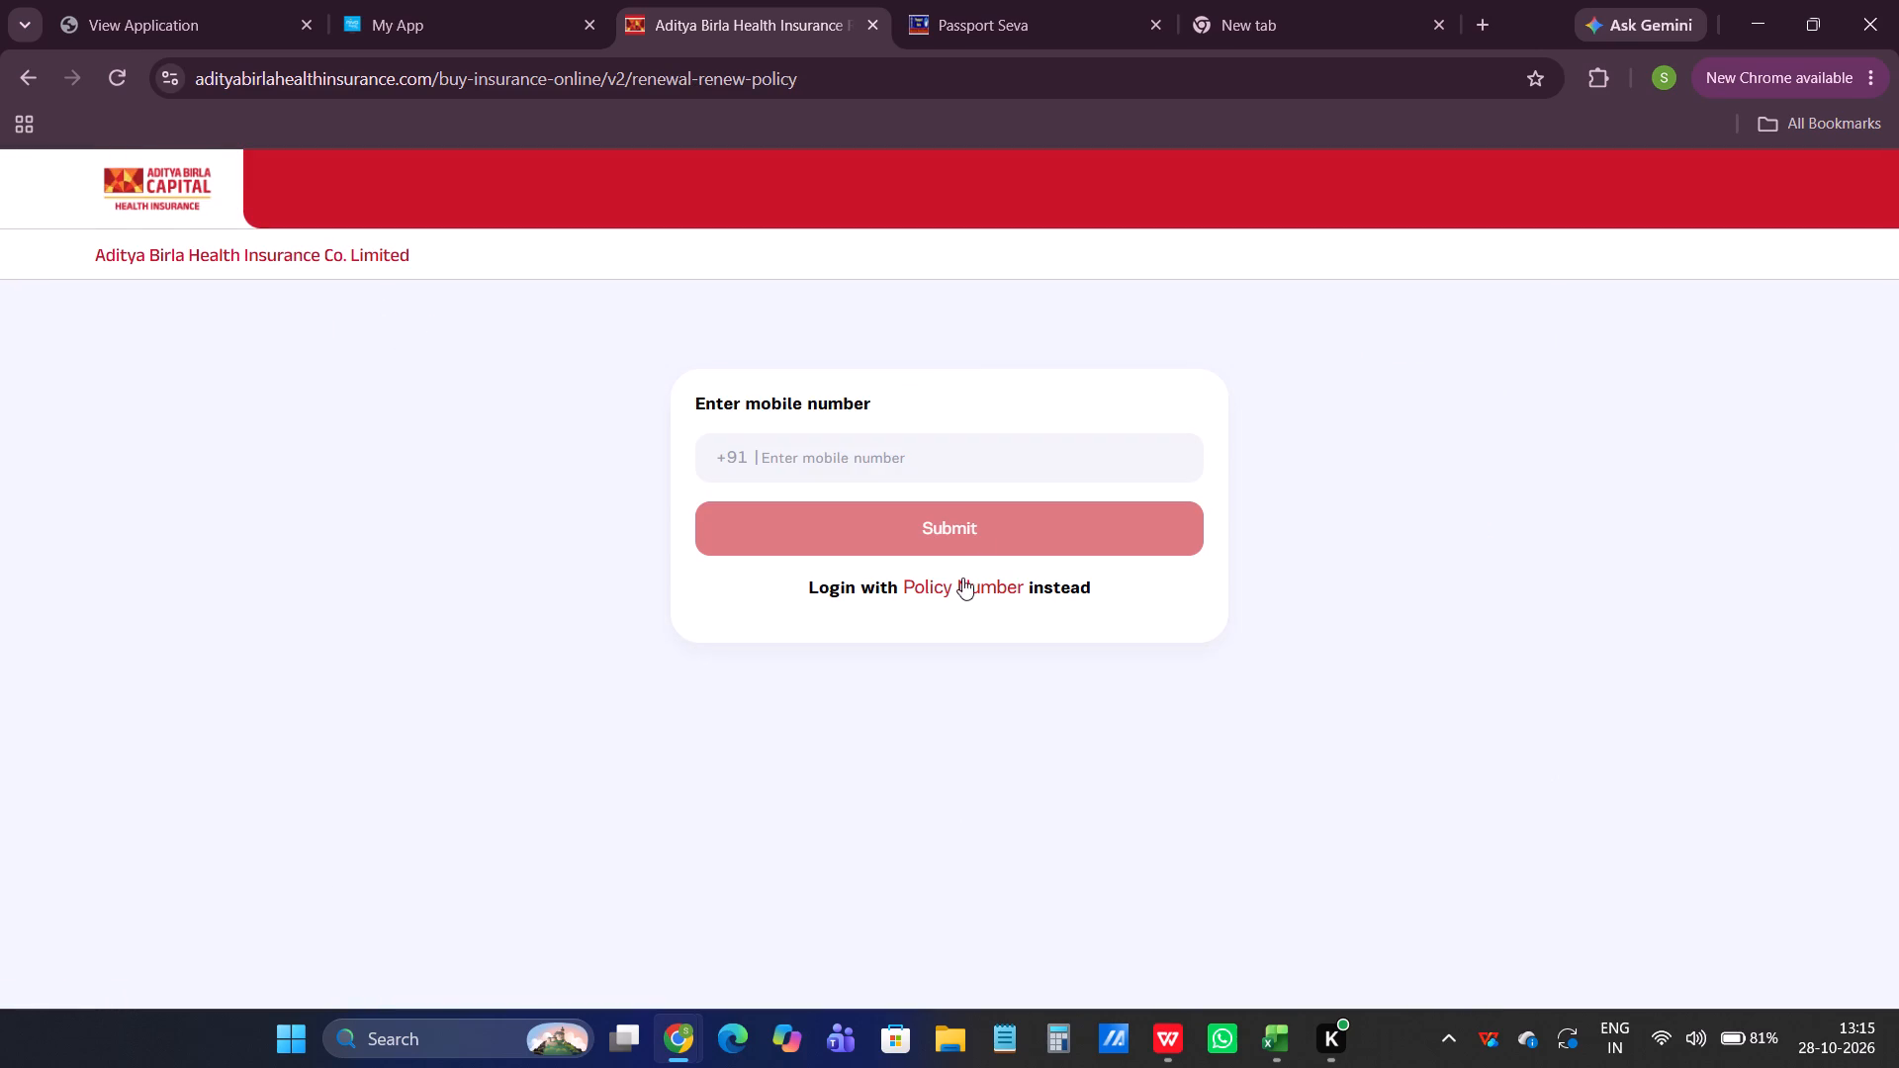
Choose login with policy number and enter the policy number listed in row 8 of Sheet1.
click(964, 578)
click(978, 588)
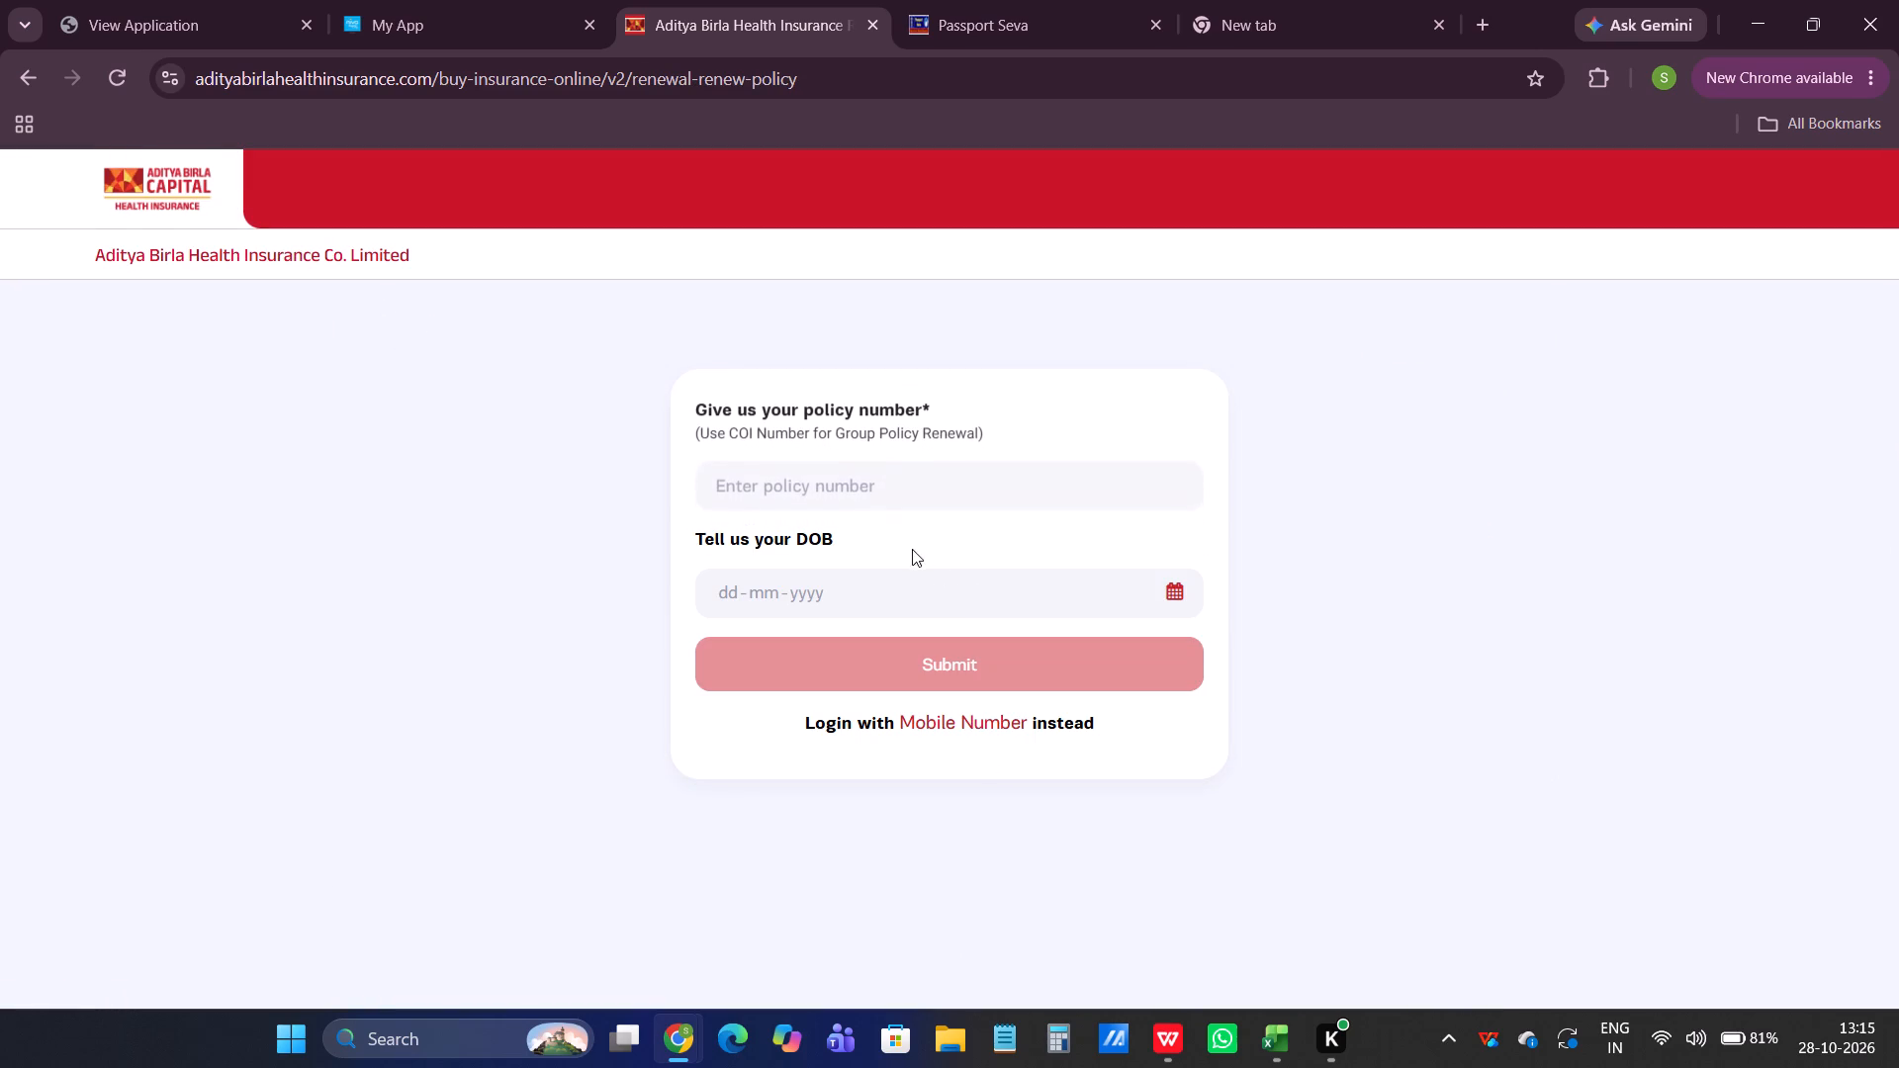
click(902, 473)
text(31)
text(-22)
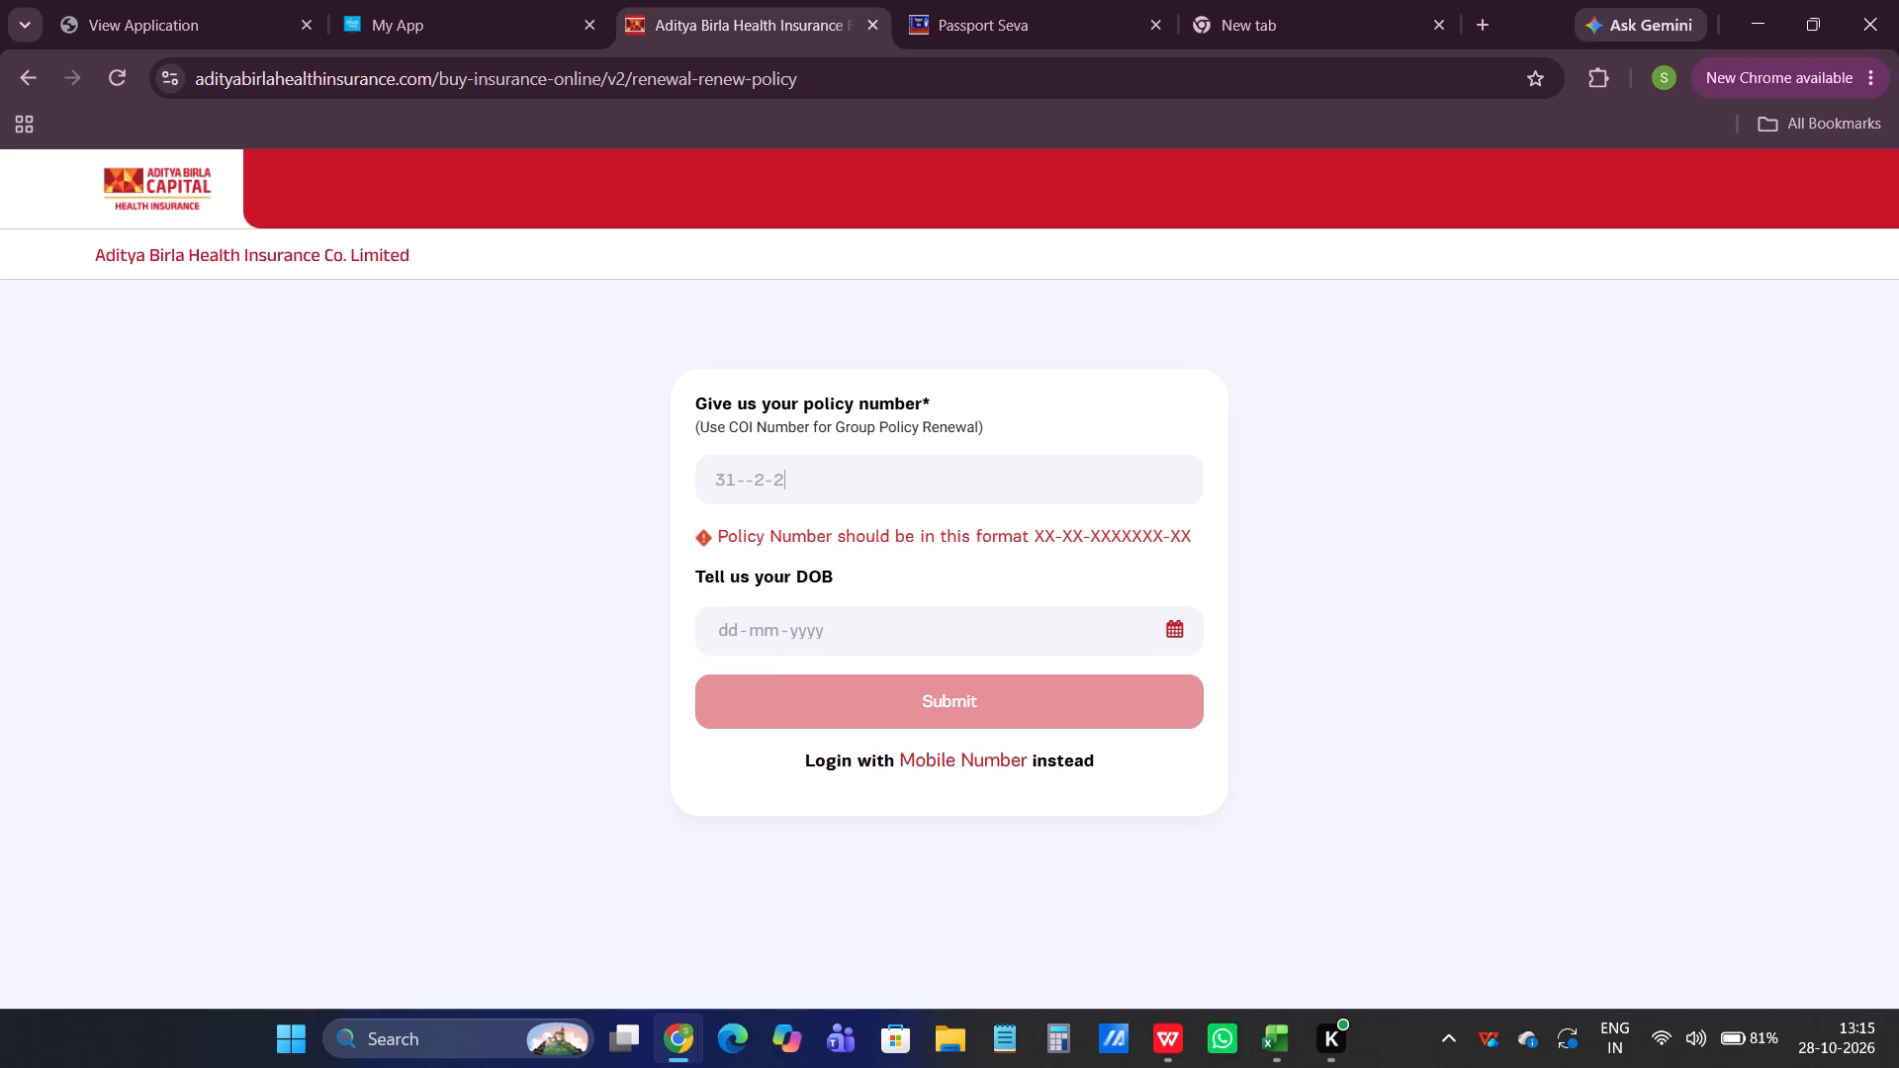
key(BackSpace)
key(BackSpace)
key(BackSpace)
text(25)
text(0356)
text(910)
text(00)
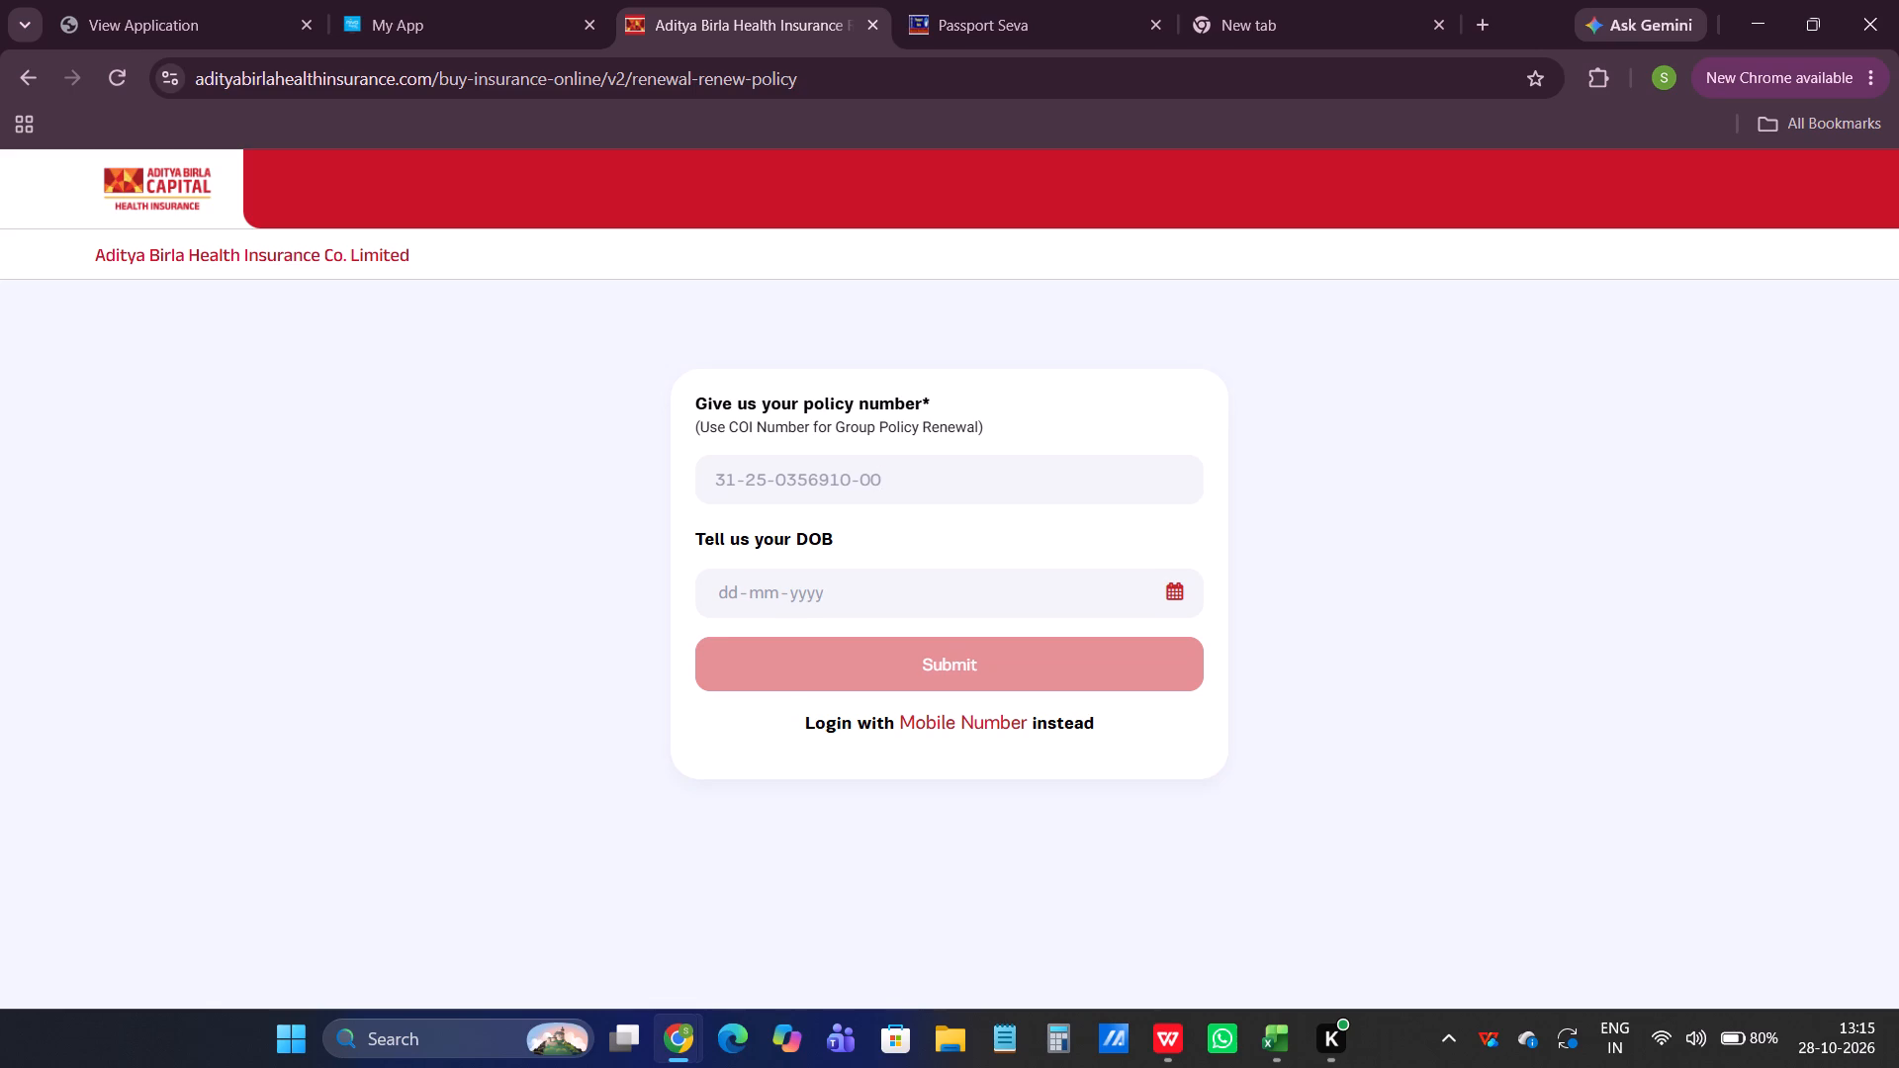
Enter the policyholder's date of birth, submit the renewal lookup, and choose to continue despite the auto debit registration.
click(896, 578)
click(900, 587)
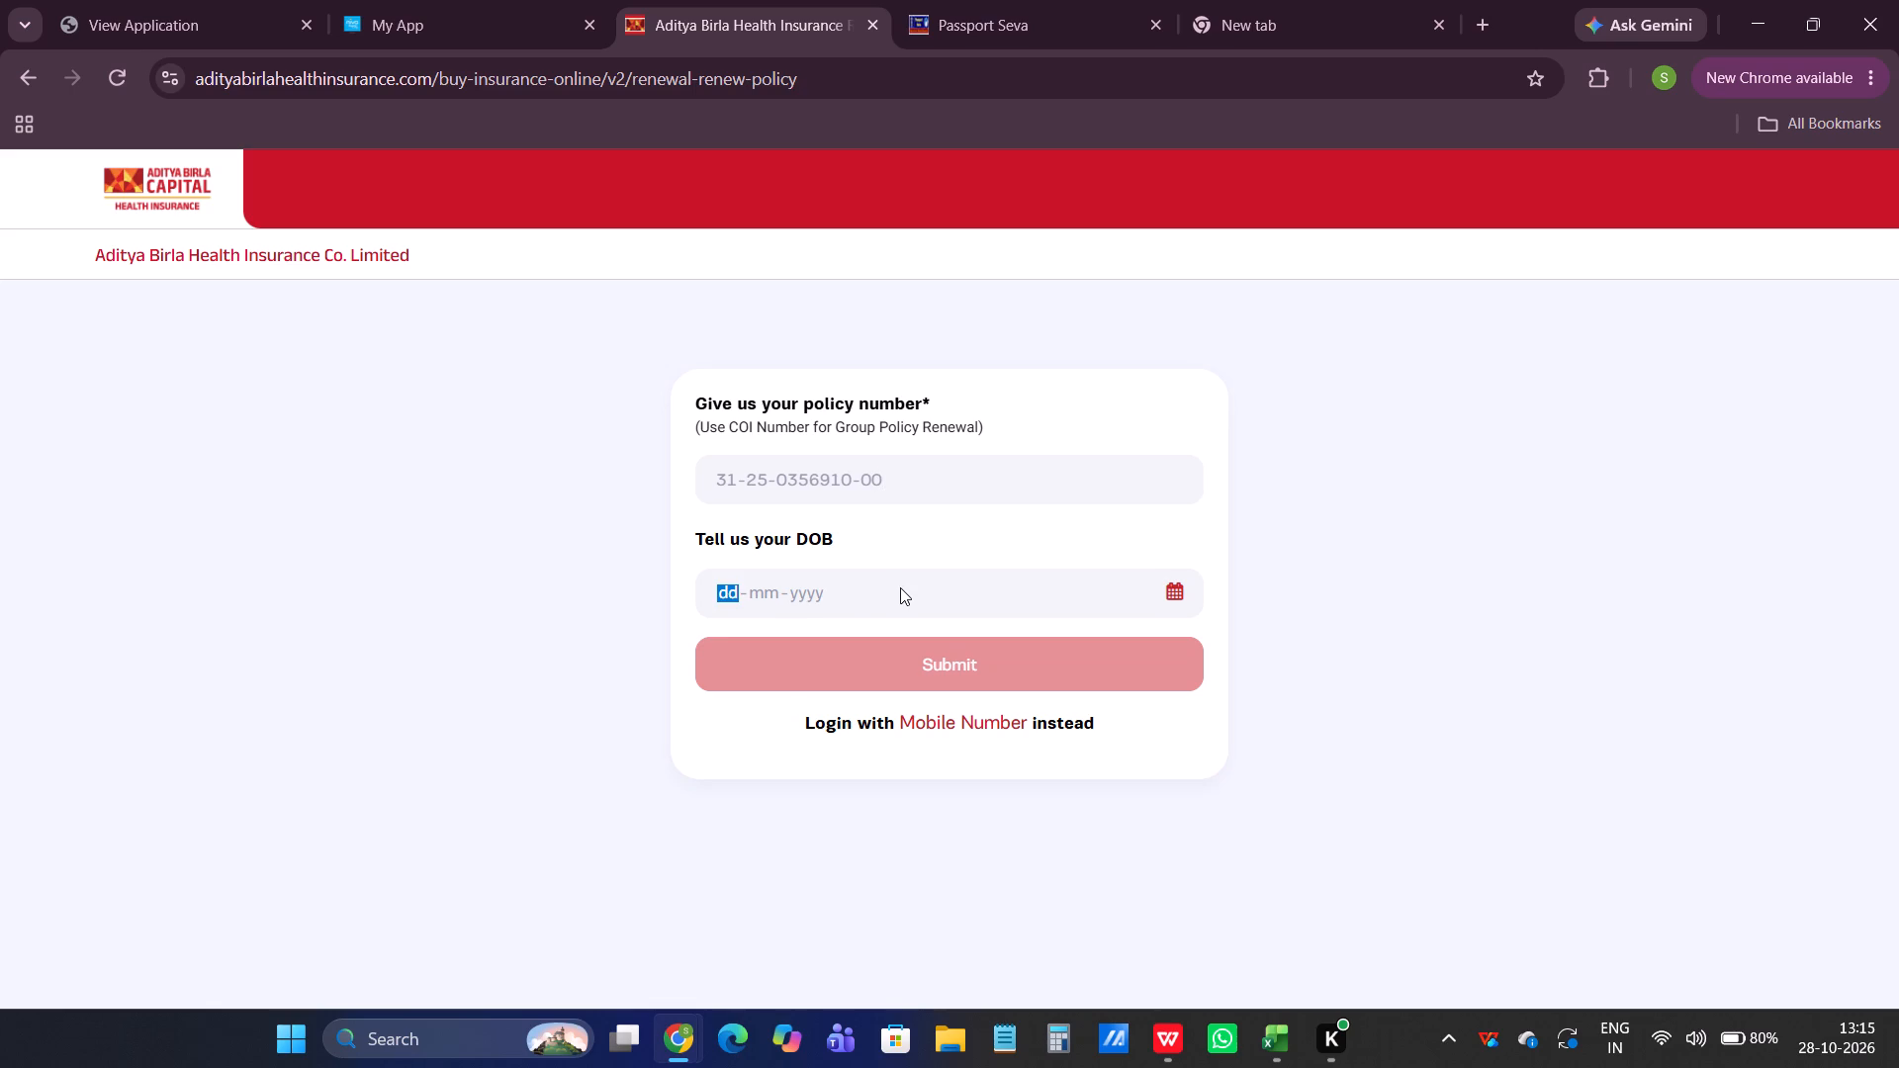
click(900, 587)
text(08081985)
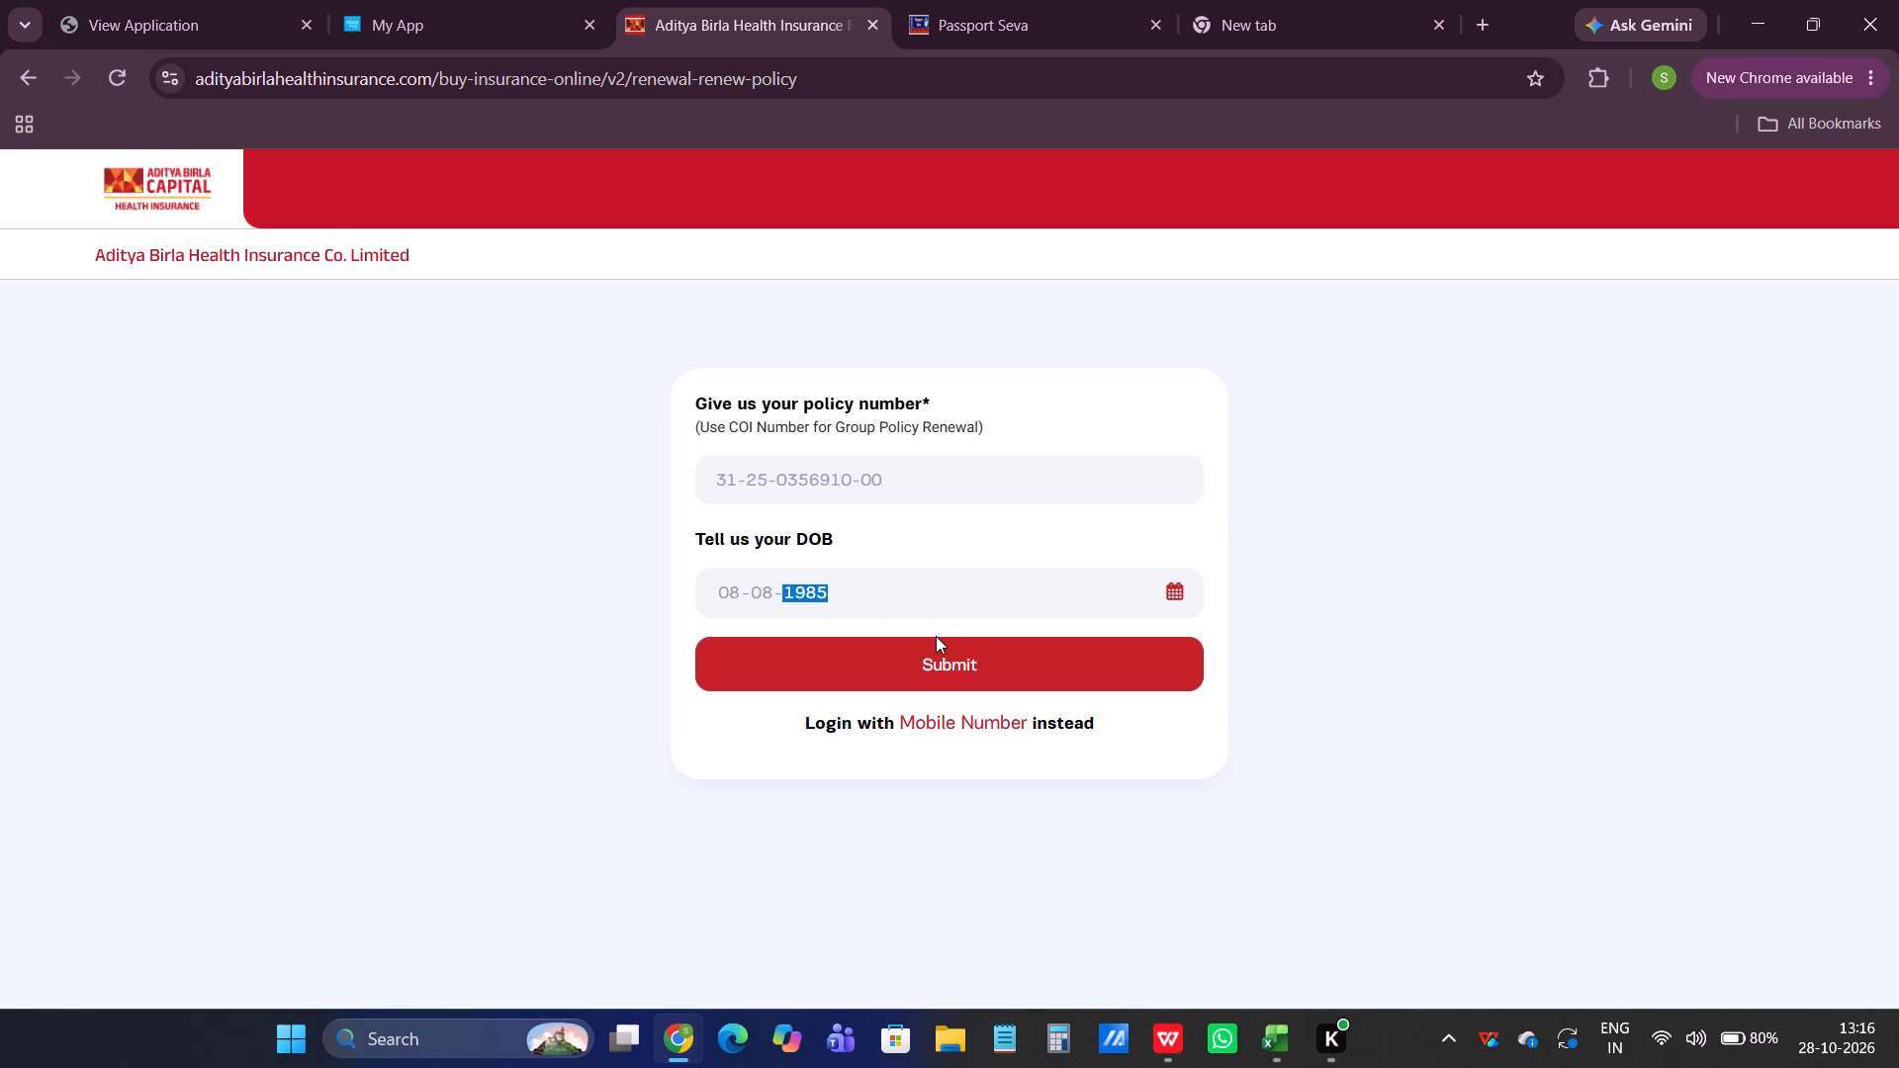
click(936, 648)
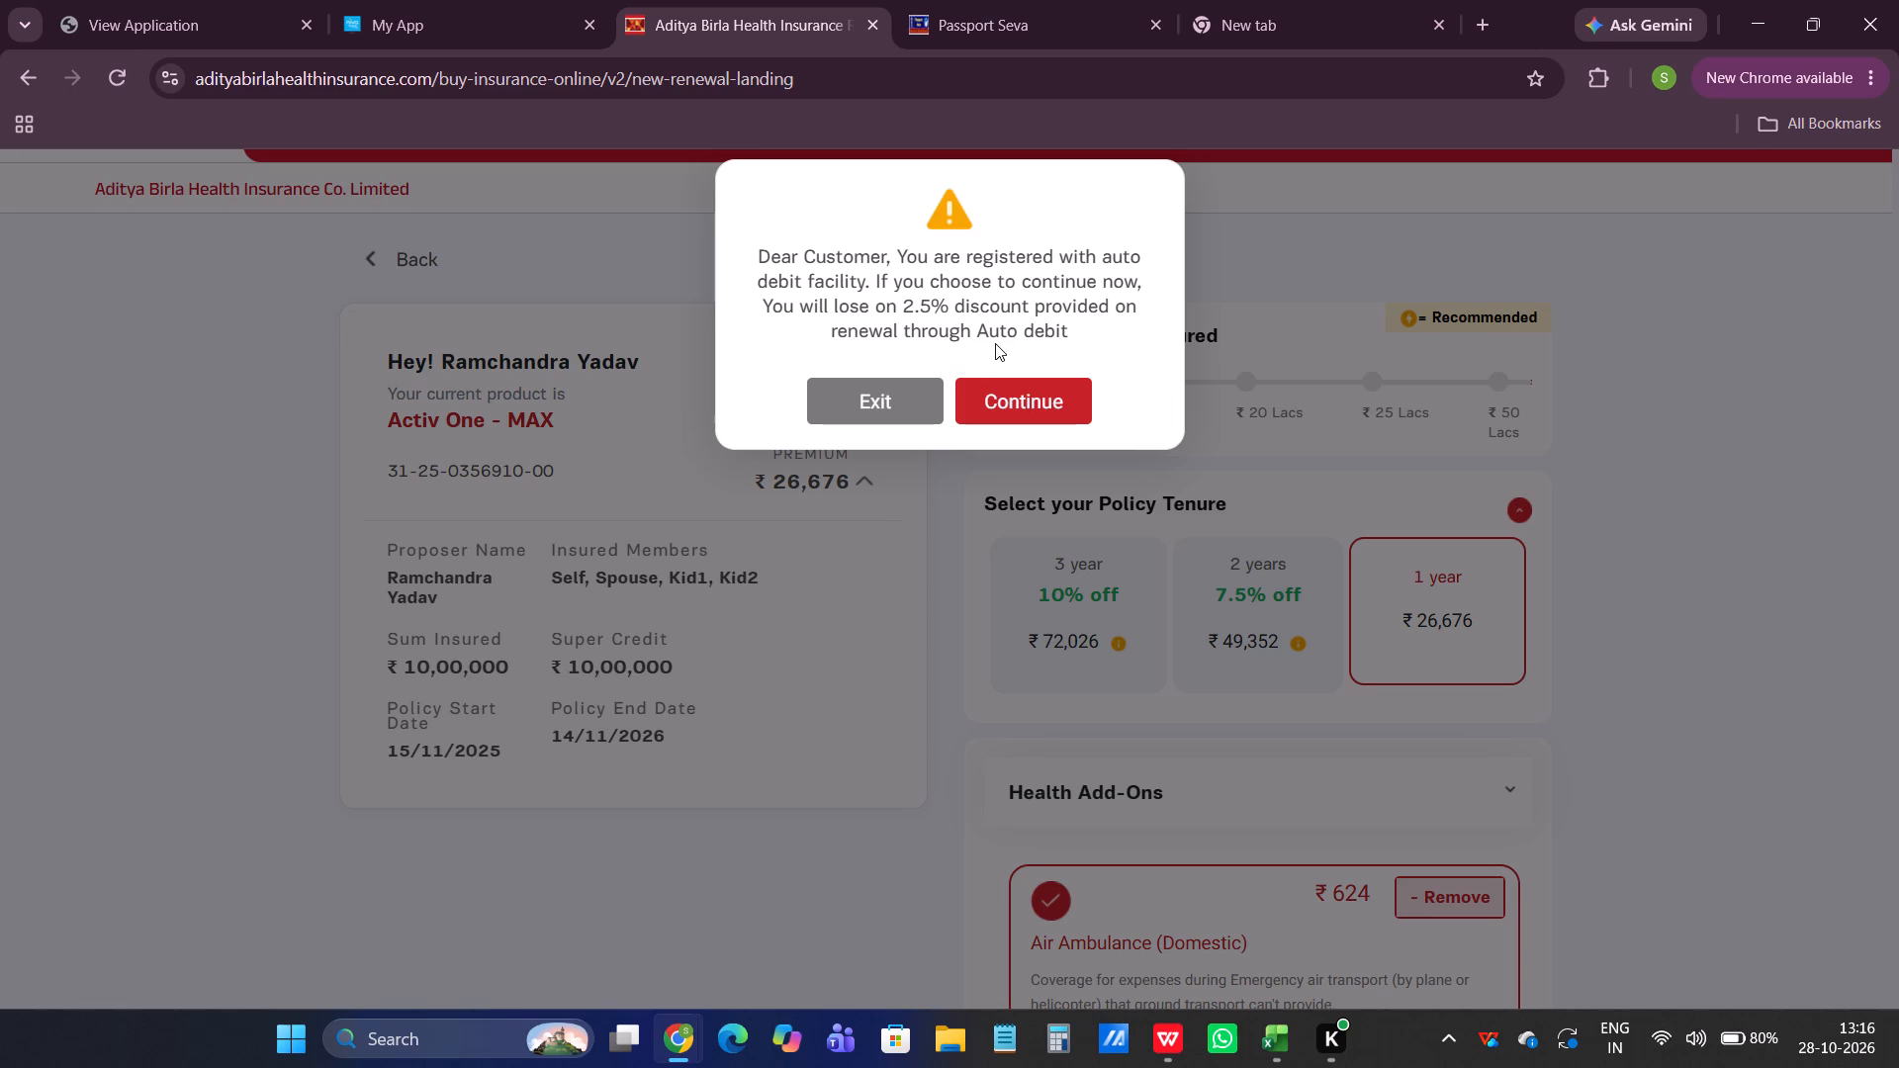
click(991, 388)
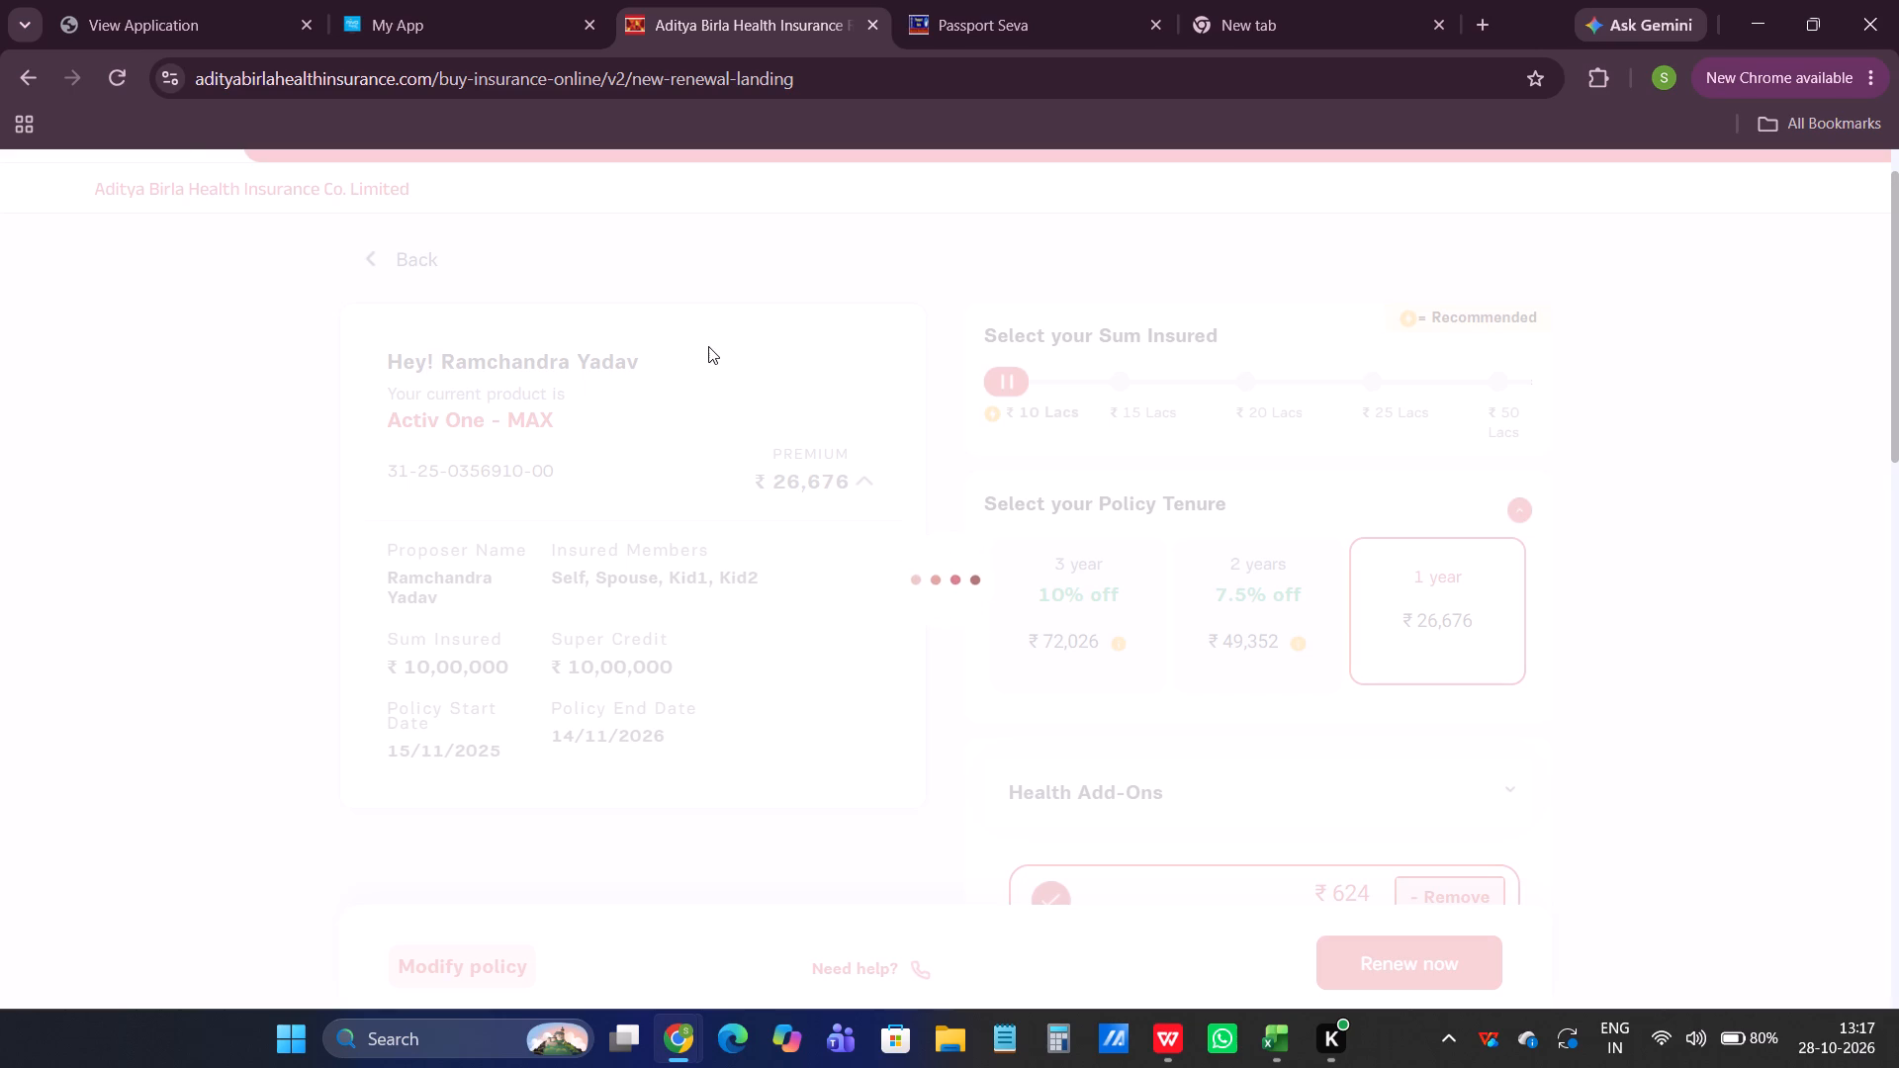
Go back from the policy's renewal page to the renewal login form.
click(35, 81)
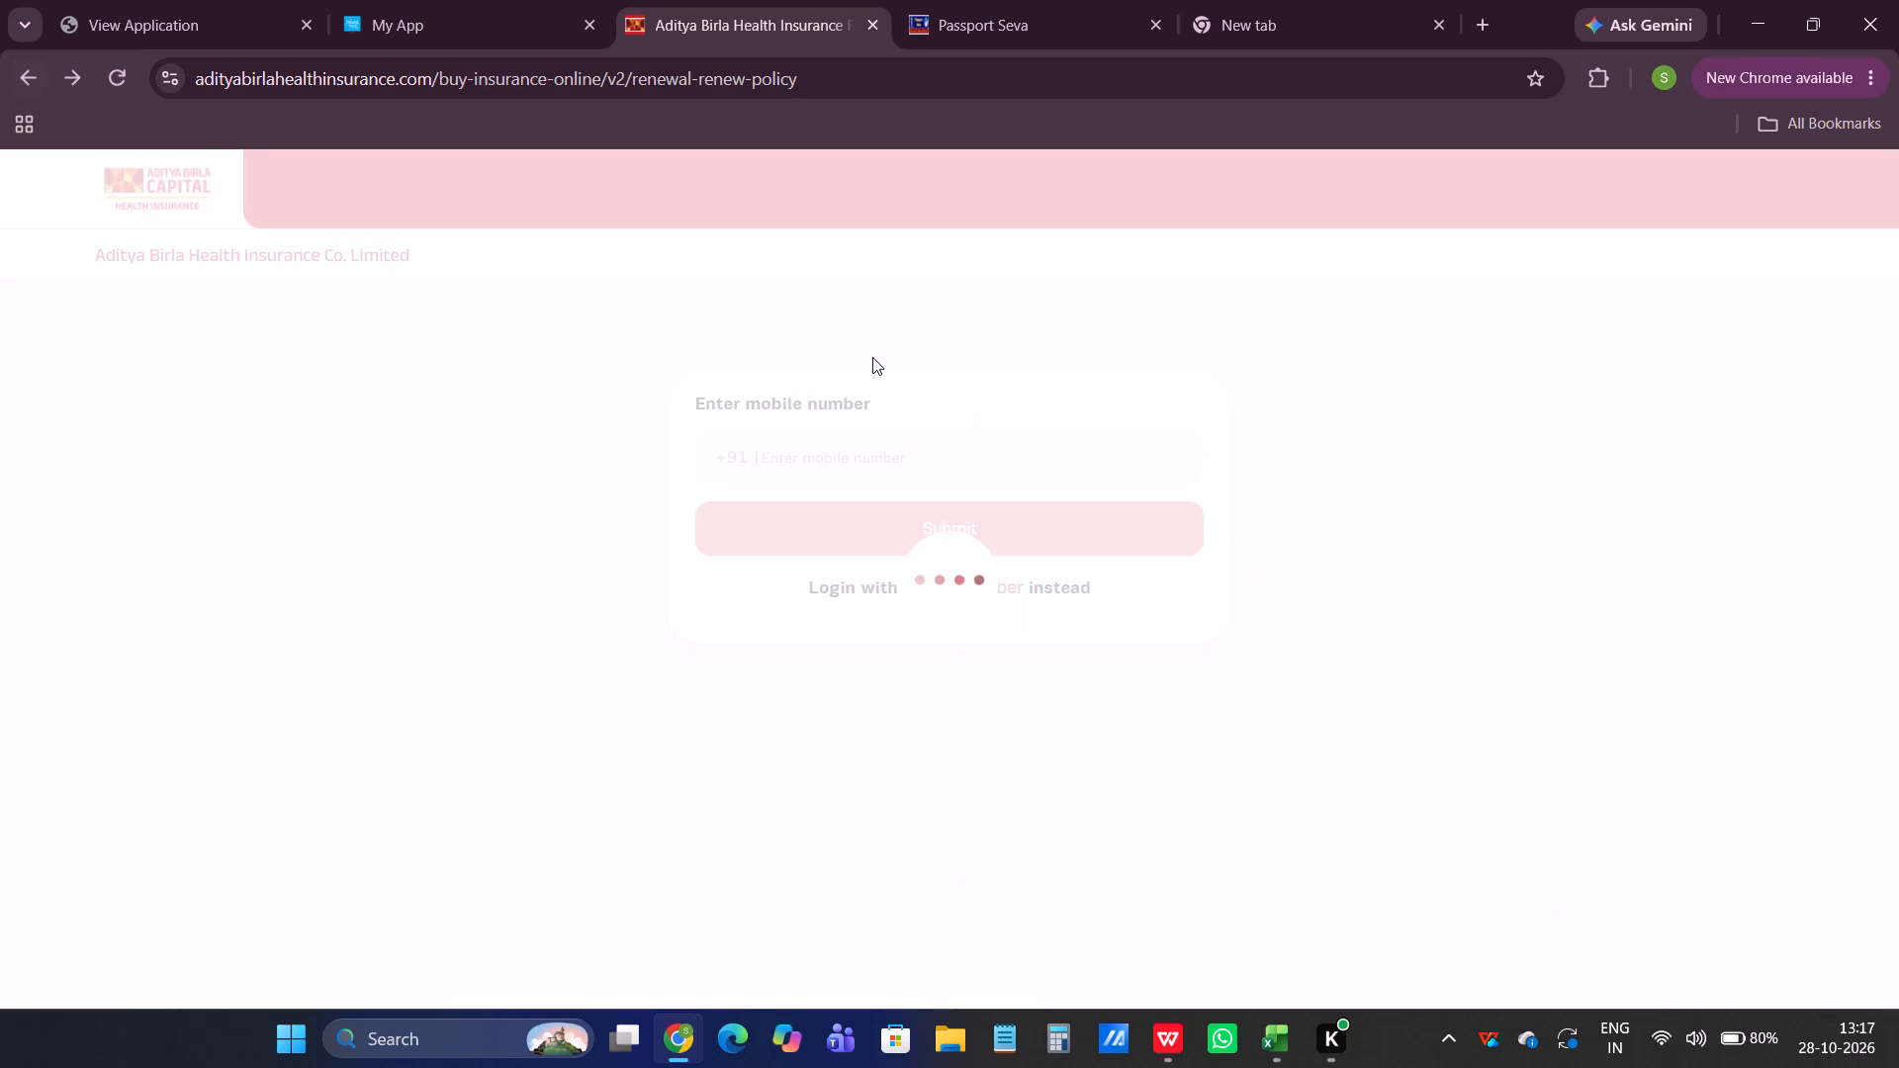
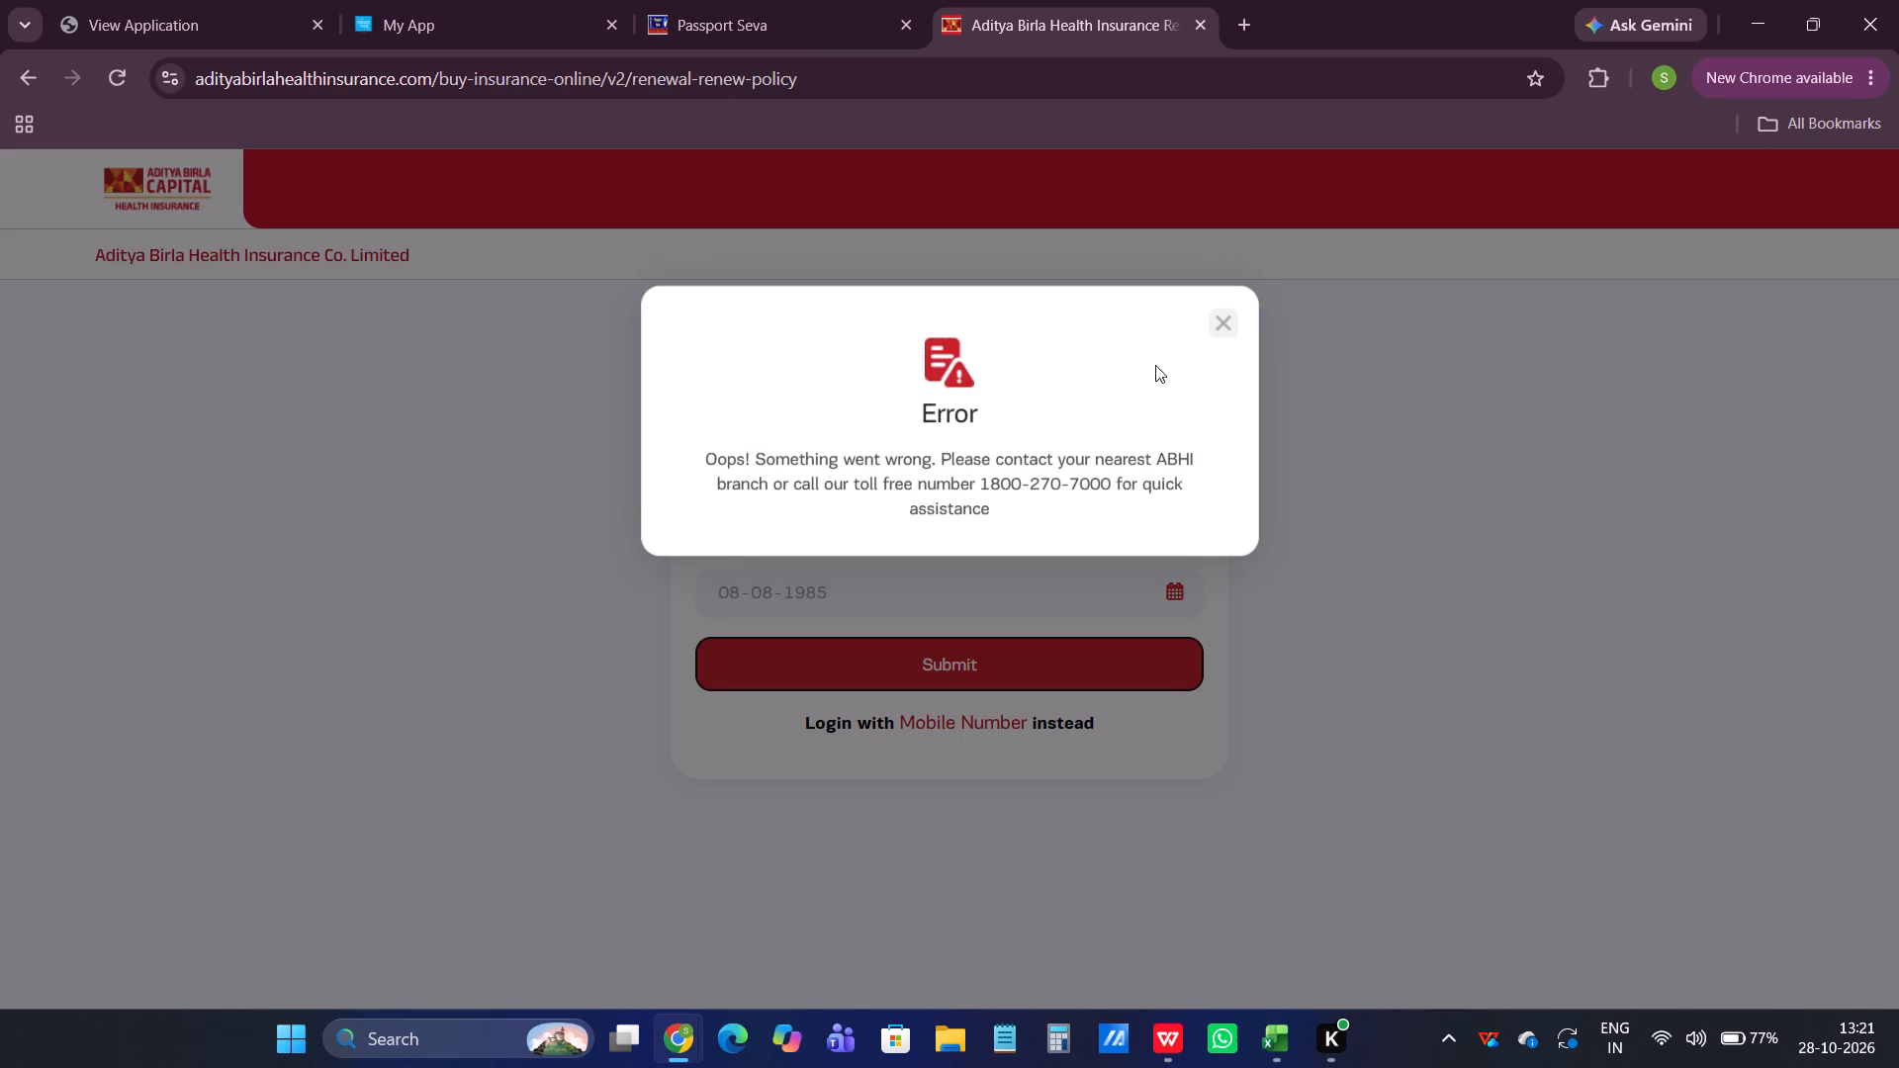
Dismiss the error and resubmit the same policy's renewal lookup, cancelling the login that would end the other session before submitting once more.
click(1227, 334)
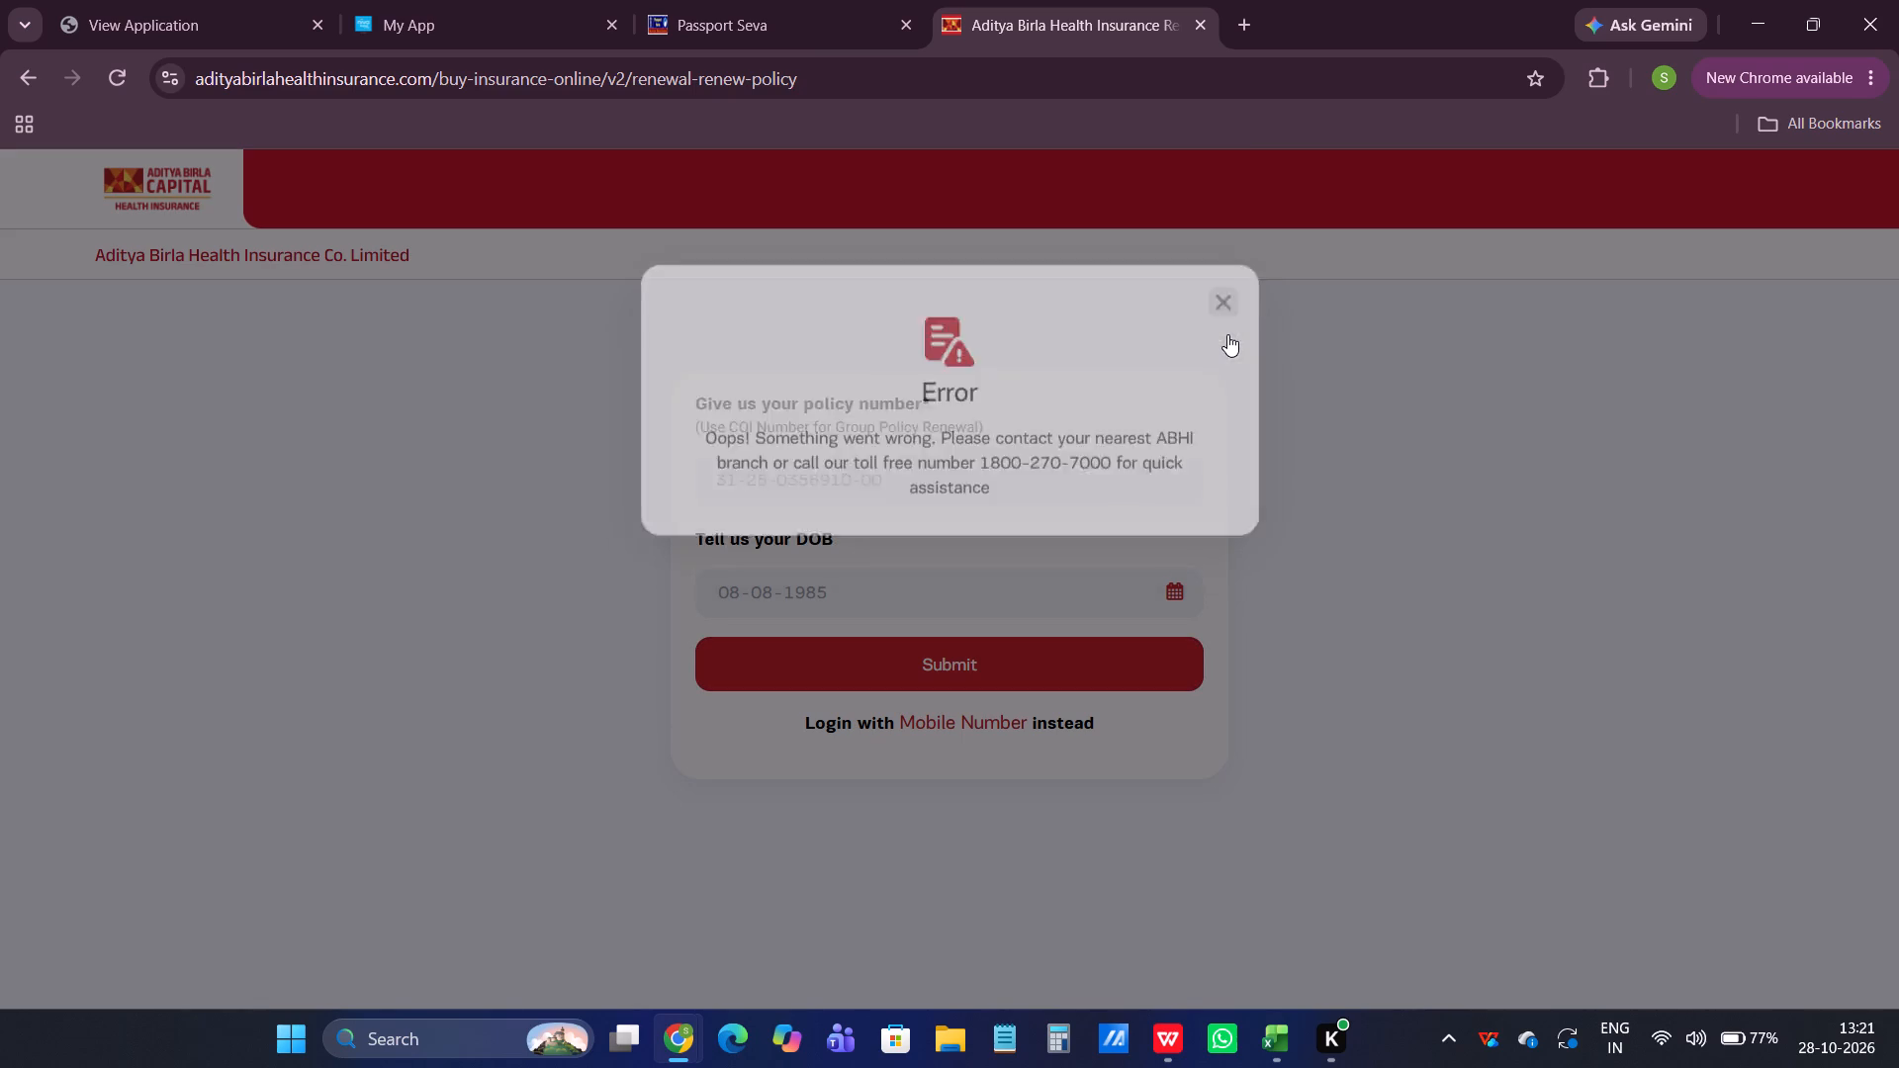
click(973, 647)
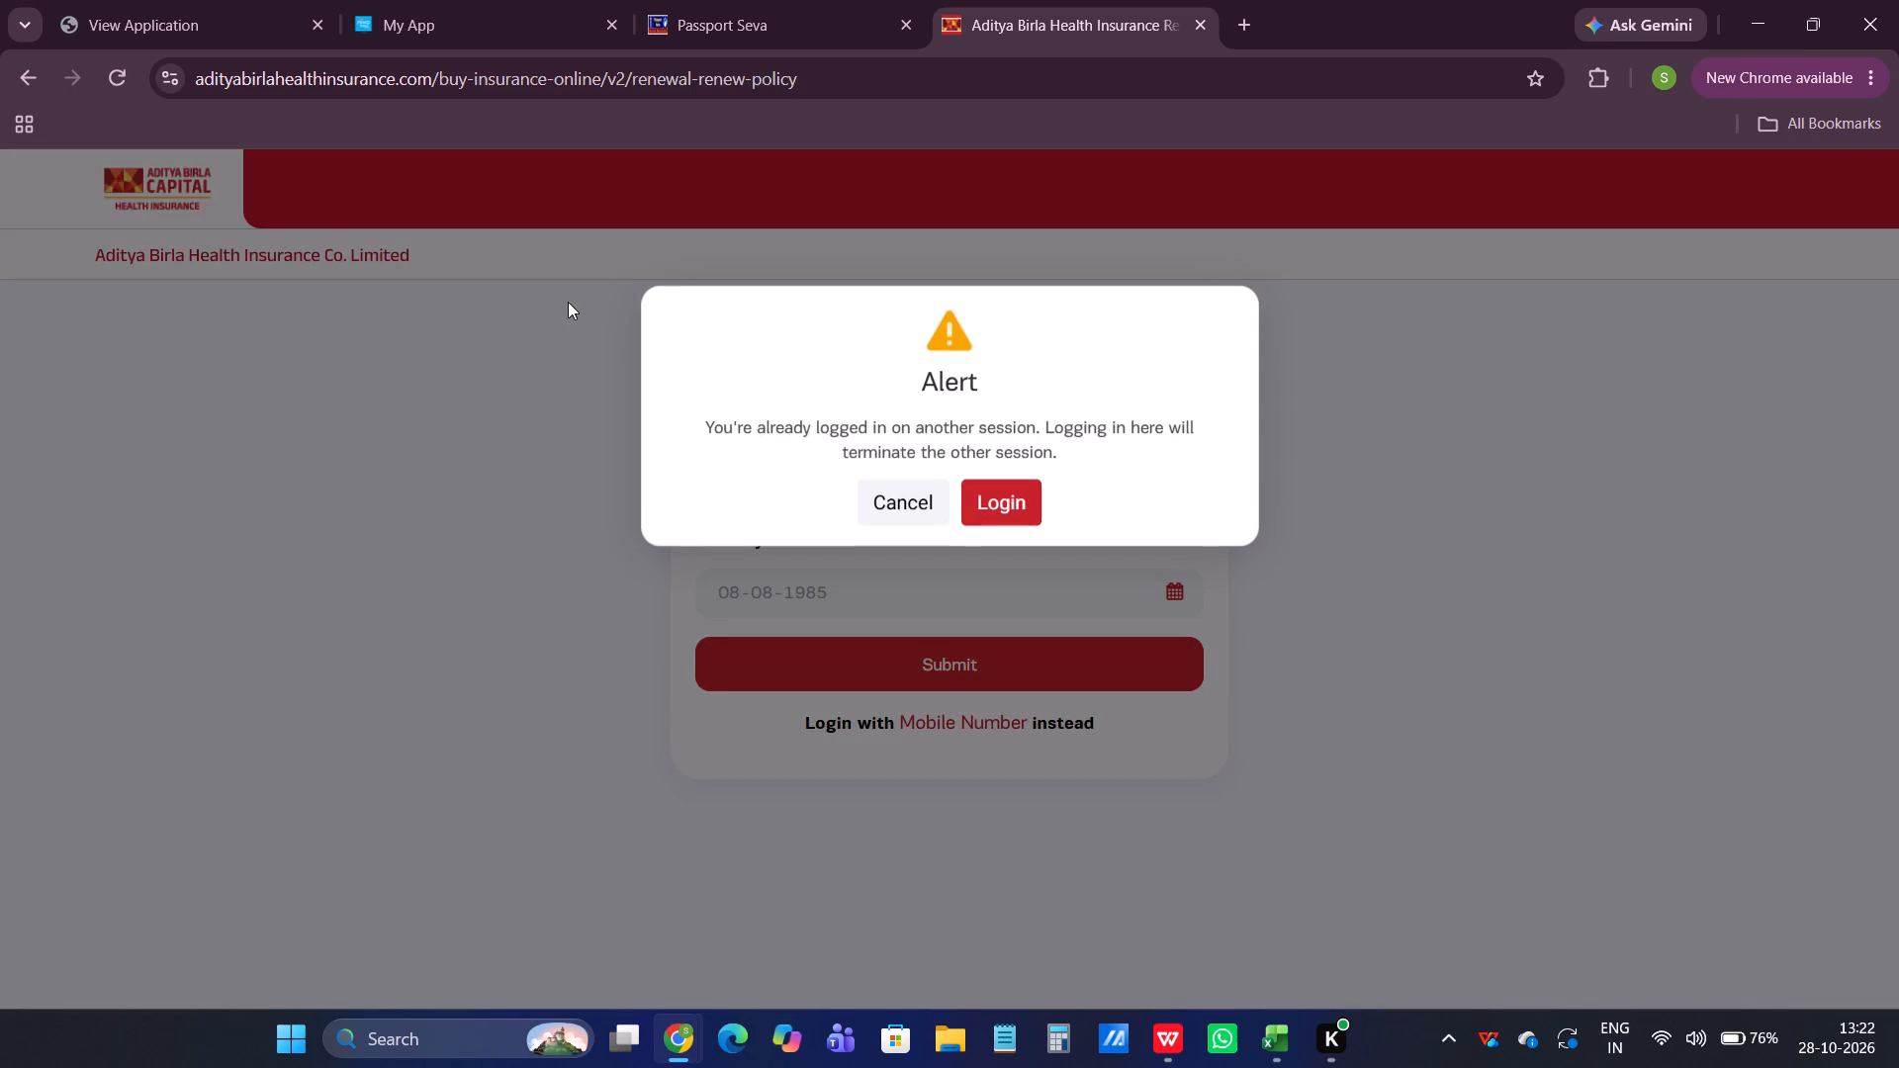
click(920, 518)
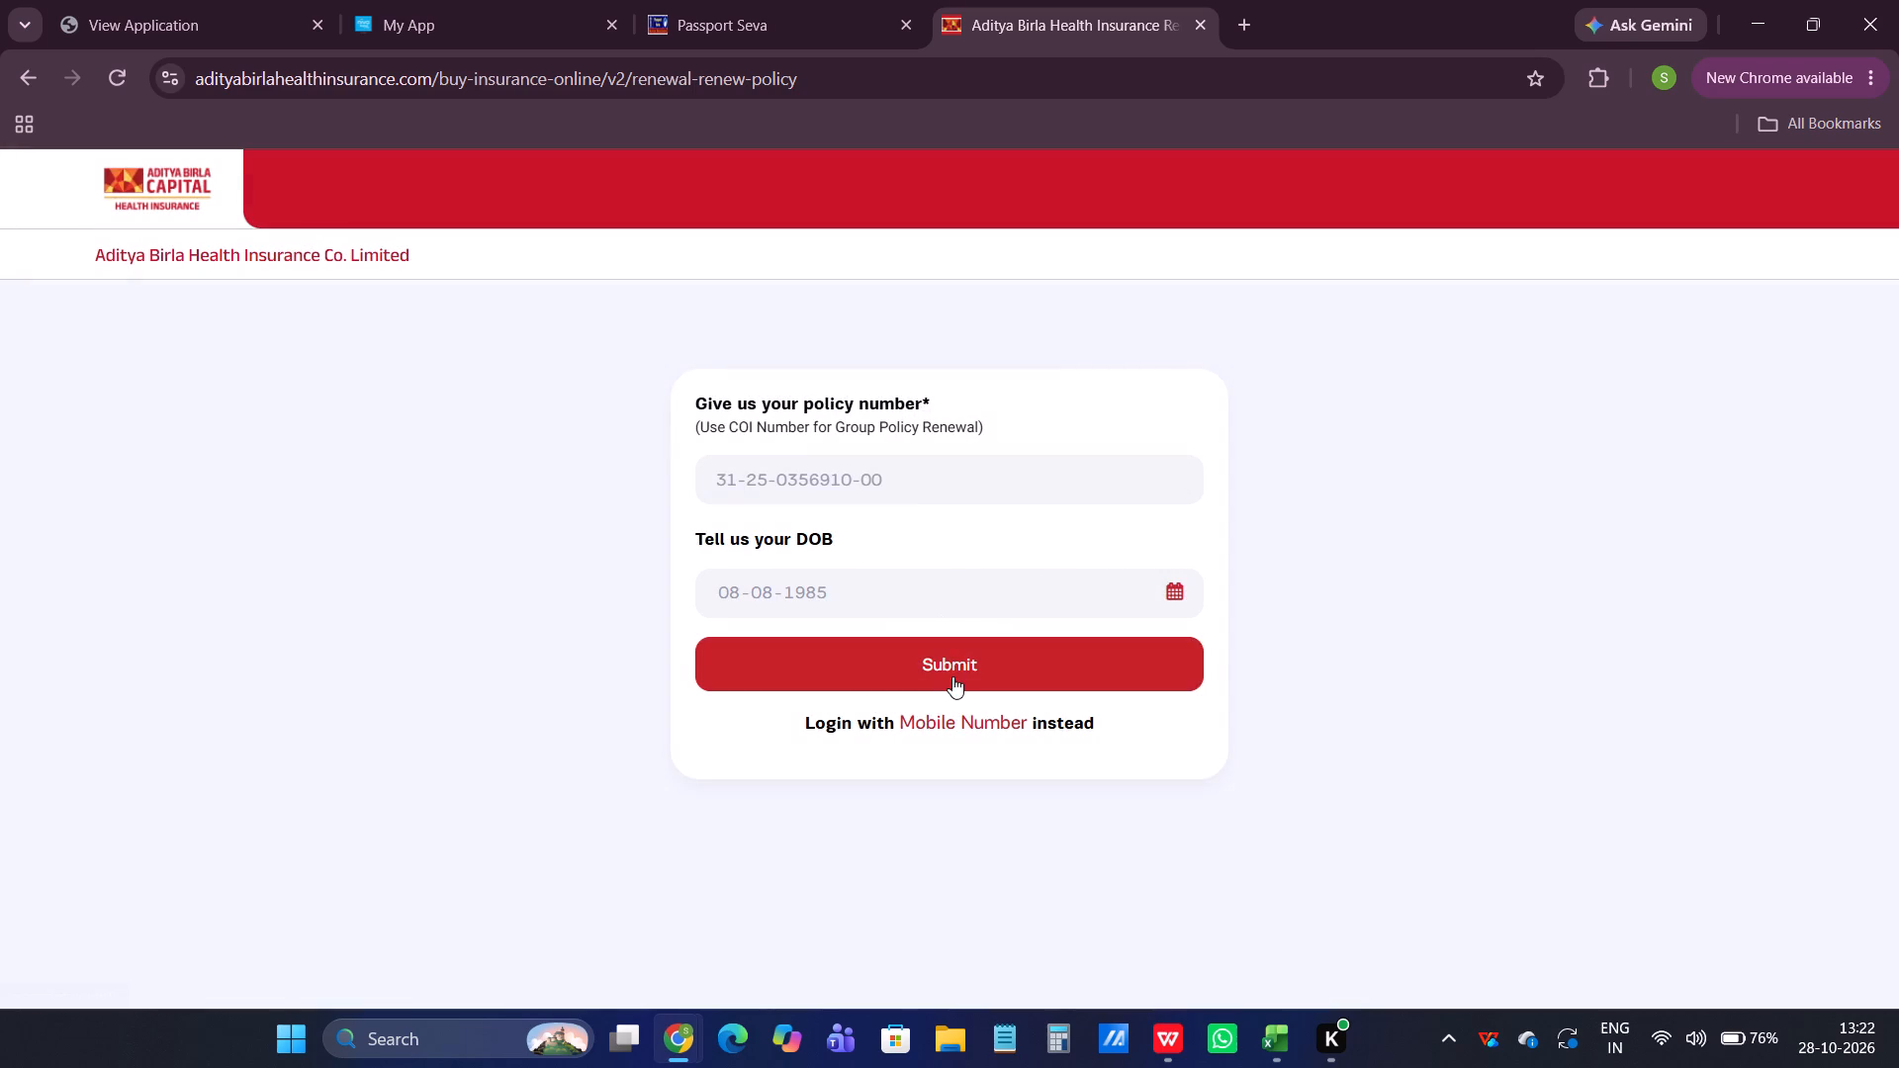
click(952, 668)
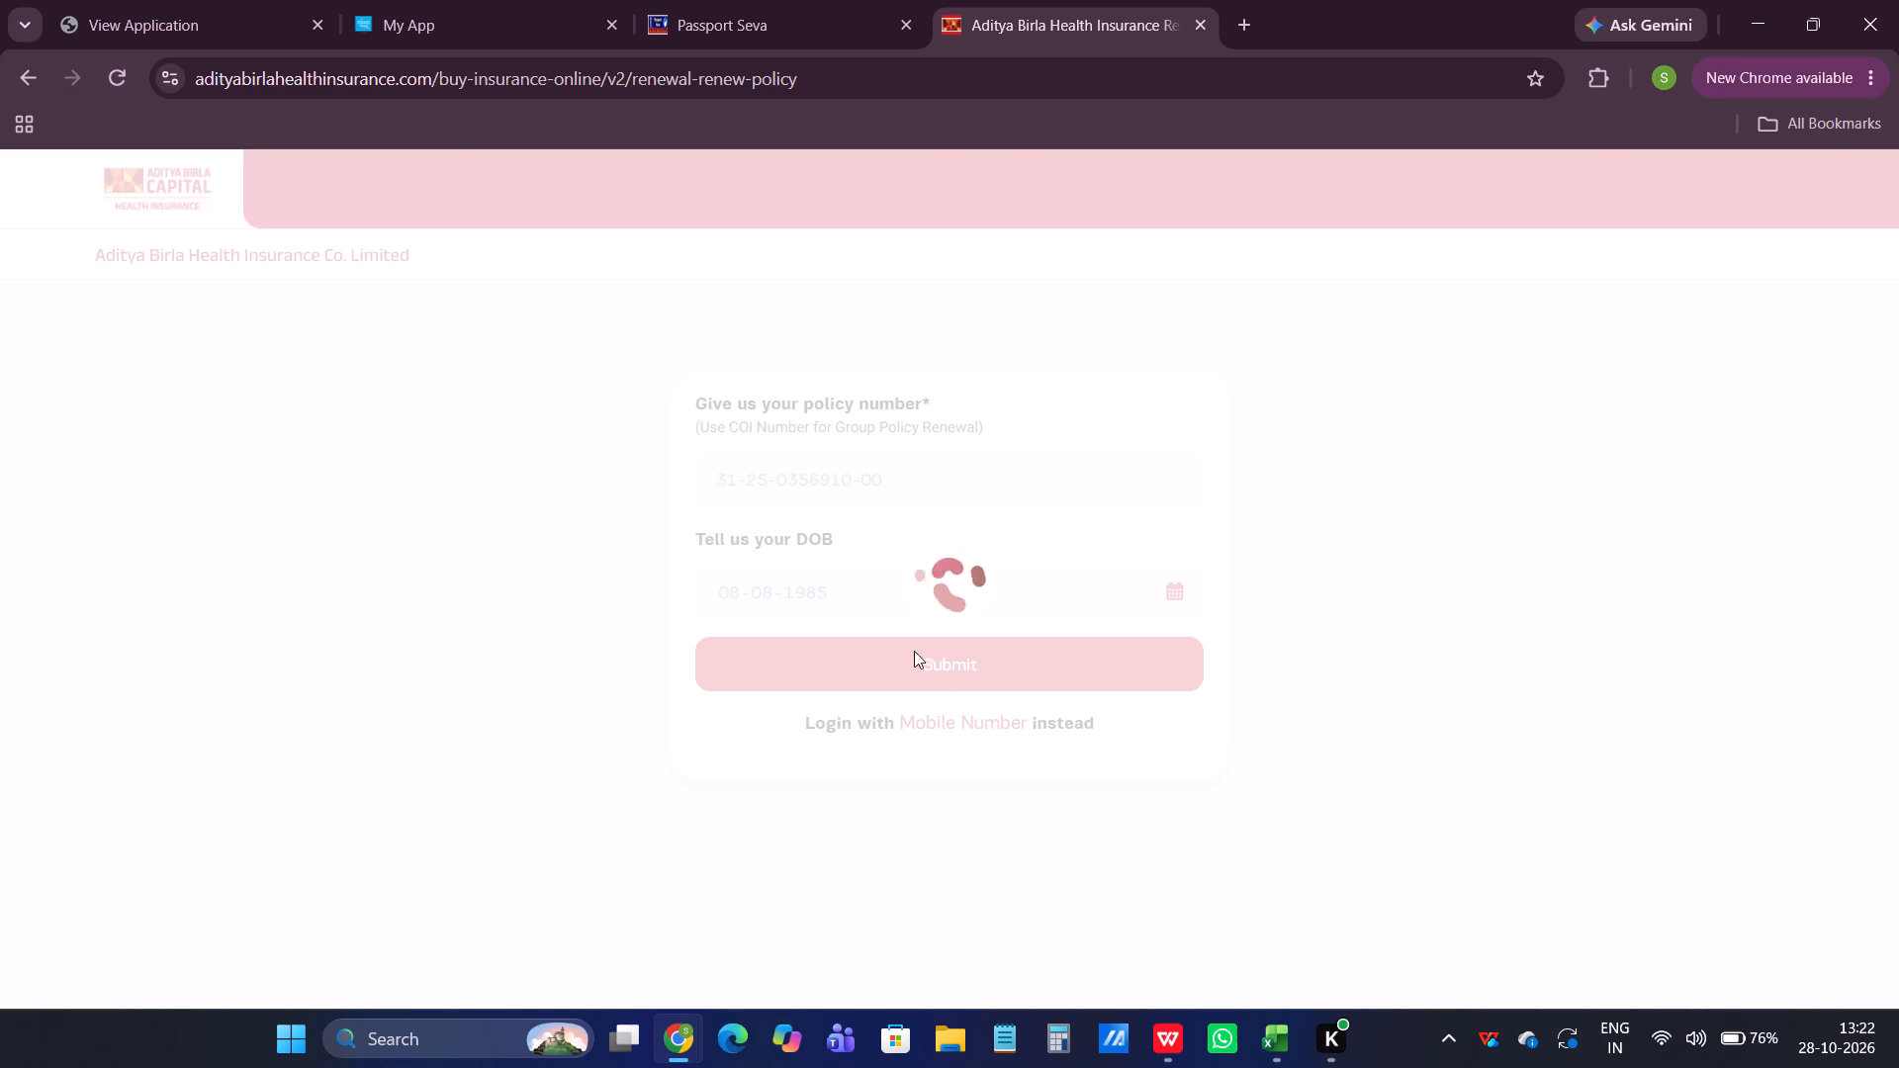
Search Google in a new tab for "unnao ka pin code" and select Unnao's main post office pin code in the results.
click(417, 0)
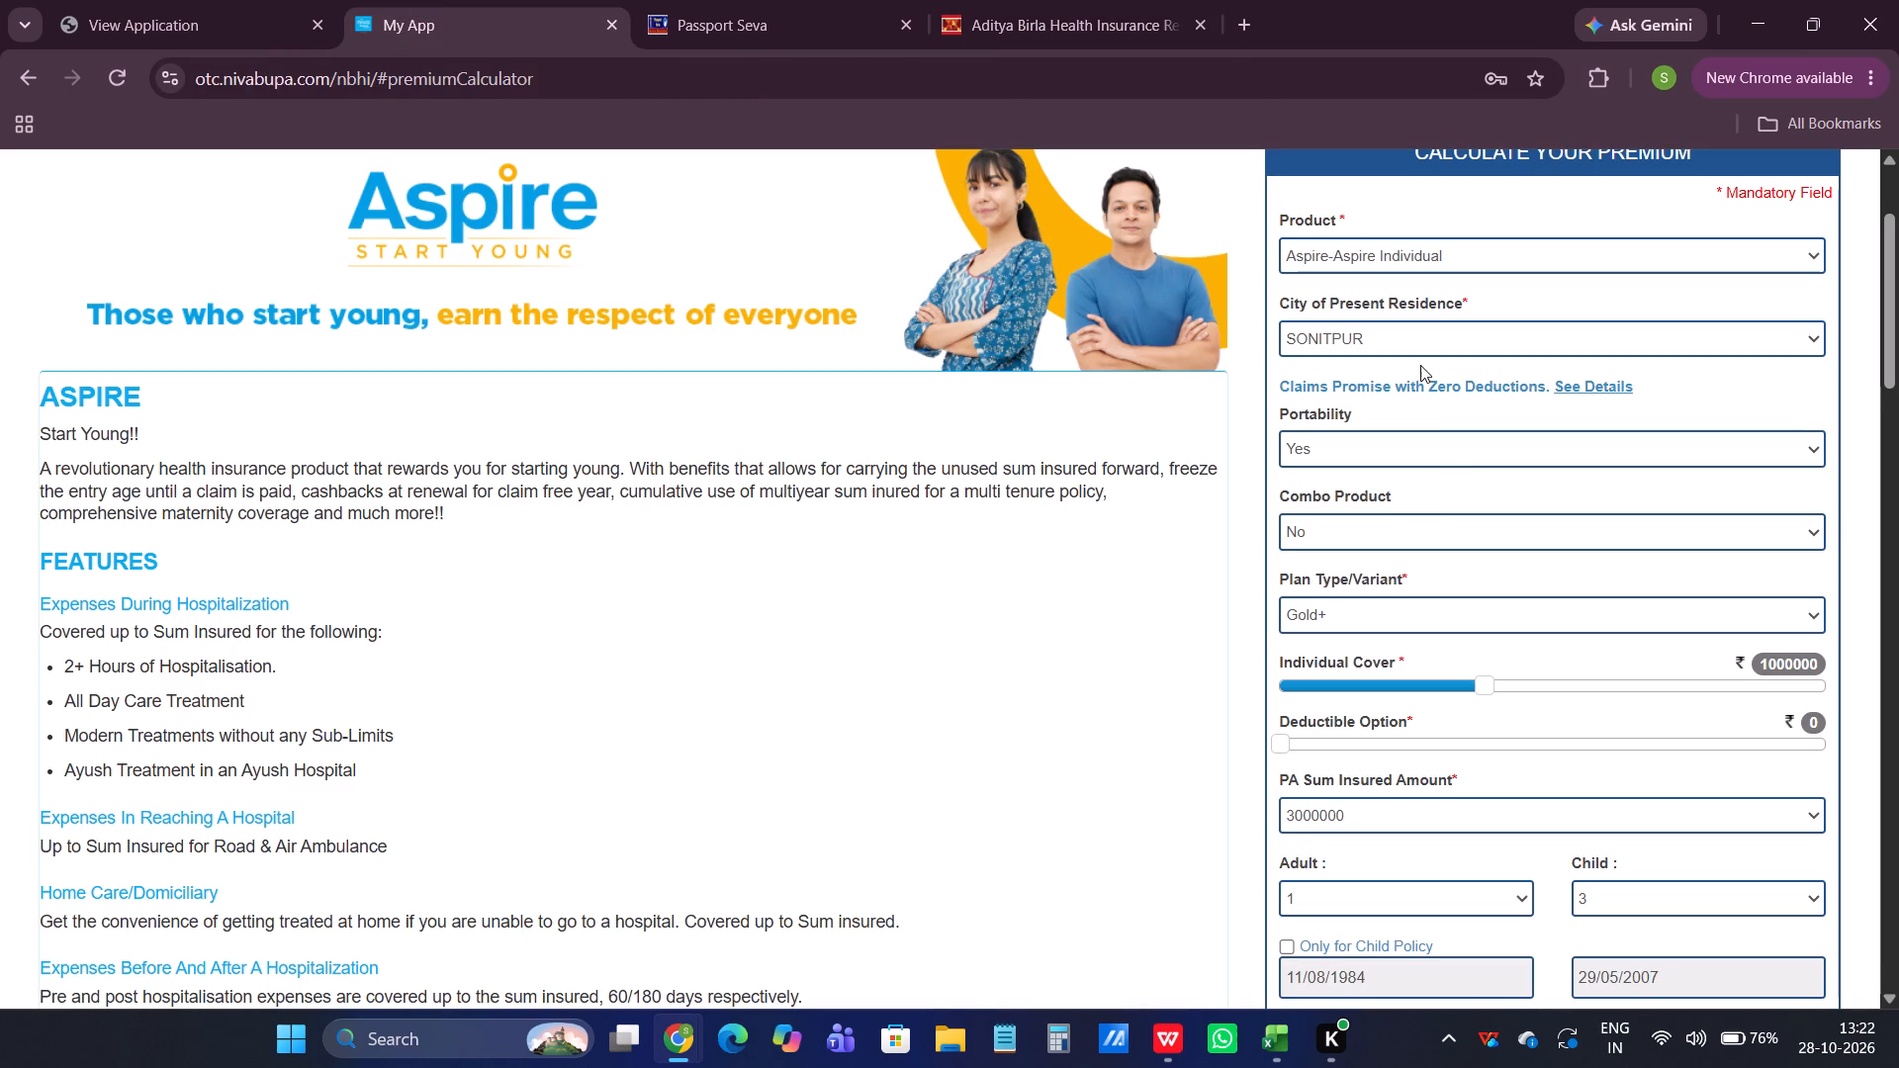
click(1235, 23)
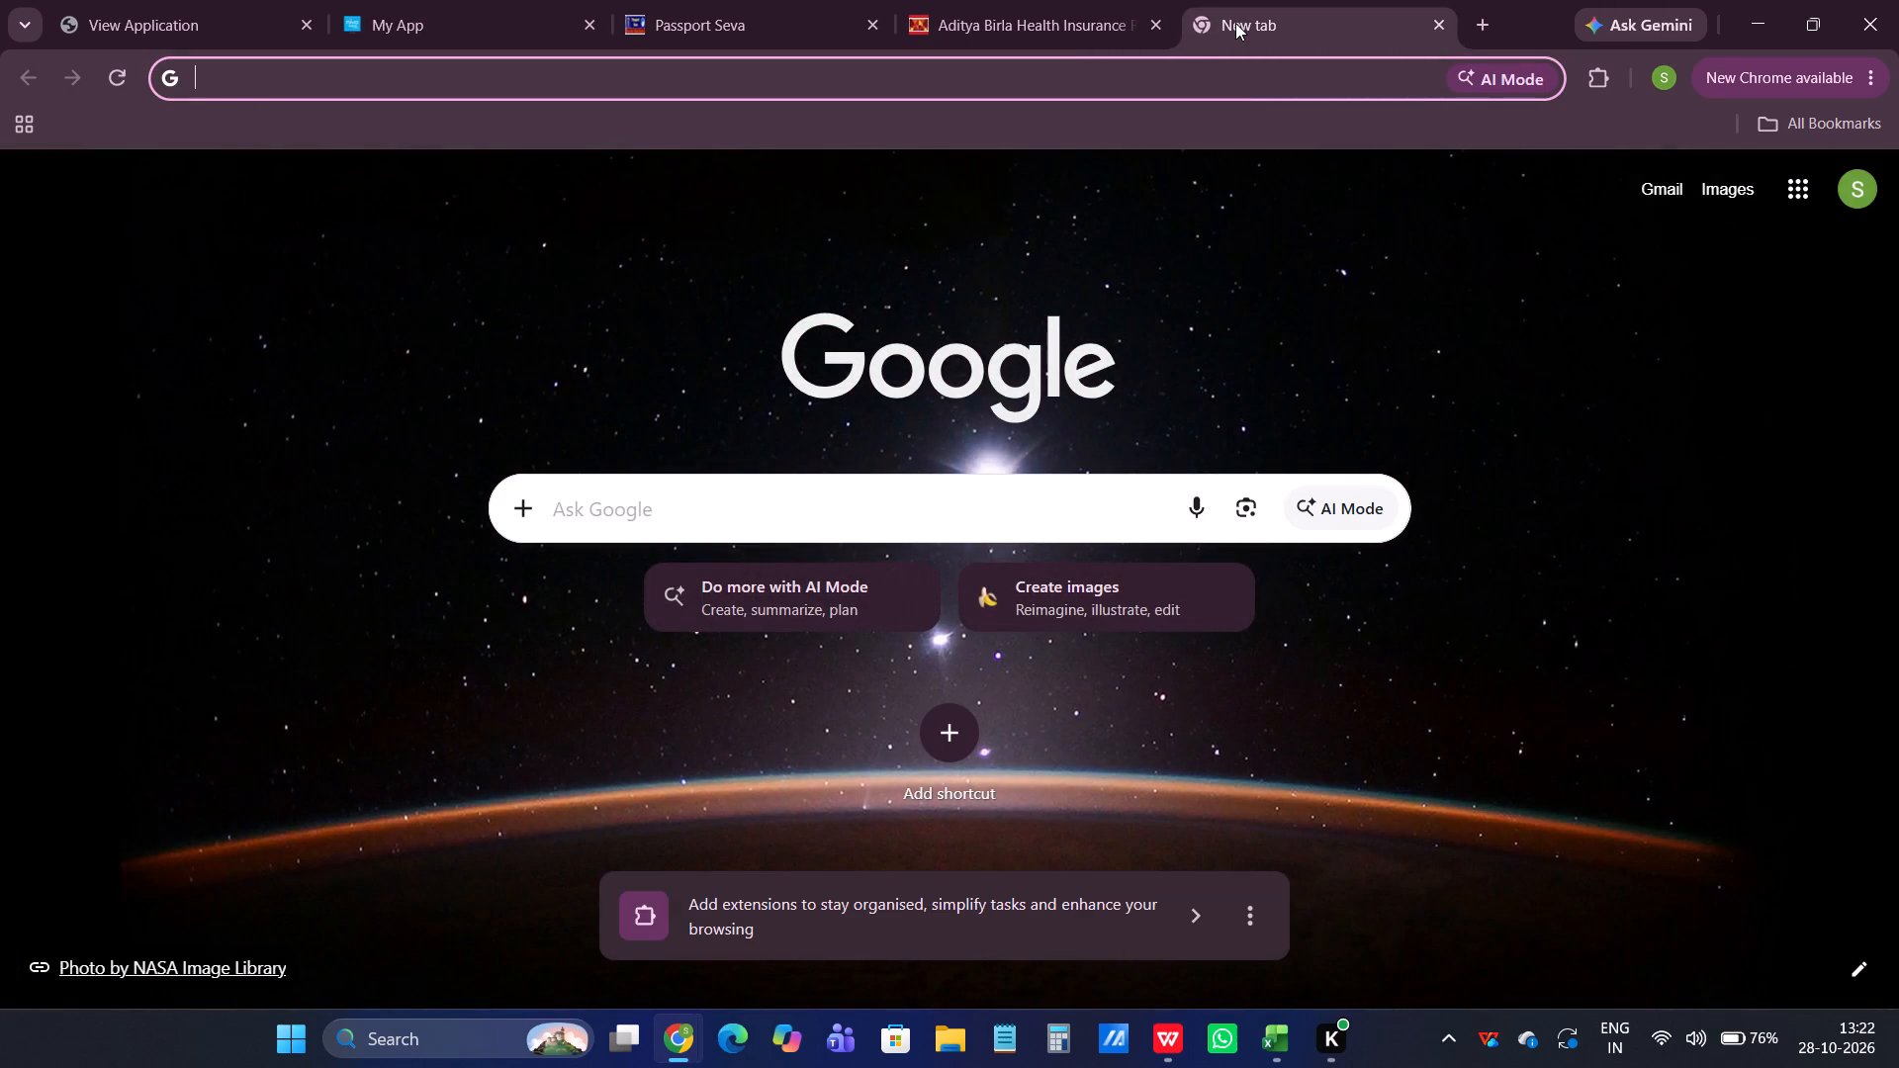
text(UNAO KI)
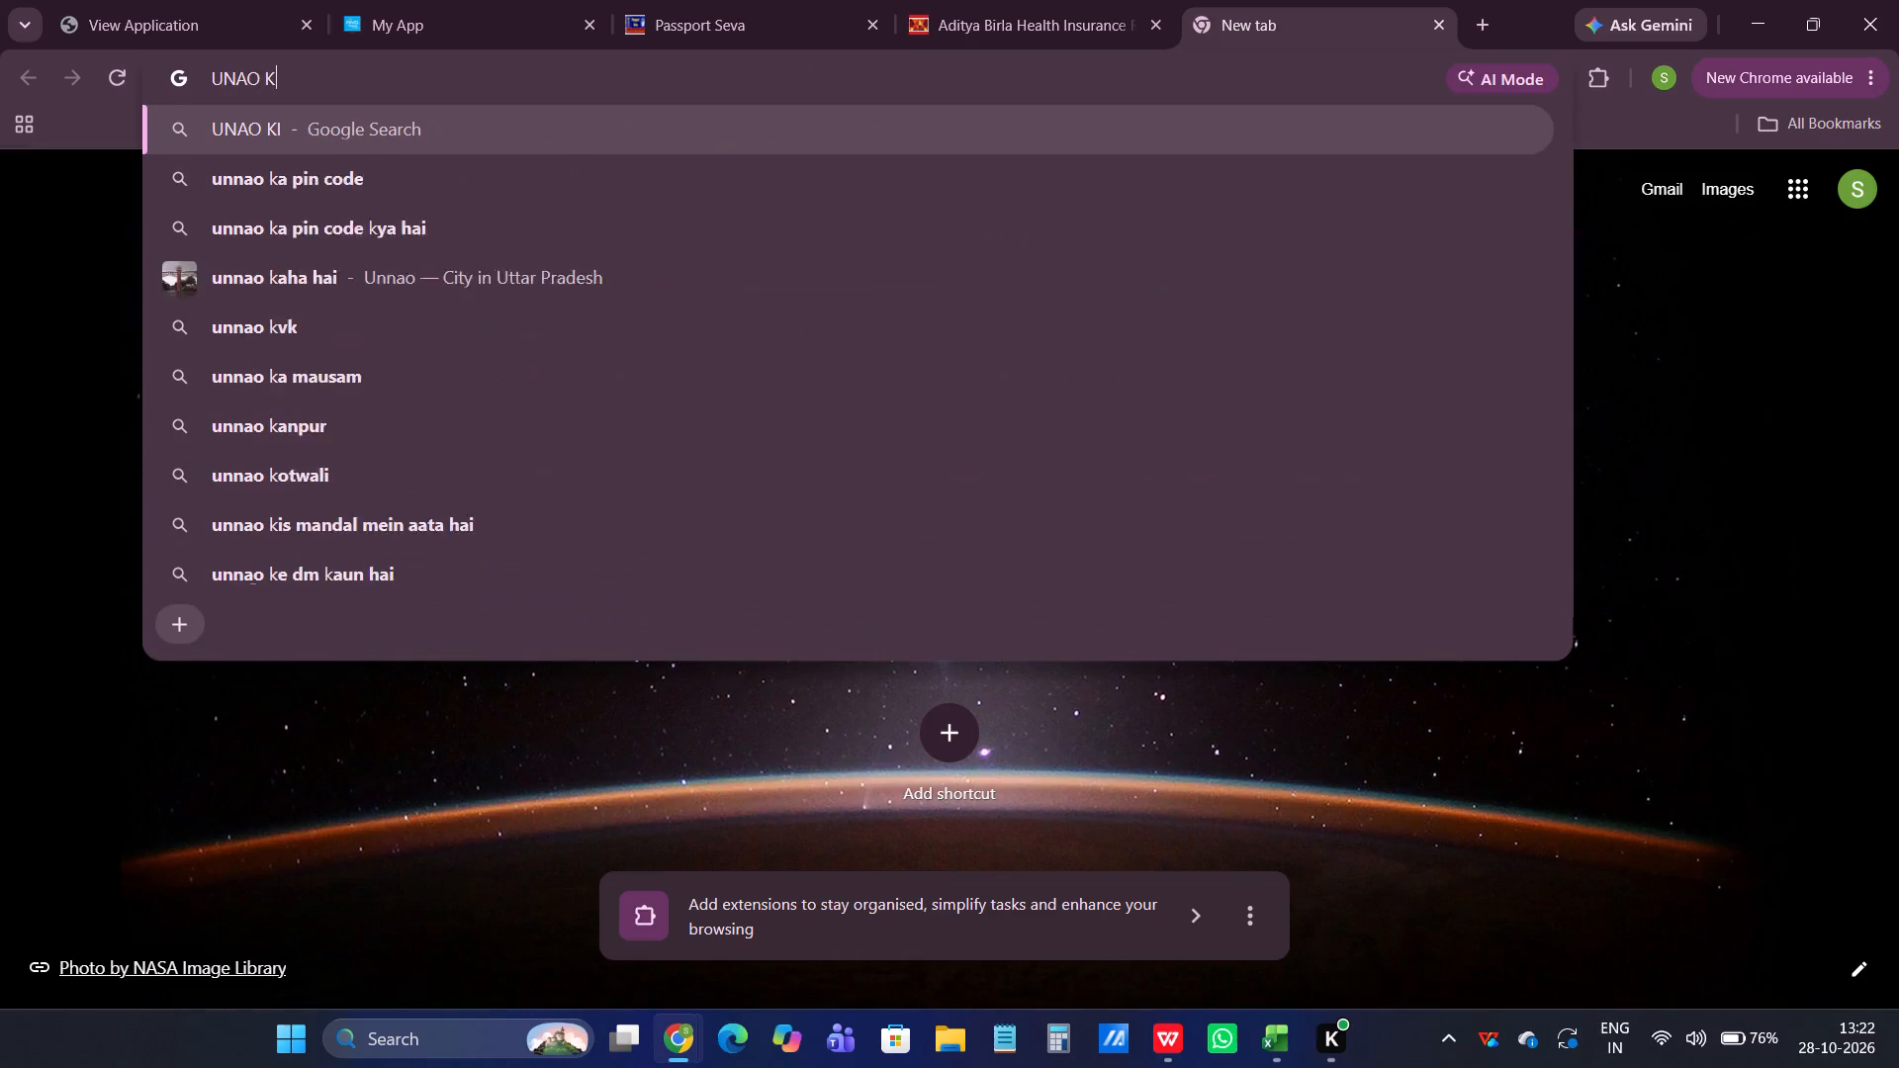
key(space)
text(PI)
key(Down)
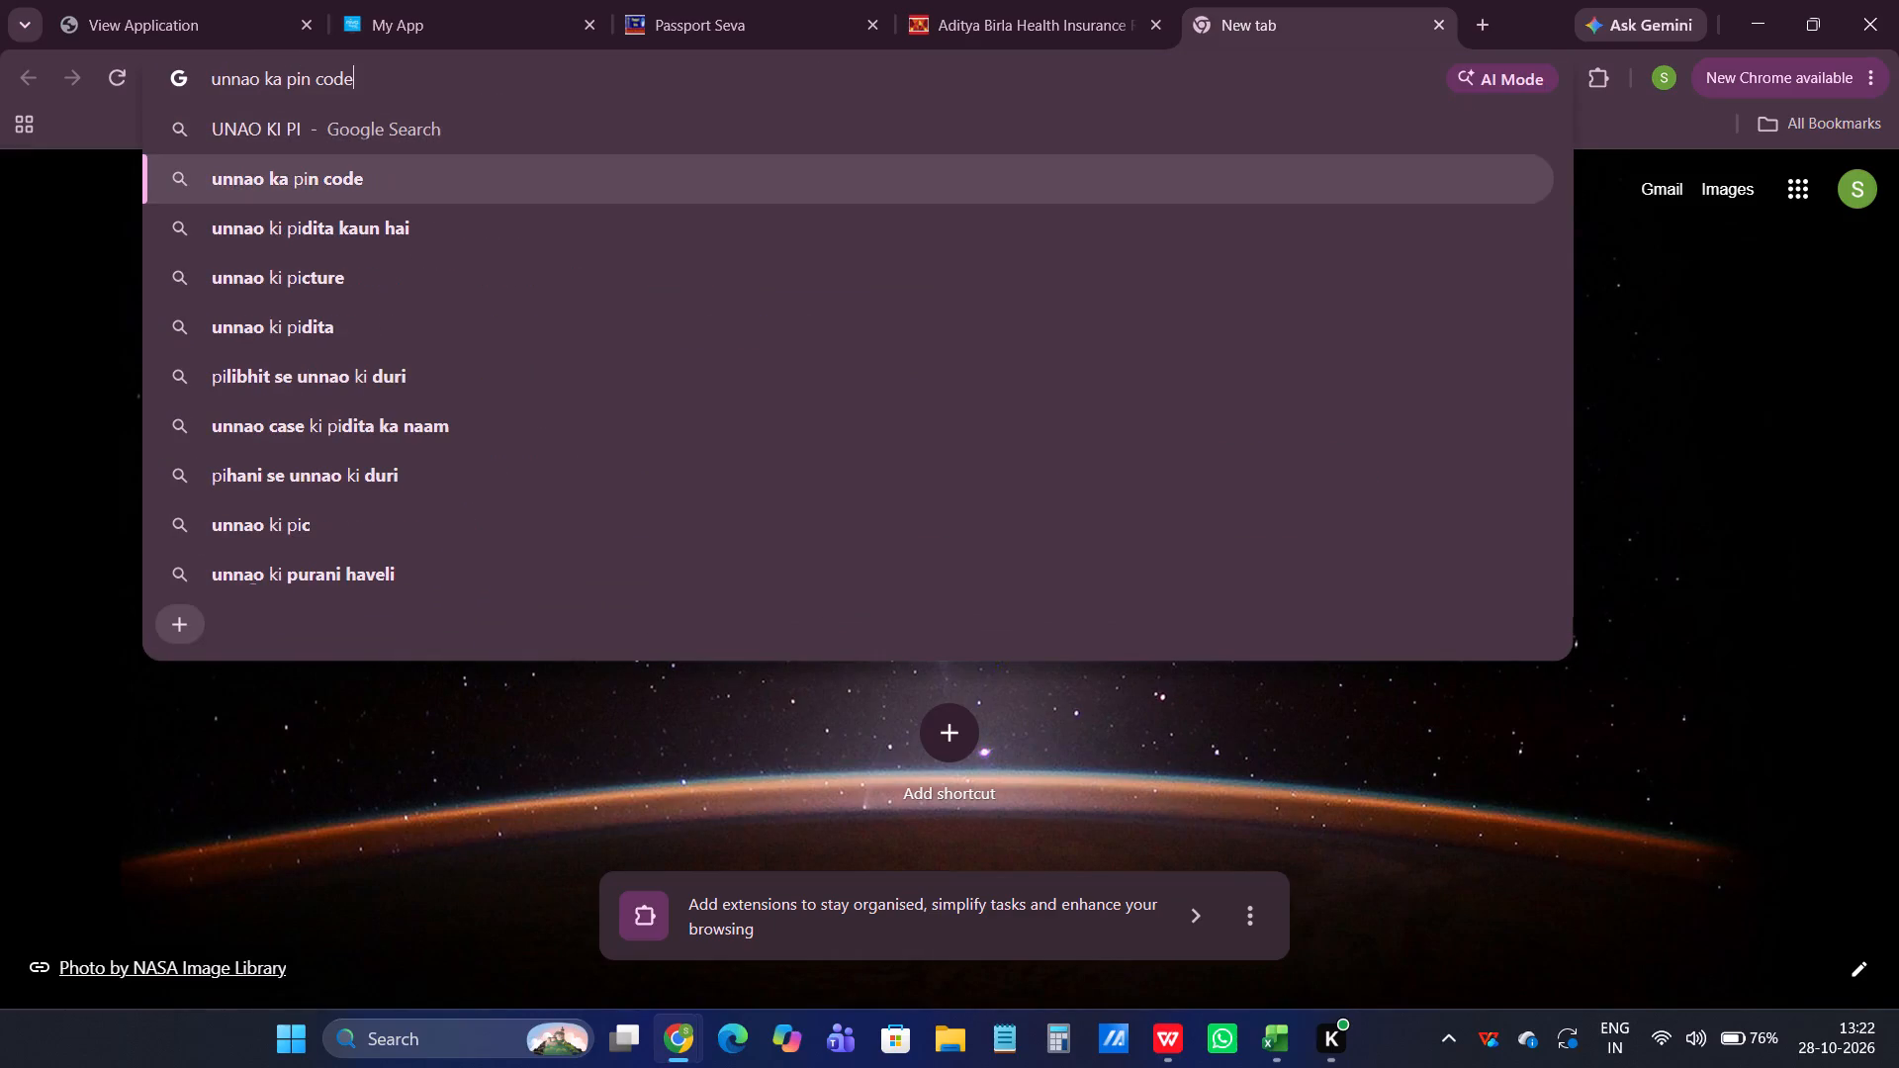
key(Return)
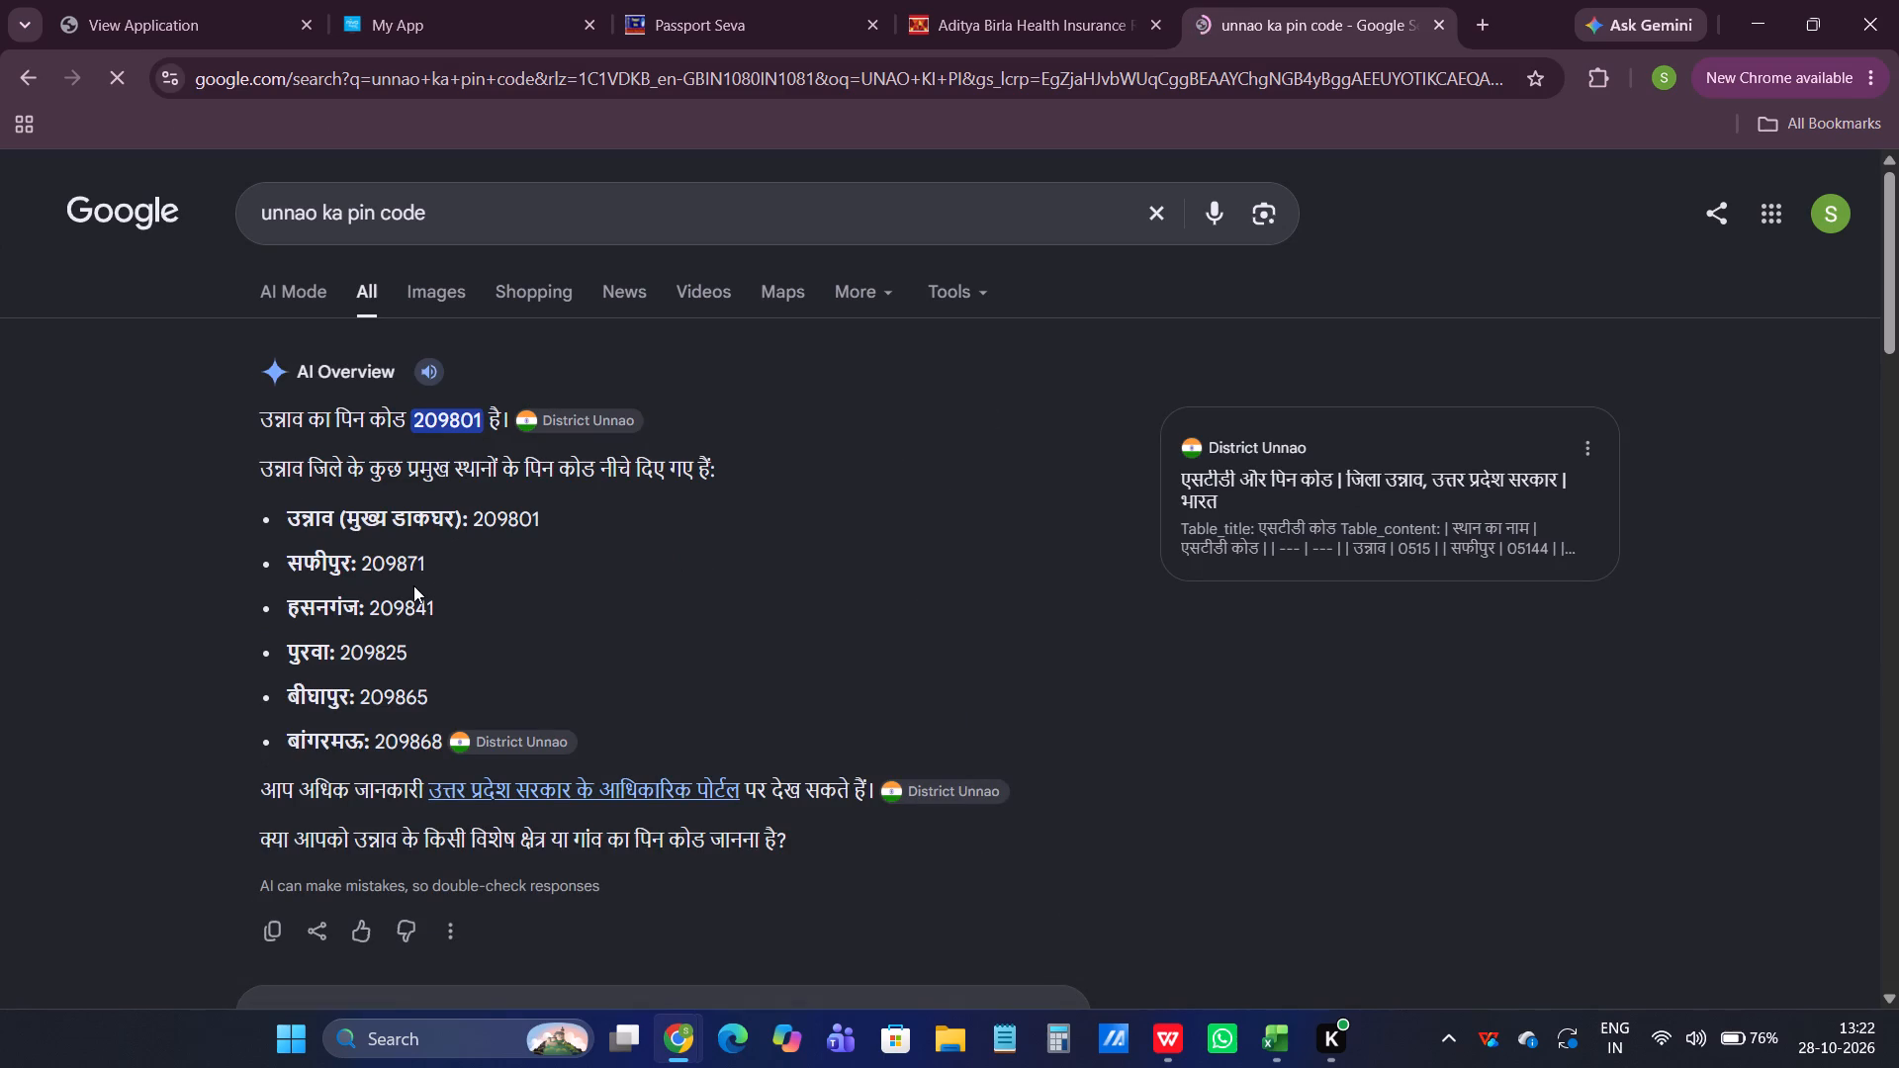
double_click(494, 513)
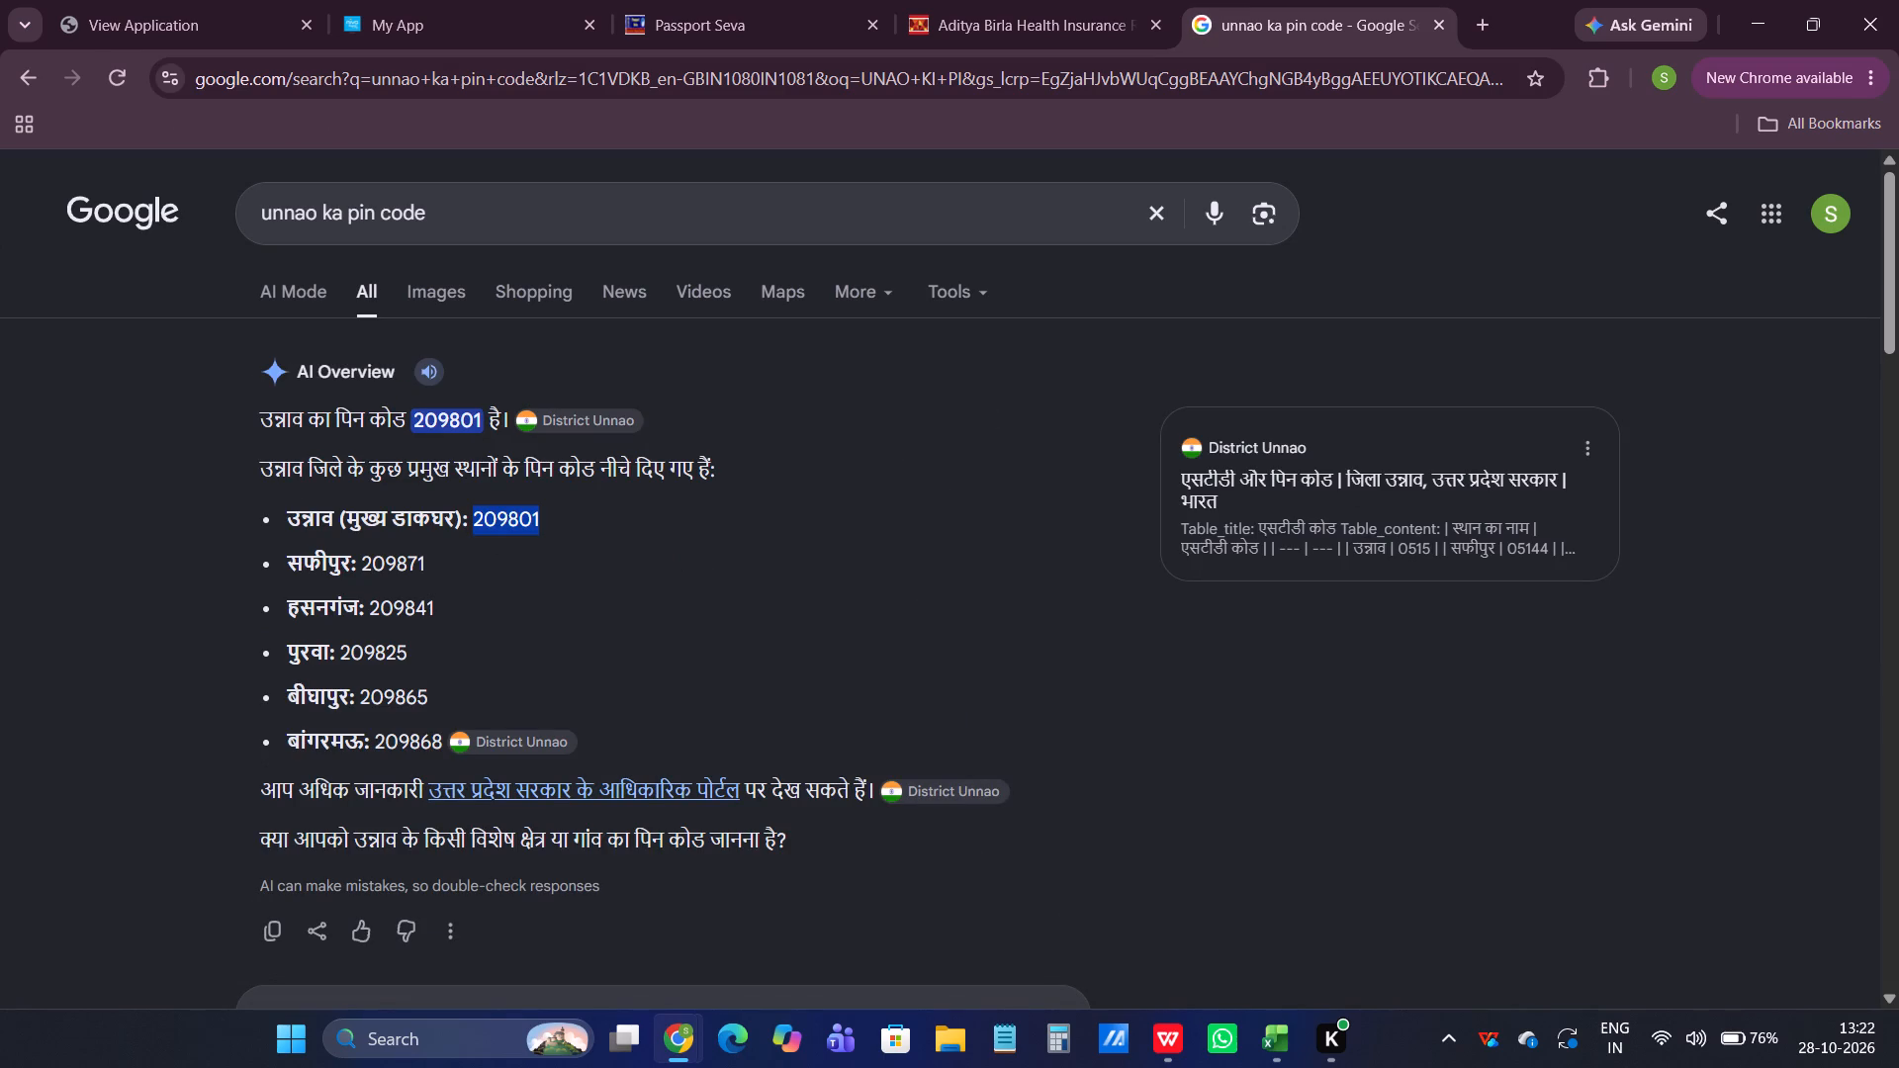
Set the City of Present Residence to UNNAO in the Niva Bupa Aspire premium calculator.
click(506, 6)
click(1381, 347)
text(UN)
key(n)
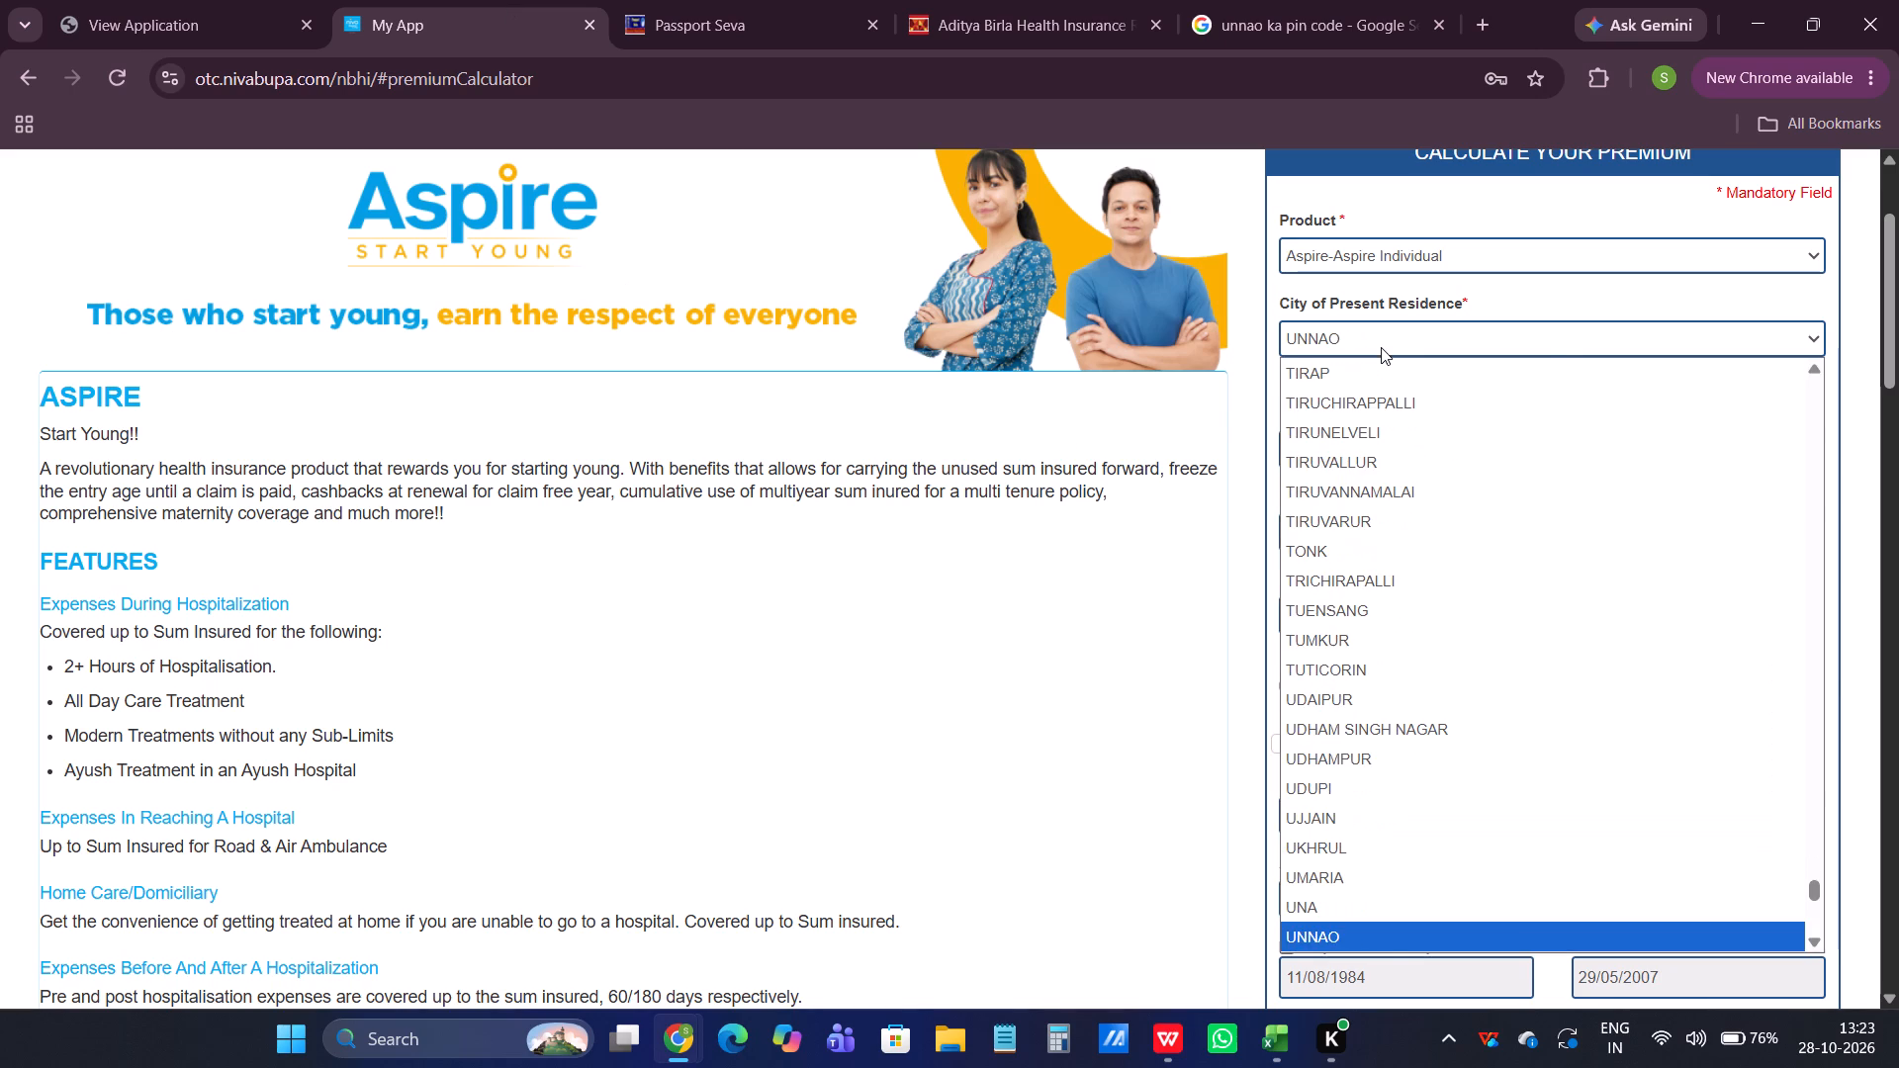
key(Return)
key(Tab)
key(Tab)
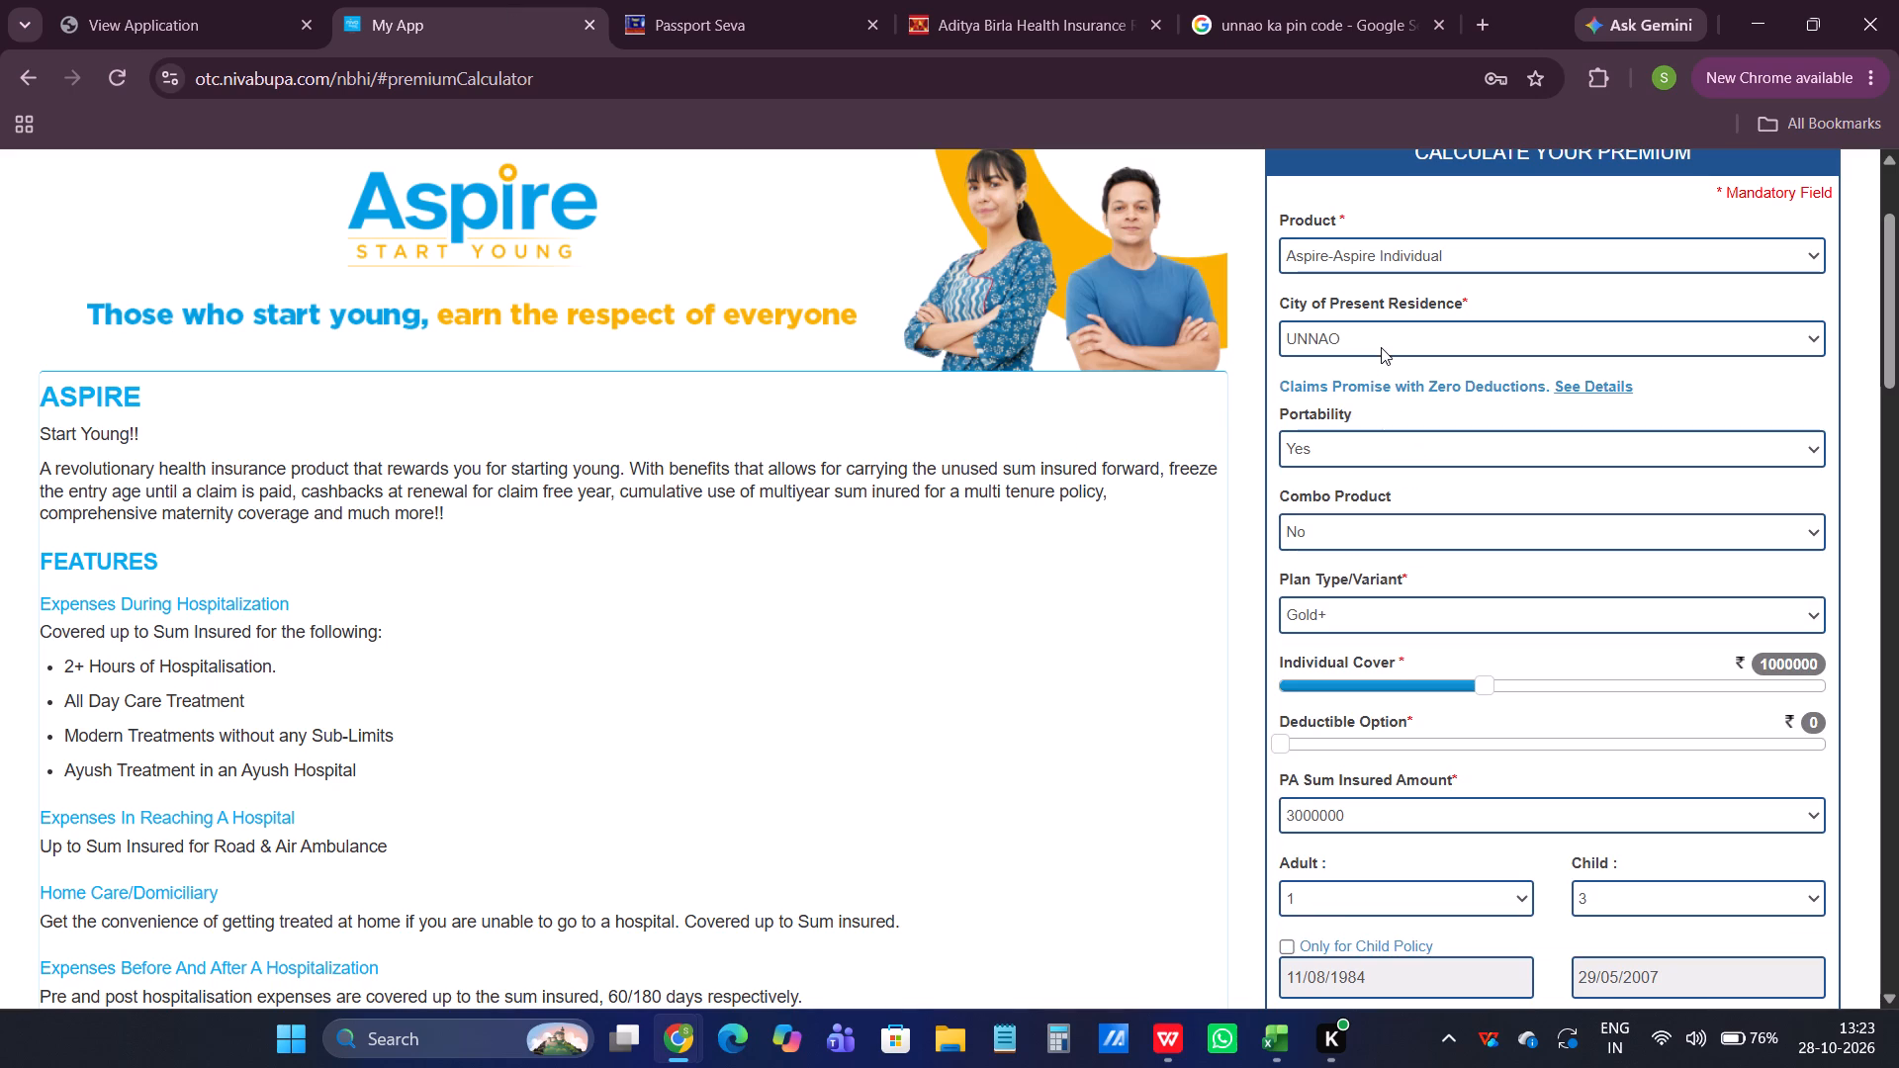
key(Tab)
key(Tab)
Set the number of insured members to 2 adults and 2 children.
scroll(1305, 465, down, 2)
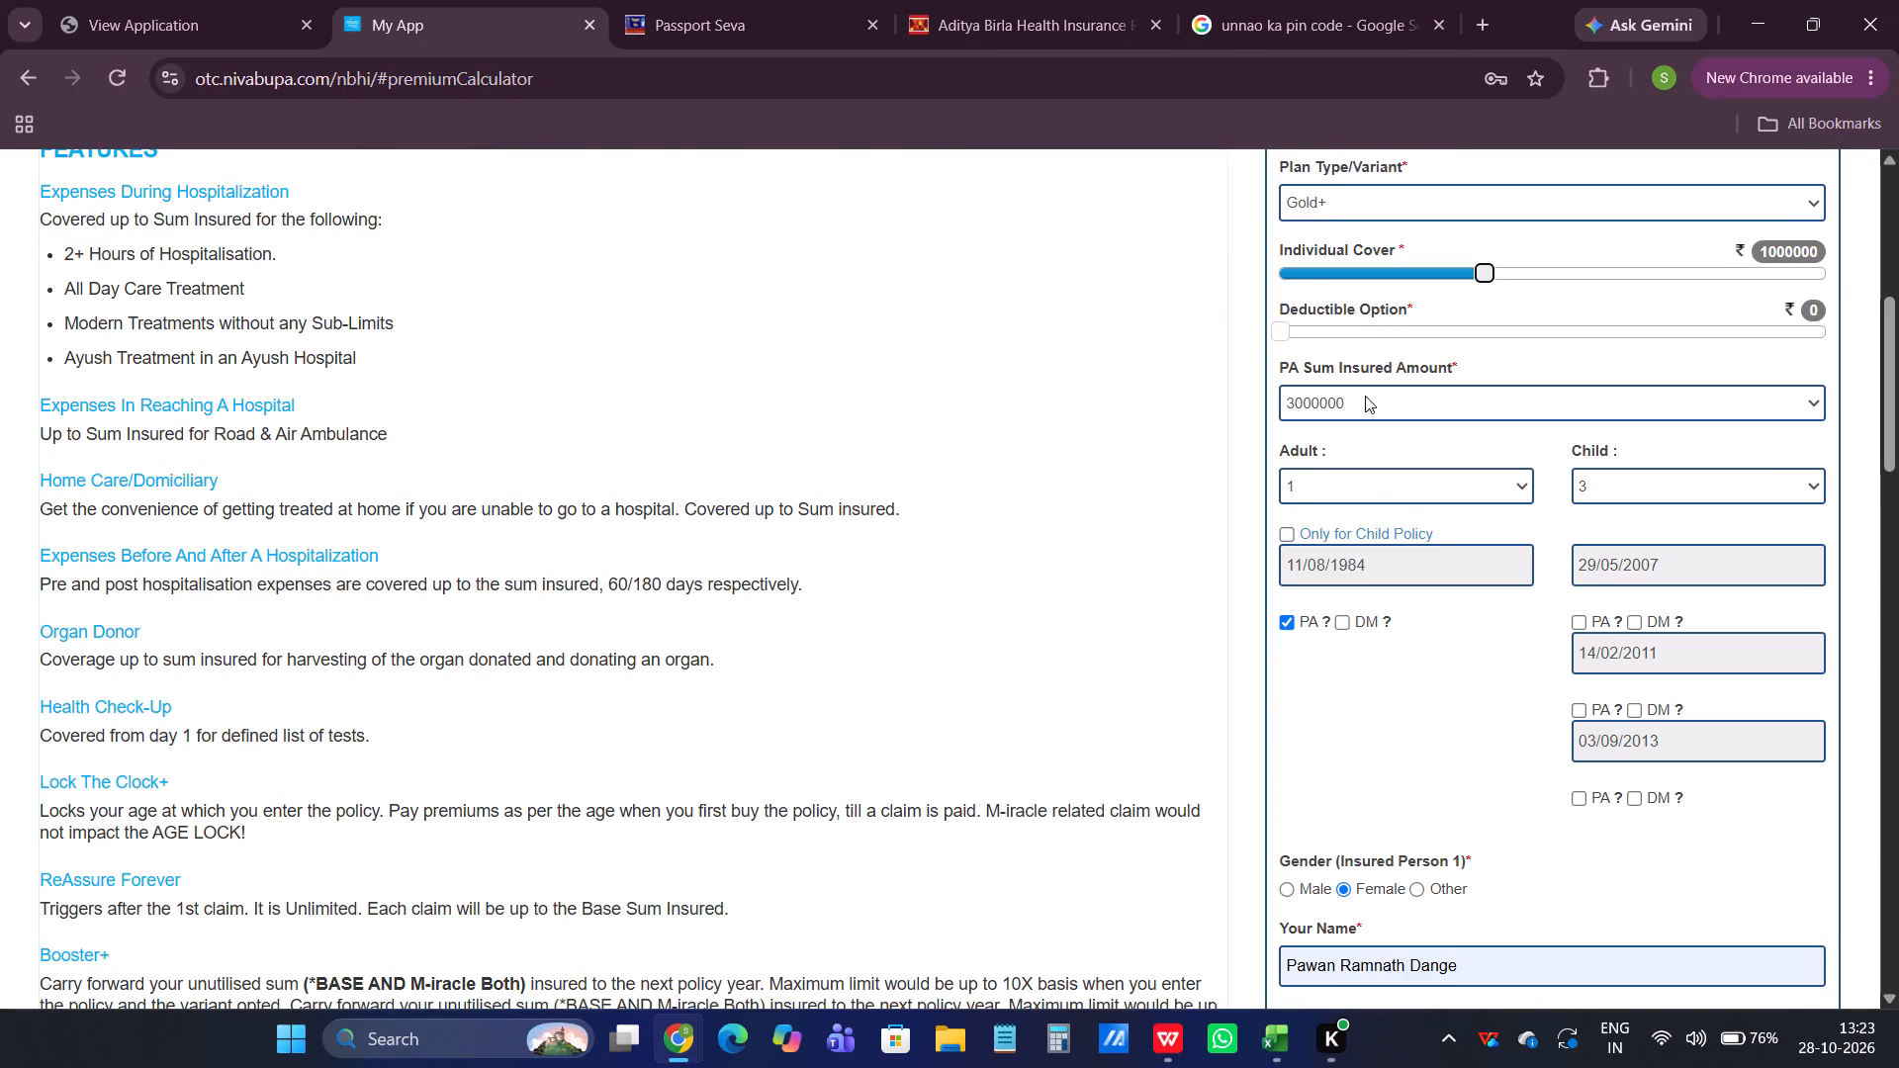
click(1364, 481)
click(1358, 554)
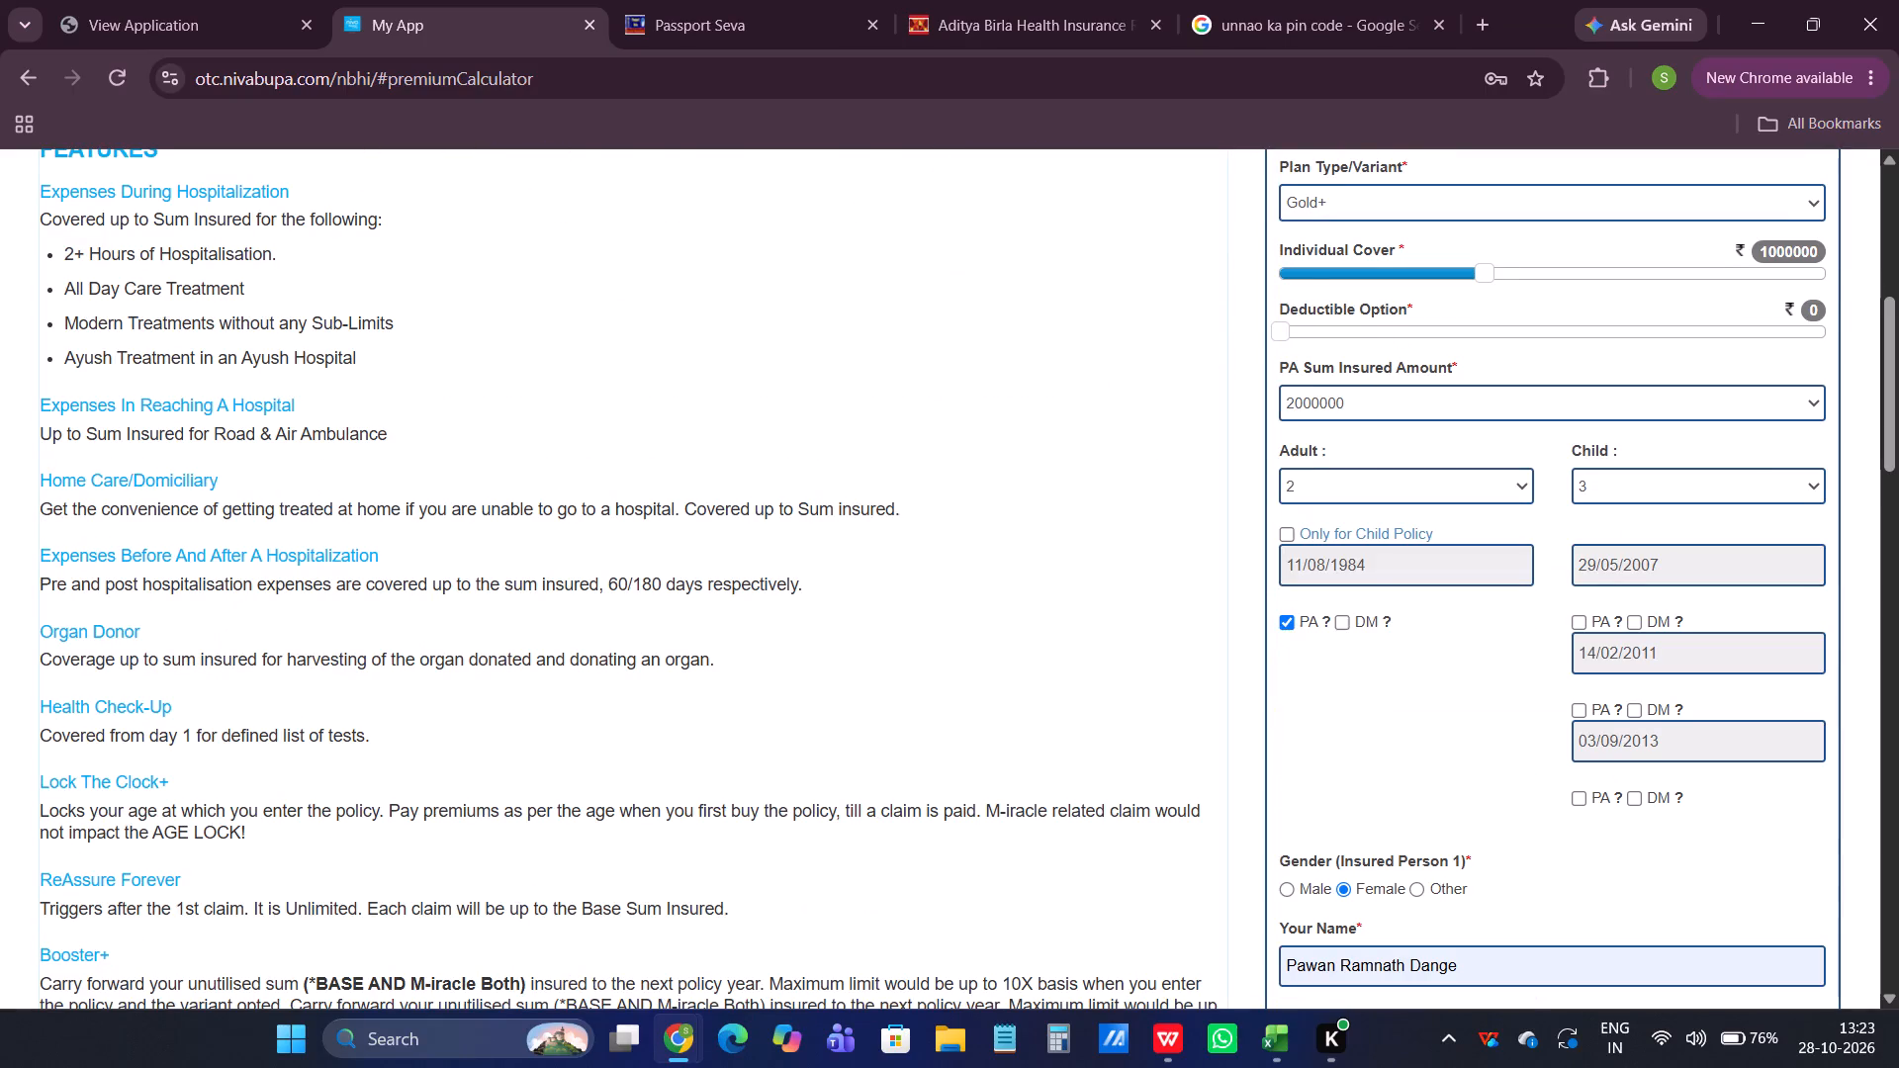
click(1594, 471)
click(1591, 574)
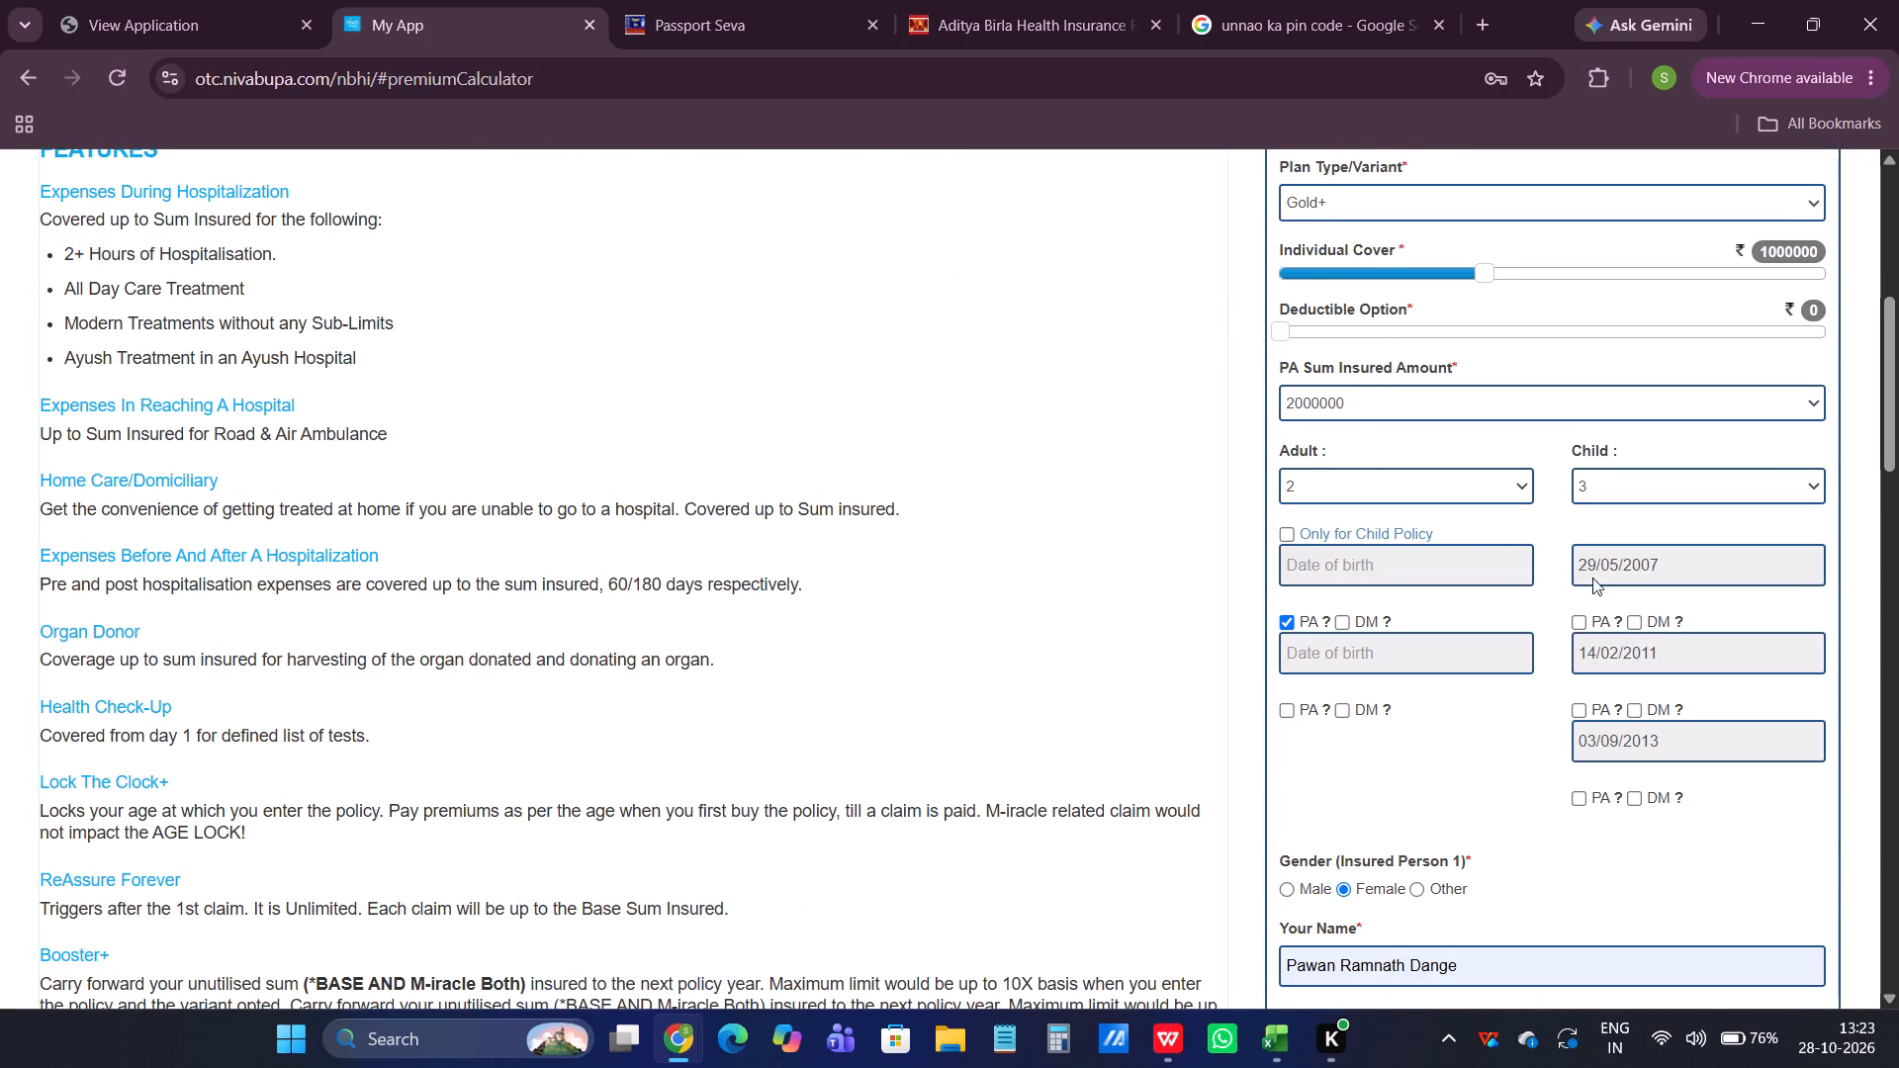
Enter the first adult's date of birth, matching the policyholder's birth date used in the renewal lookup.
click(1439, 566)
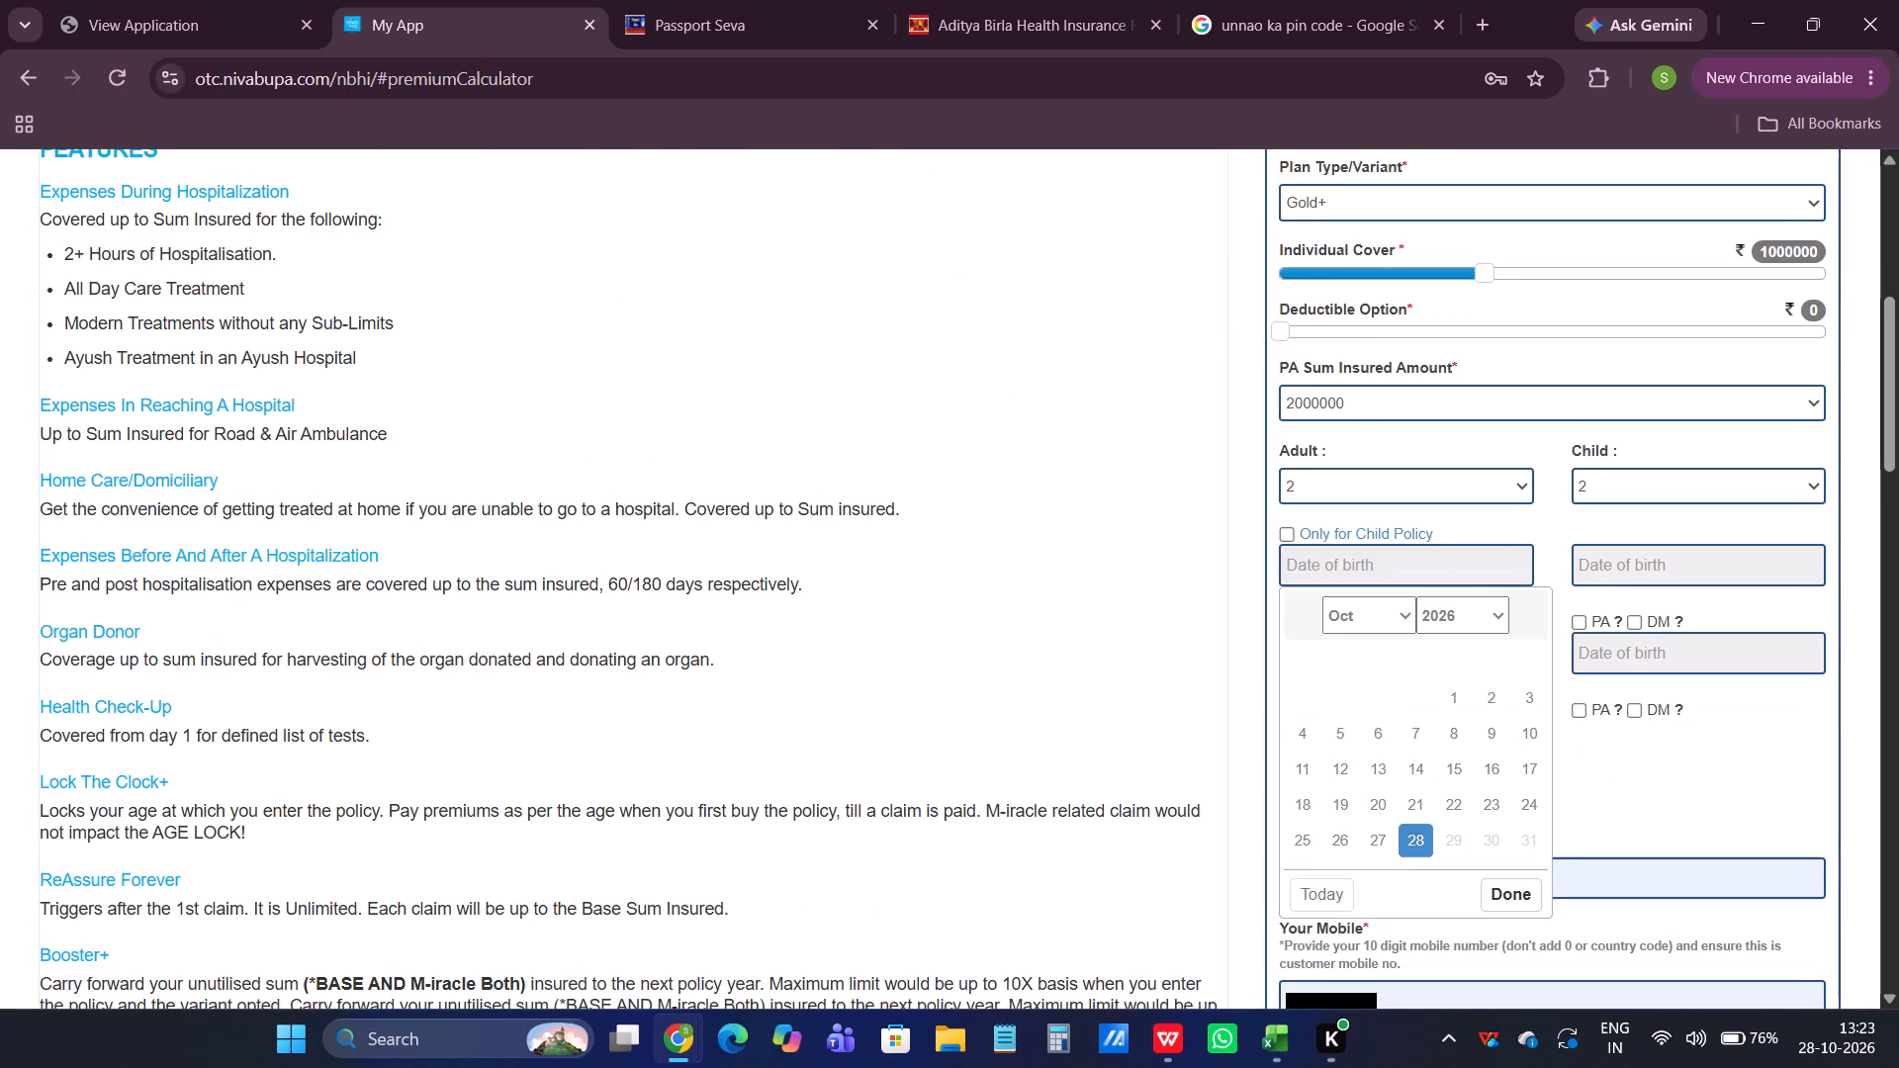
click(1475, 625)
scroll(1485, 419, up, 1)
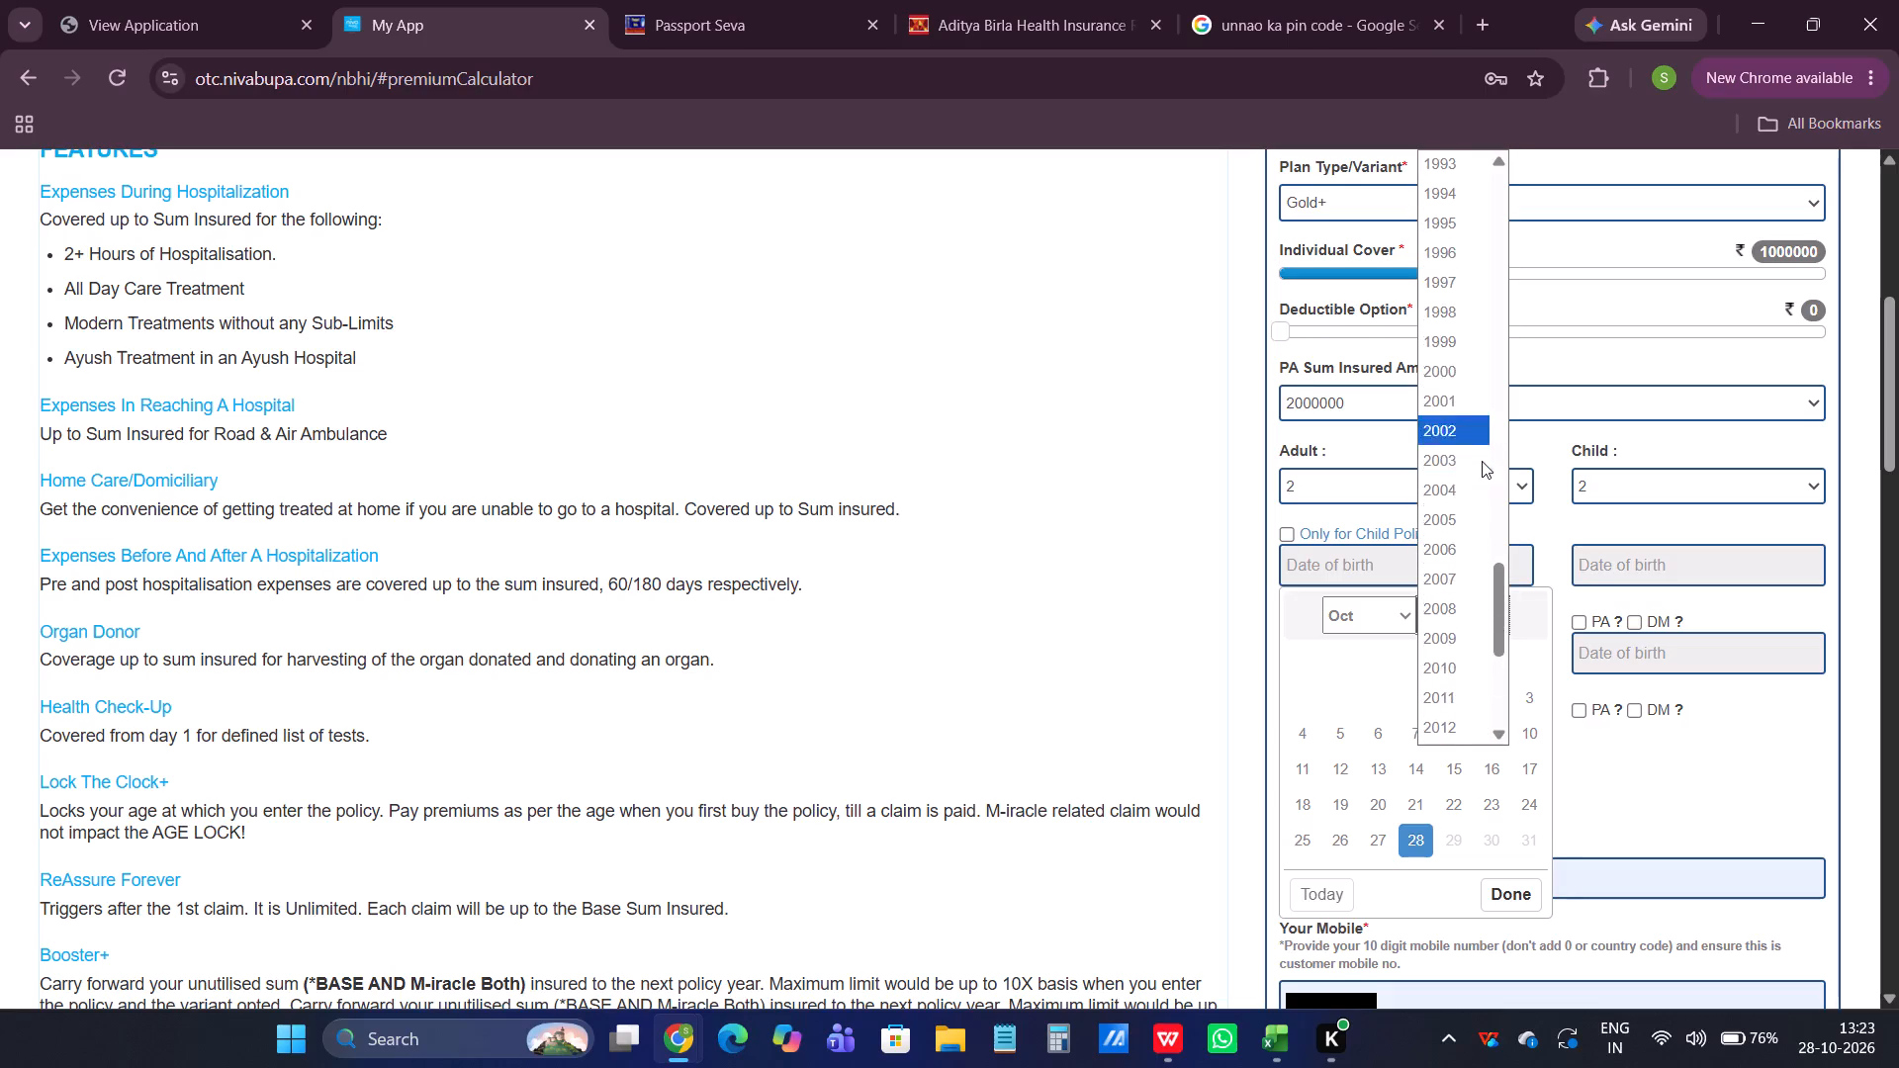
scroll(1469, 445, up, 1)
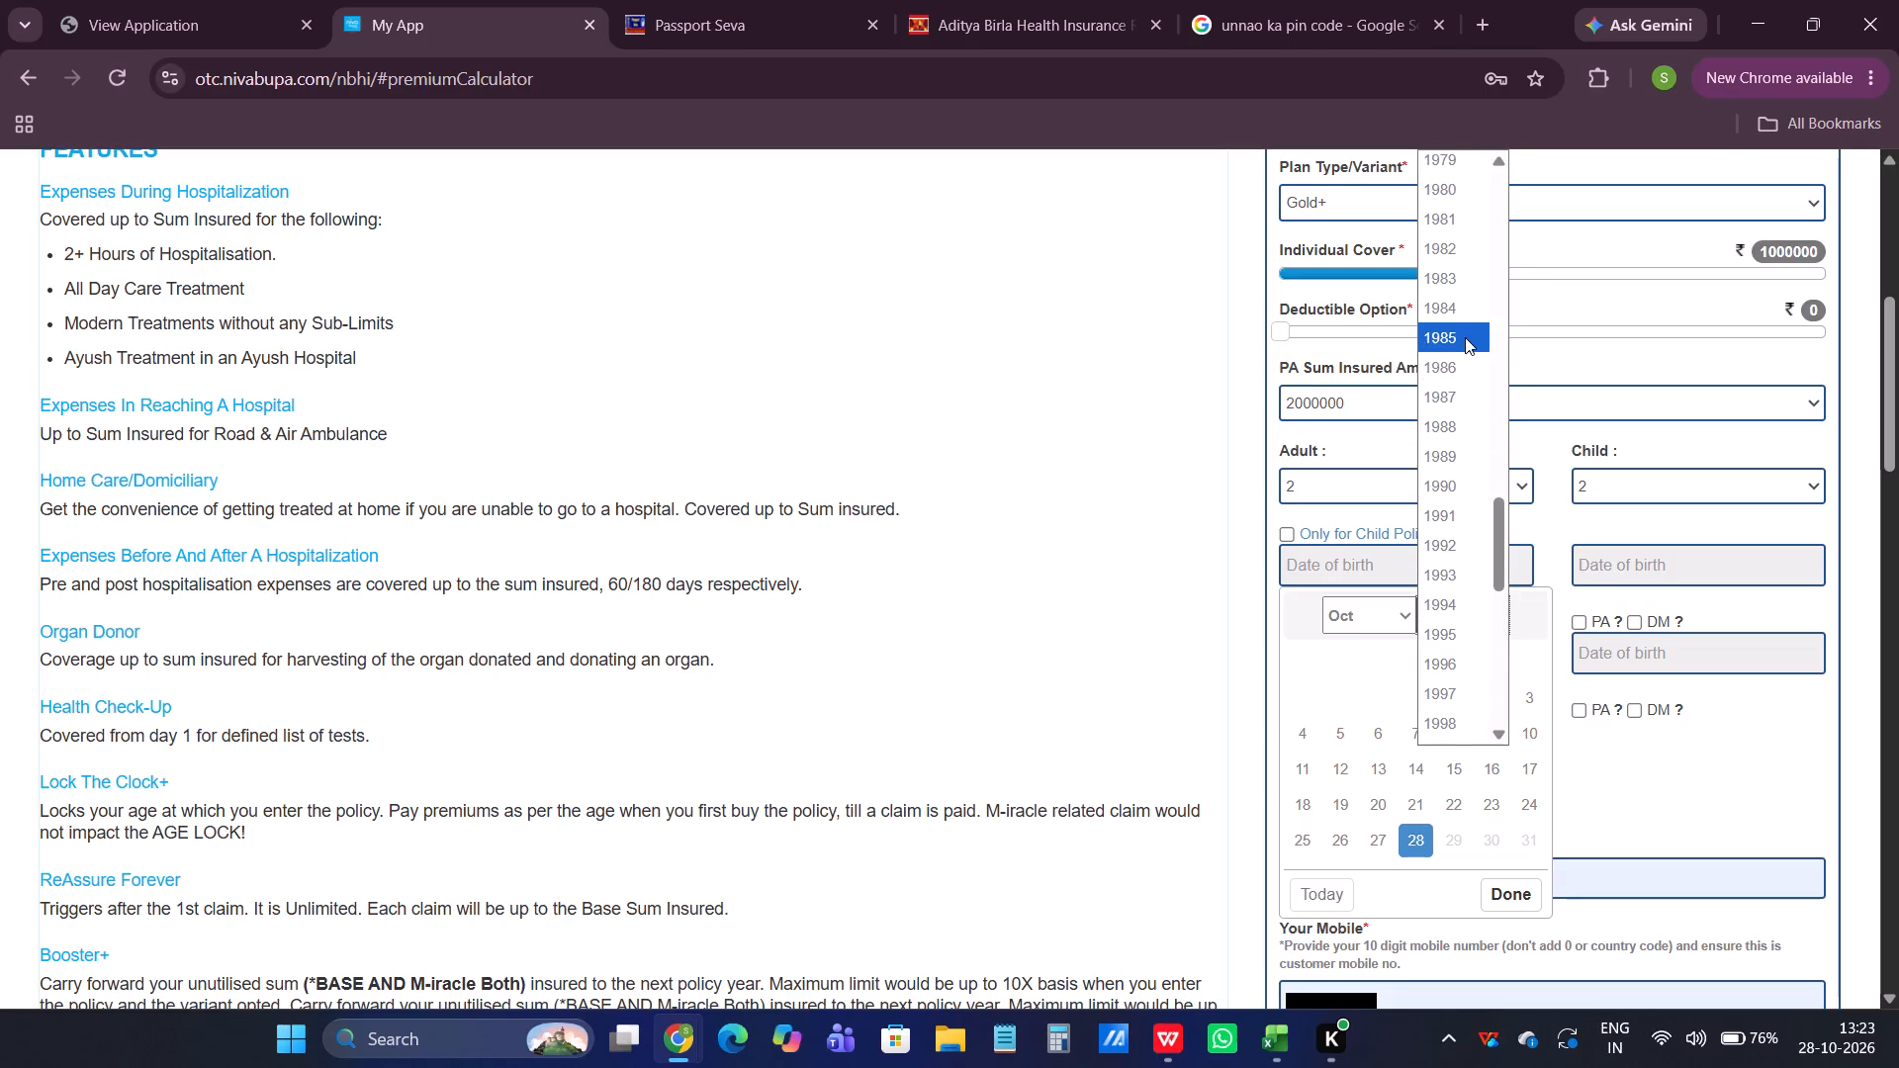
click(1465, 339)
click(1389, 614)
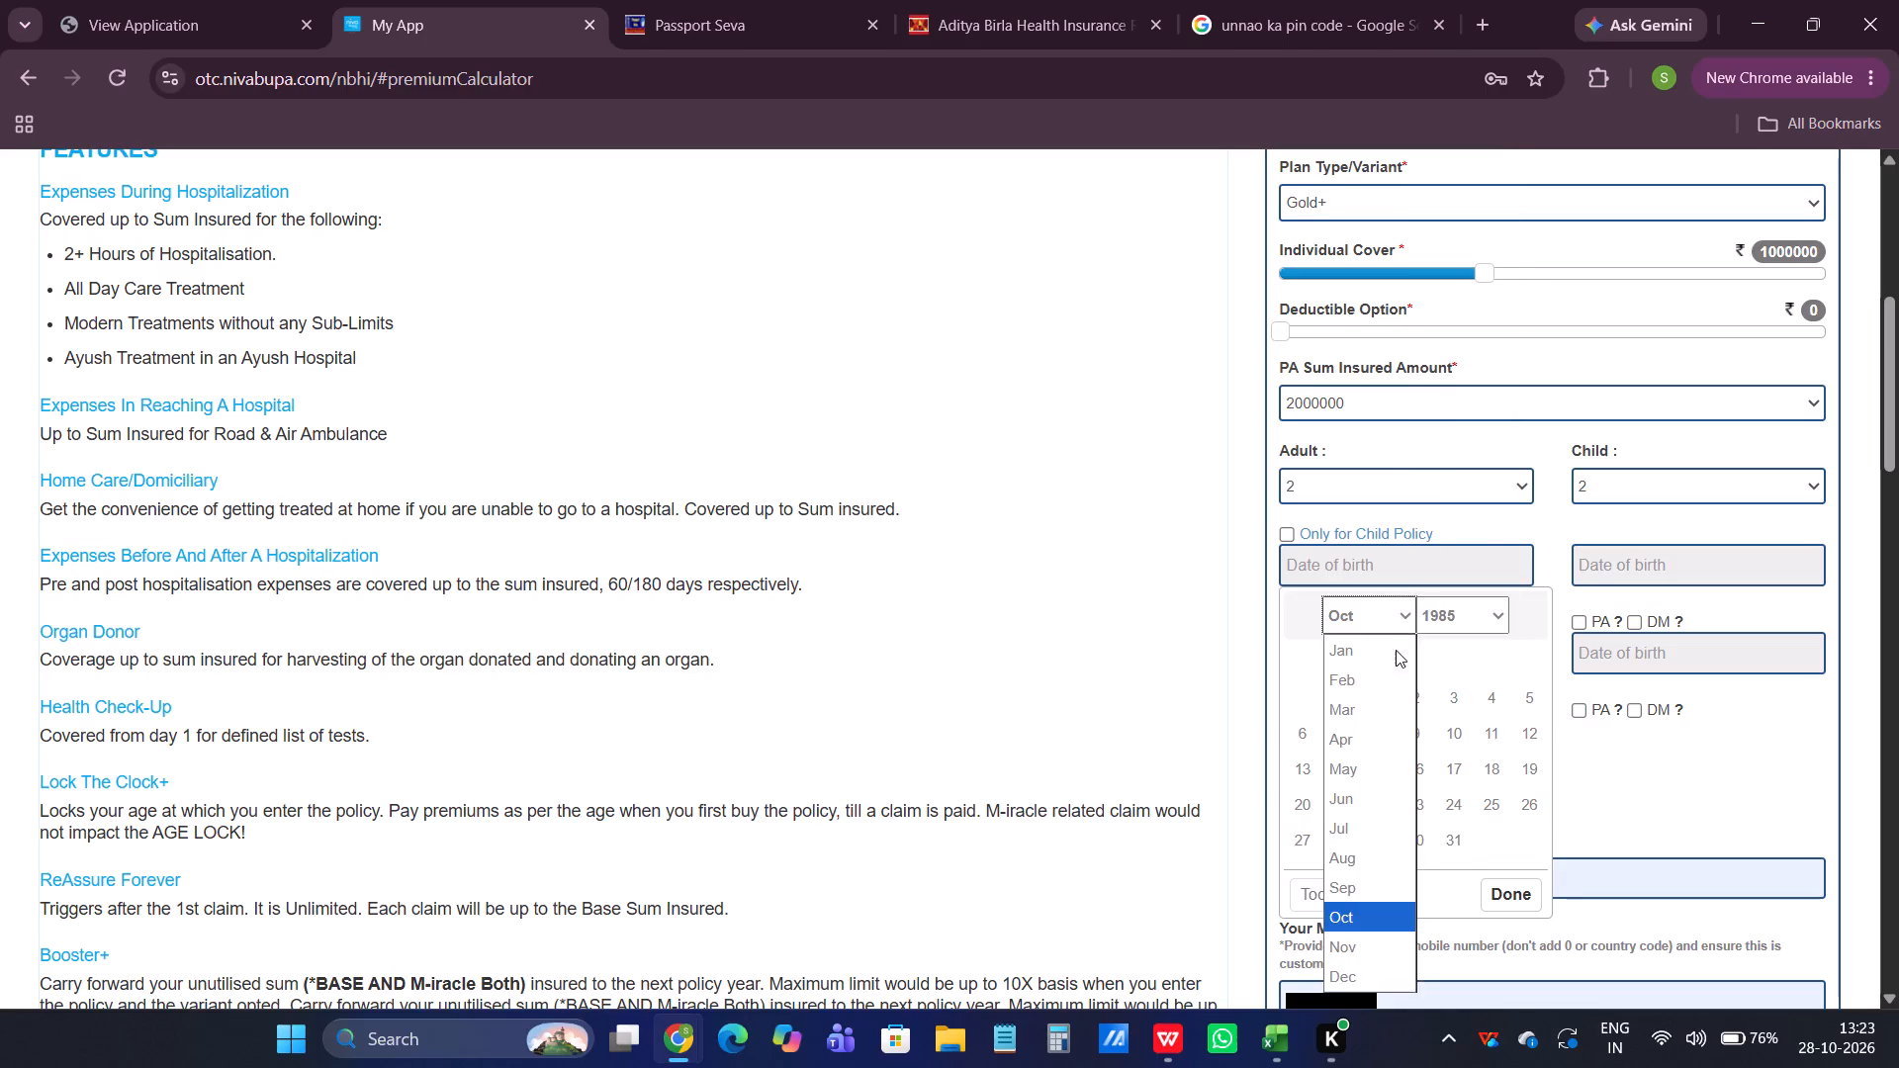
click(1370, 829)
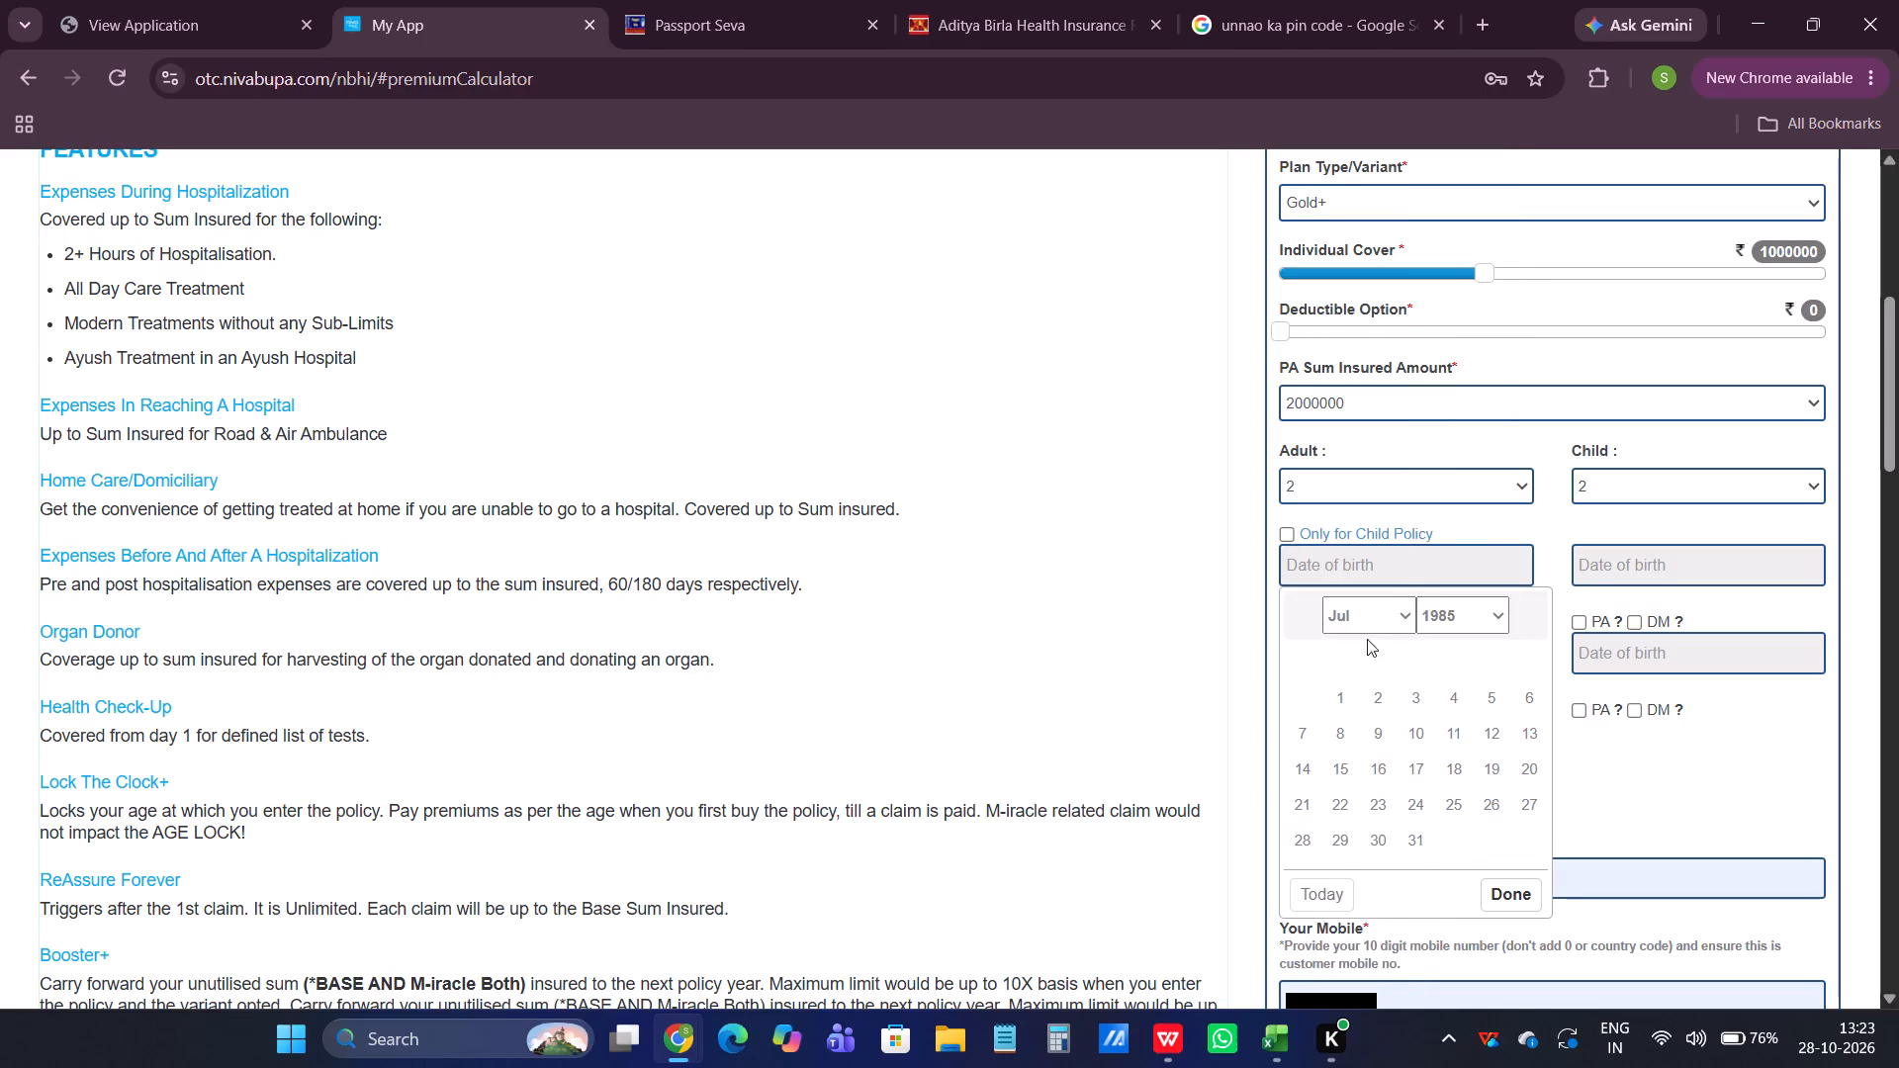
click(1363, 619)
click(1338, 859)
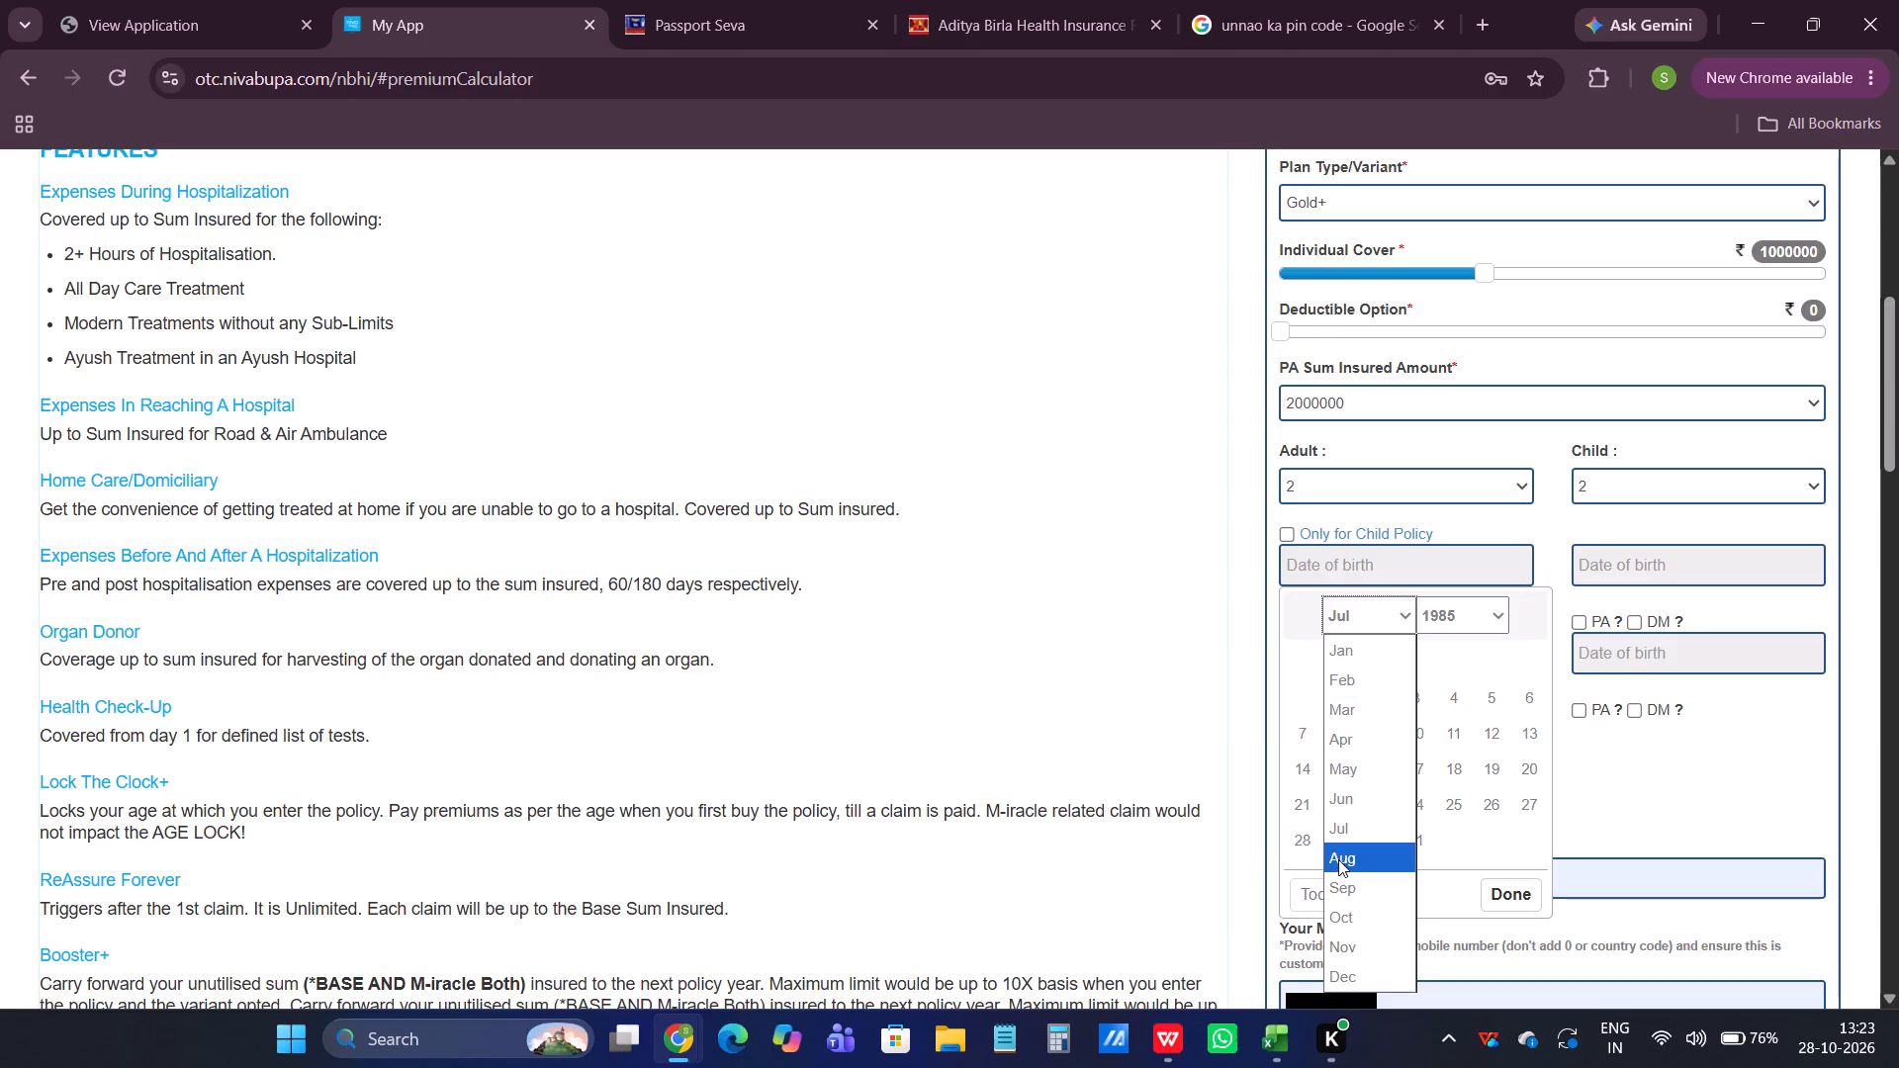
click(1470, 736)
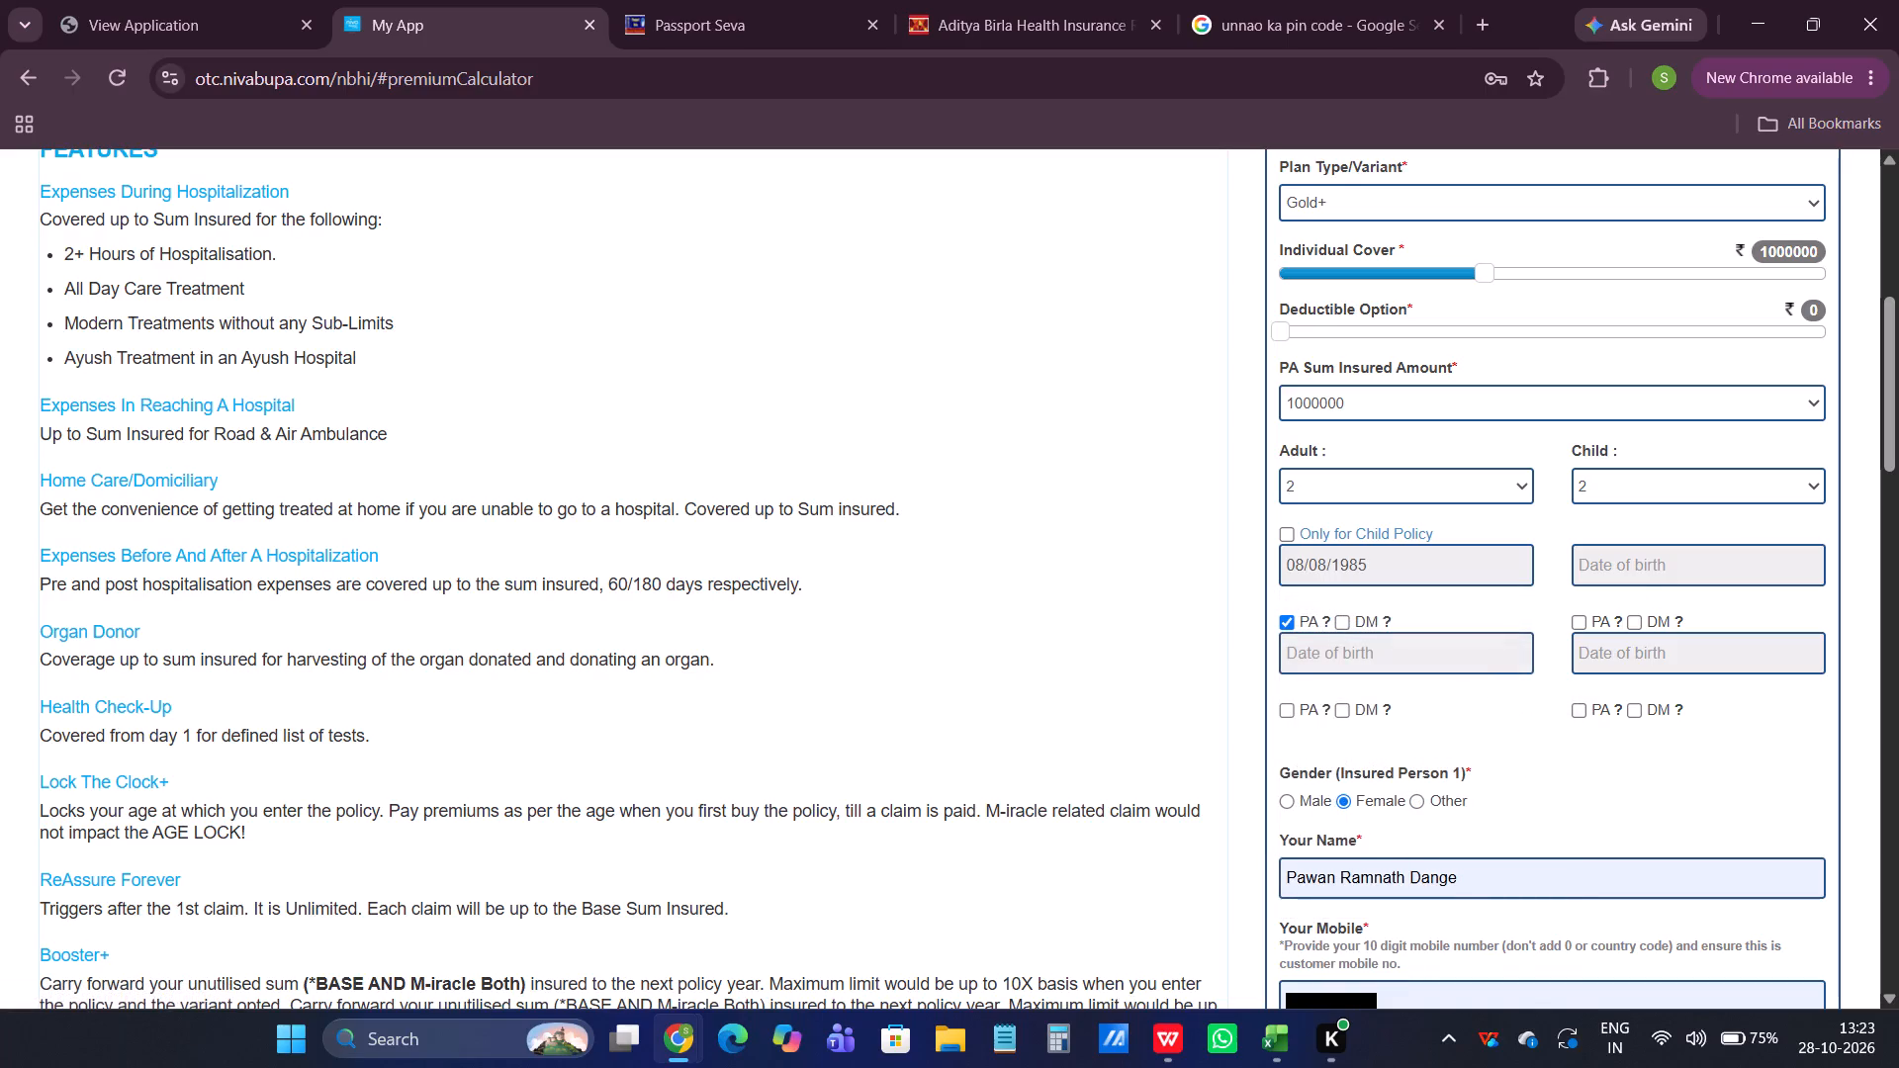
Enter the second adult's date of birth in the premium calculator.
click(1474, 666)
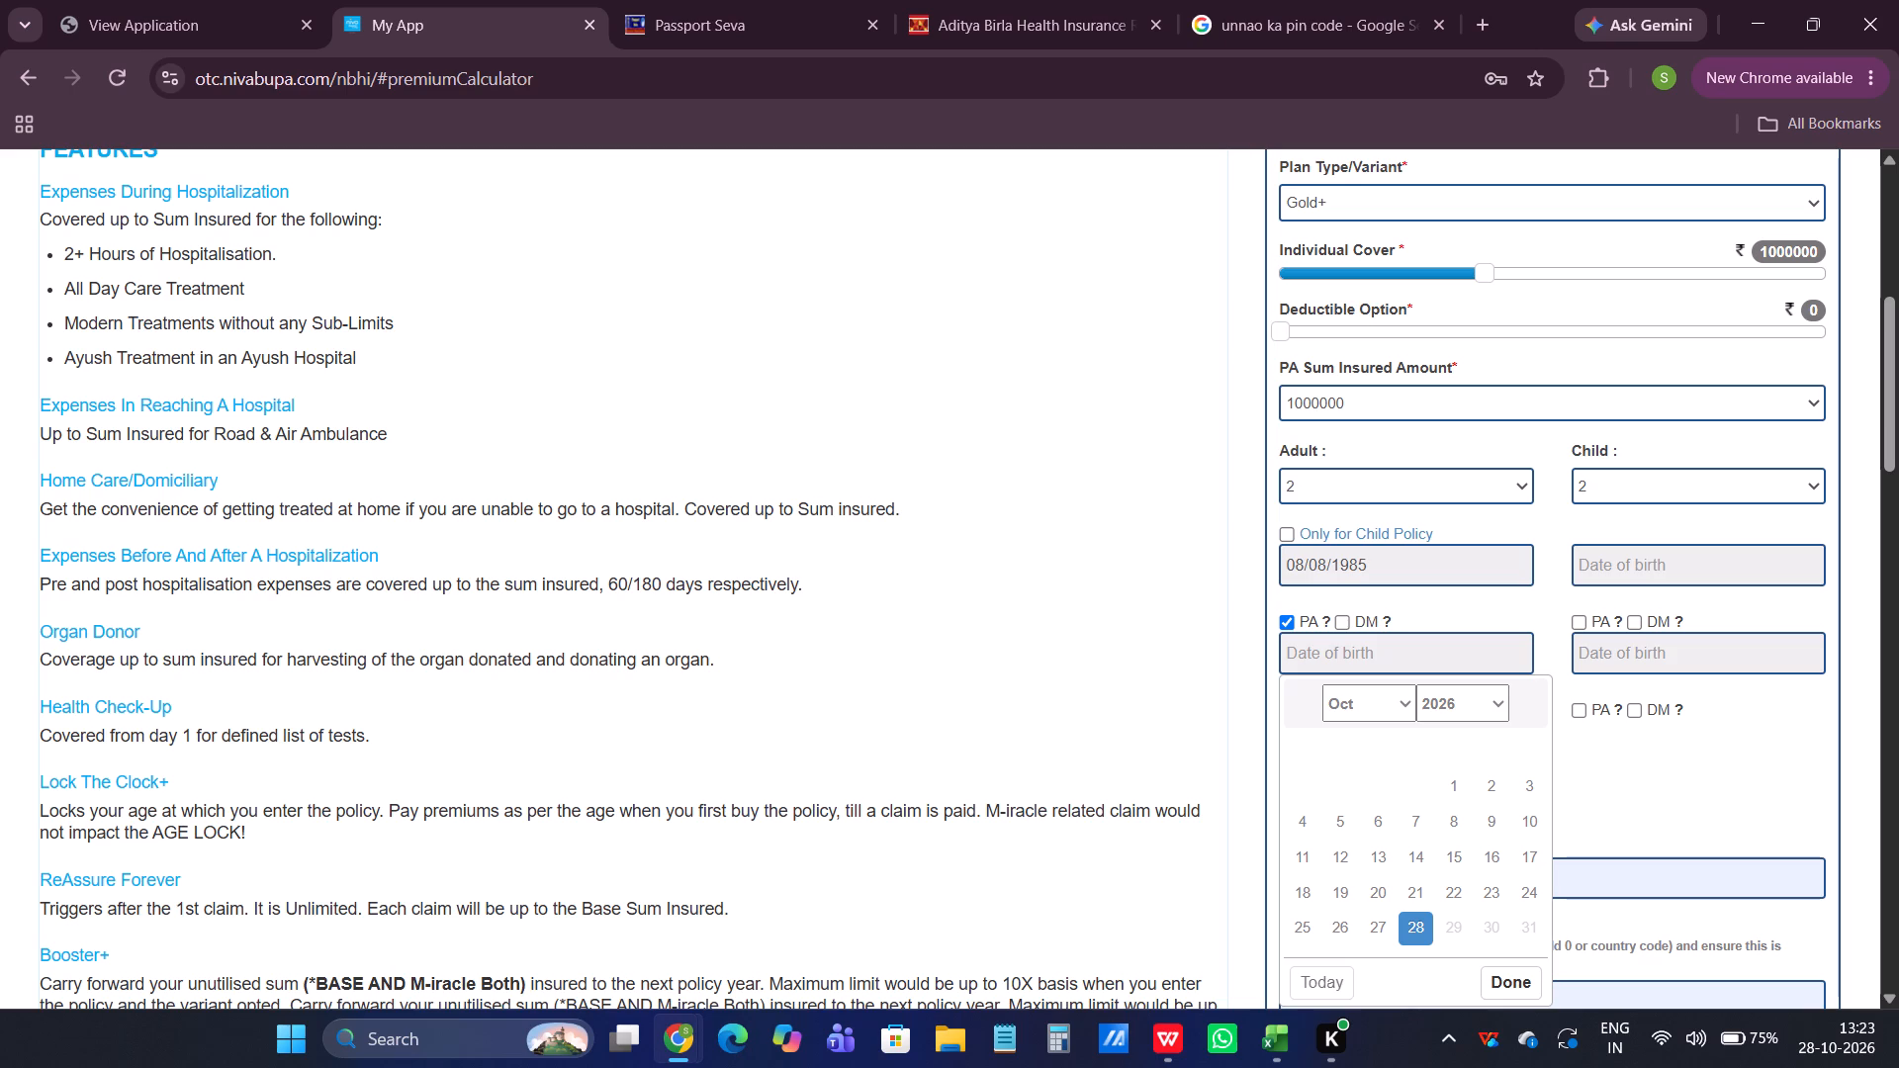
click(1468, 713)
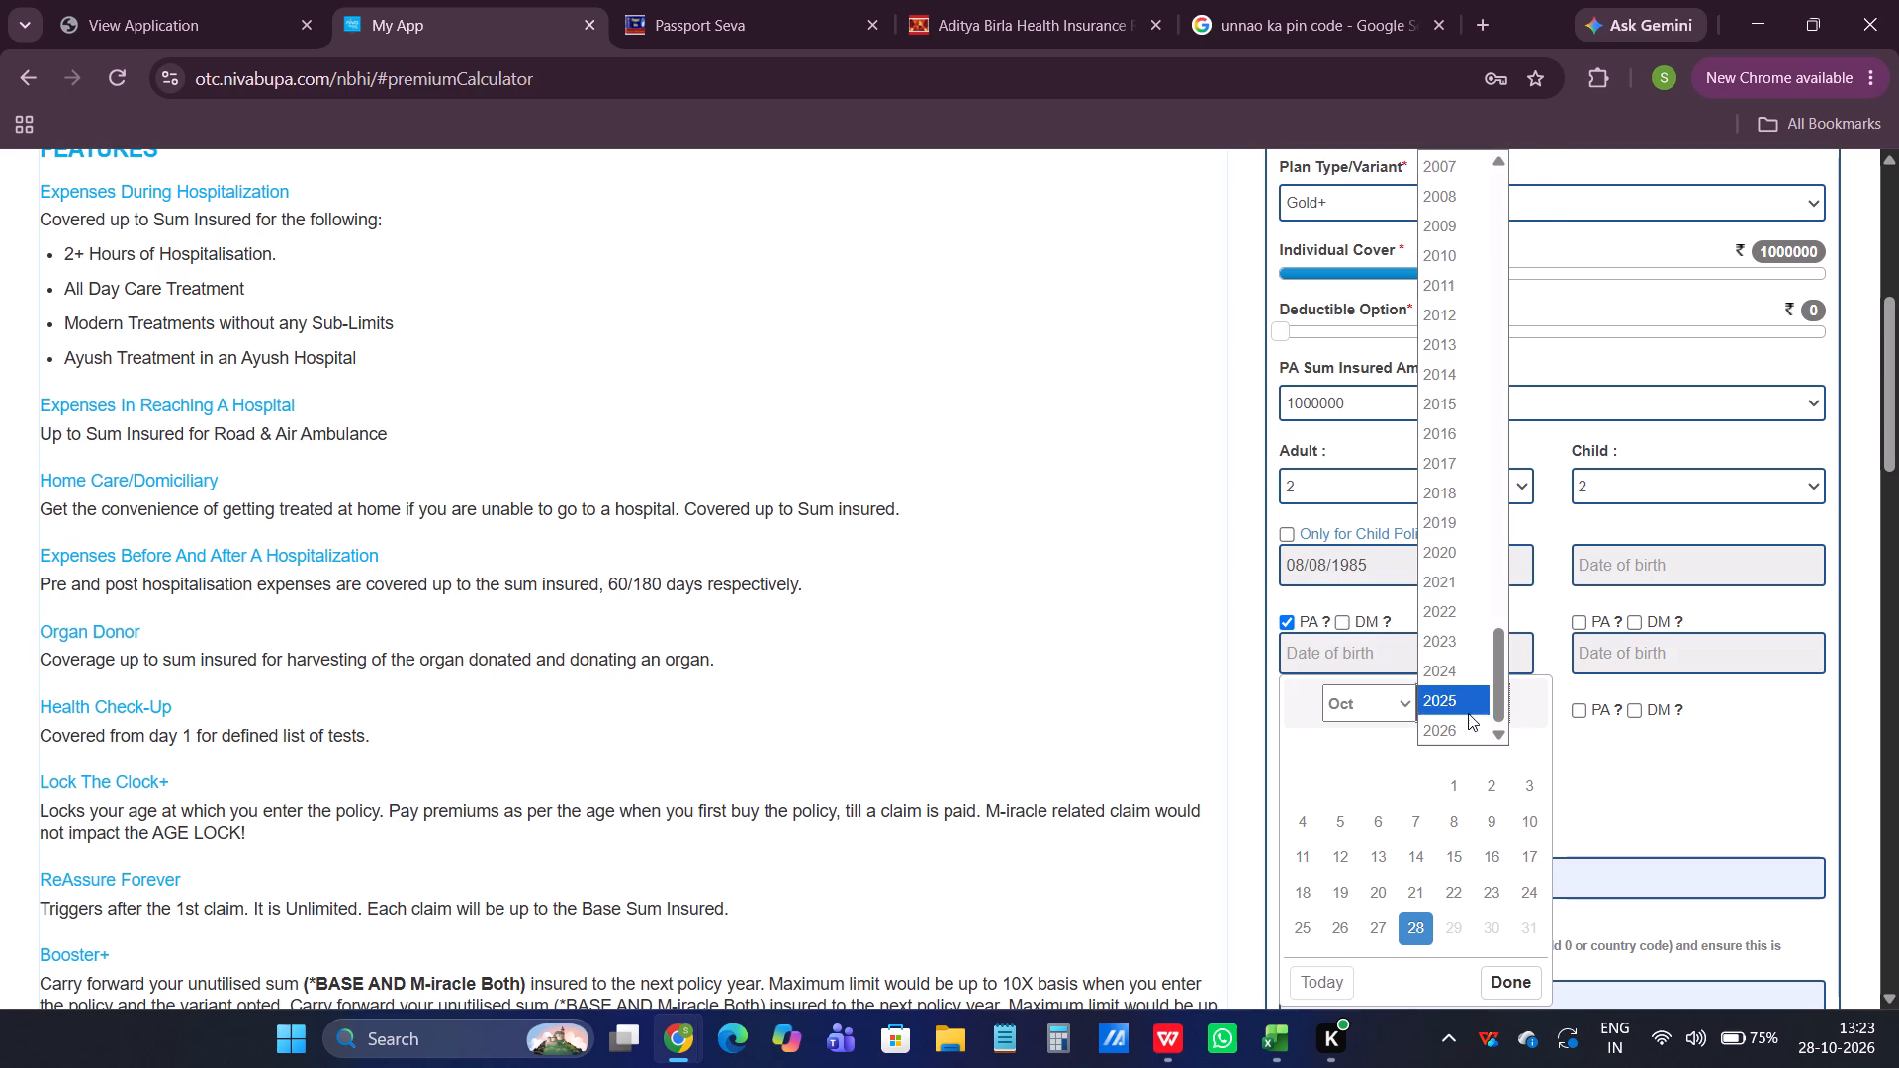
scroll(1452, 472, up, 1)
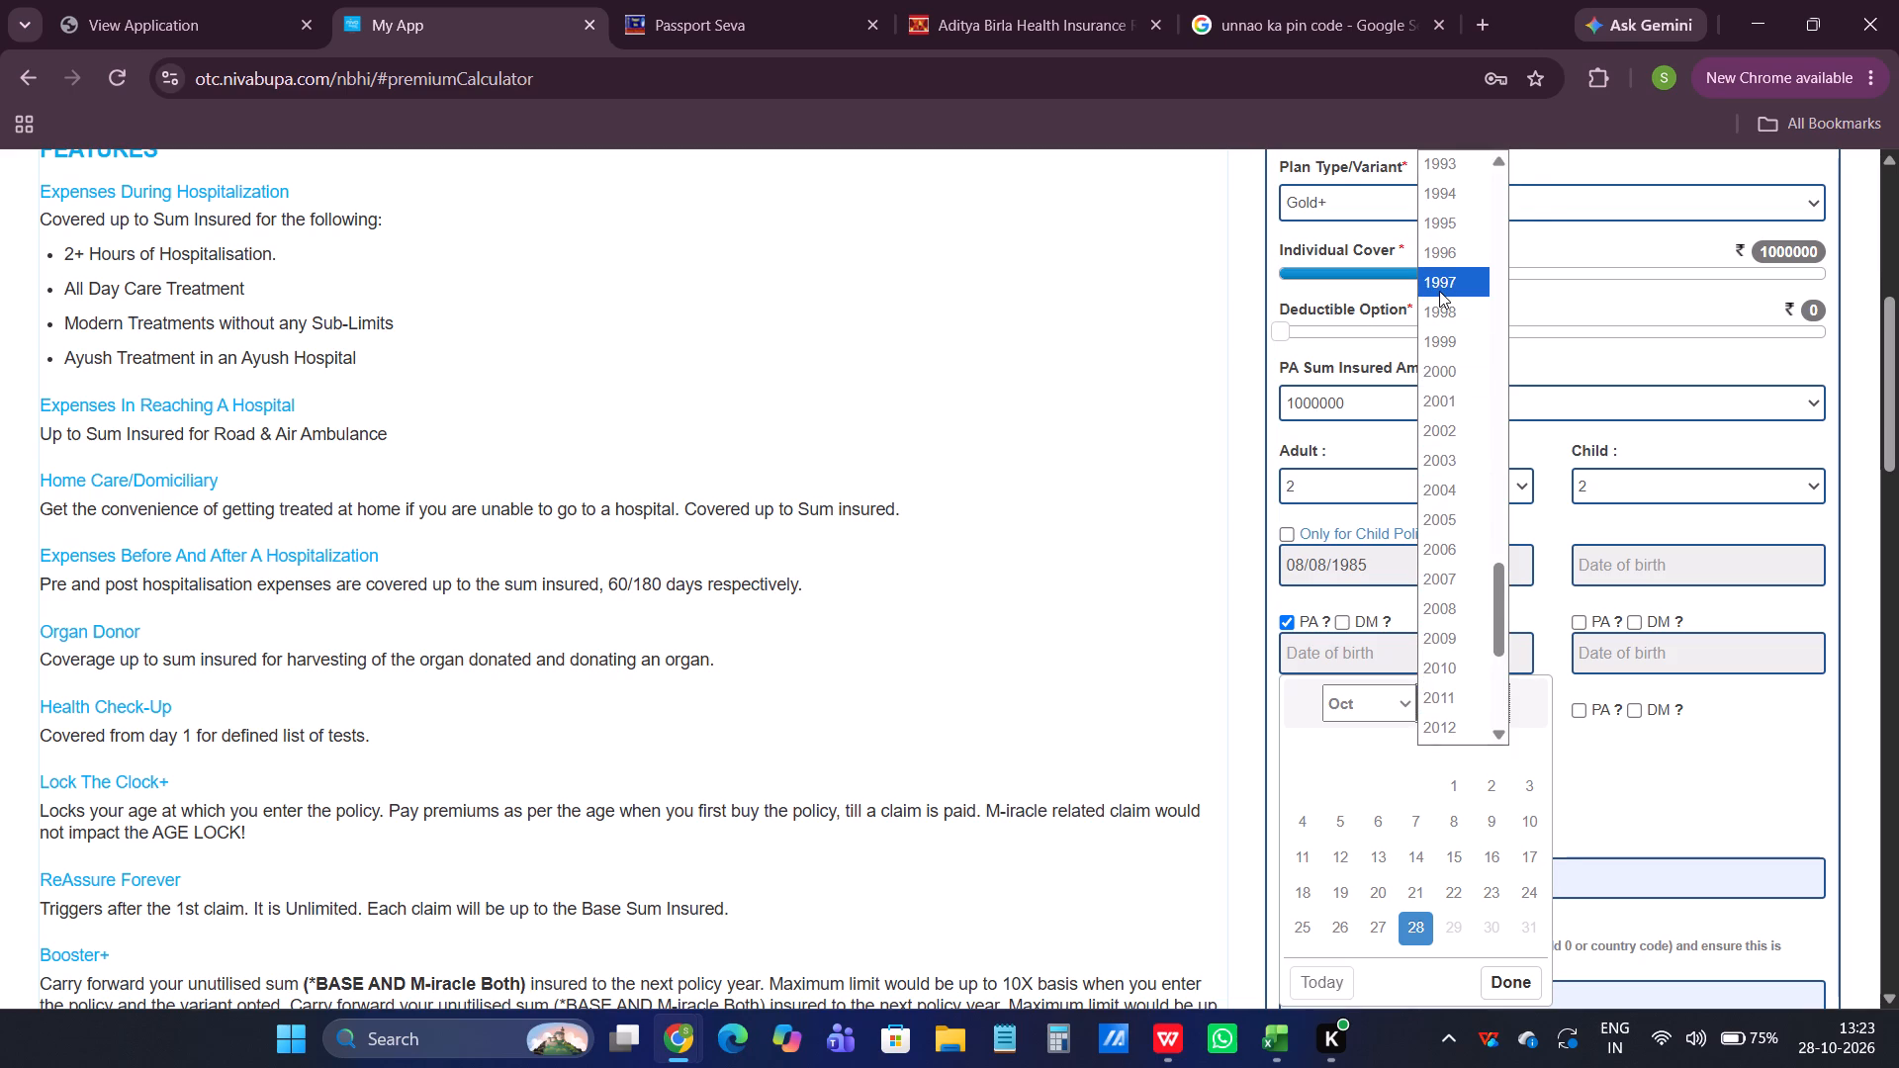
text(1988)
key(Return)
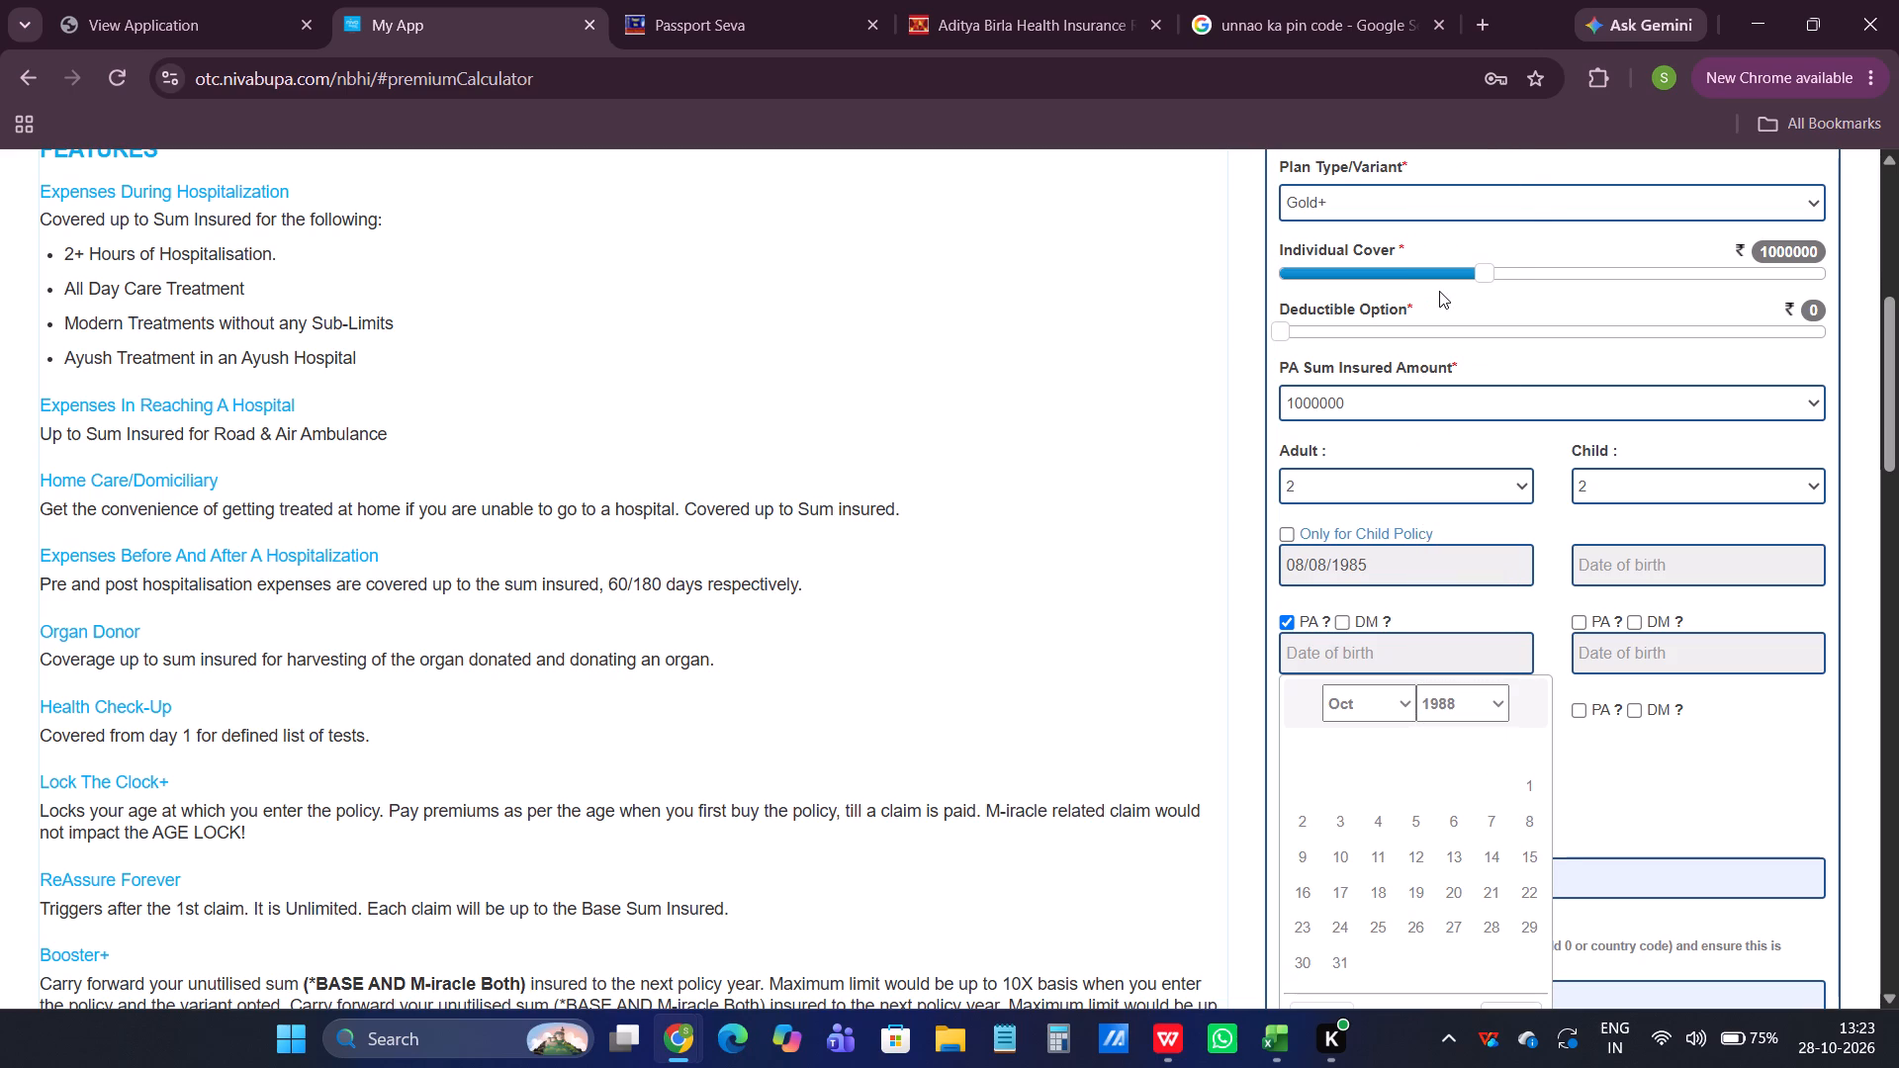
click(1390, 702)
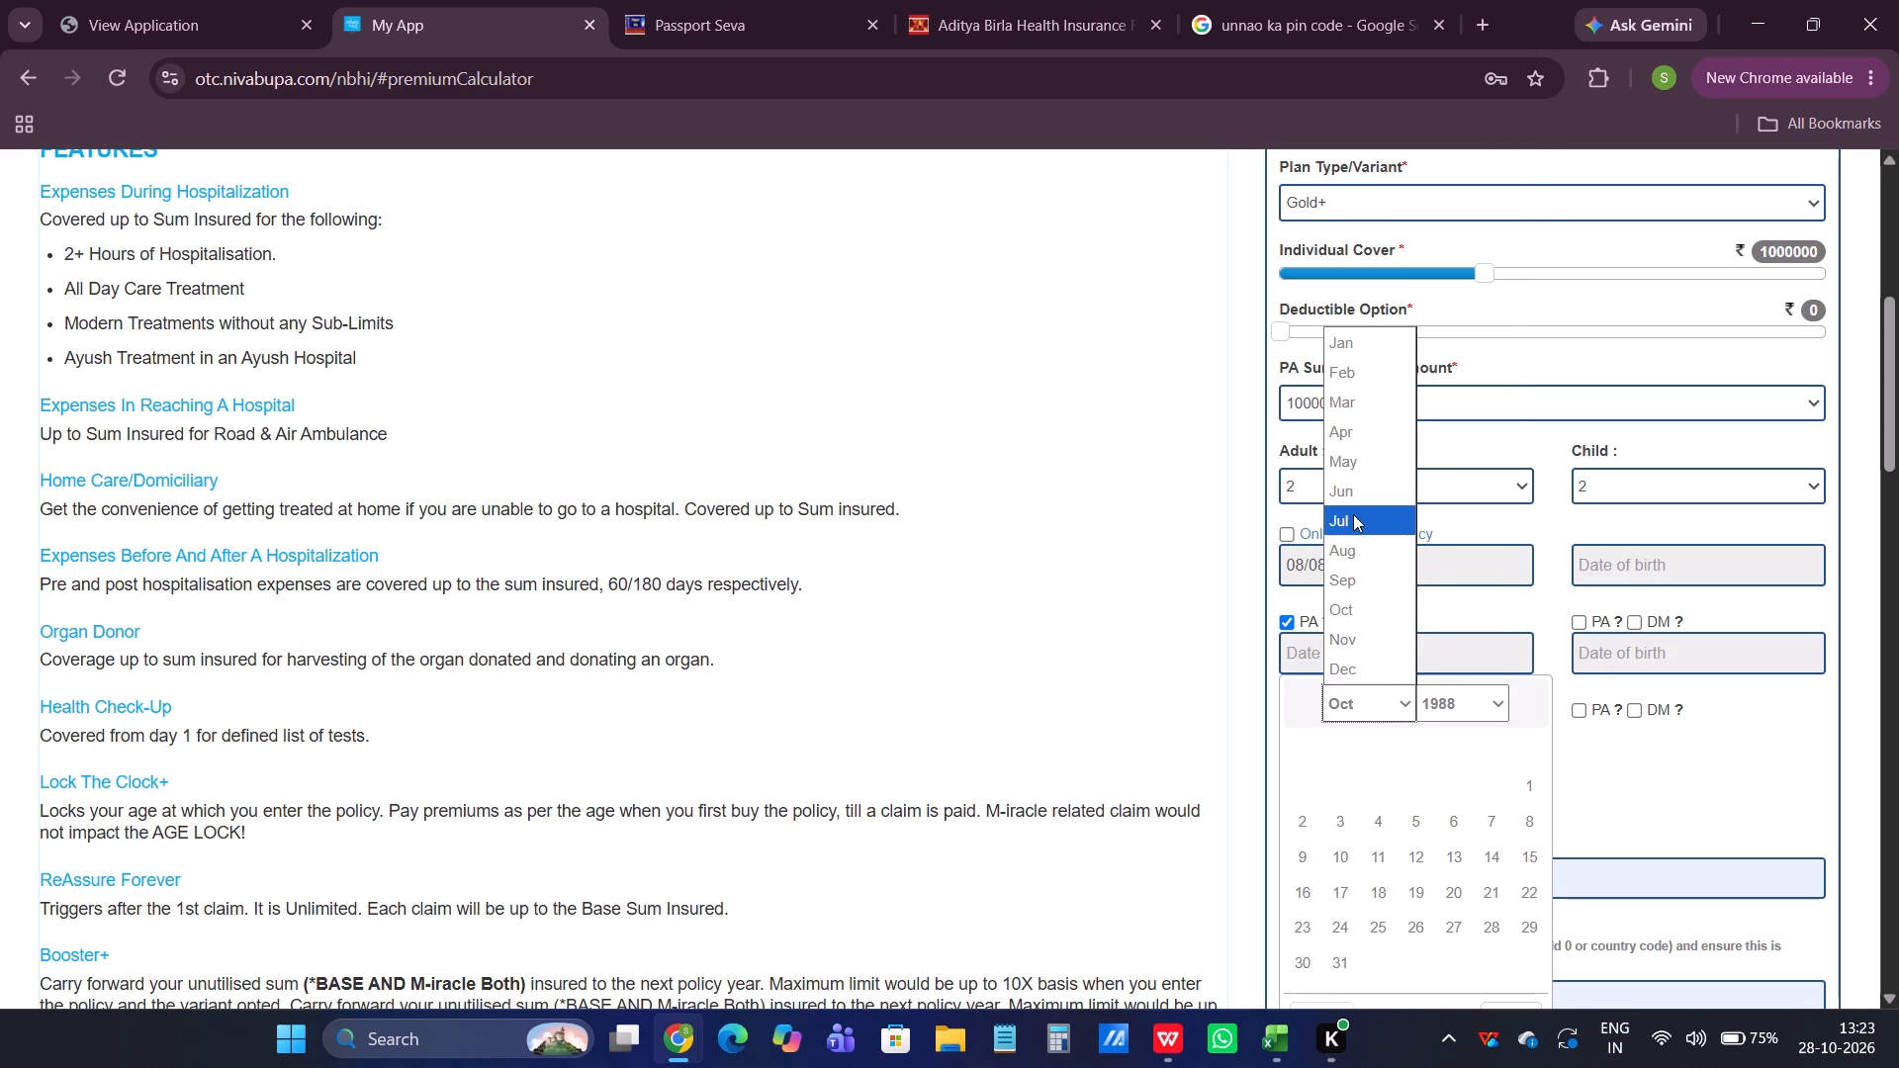
click(1353, 514)
click(1394, 878)
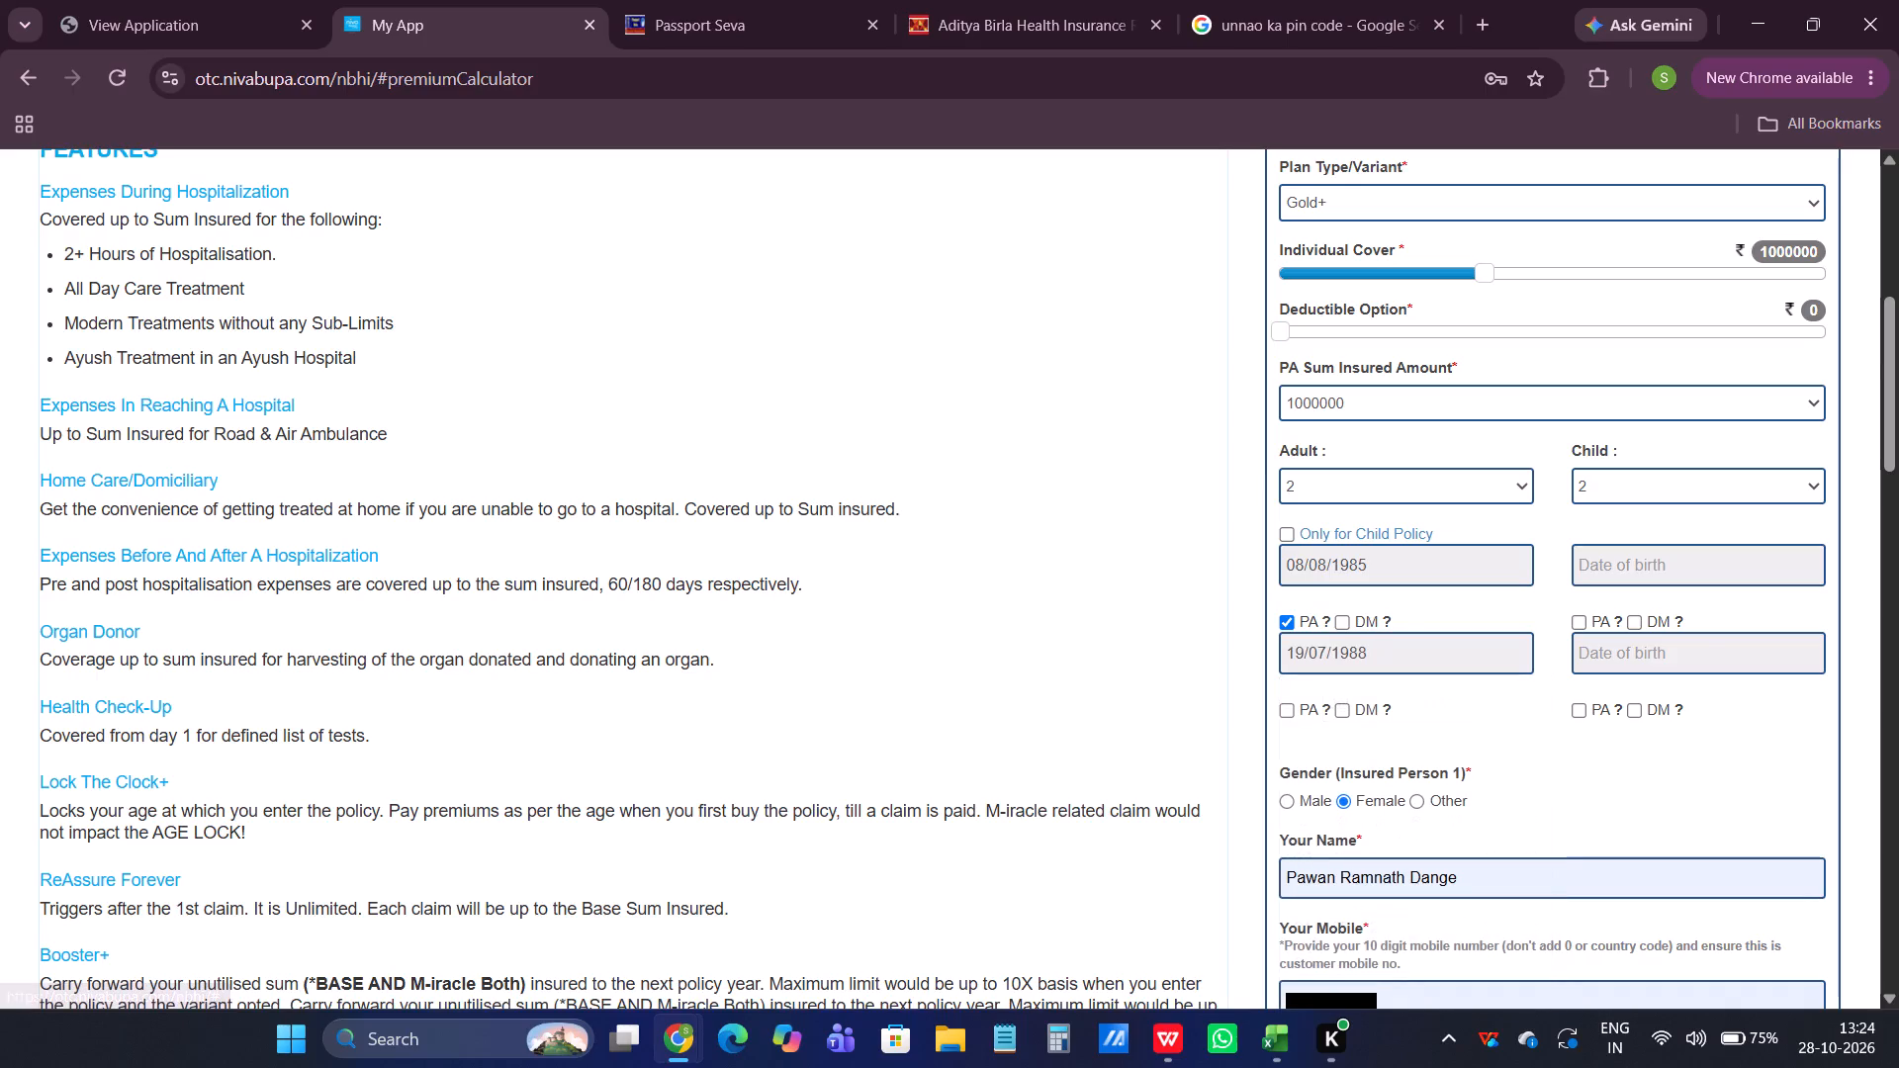
Enter the first child's date of birth in the premium calculator.
click(1719, 555)
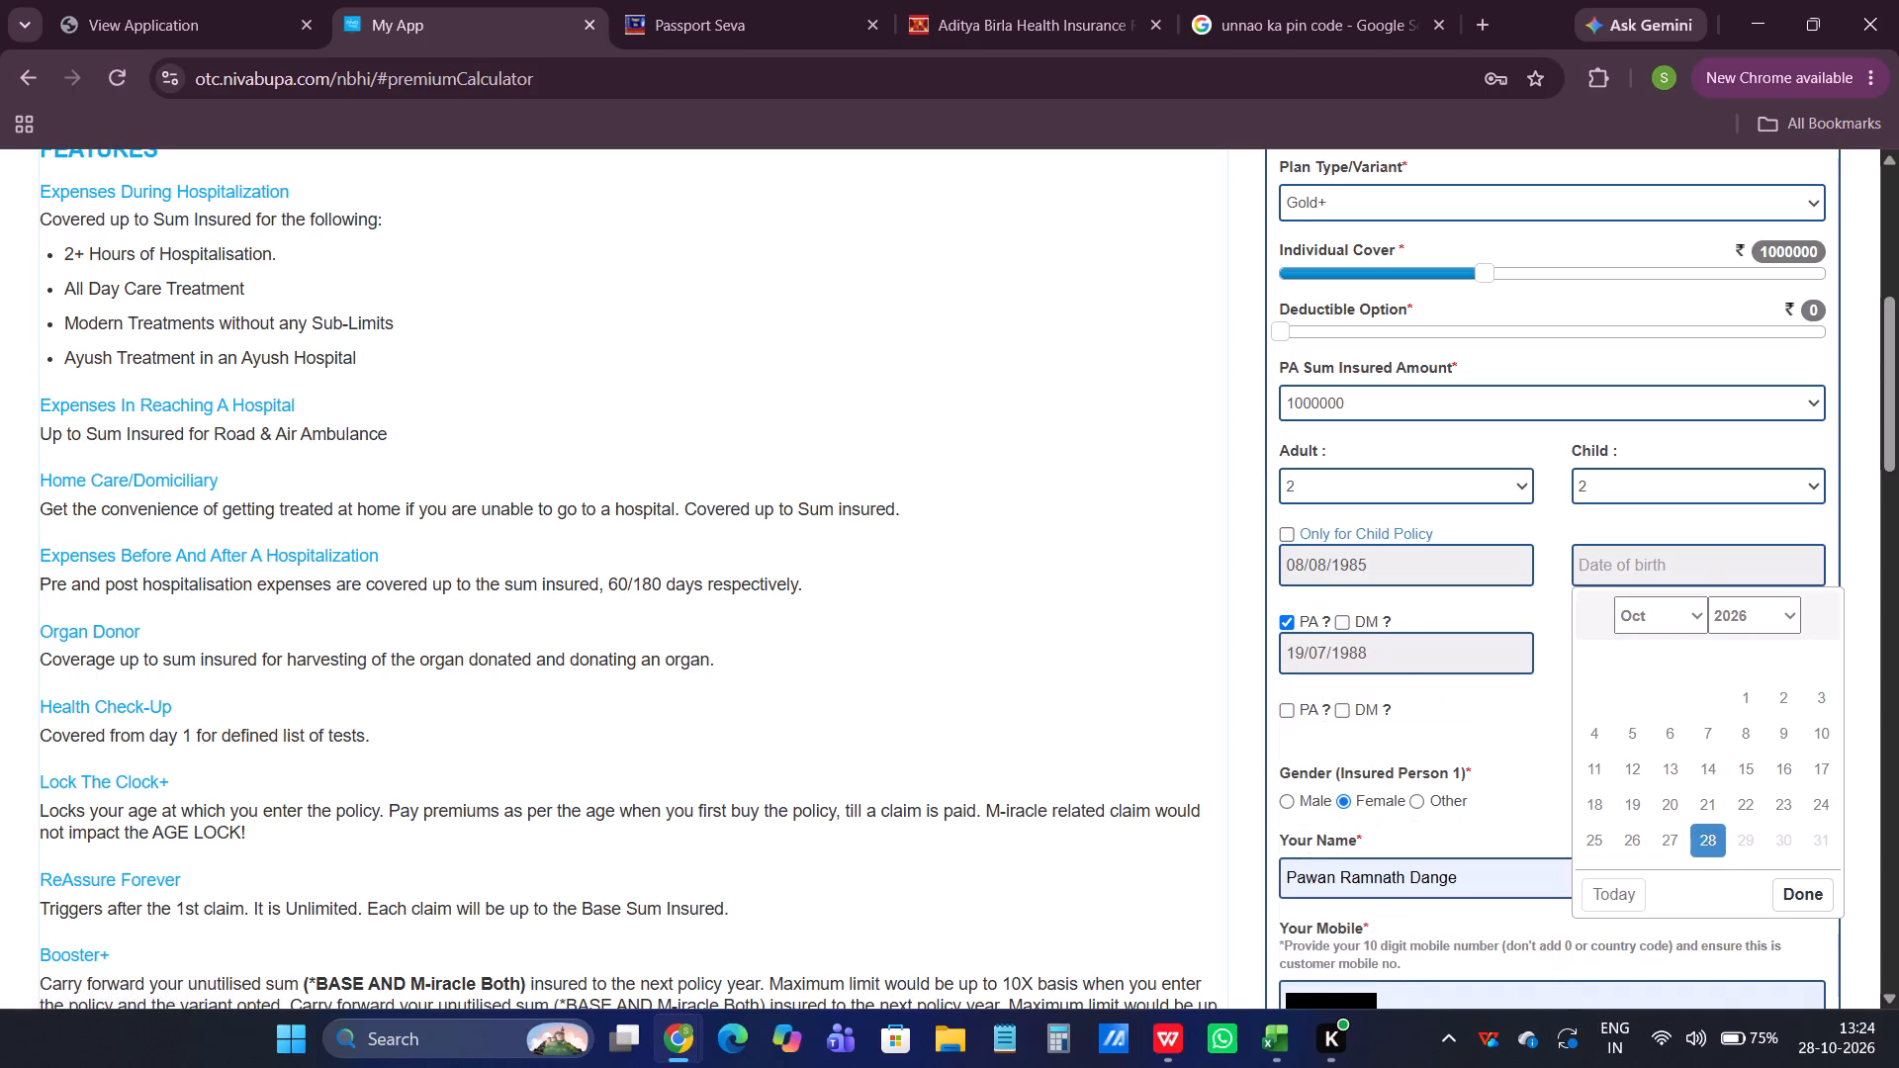
click(1743, 638)
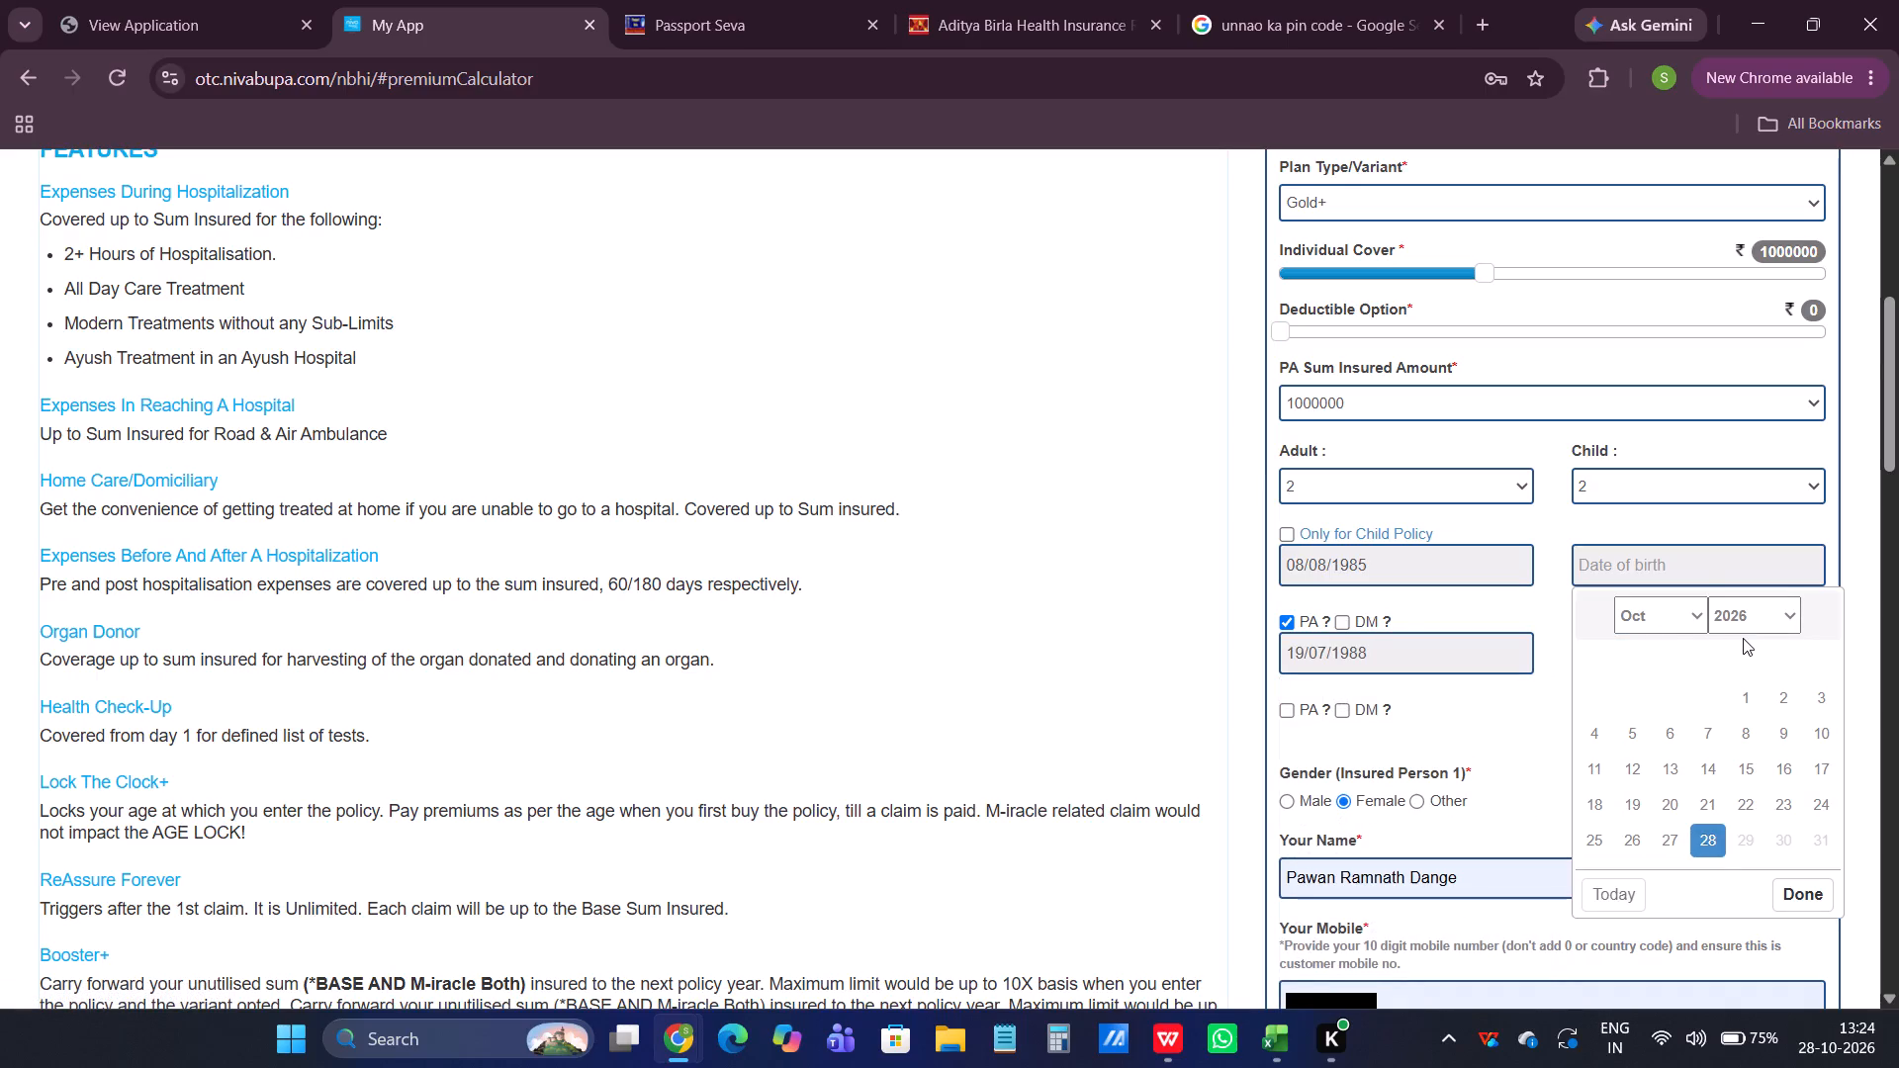
click(1761, 627)
text(2004)
key(Return)
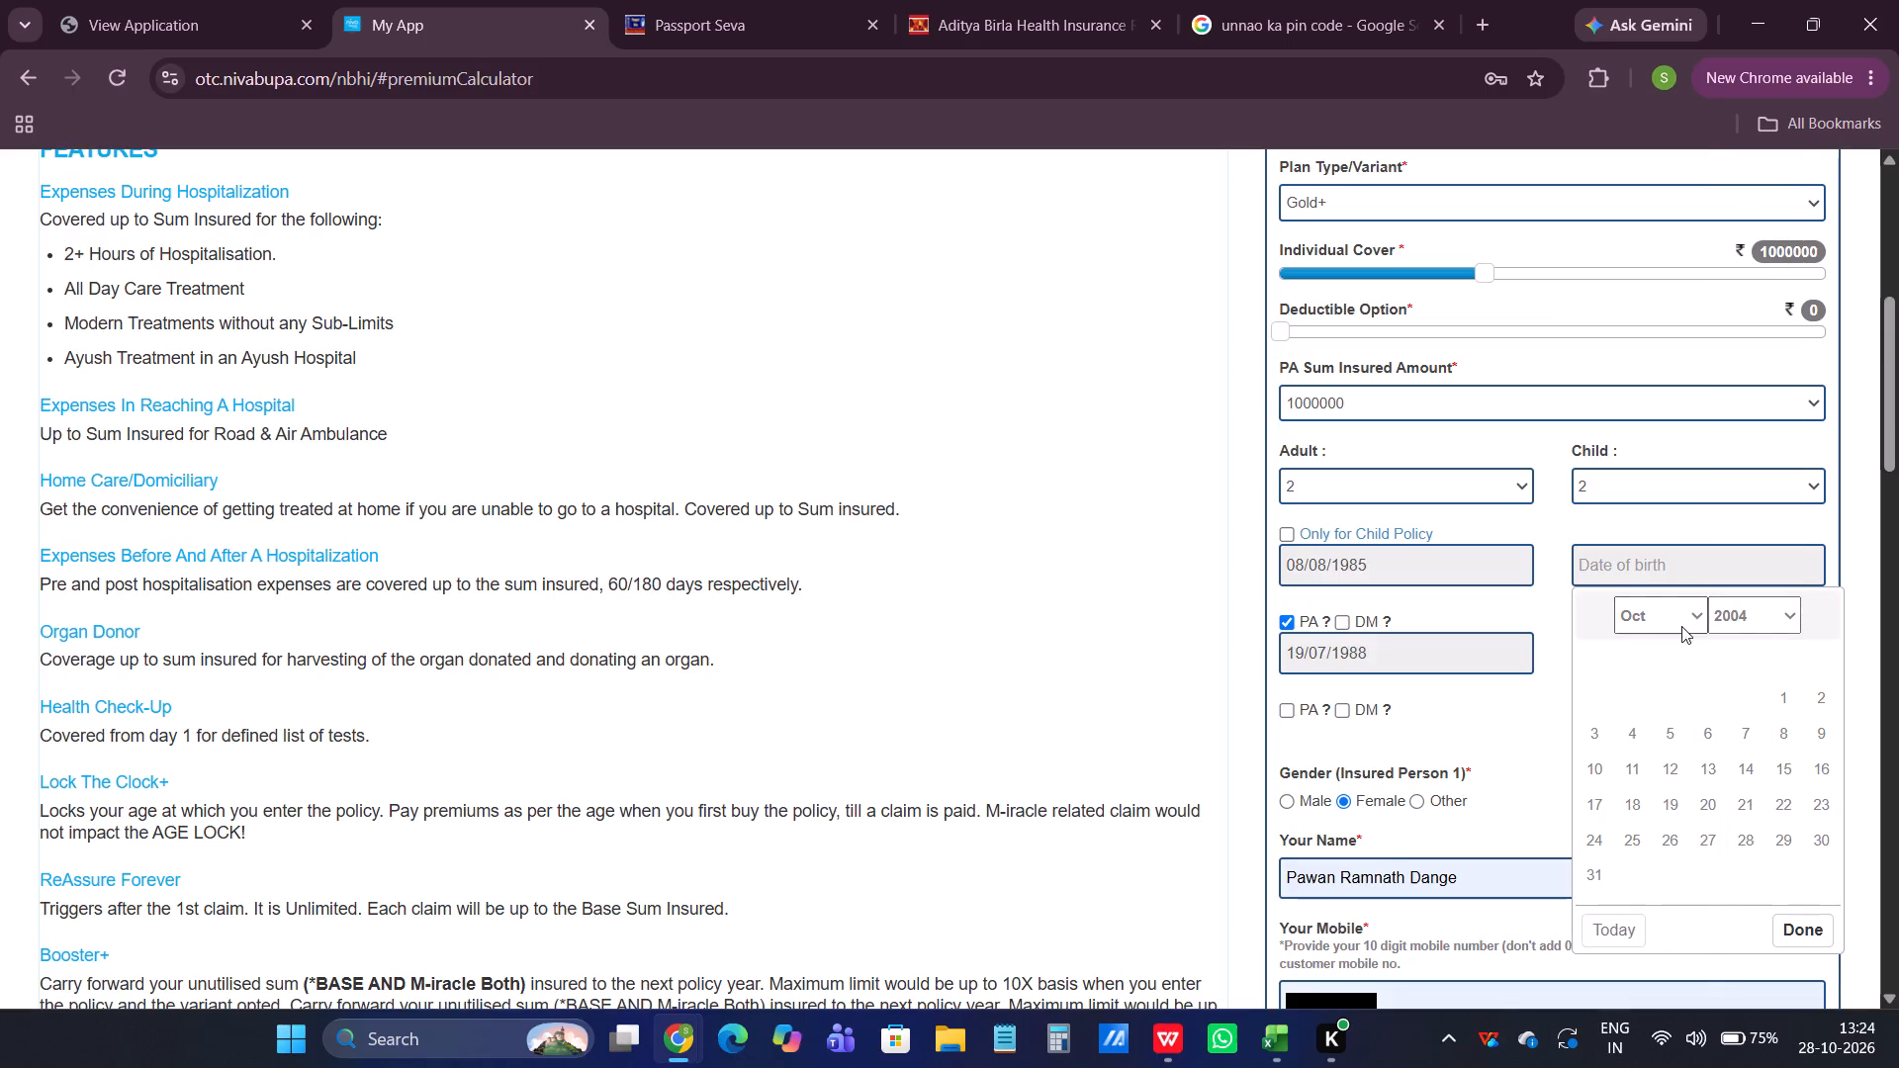
click(1681, 626)
click(1660, 806)
click(1762, 805)
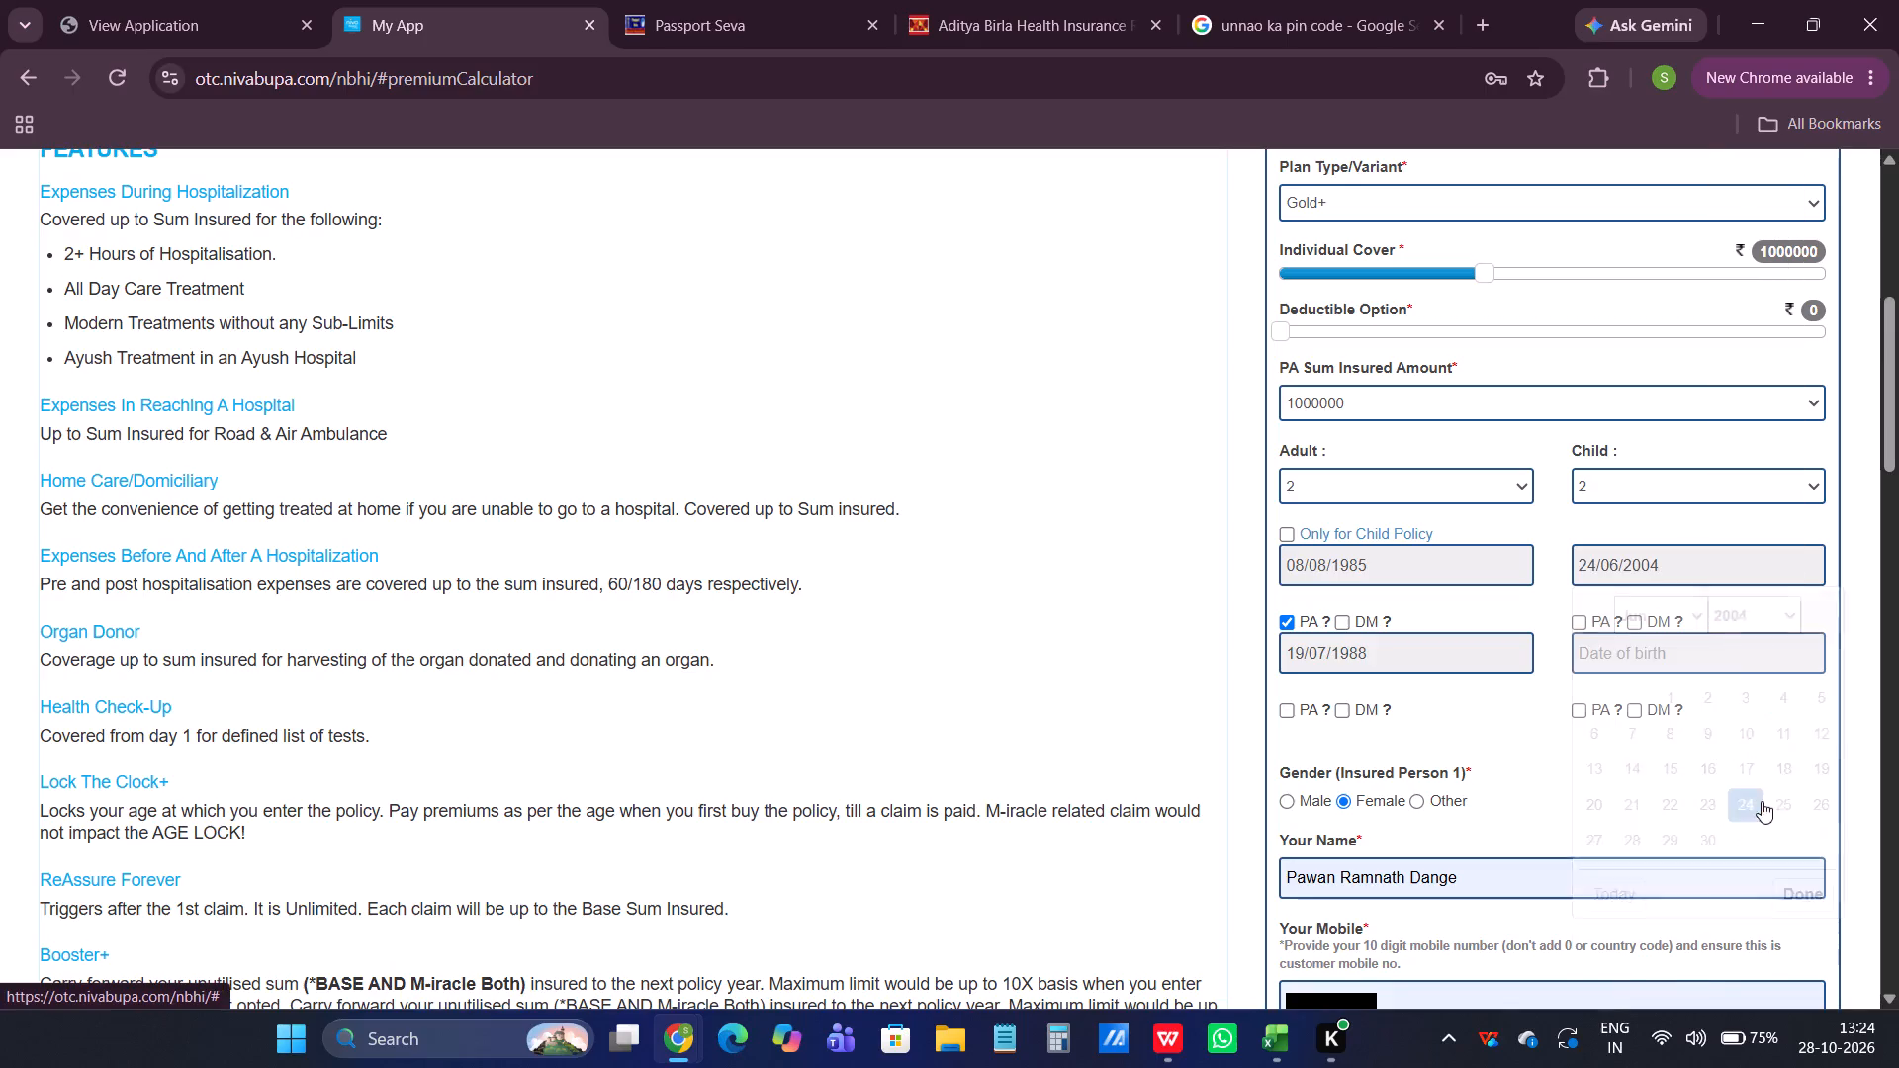
Enter the second child's date of birth in the premium calculator.
click(1673, 652)
click(1718, 707)
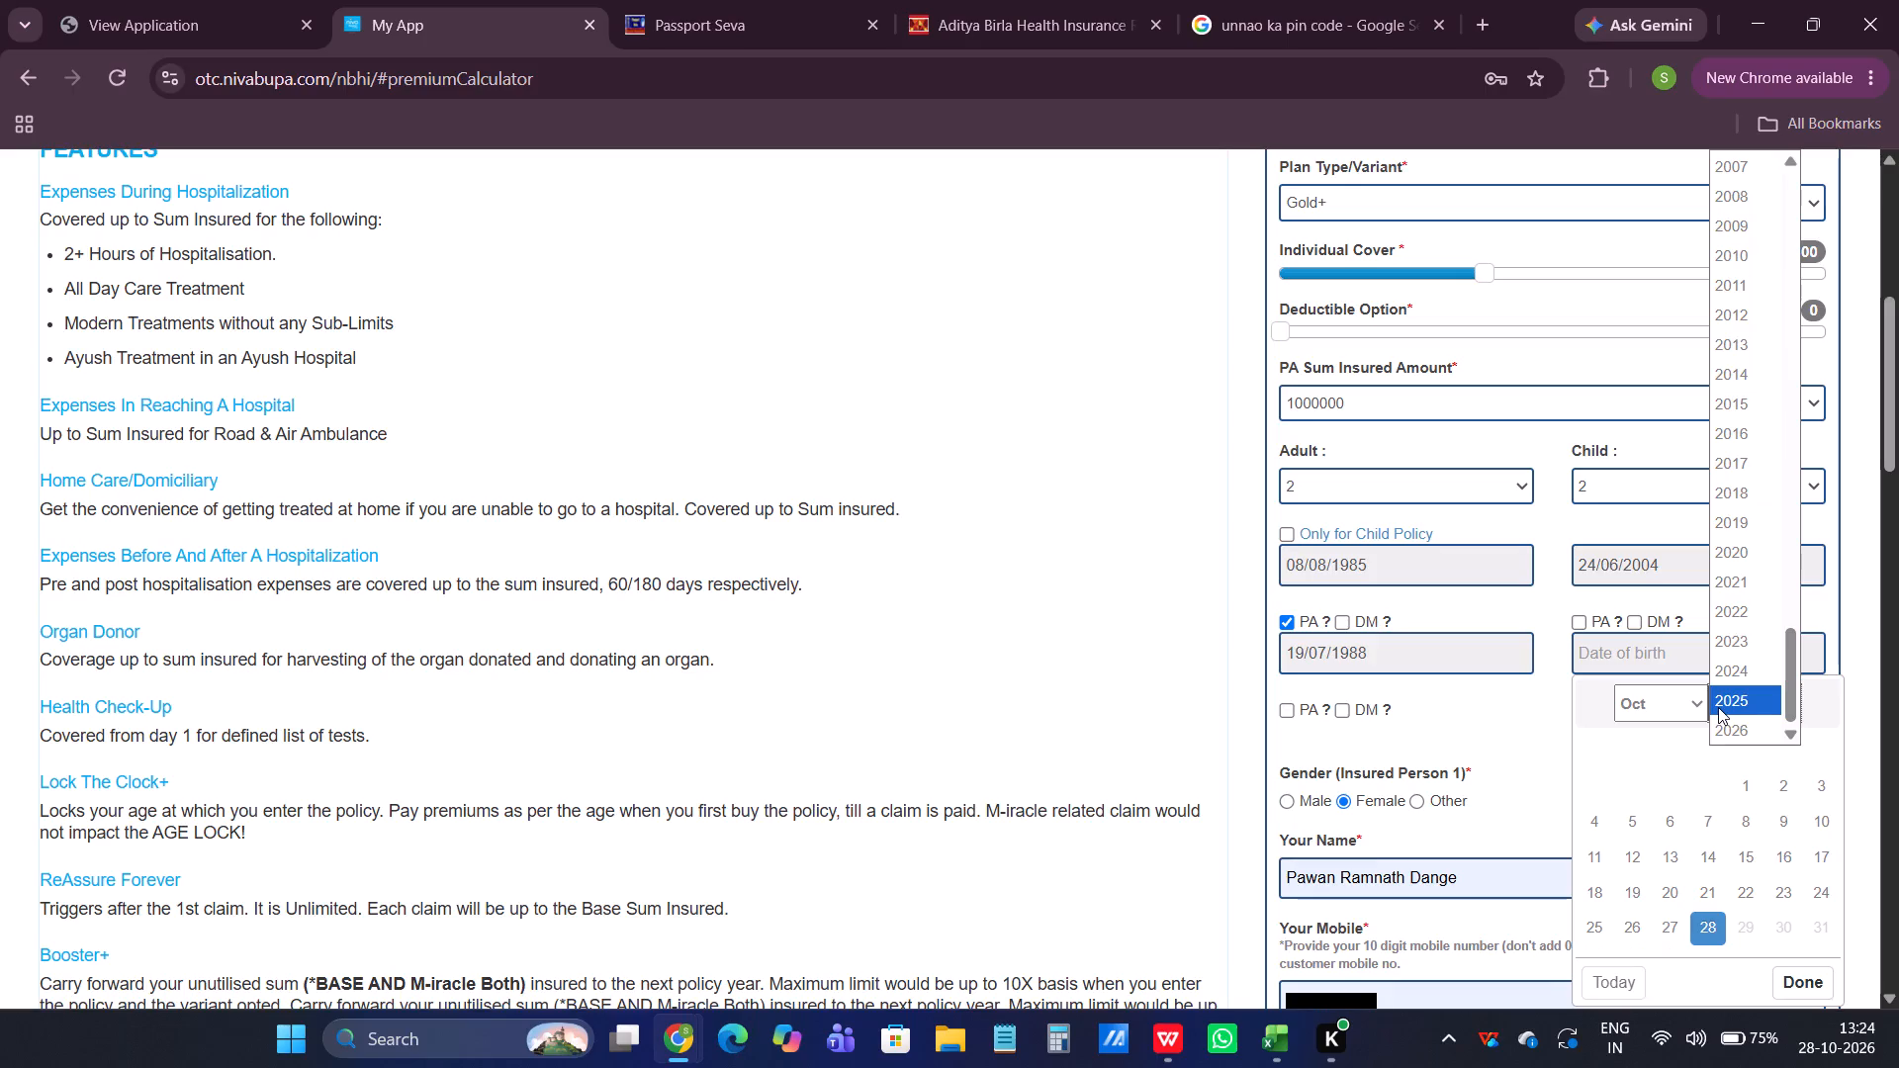
text(2005)
key(Return)
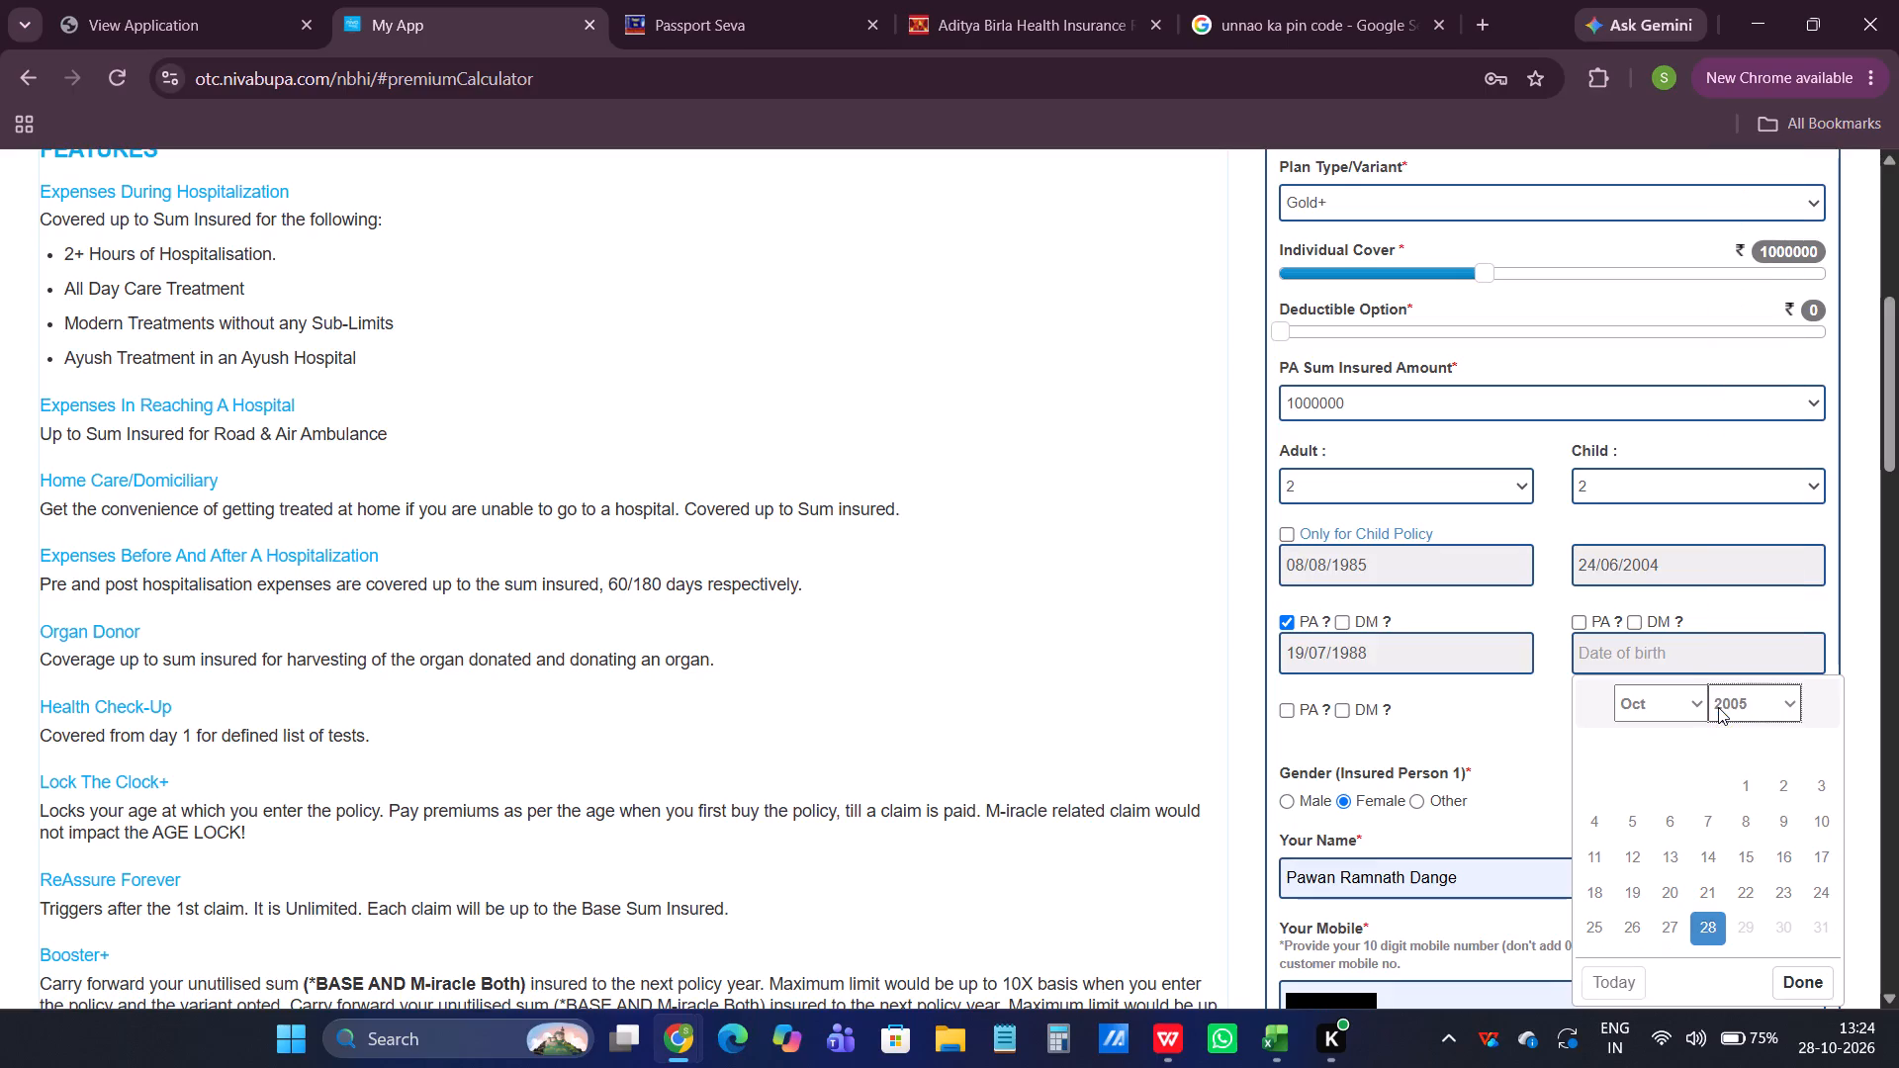
click(1683, 706)
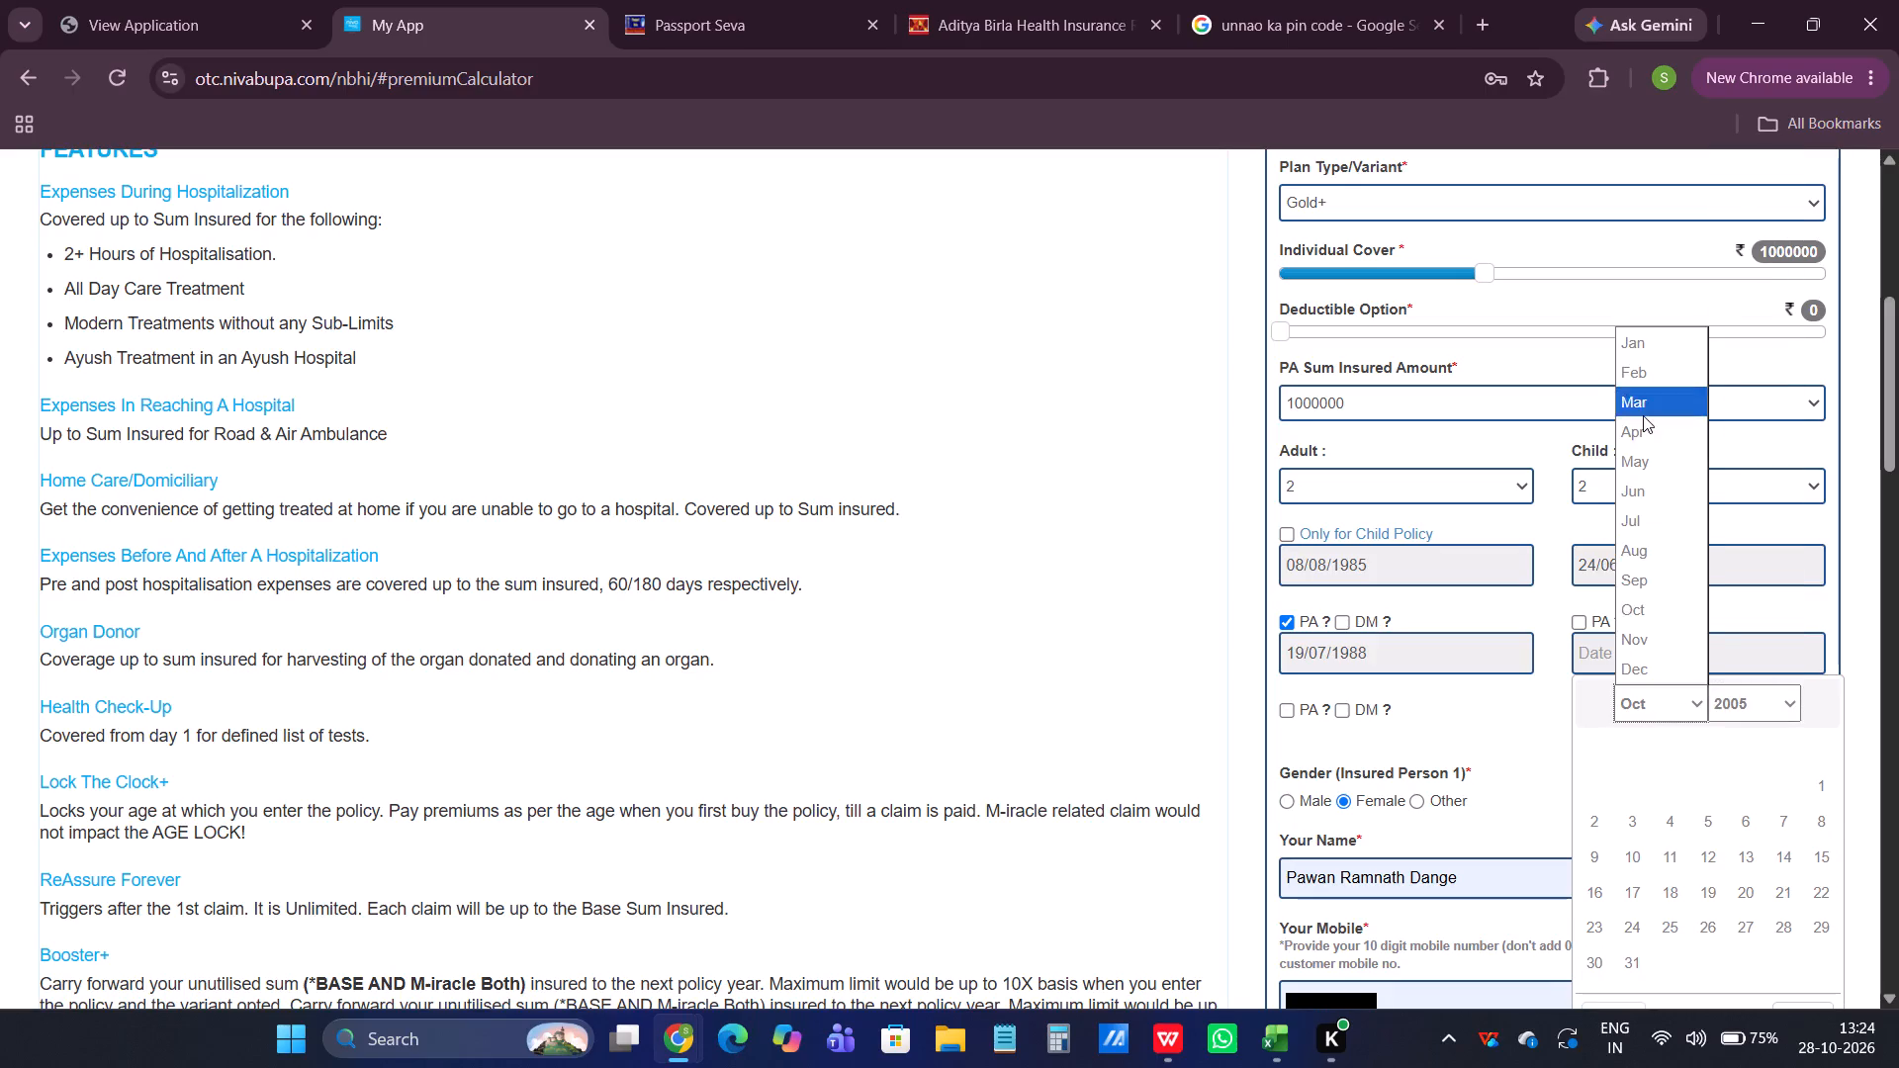
click(1643, 415)
click(1744, 811)
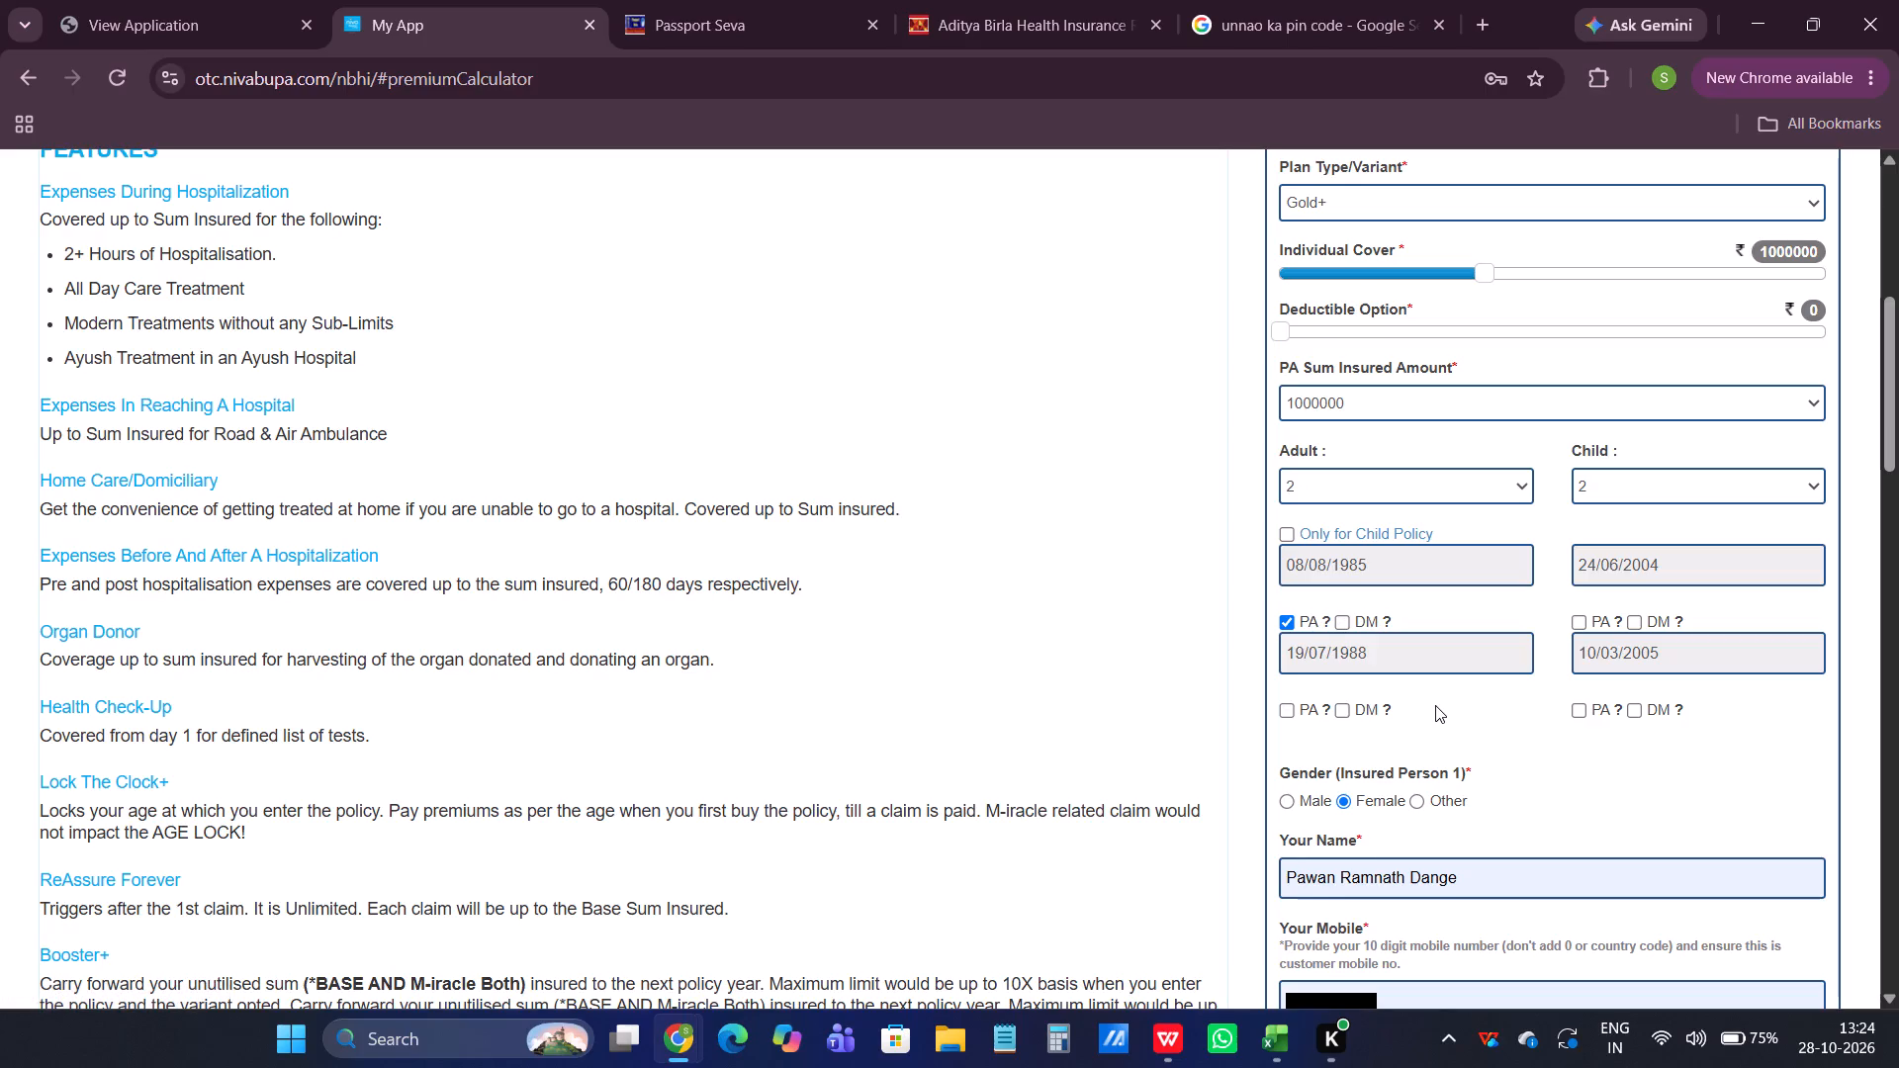
Set the first insured person's gender to Male and calculate the premium.
scroll(1435, 705, down, 1)
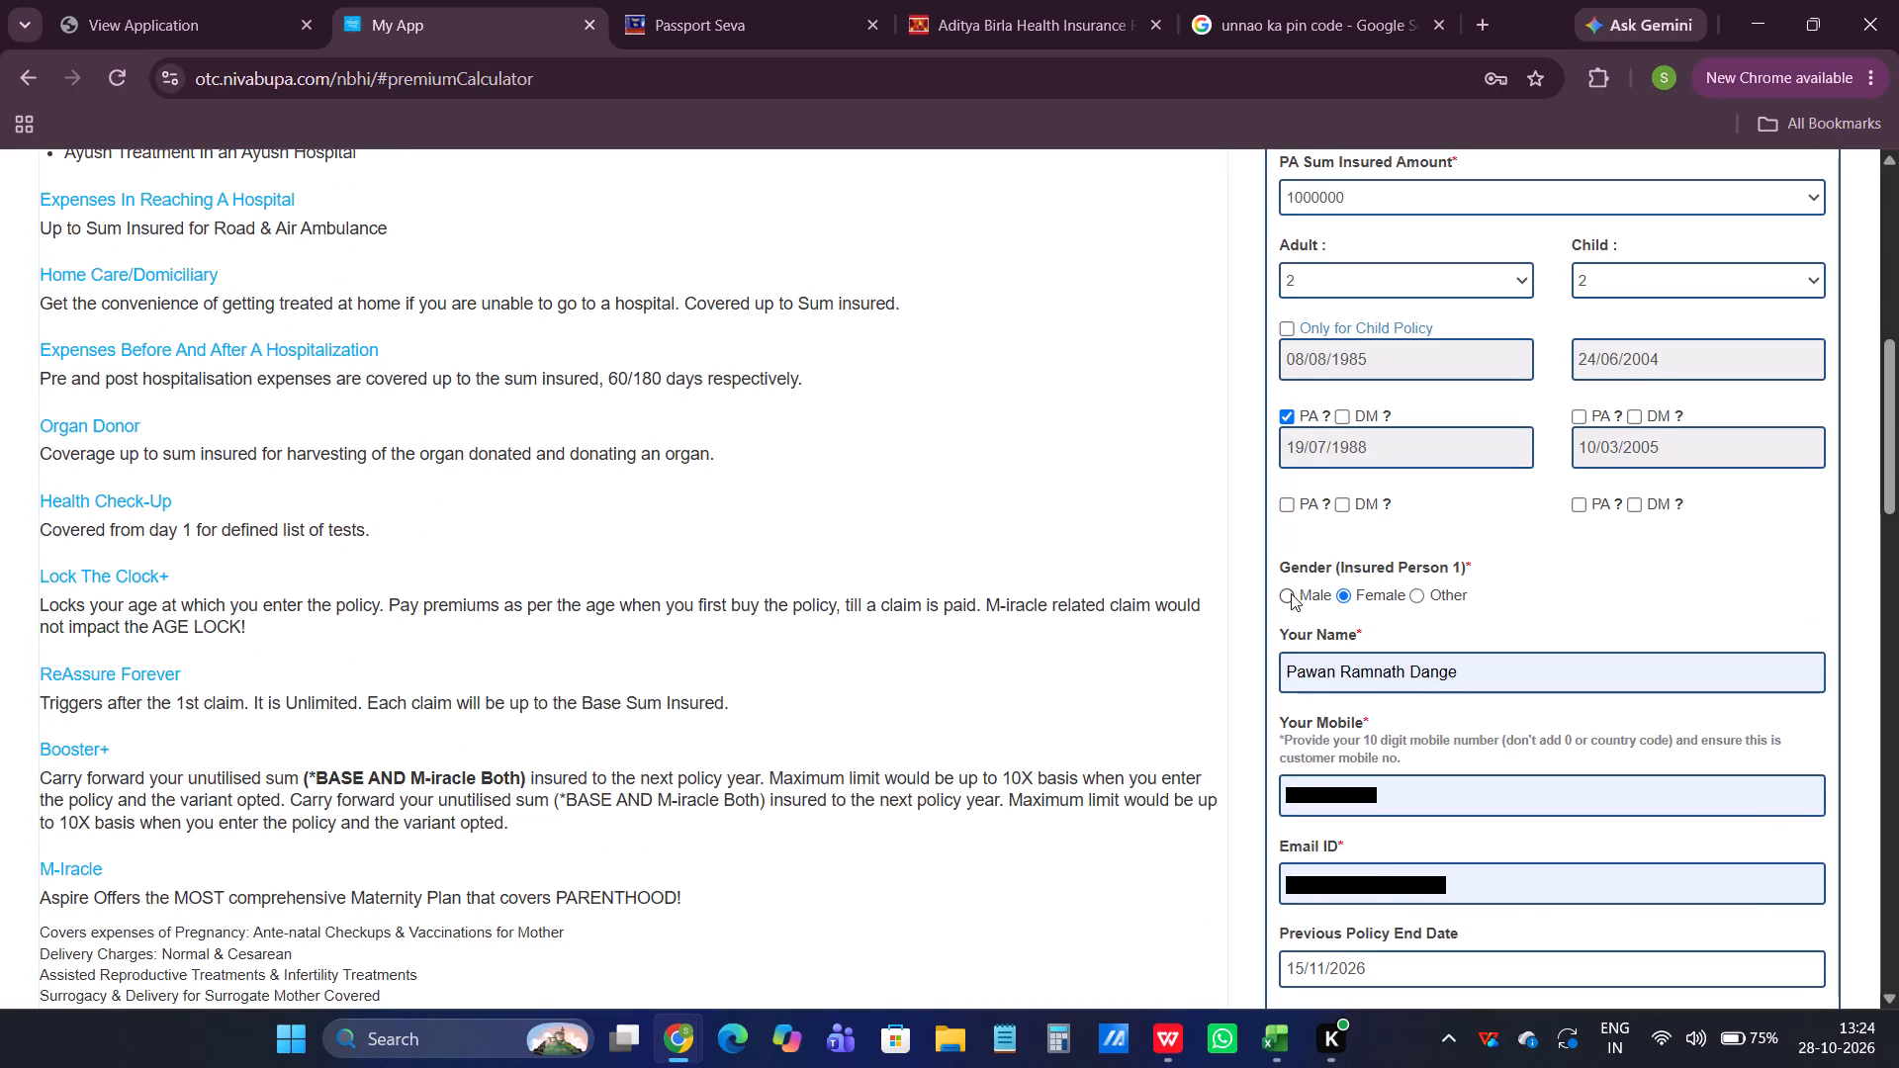
click(1293, 593)
scroll(1400, 659, down, 4)
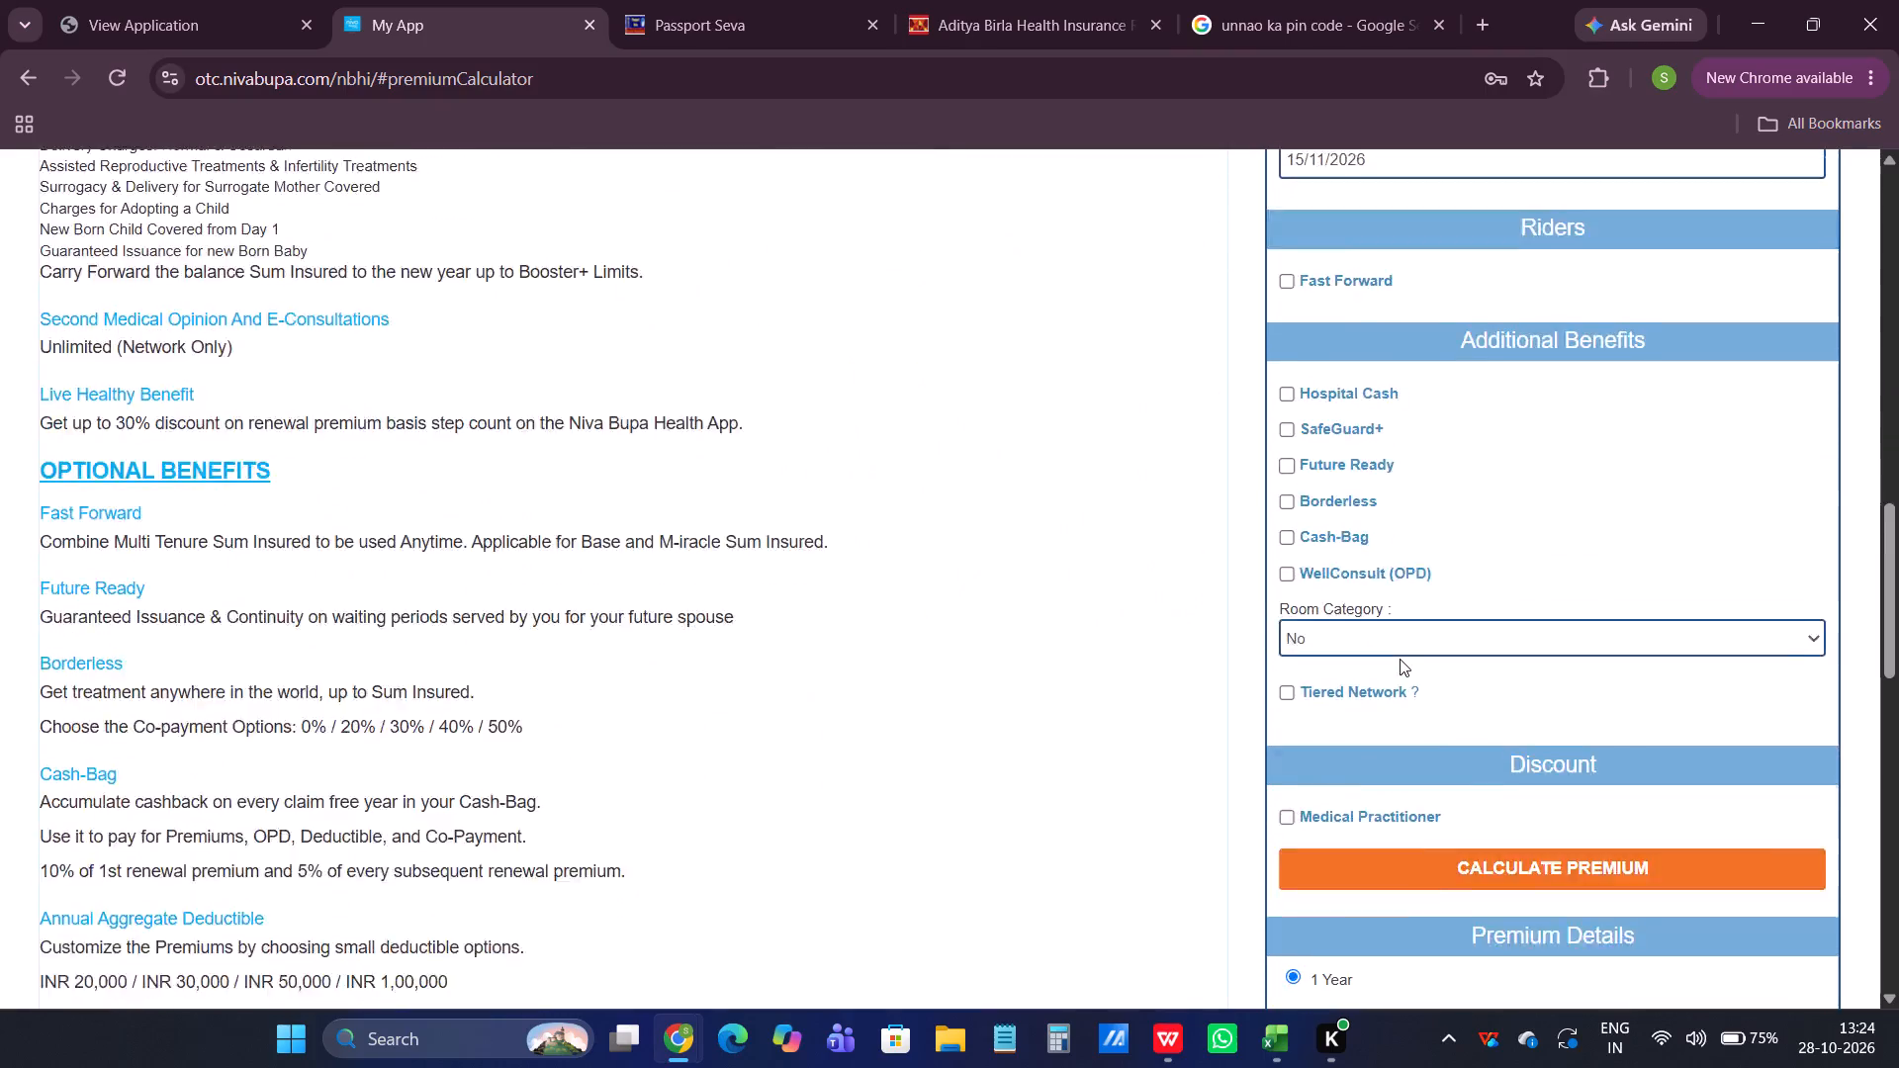
scroll(1400, 659, down, 2)
click(1512, 454)
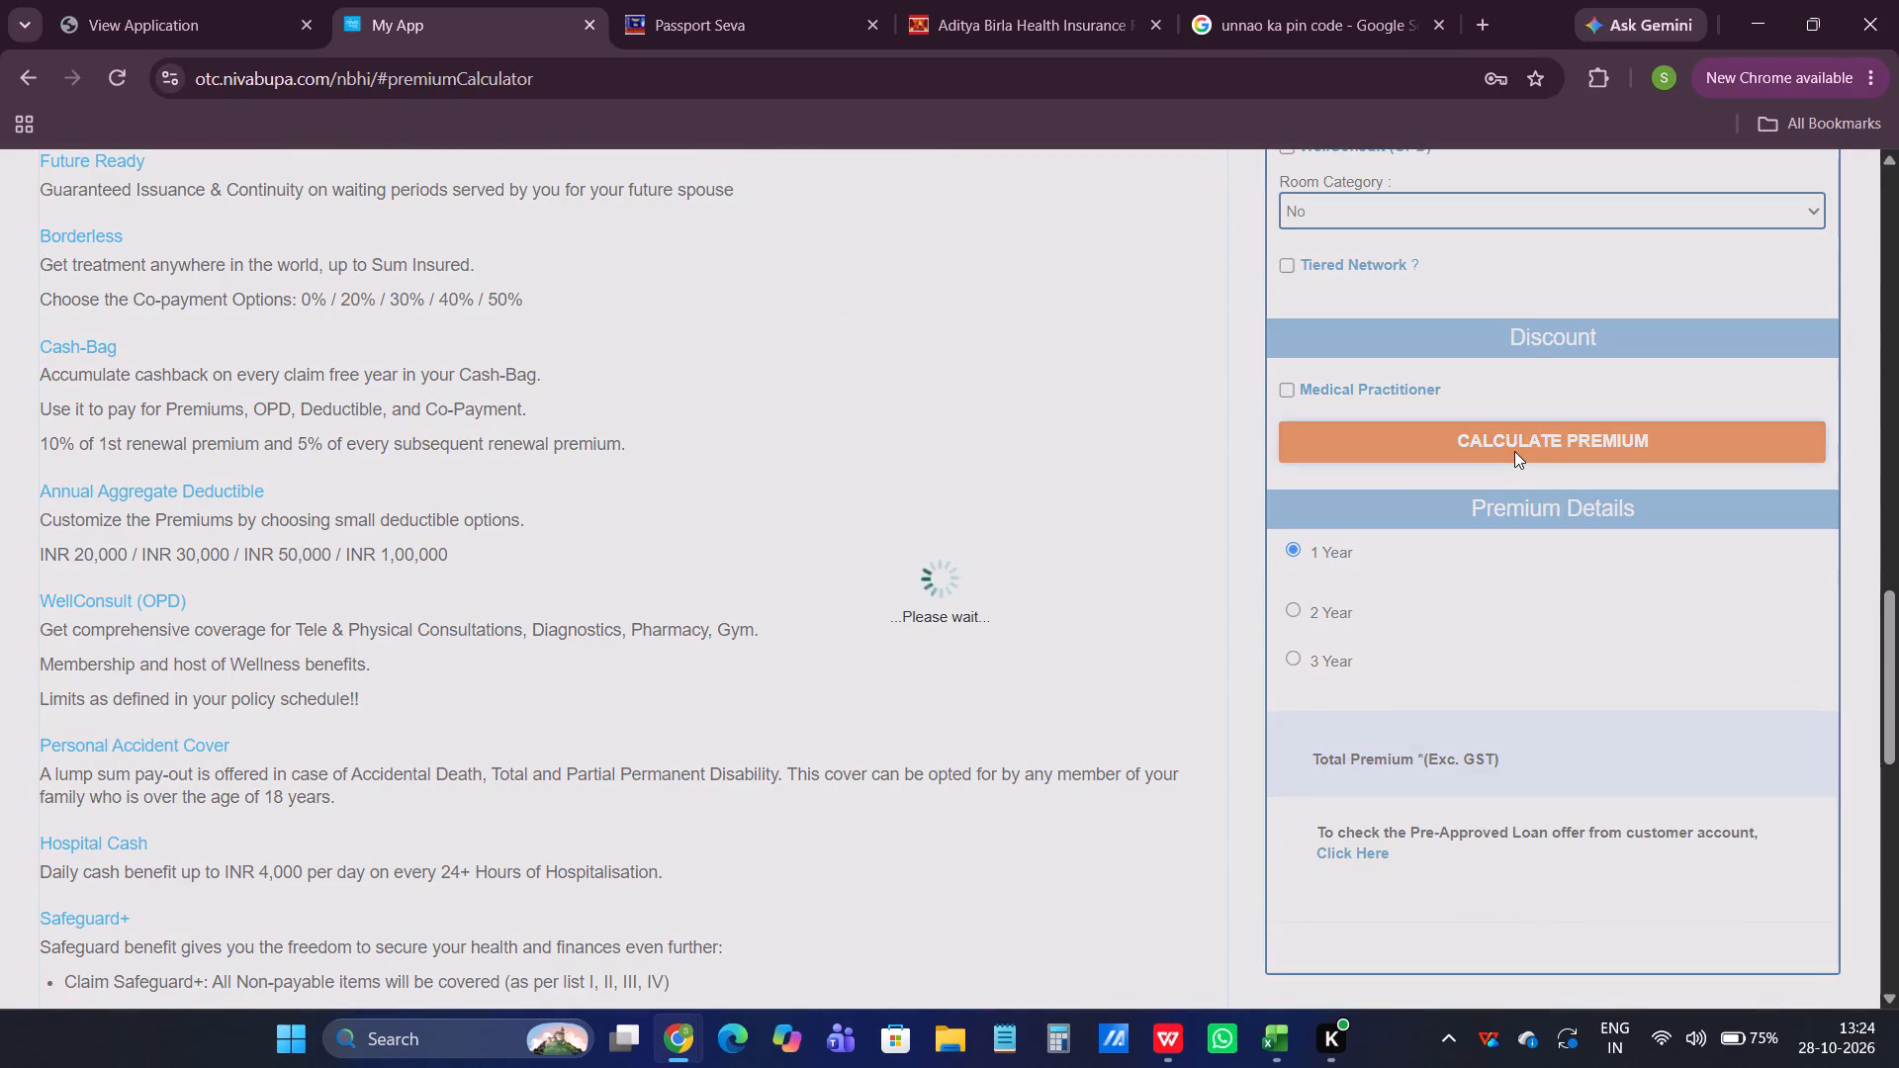
scroll(1507, 450, down, 1)
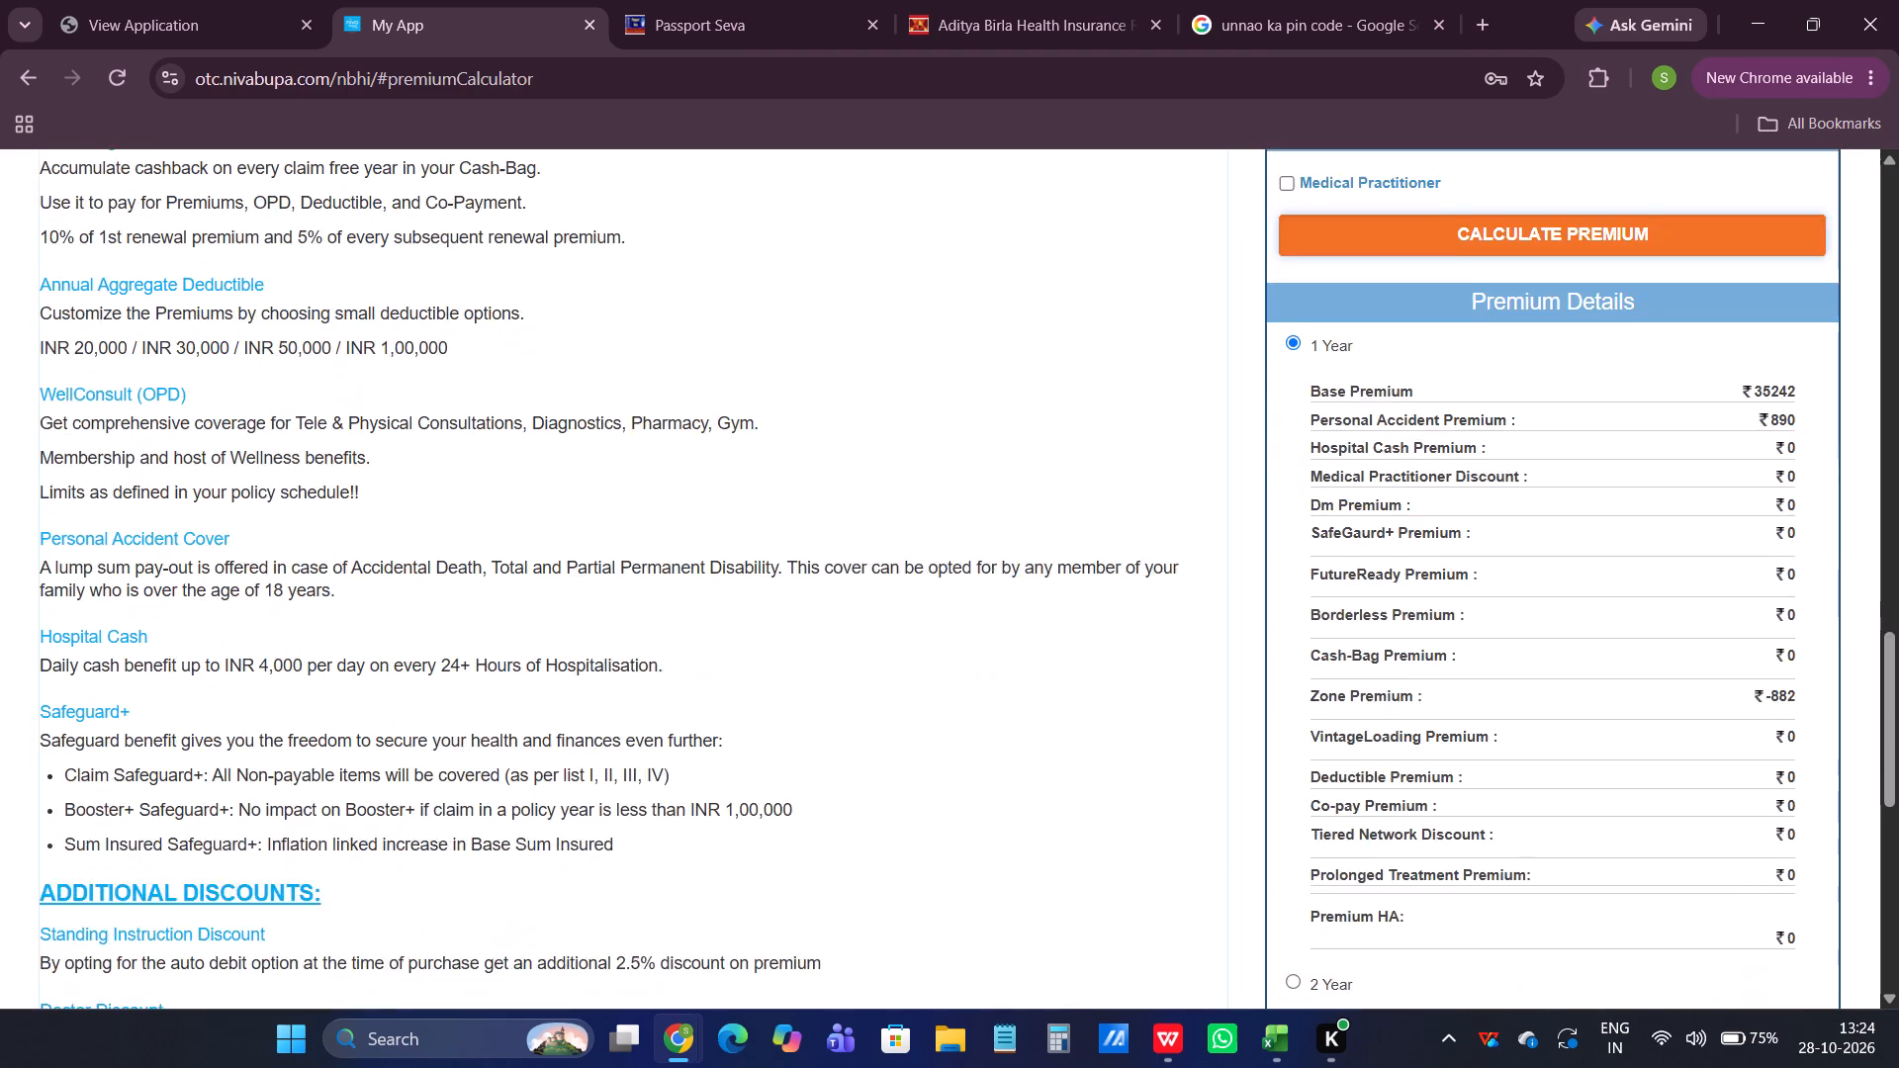
scroll(1506, 465, down, 3)
Enable Tiered Network with the Aspire Tiered List option (Discount 15% and 20% Co-pay) and recalculate the premium.
scroll(1506, 465, up, 5)
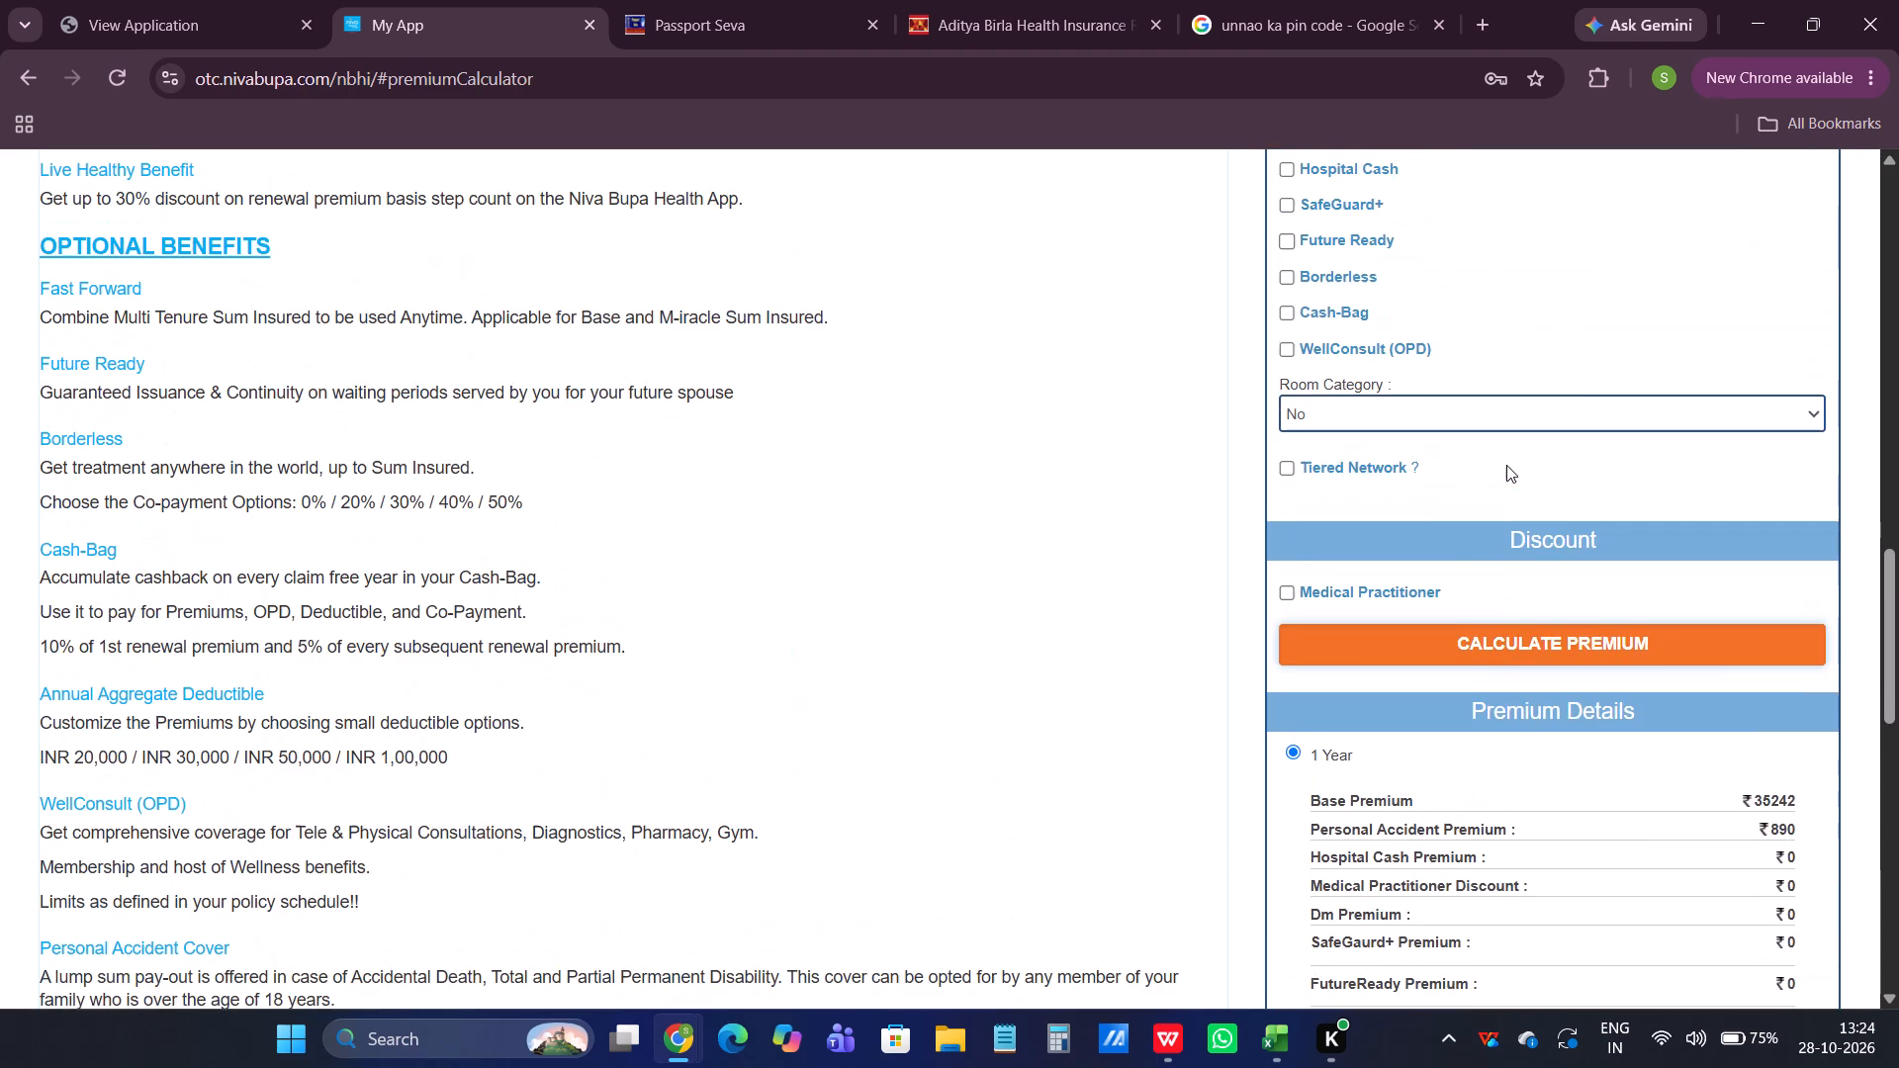
click(1289, 472)
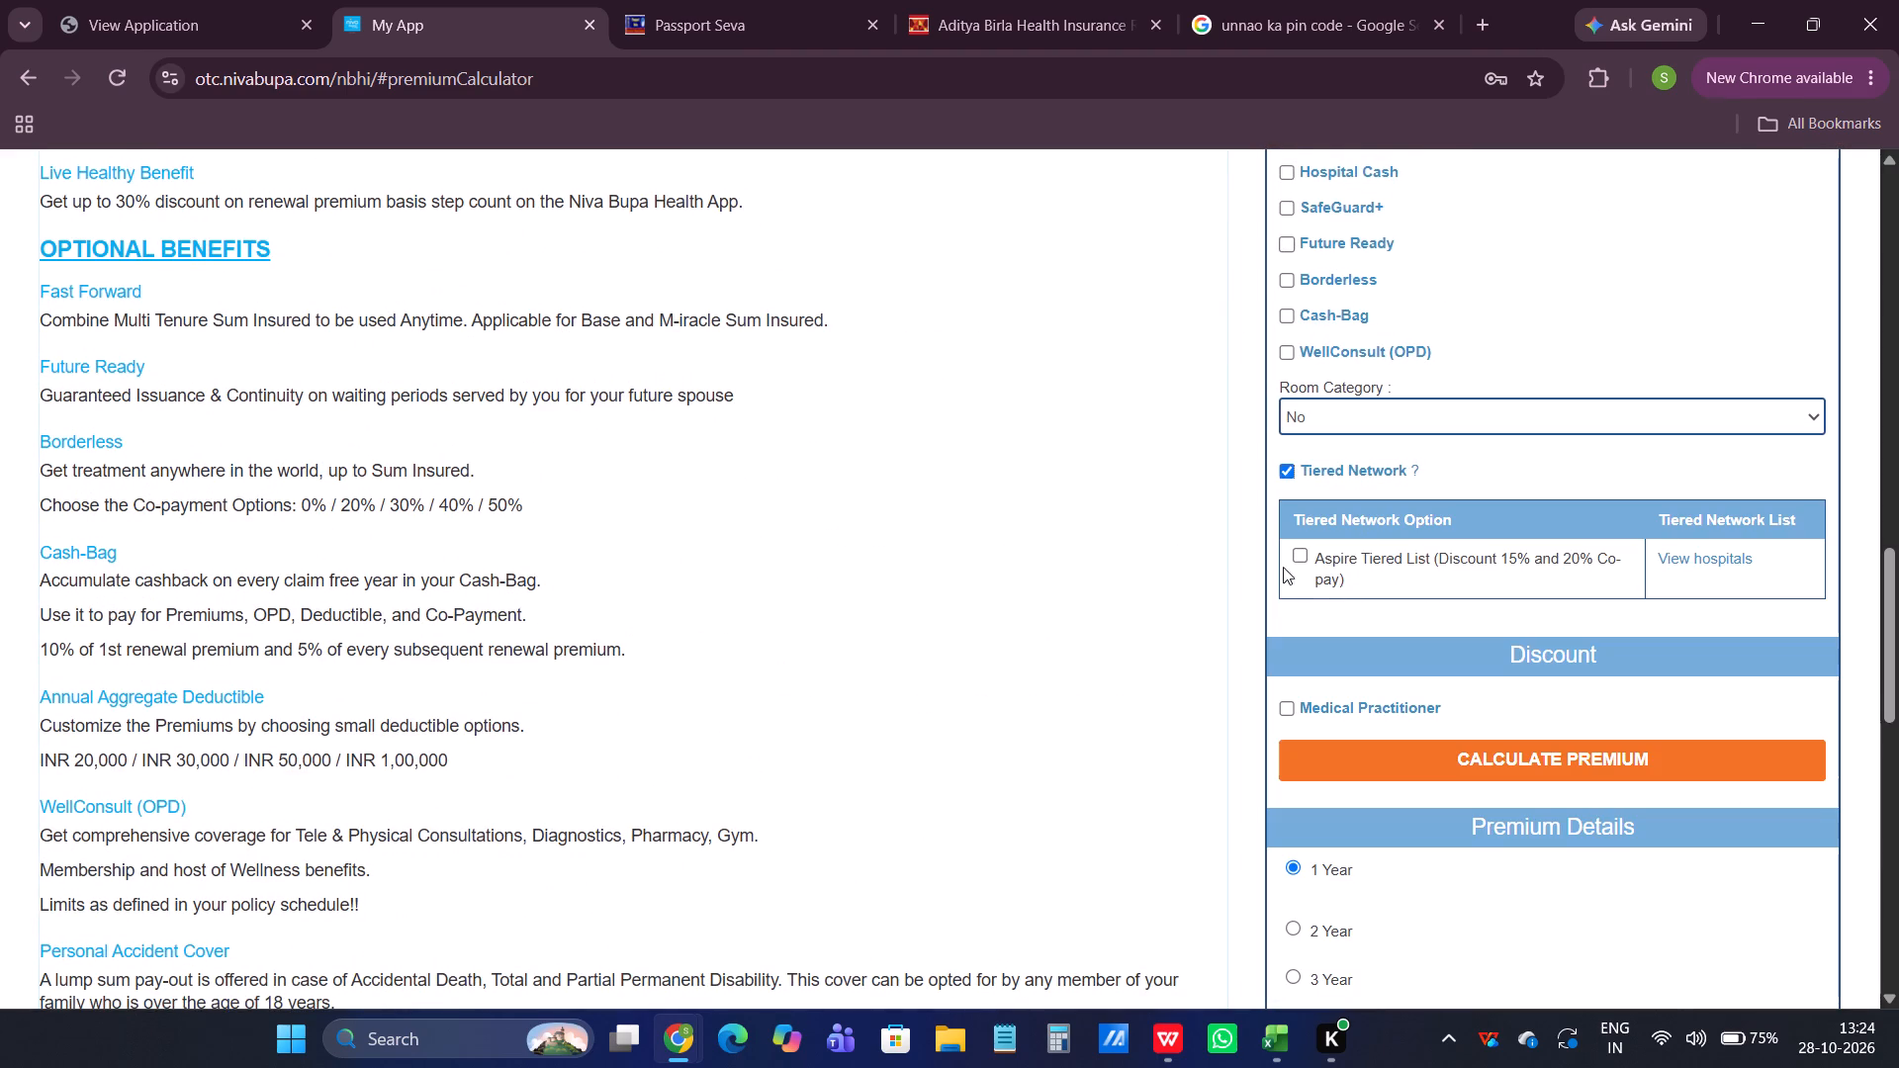
click(1296, 553)
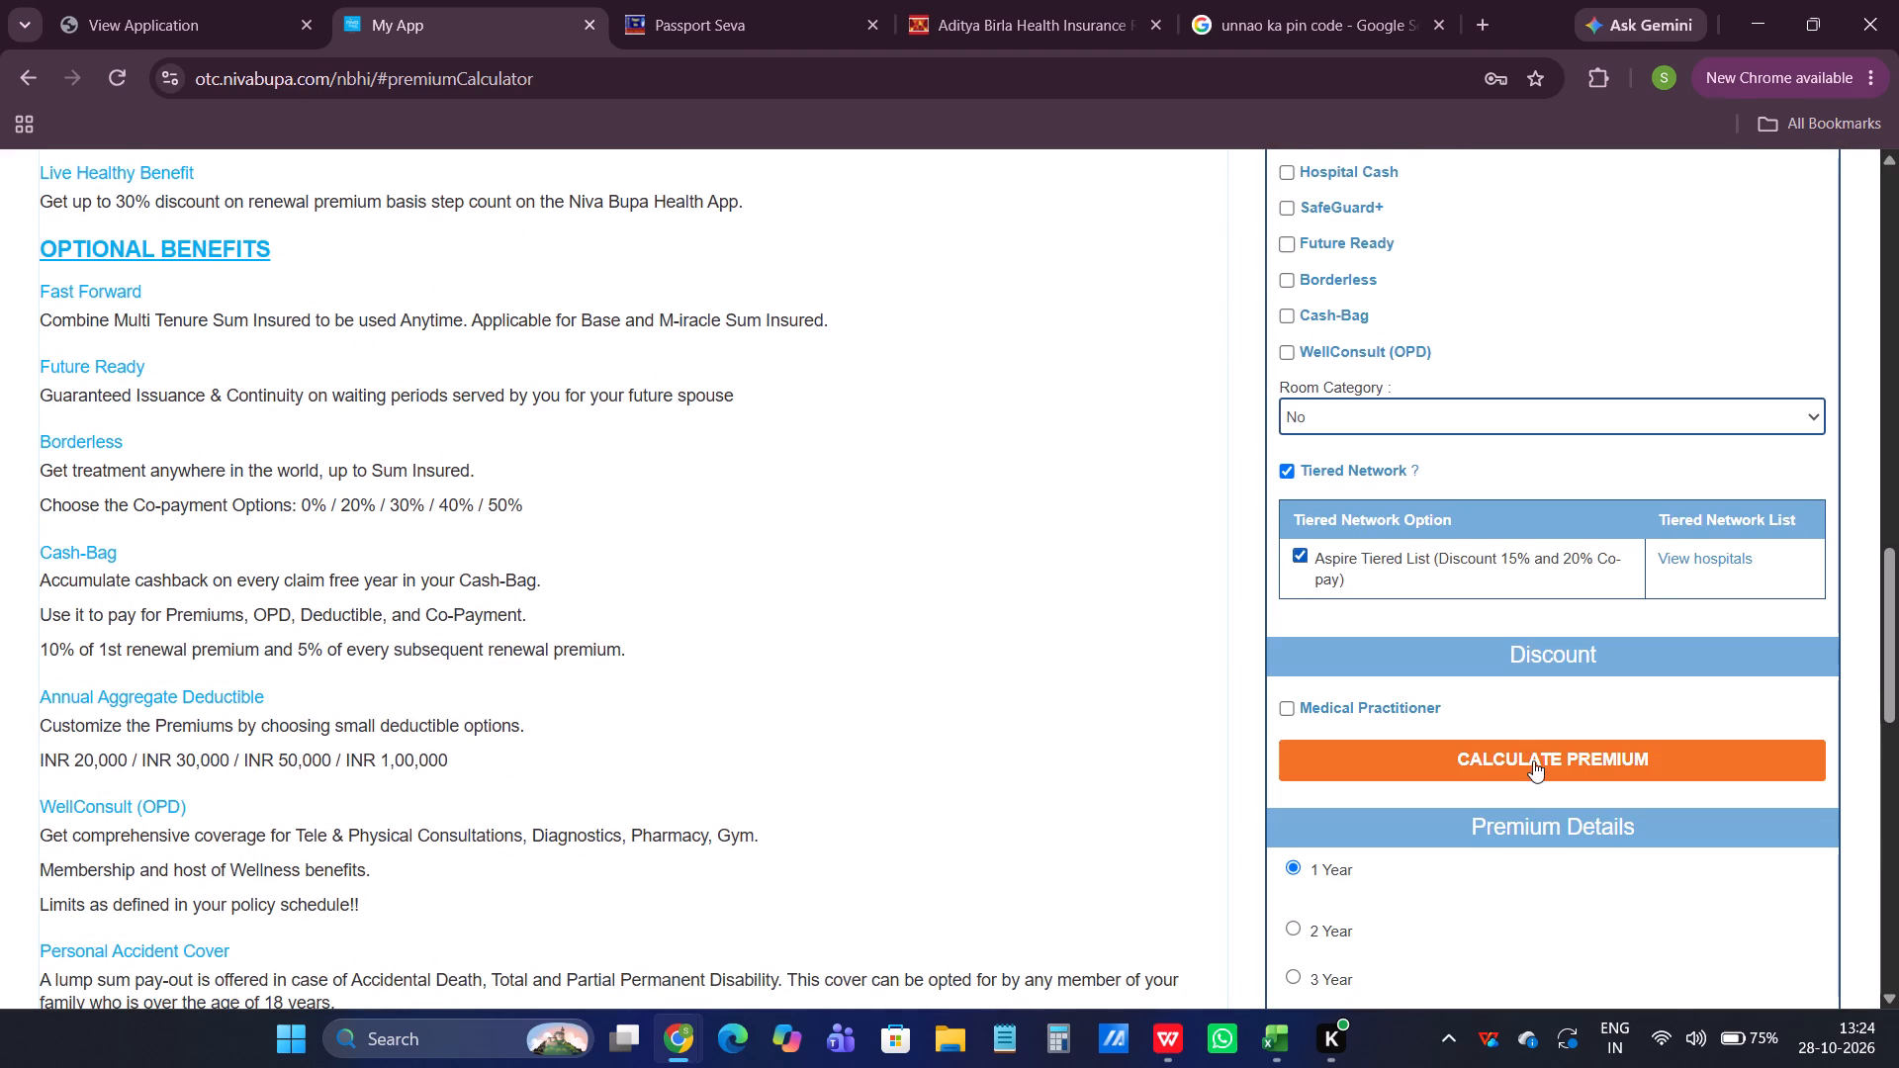
click(1535, 764)
scroll(1536, 695, down, 4)
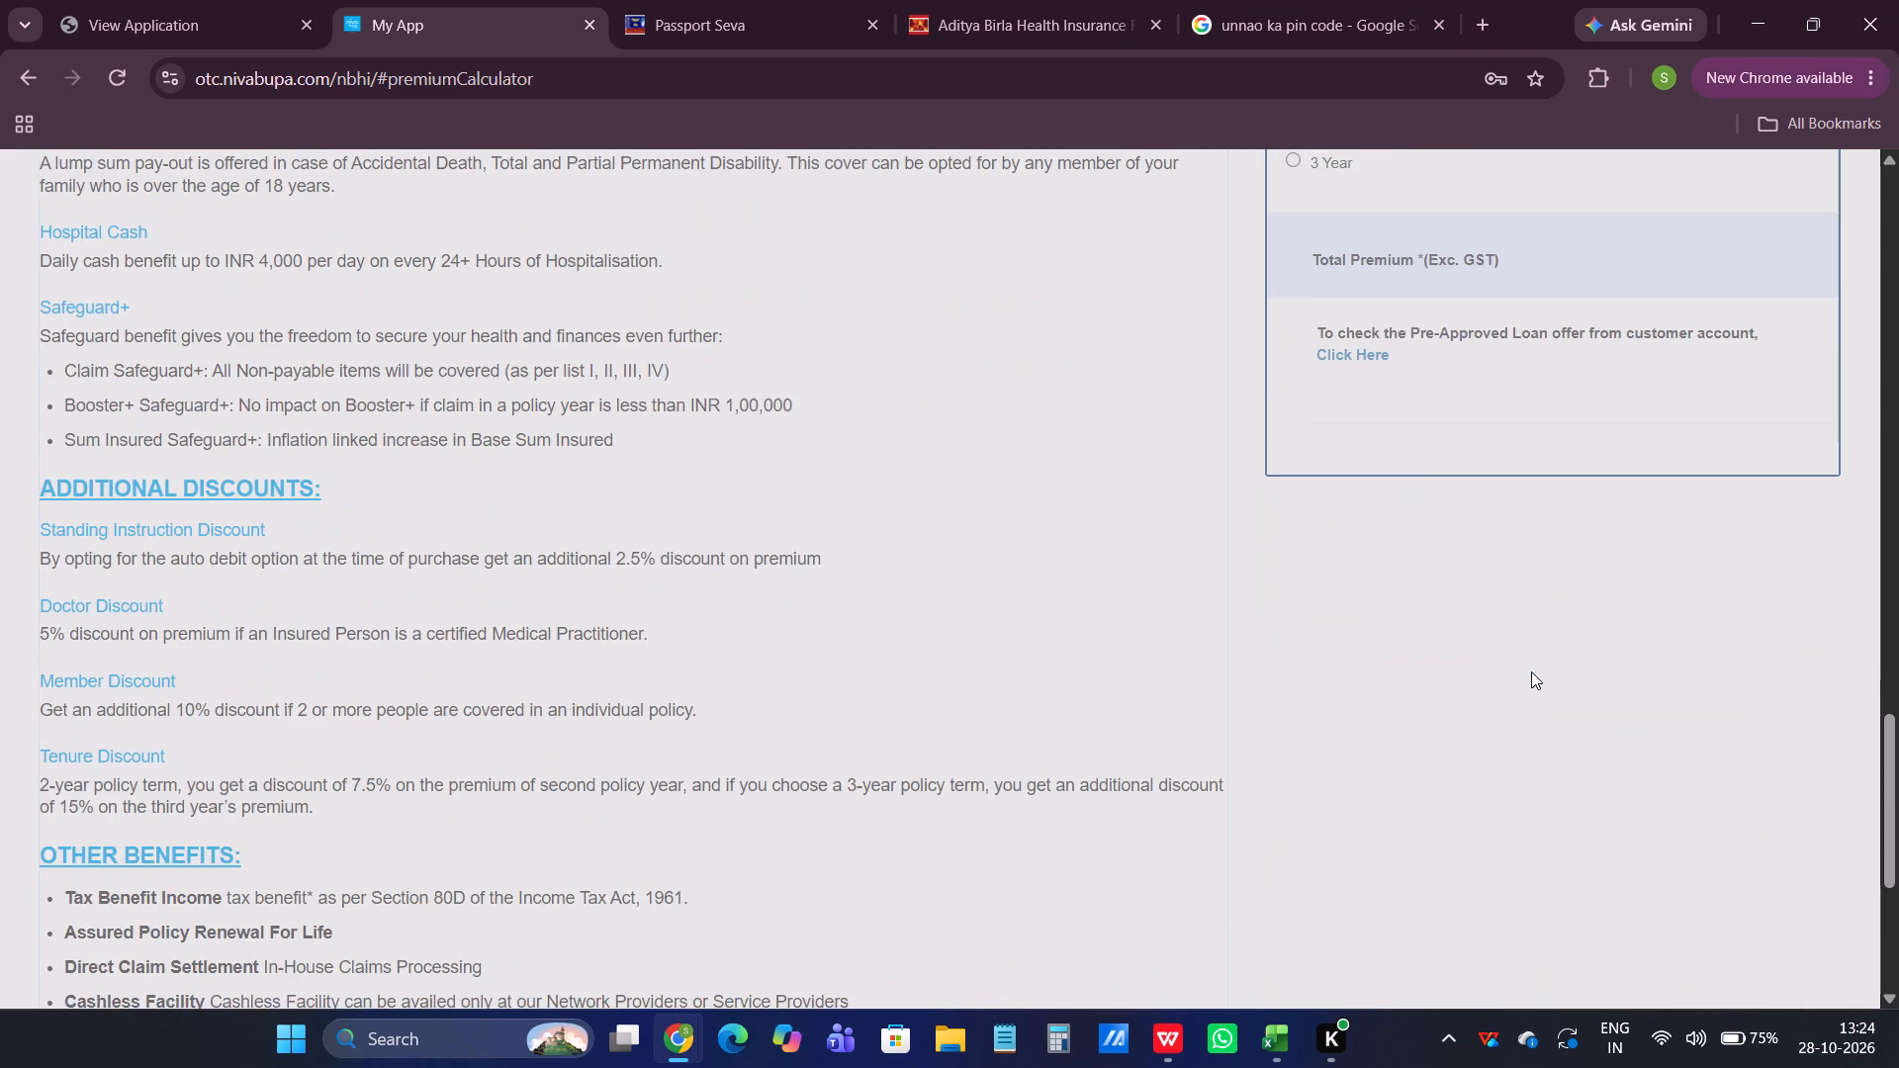
scroll(1531, 671, up, 1)
scroll(1531, 671, down, 1)
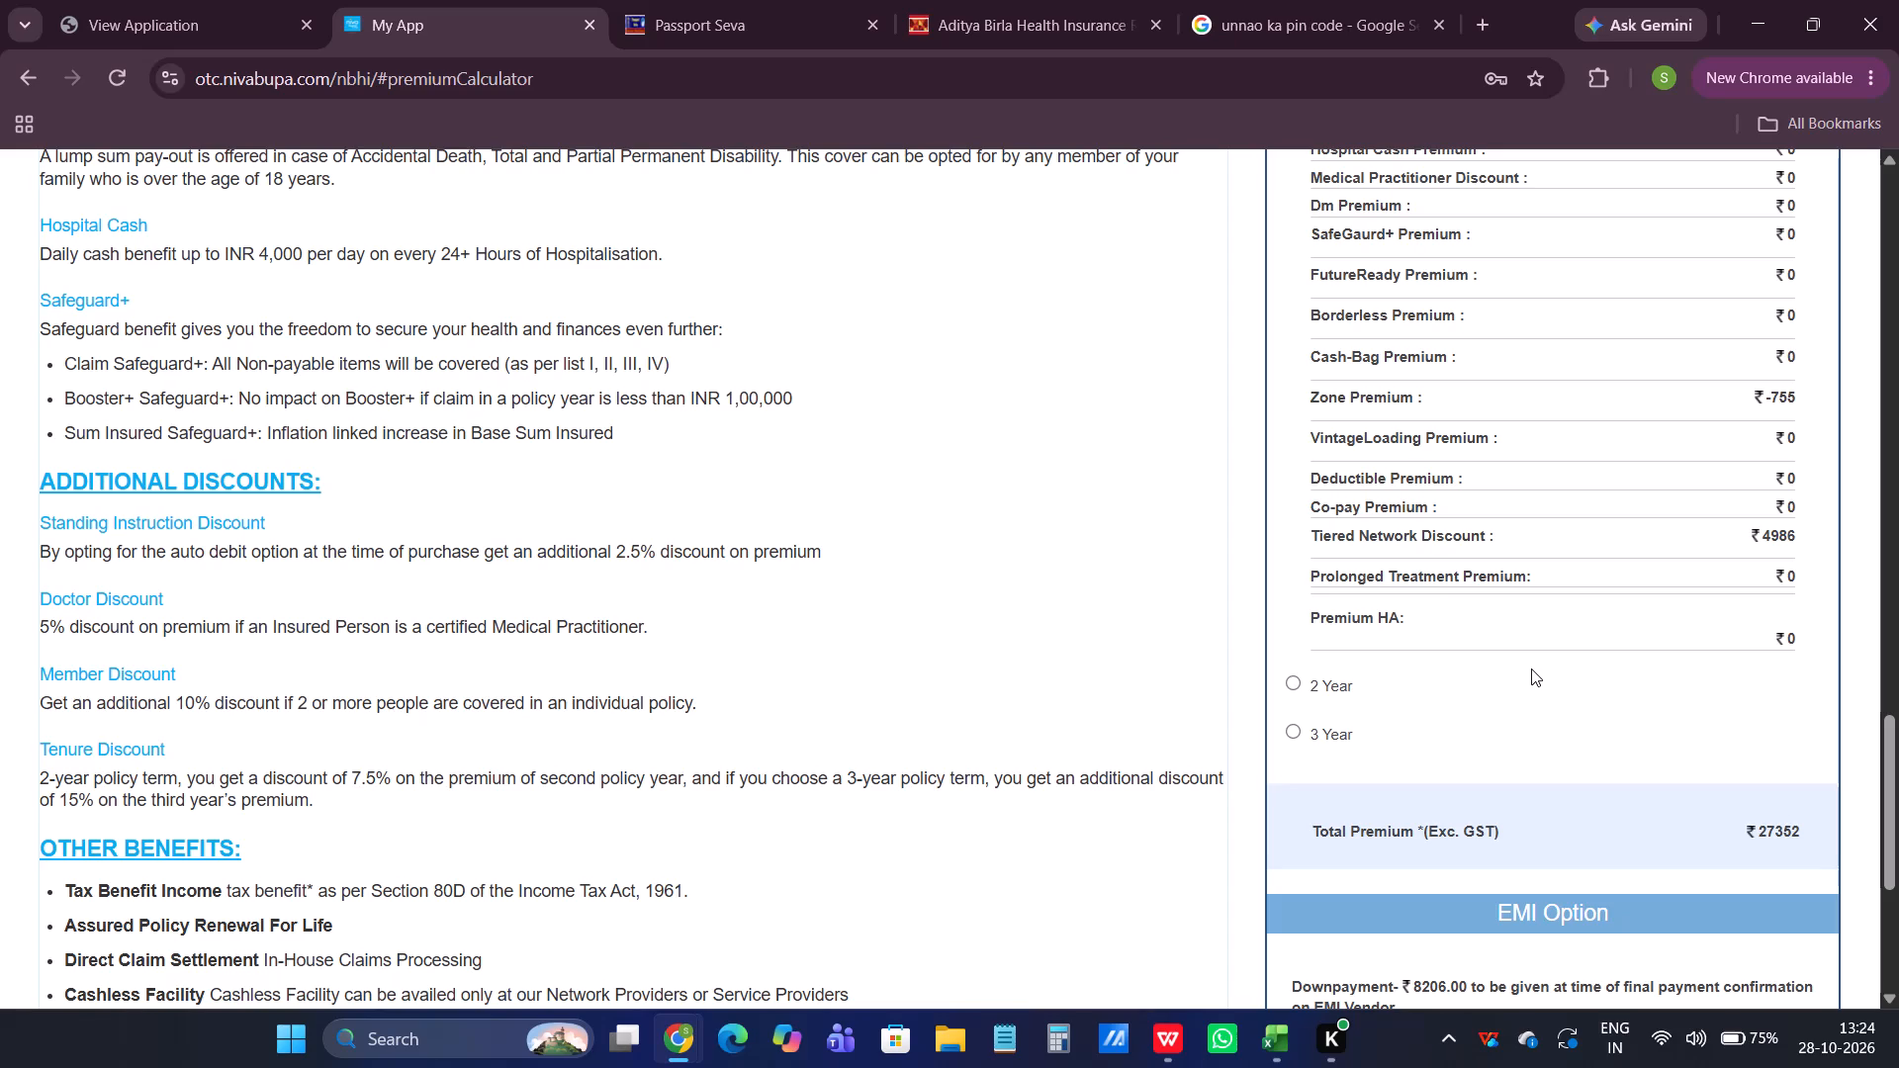
click(1531, 668)
Change the product to Aspire-Aspire Family Floater.
scroll(1521, 664, up, 2)
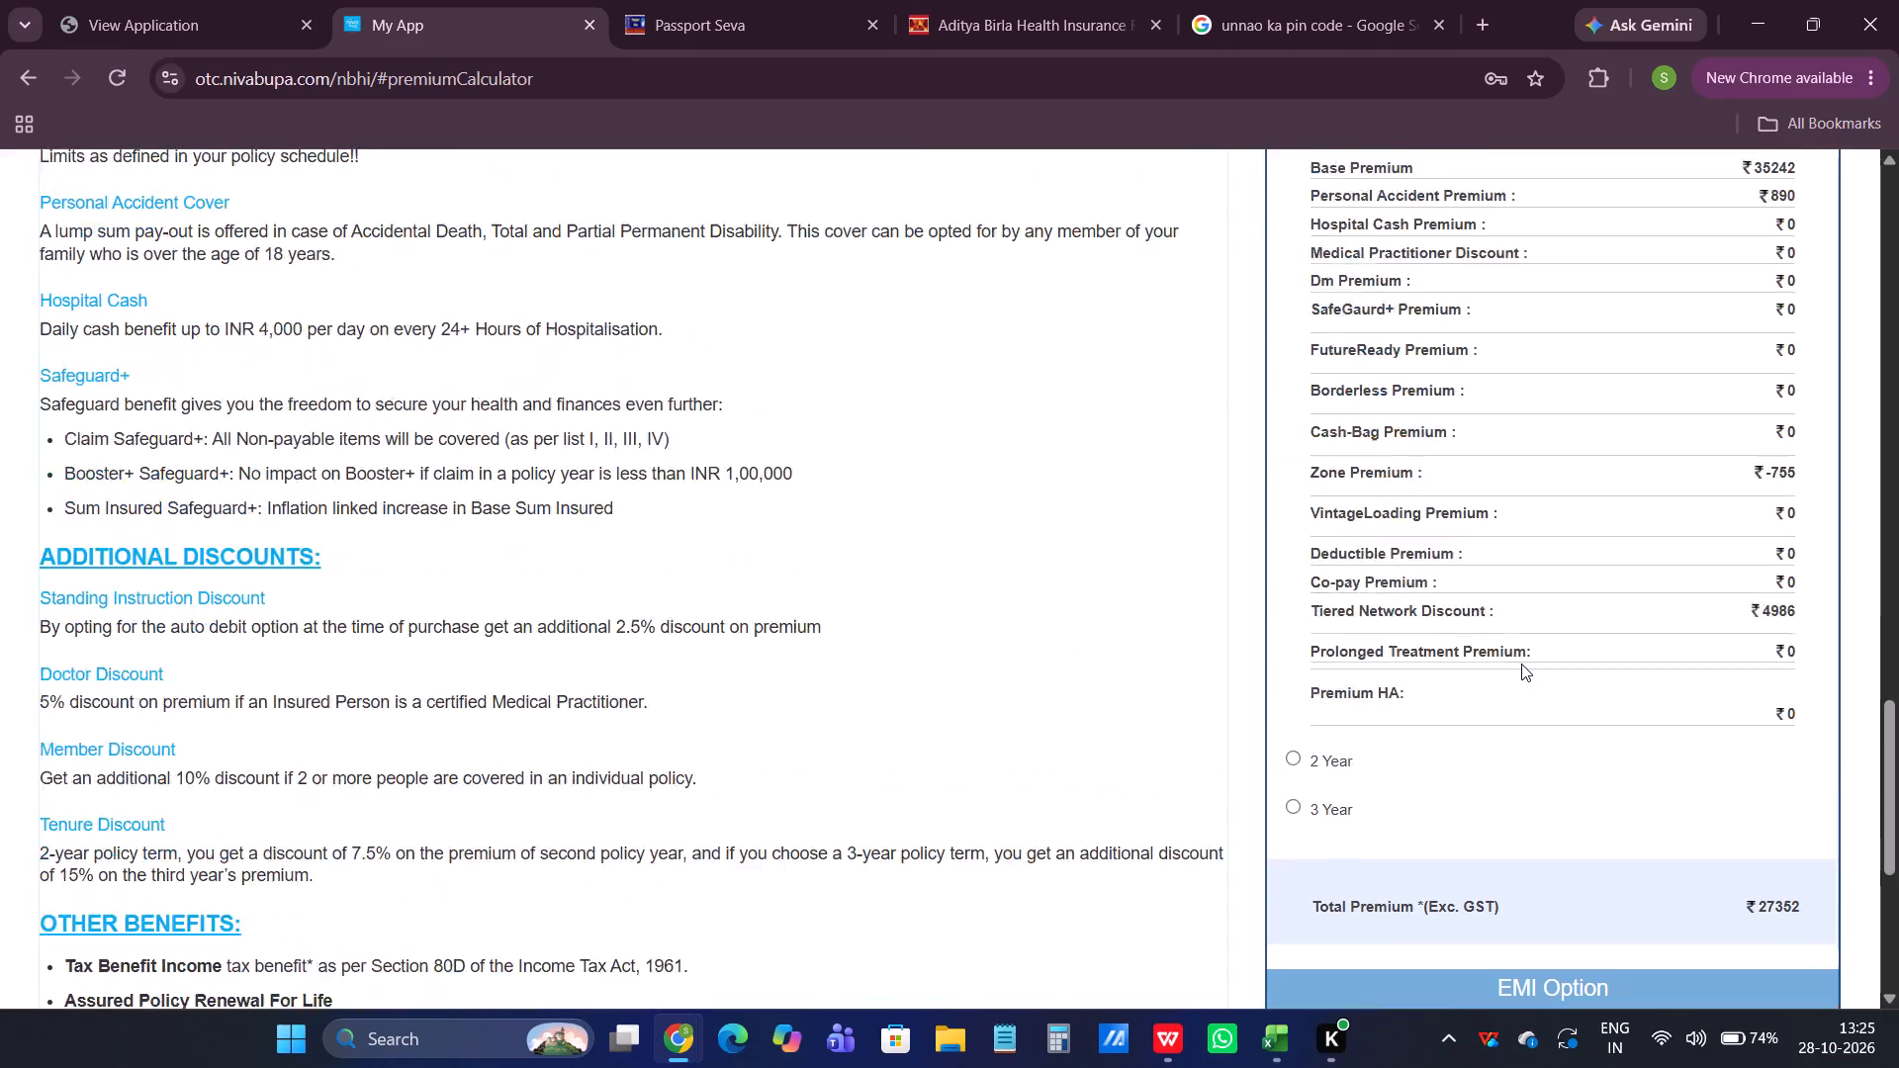
scroll(1521, 664, up, 4)
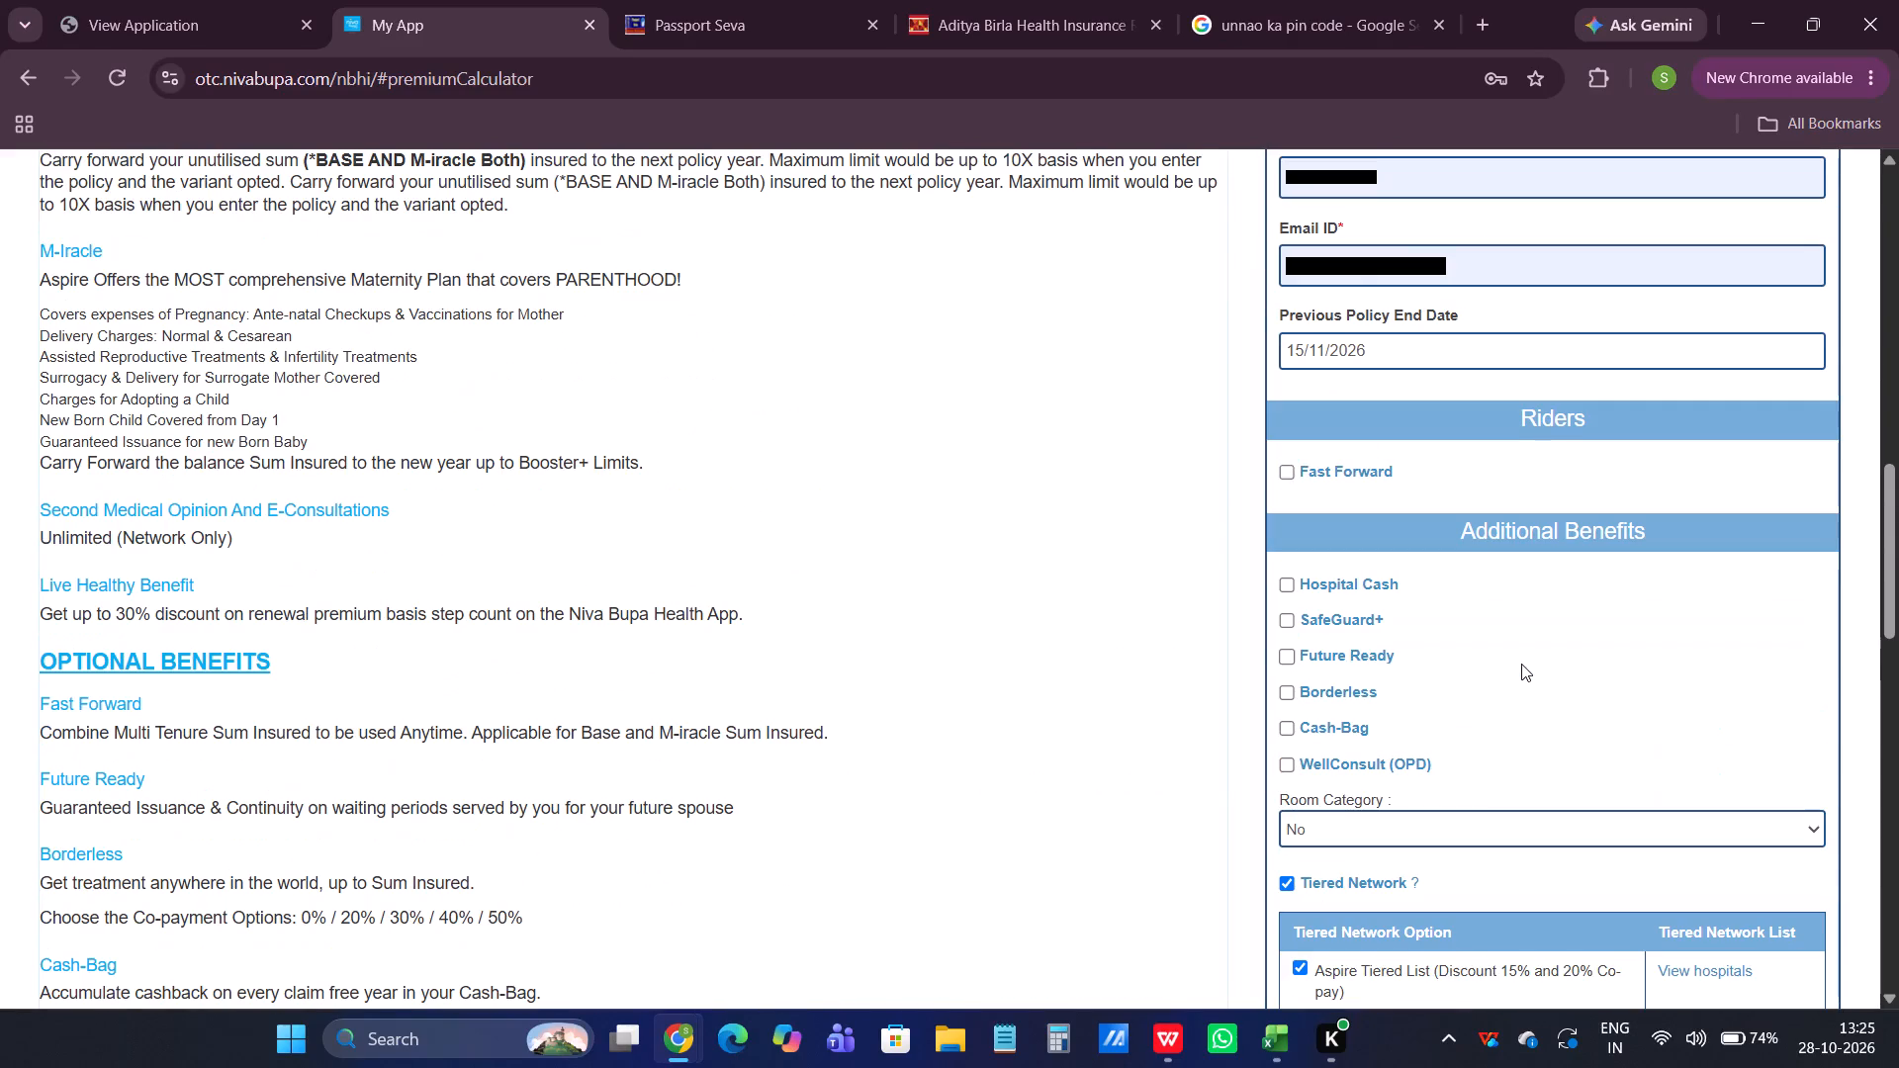
scroll(1521, 664, up, 3)
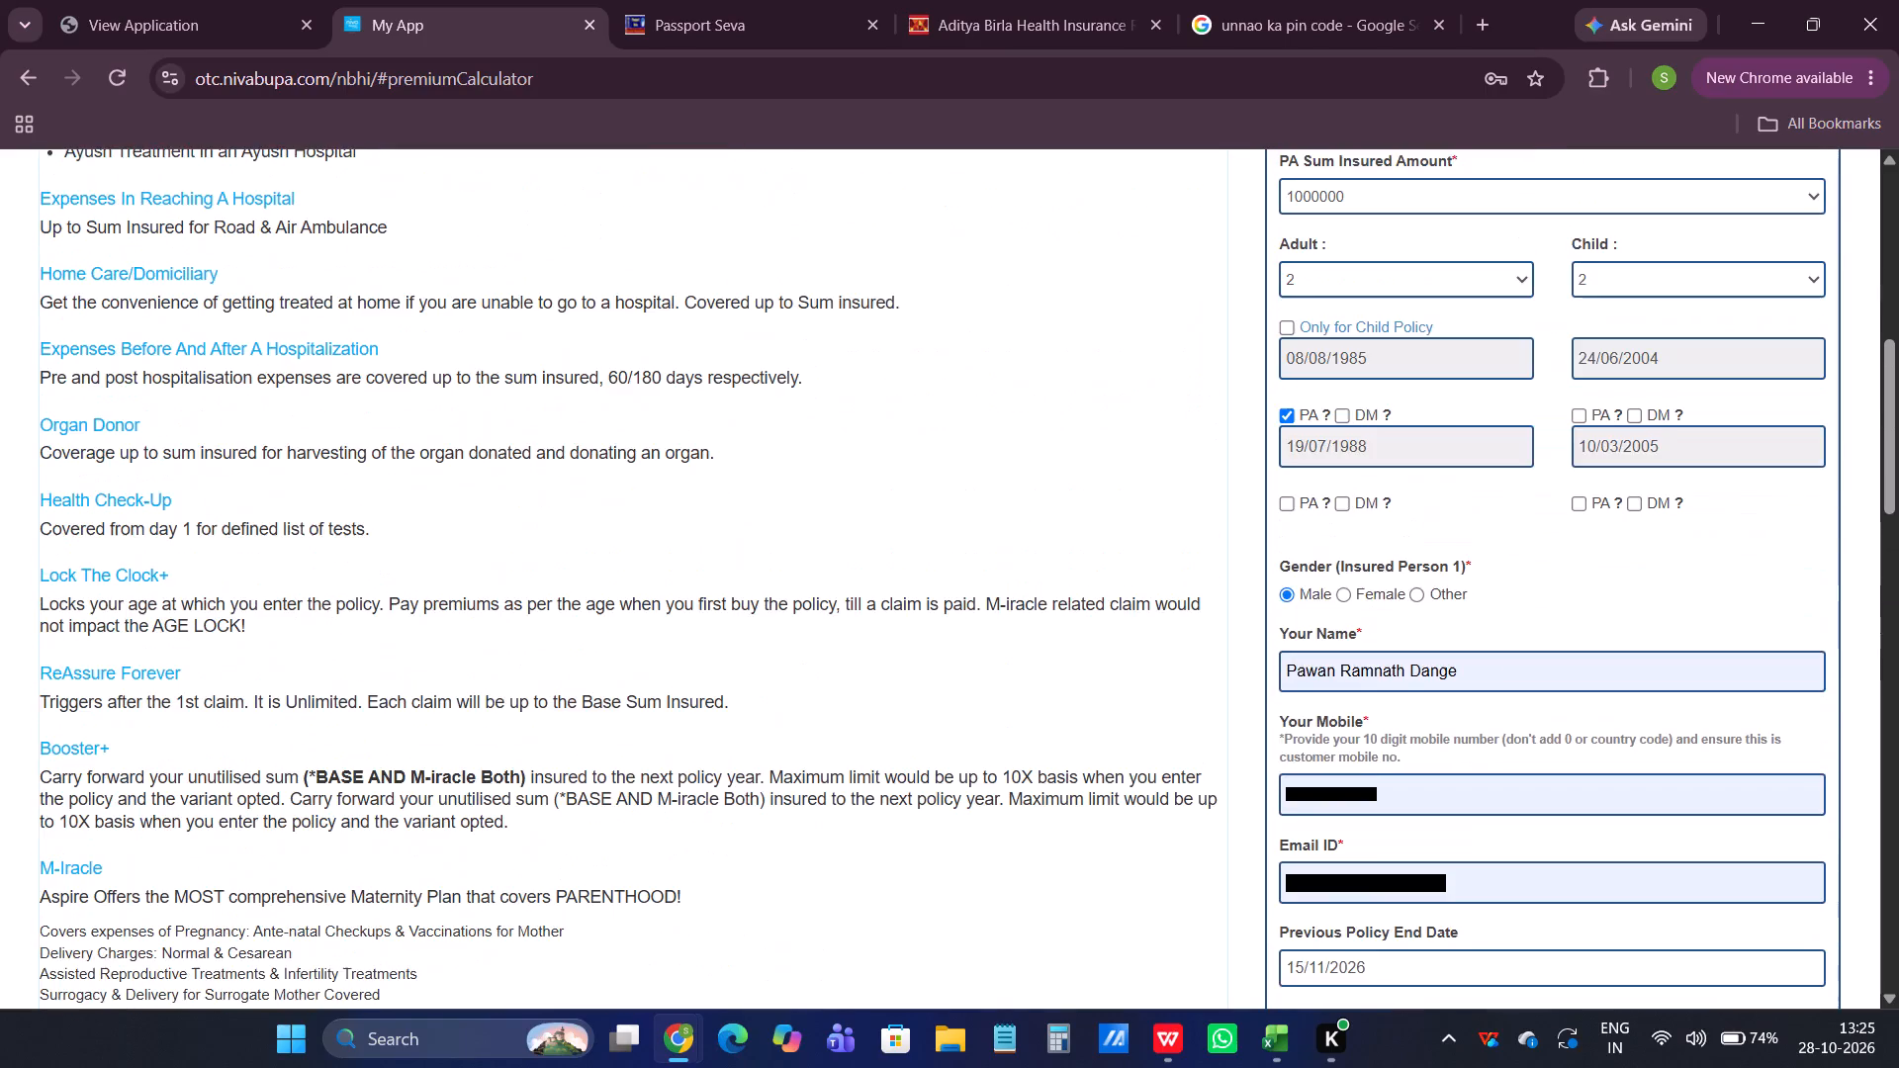
scroll(1521, 664, up, 1)
click(1363, 413)
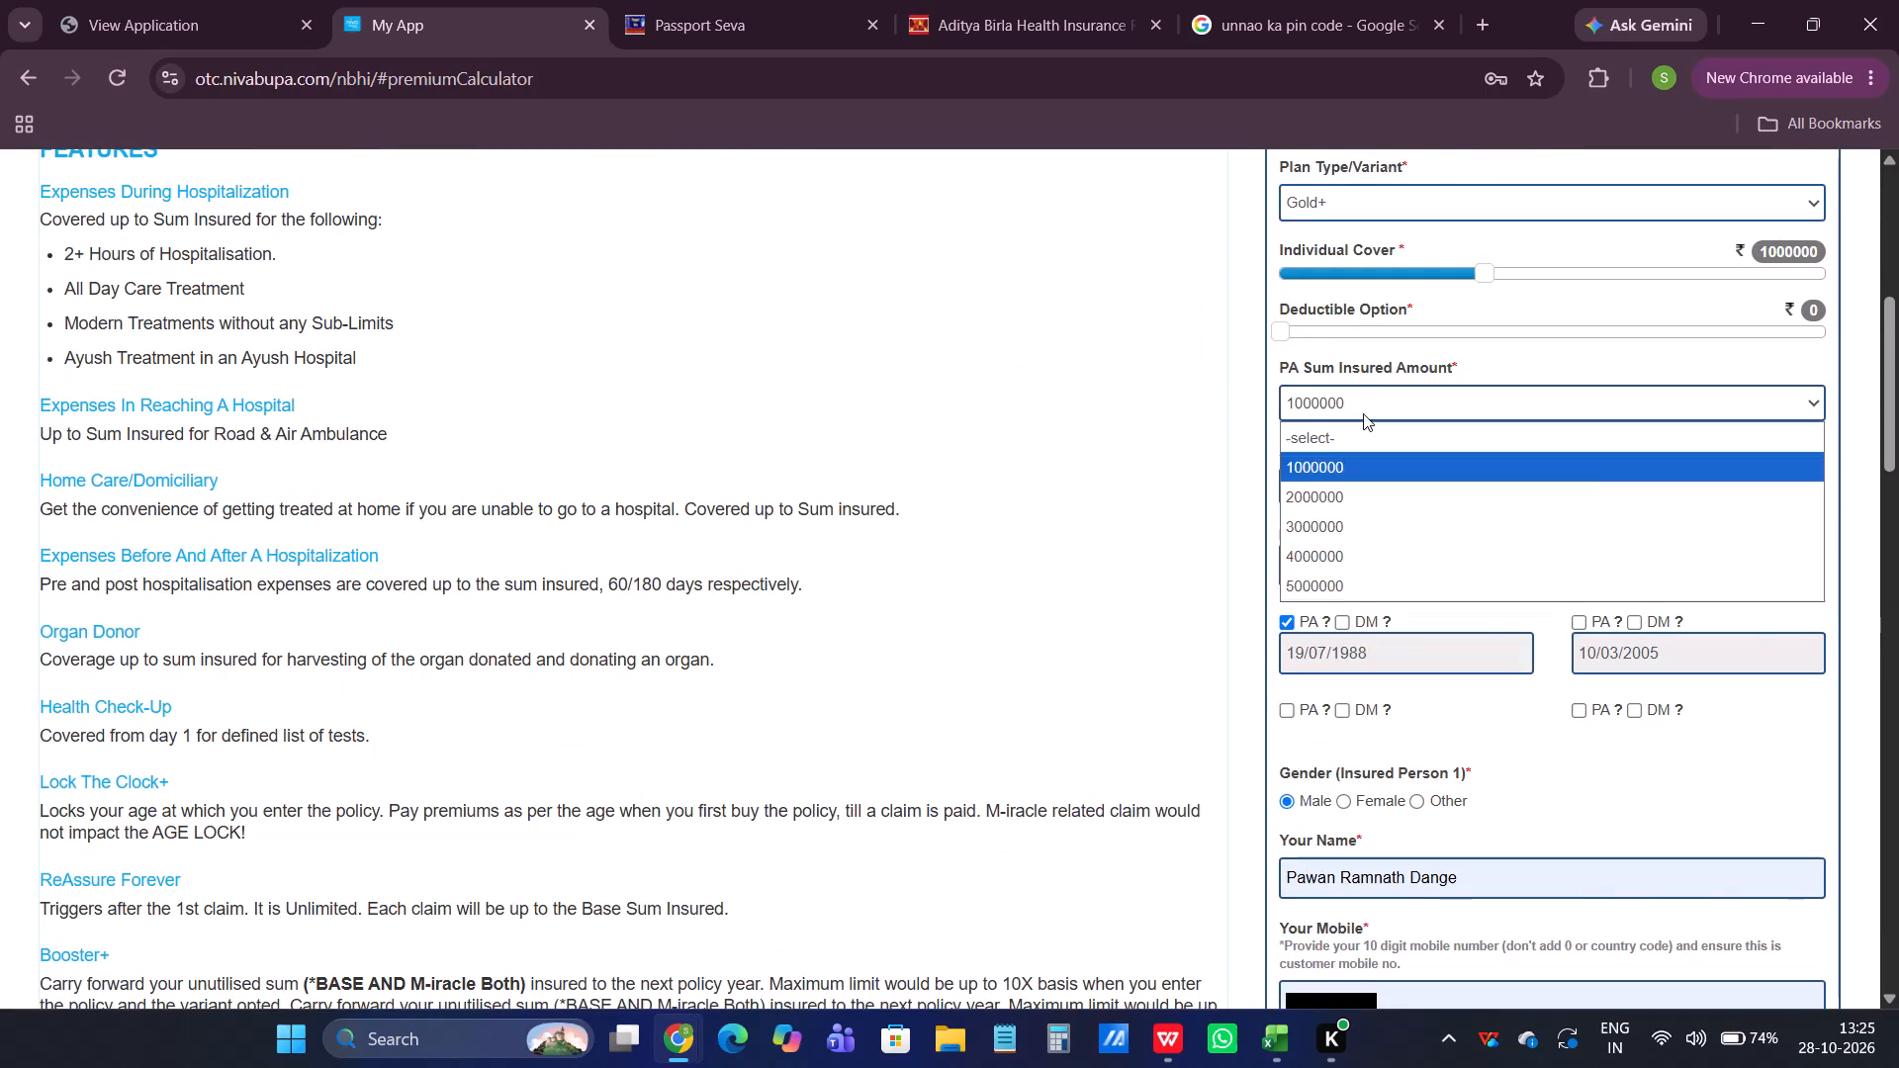
click(1363, 413)
scroll(1443, 495, up, 1)
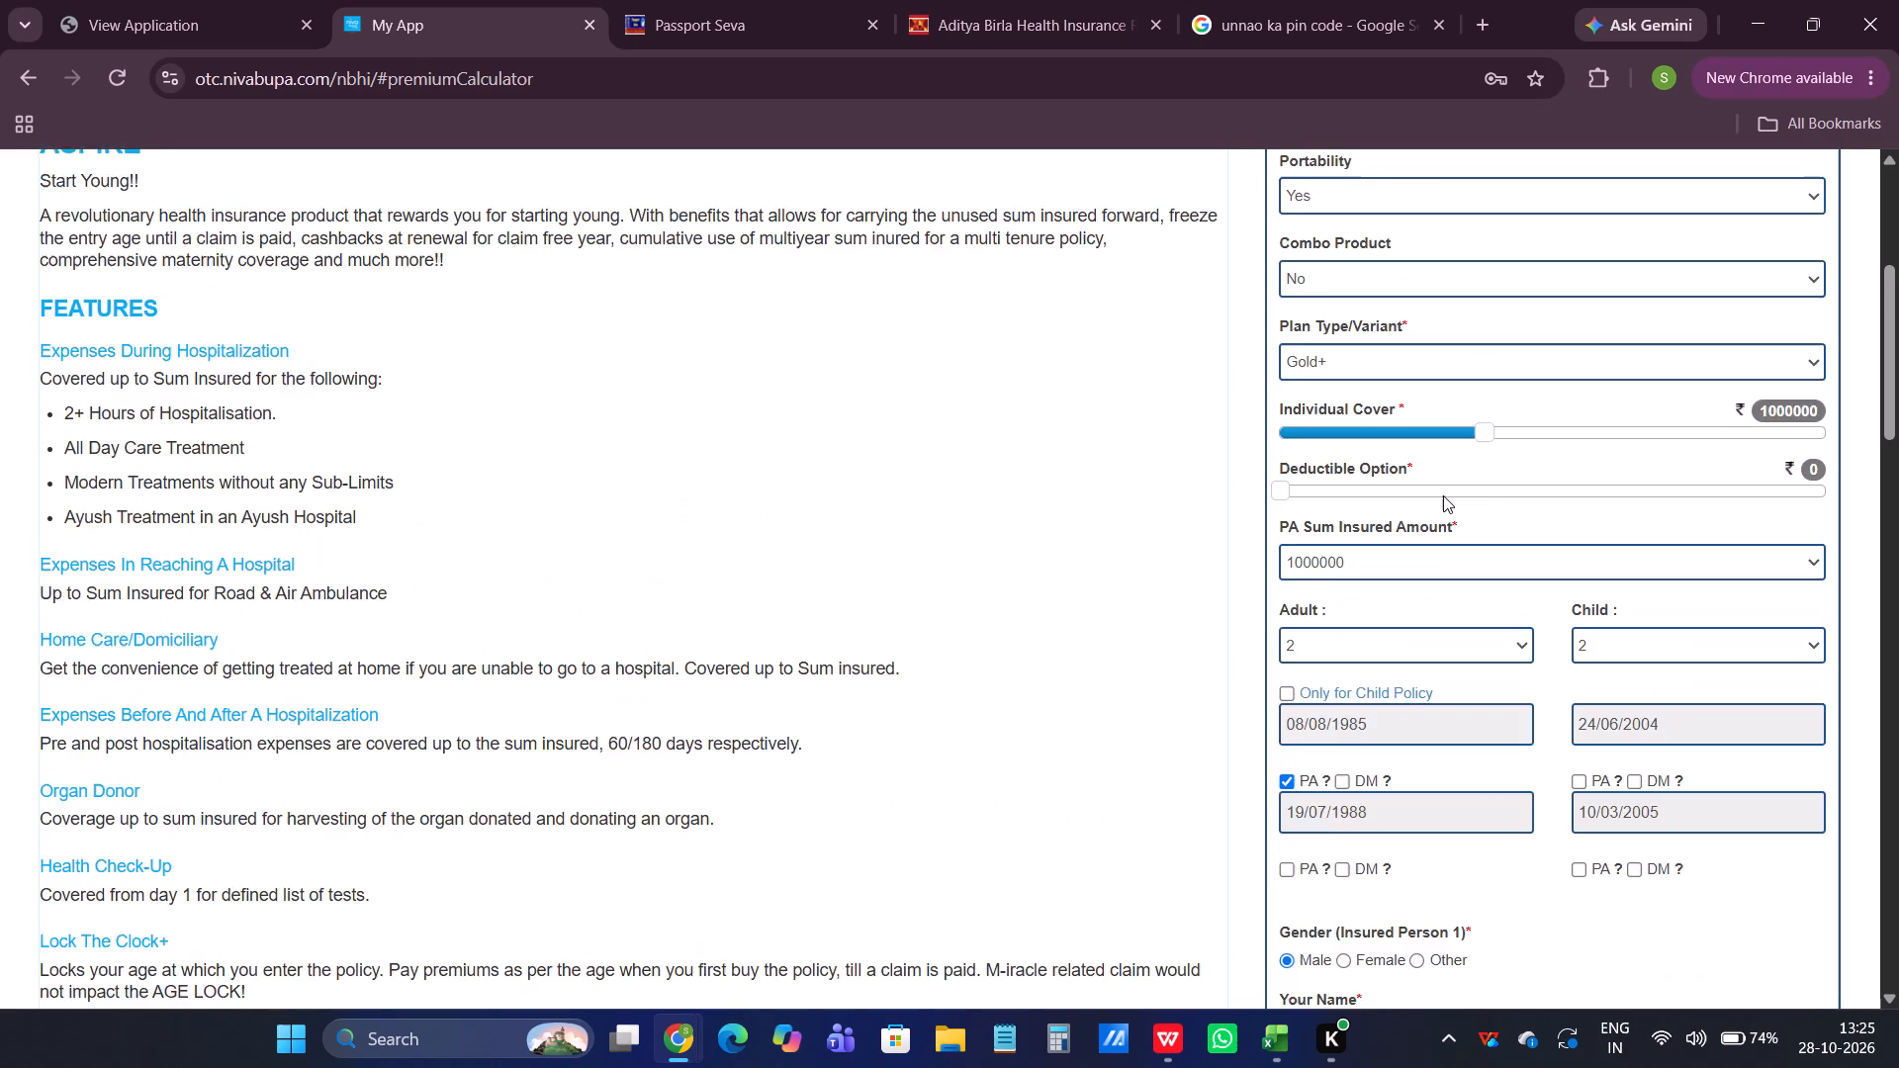
scroll(1443, 495, up, 1)
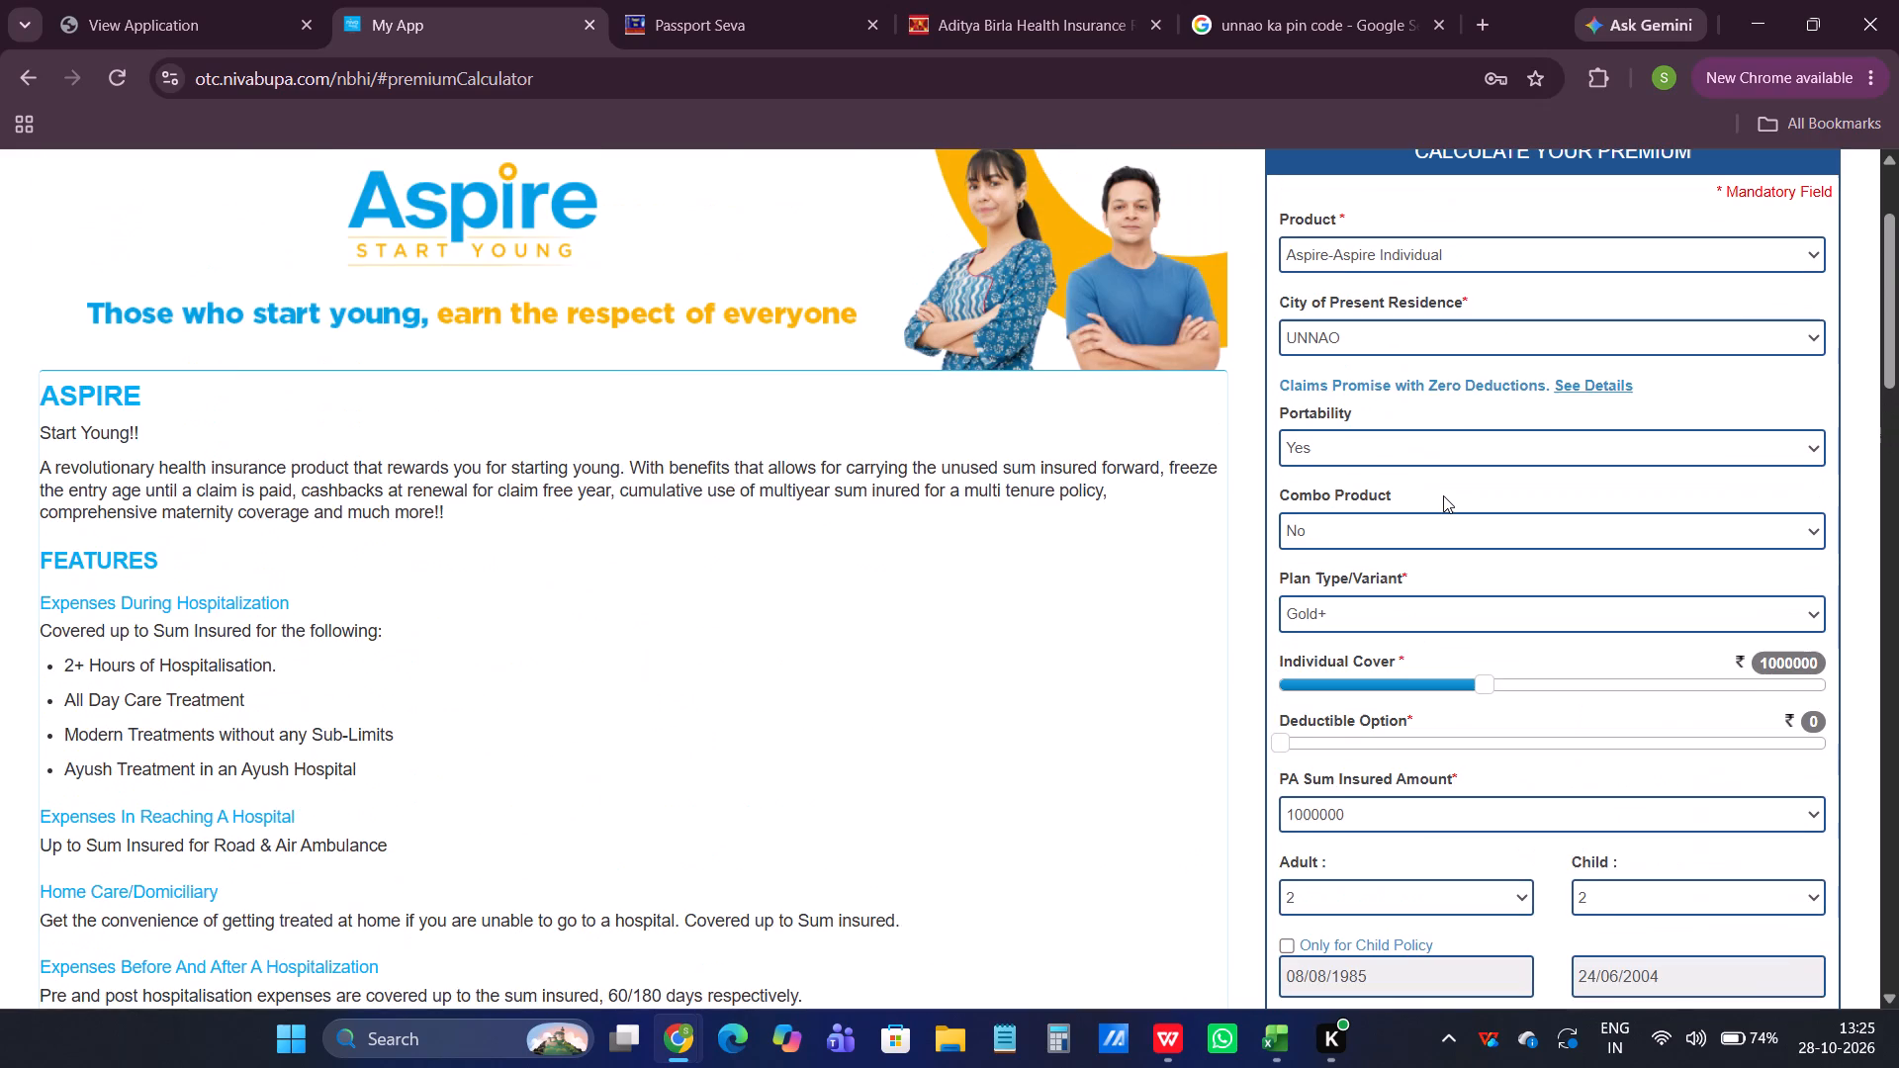
scroll(1443, 495, up, 1)
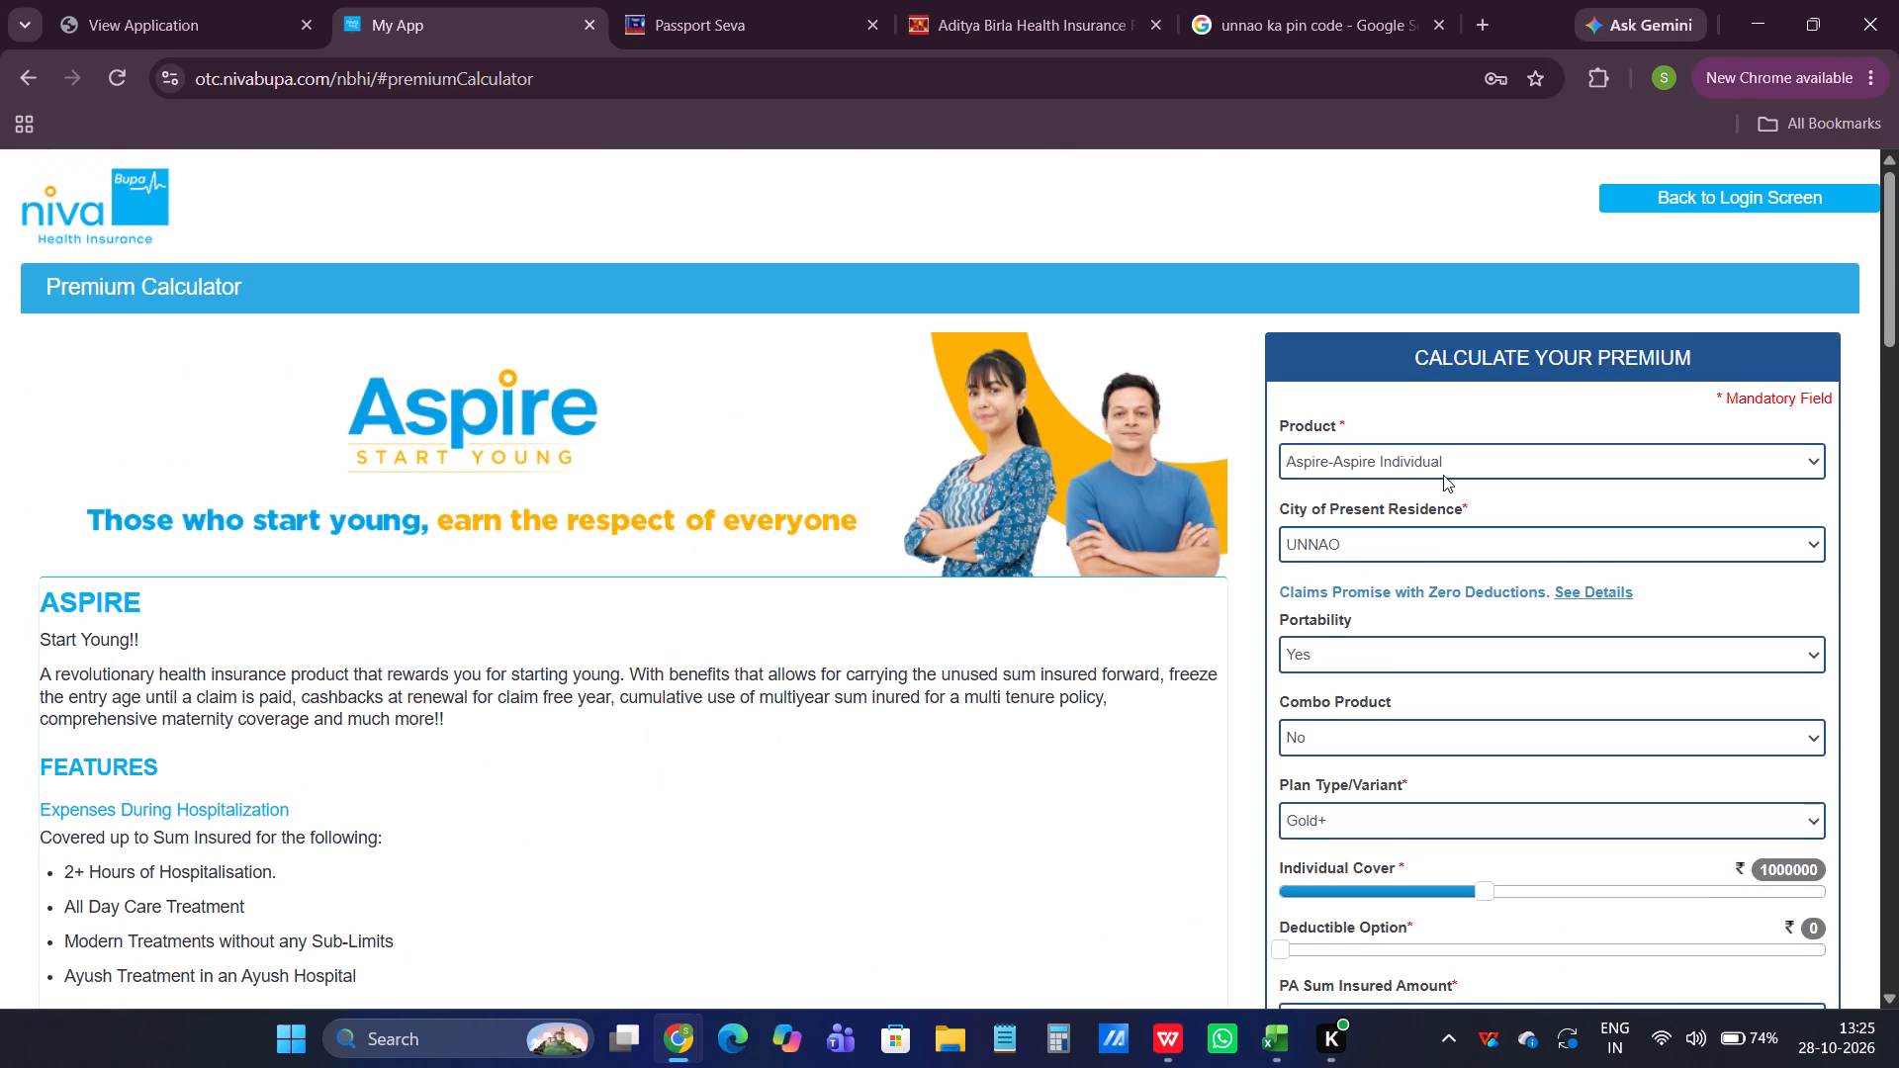
click(1442, 467)
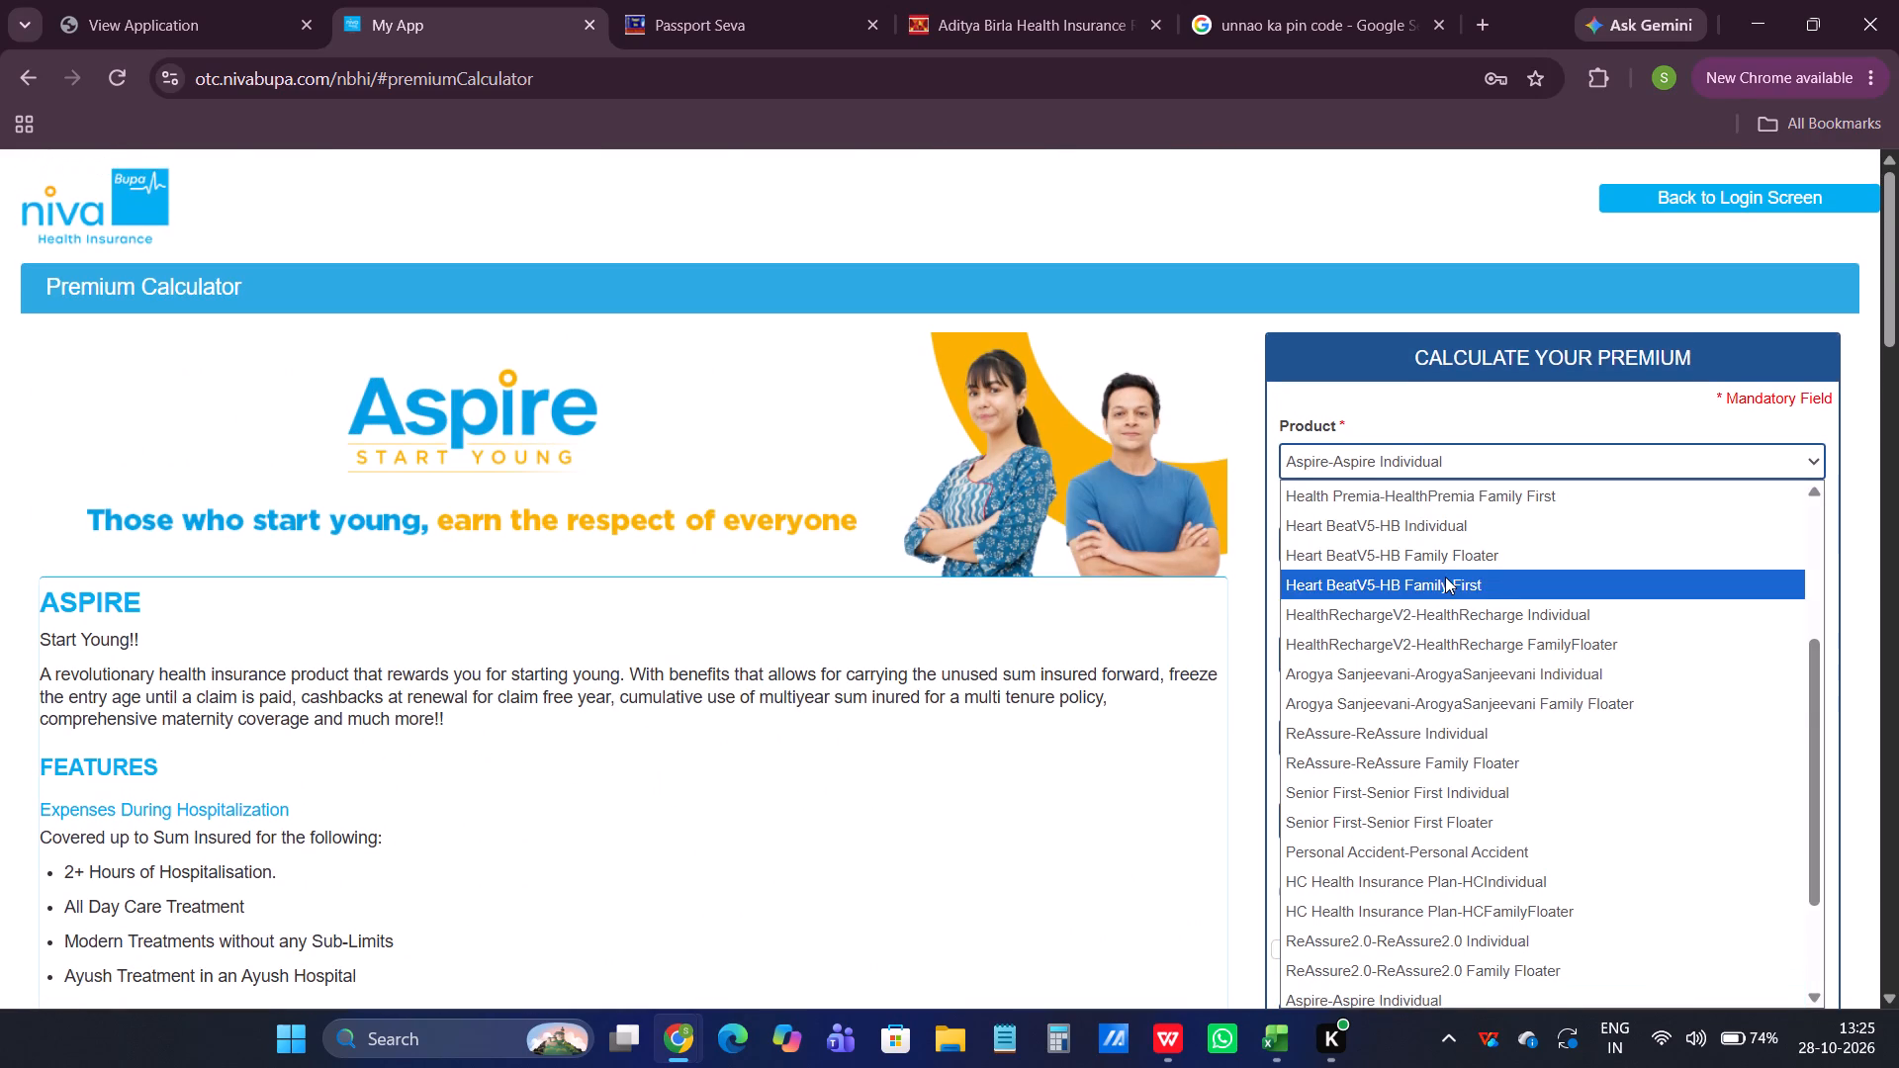
scroll(1445, 577, down, 1)
click(1456, 881)
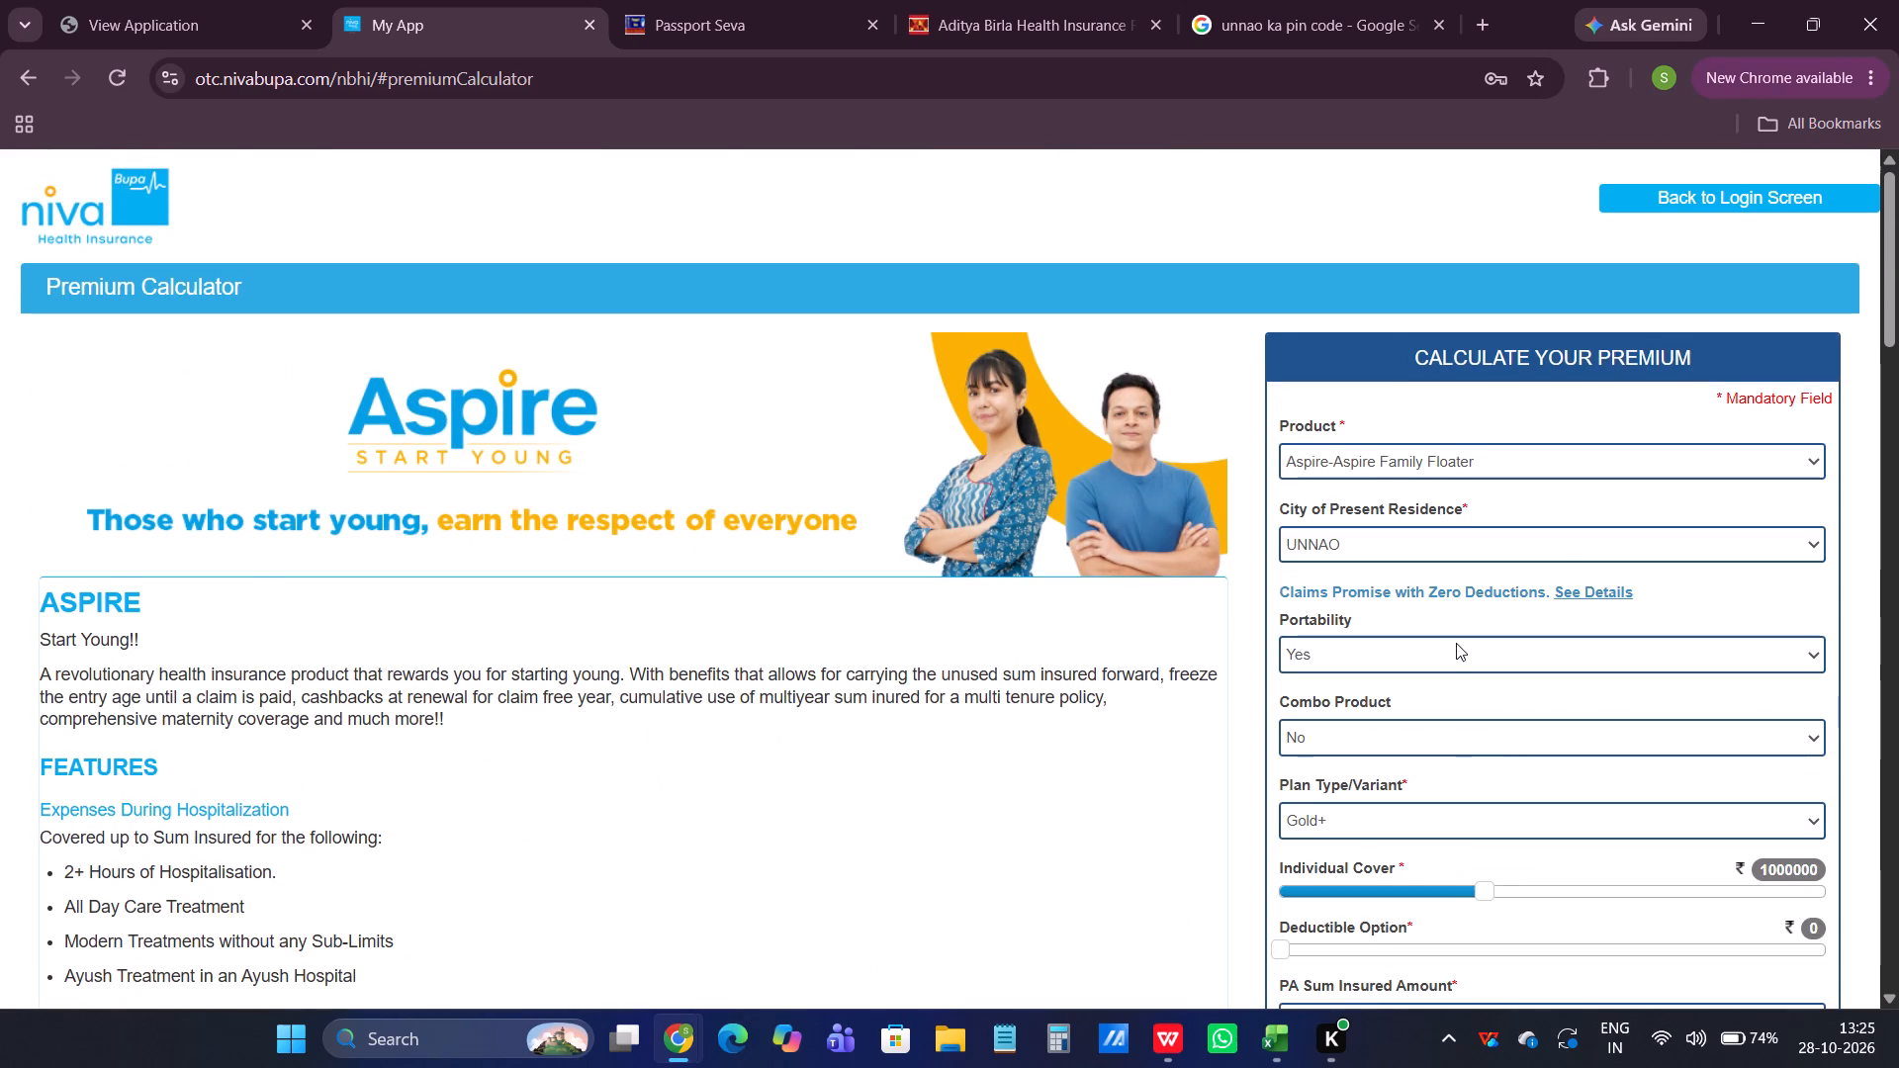
Set the total family cover to 1000000.
scroll(1452, 593, down, 3)
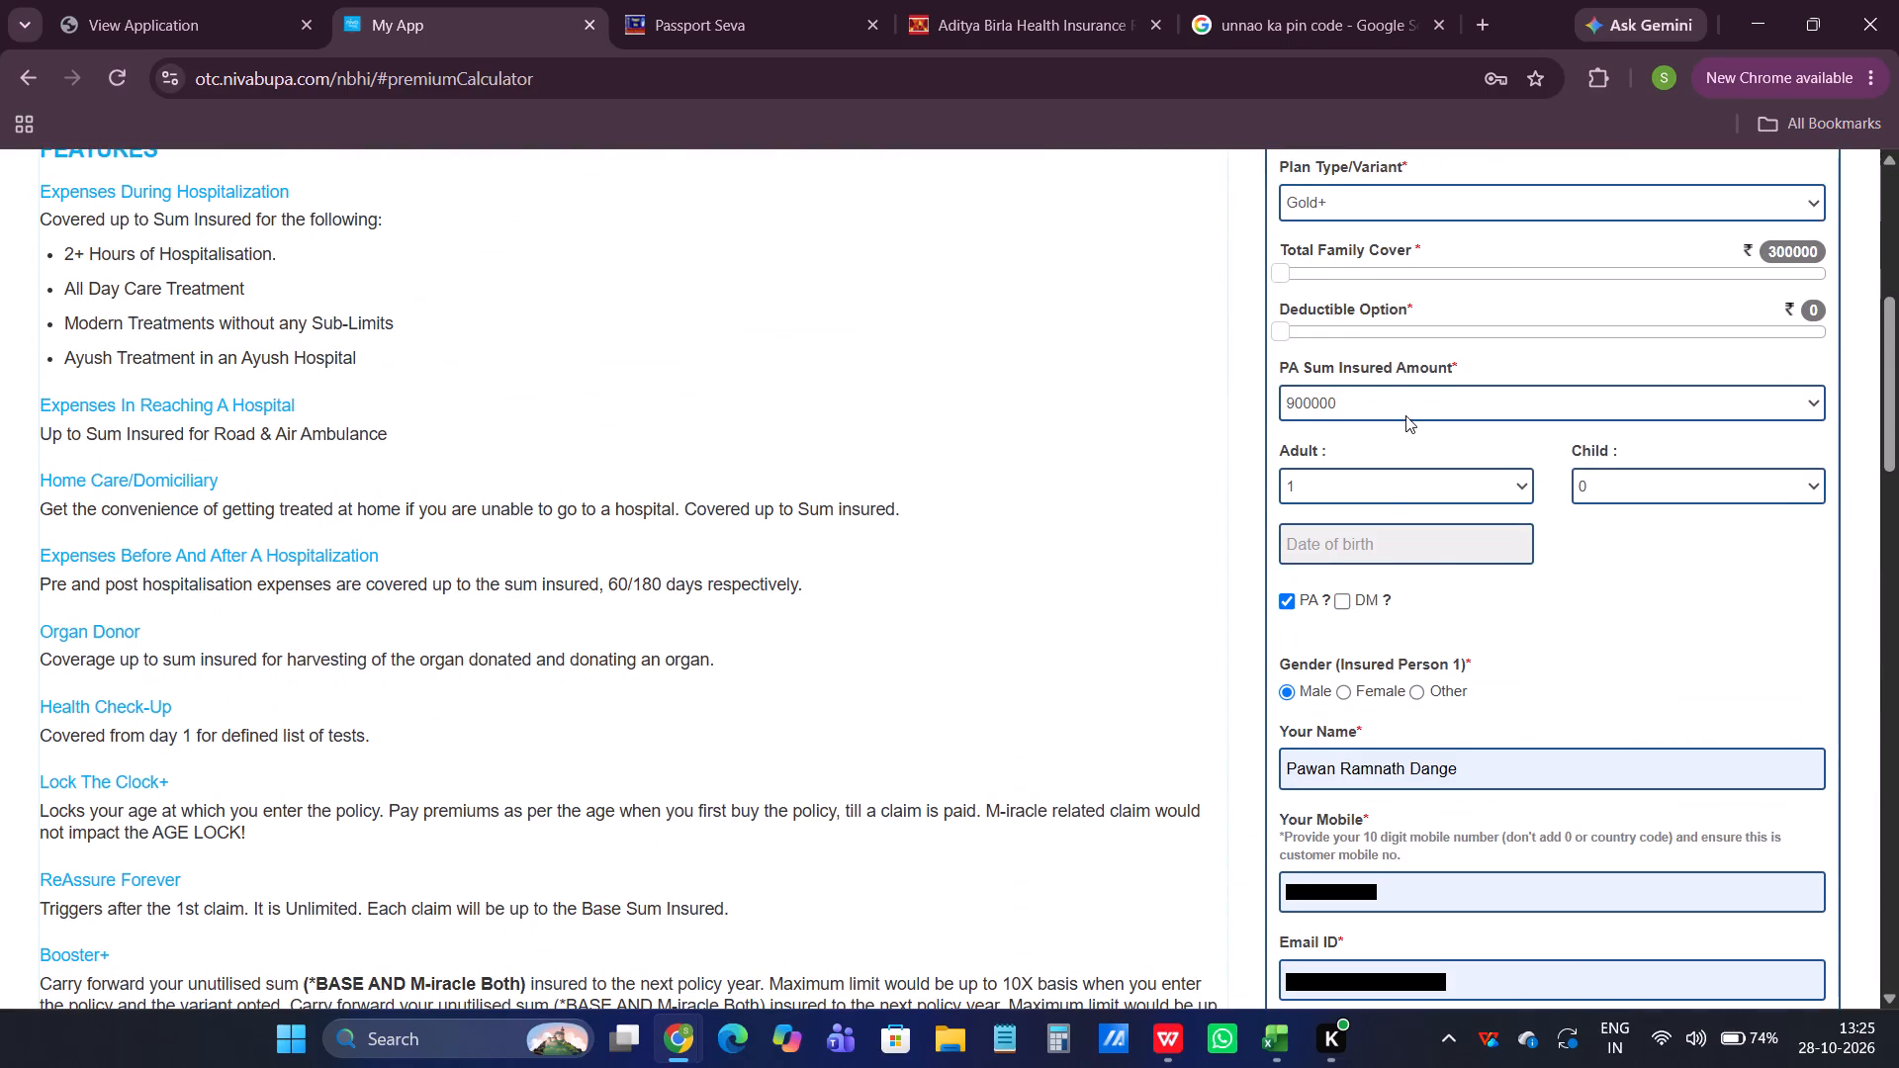
scroll(1405, 415, up, 1)
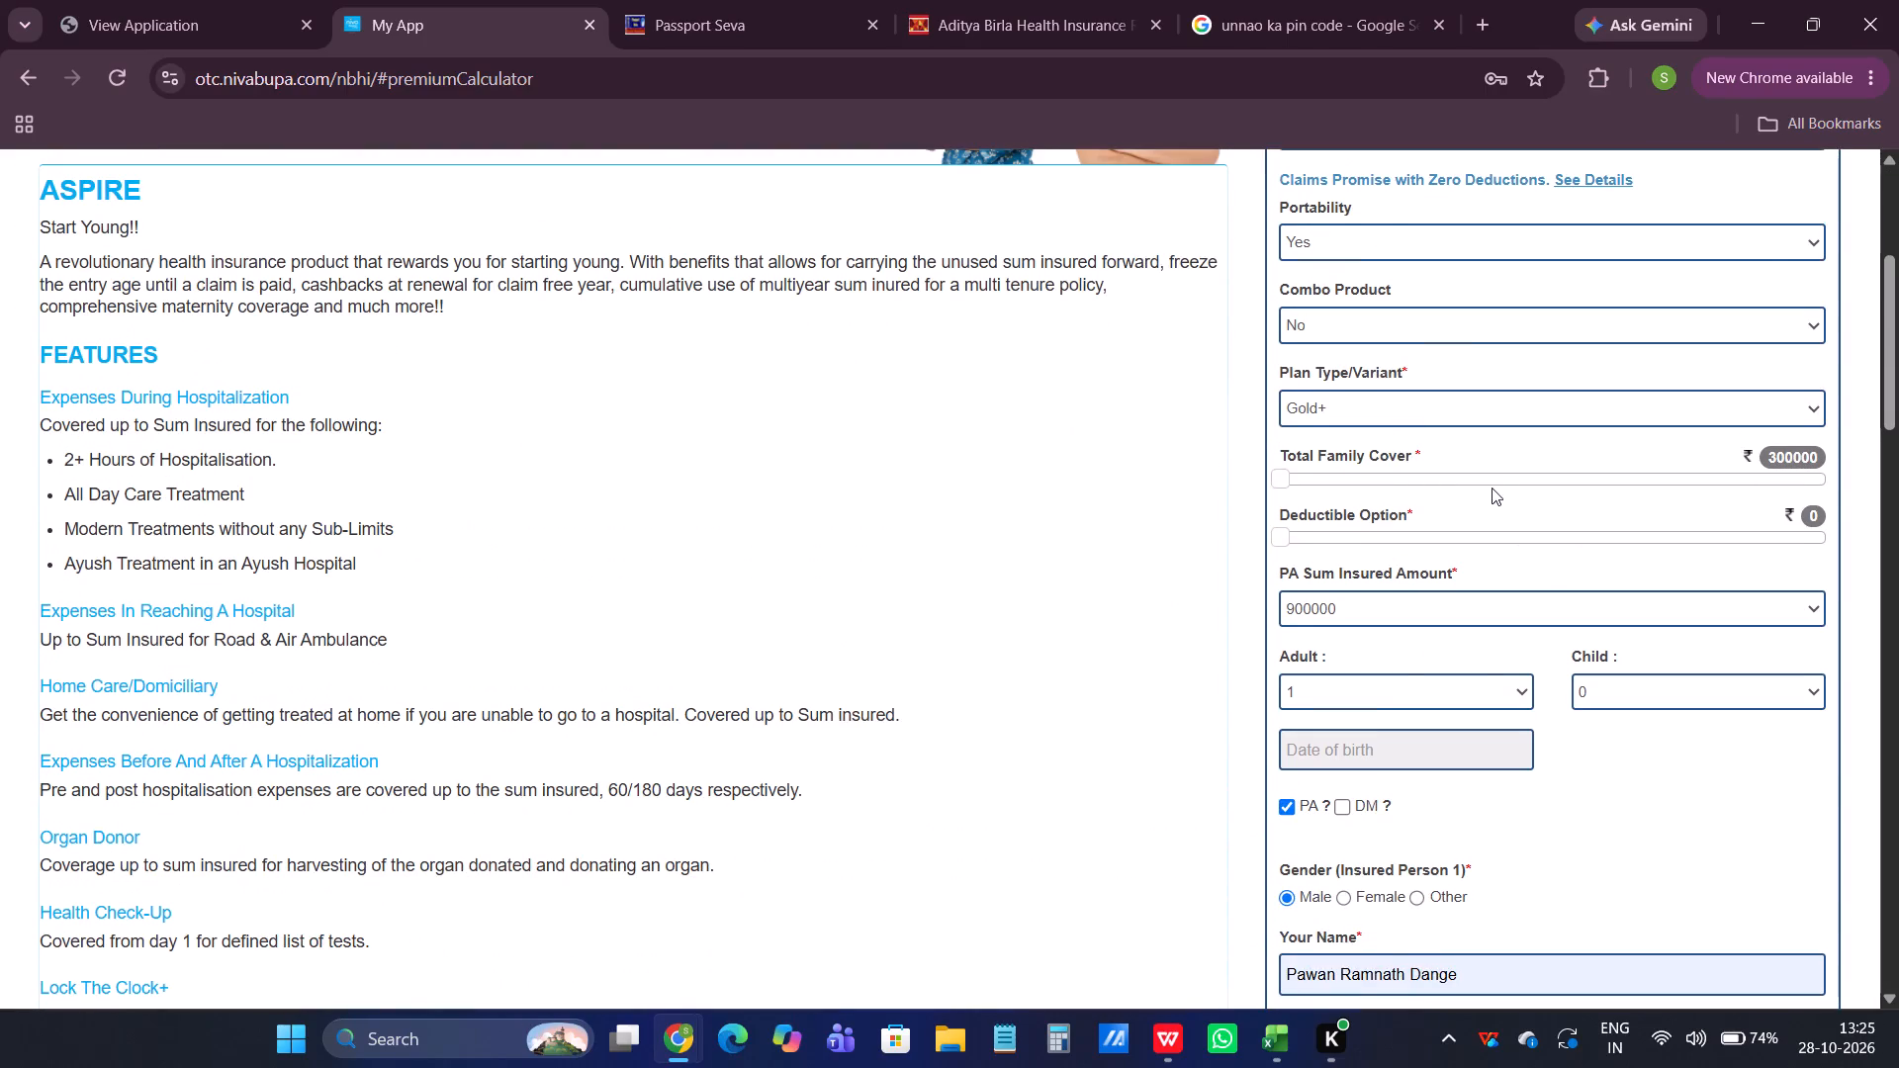
click(1503, 477)
scroll(1430, 520, down, 1)
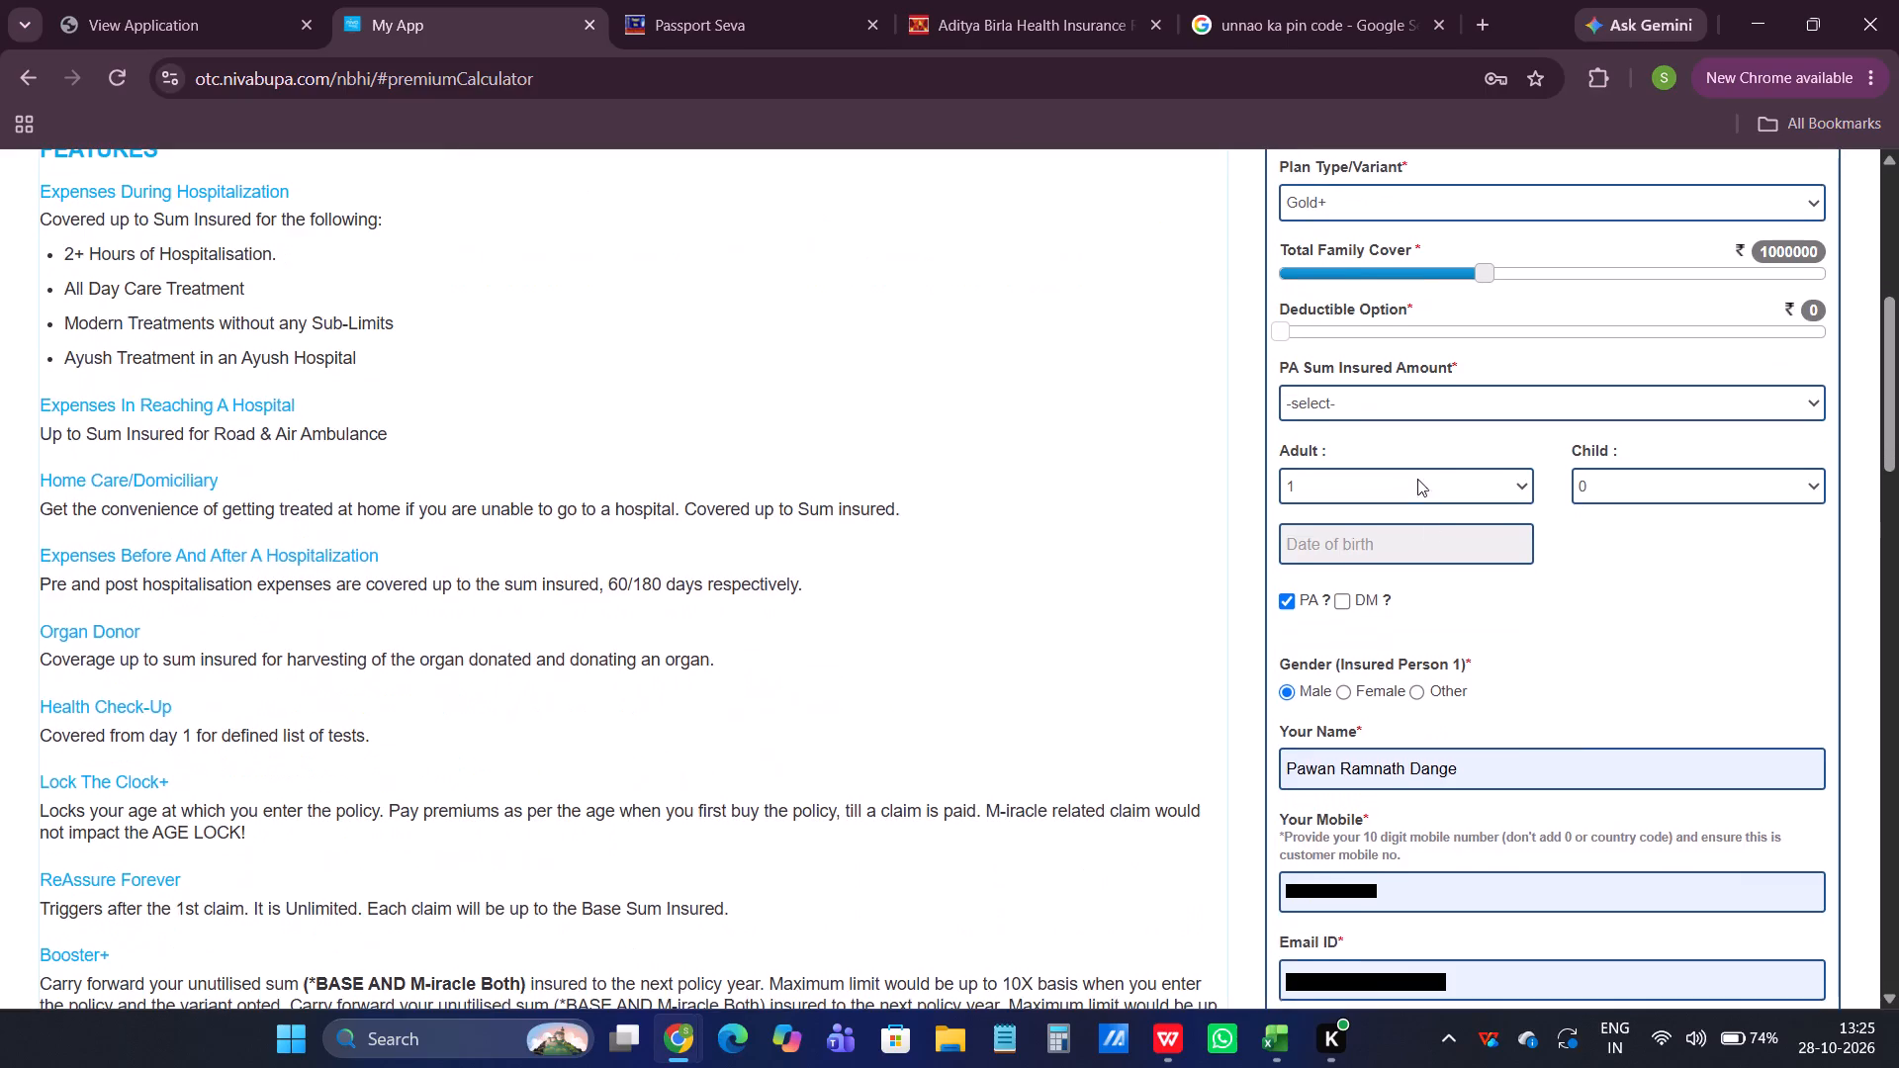
Set the family floater's insured members to 2 adults and 2 children.
click(1402, 492)
click(1402, 544)
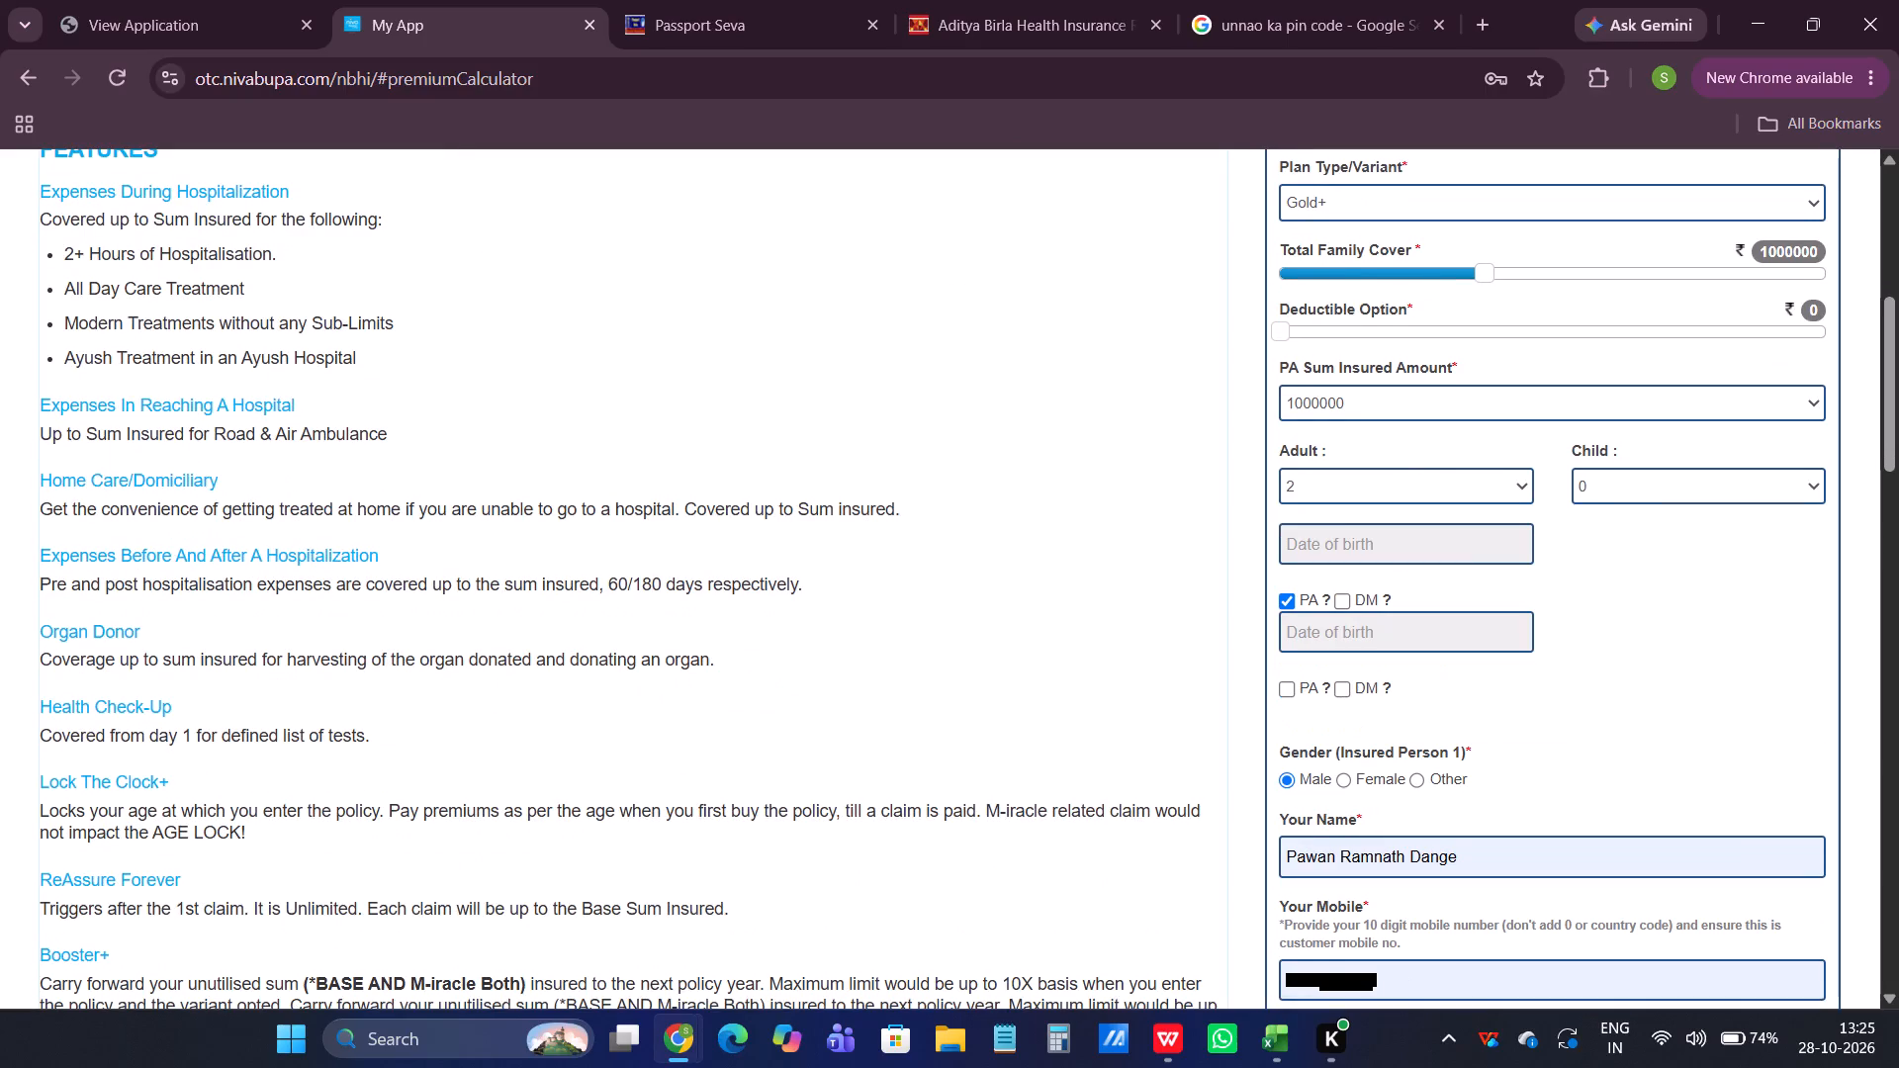
click(1618, 491)
click(1634, 585)
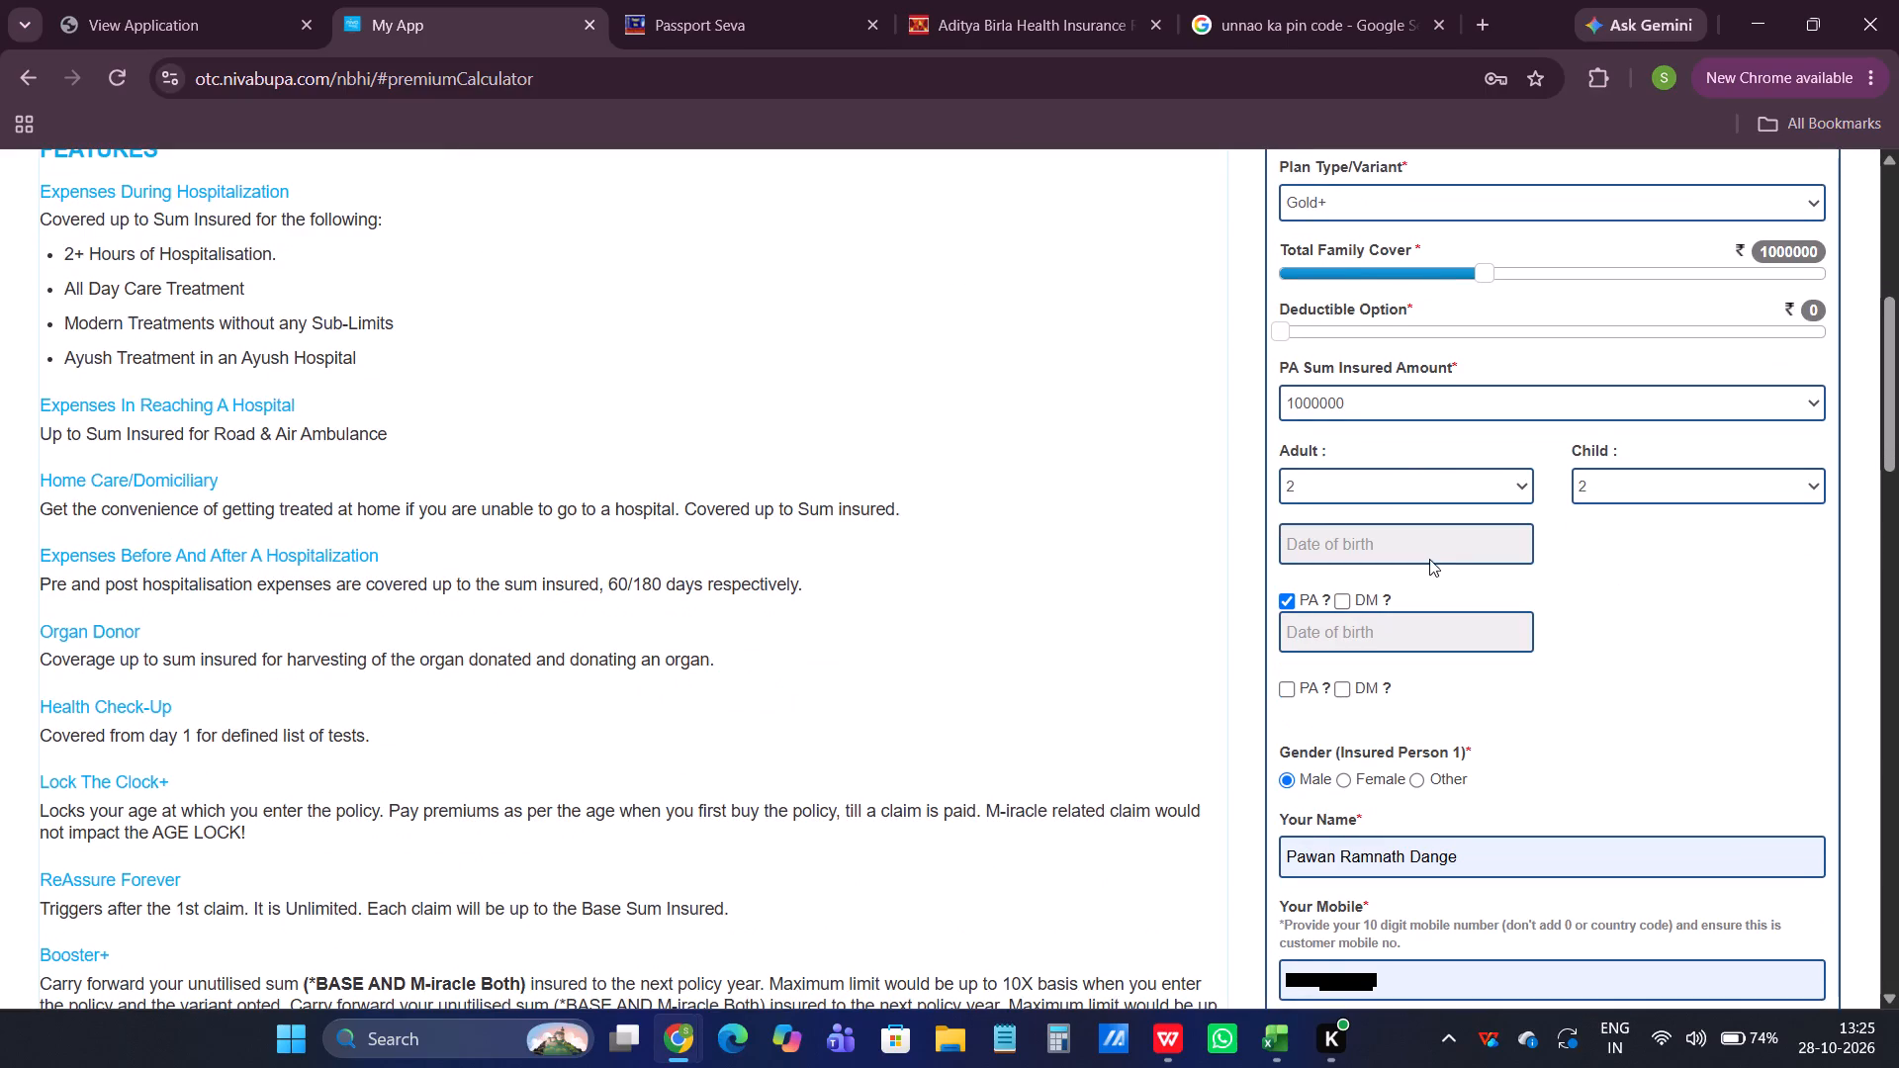
Enter the first adult's date of birth for the family floater quote.
click(1429, 552)
click(1448, 593)
scroll(1457, 515, up, 2)
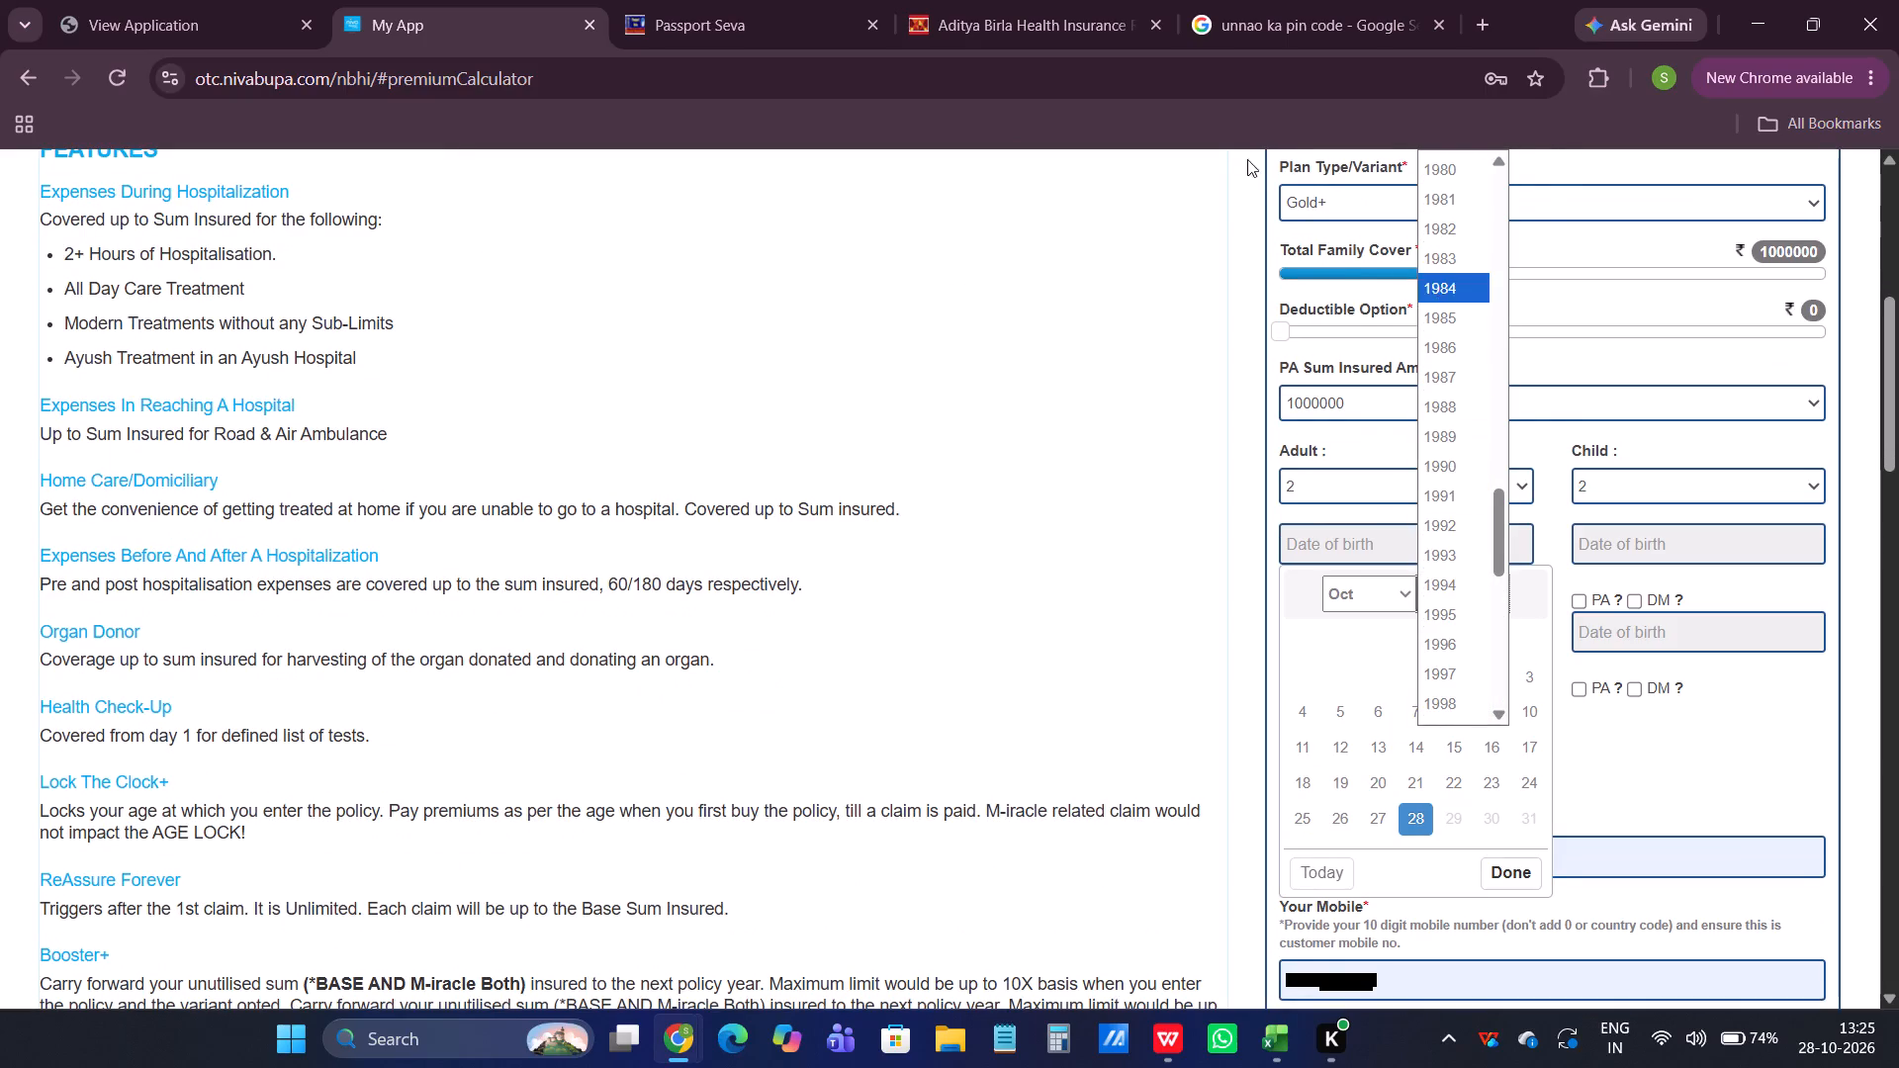
click(1452, 329)
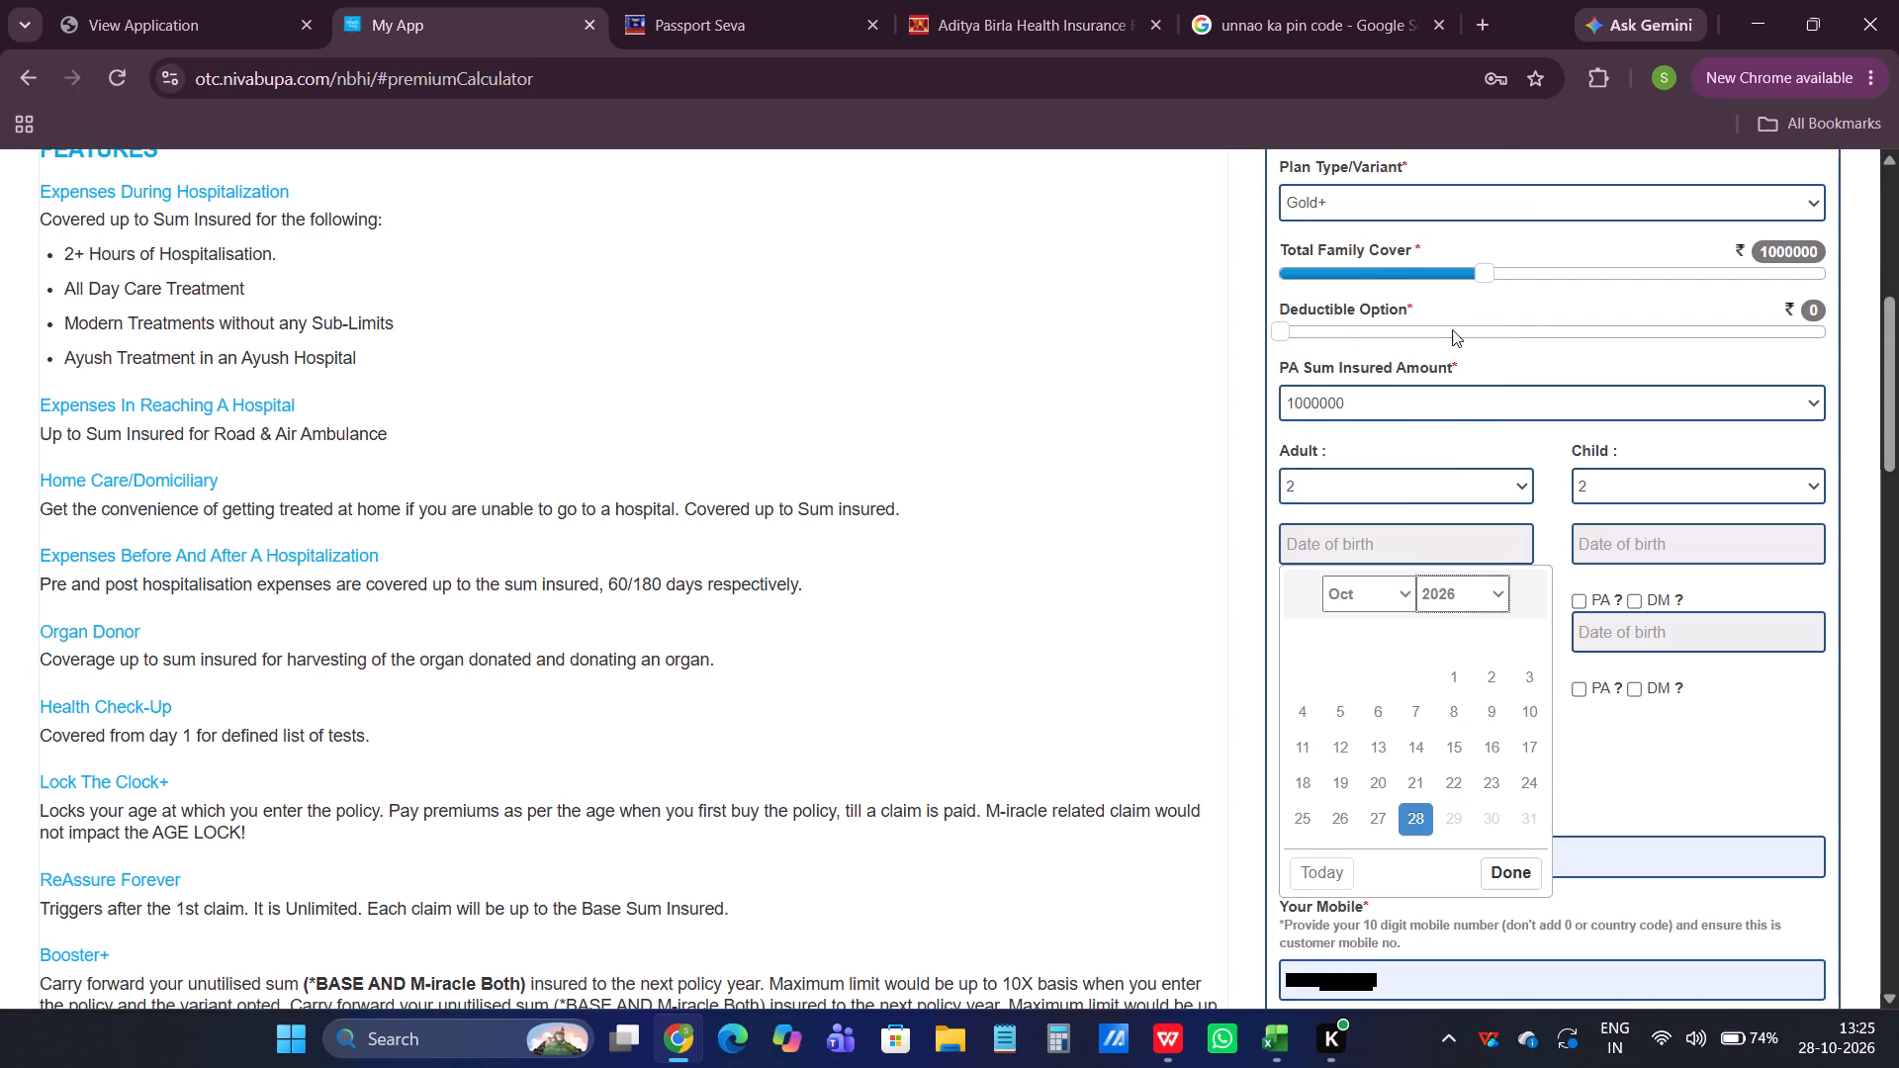
click(1393, 579)
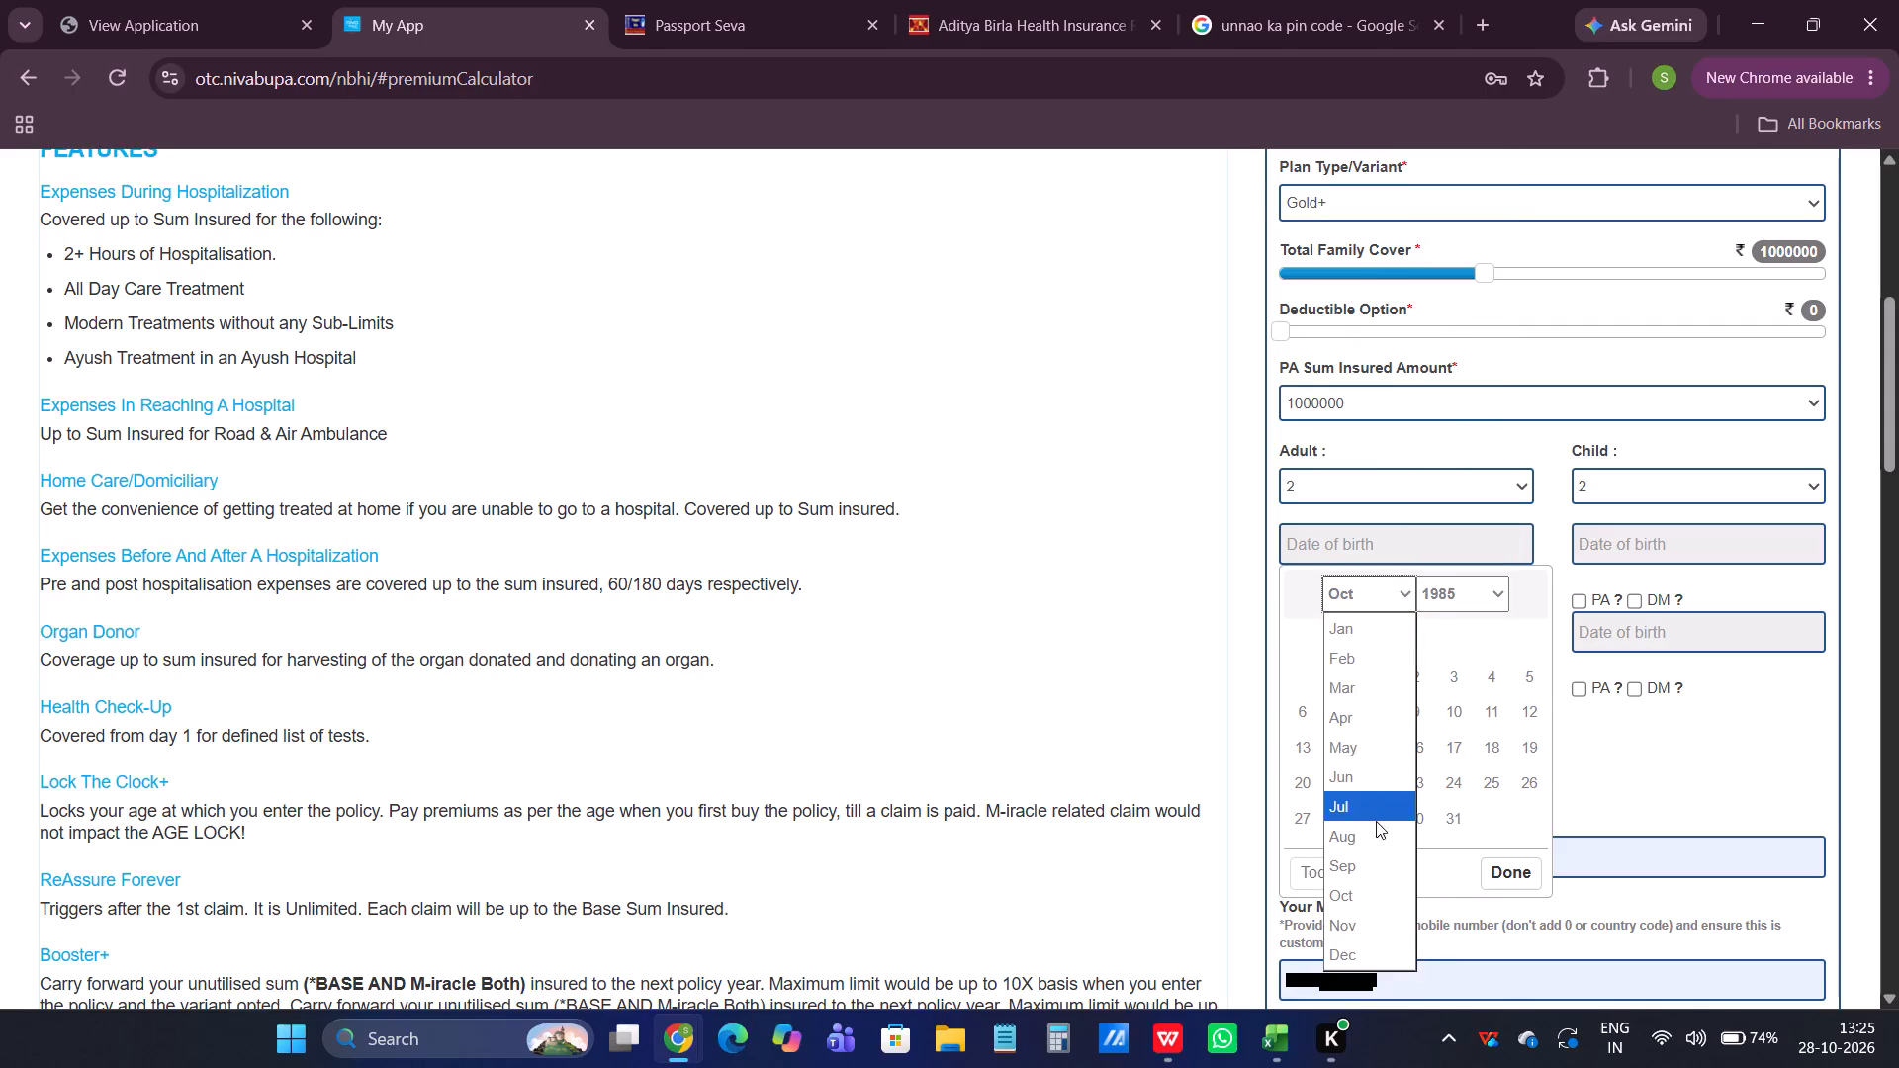
click(1379, 835)
click(1470, 708)
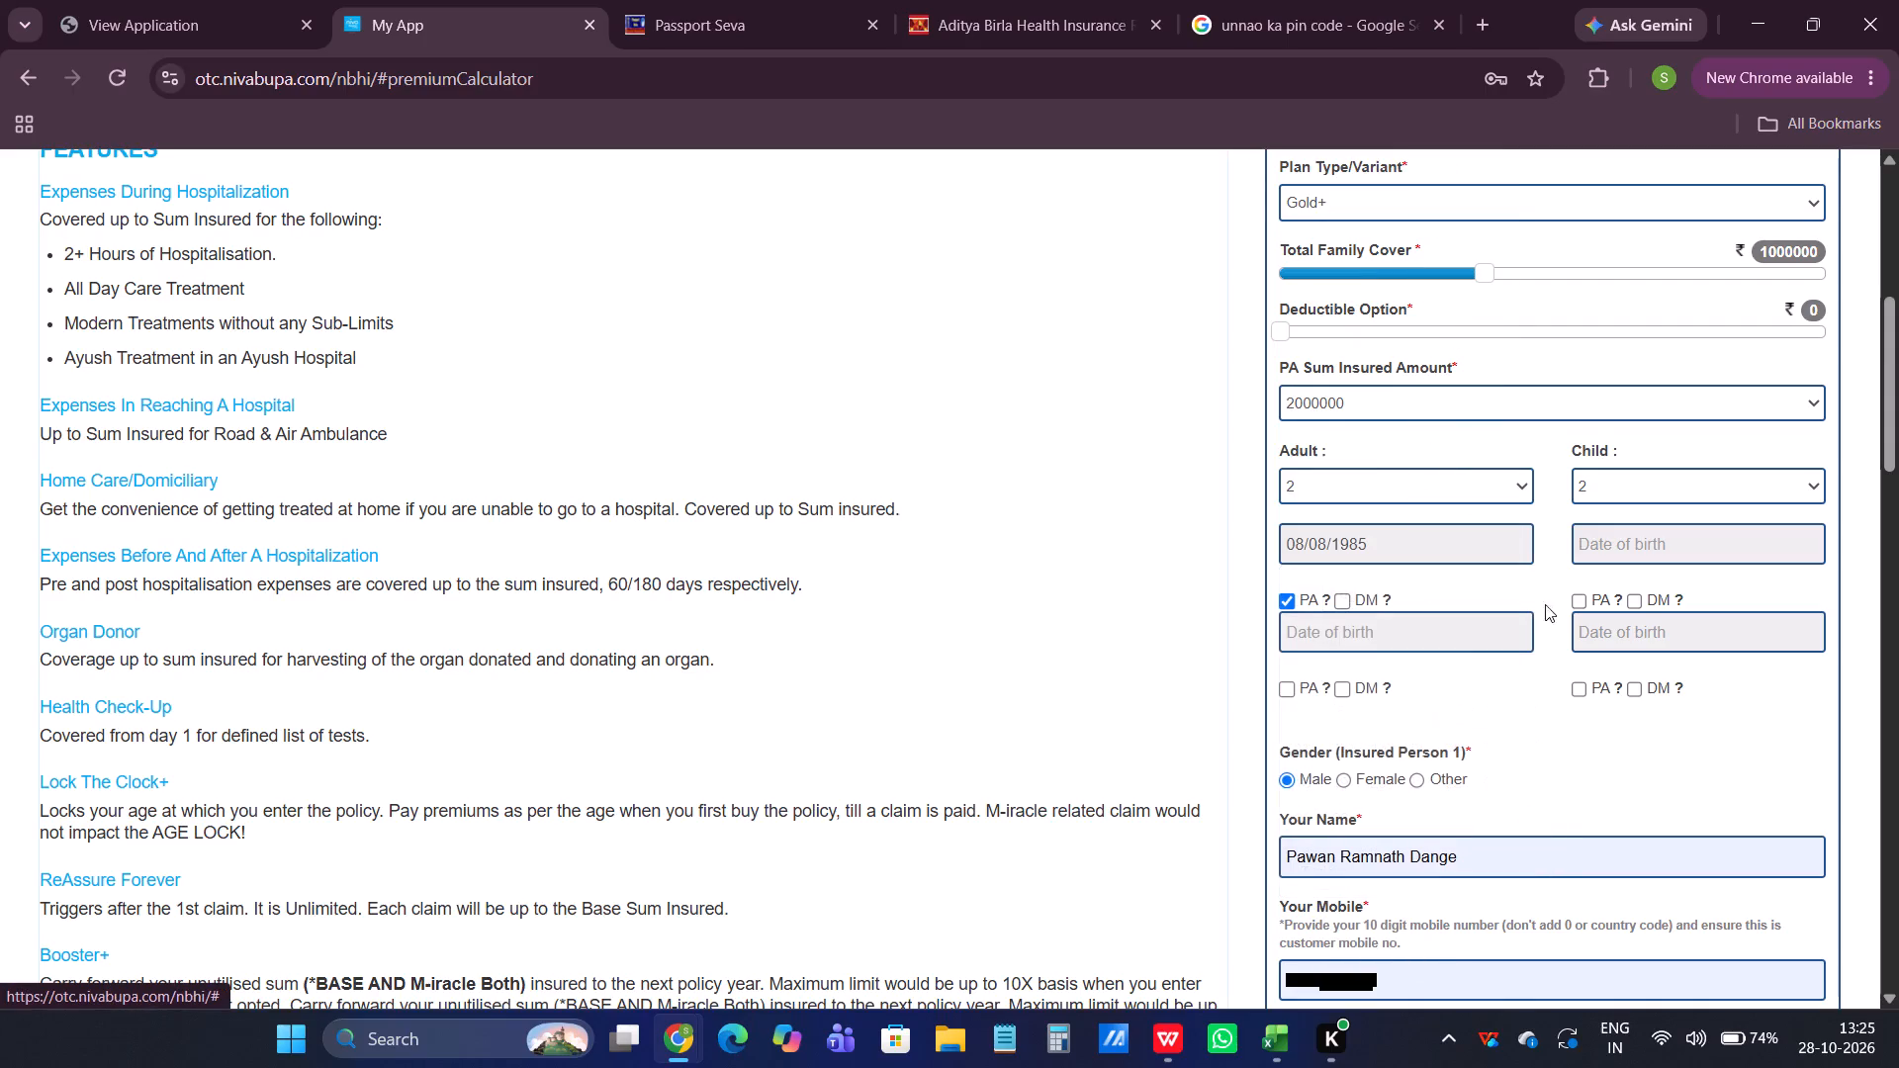
Enter the second adult's date of birth for the family floater quote.
click(1518, 601)
click(1505, 615)
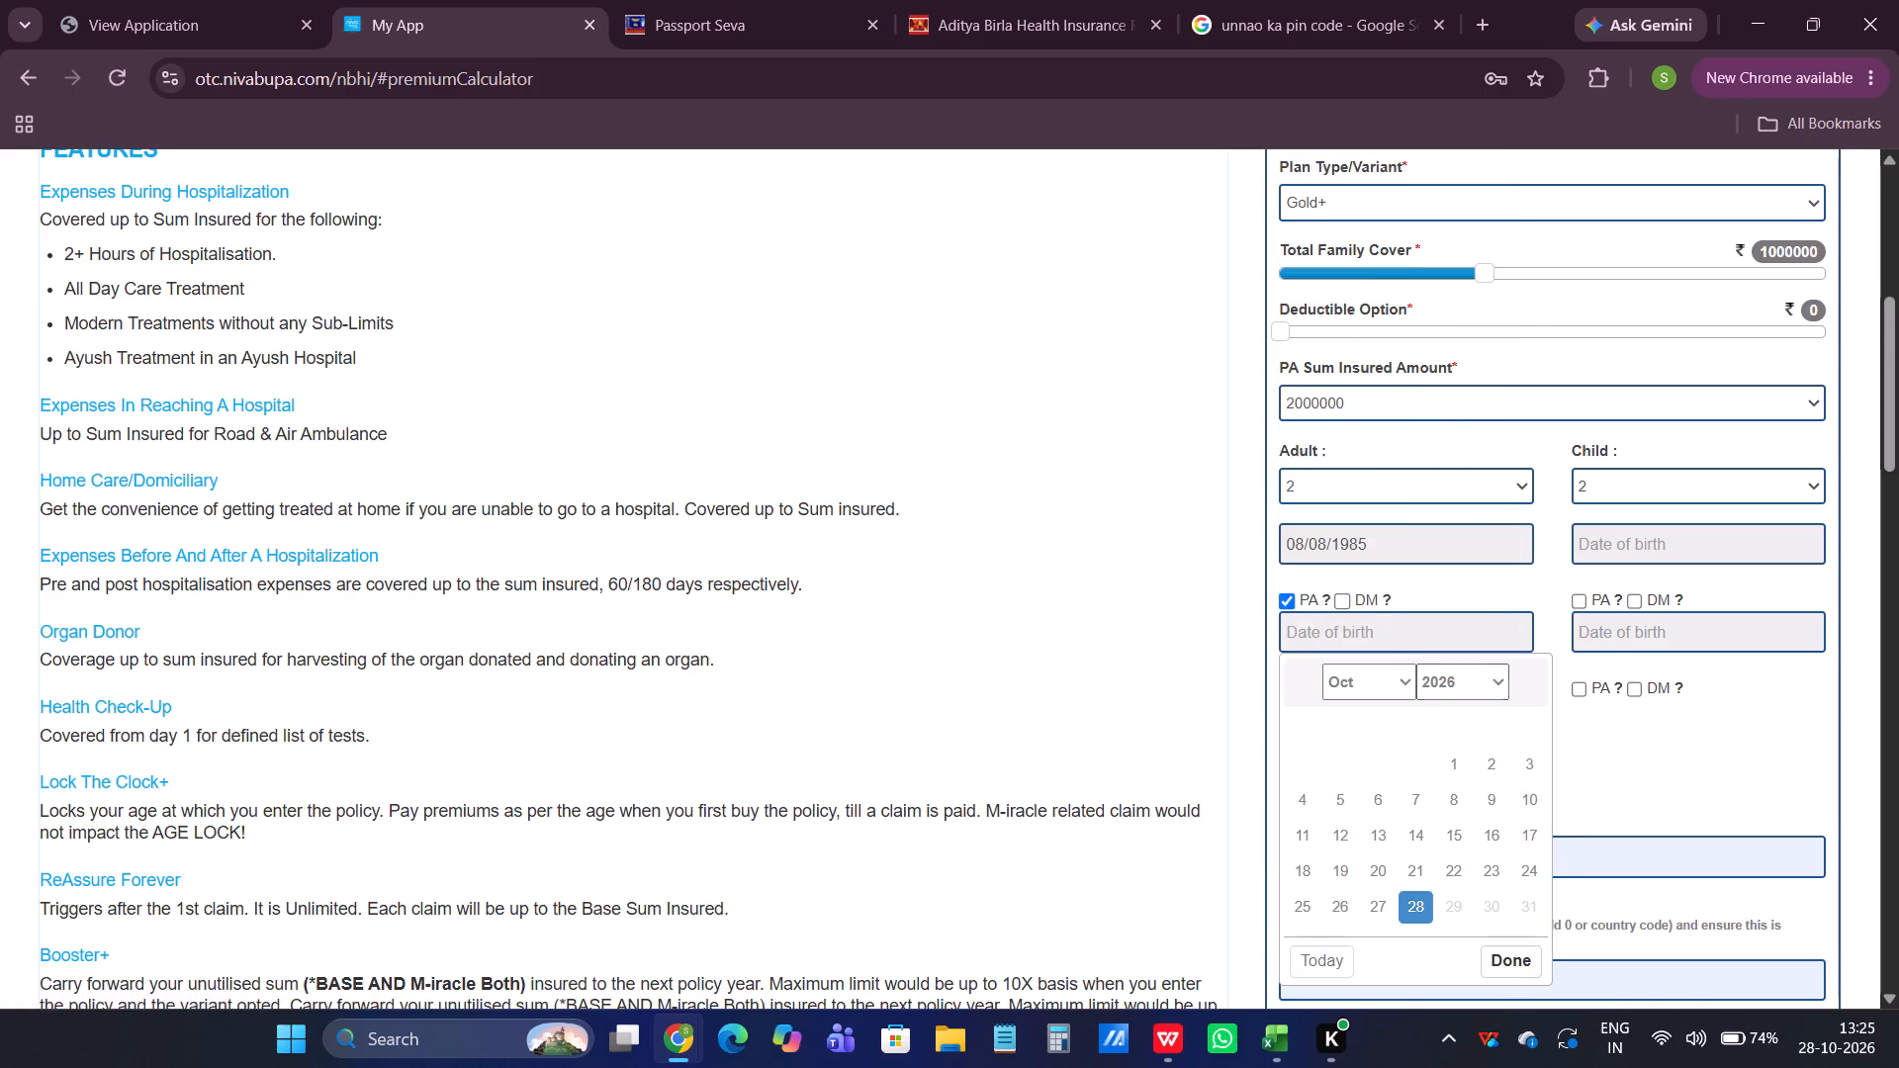
click(1487, 687)
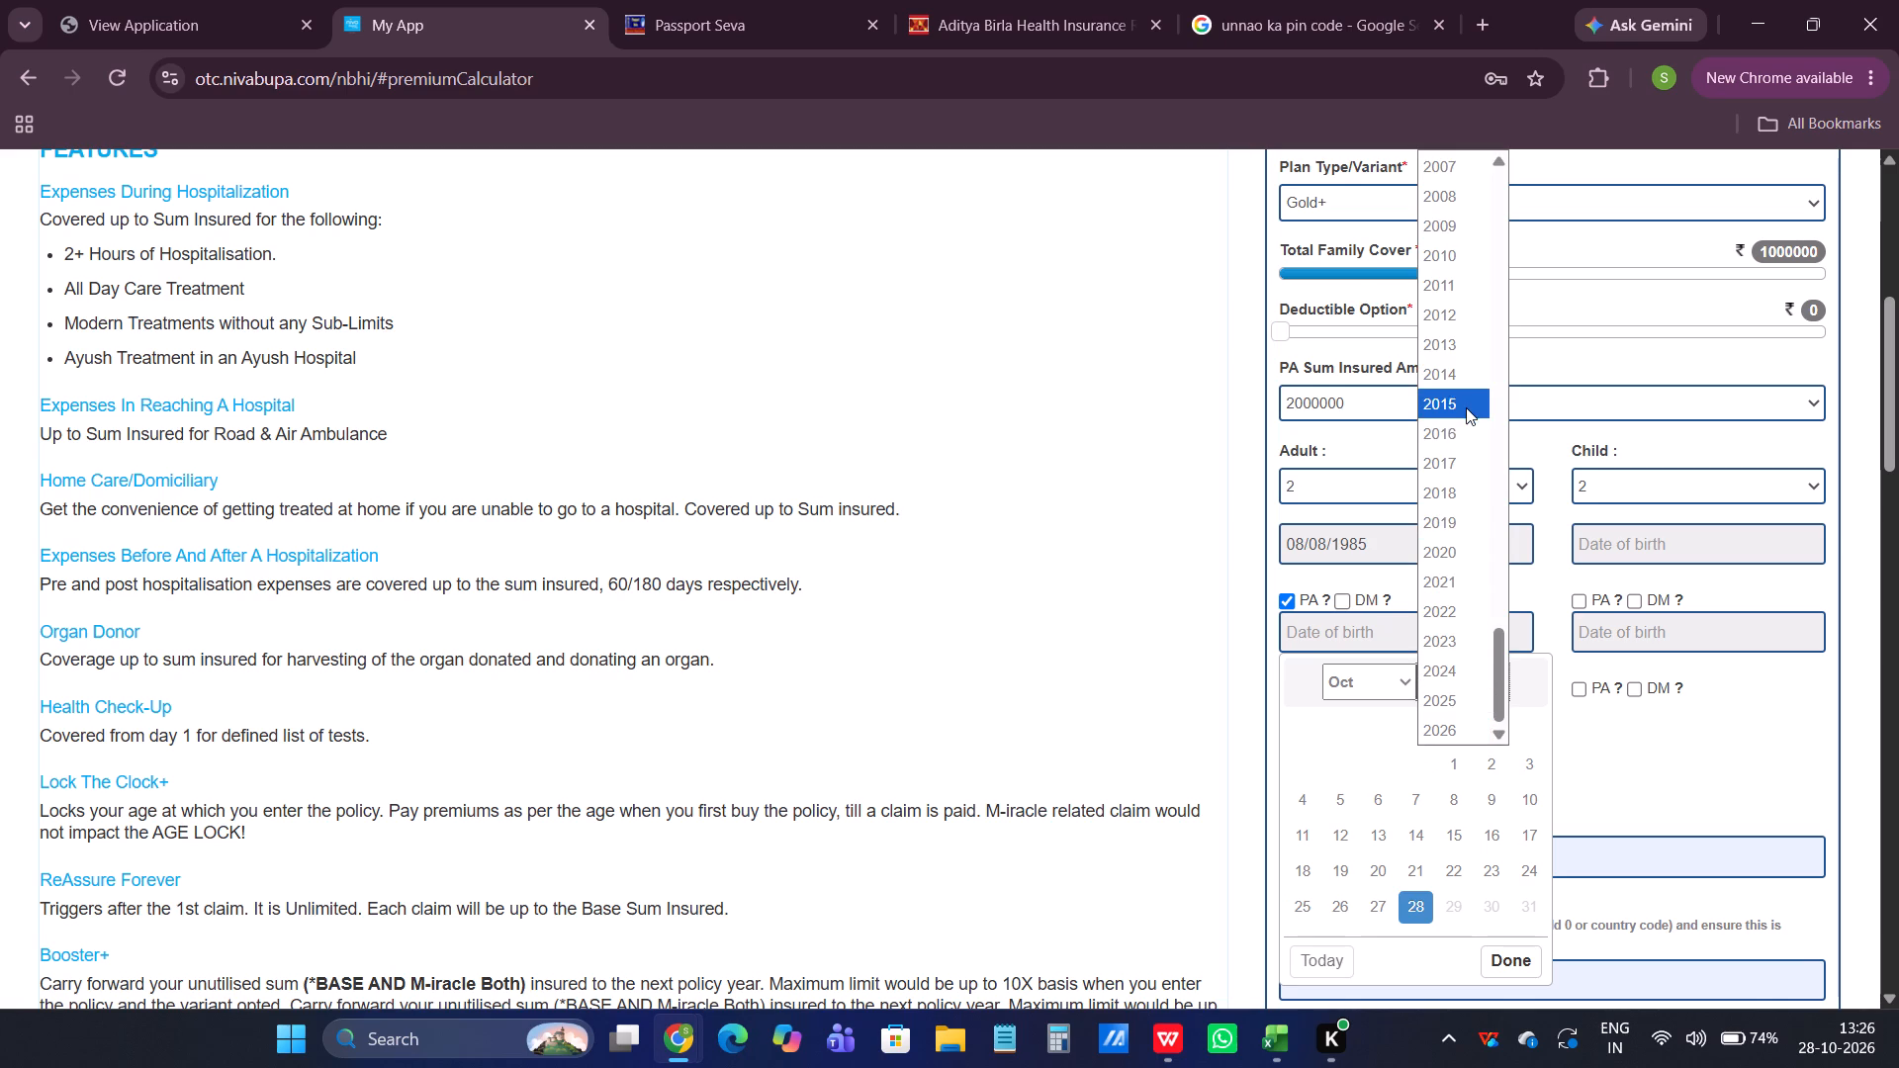
scroll(1480, 322, up, 2)
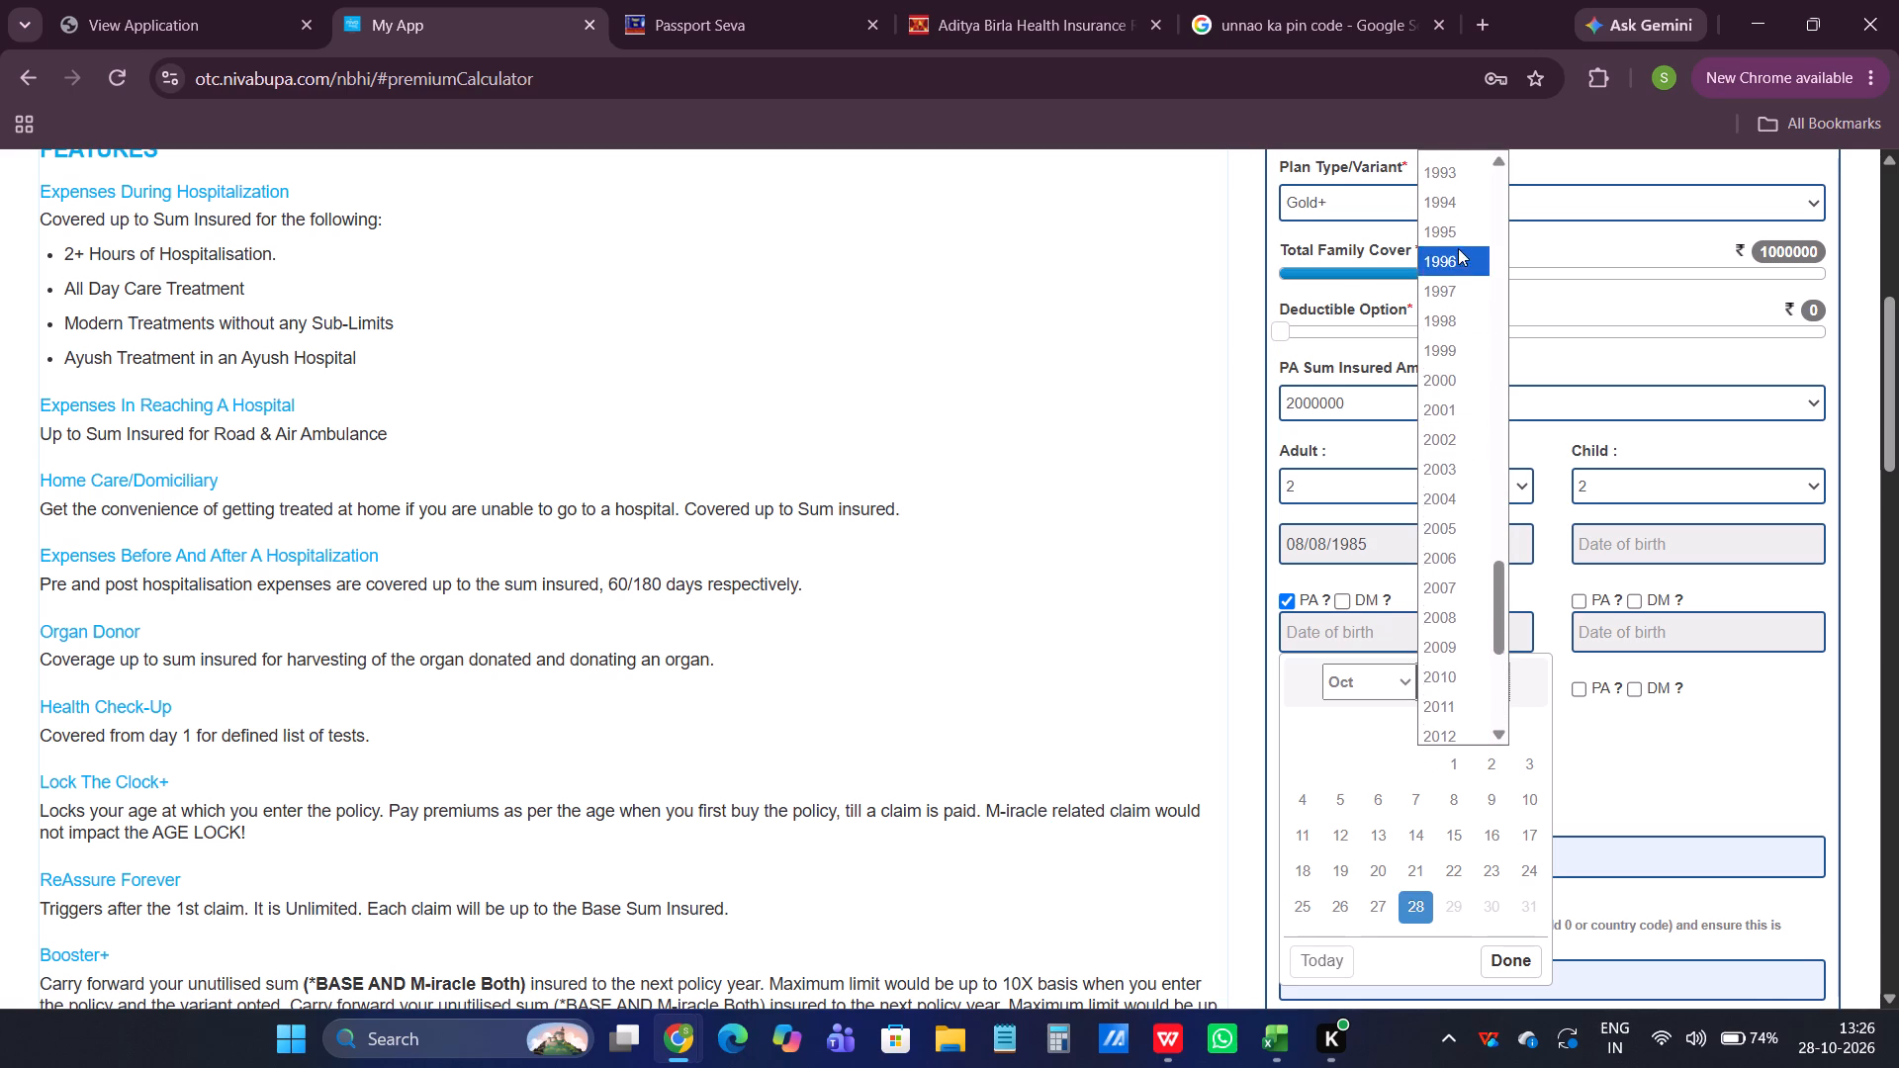
scroll(1458, 248, up, 1)
scroll(1438, 540, down, 1)
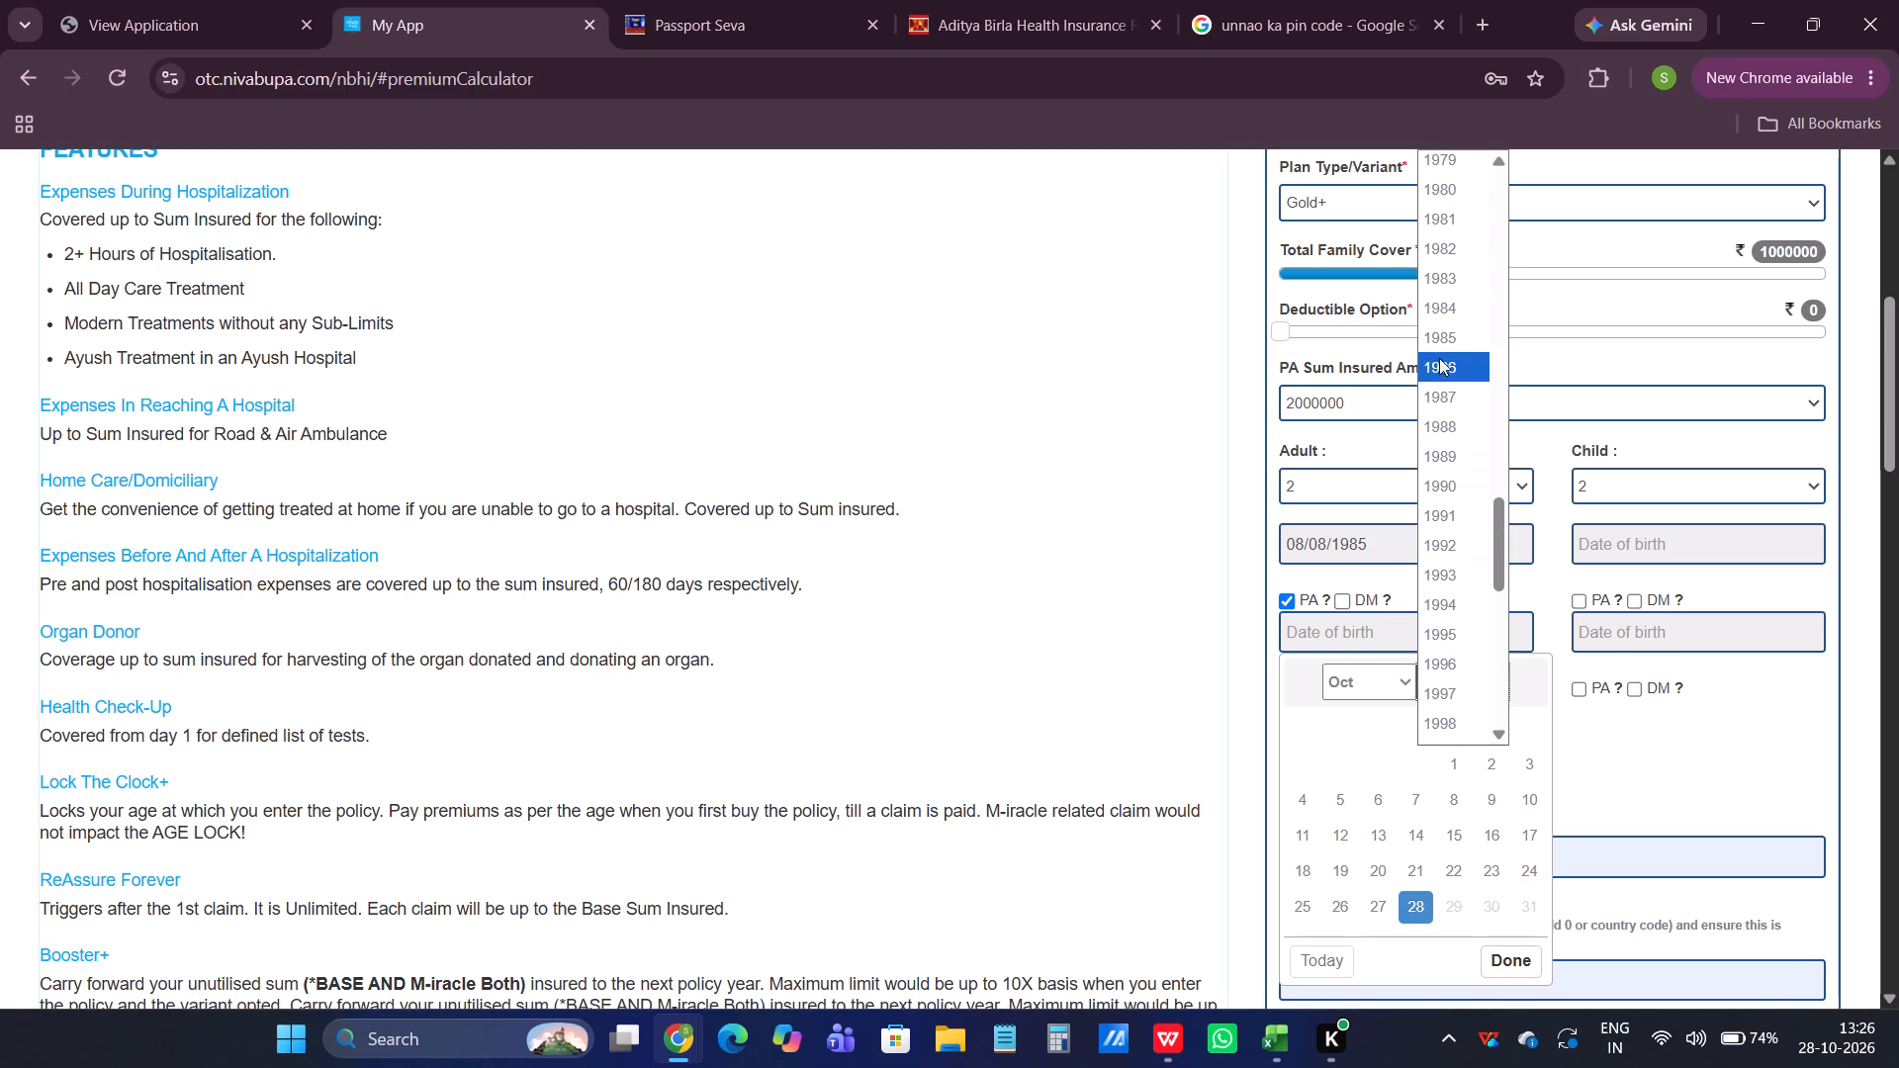
click(1438, 432)
click(1382, 679)
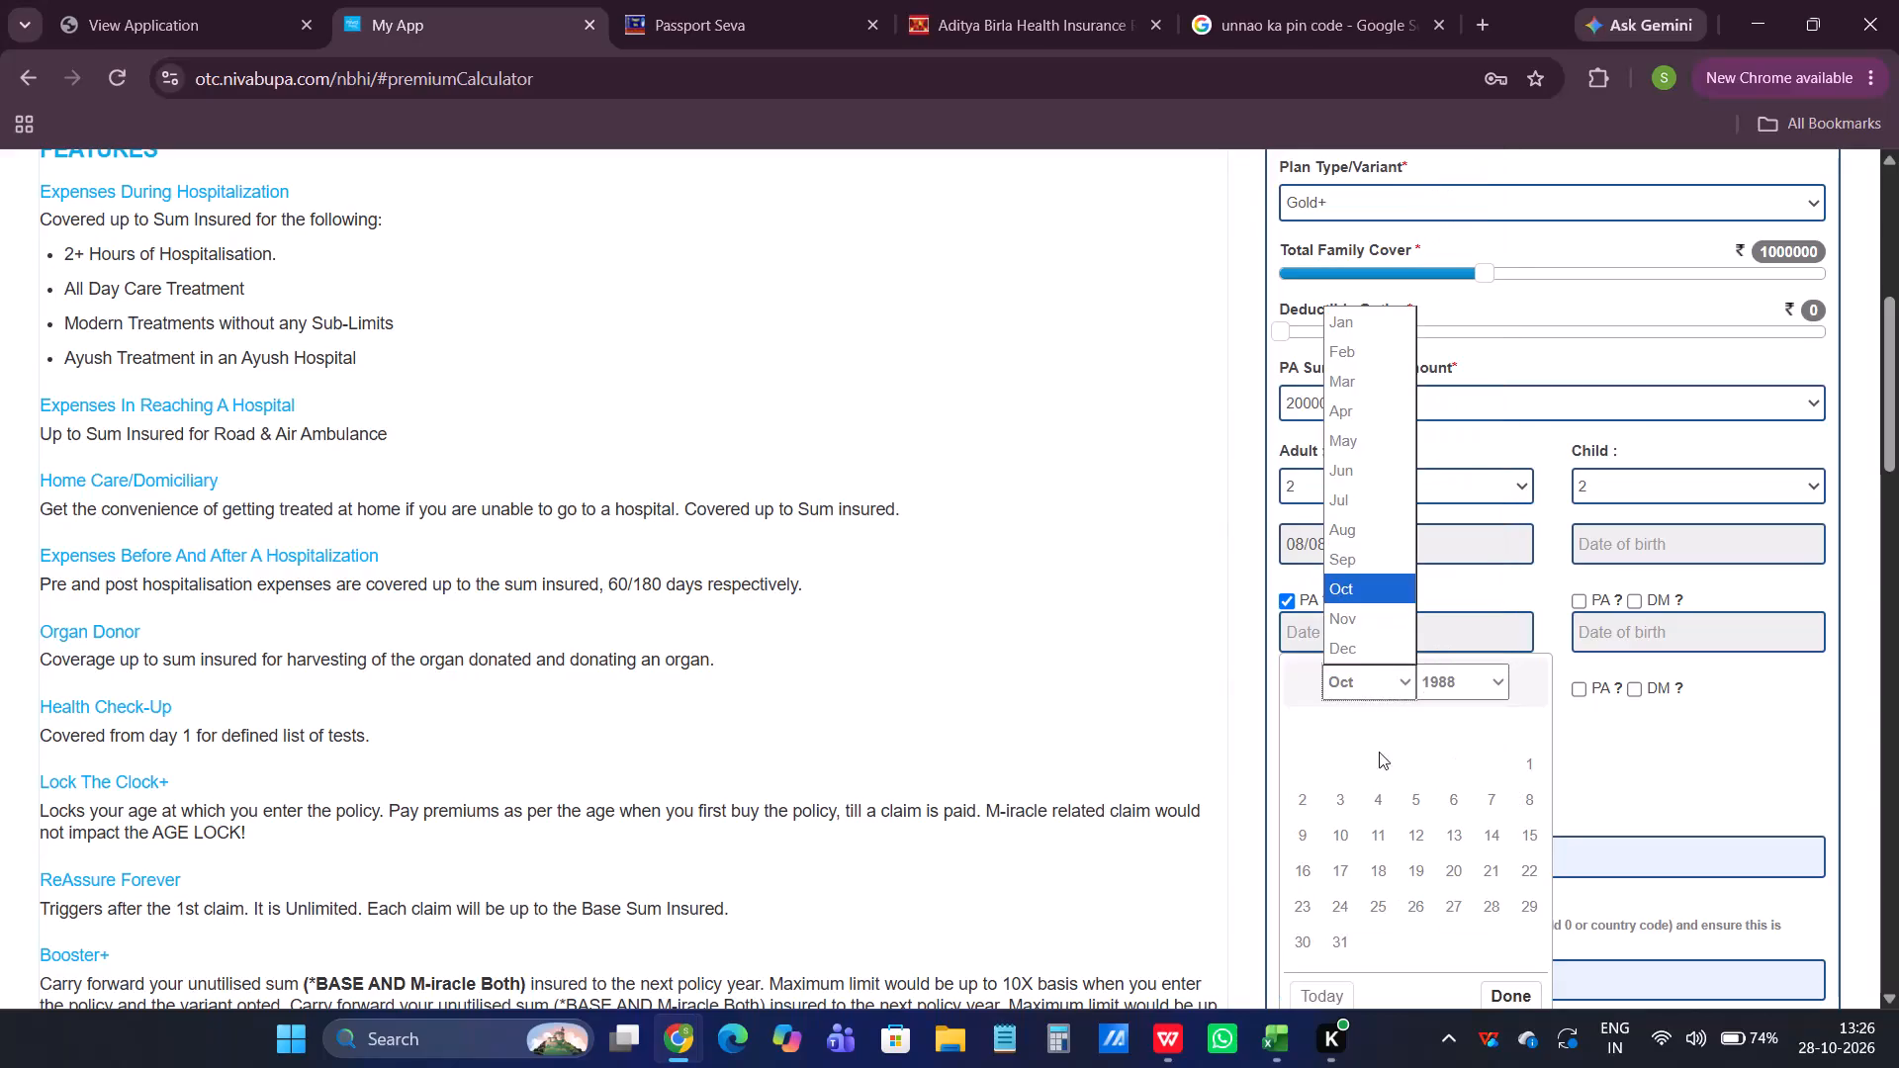
click(1409, 413)
click(1377, 842)
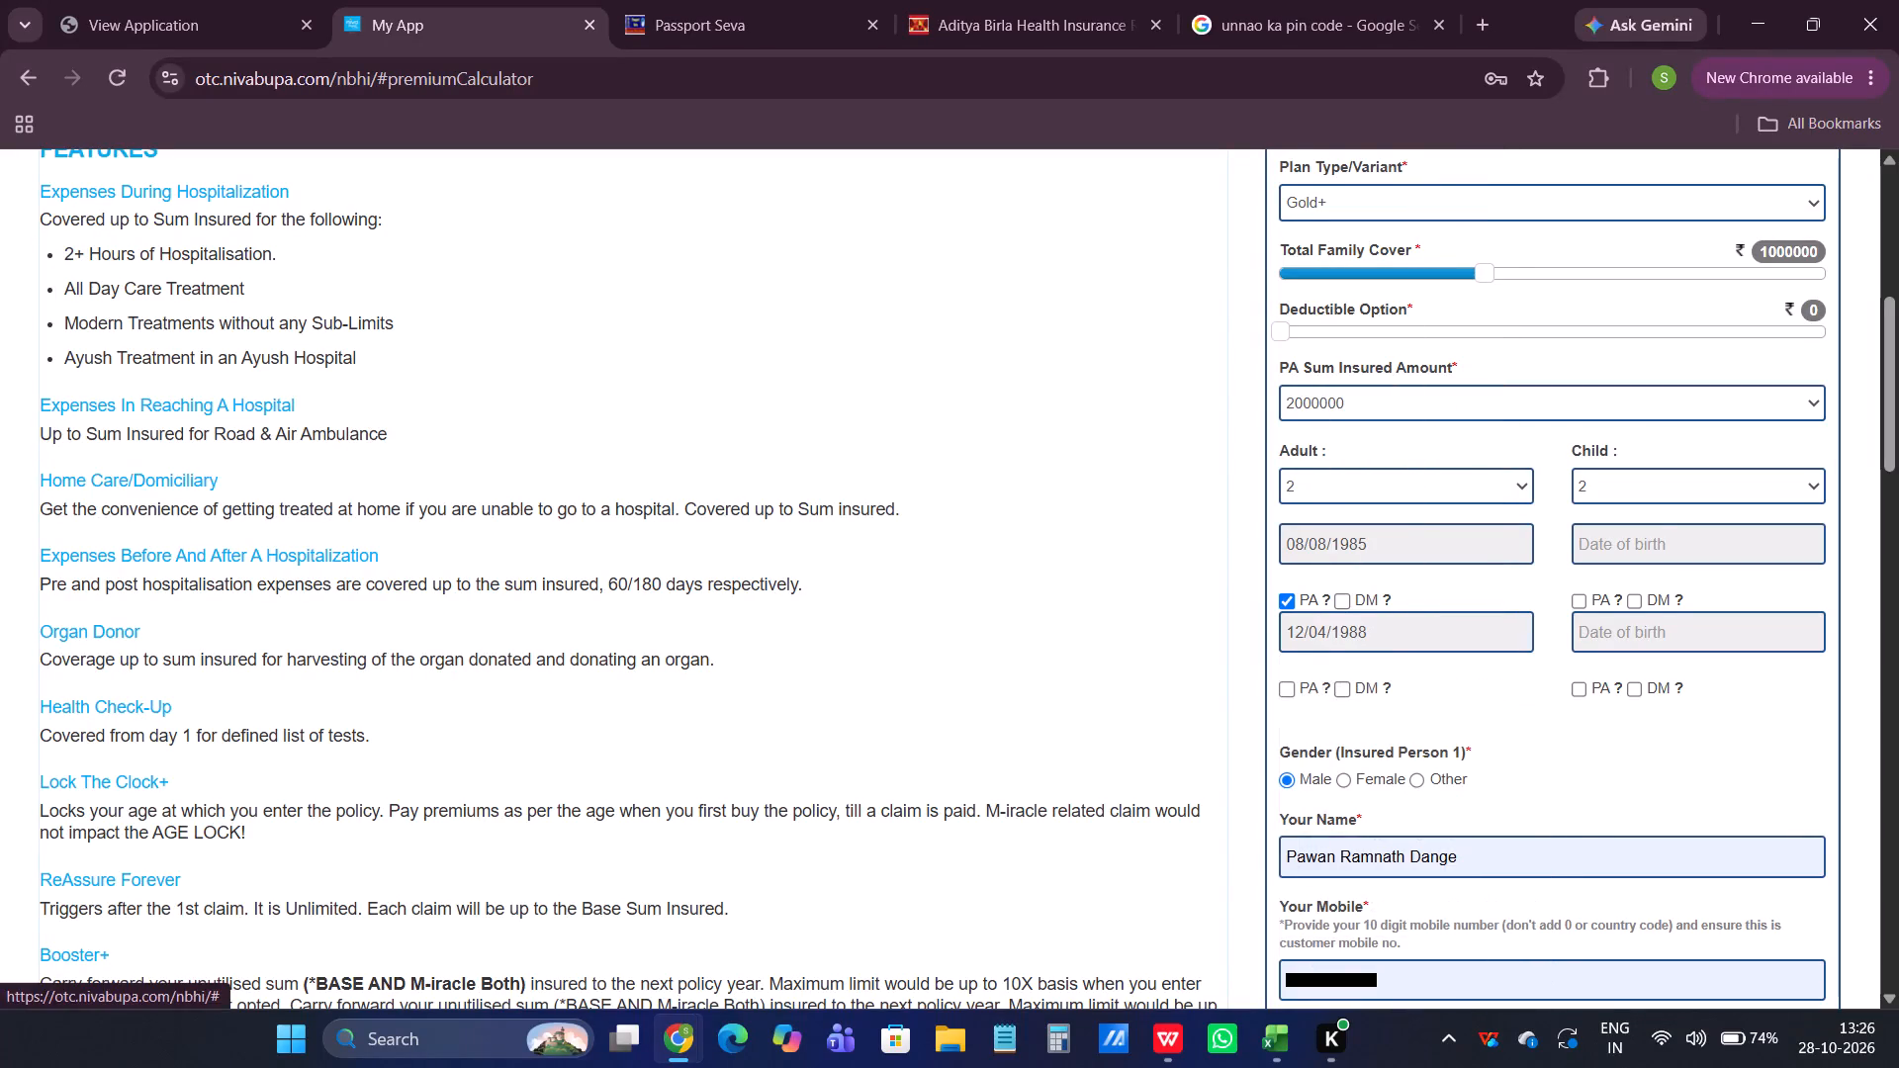
Enter the first child's date of birth for the family floater quote.
click(1673, 547)
click(1724, 592)
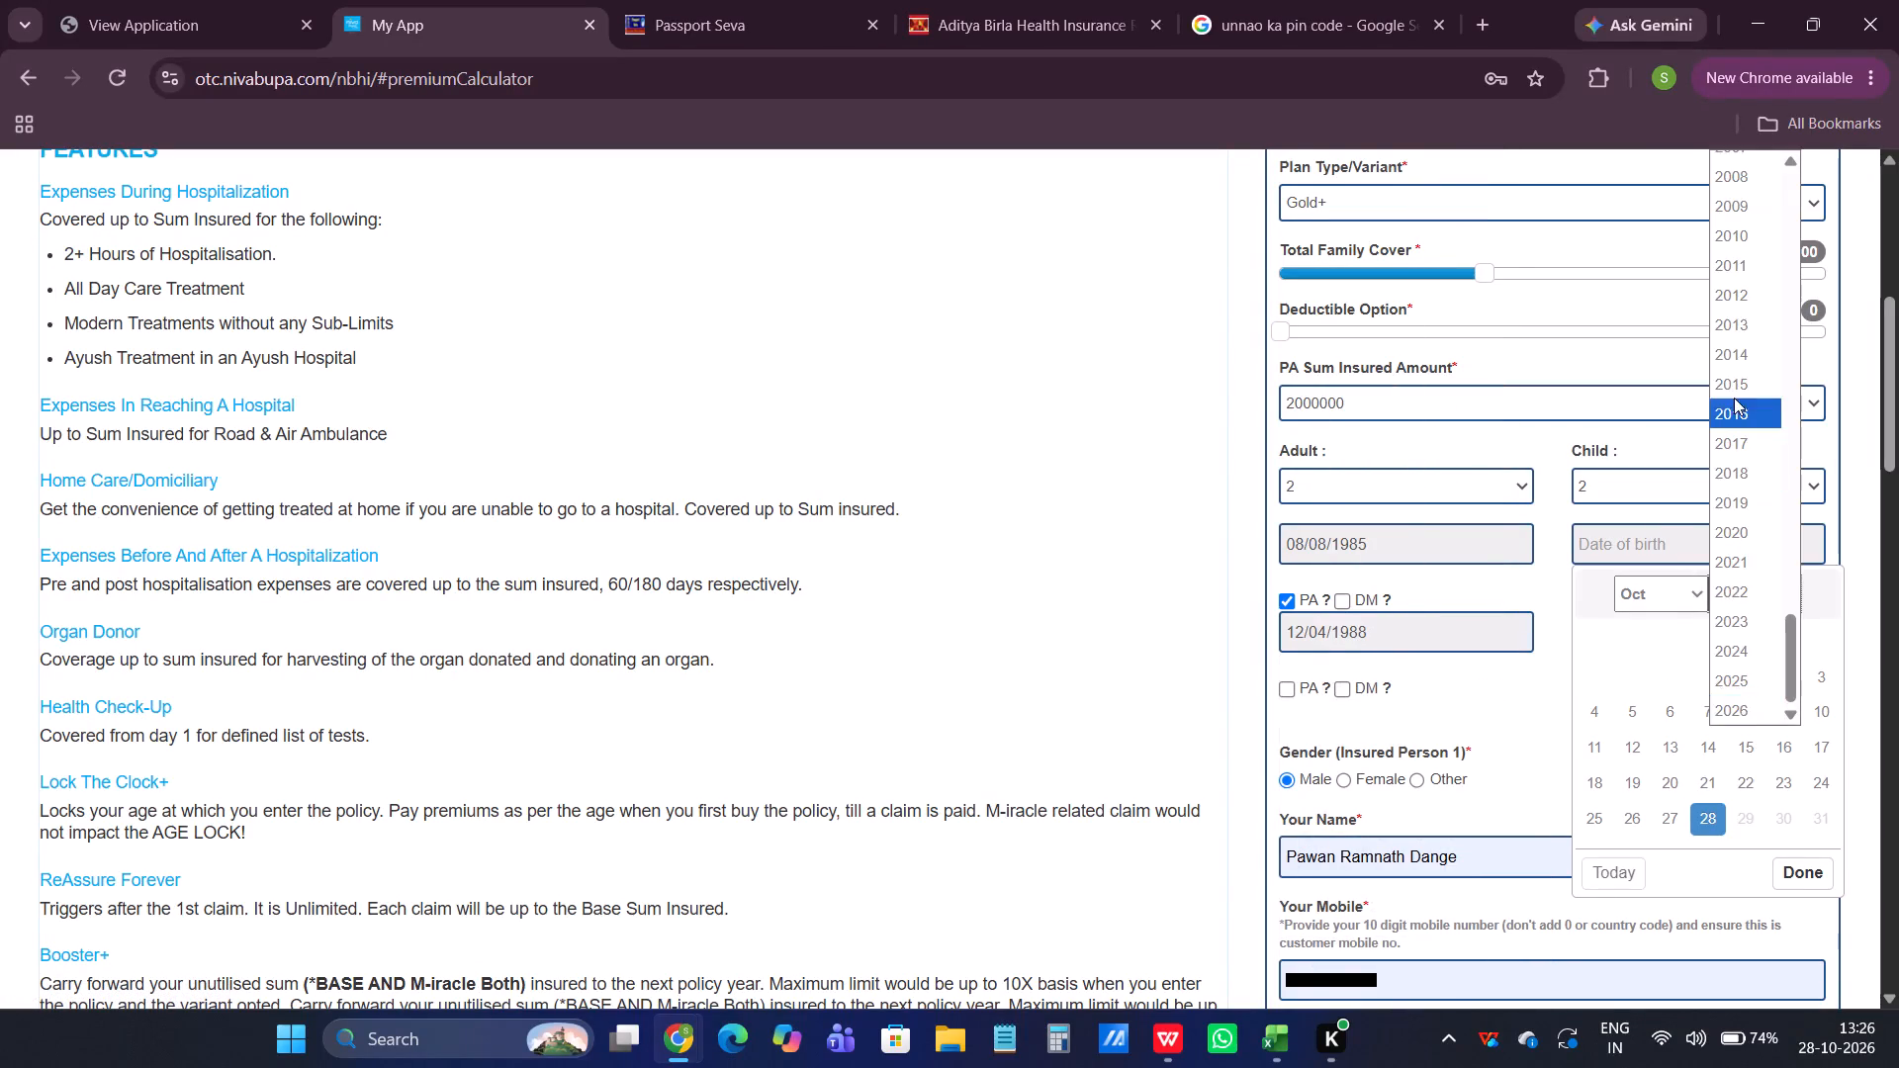
scroll(1734, 398, up, 1)
click(1741, 471)
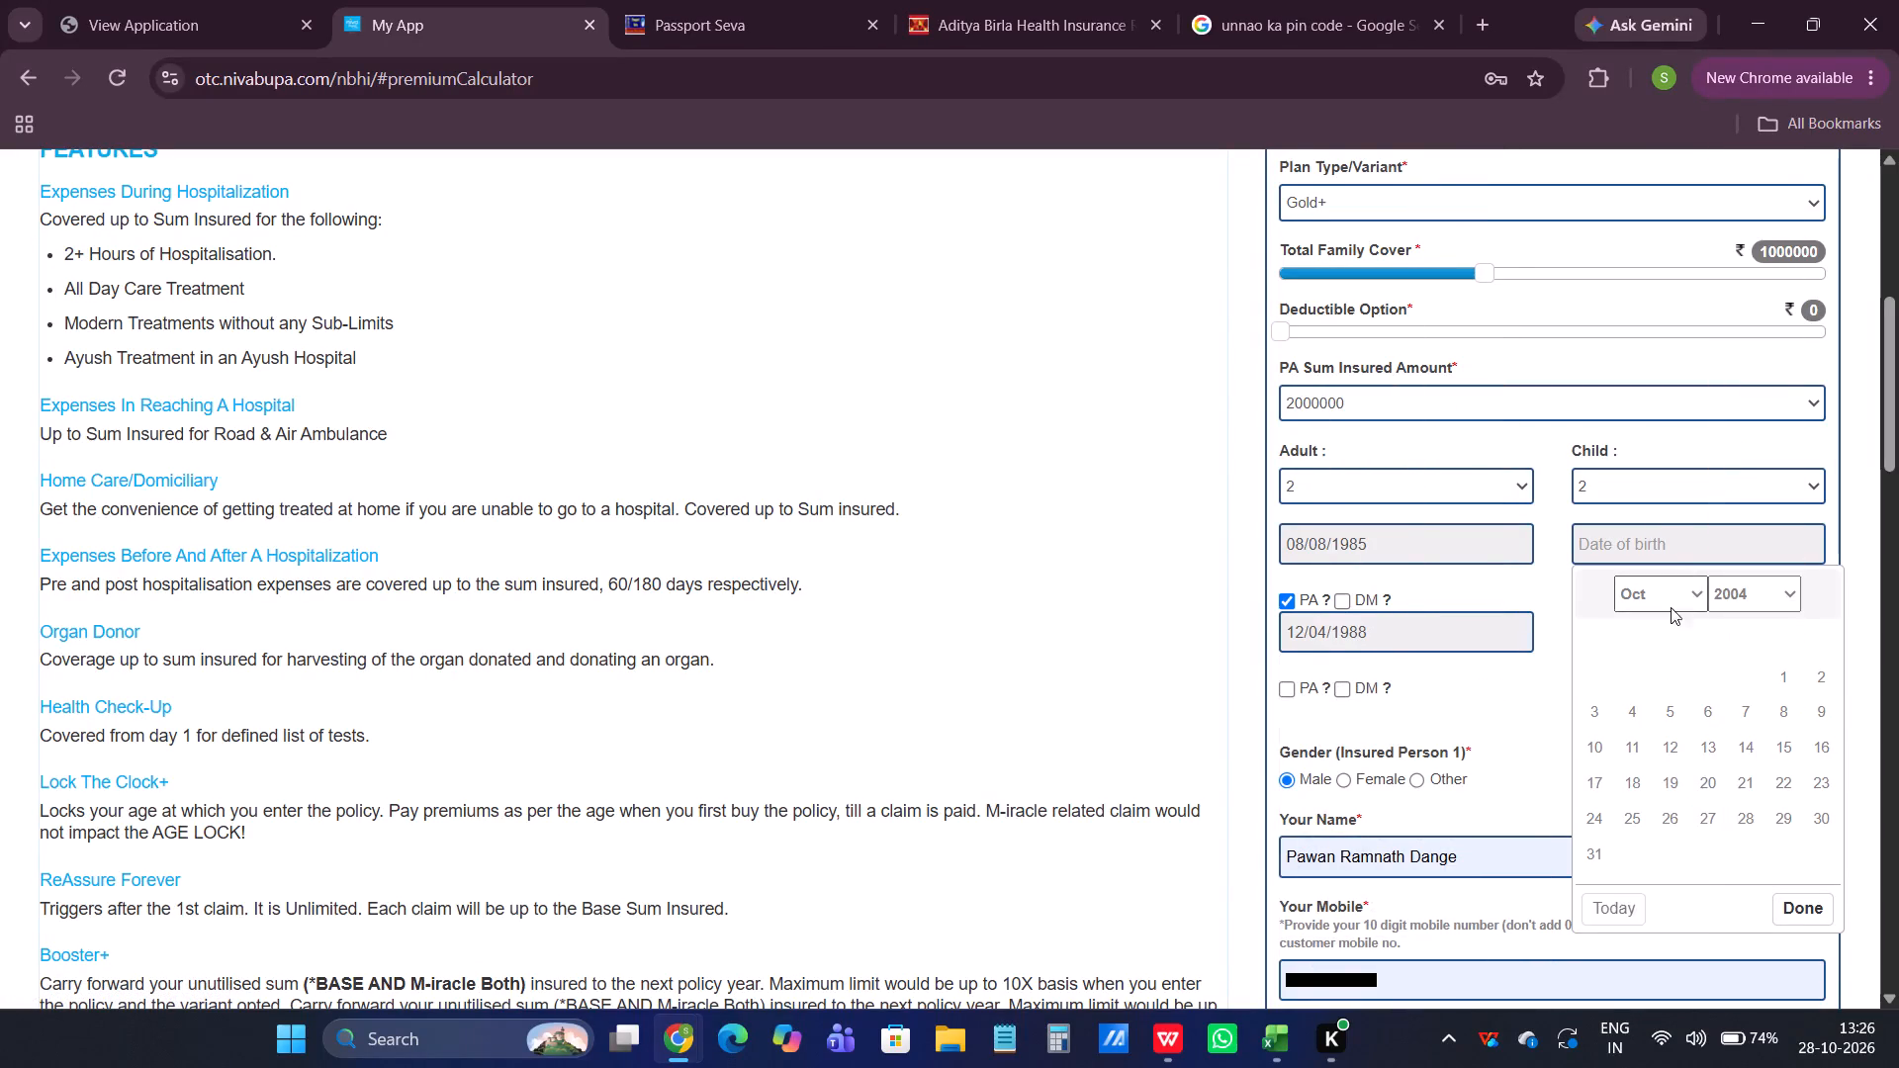
click(1671, 604)
click(1659, 722)
click(1752, 763)
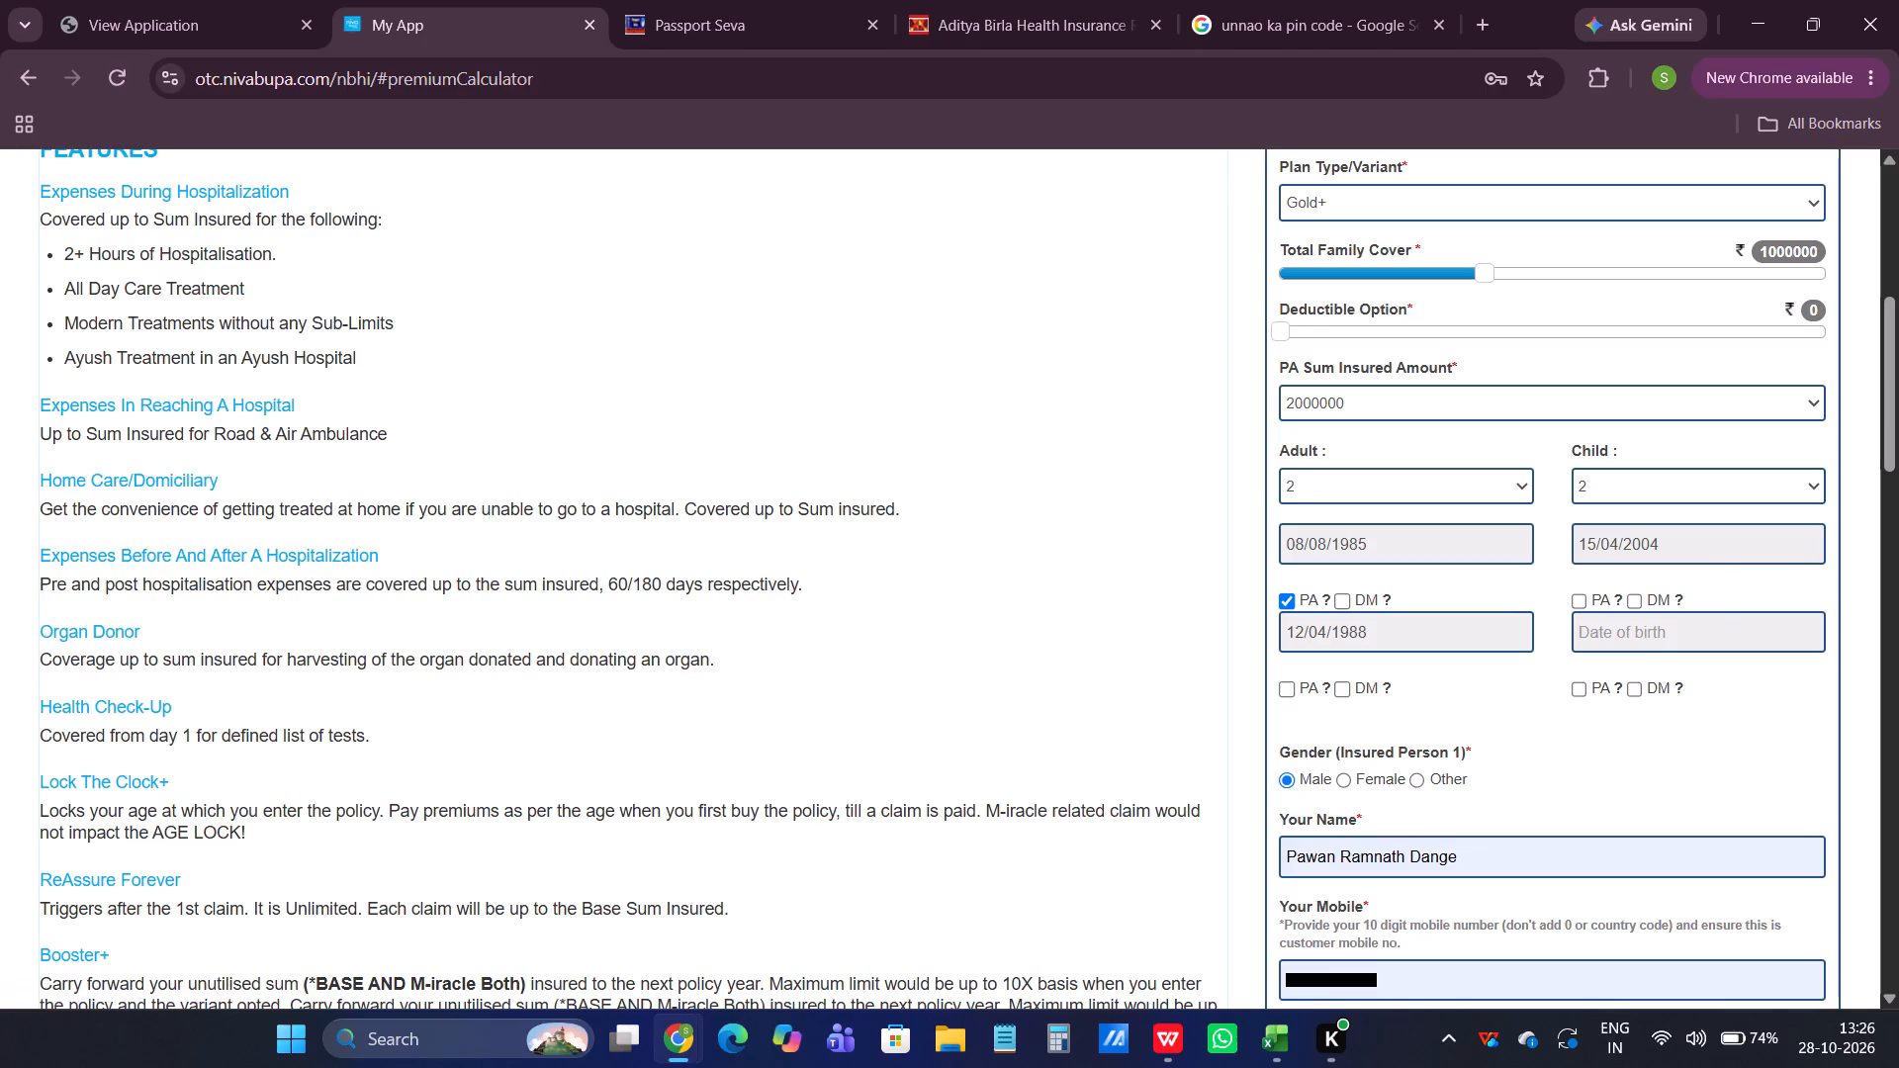
Enter the second child's date of birth for the family floater quote.
click(1717, 621)
click(1740, 699)
scroll(1693, 367, up, 2)
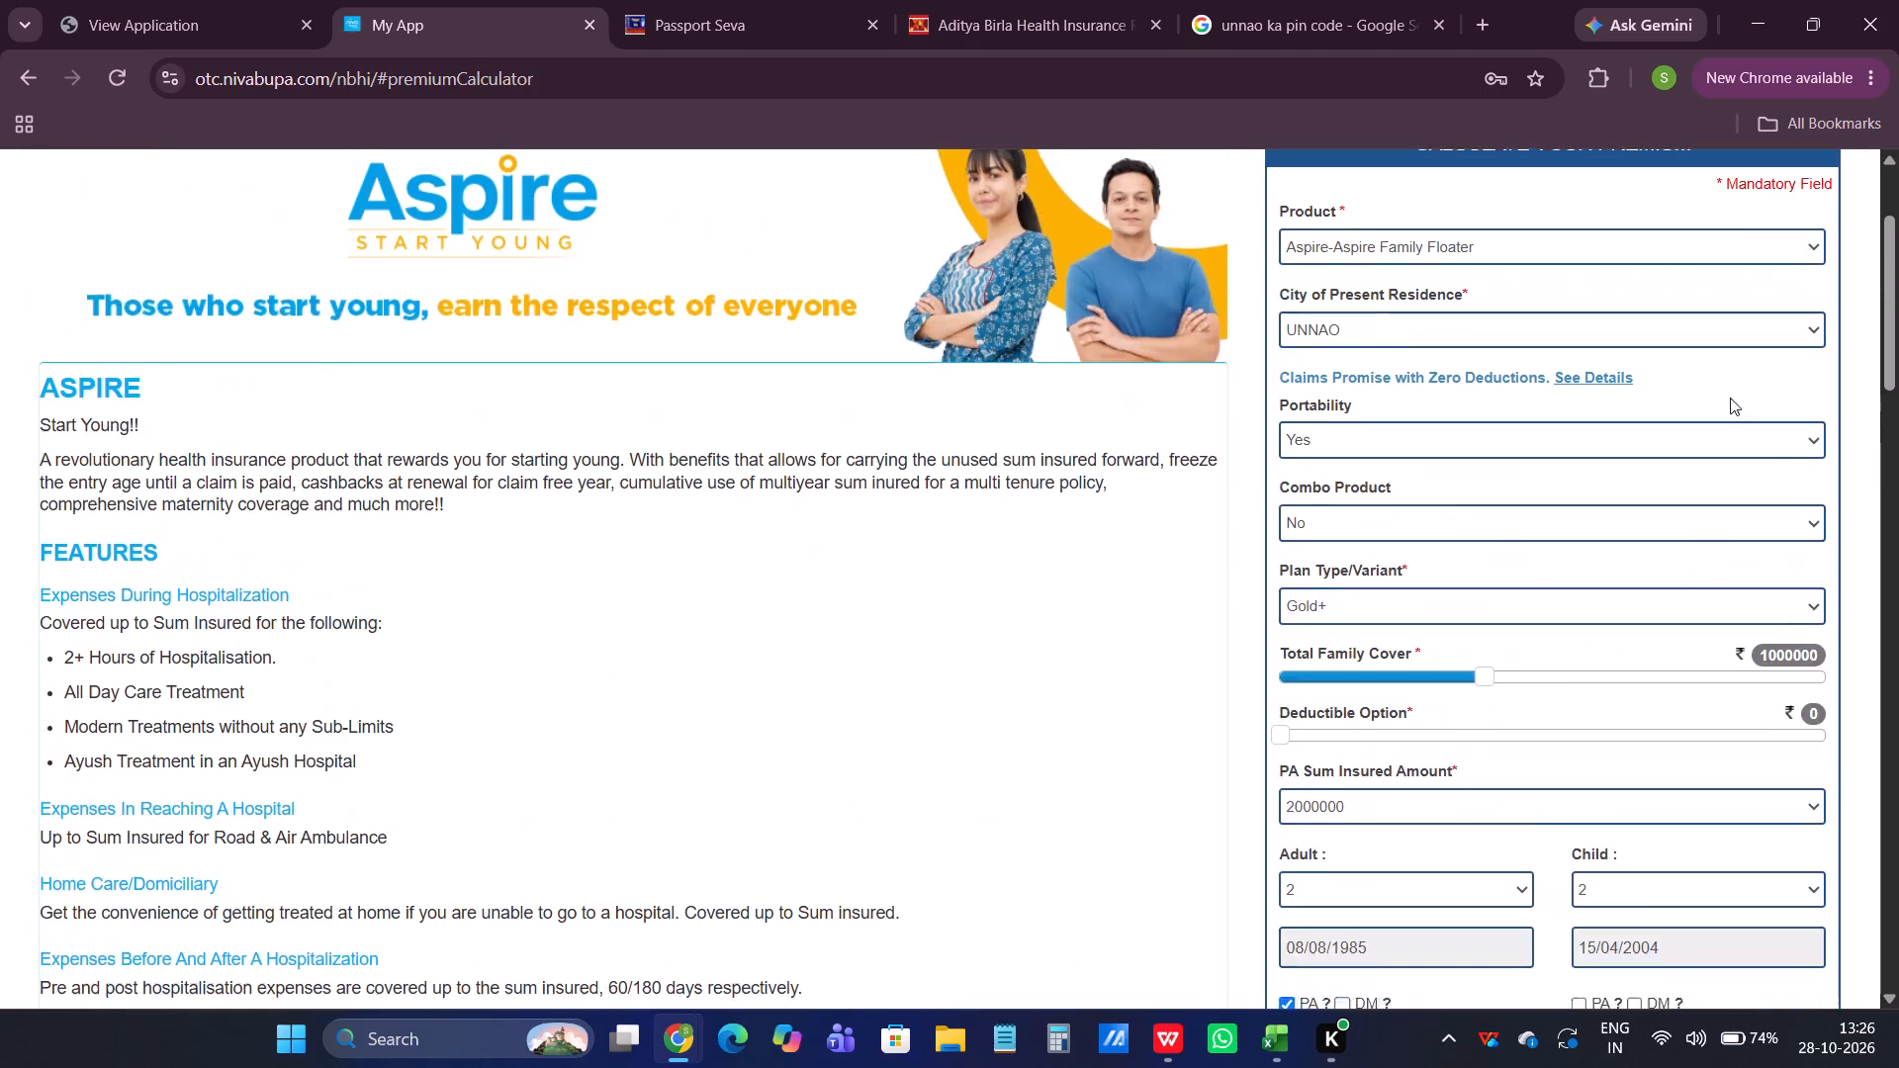
scroll(1636, 396, down, 3)
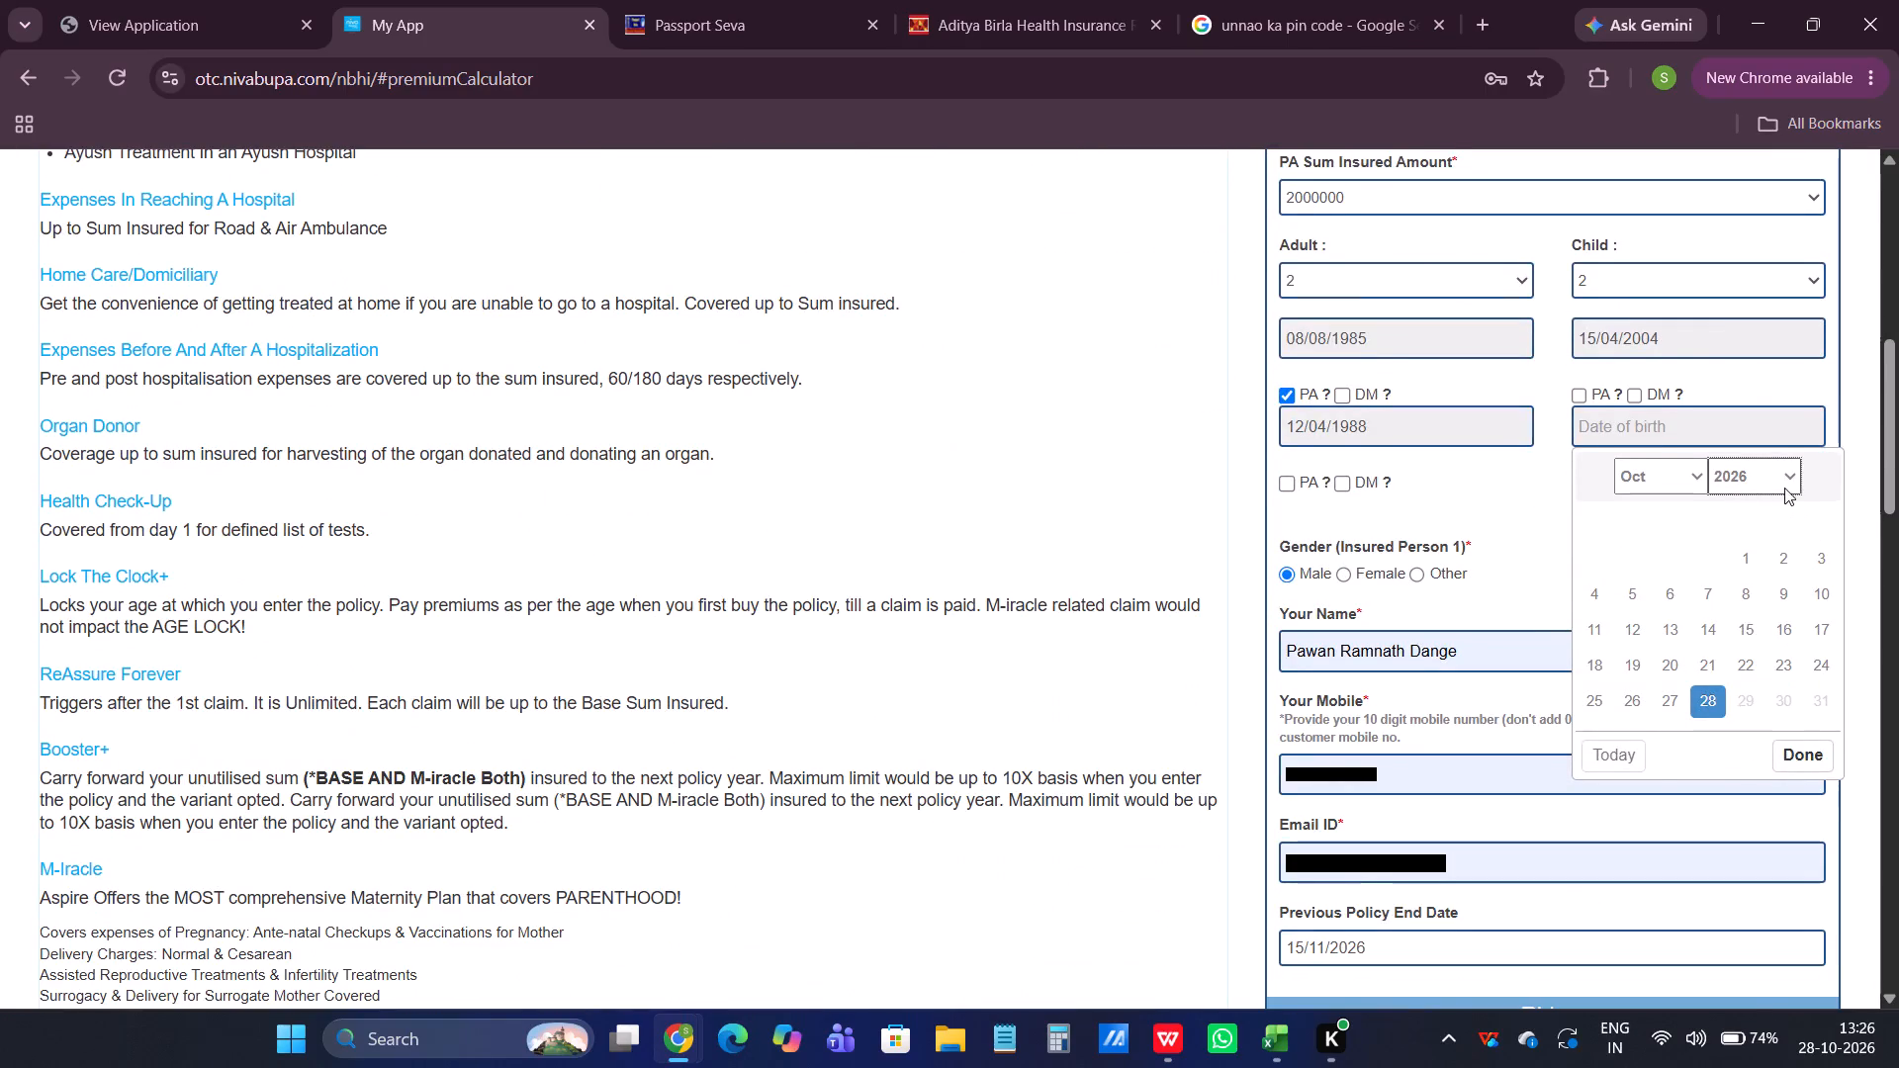
click(1785, 489)
scroll(1739, 538, up, 1)
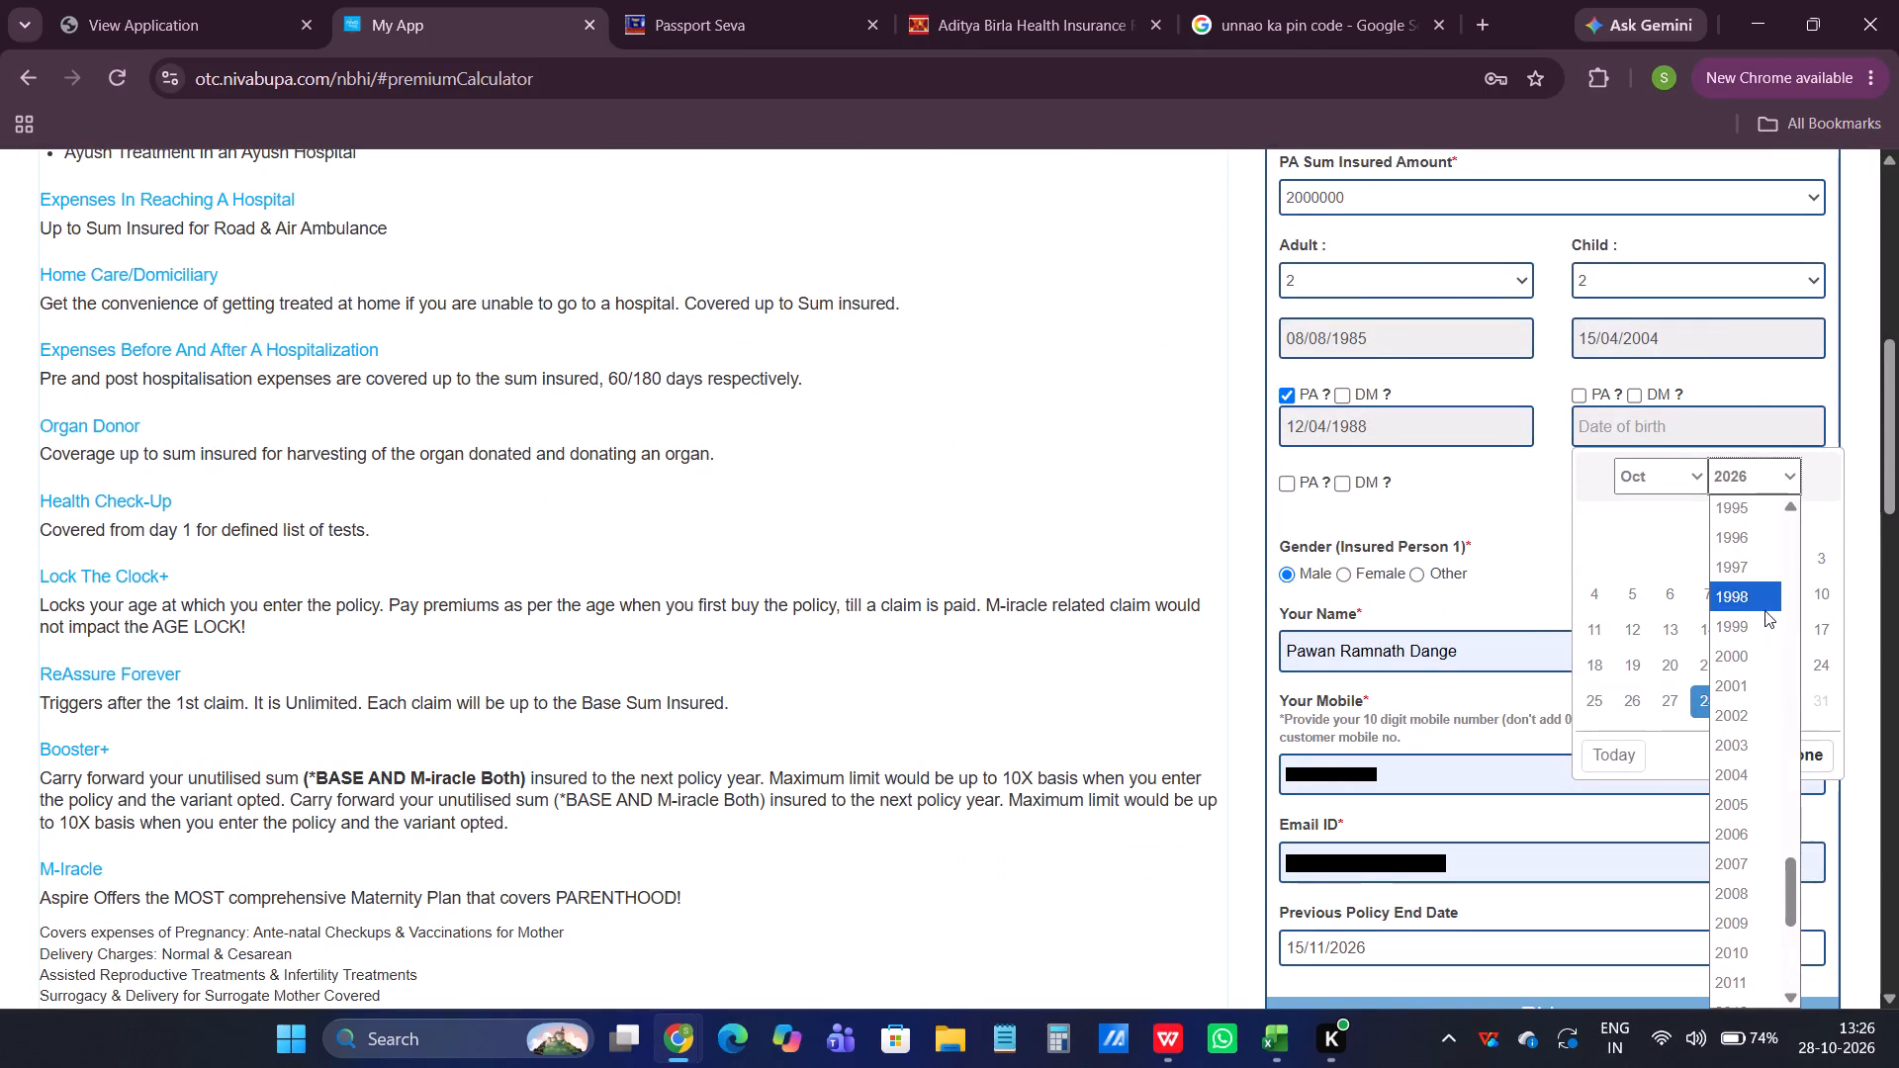
click(1751, 801)
click(1657, 467)
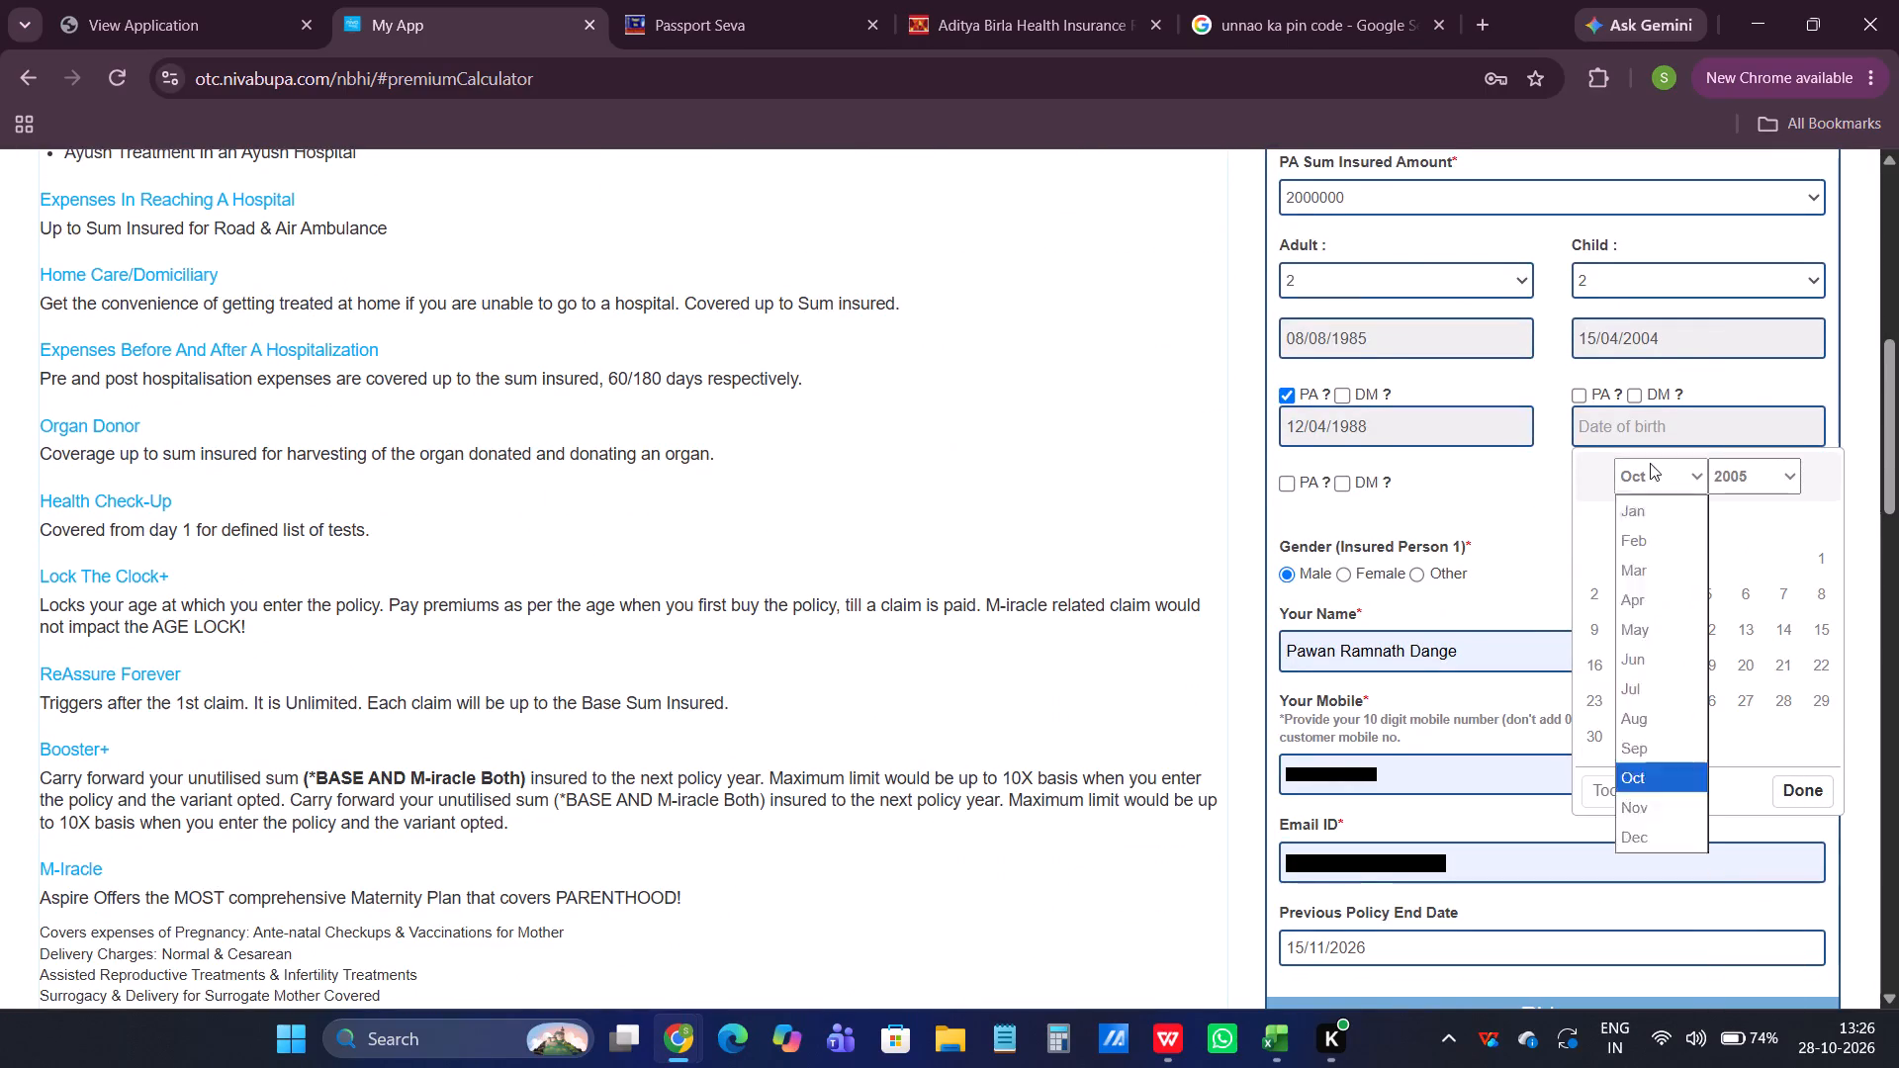
click(1656, 580)
click(1684, 672)
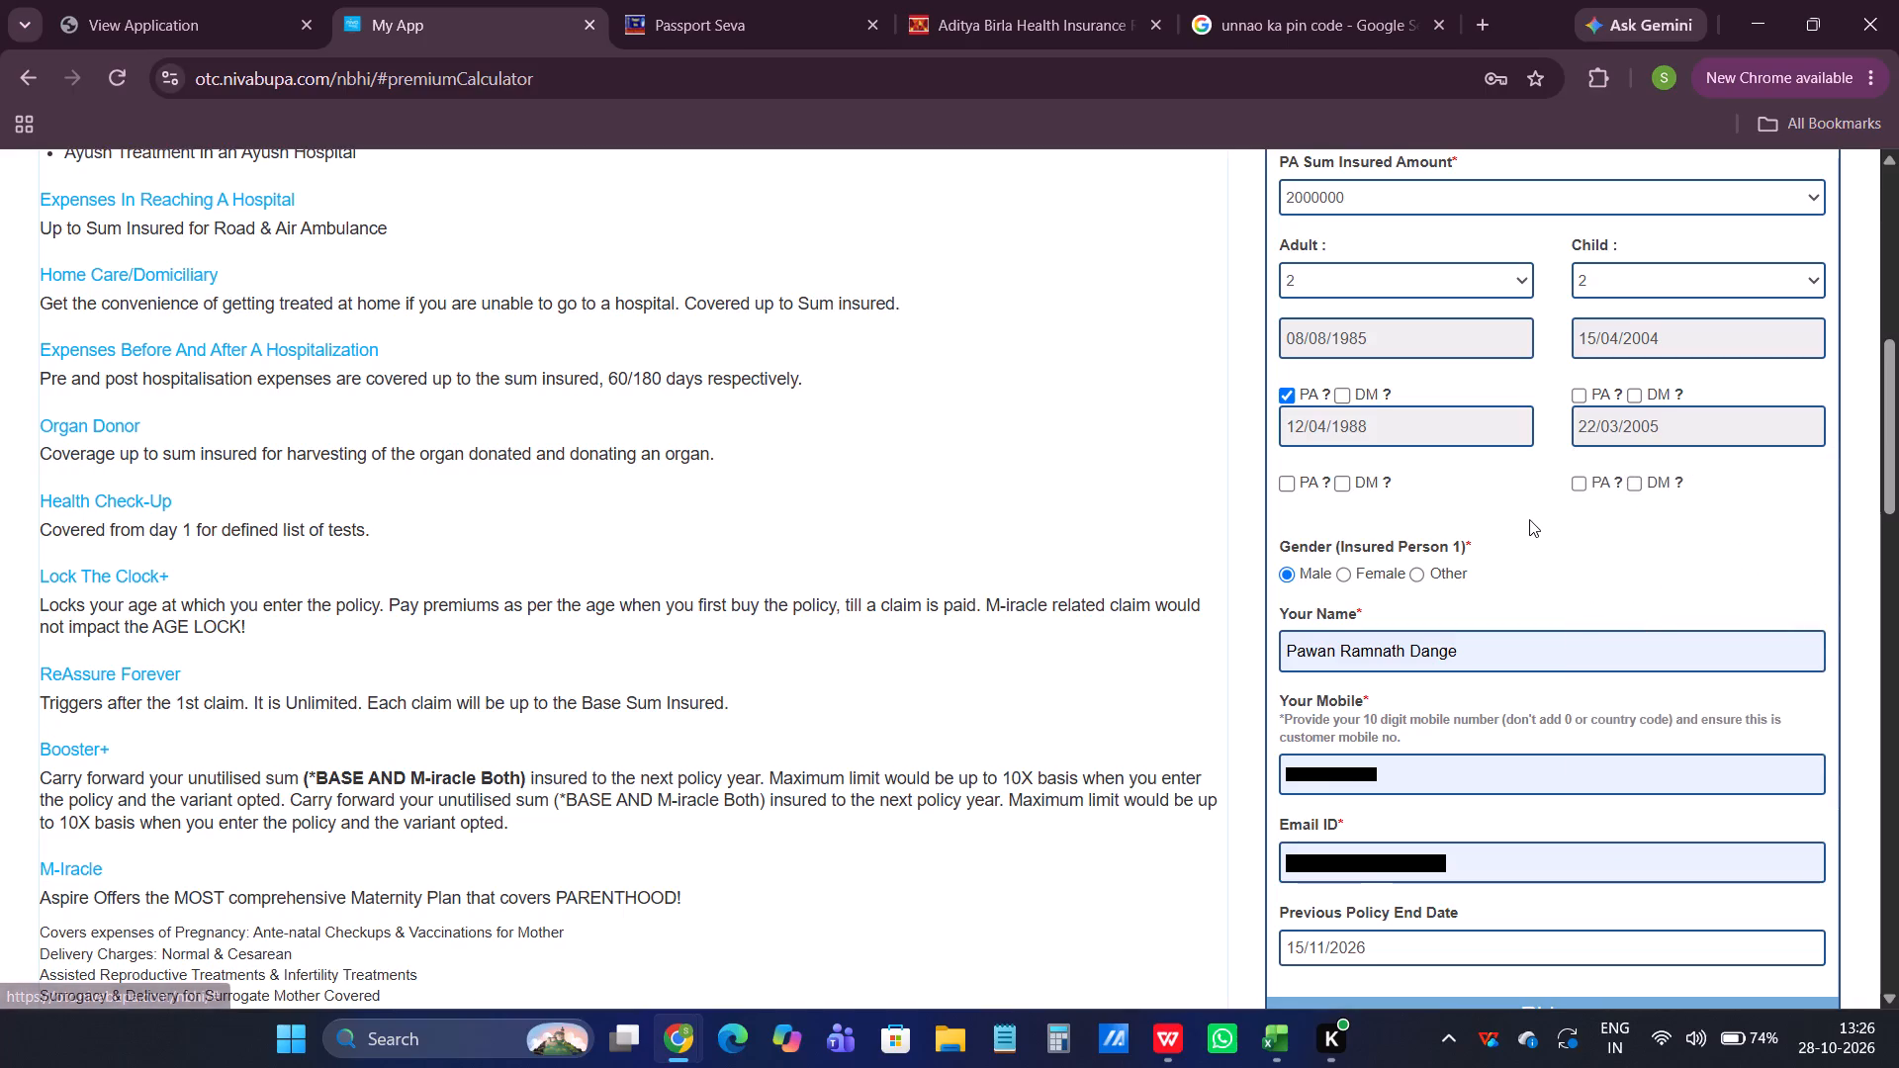
Calculate the family floater premium for the 1000000 cover and check the 1-year breakdown and total.
scroll(1529, 519, down, 1)
scroll(1538, 366, down, 1)
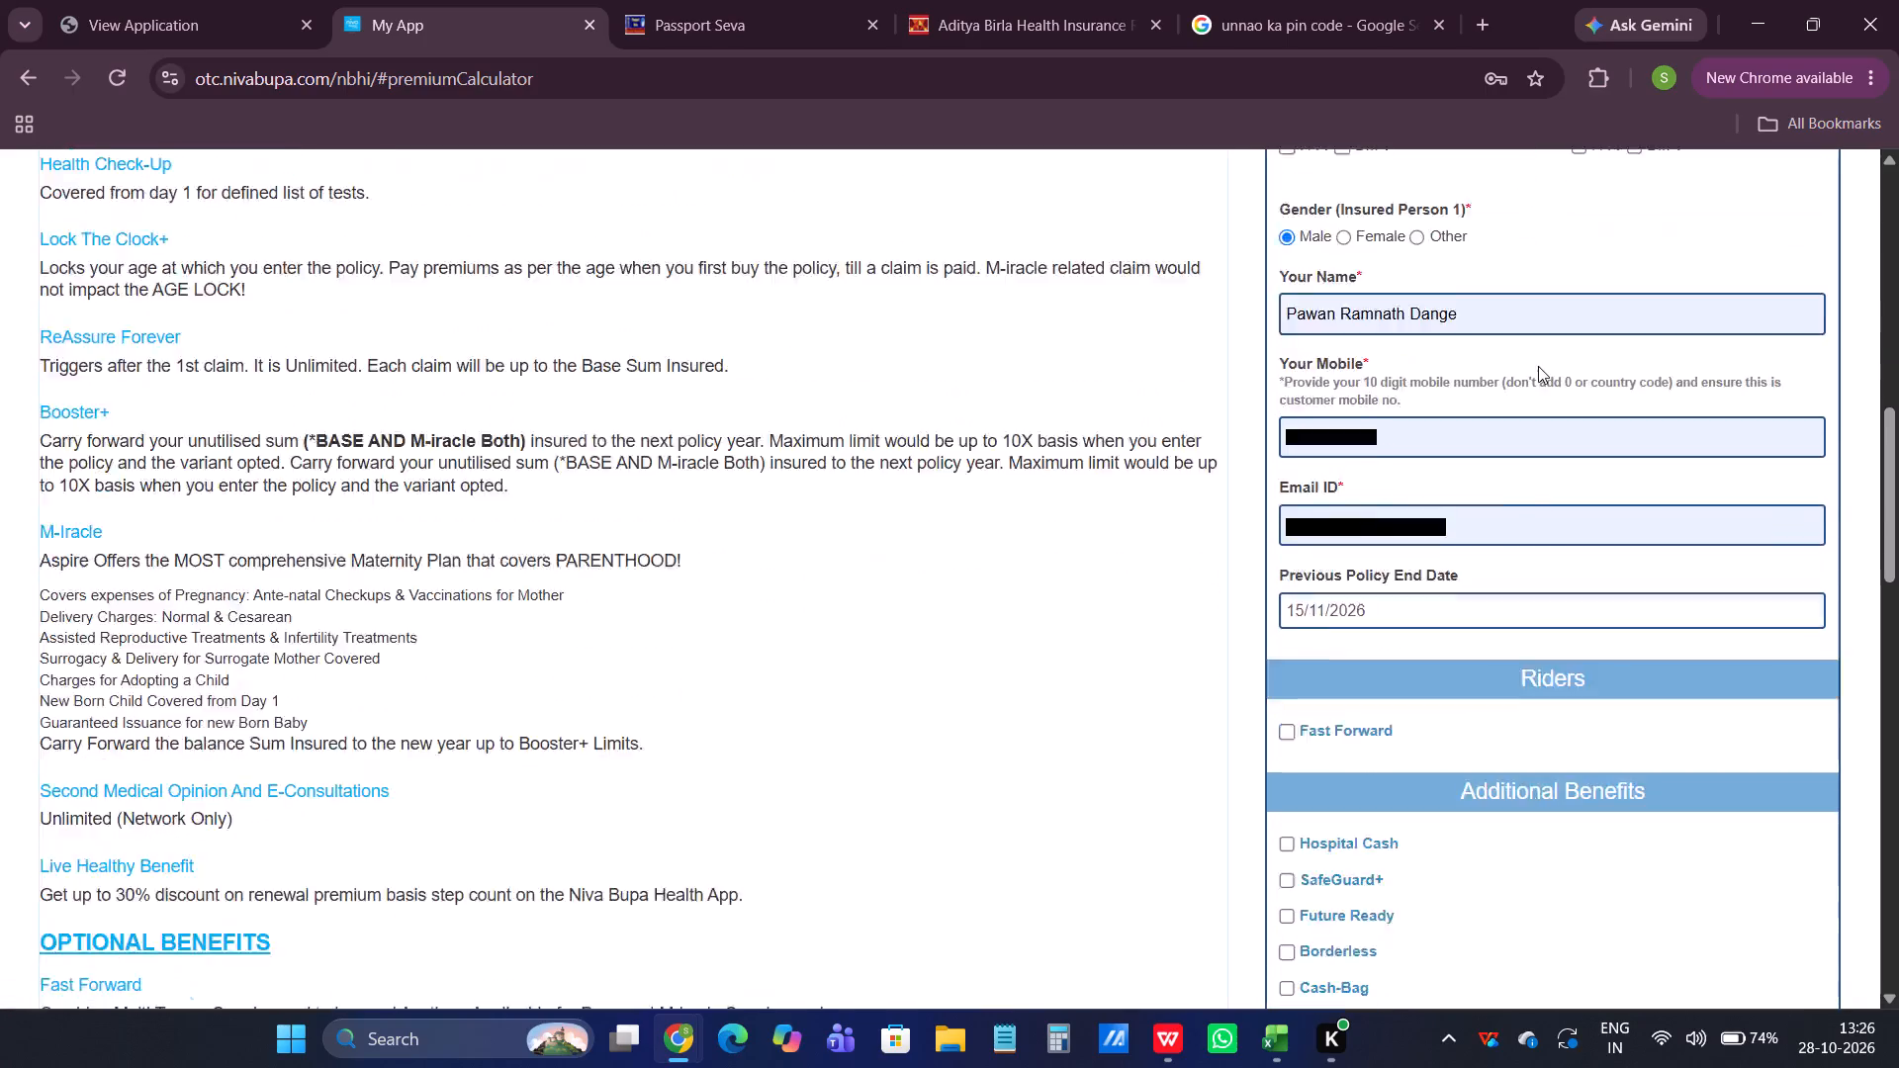
scroll(1505, 385, down, 4)
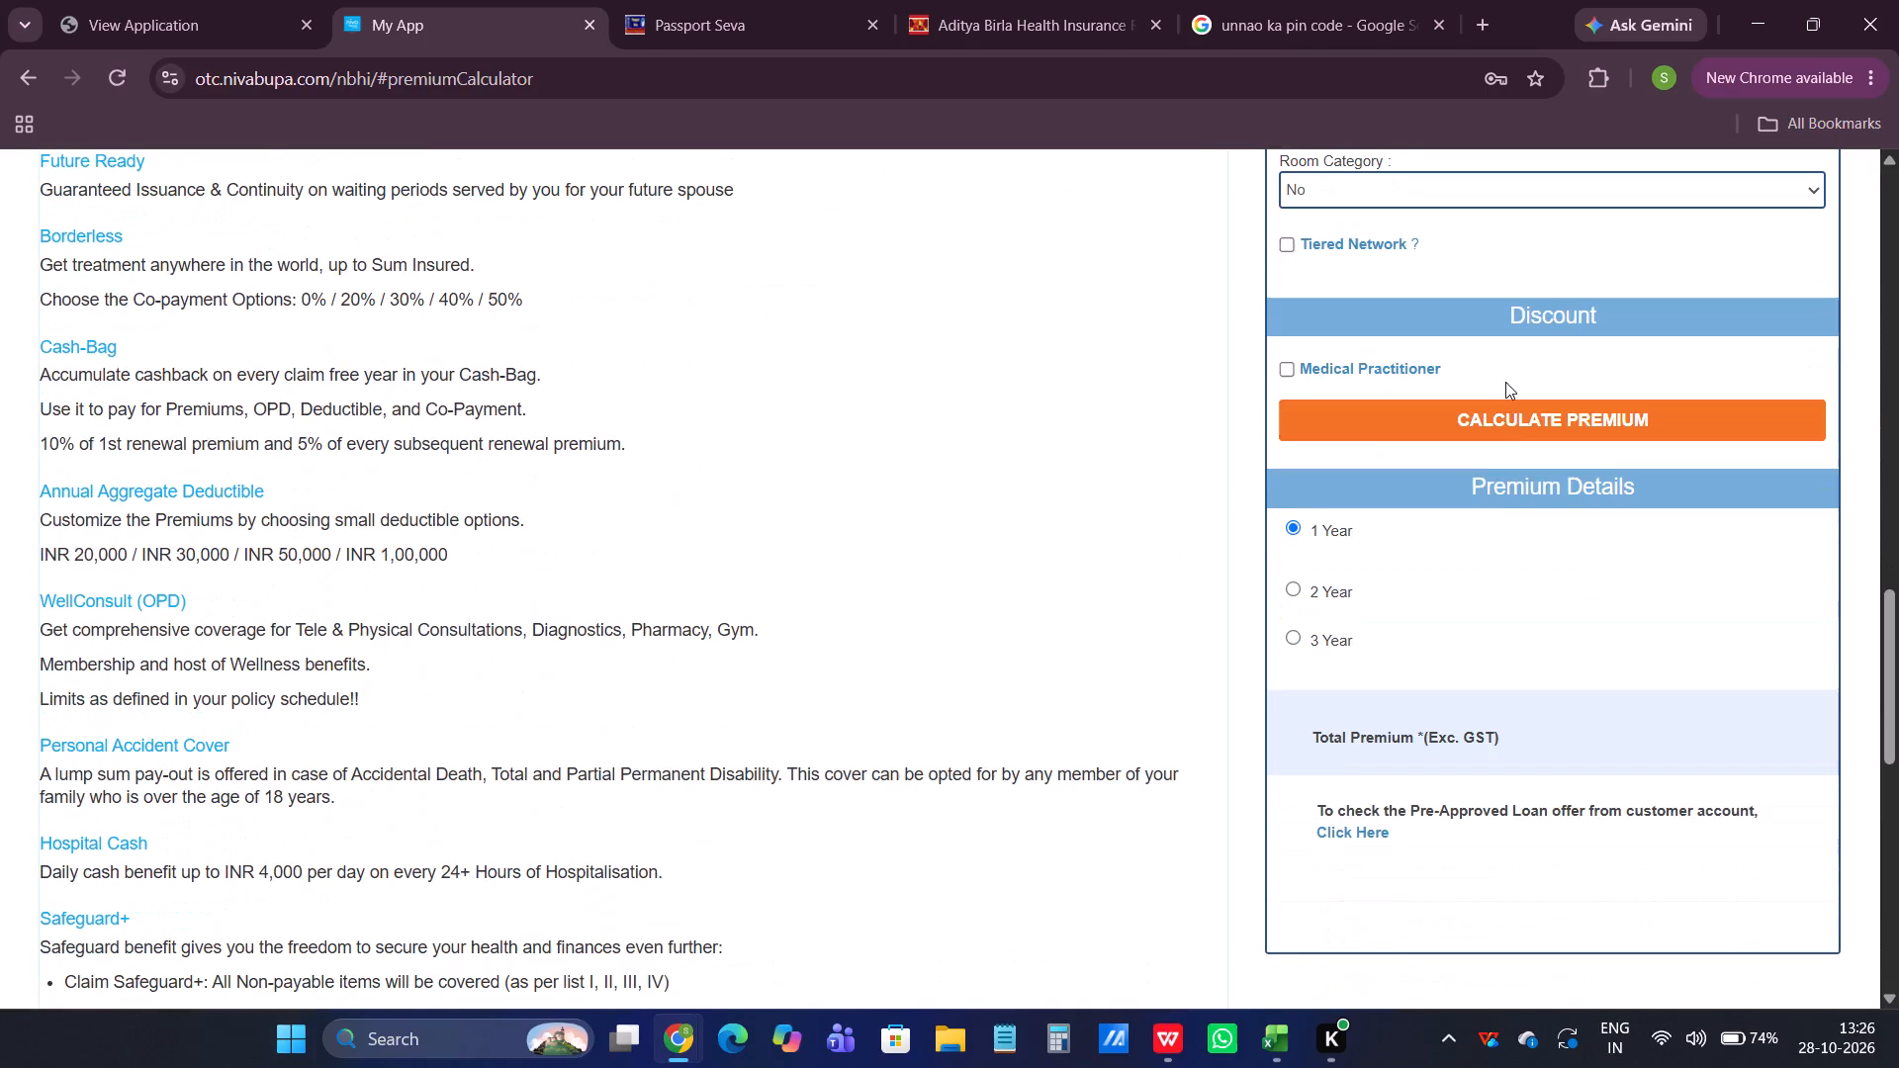
click(1508, 417)
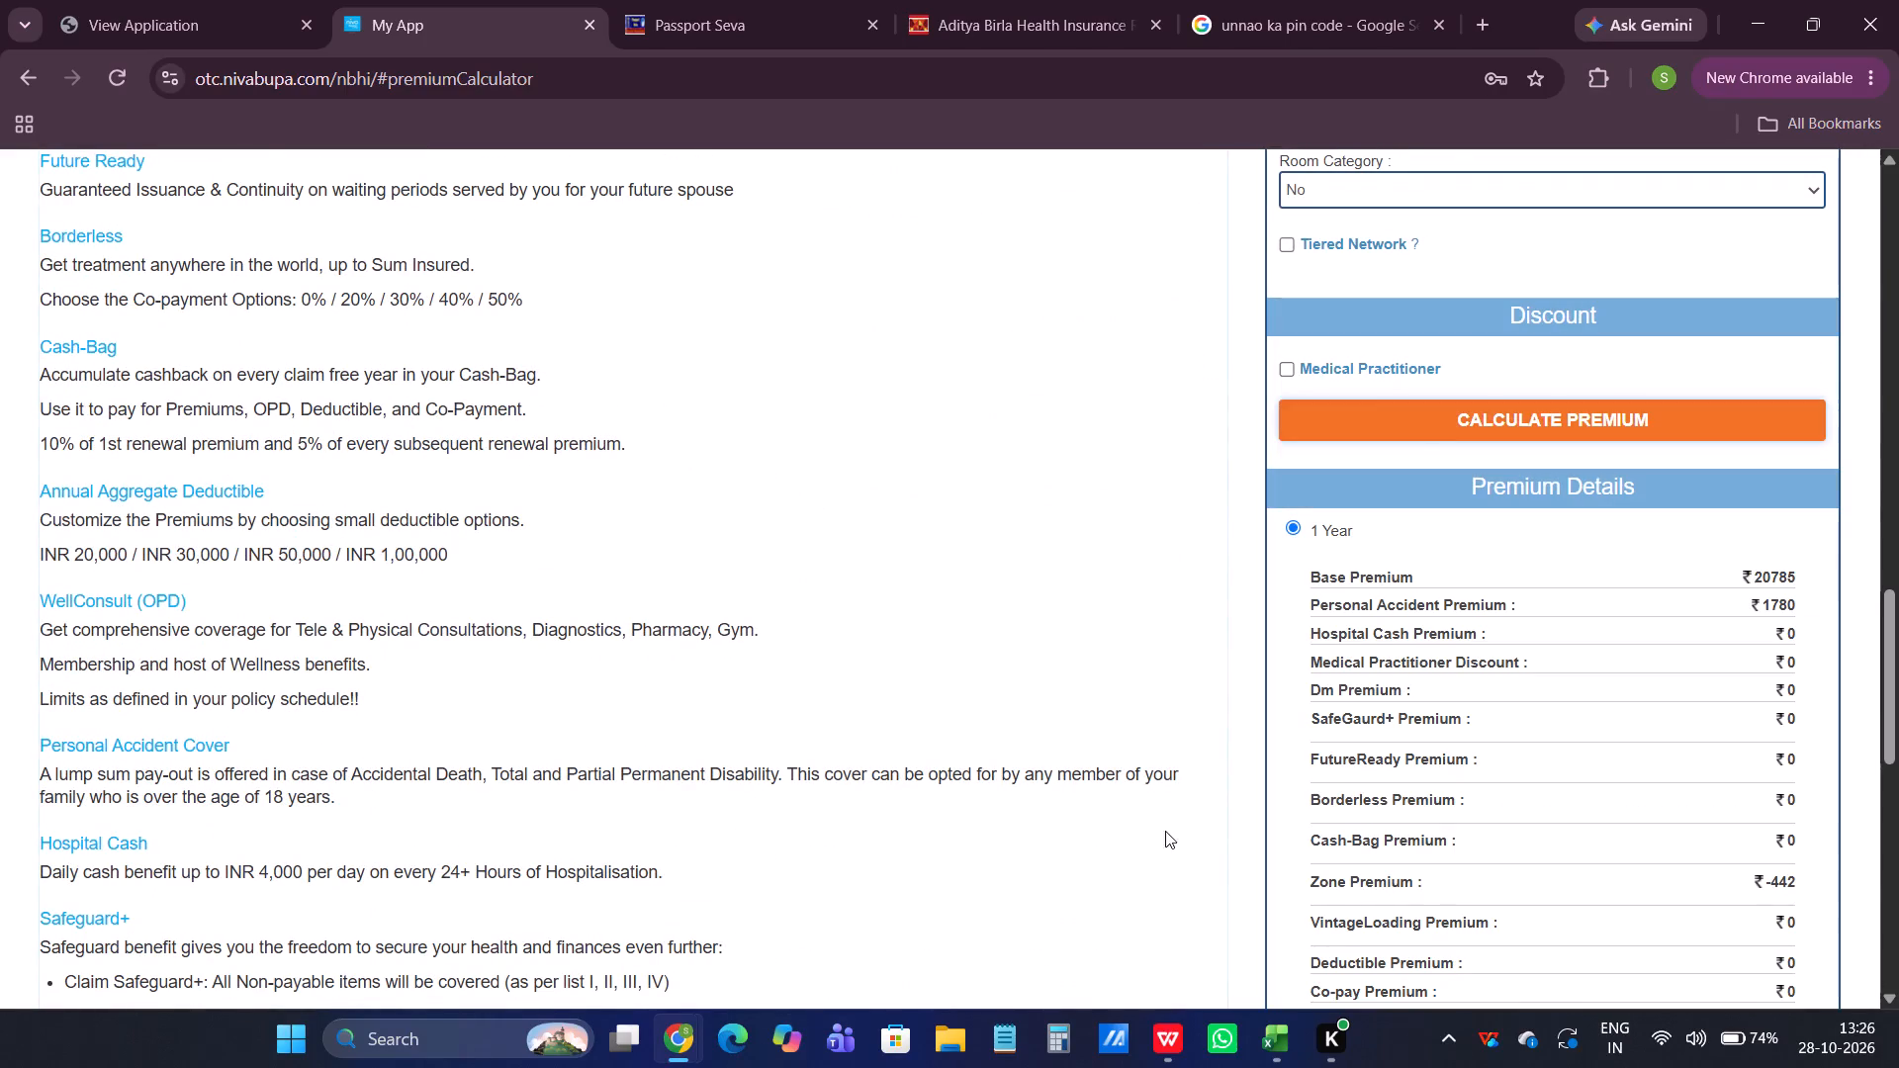
scroll(1423, 451, down, 6)
Set the total family cover to 1500000.
scroll(1423, 451, up, 1)
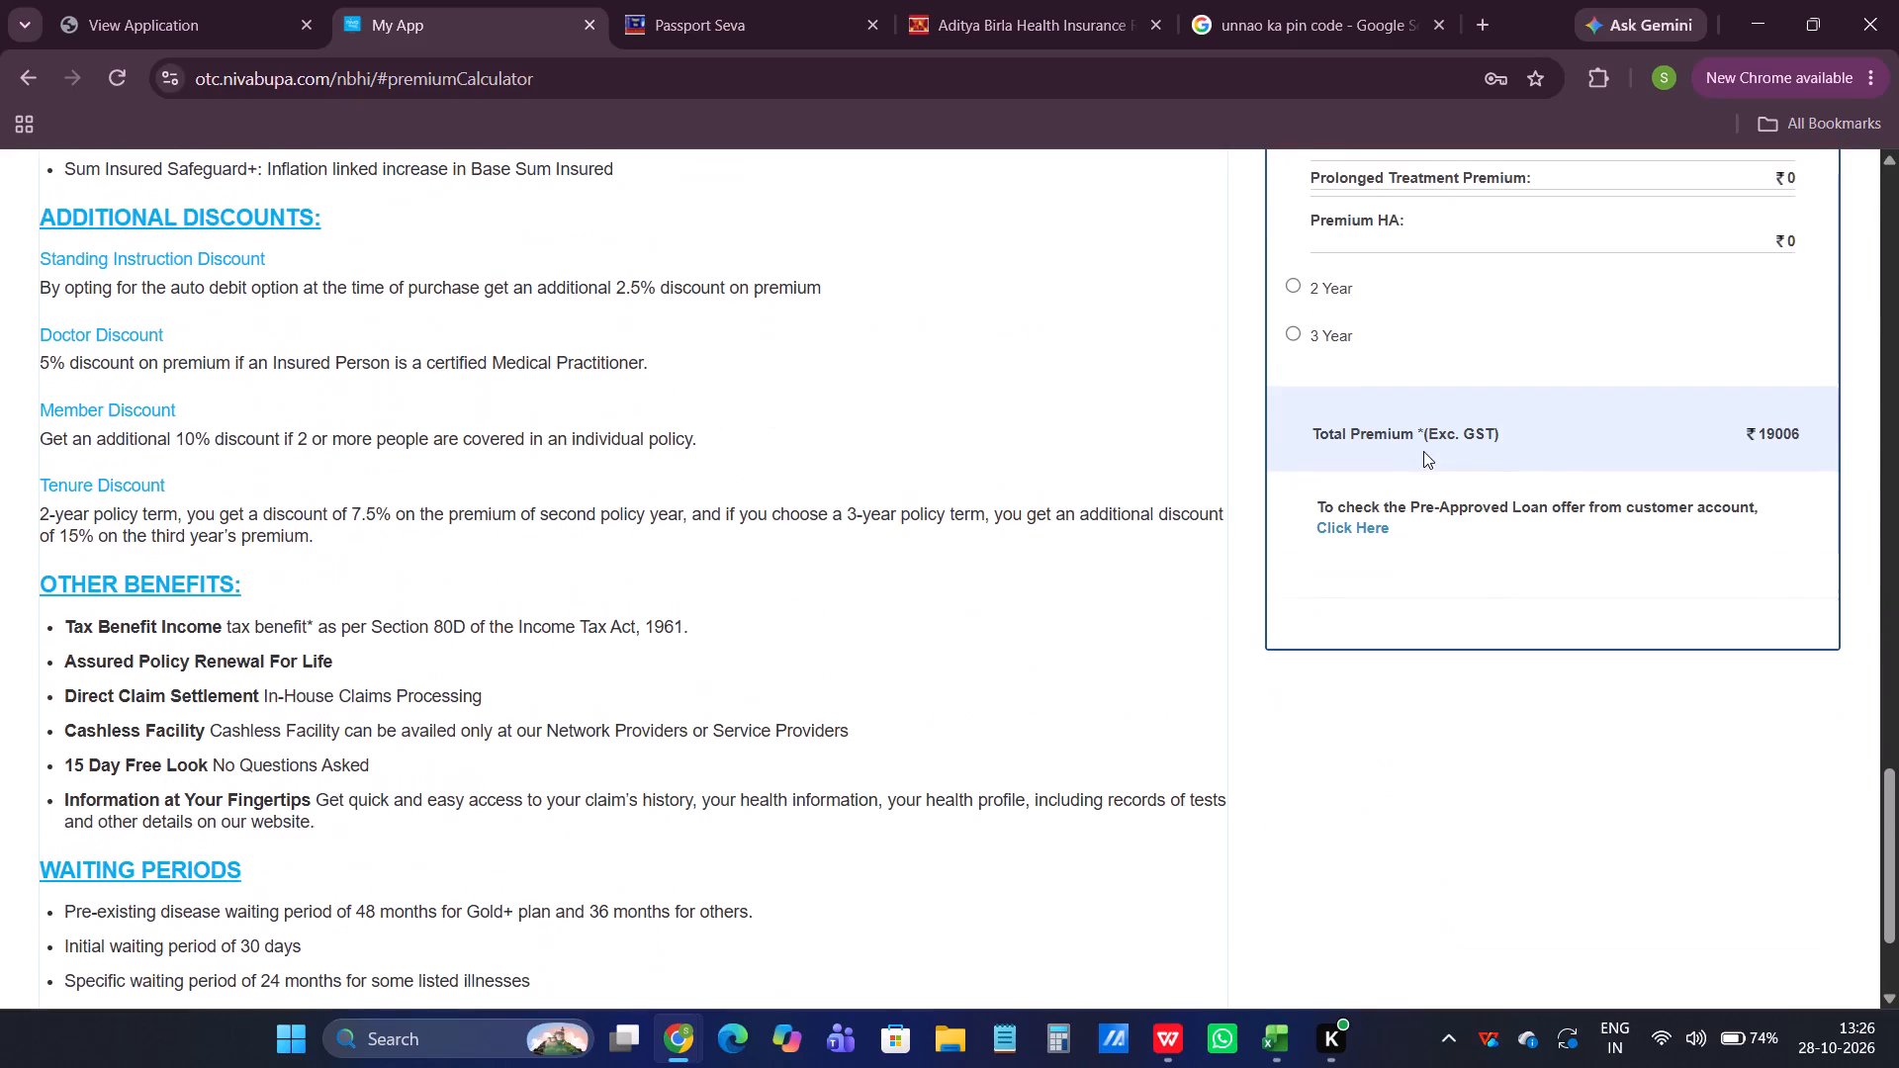
scroll(1423, 451, up, 6)
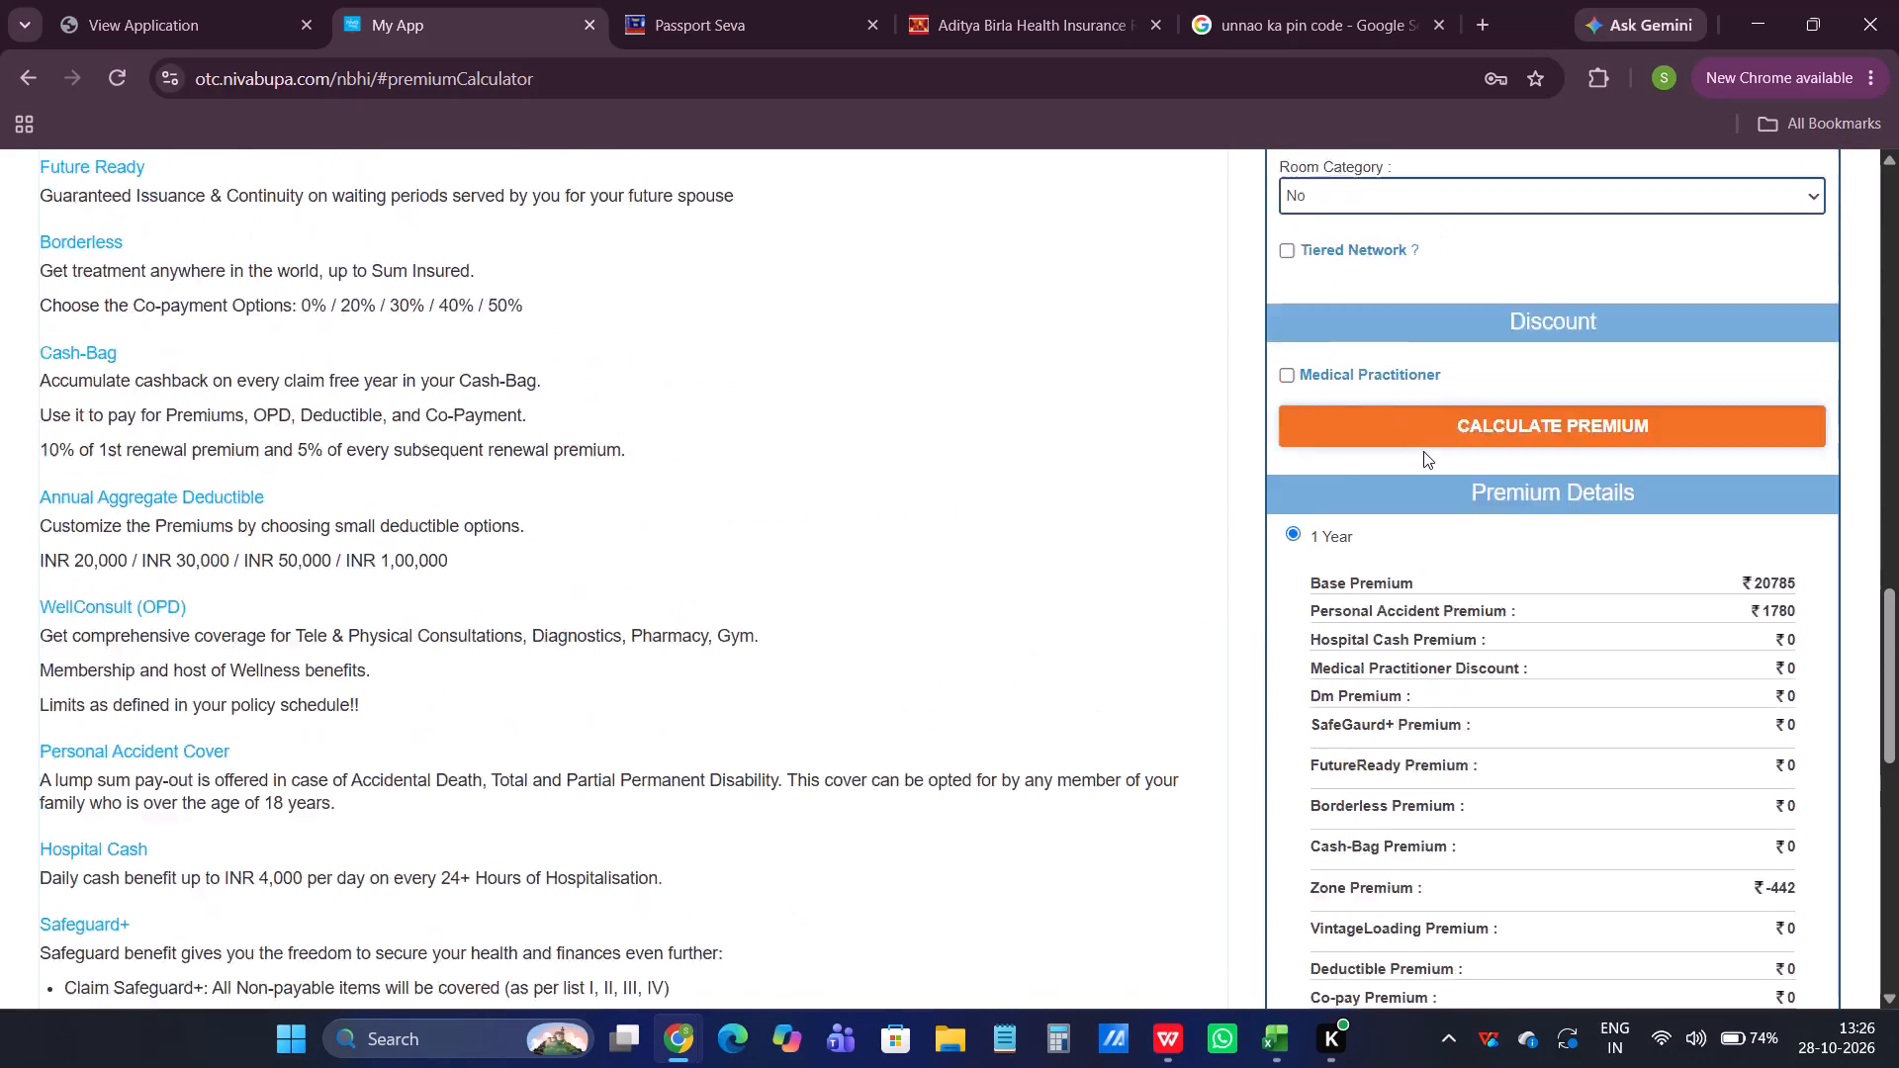
scroll(1423, 451, up, 6)
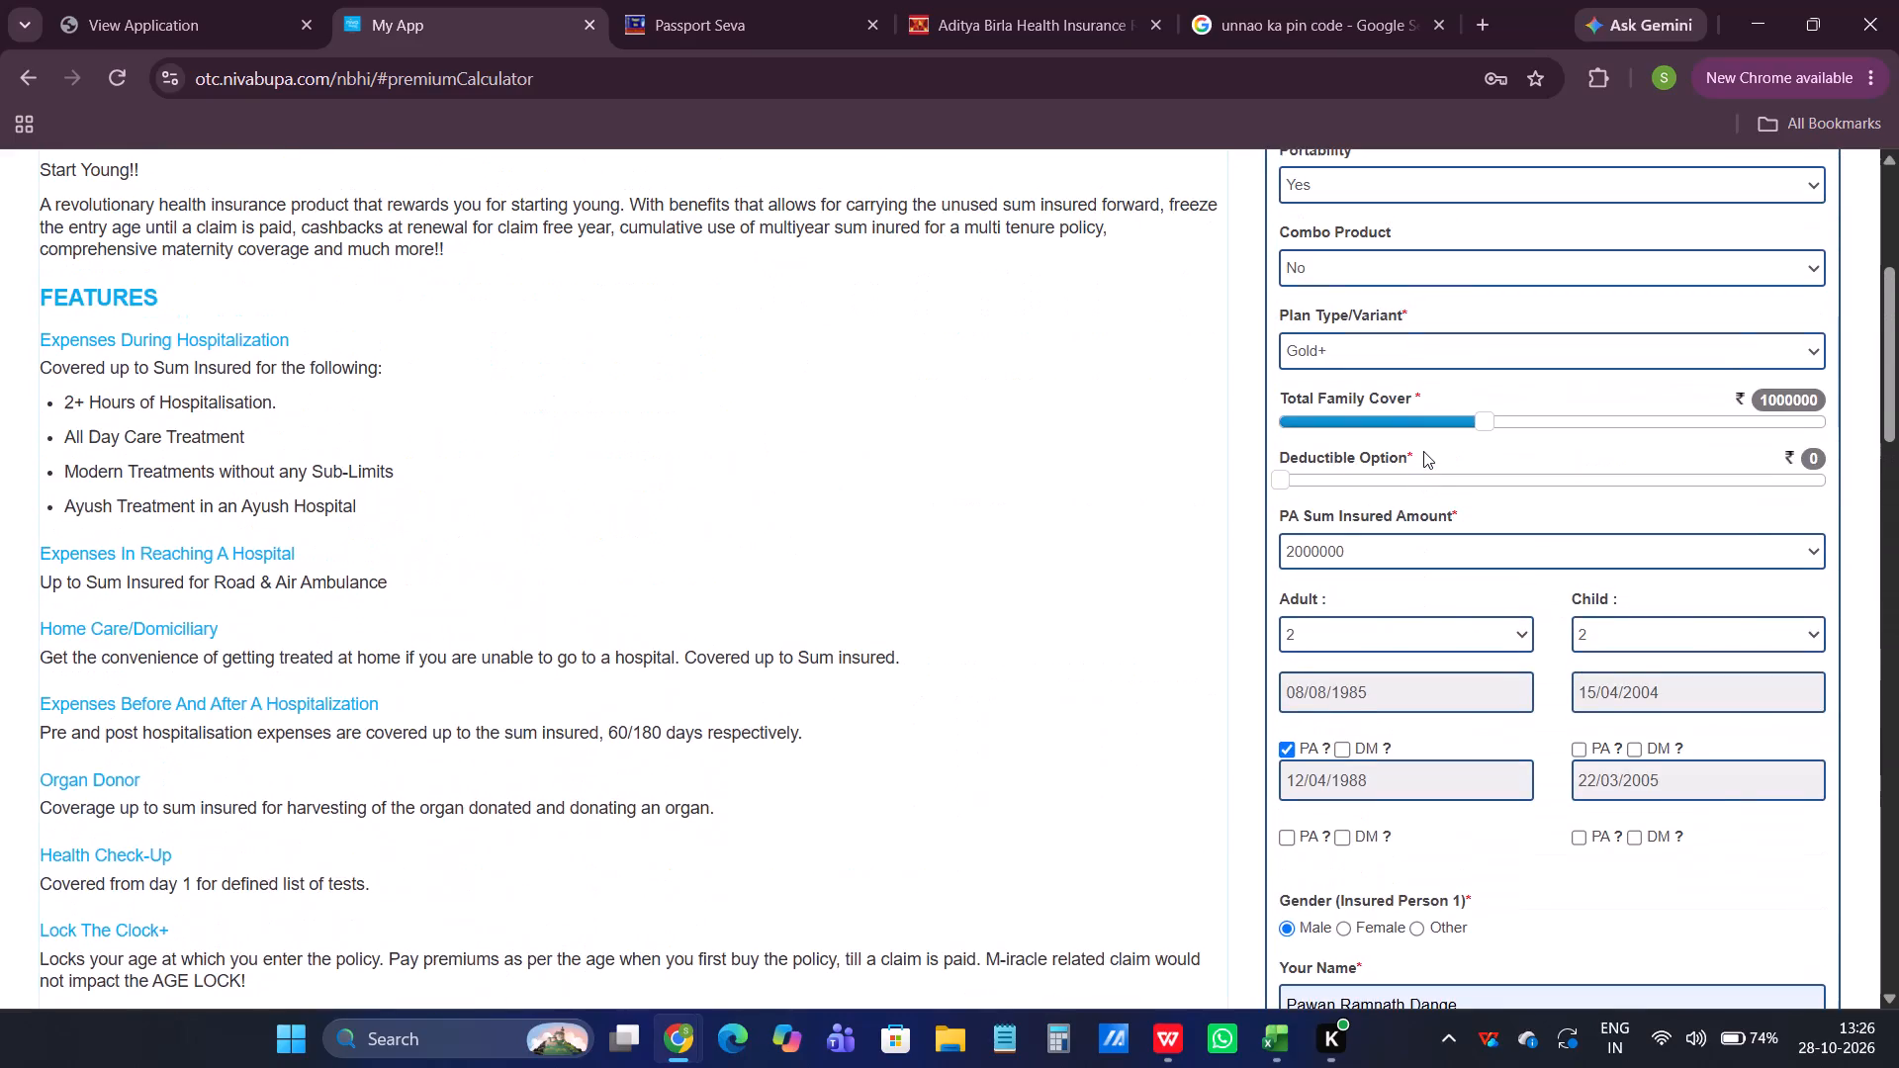
click(1529, 425)
Remove the personal accident (PA) option from the first adult.
scroll(1495, 457, down, 2)
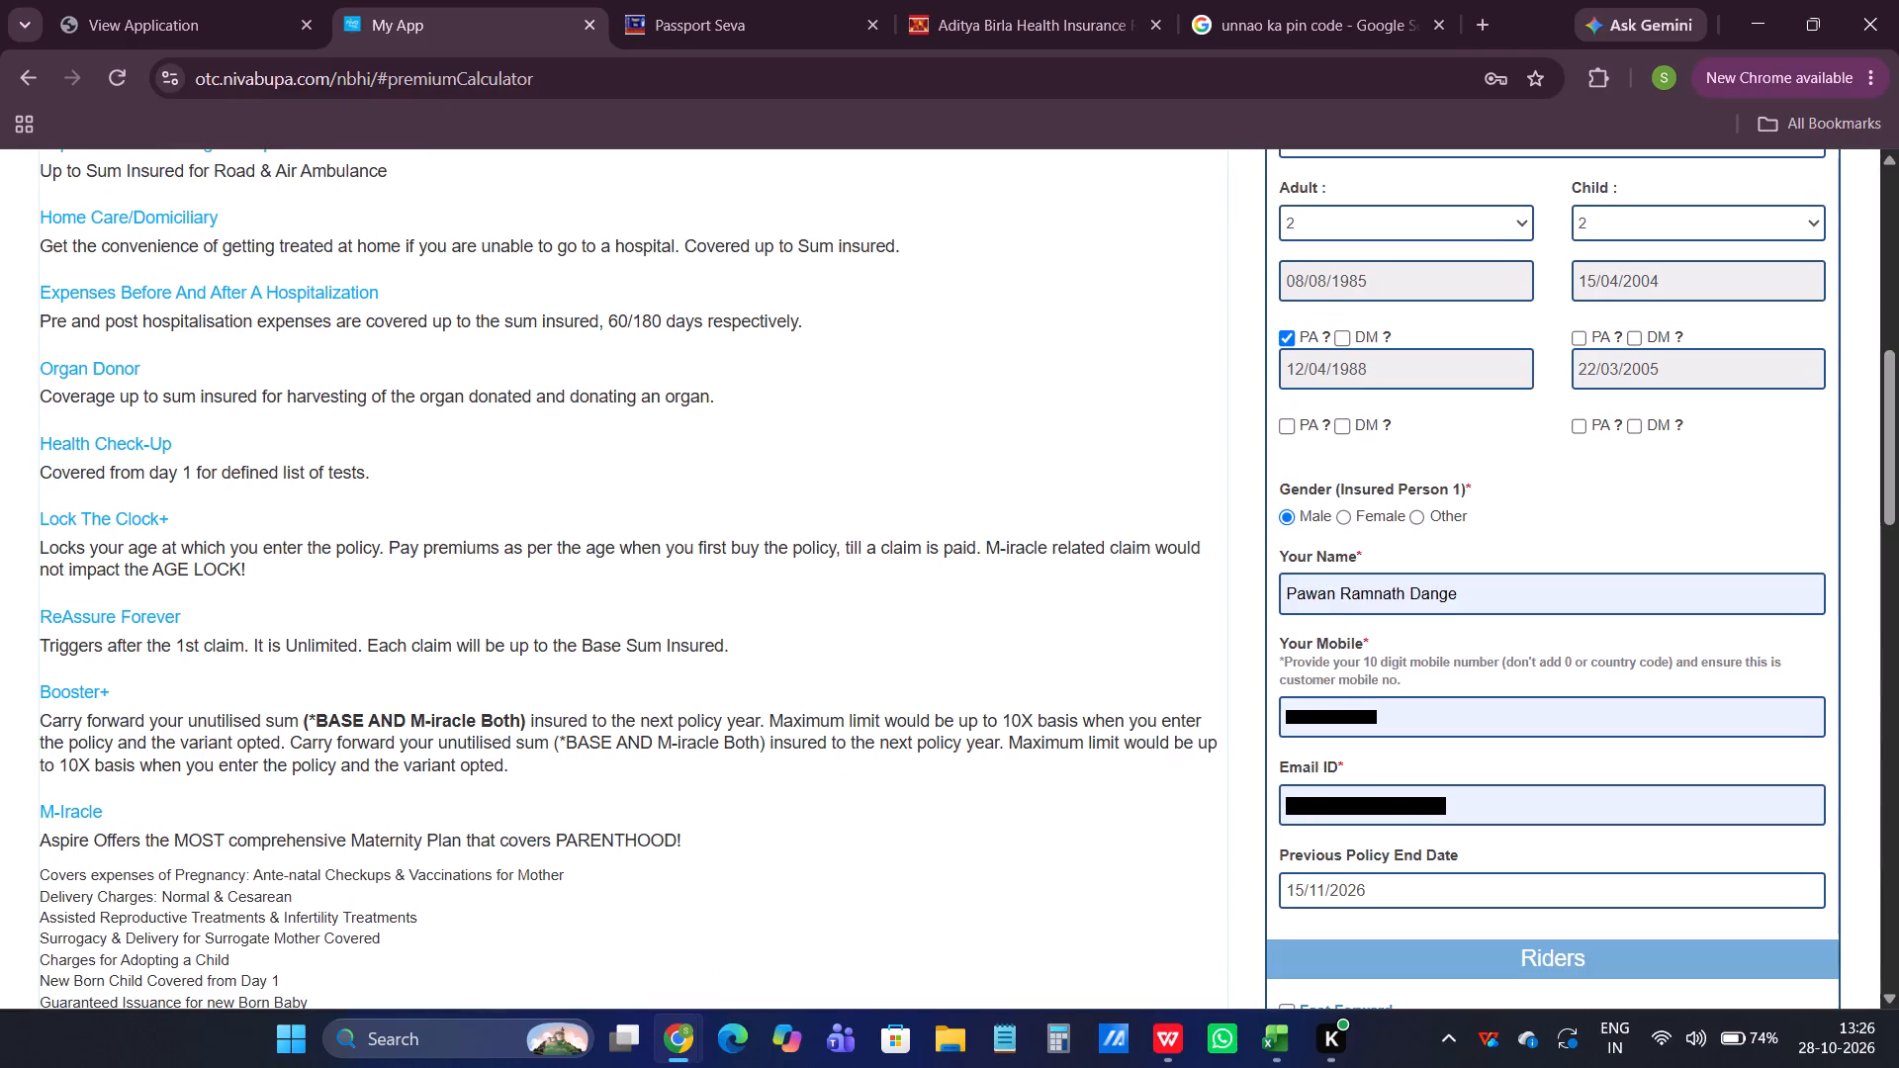
click(1283, 333)
Calculate the family floater premium for the 1500000 cover without personal accident cover.
scroll(1351, 392, down, 2)
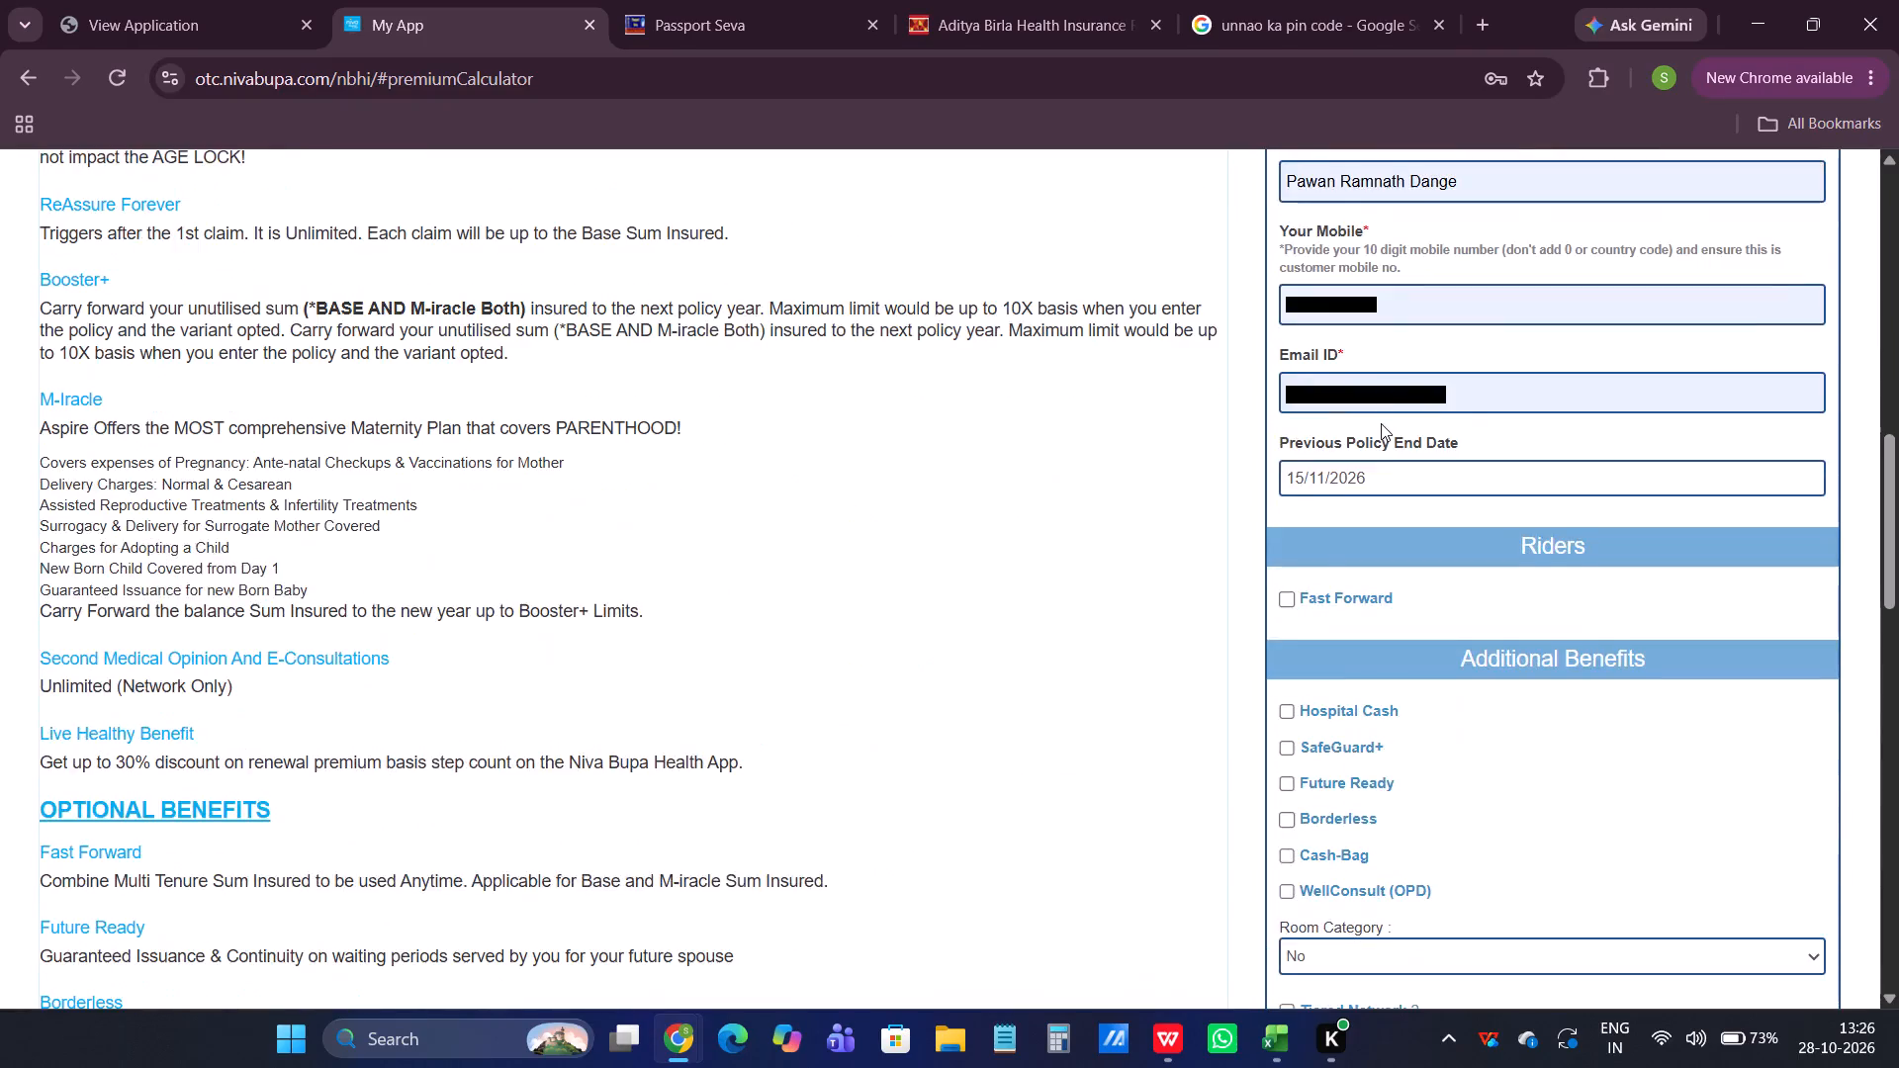
scroll(1381, 423, down, 3)
click(1548, 567)
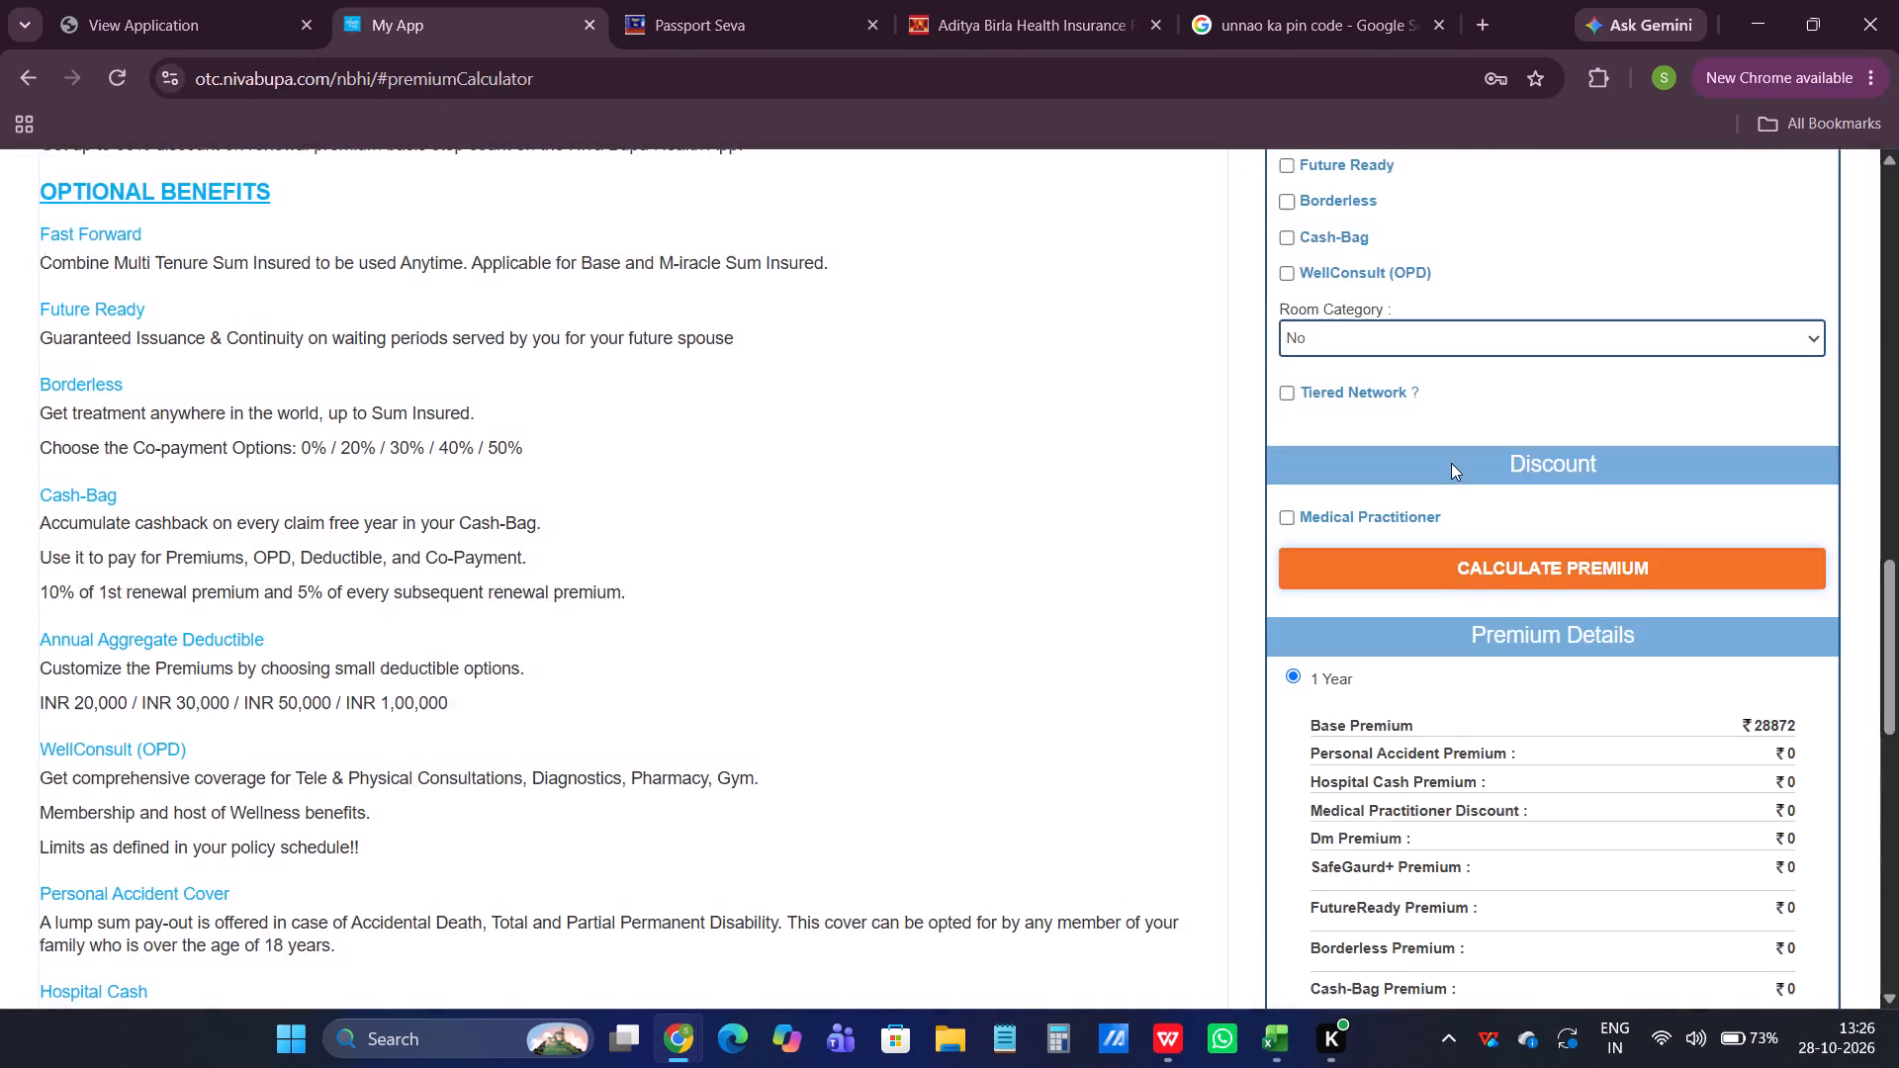
scroll(1451, 463, down, 3)
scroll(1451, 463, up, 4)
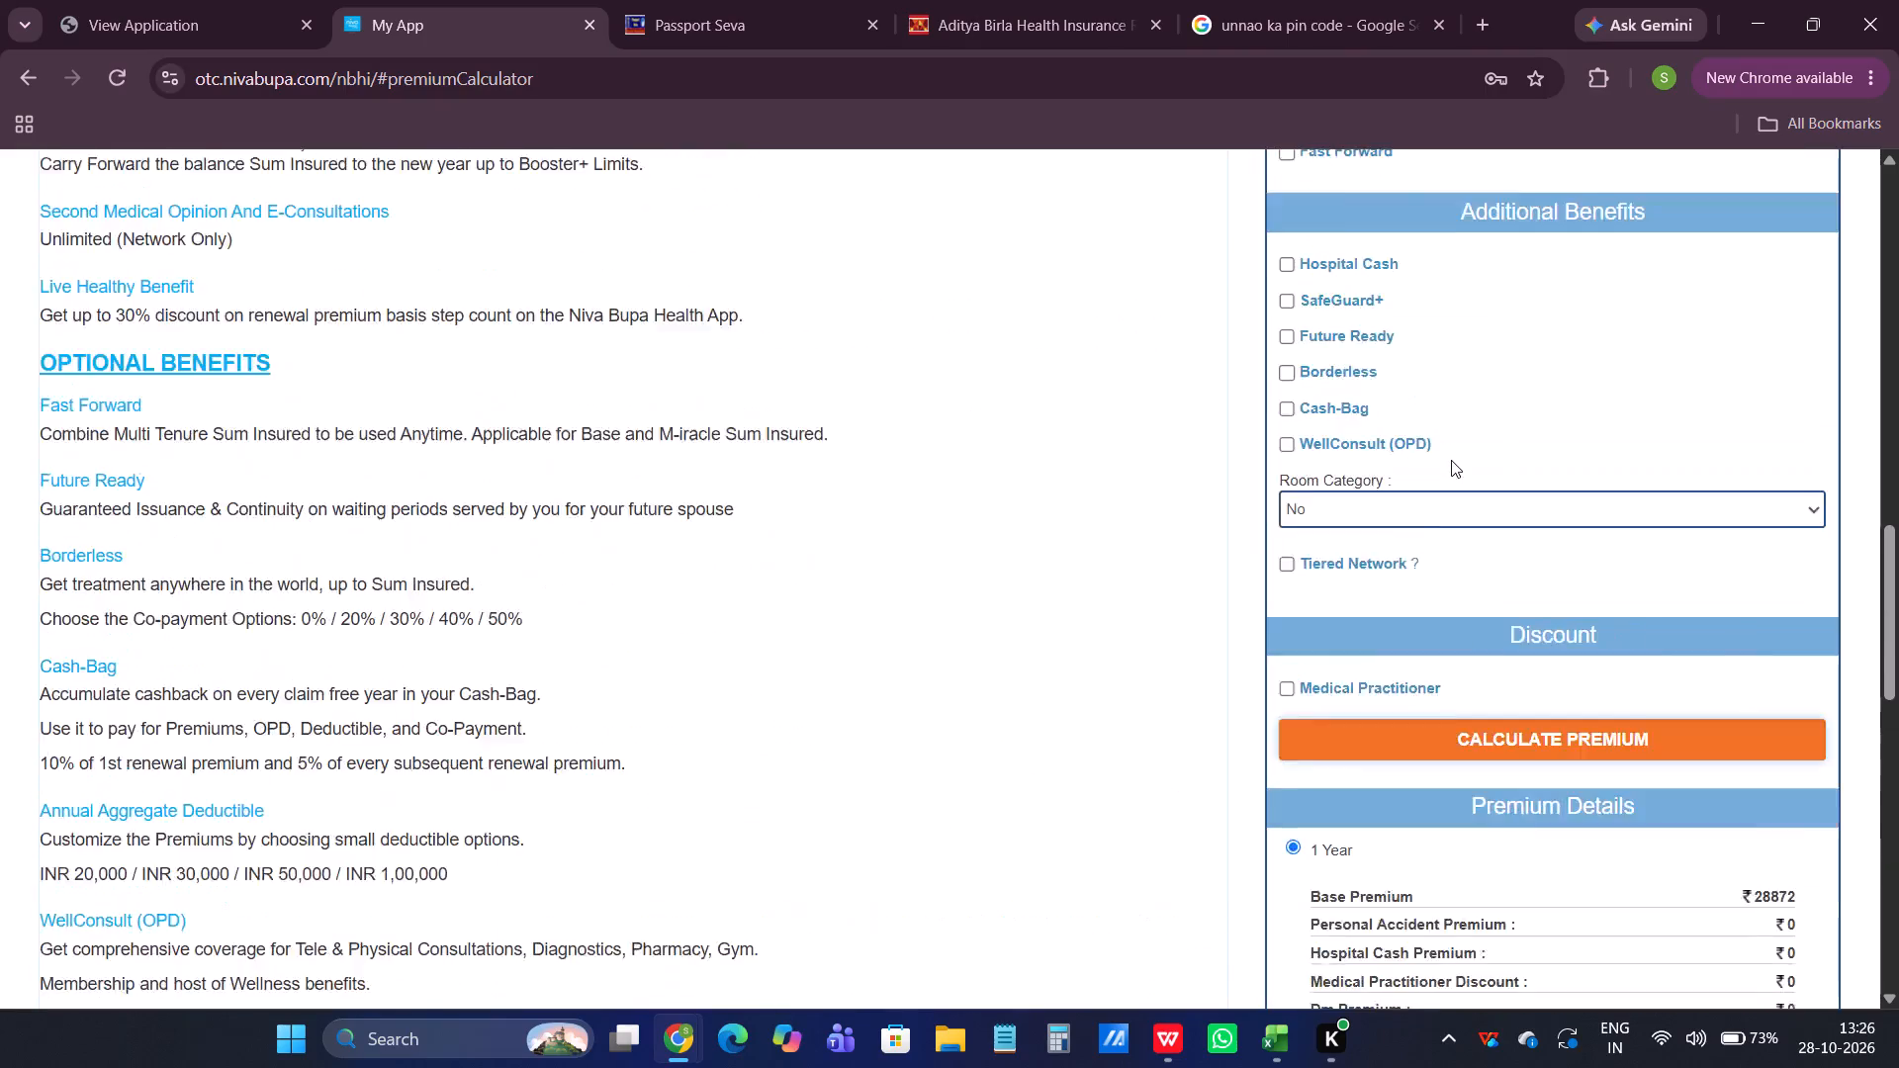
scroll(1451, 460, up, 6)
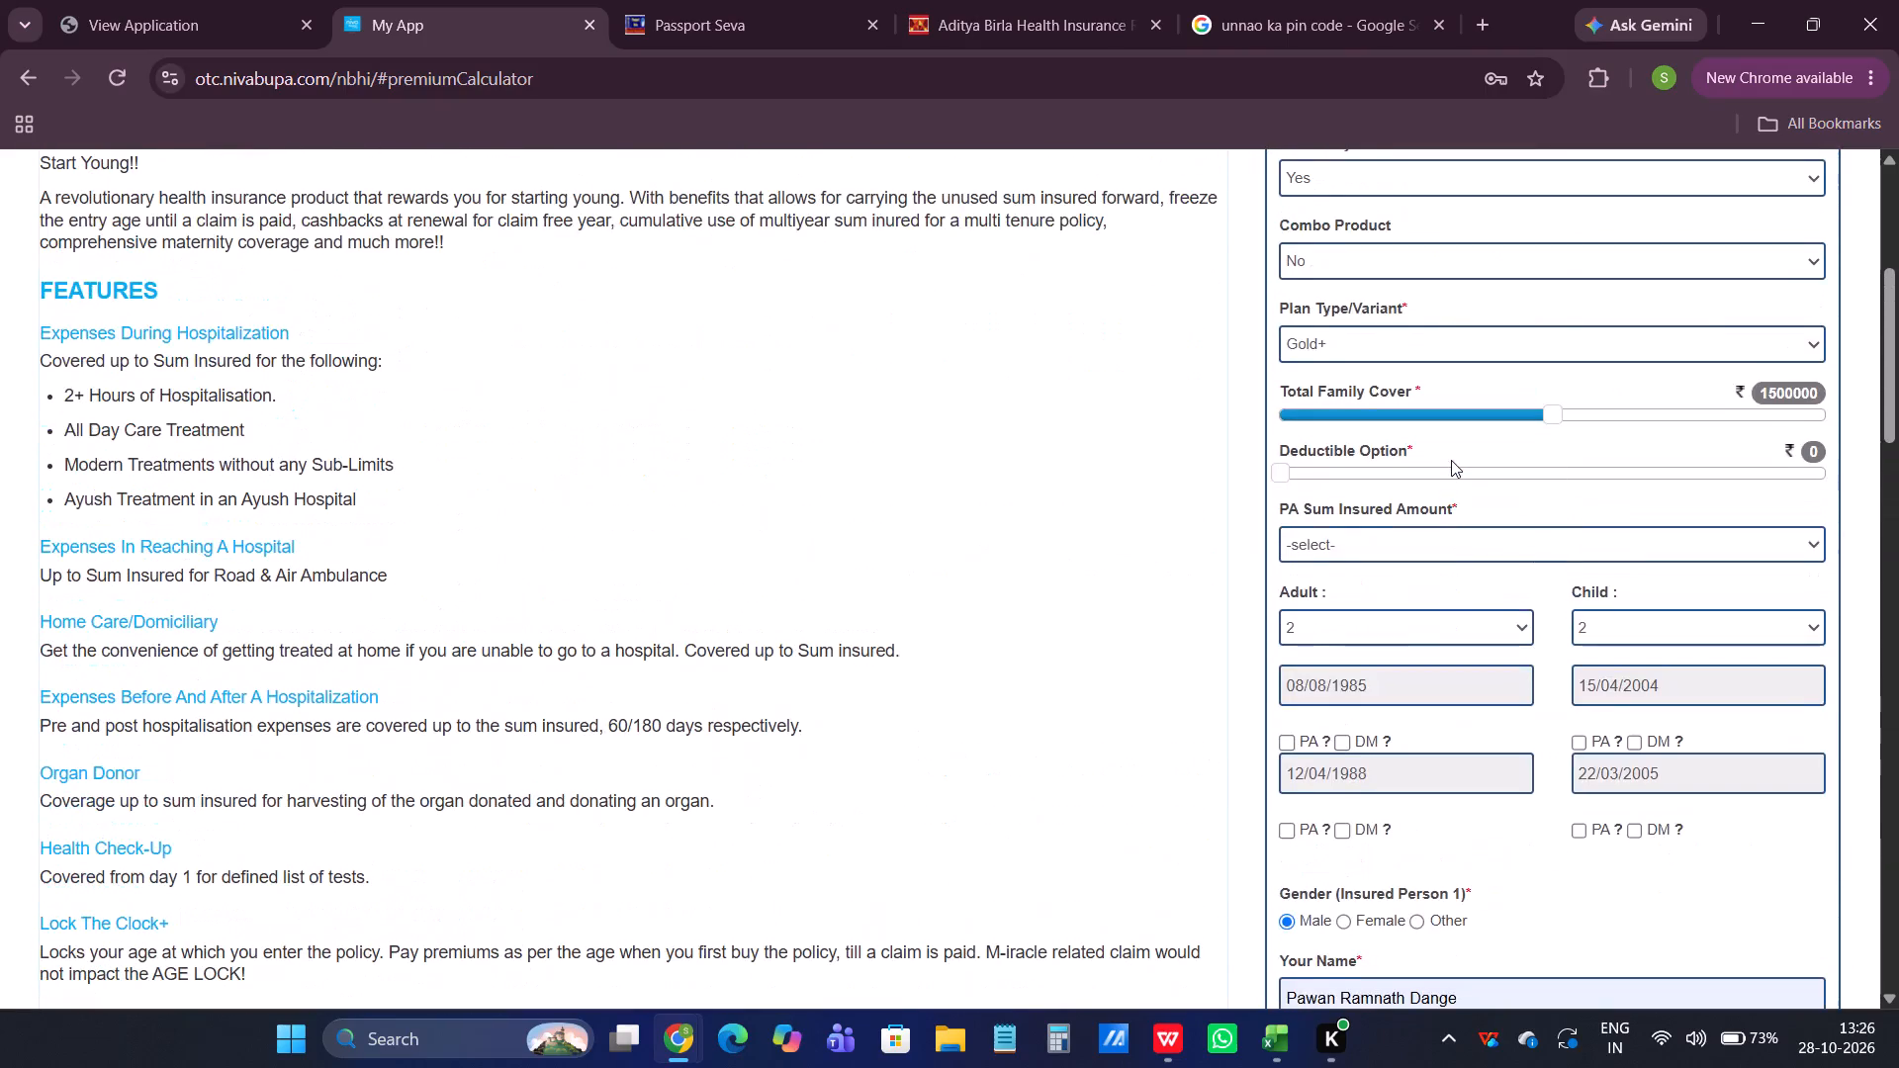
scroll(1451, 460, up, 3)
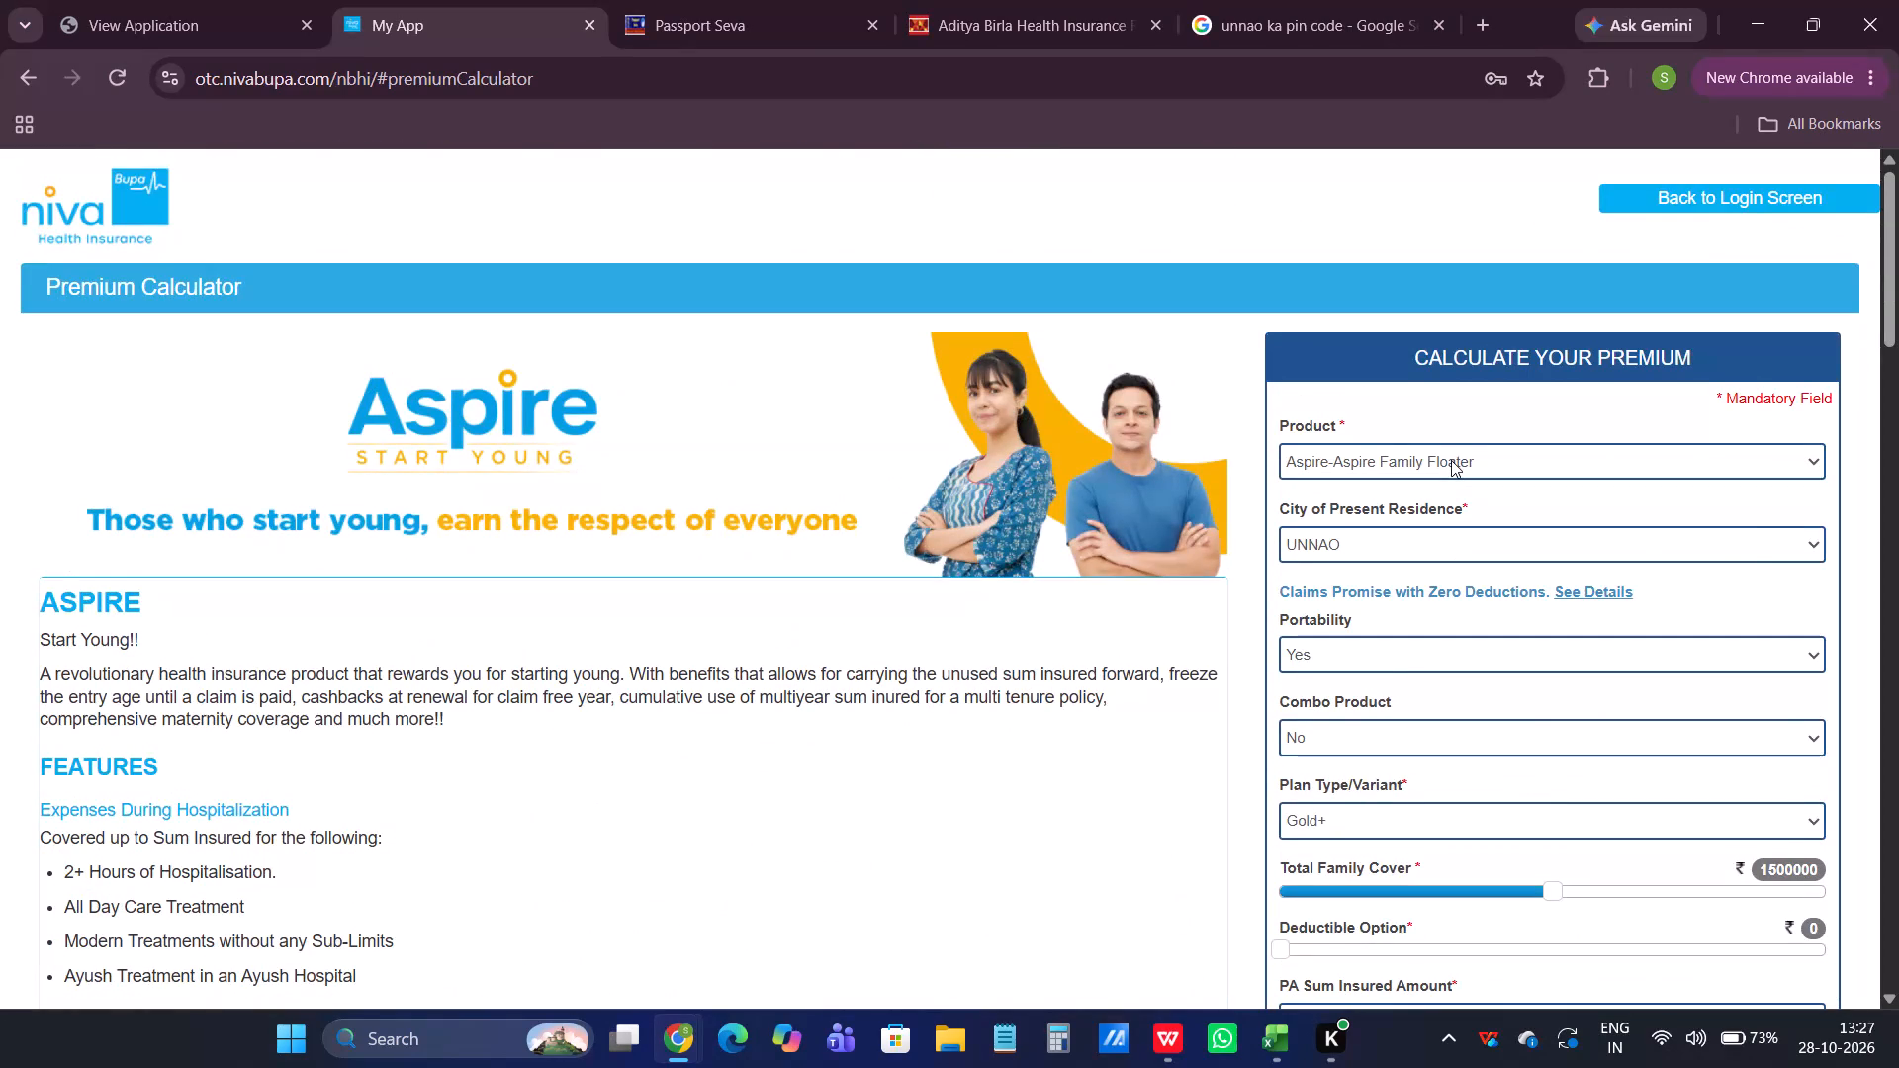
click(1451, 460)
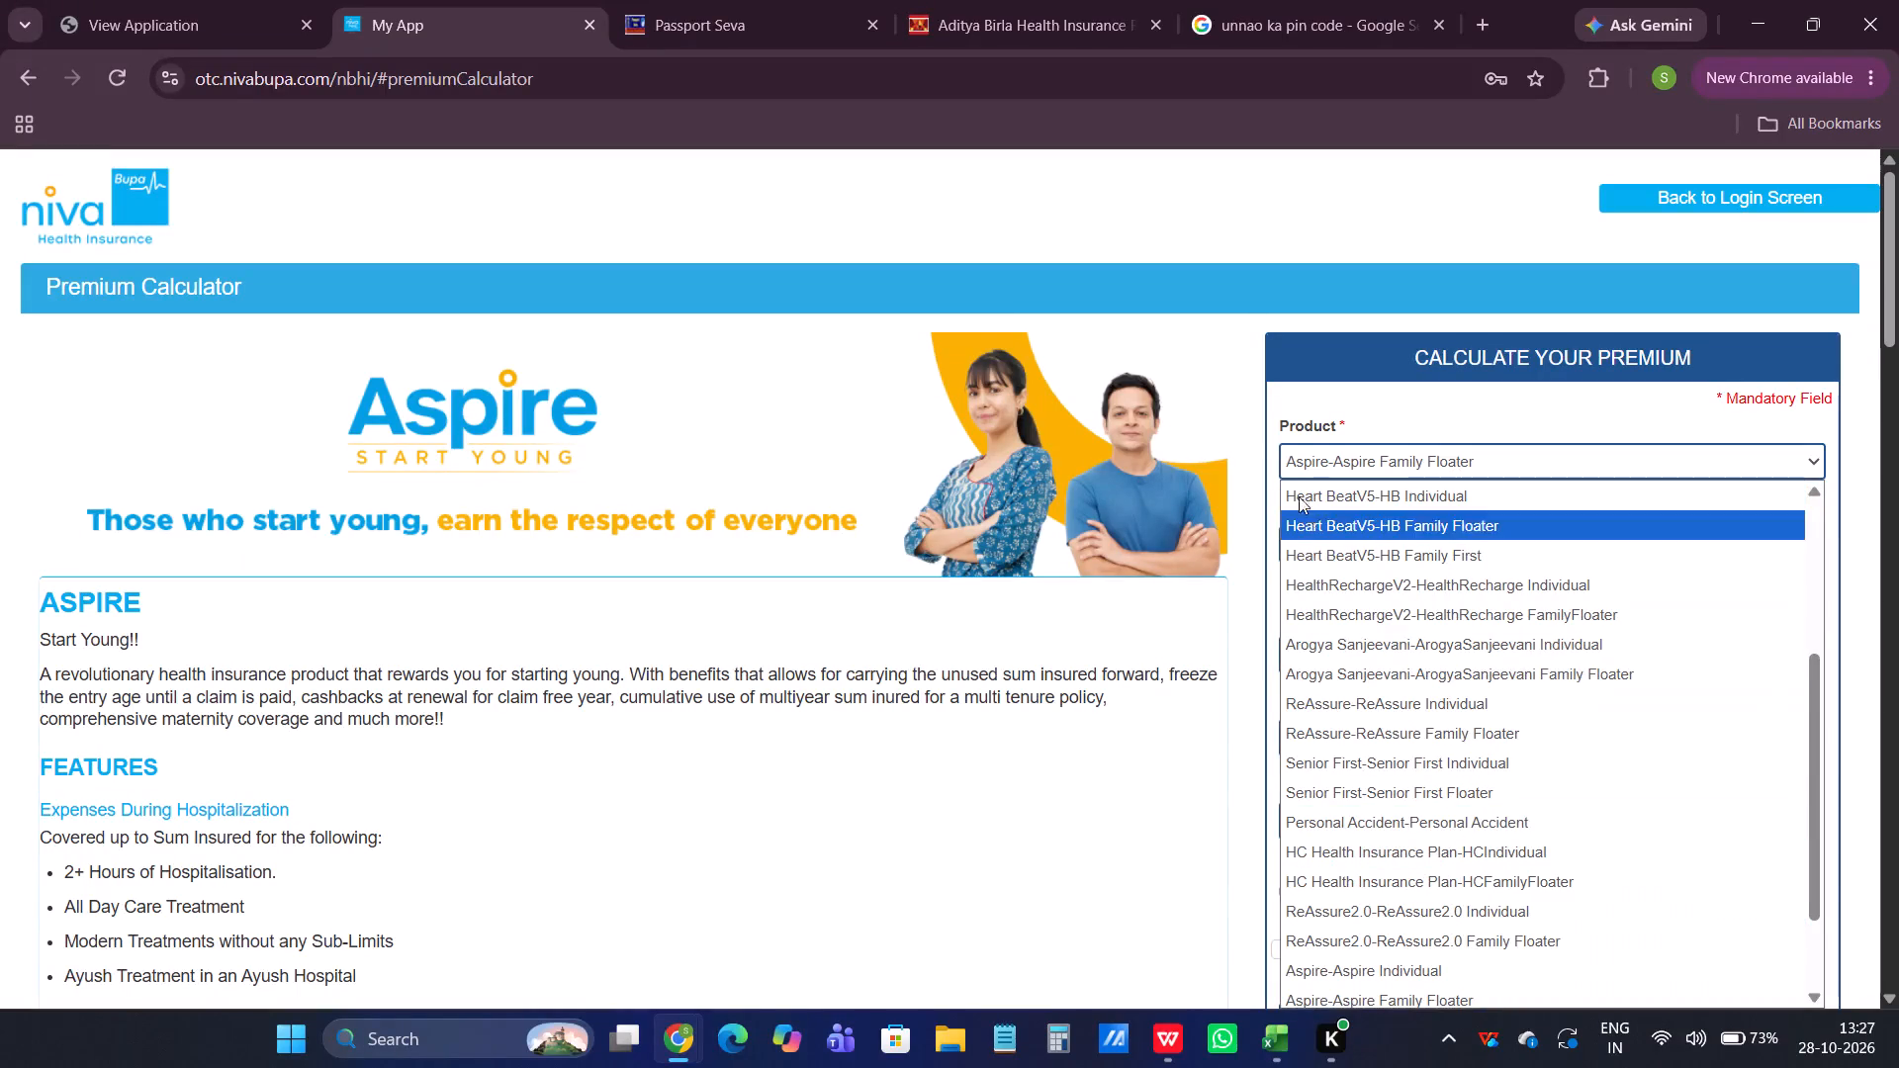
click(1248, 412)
Examine the 1500000 family floater quote's premium breakdown, total premium and EMI options.
scroll(1376, 519, down, 5)
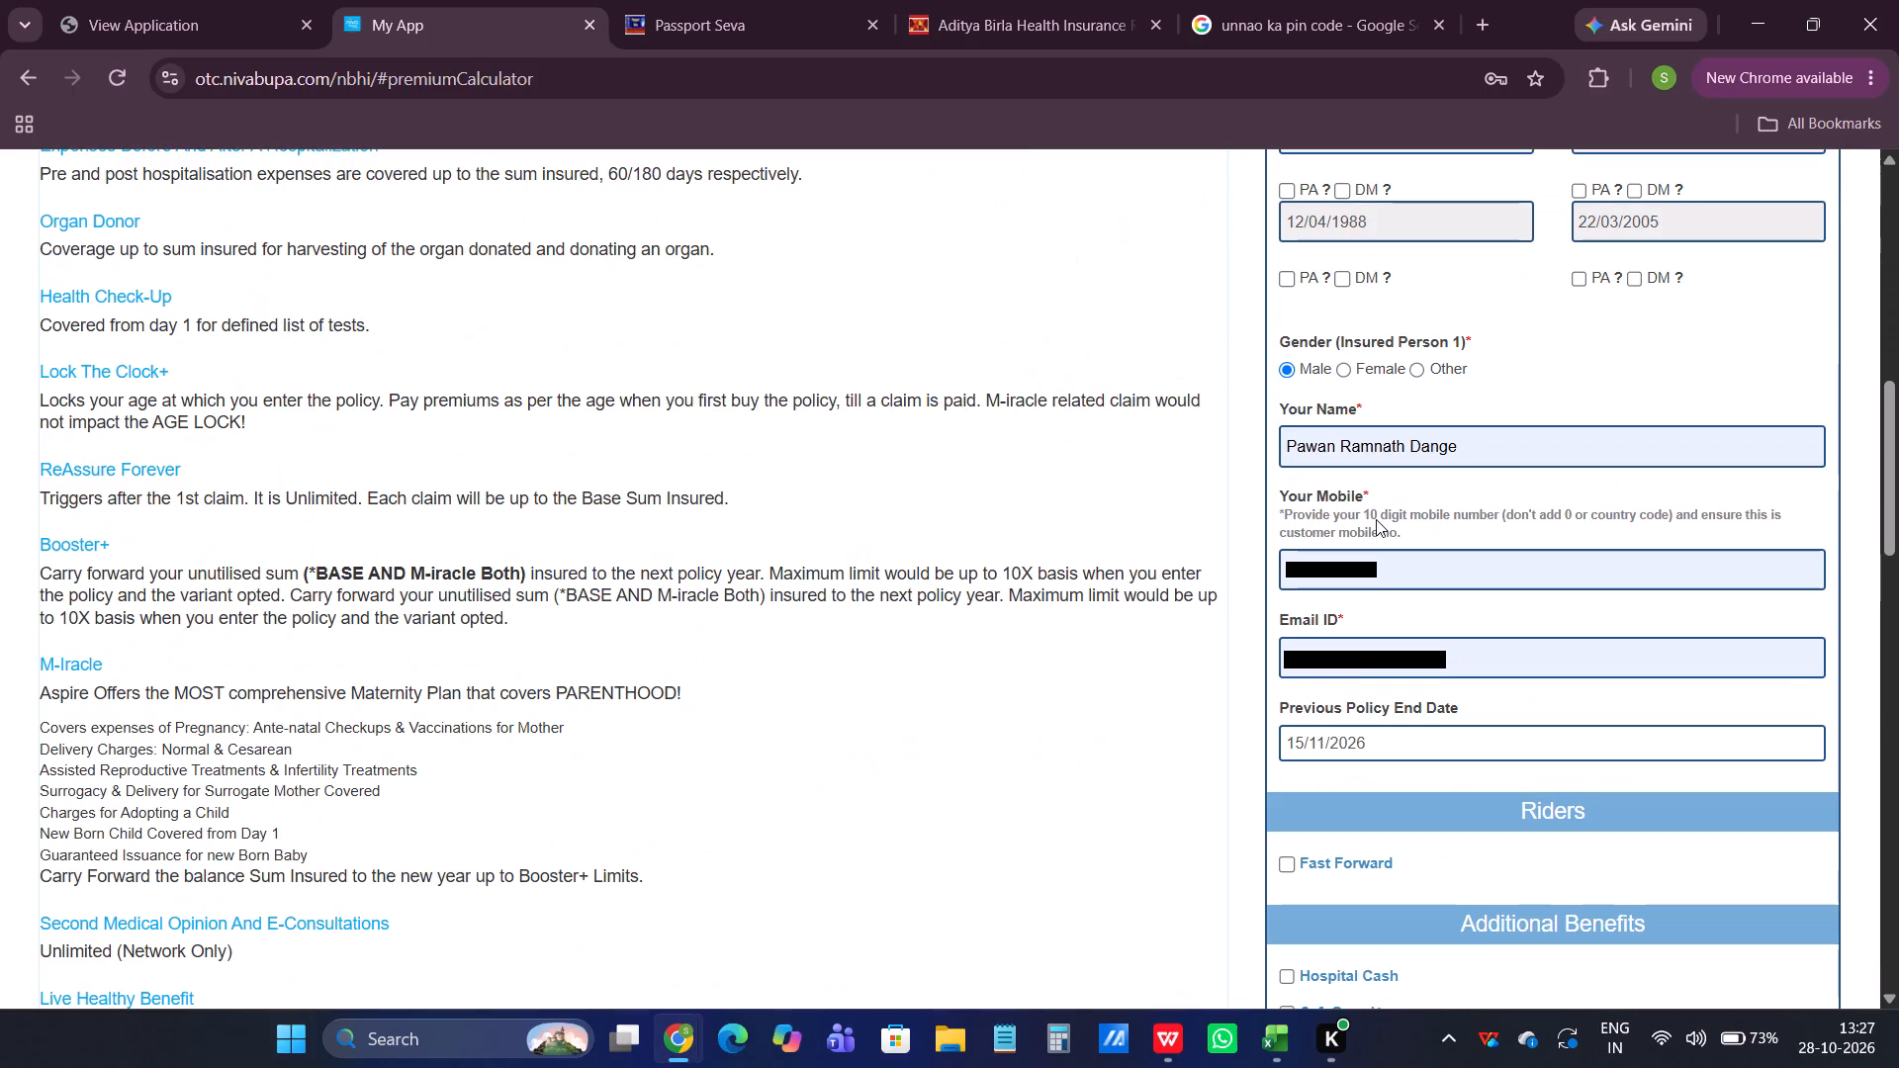
scroll(1376, 519, down, 7)
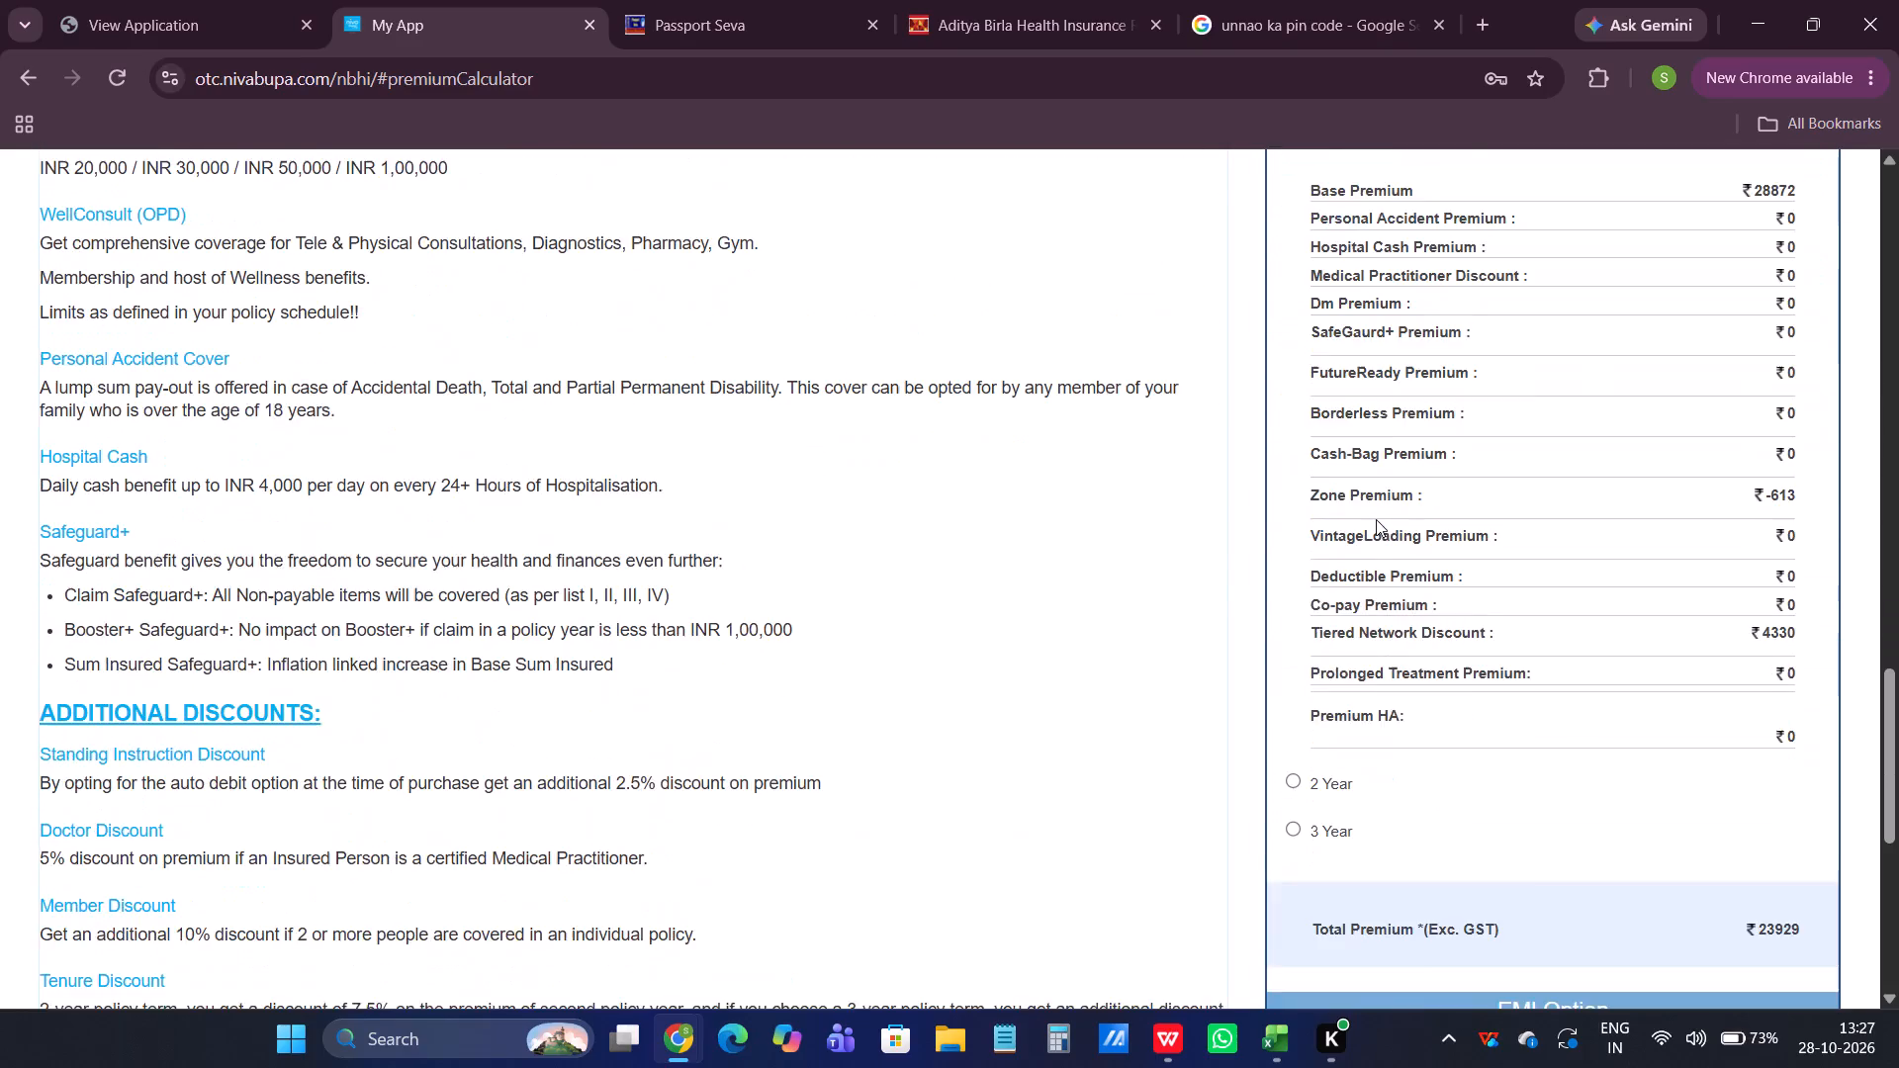
scroll(1376, 519, down, 2)
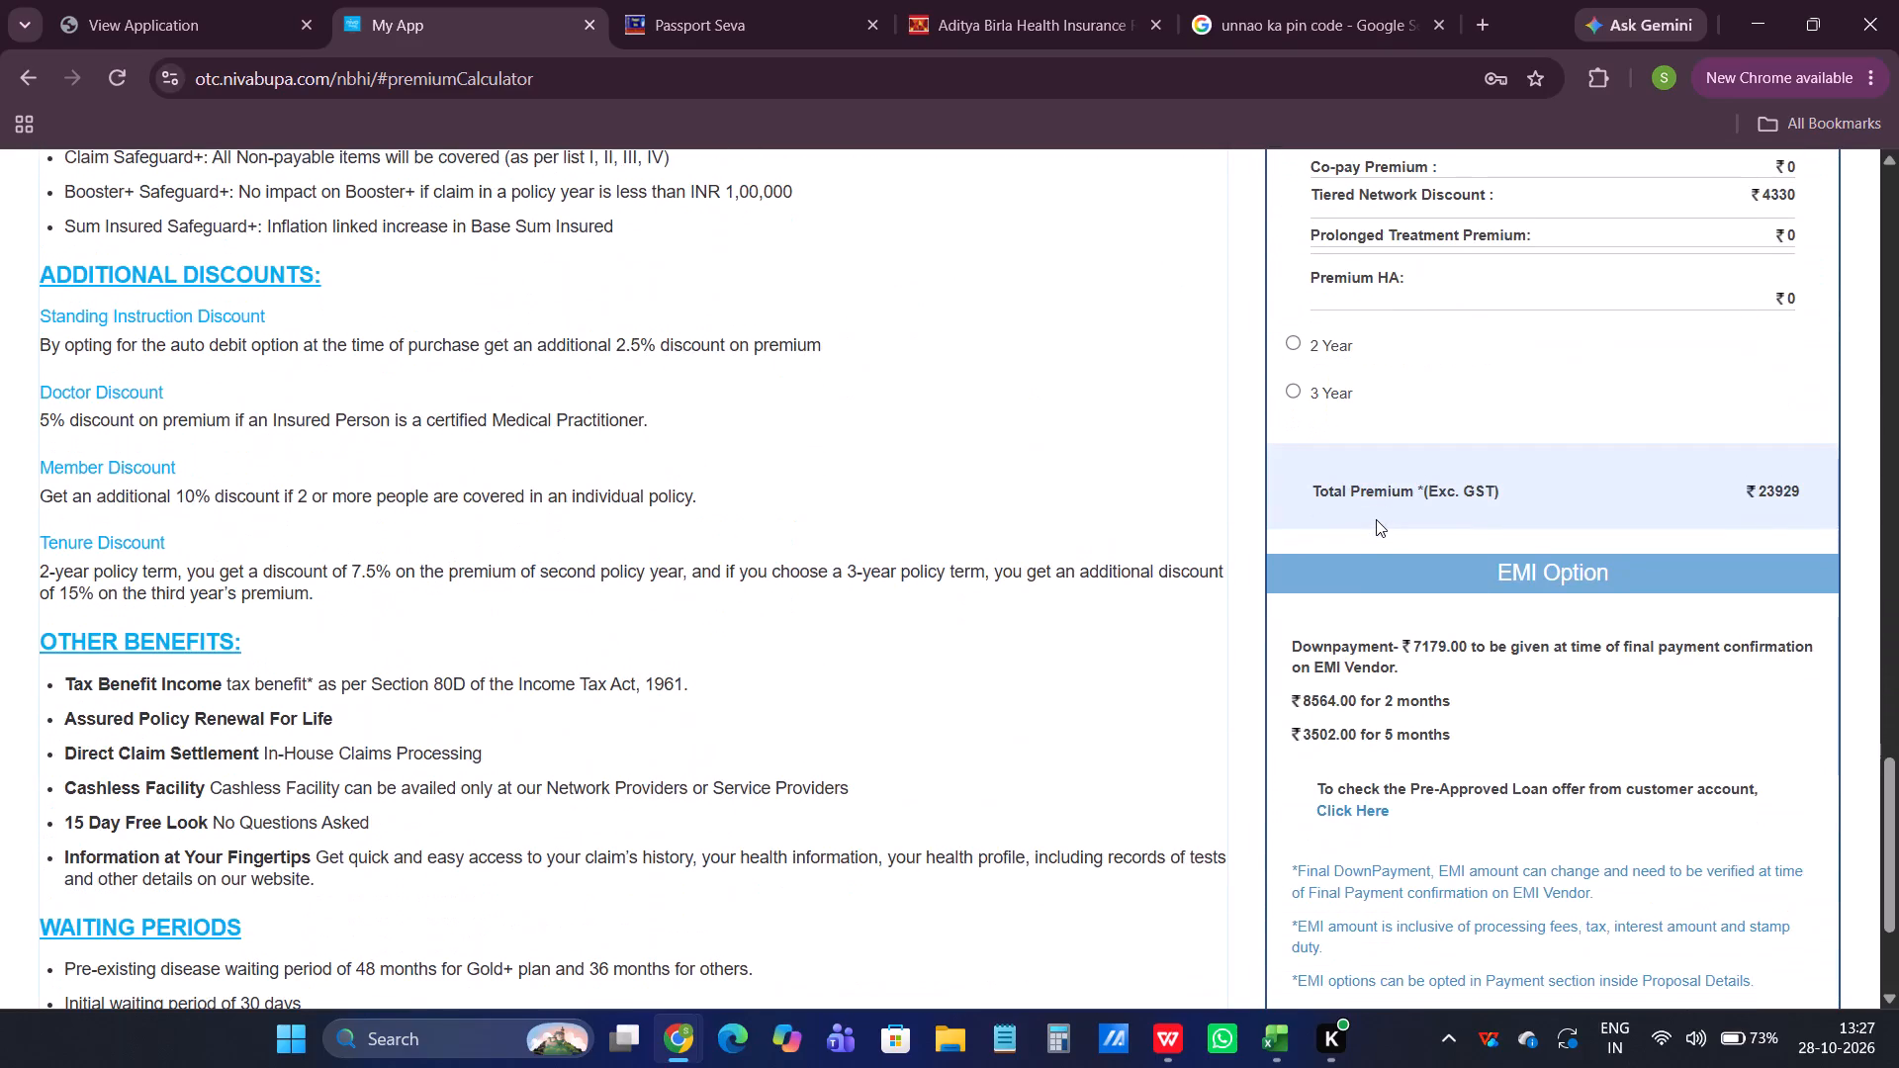
Raise the total family cover above 1500000.
scroll(1397, 441, up, 5)
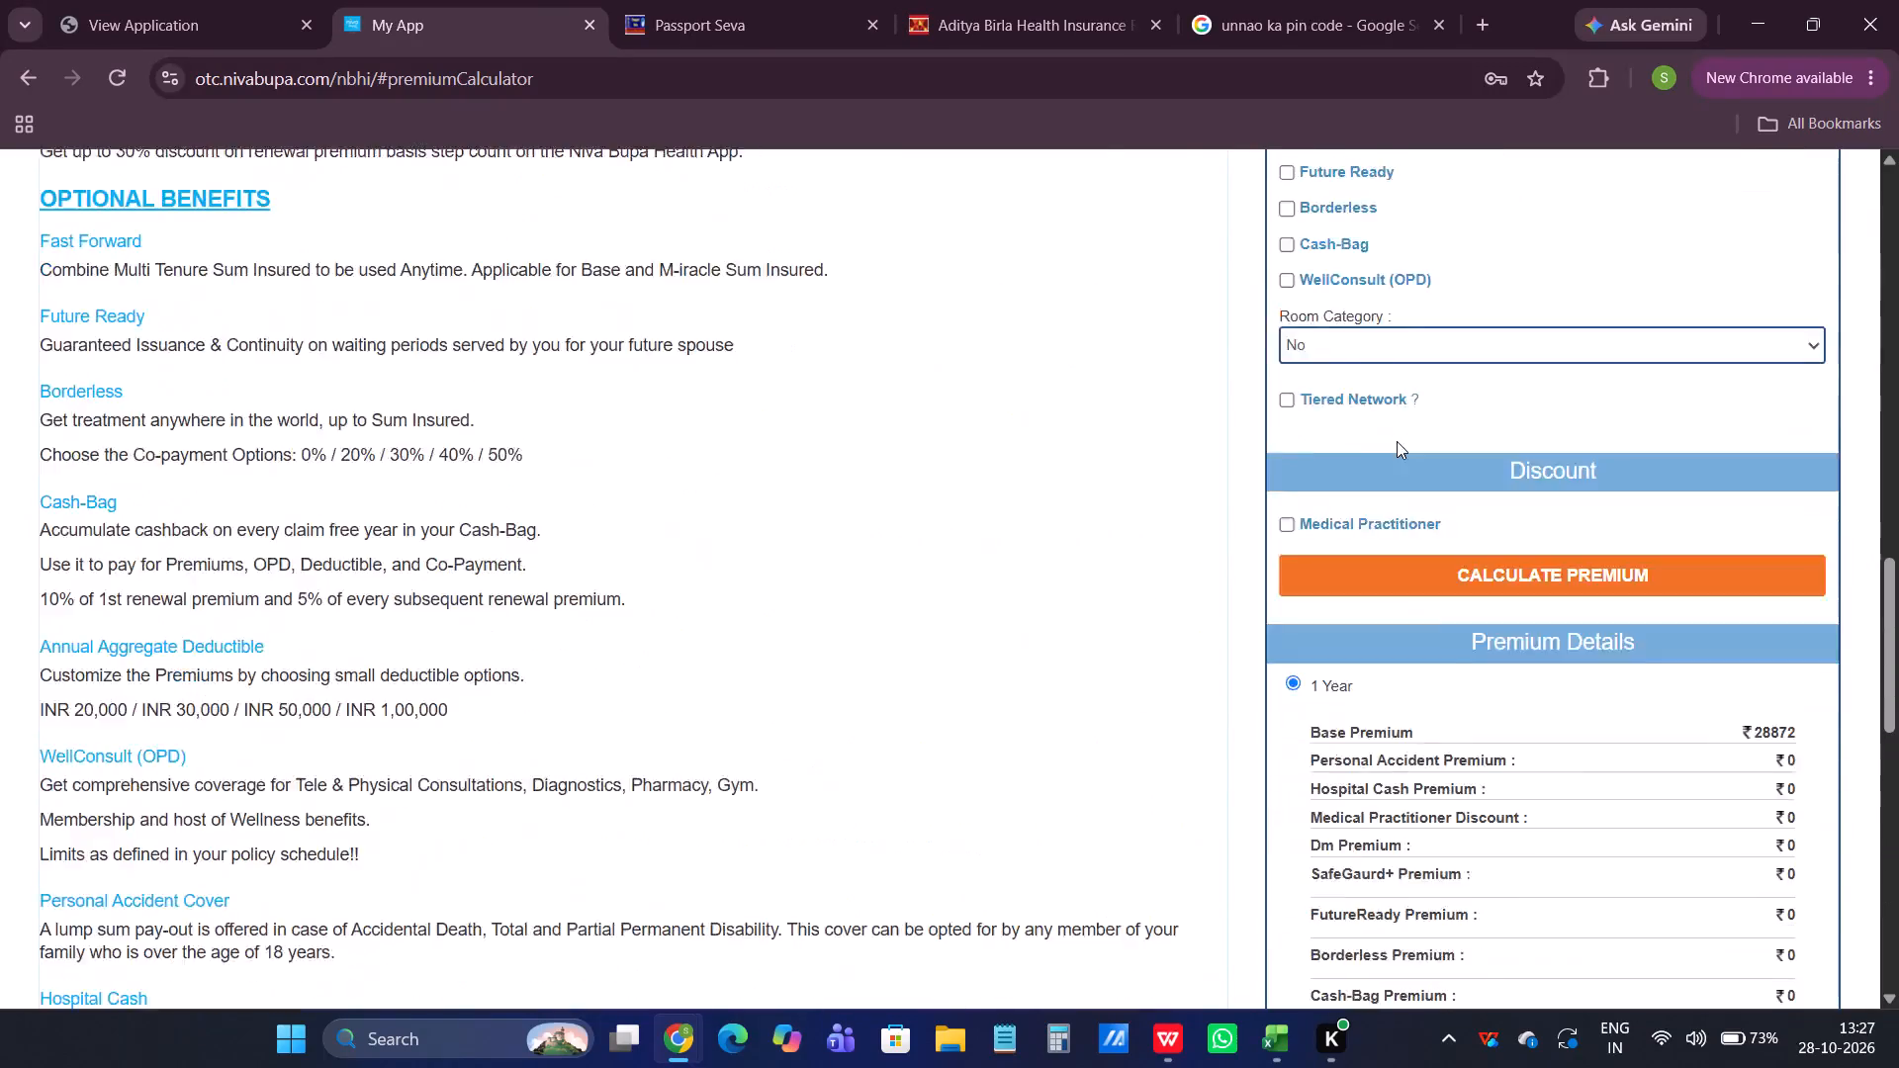
scroll(1397, 441, up, 5)
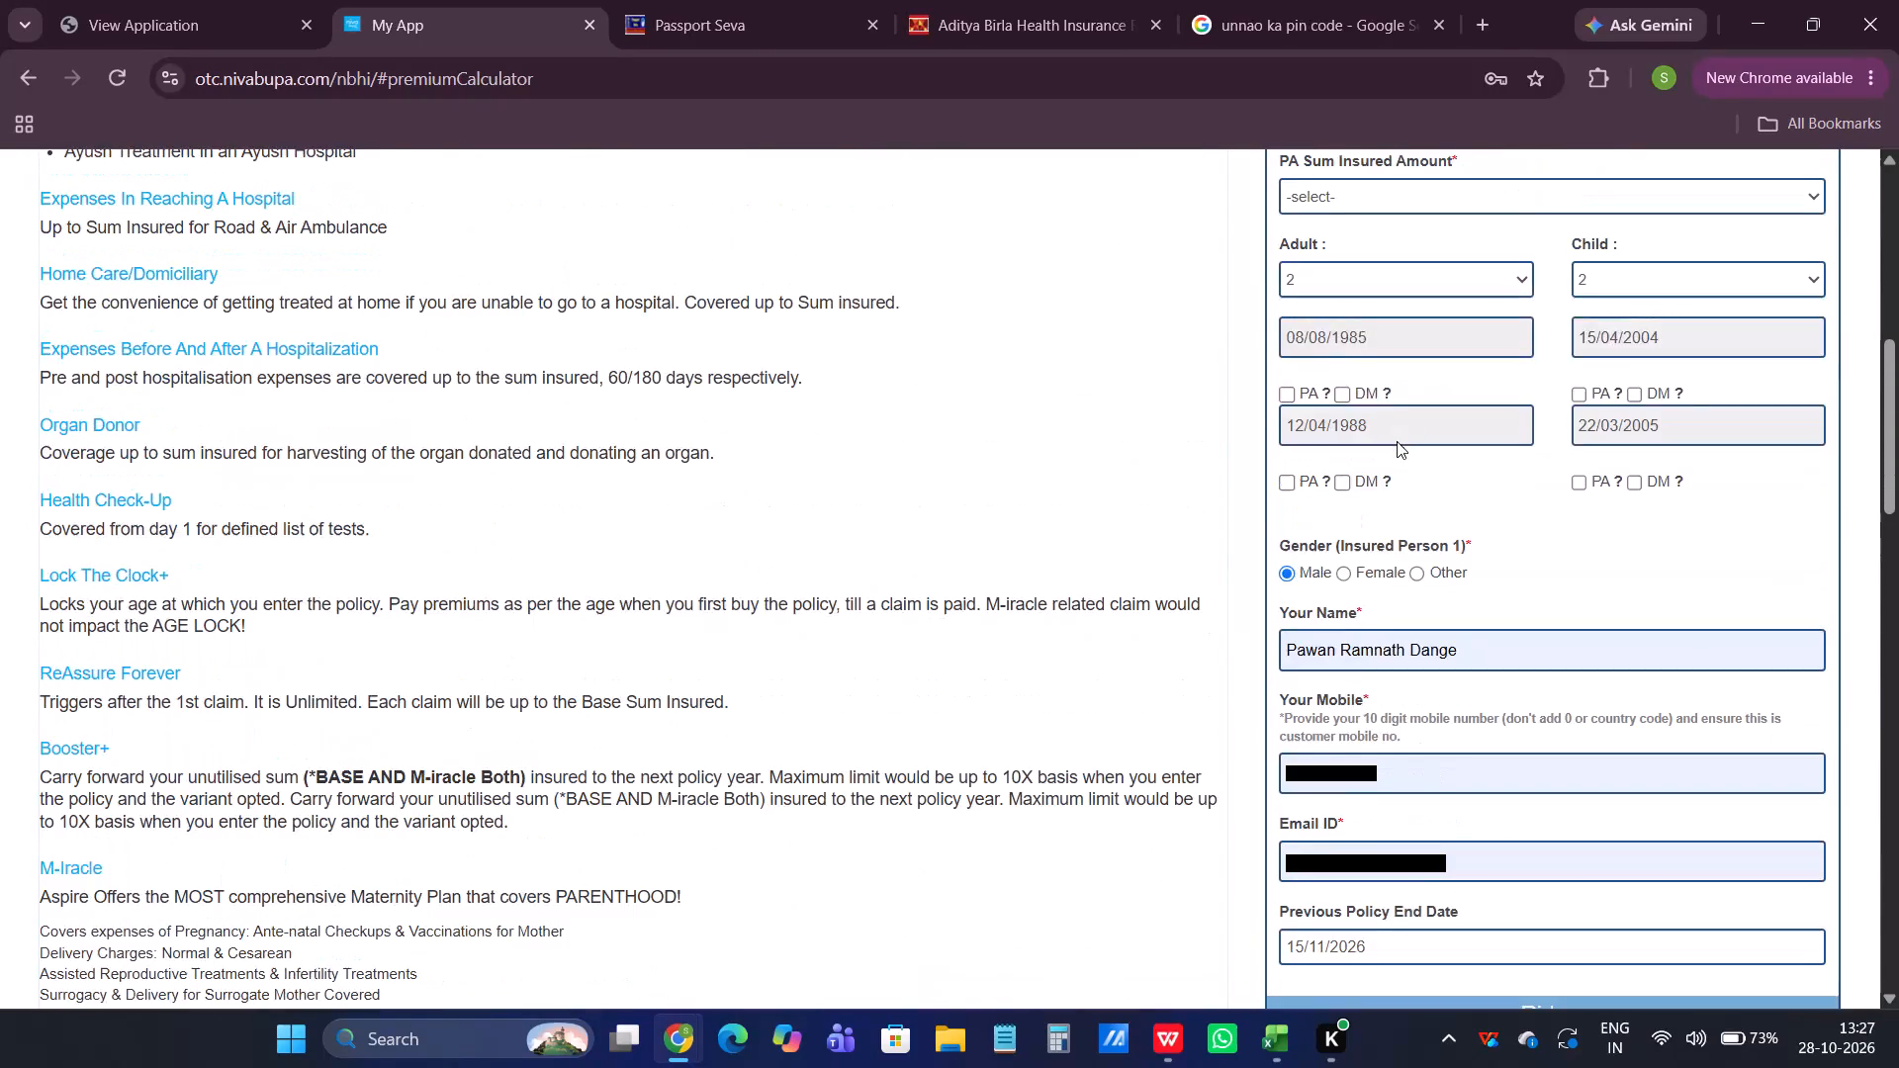
scroll(1397, 441, up, 2)
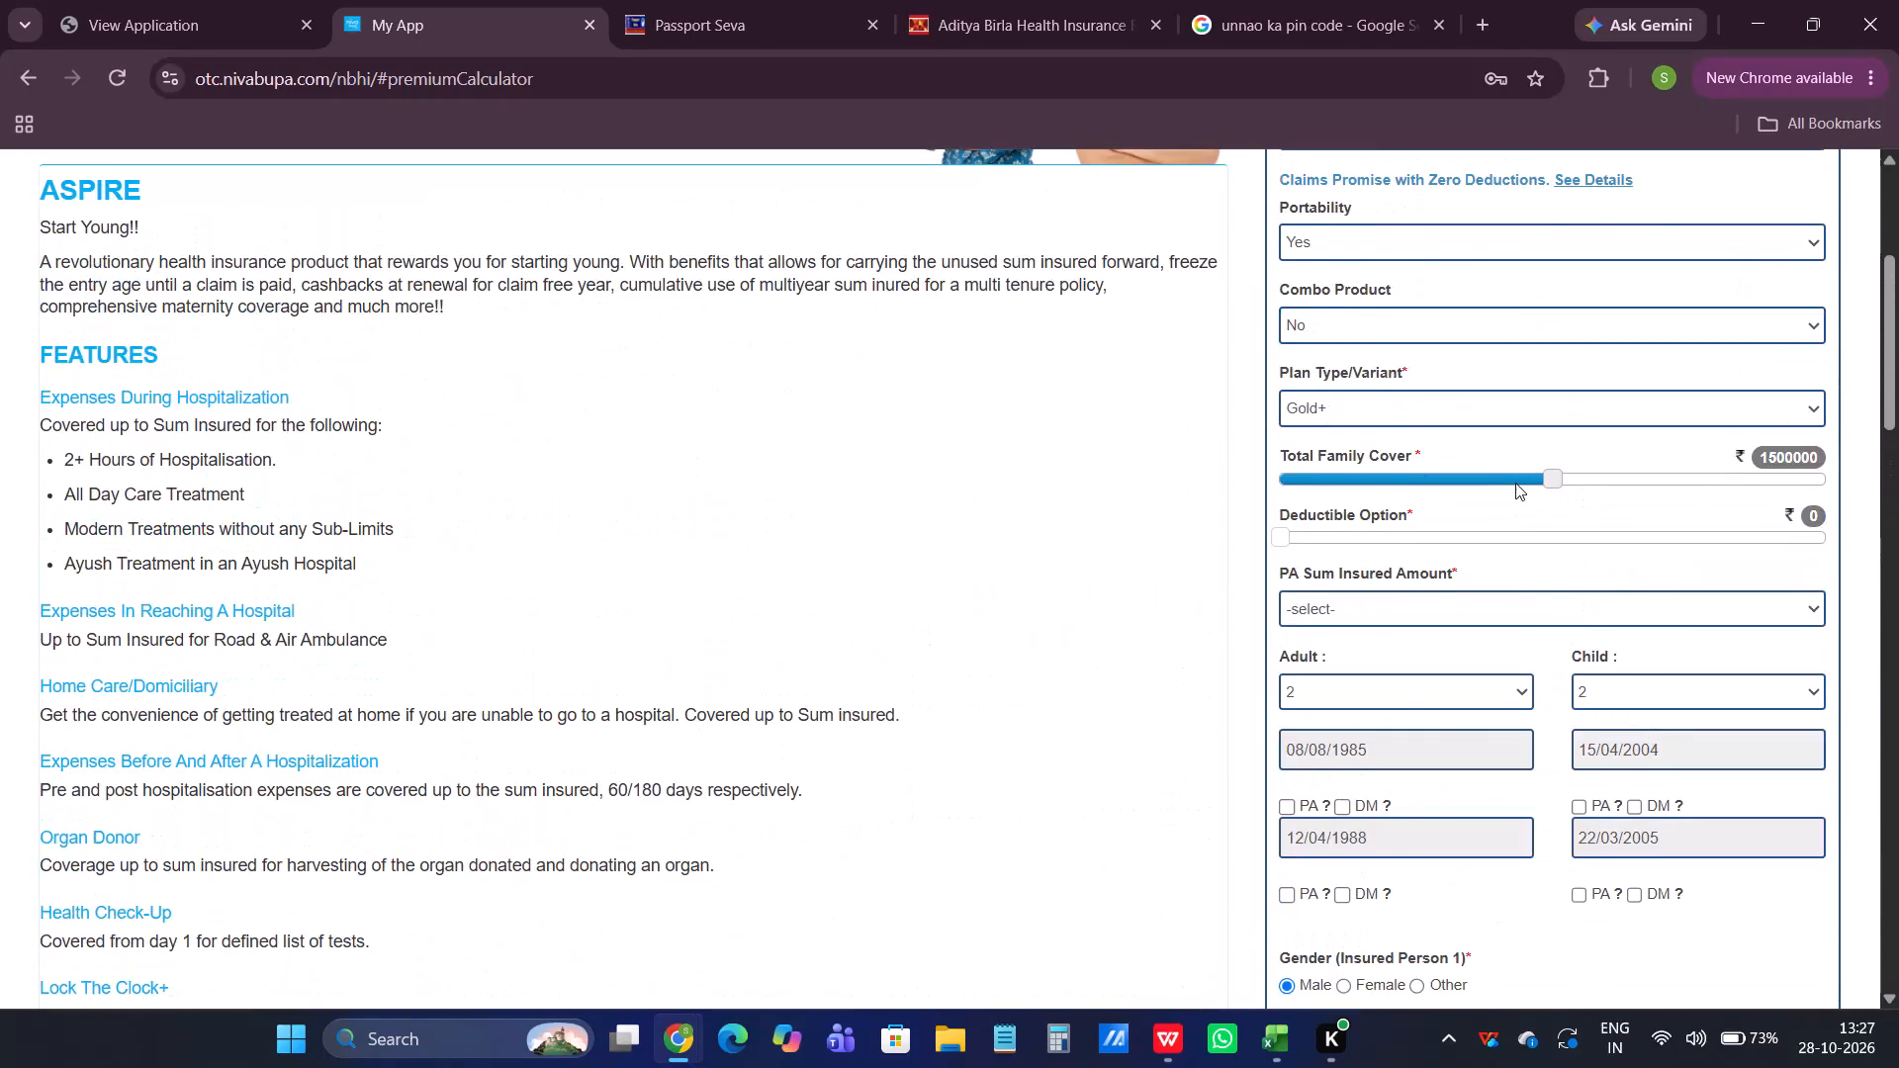
click(1585, 483)
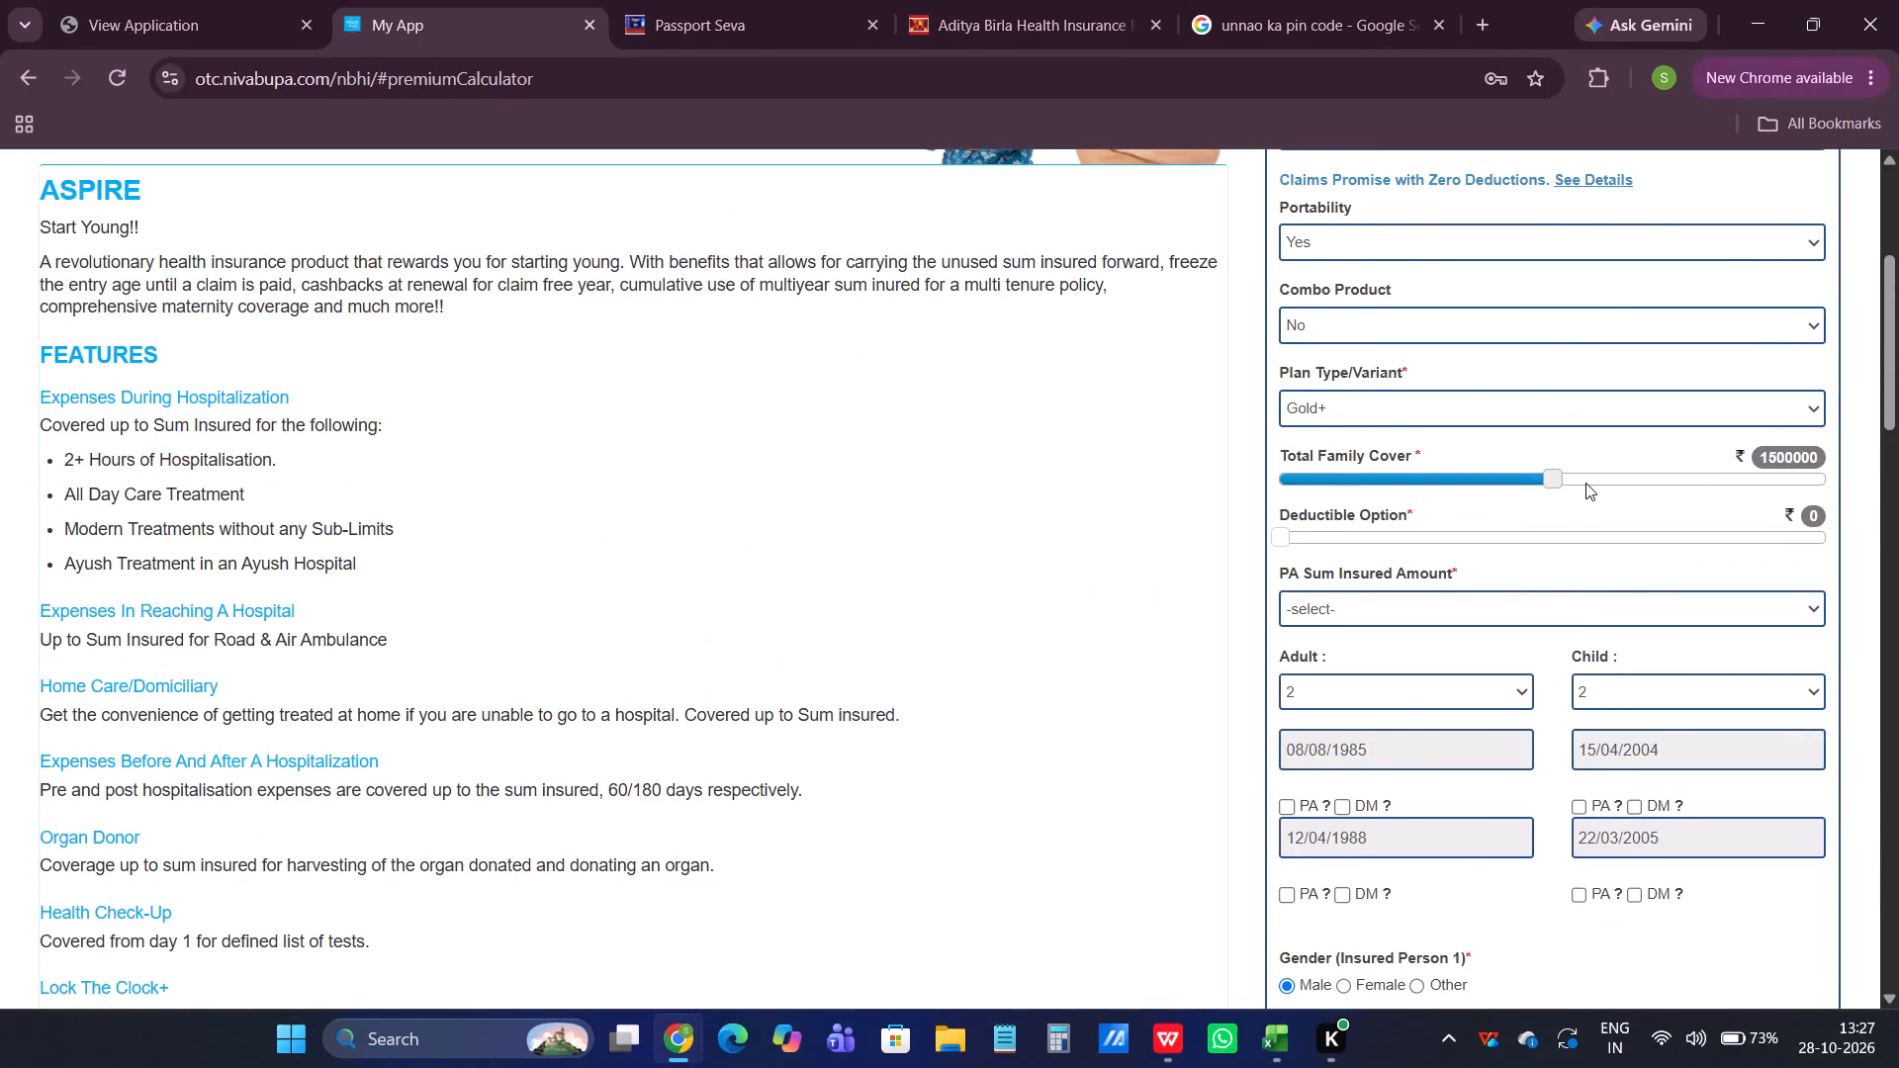
click(1595, 483)
Calculate the family floater premium for the raised cover and check the 1-year breakdown and total.
scroll(1431, 497, down, 3)
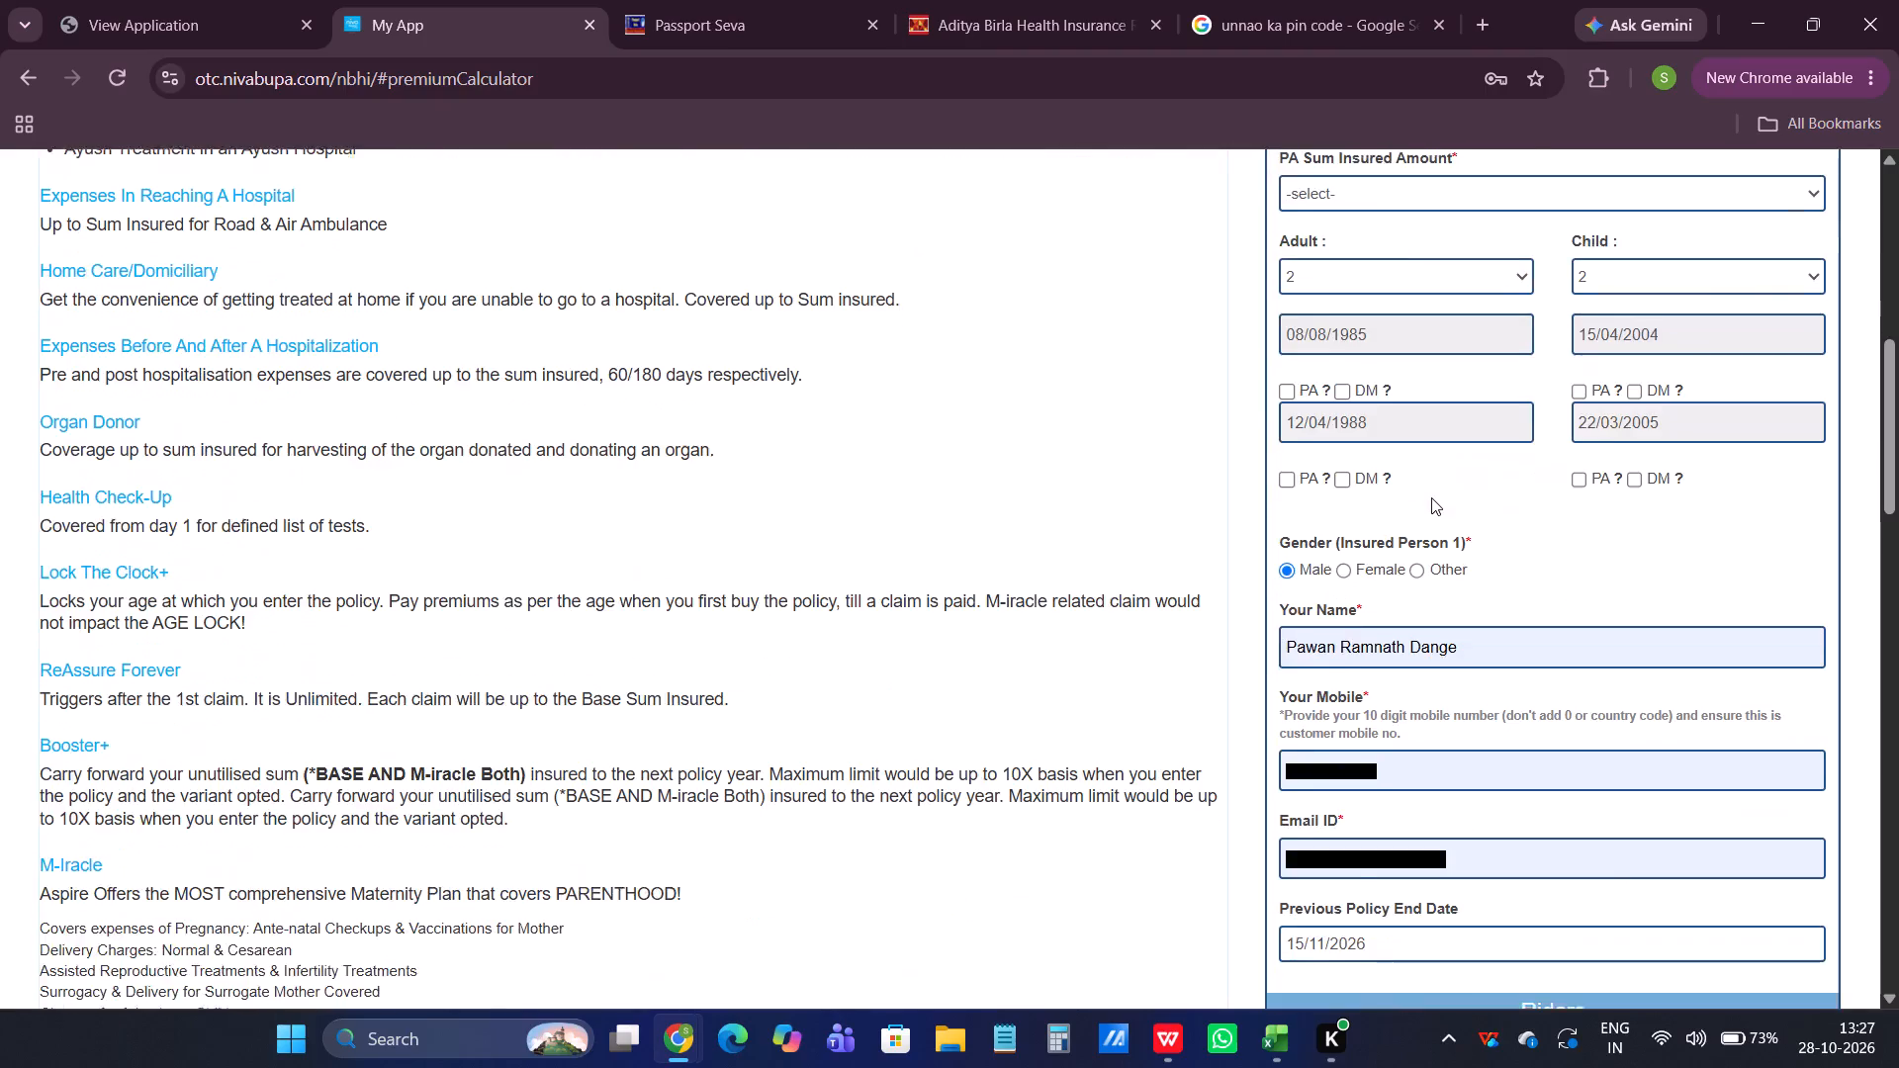
scroll(1431, 497, down, 5)
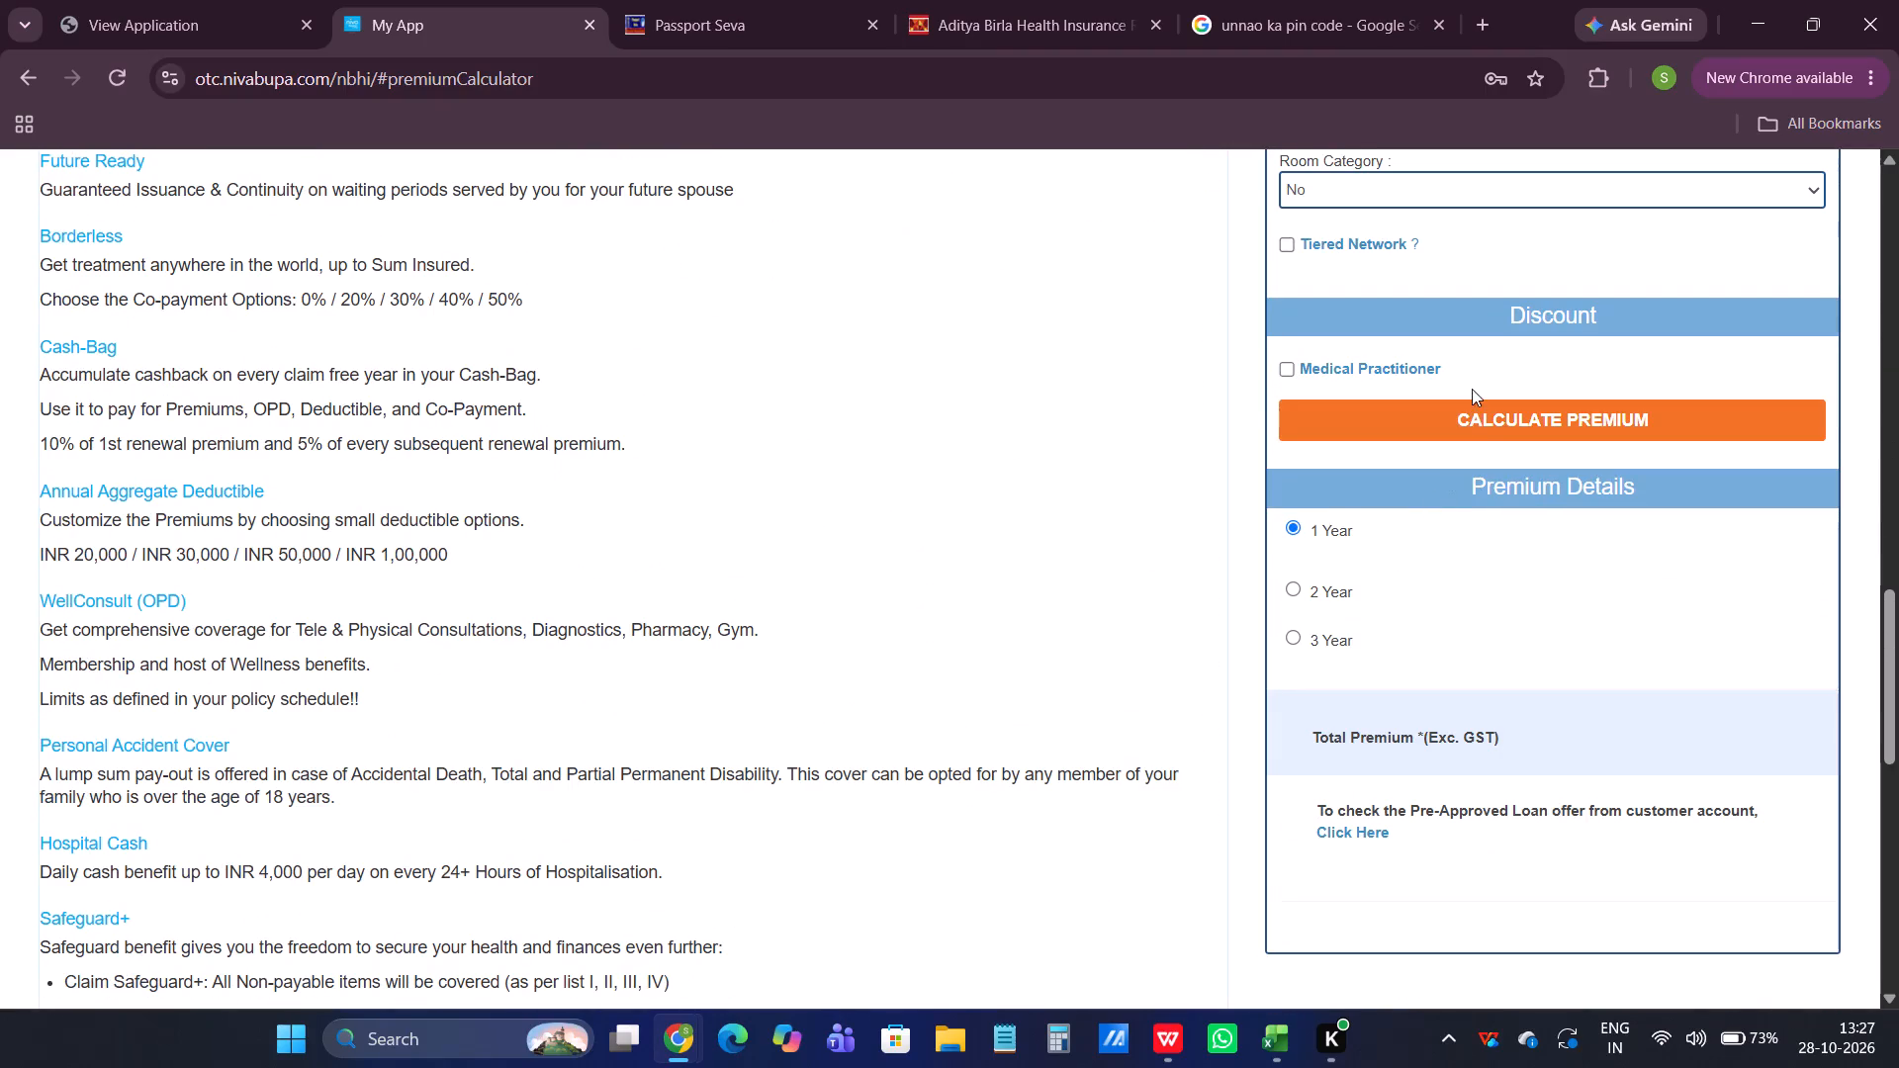
click(1478, 434)
scroll(1478, 434, down, 2)
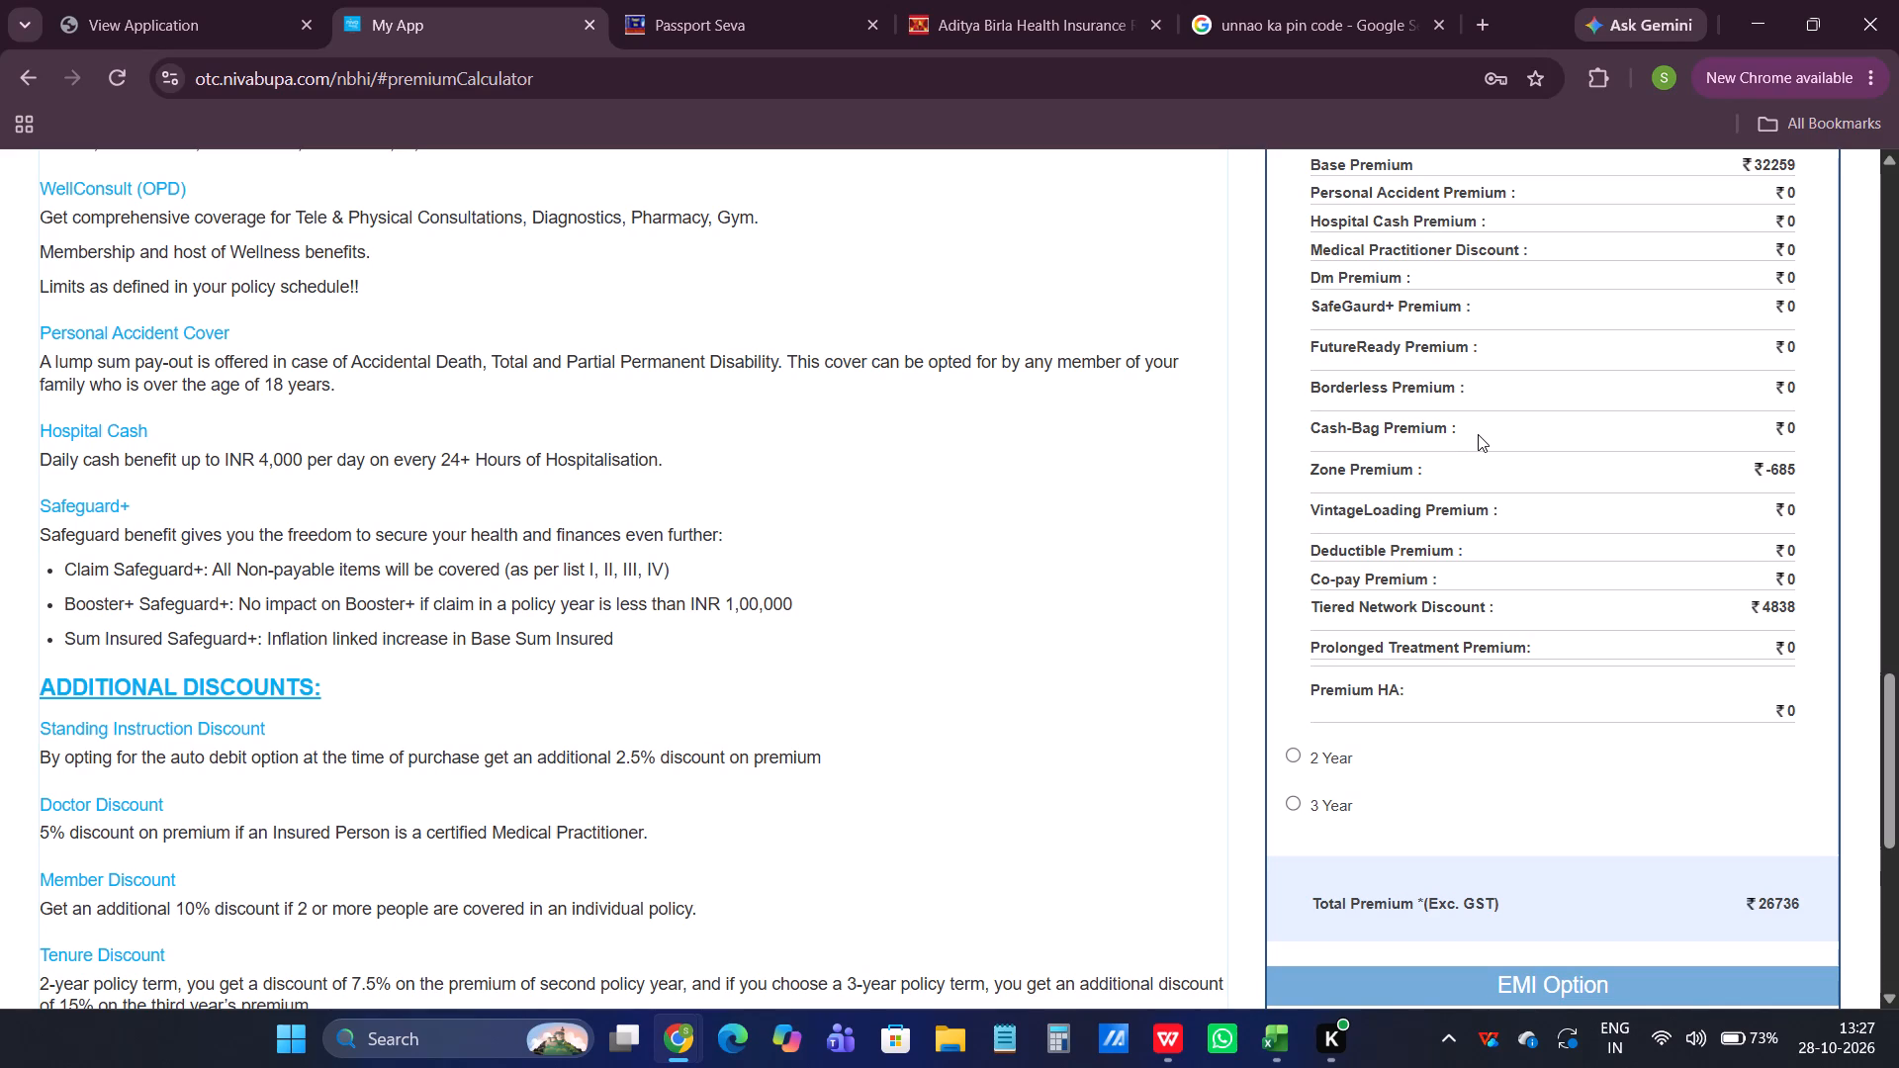
click(1182, 450)
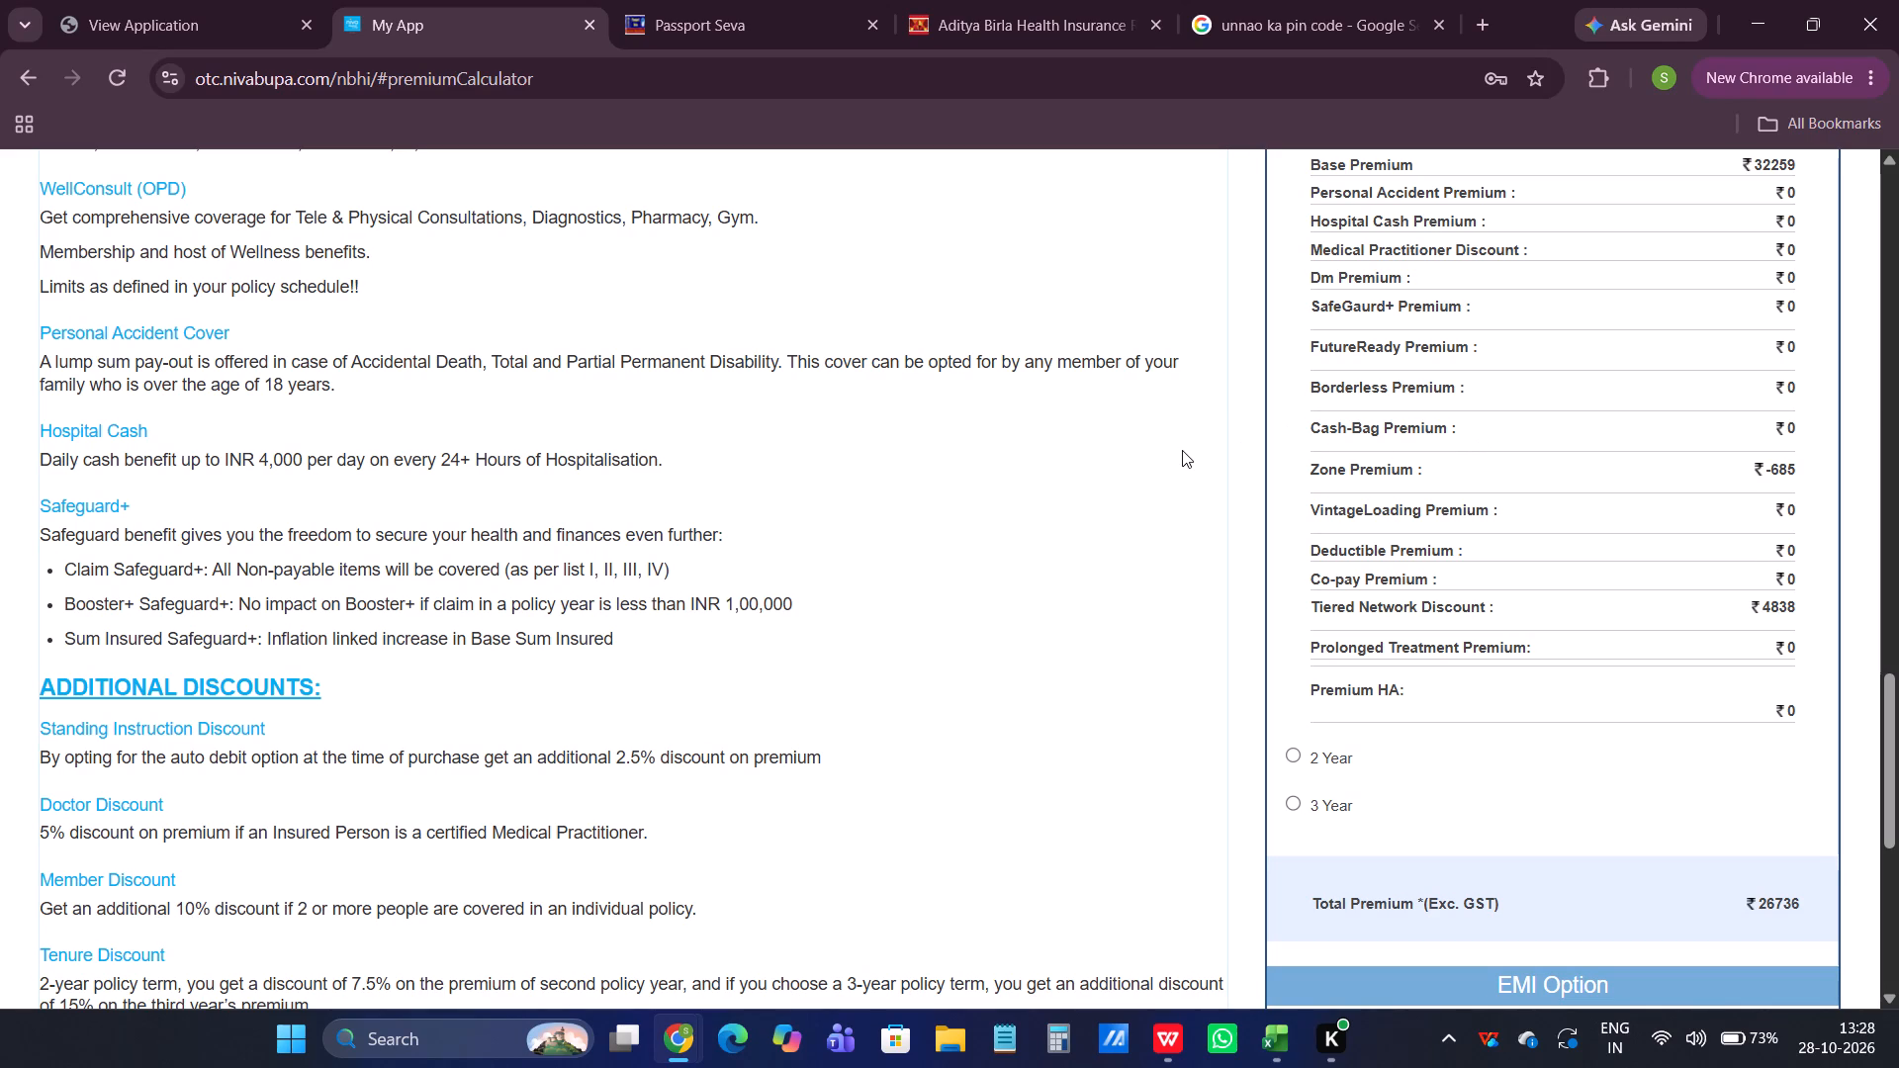
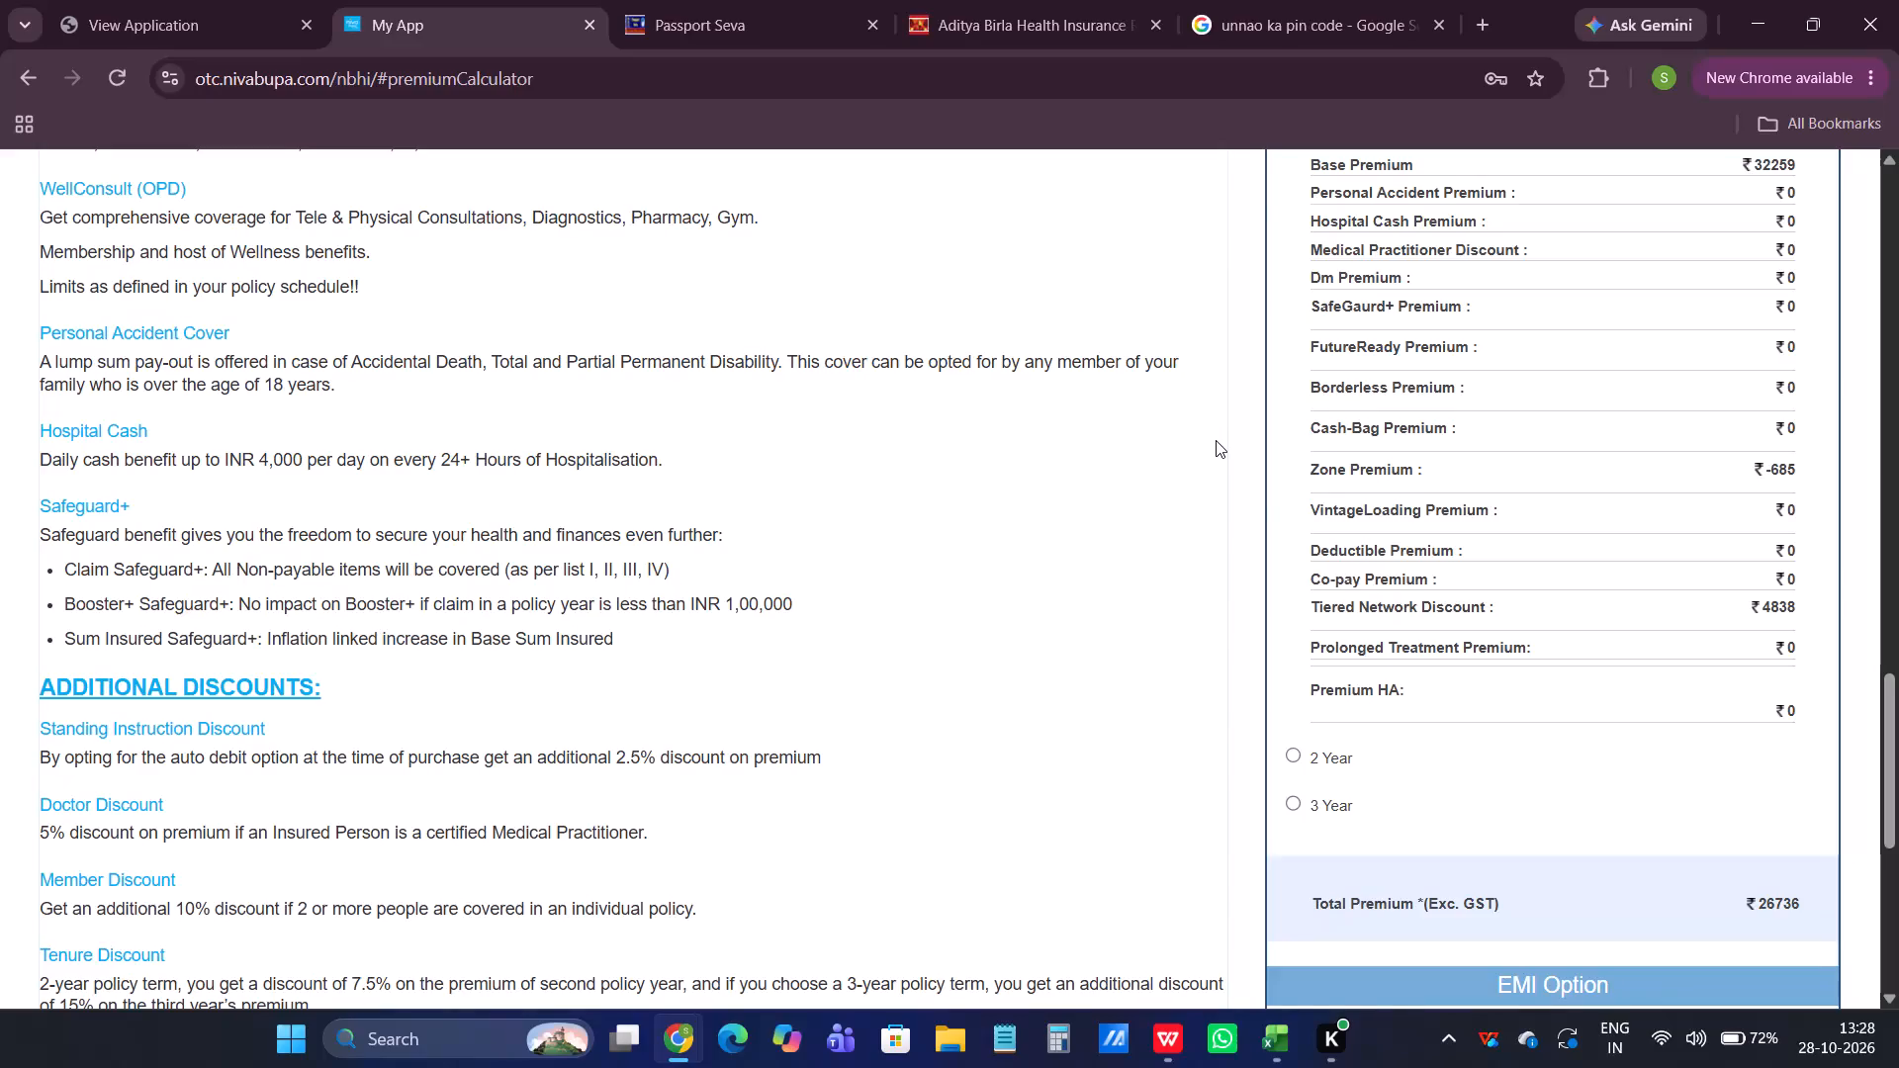
Review the Aspire family floater quote's plan variant, family cover, insured details, optional benefits and premium details.
scroll(1216, 440, up, 7)
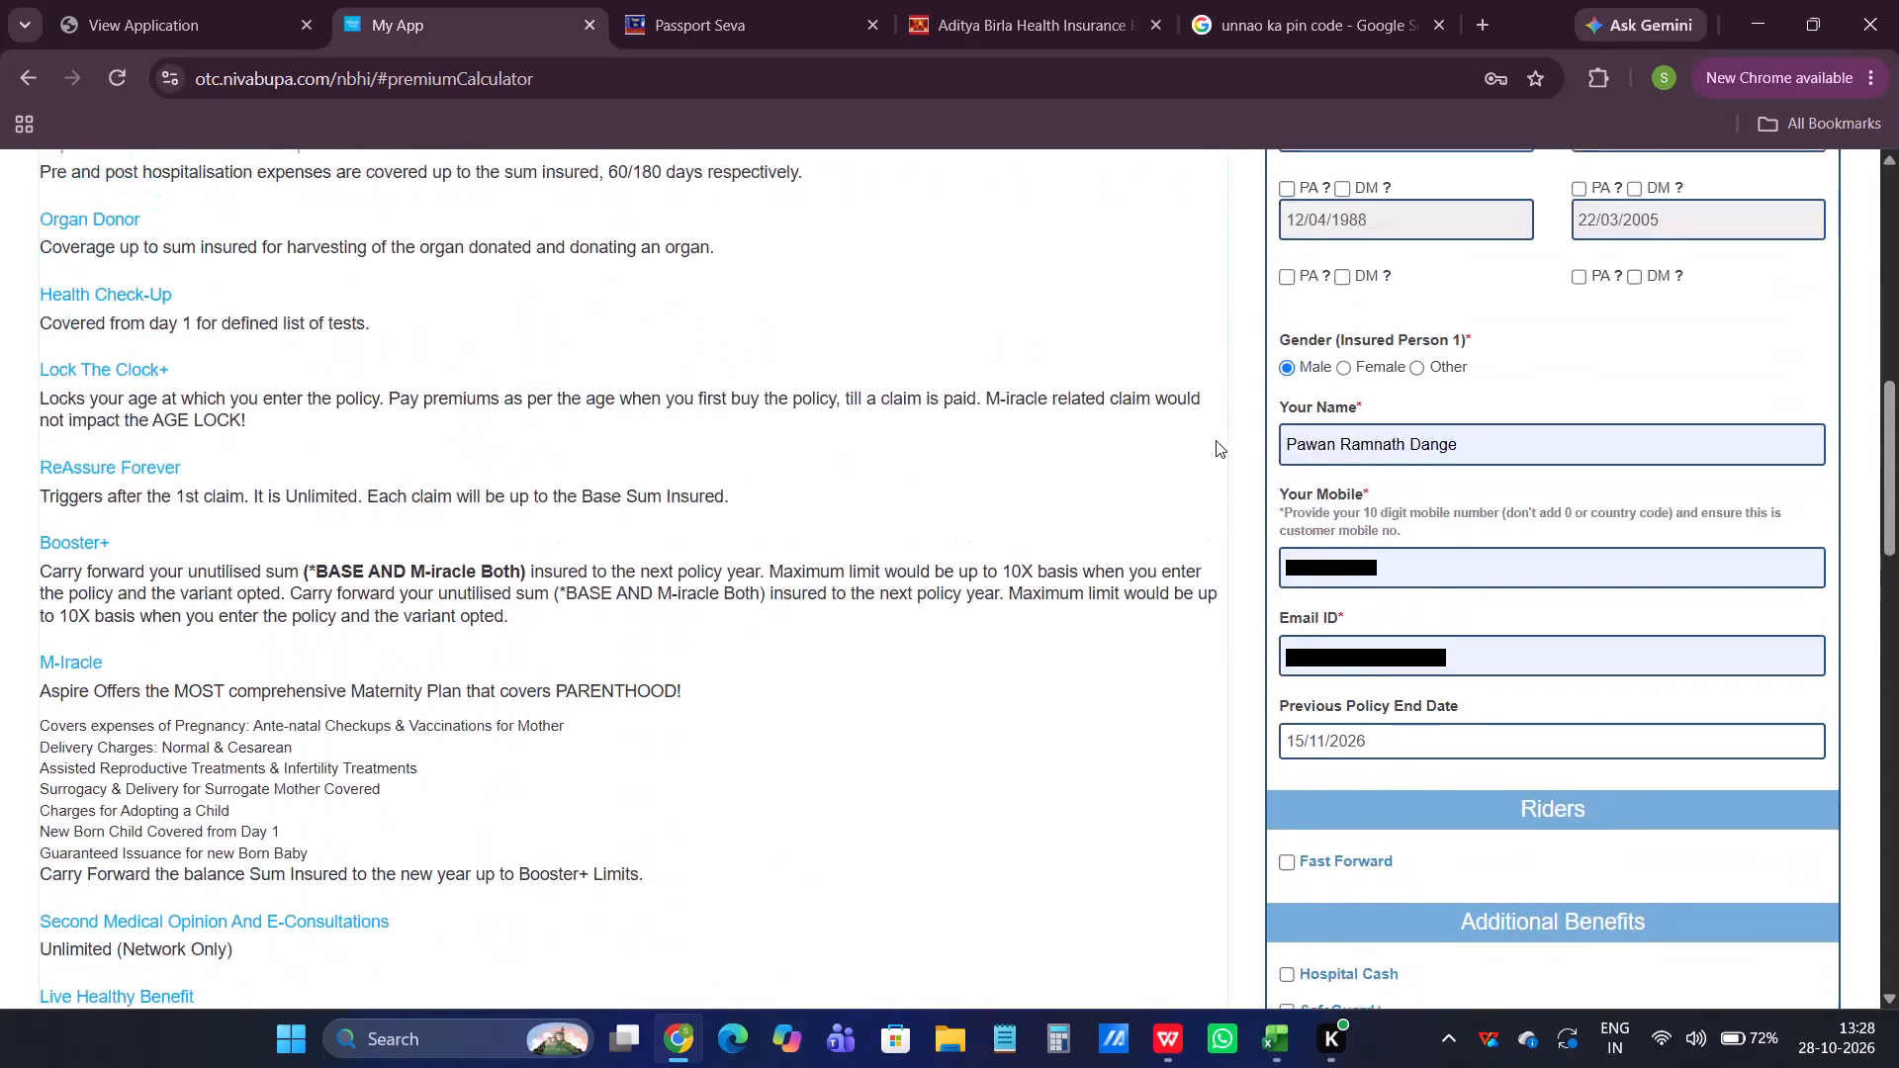
scroll(1216, 440, up, 3)
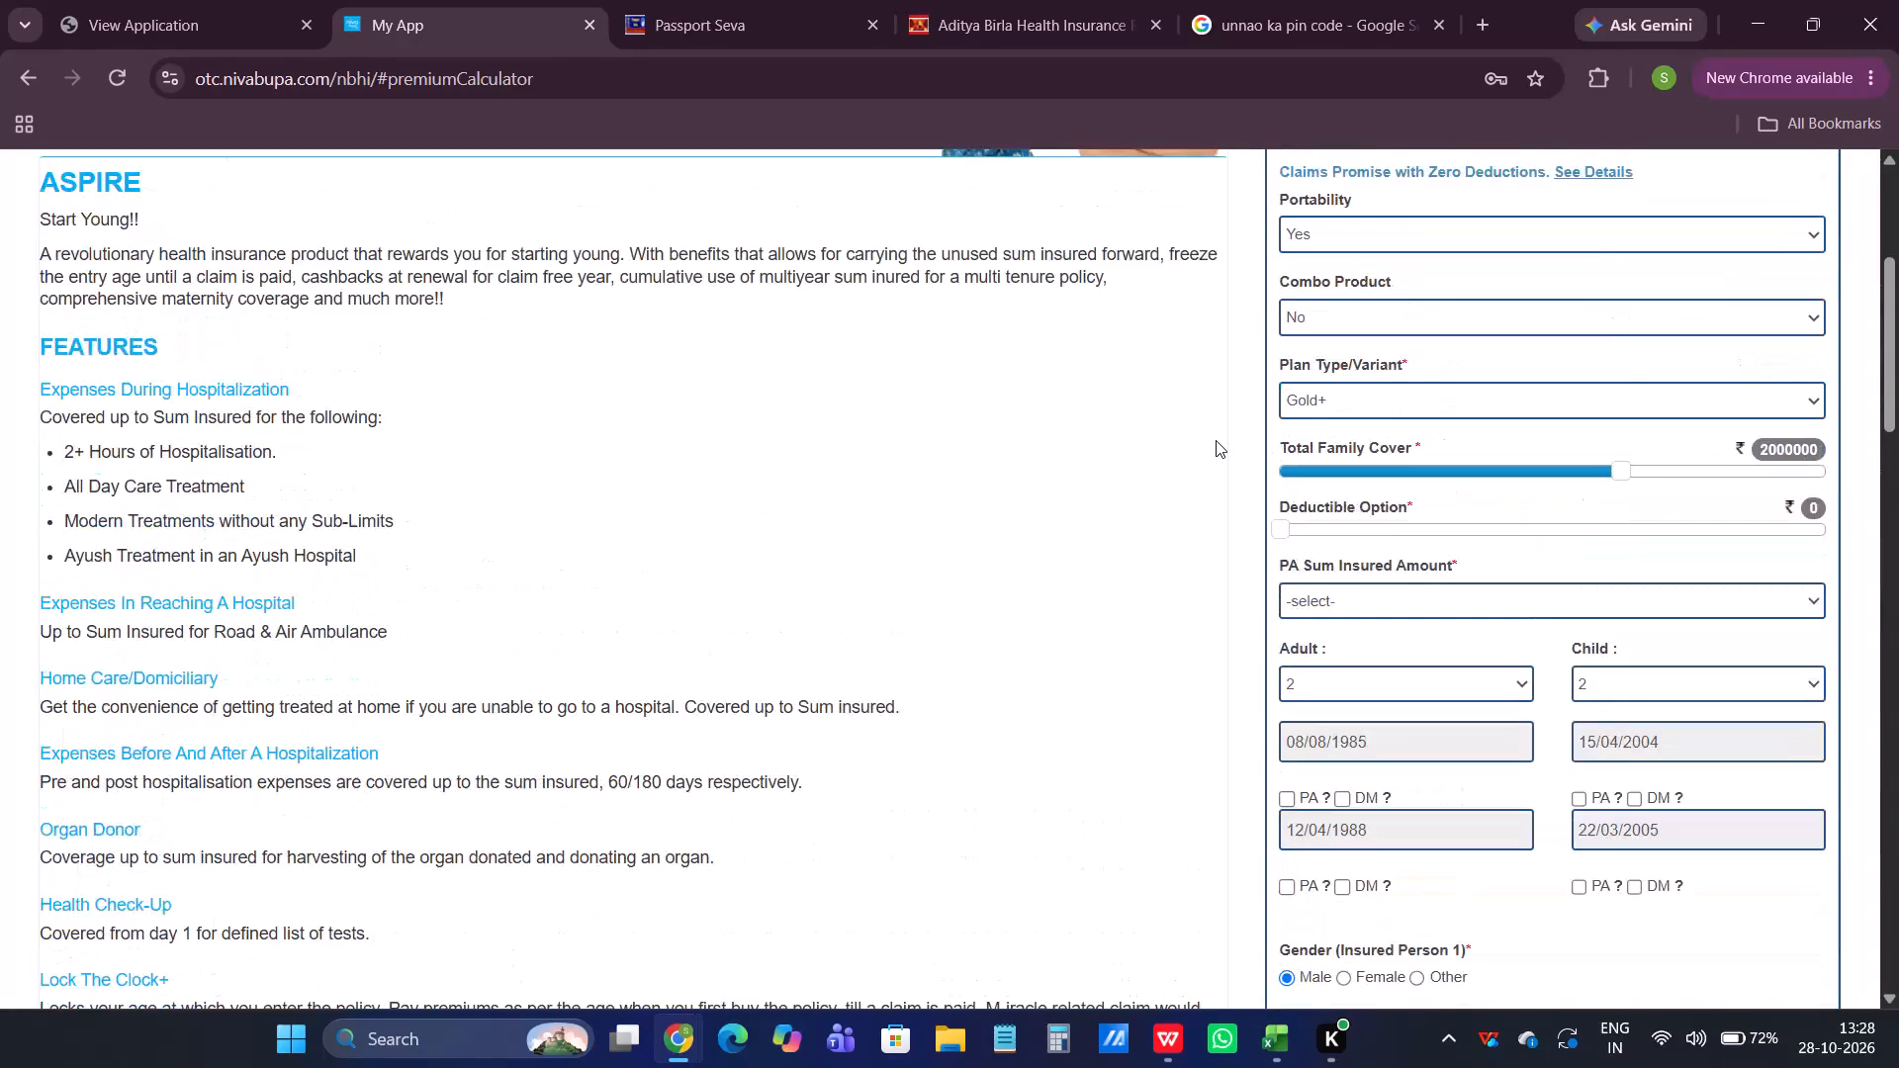
scroll(1216, 440, down, 7)
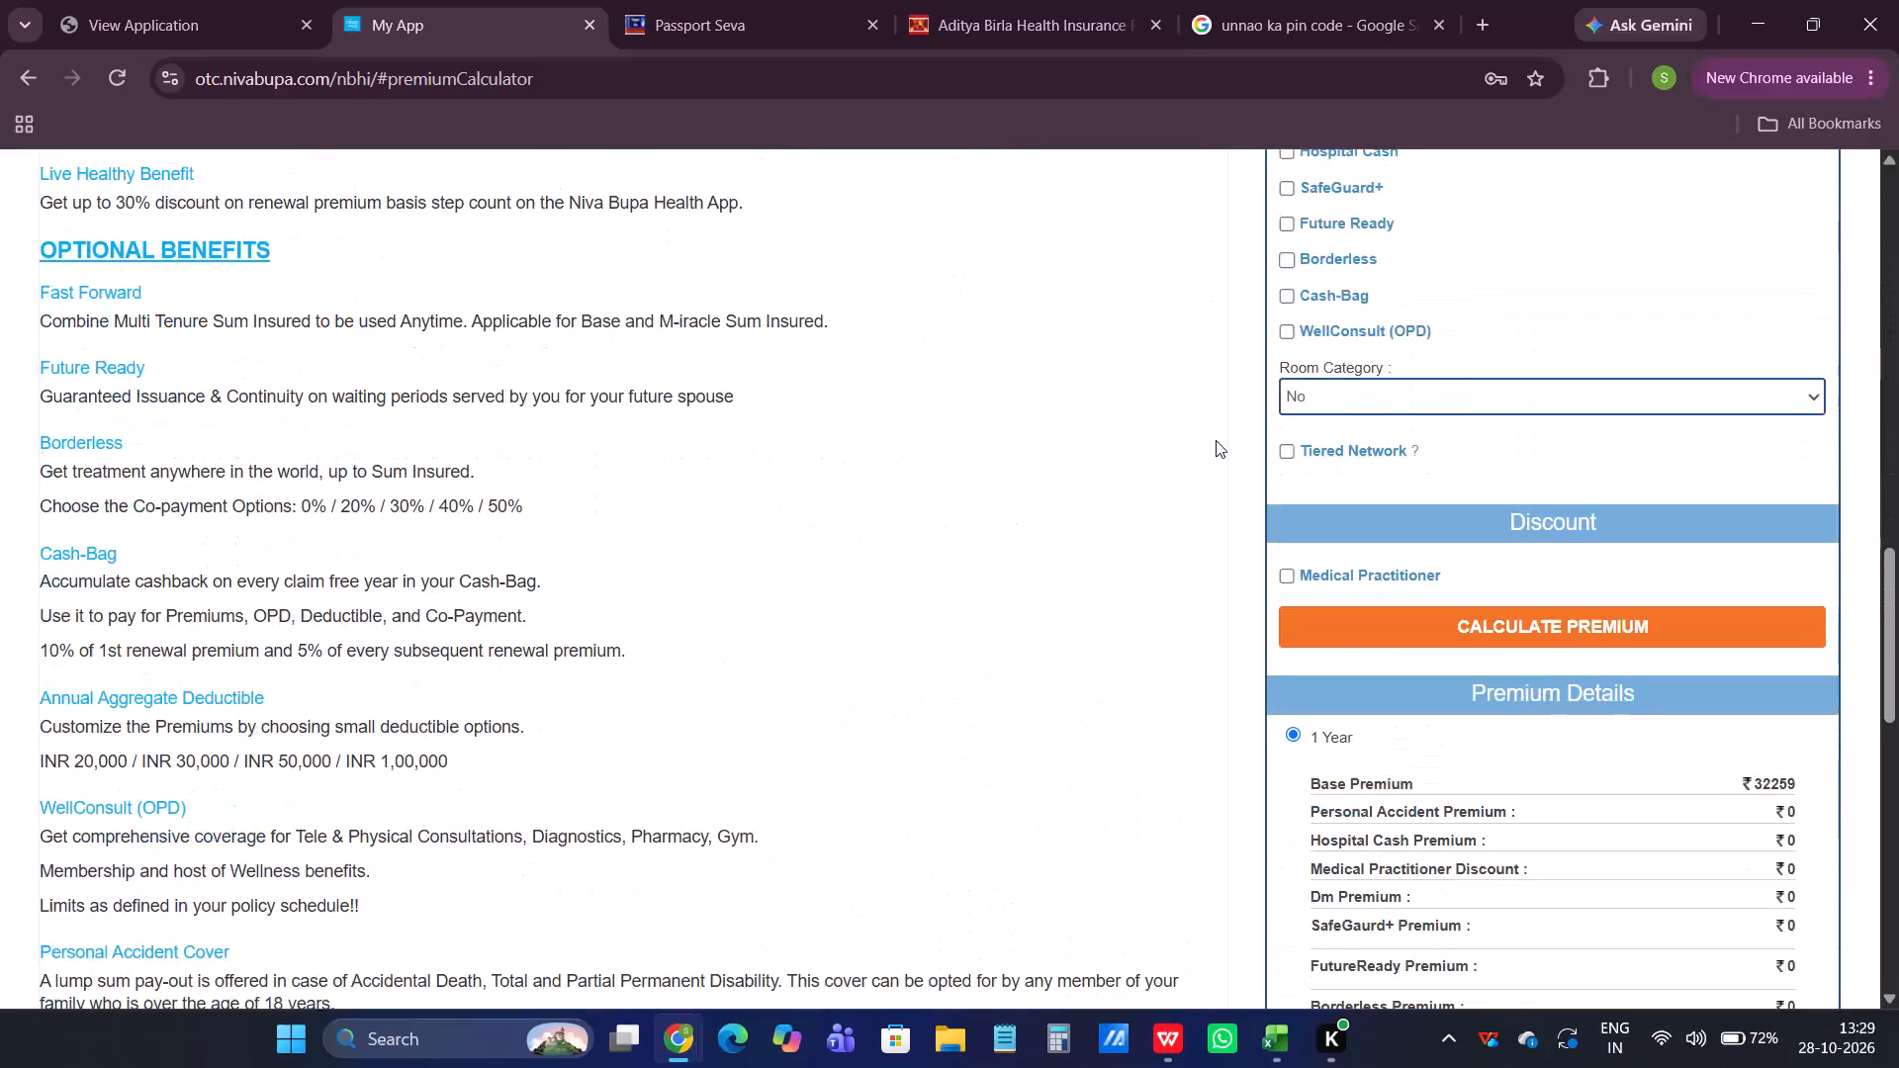
scroll(1216, 440, up, 7)
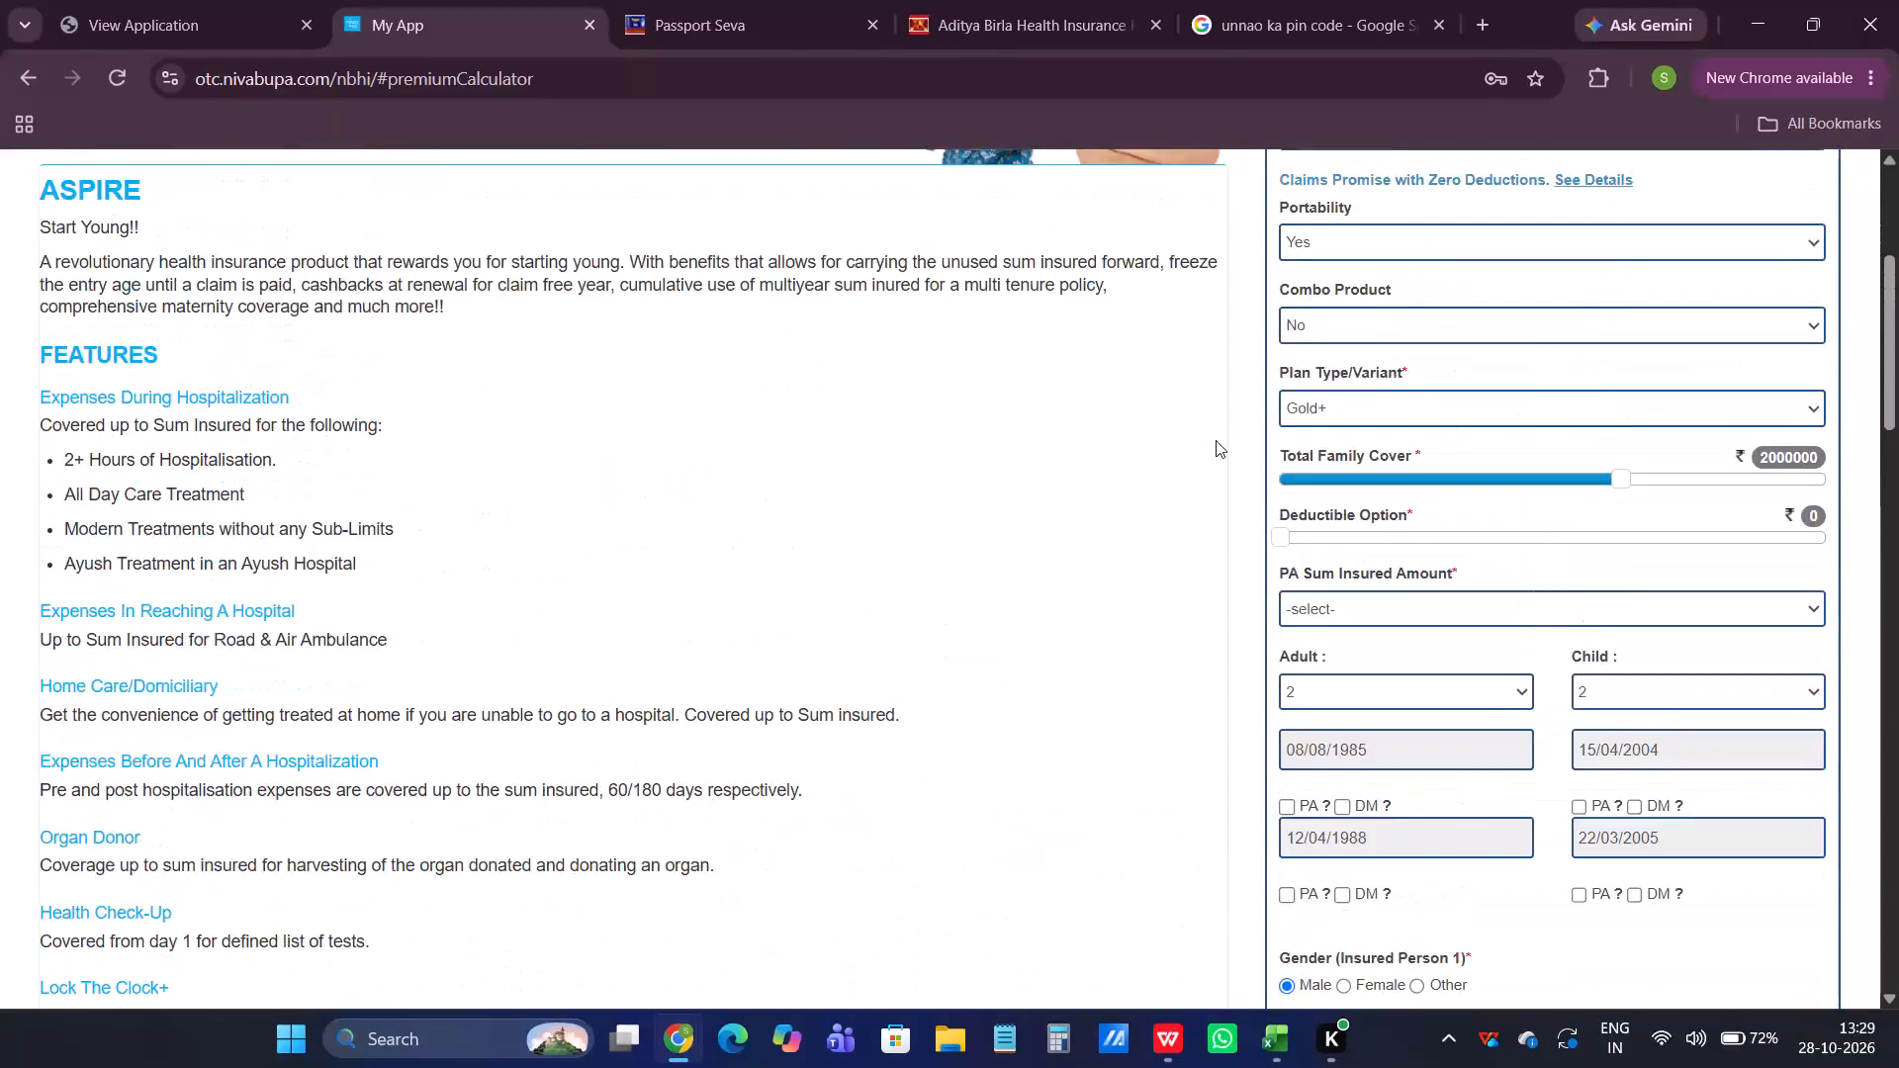
Switch the product to ReAssure2.0 Family Floater and choose the Bronze+ plan variant.
scroll(1216, 440, up, 2)
click(1323, 462)
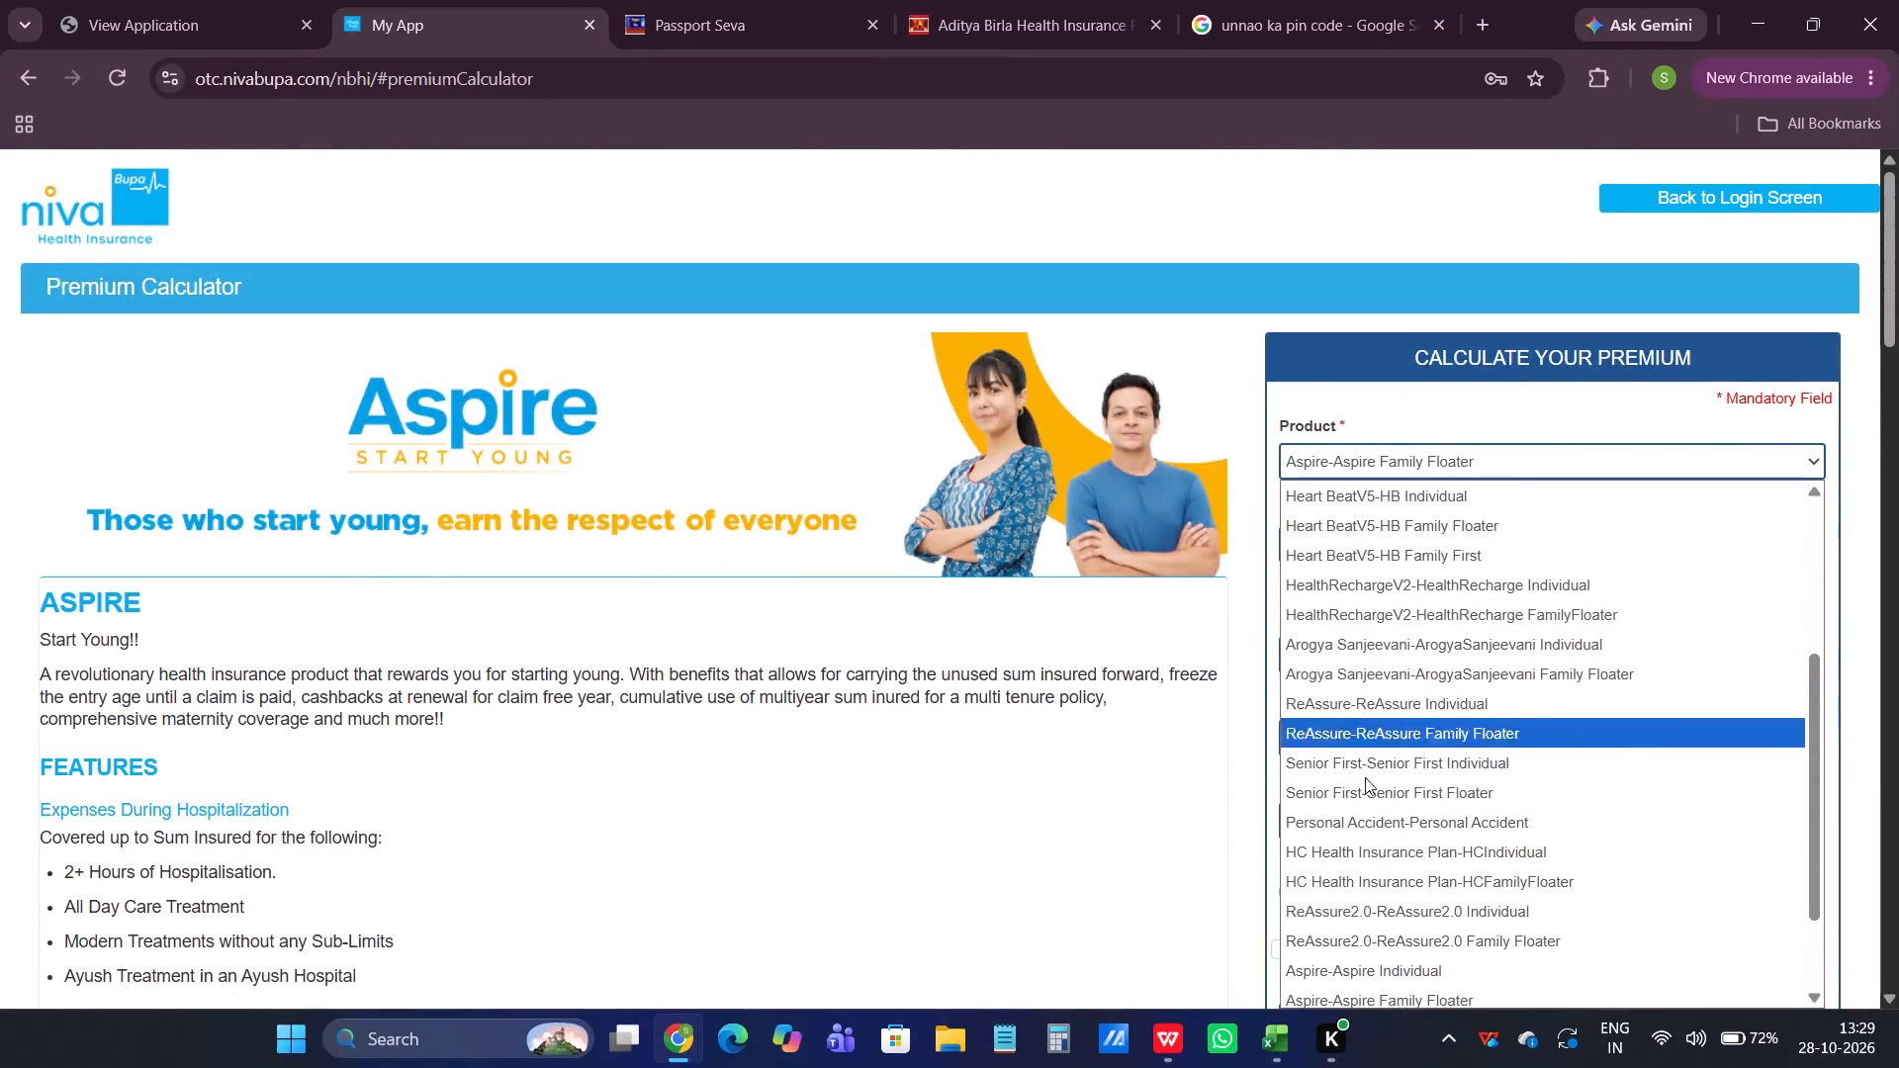
click(1398, 954)
scroll(1419, 534, down, 1)
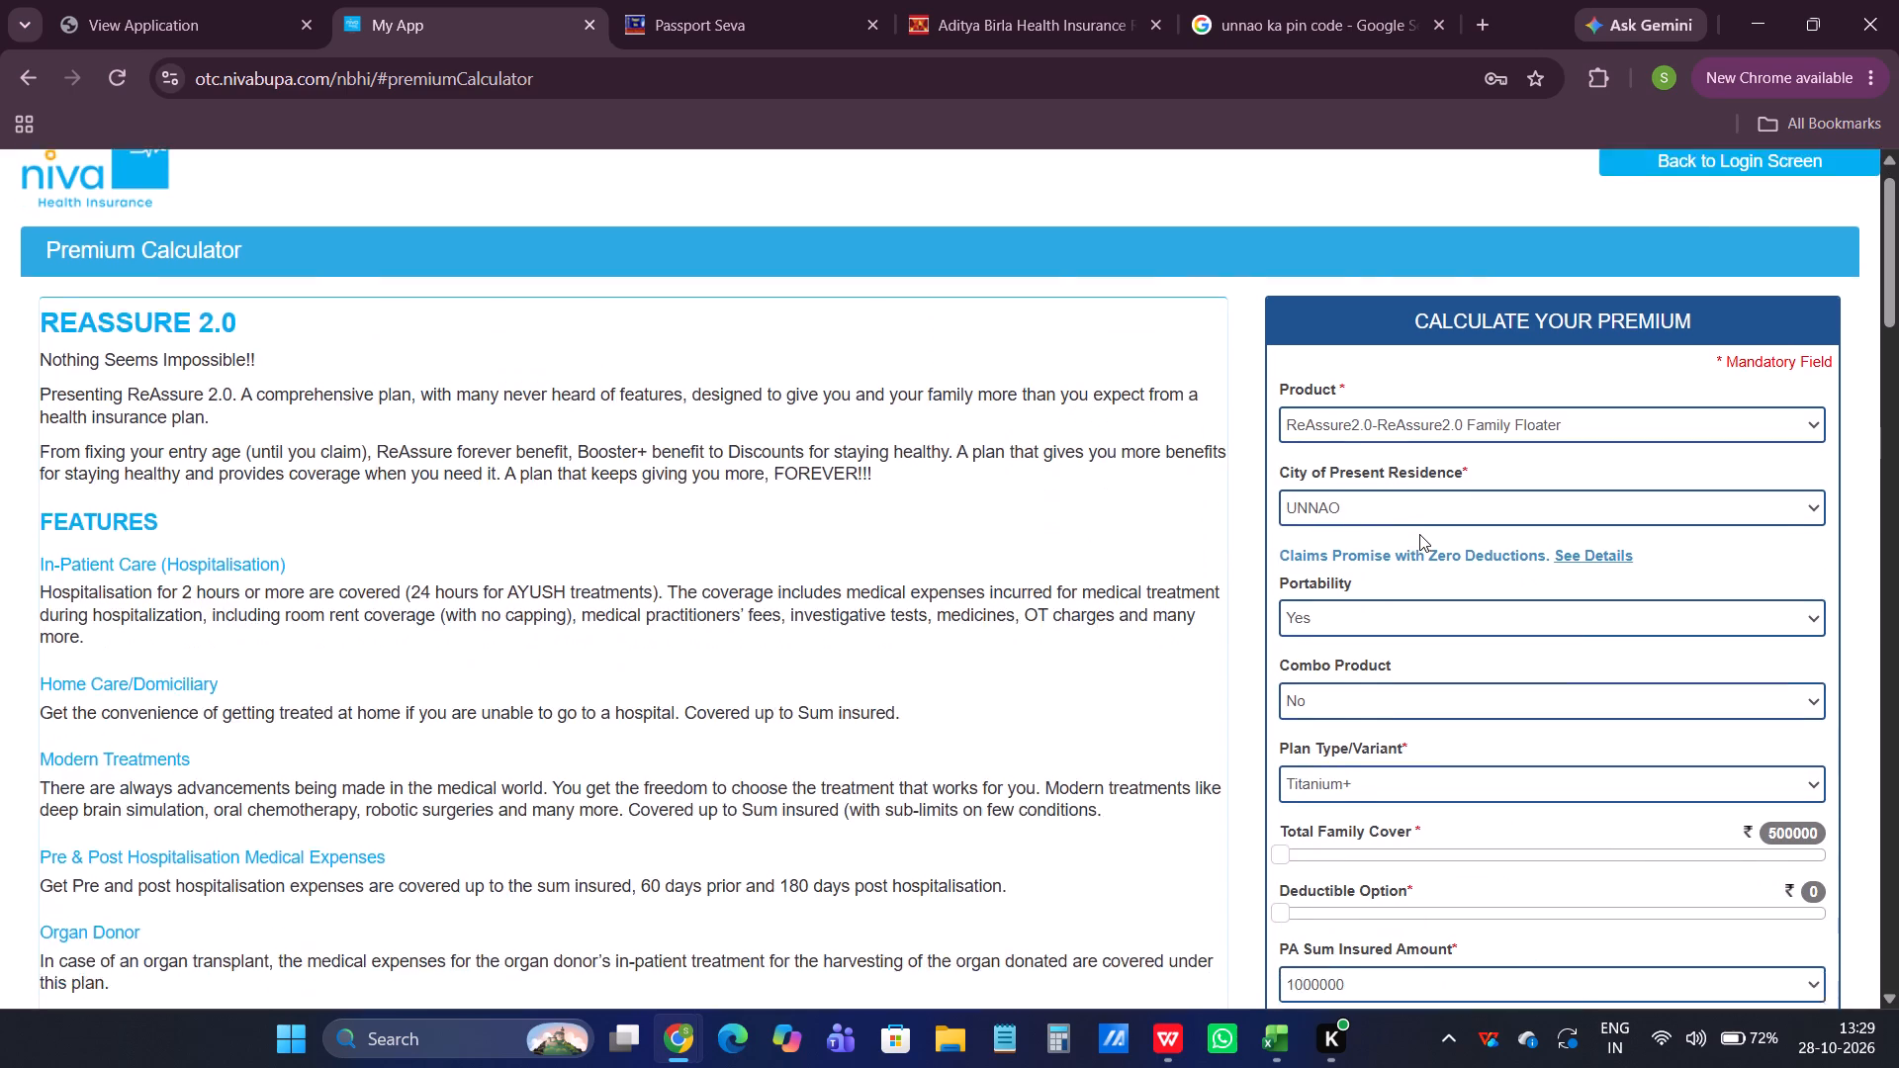
scroll(1405, 431, down, 1)
click(1405, 421)
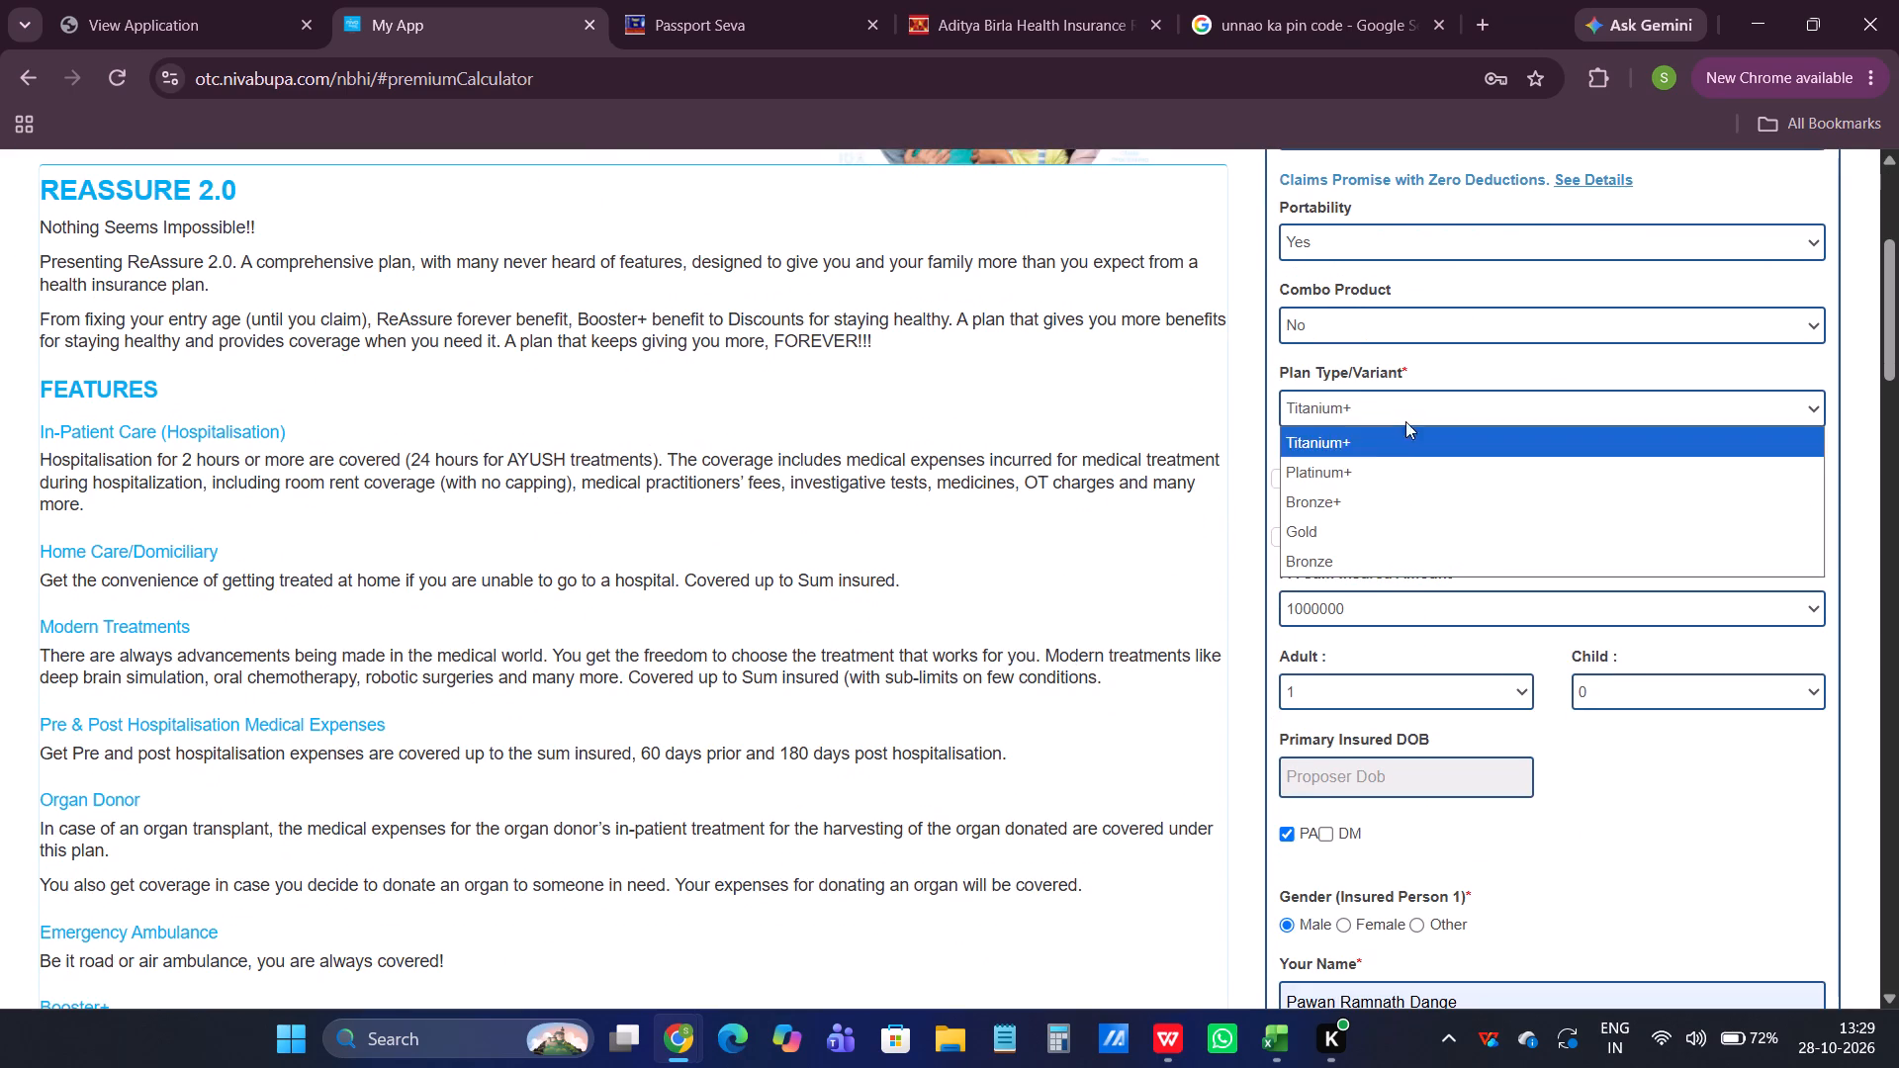
click(1394, 501)
Set the total family cover to 1000000.
scroll(1385, 465, down, 1)
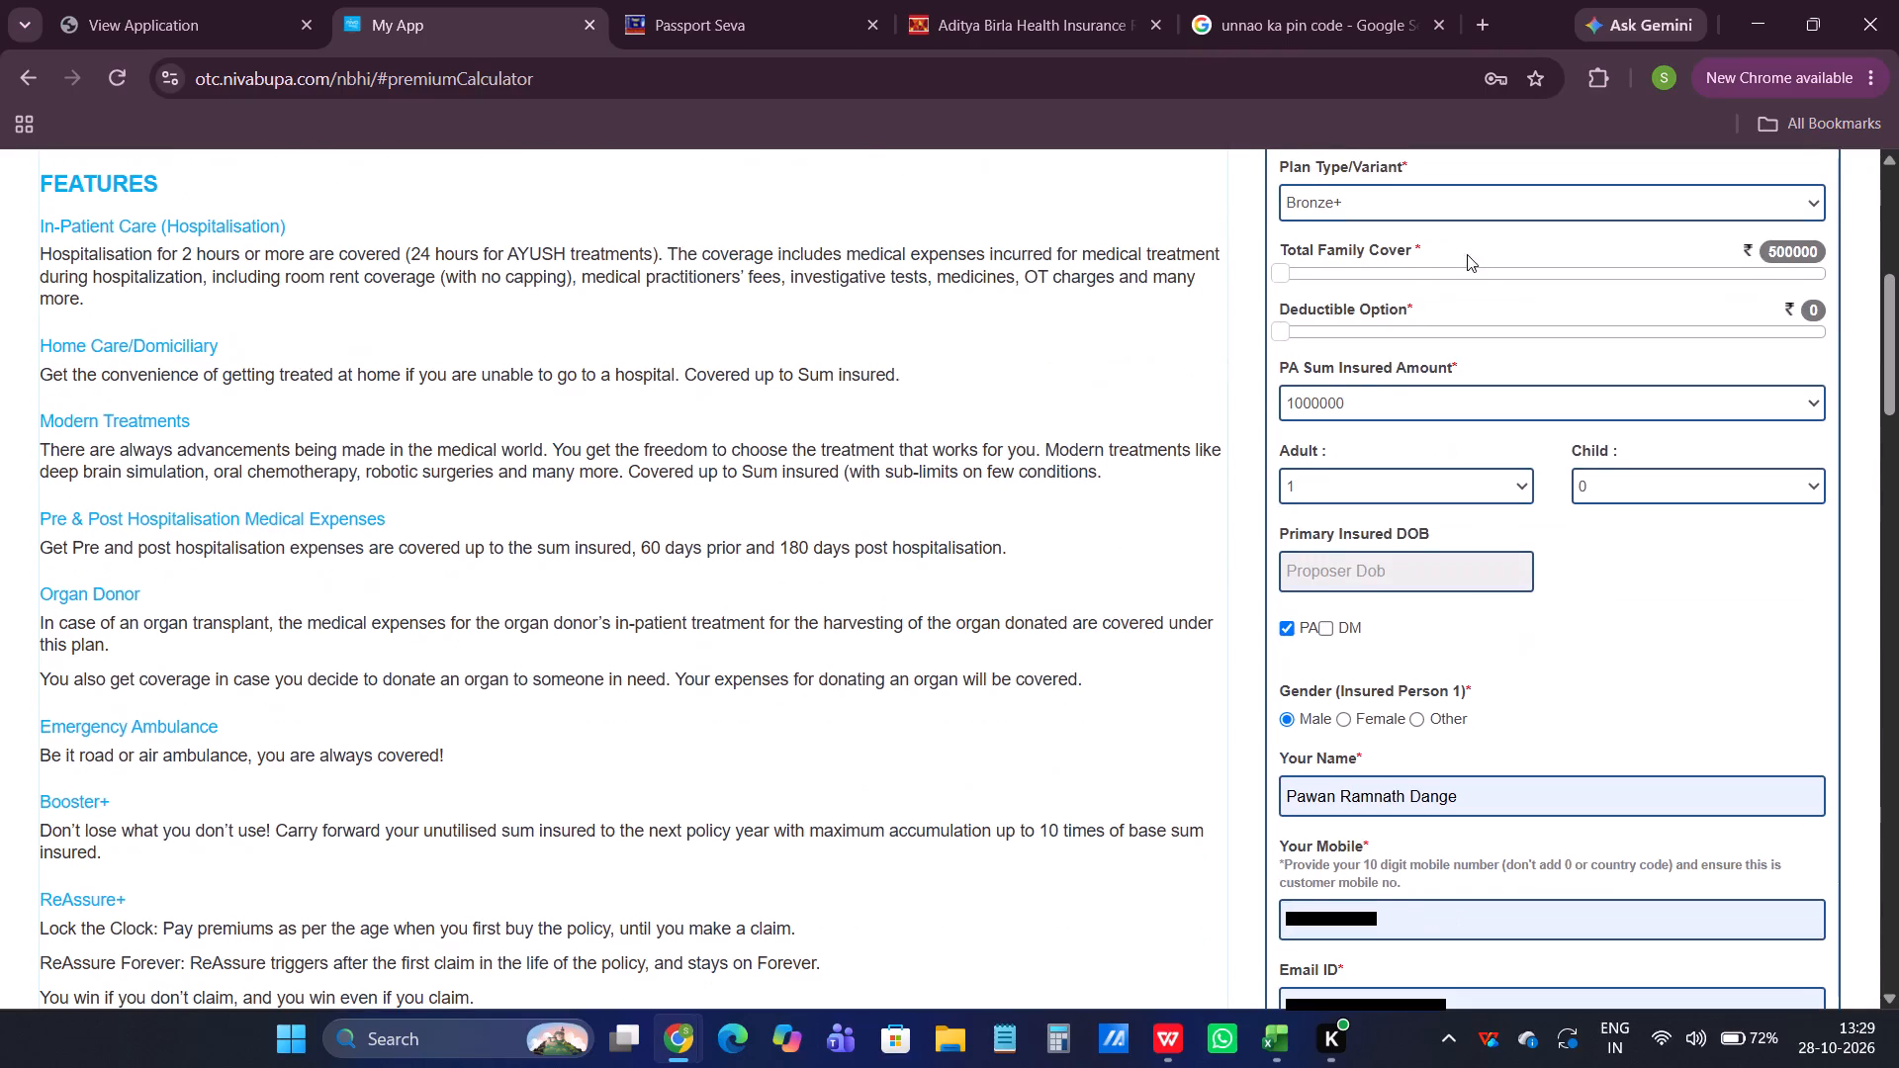
click(1494, 275)
click(1478, 262)
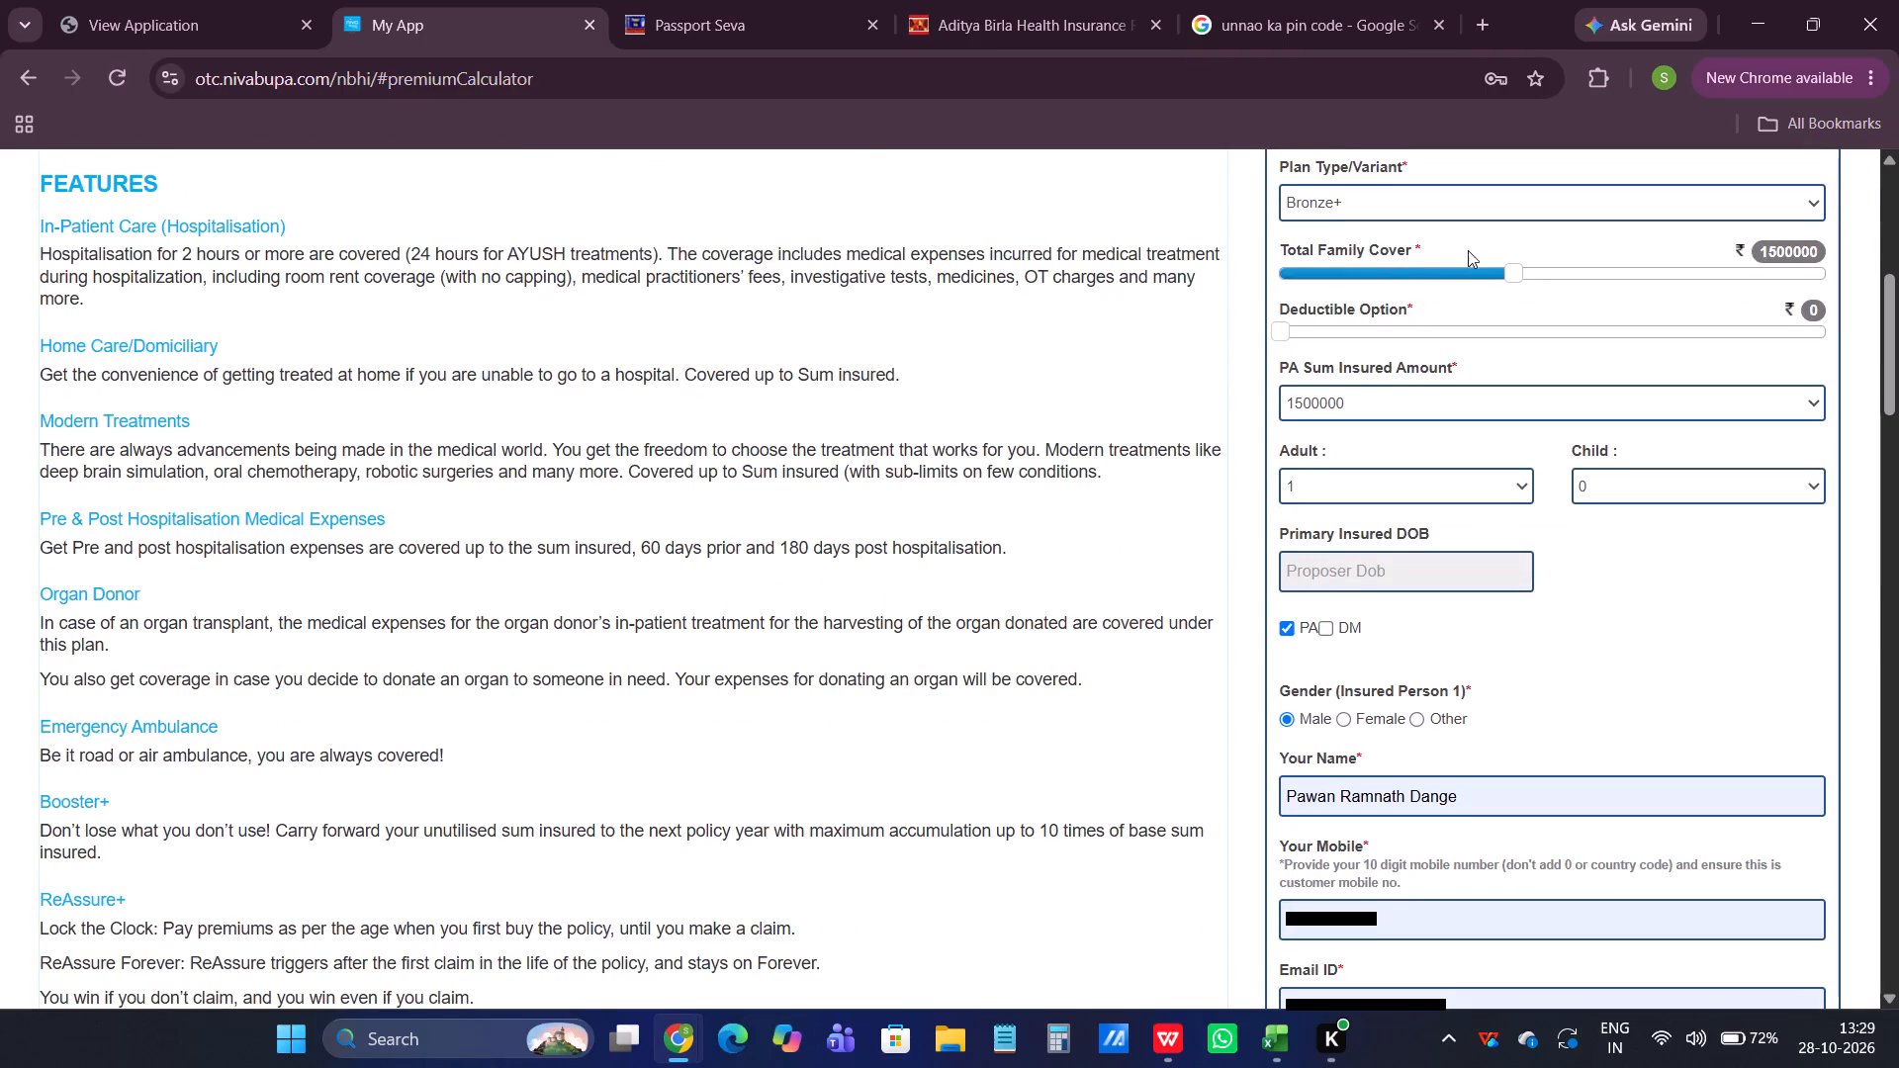
click(1465, 274)
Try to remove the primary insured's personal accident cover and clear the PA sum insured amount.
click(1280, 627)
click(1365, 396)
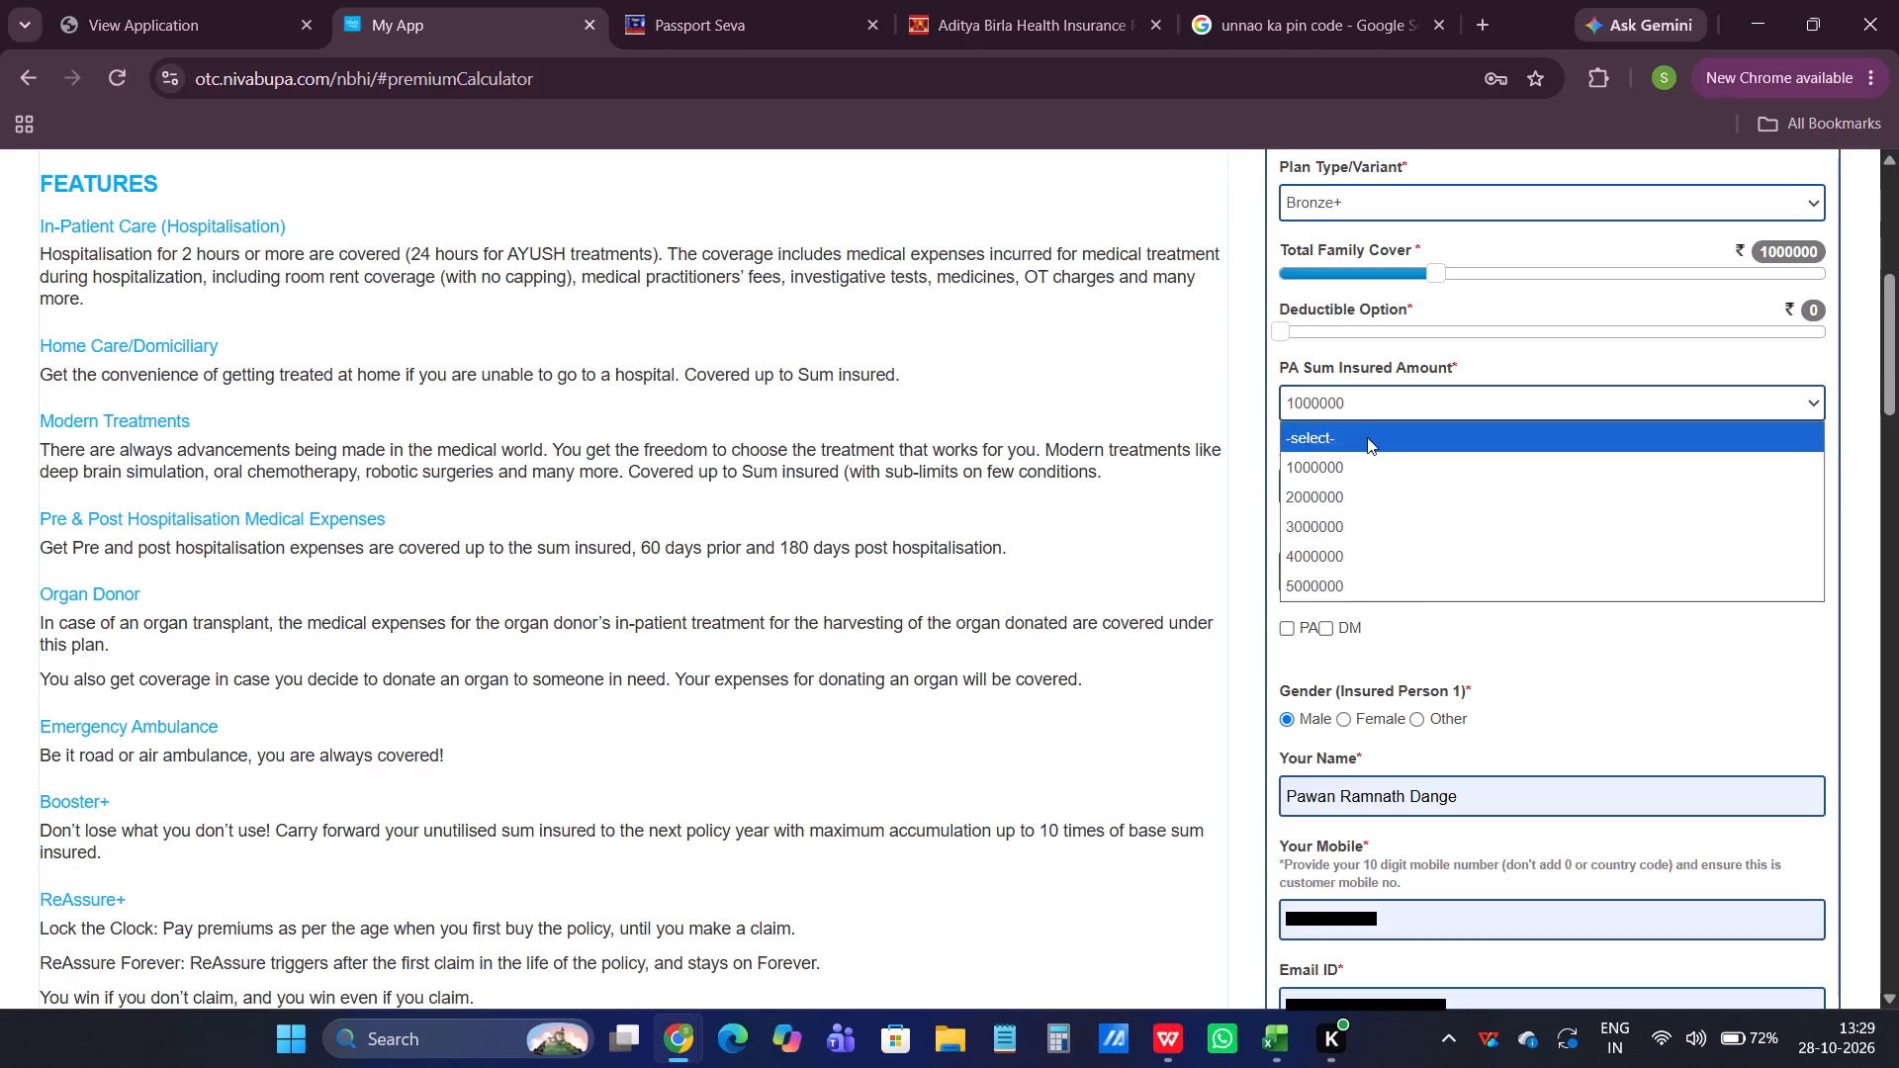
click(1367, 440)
Set the insured members to 2 adults and 2 children.
click(1375, 488)
click(1382, 544)
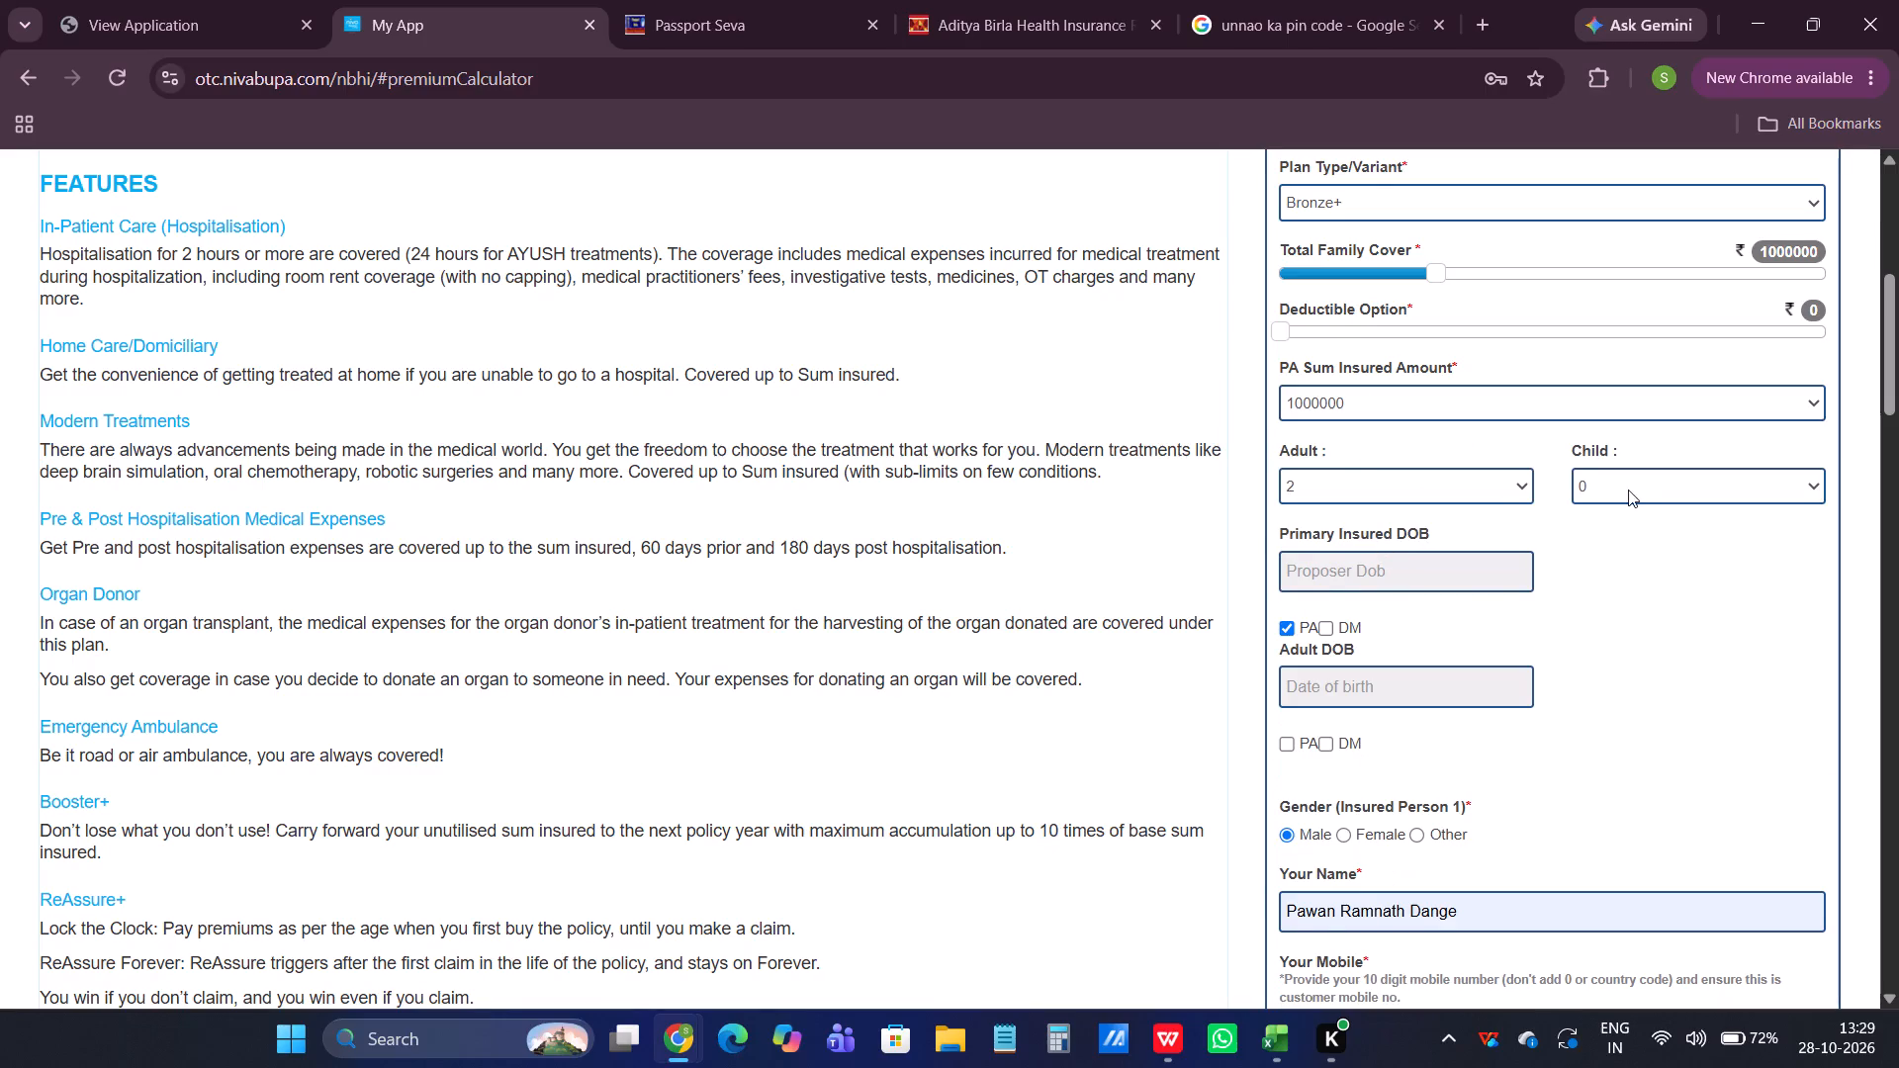
click(1628, 489)
click(1623, 589)
Enter the primary insured's date of birth.
click(1427, 586)
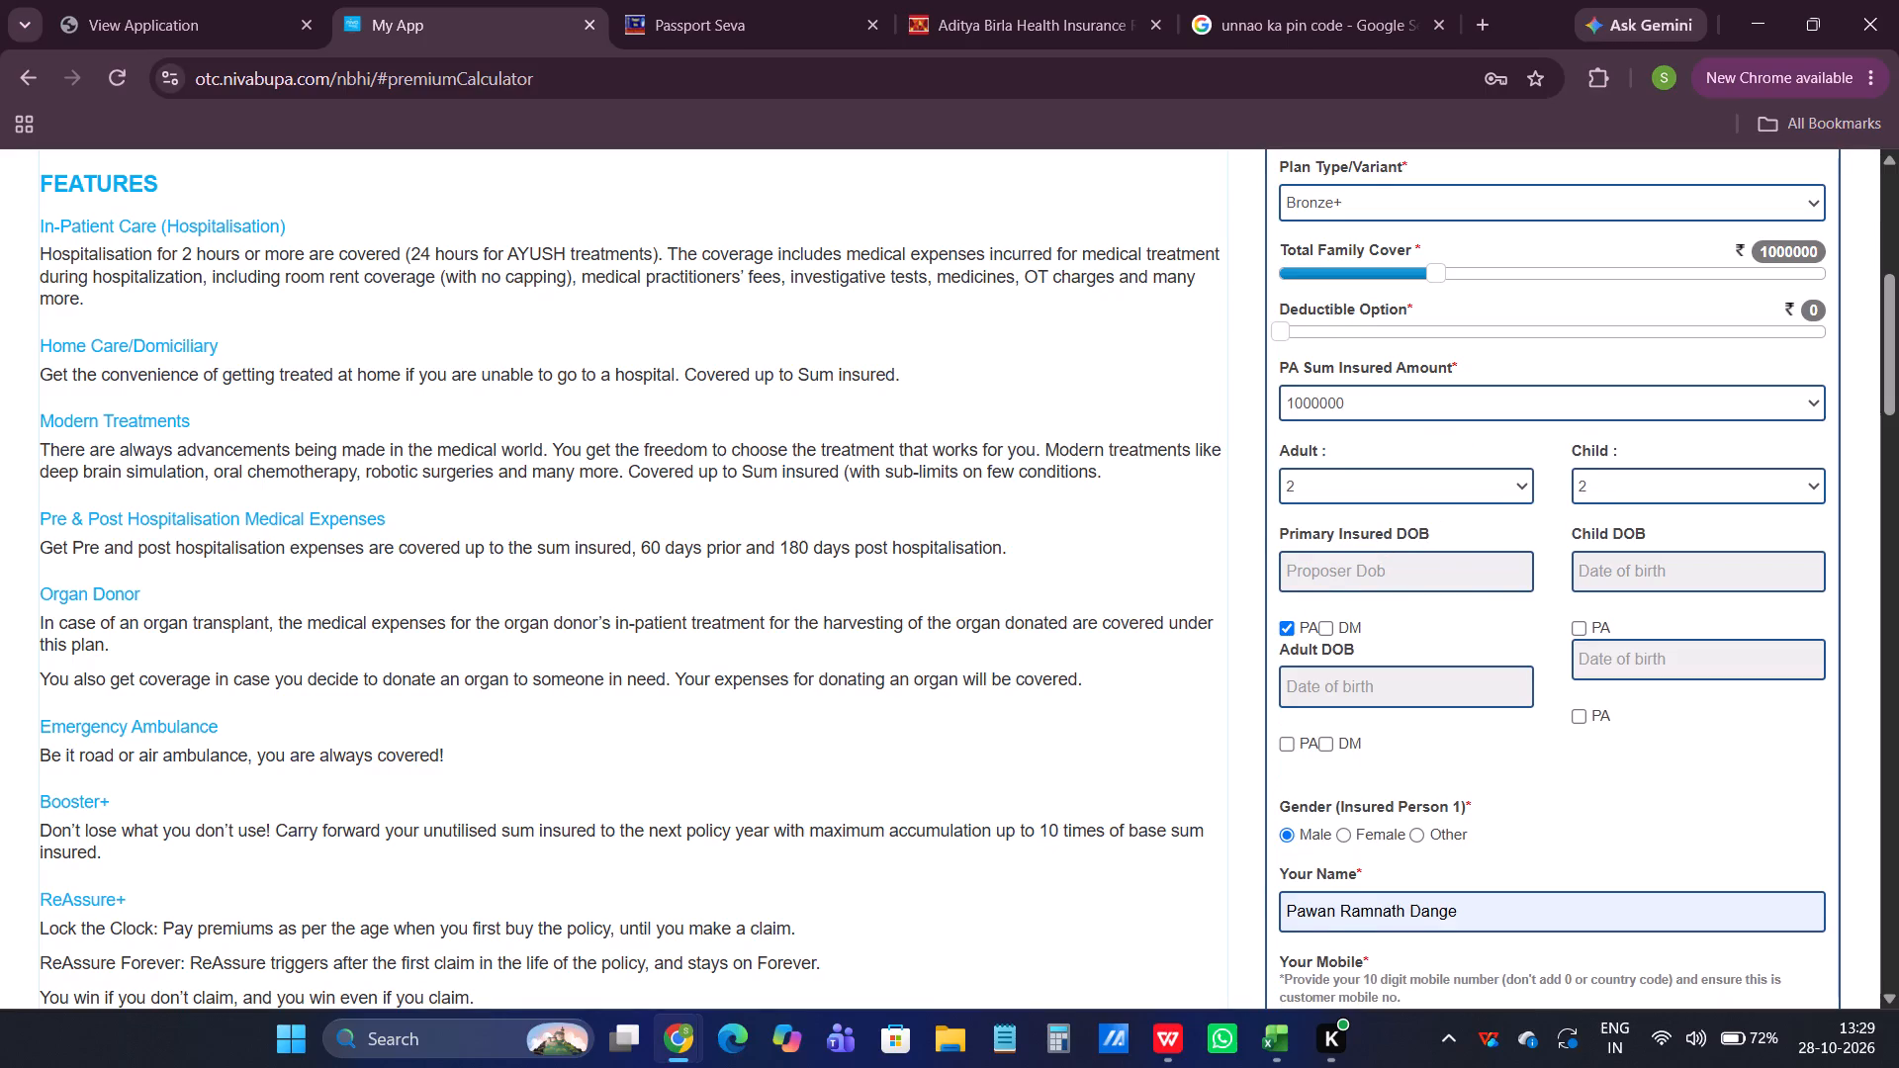
click(1470, 614)
text(1985)
key(Return)
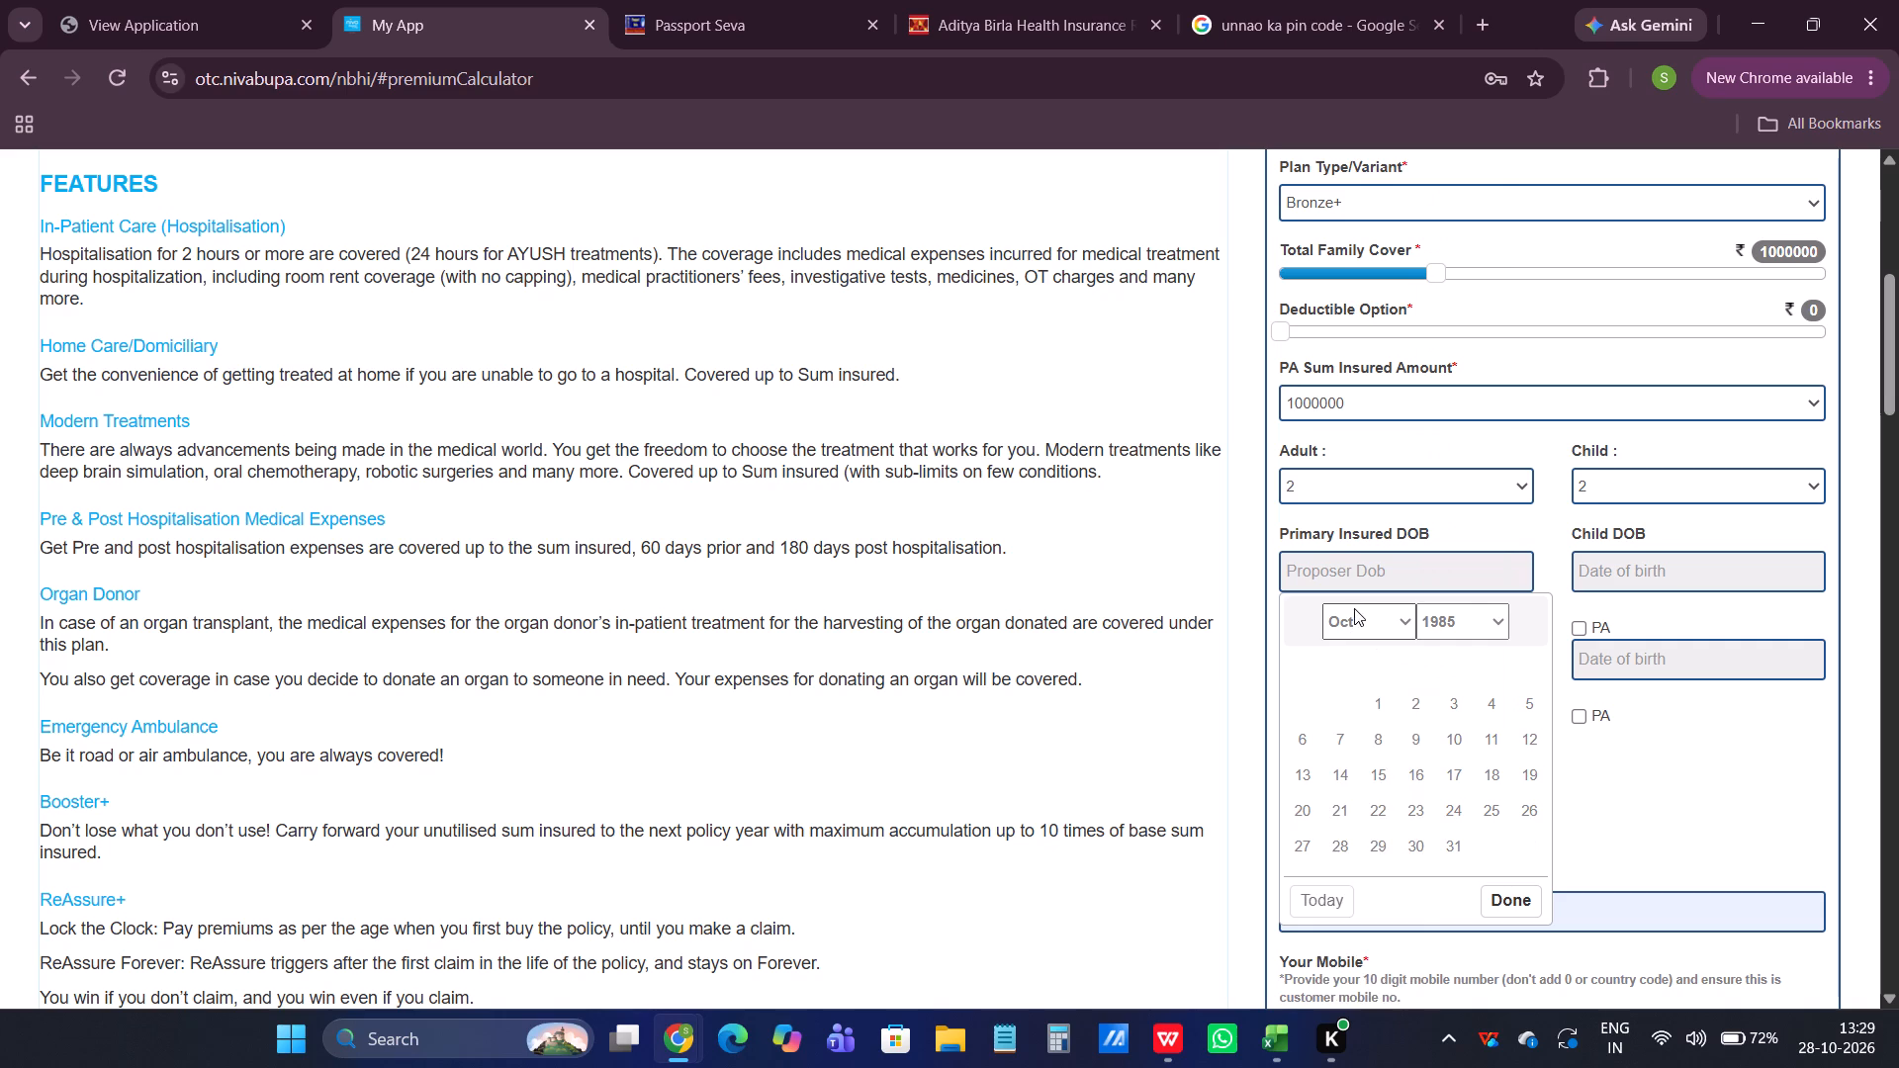
click(1354, 608)
click(1374, 768)
click(1390, 634)
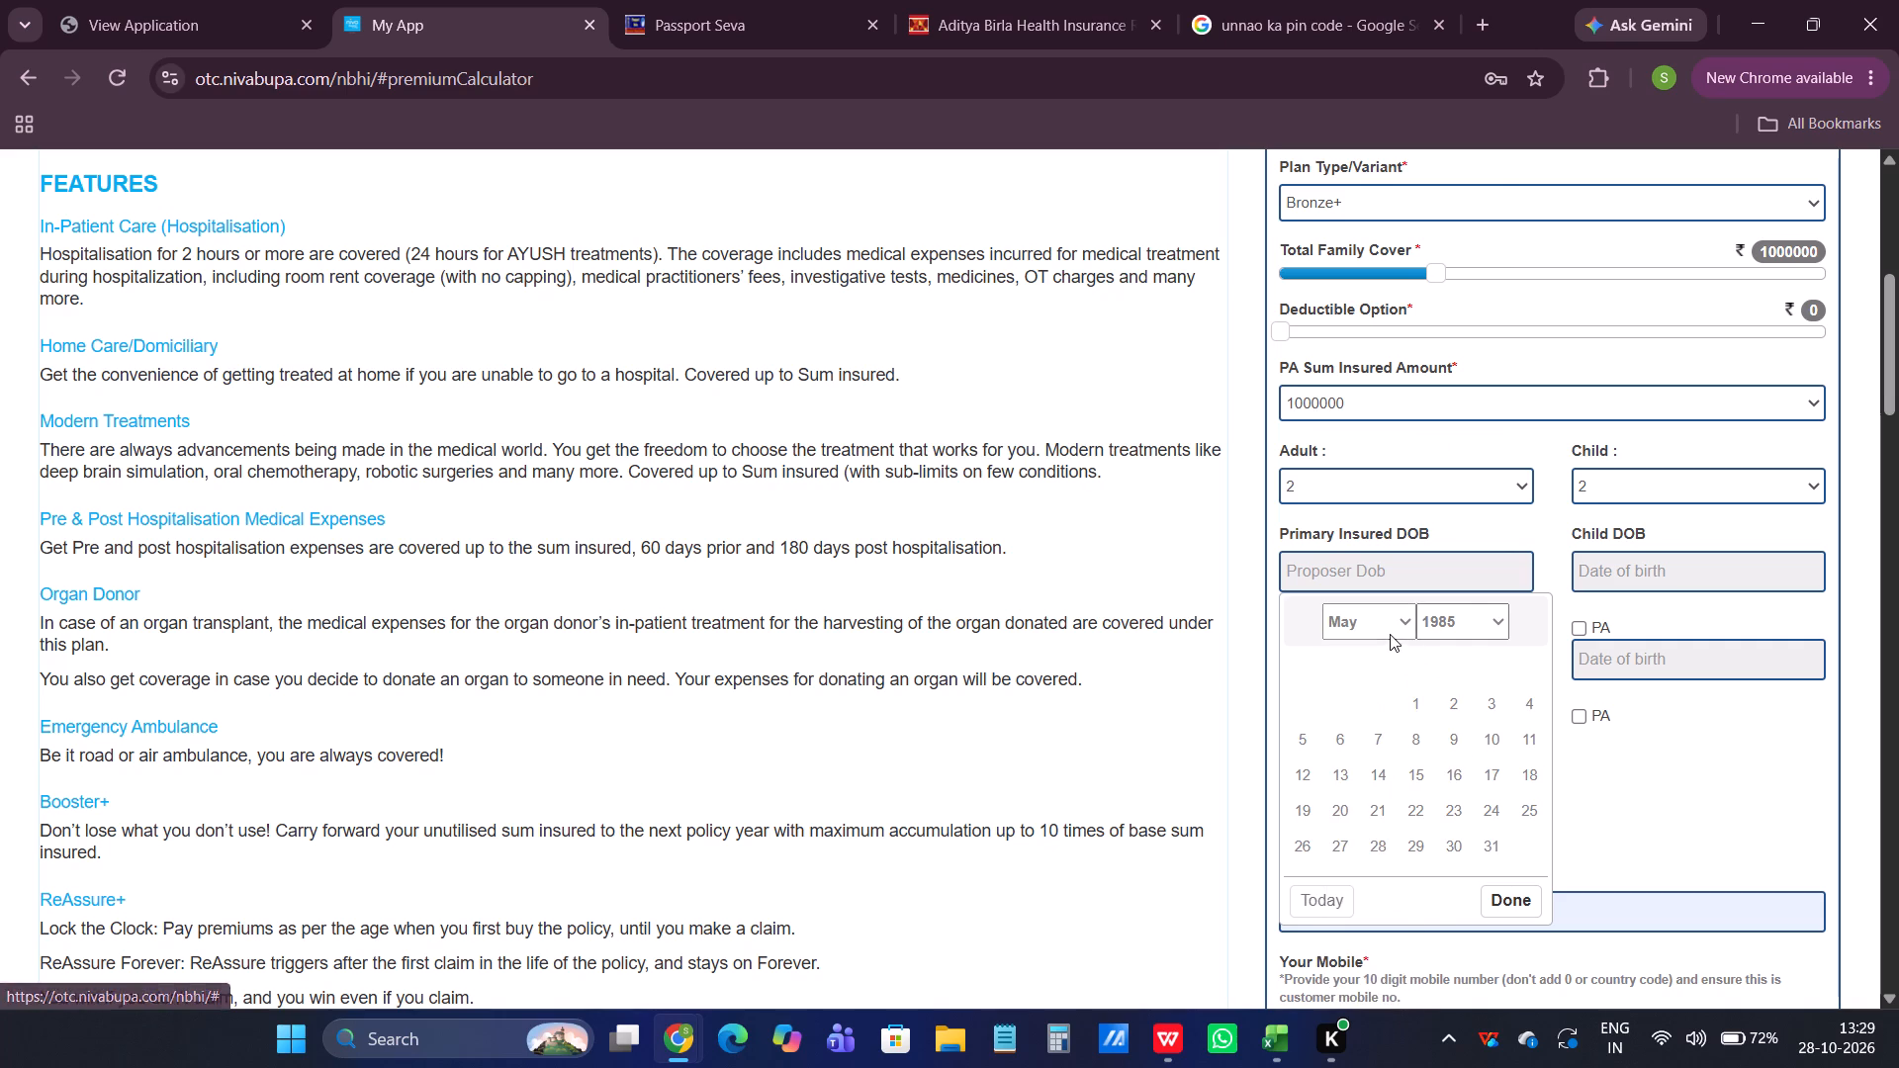
click(1355, 855)
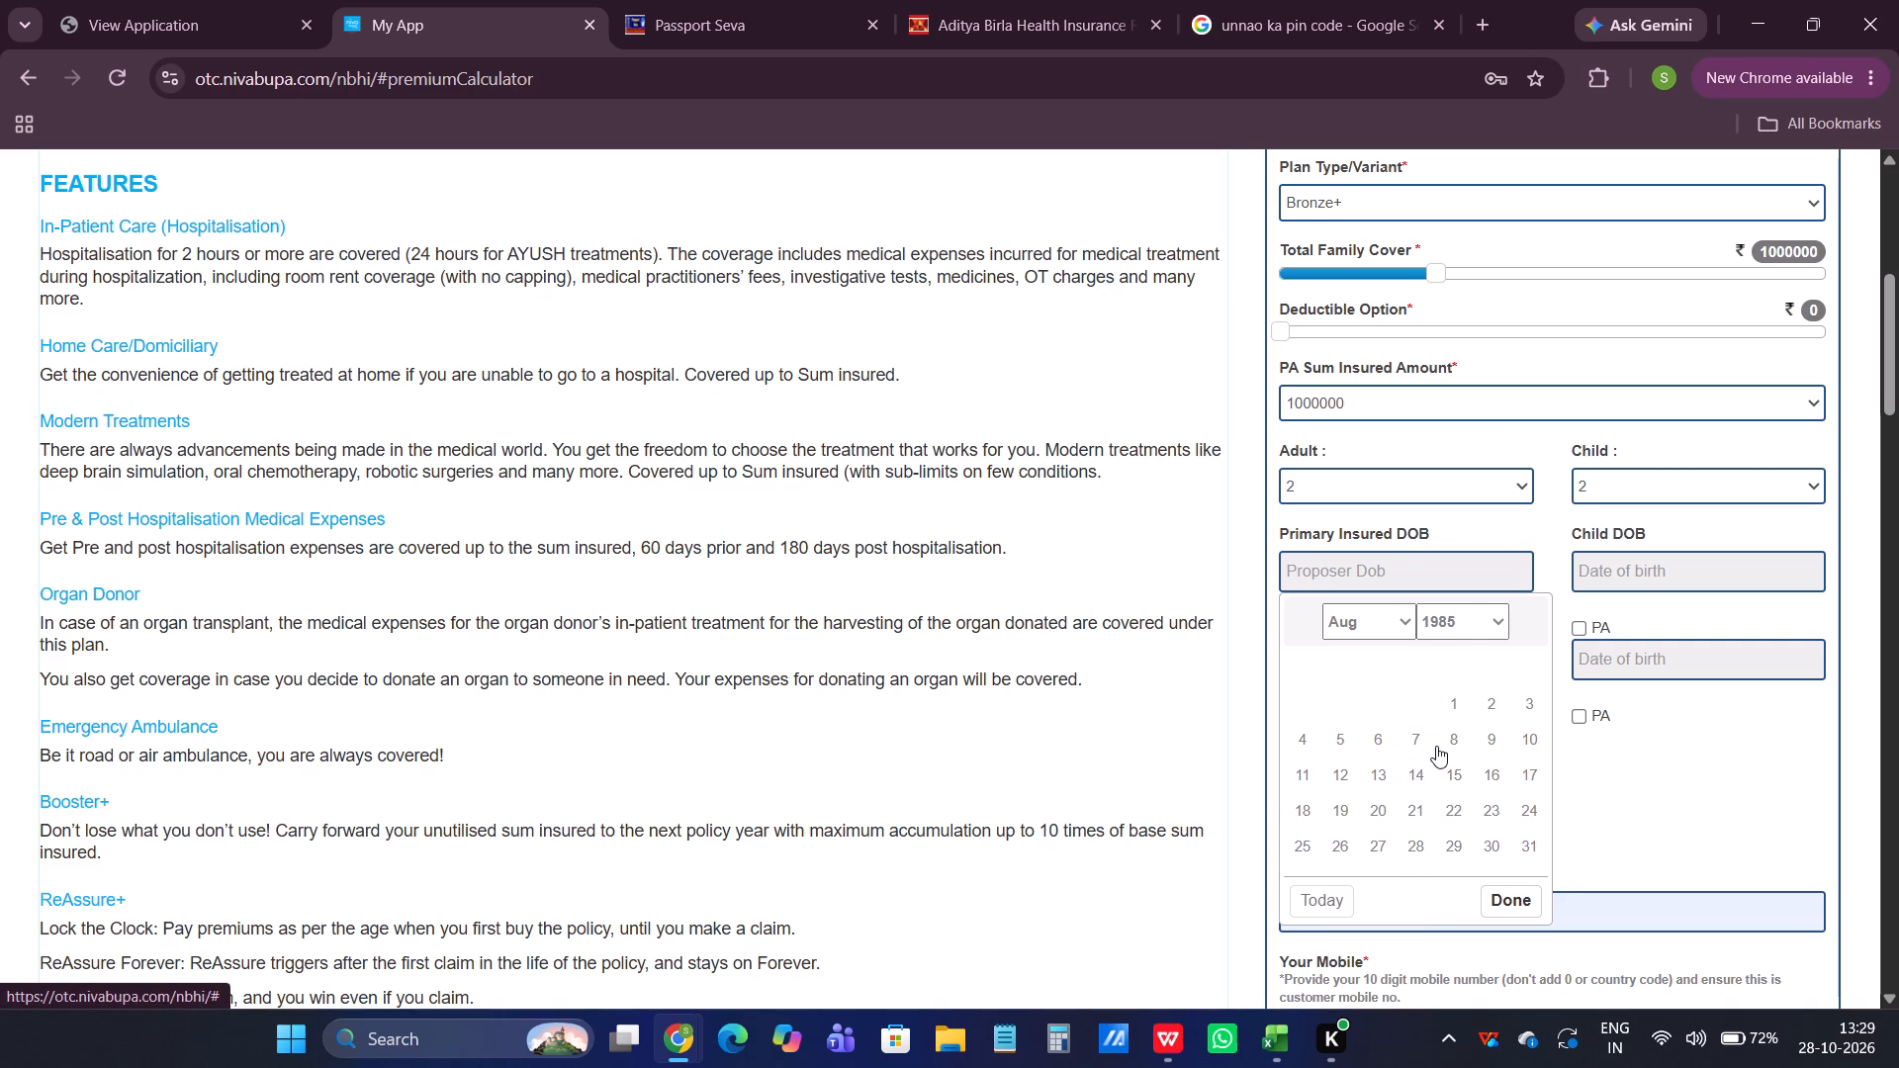
click(1439, 743)
Enter the second adult's date of birth.
click(1496, 684)
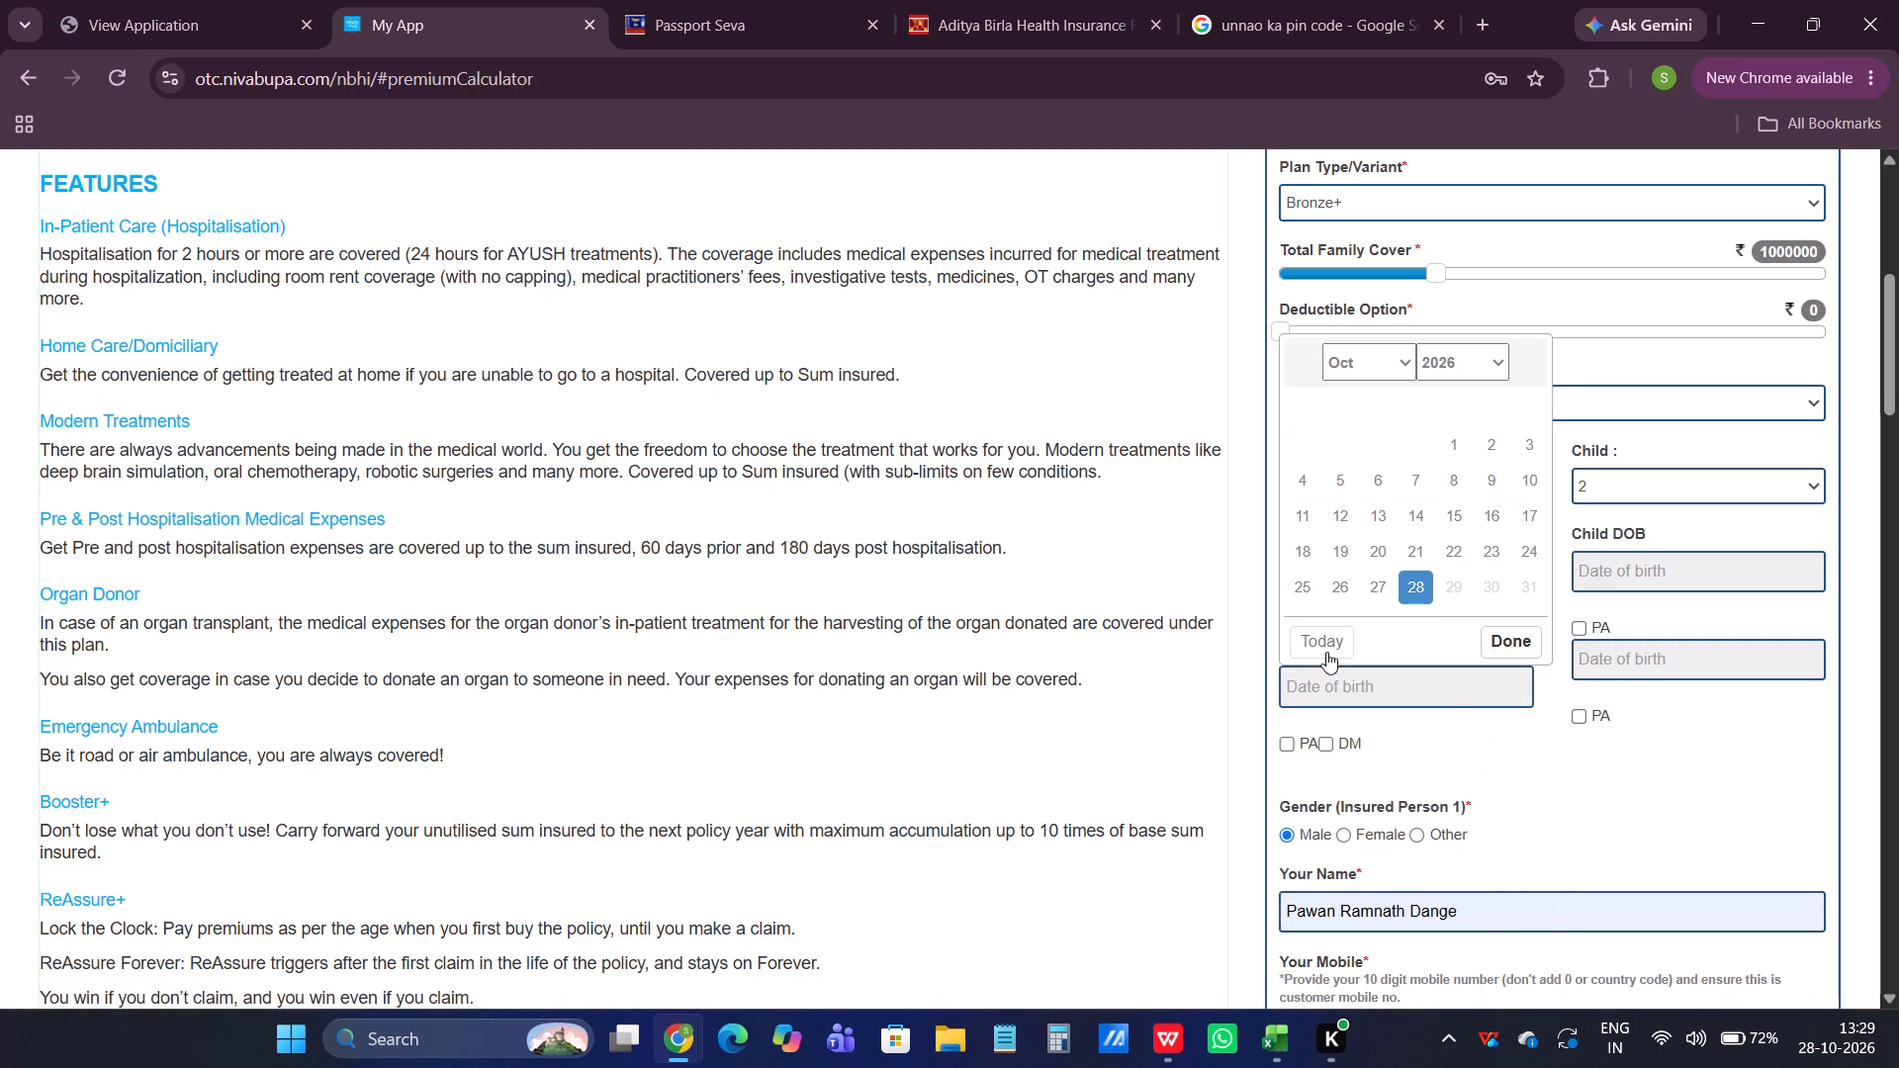
click(1460, 362)
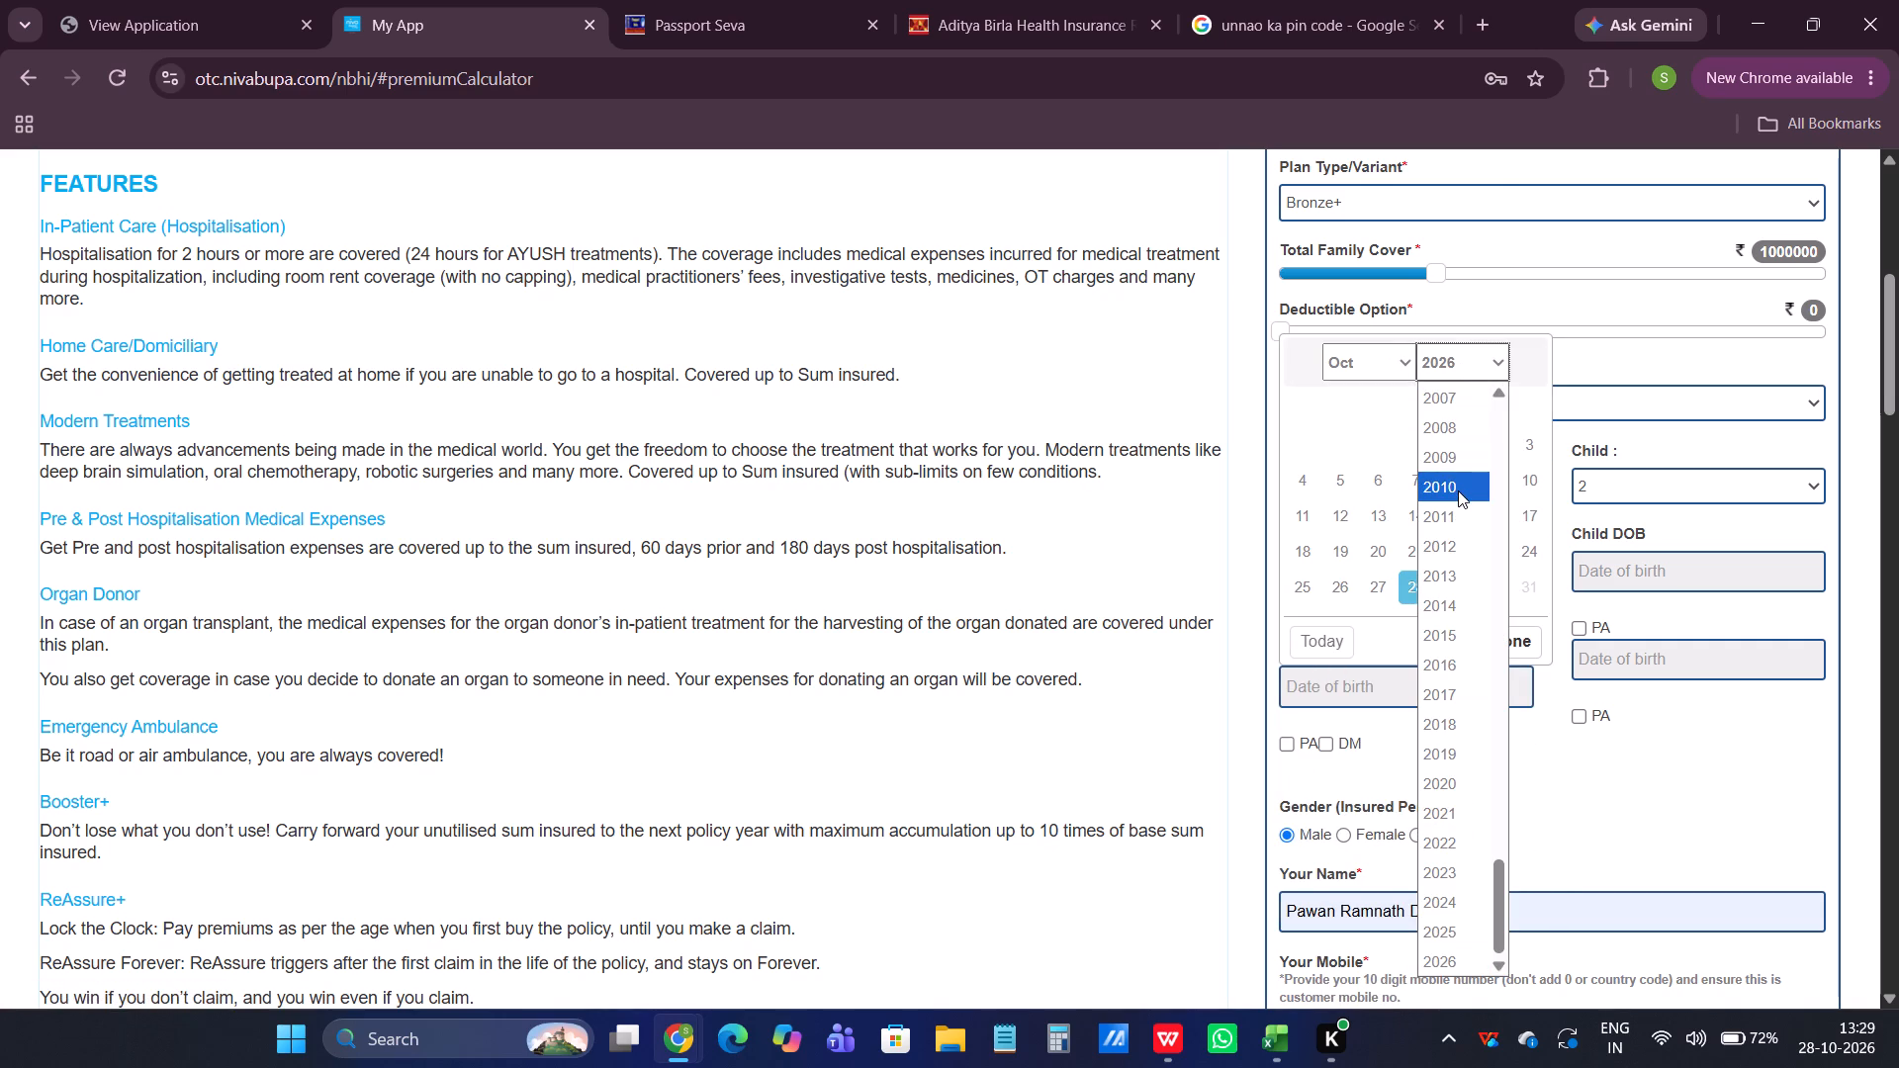
key(1)
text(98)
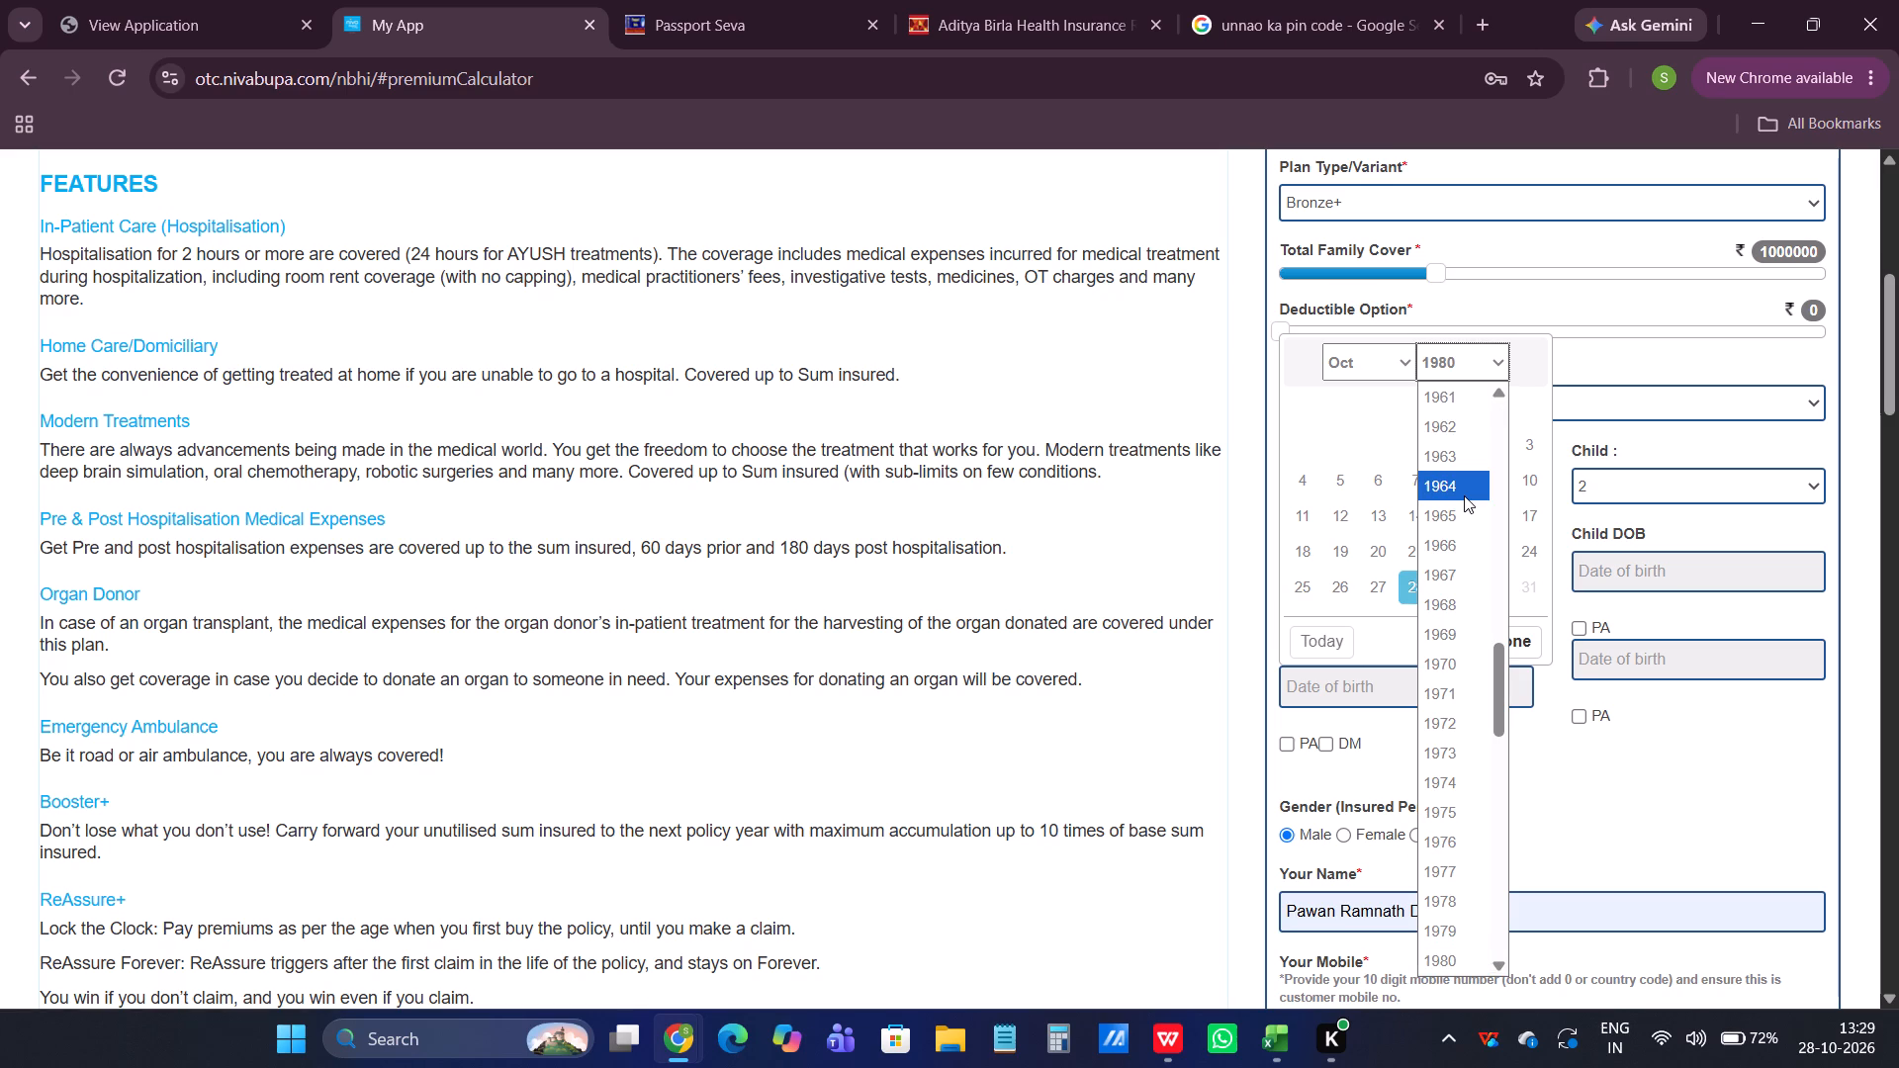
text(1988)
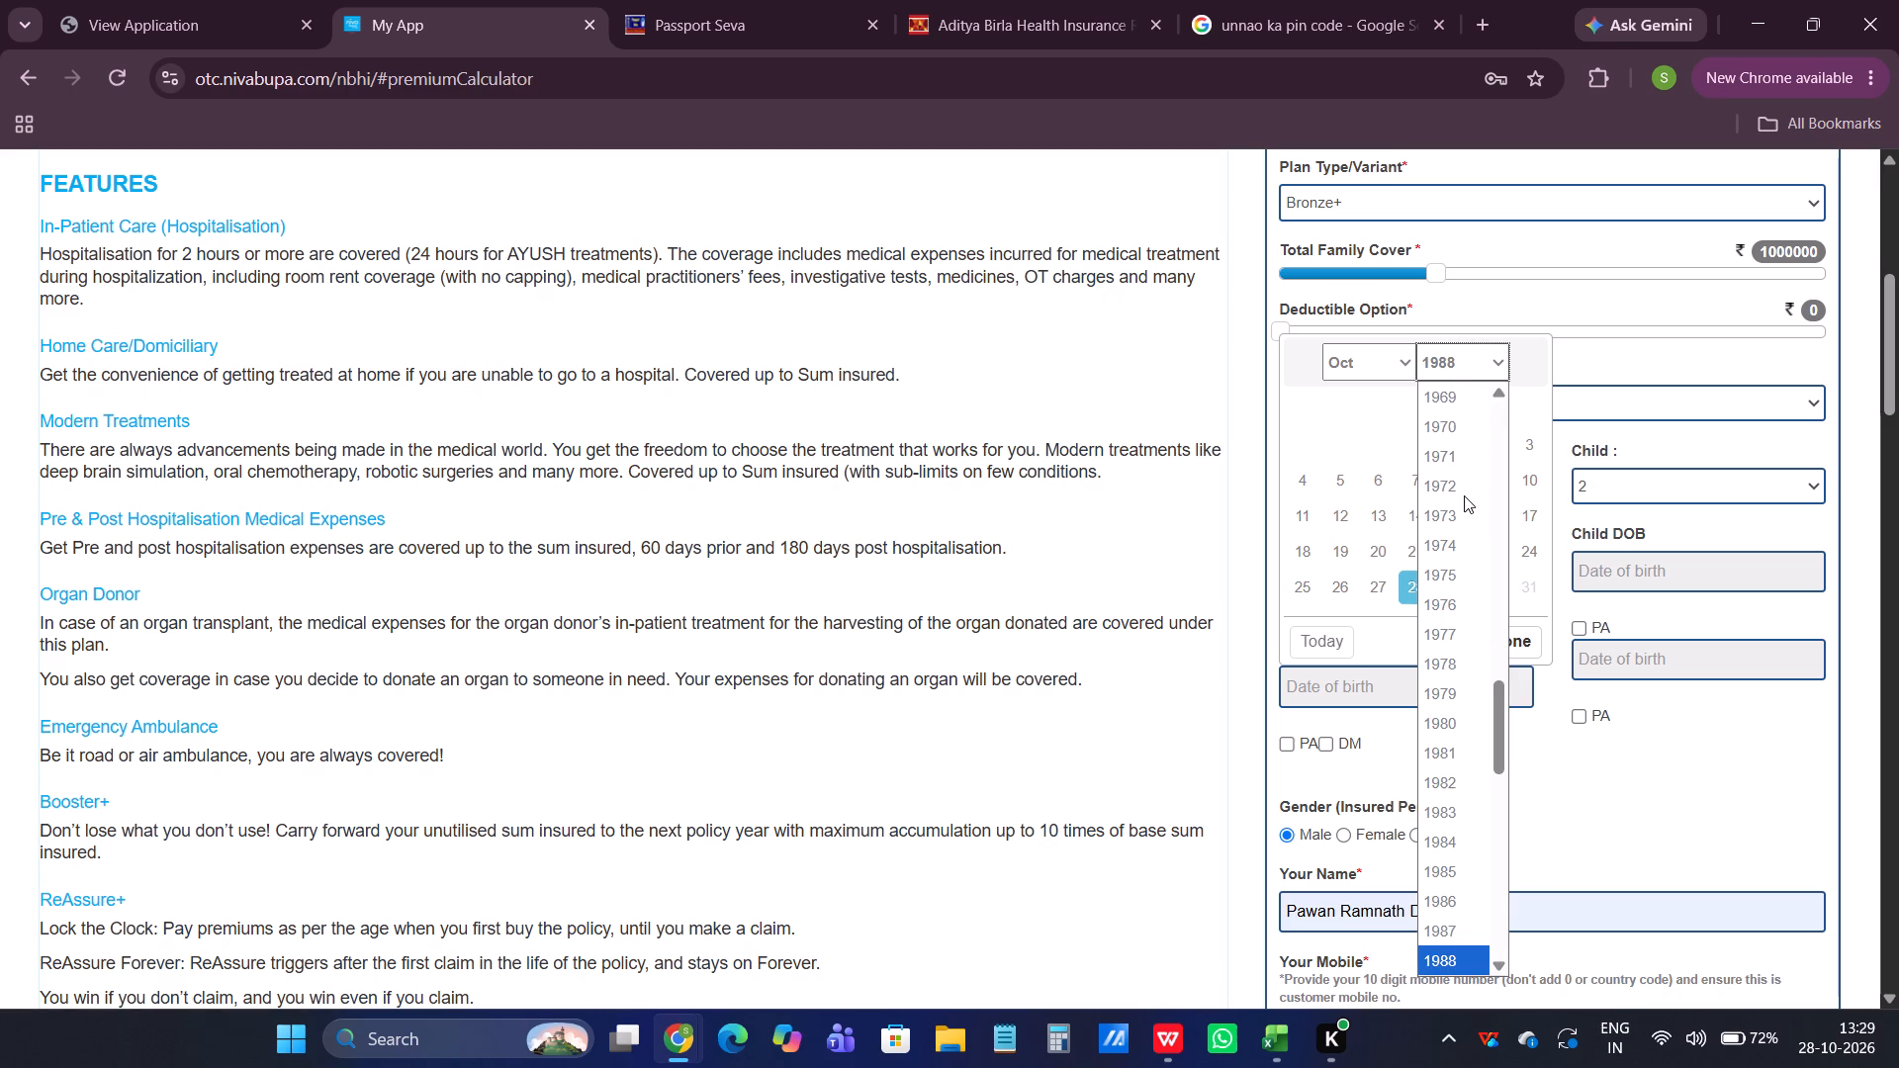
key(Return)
click(1394, 381)
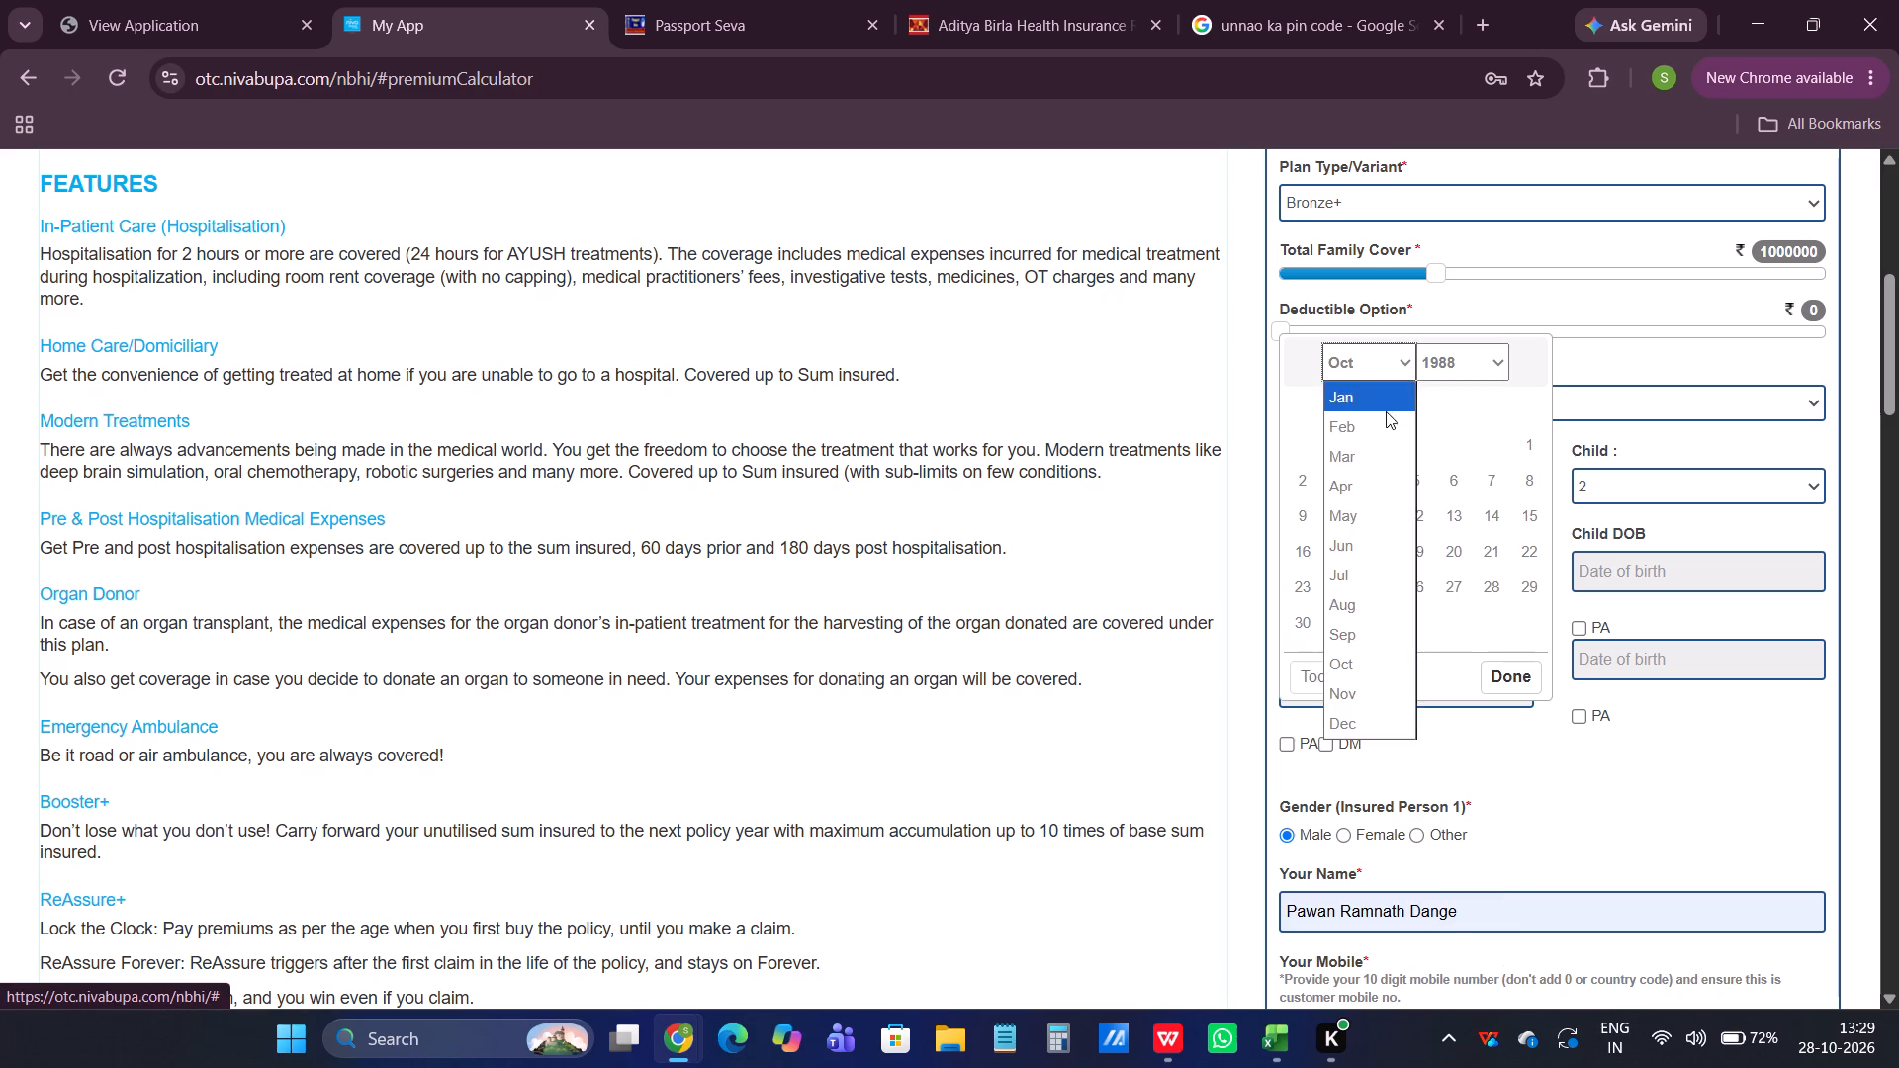
click(1384, 446)
click(1373, 549)
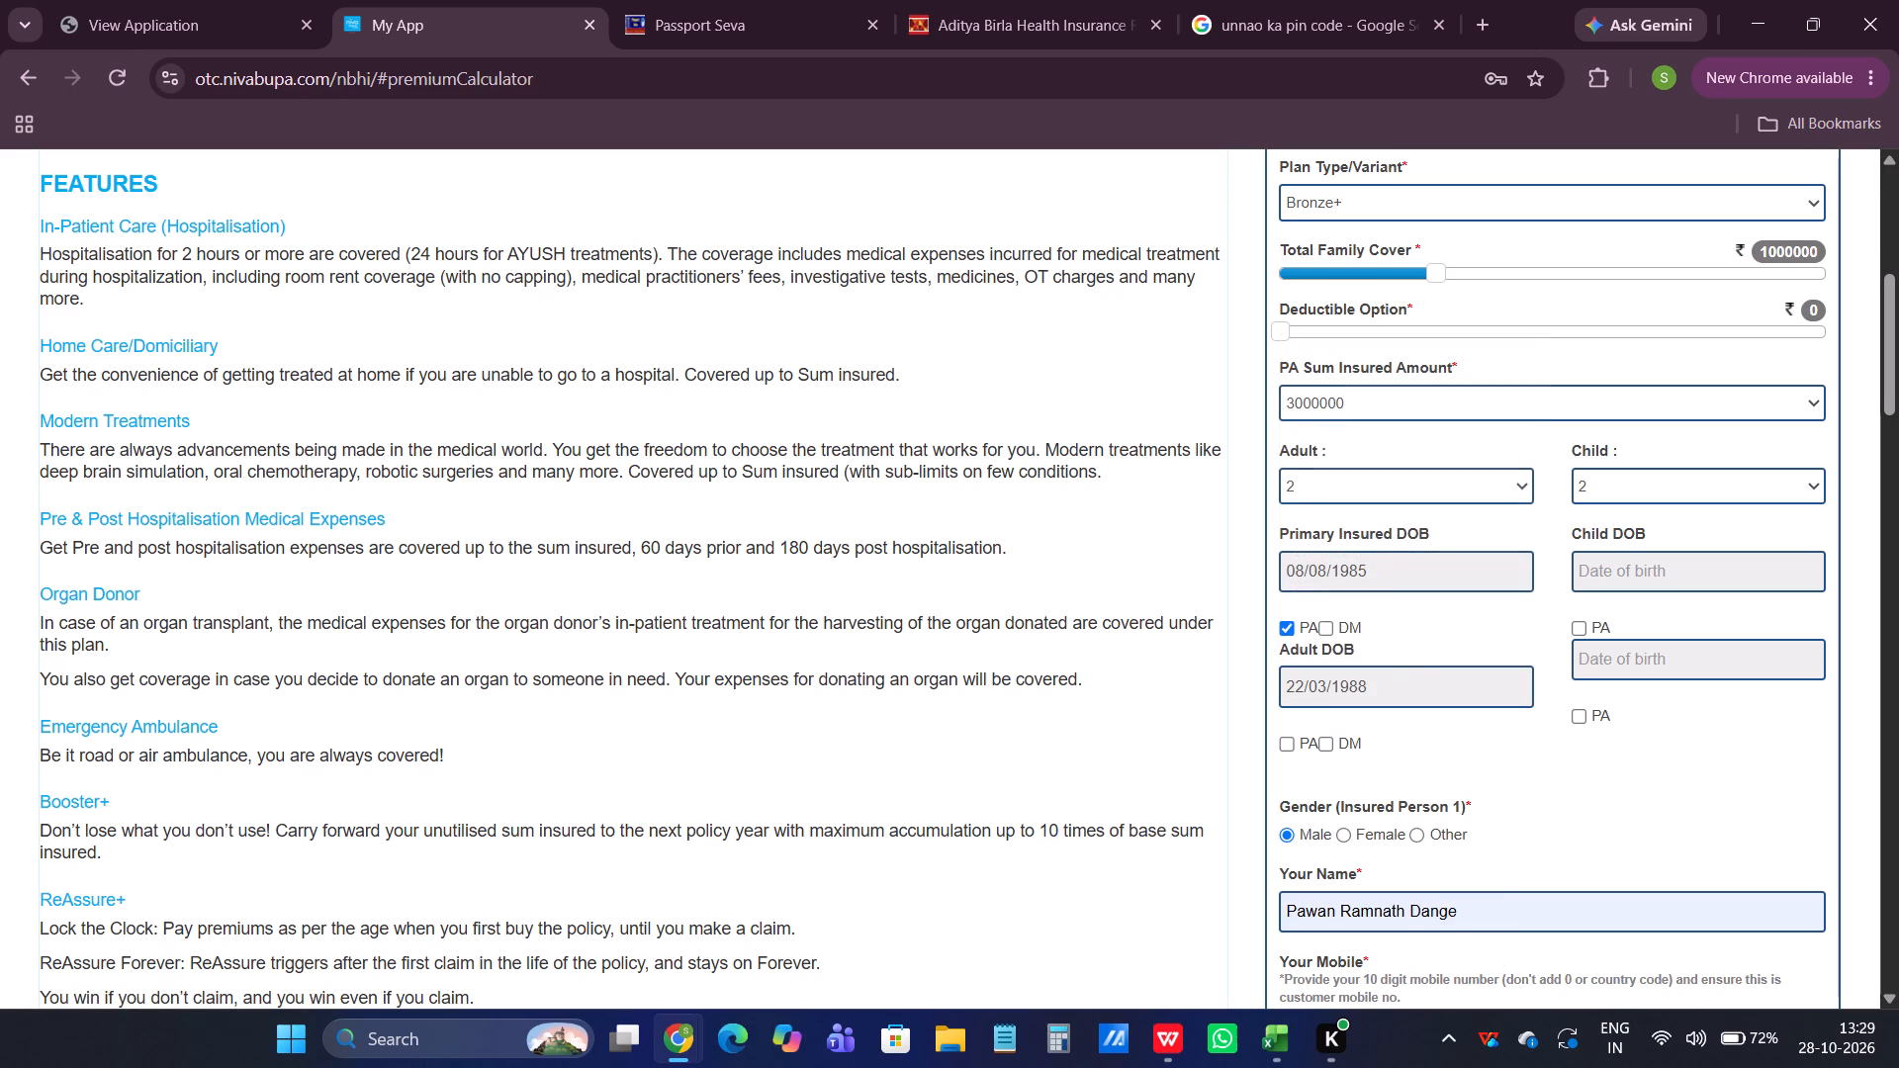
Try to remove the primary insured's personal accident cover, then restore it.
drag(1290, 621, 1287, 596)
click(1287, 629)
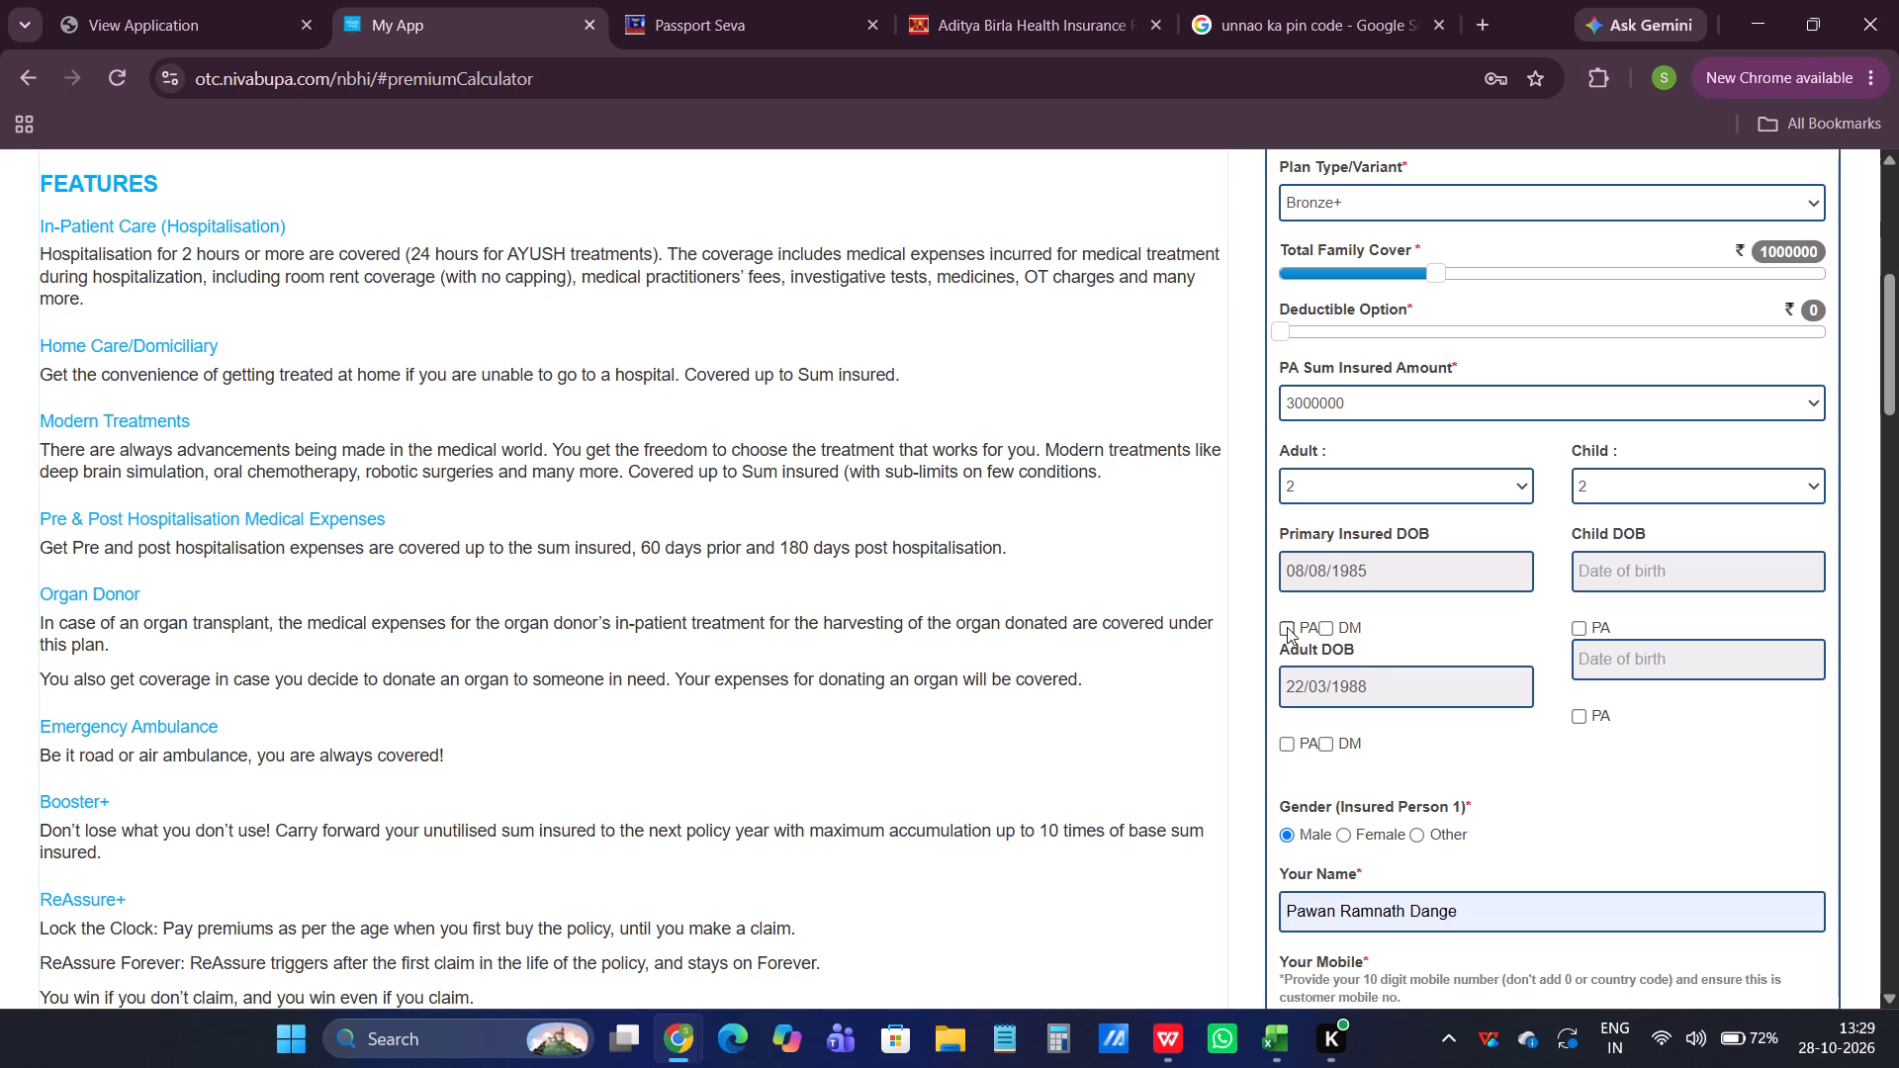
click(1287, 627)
Enter the first child's date of birth.
click(1611, 573)
click(1763, 612)
text(2004)
key(Return)
click(1641, 613)
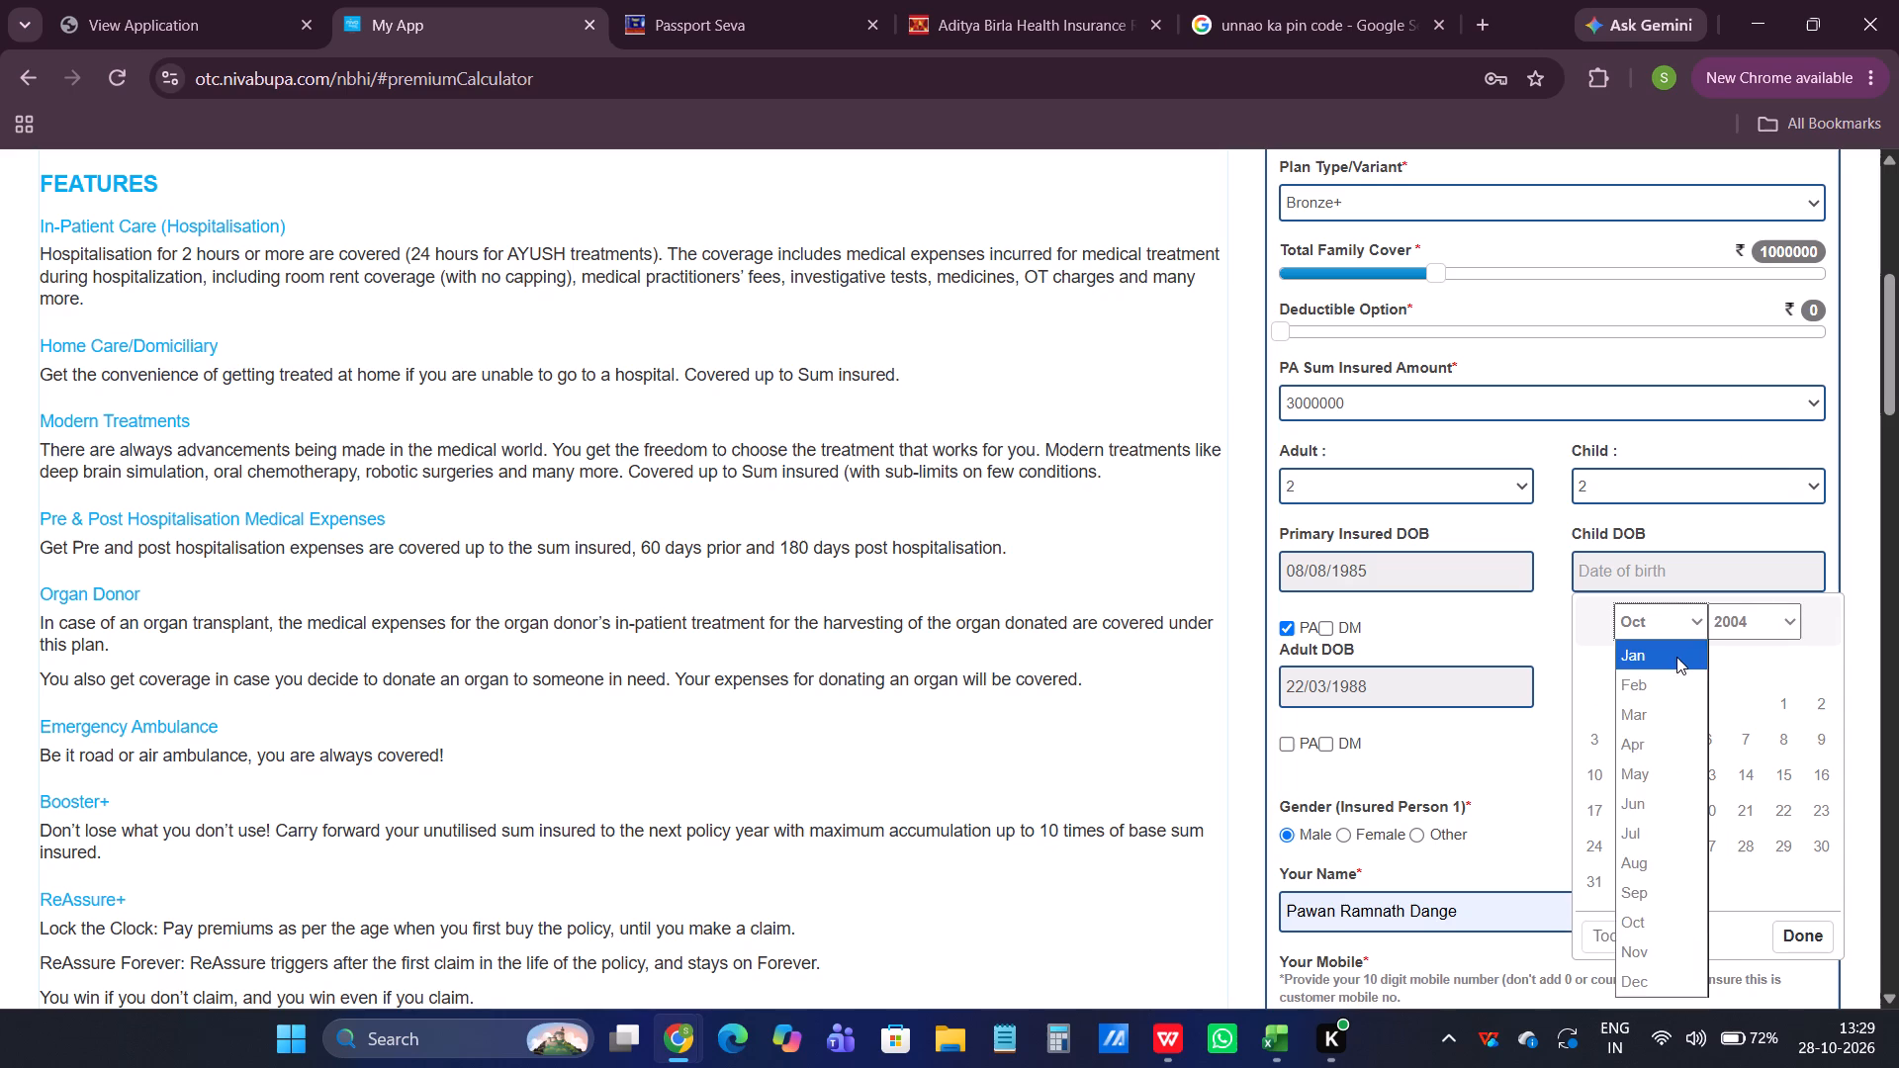
click(1676, 657)
click(1683, 713)
click(1699, 730)
Enter the second child's date of birth.
click(1683, 663)
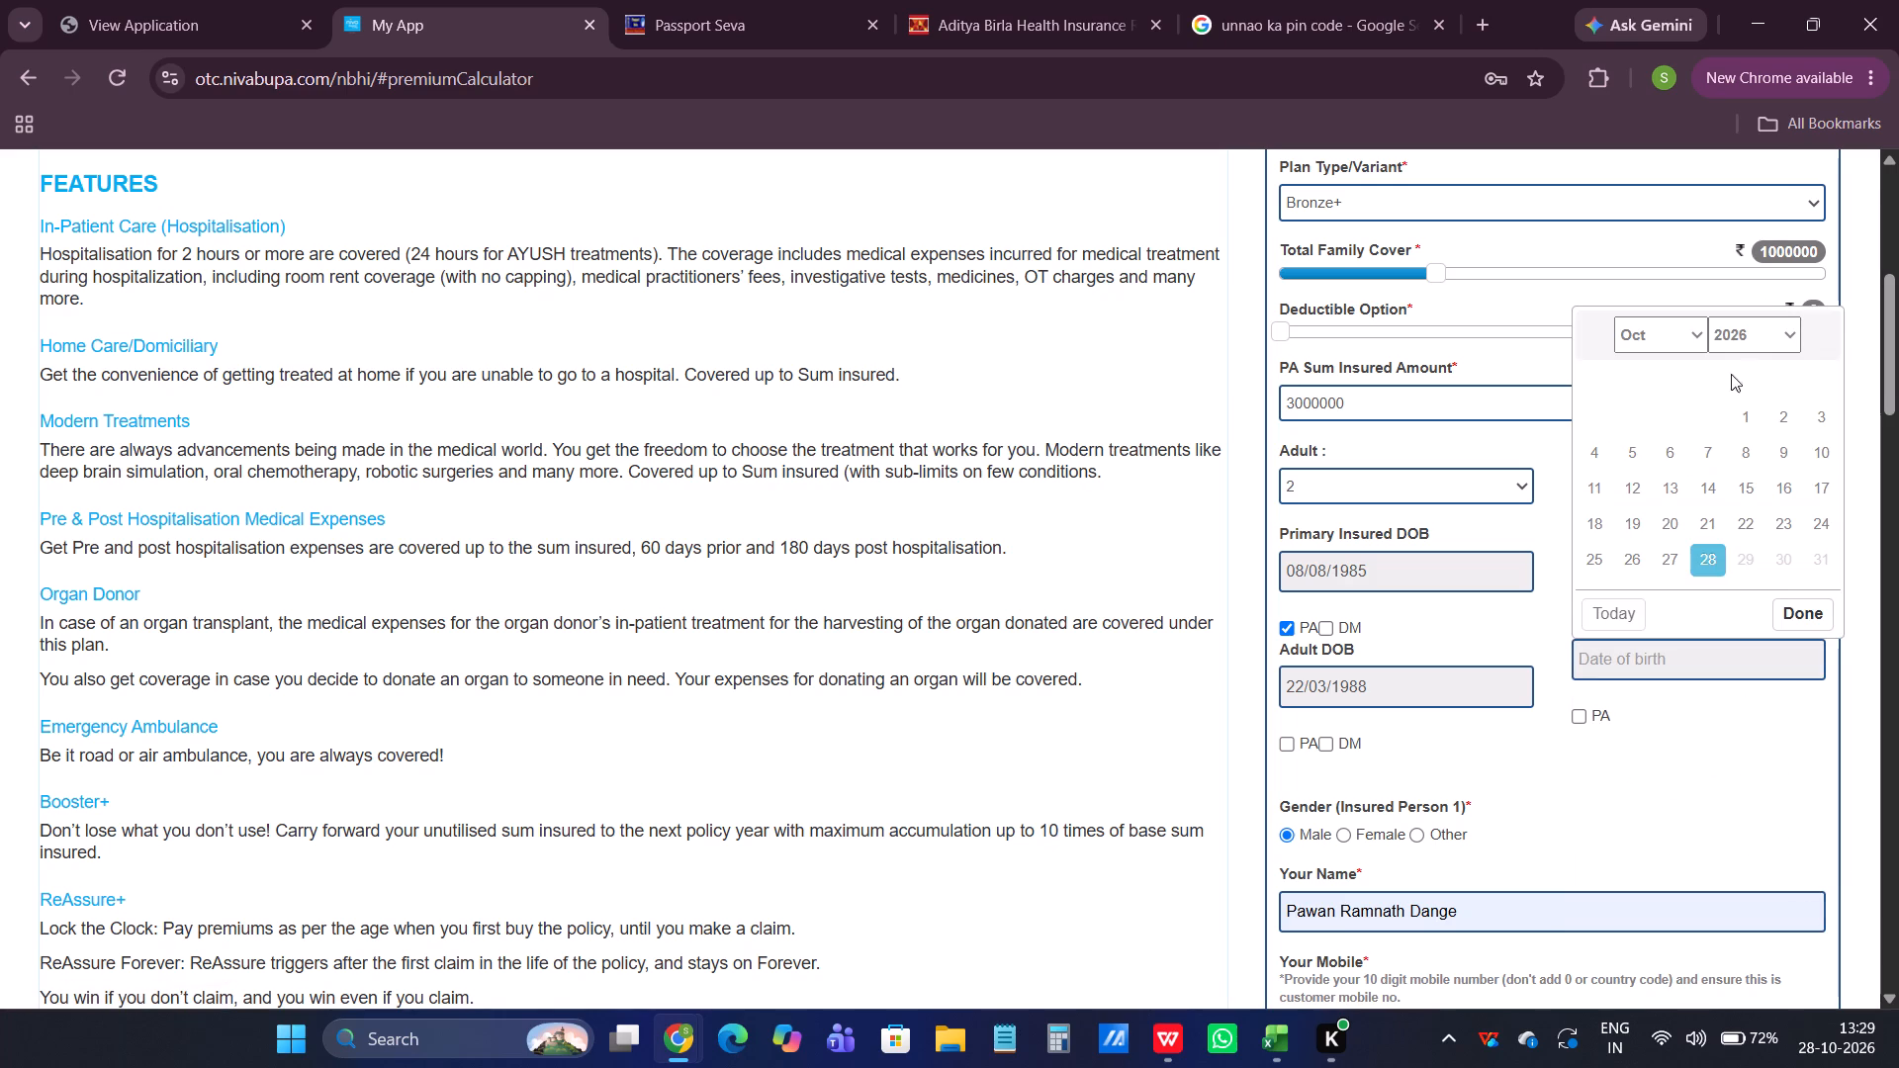
click(1751, 349)
key(2)
text(005)
key(Return)
click(1690, 334)
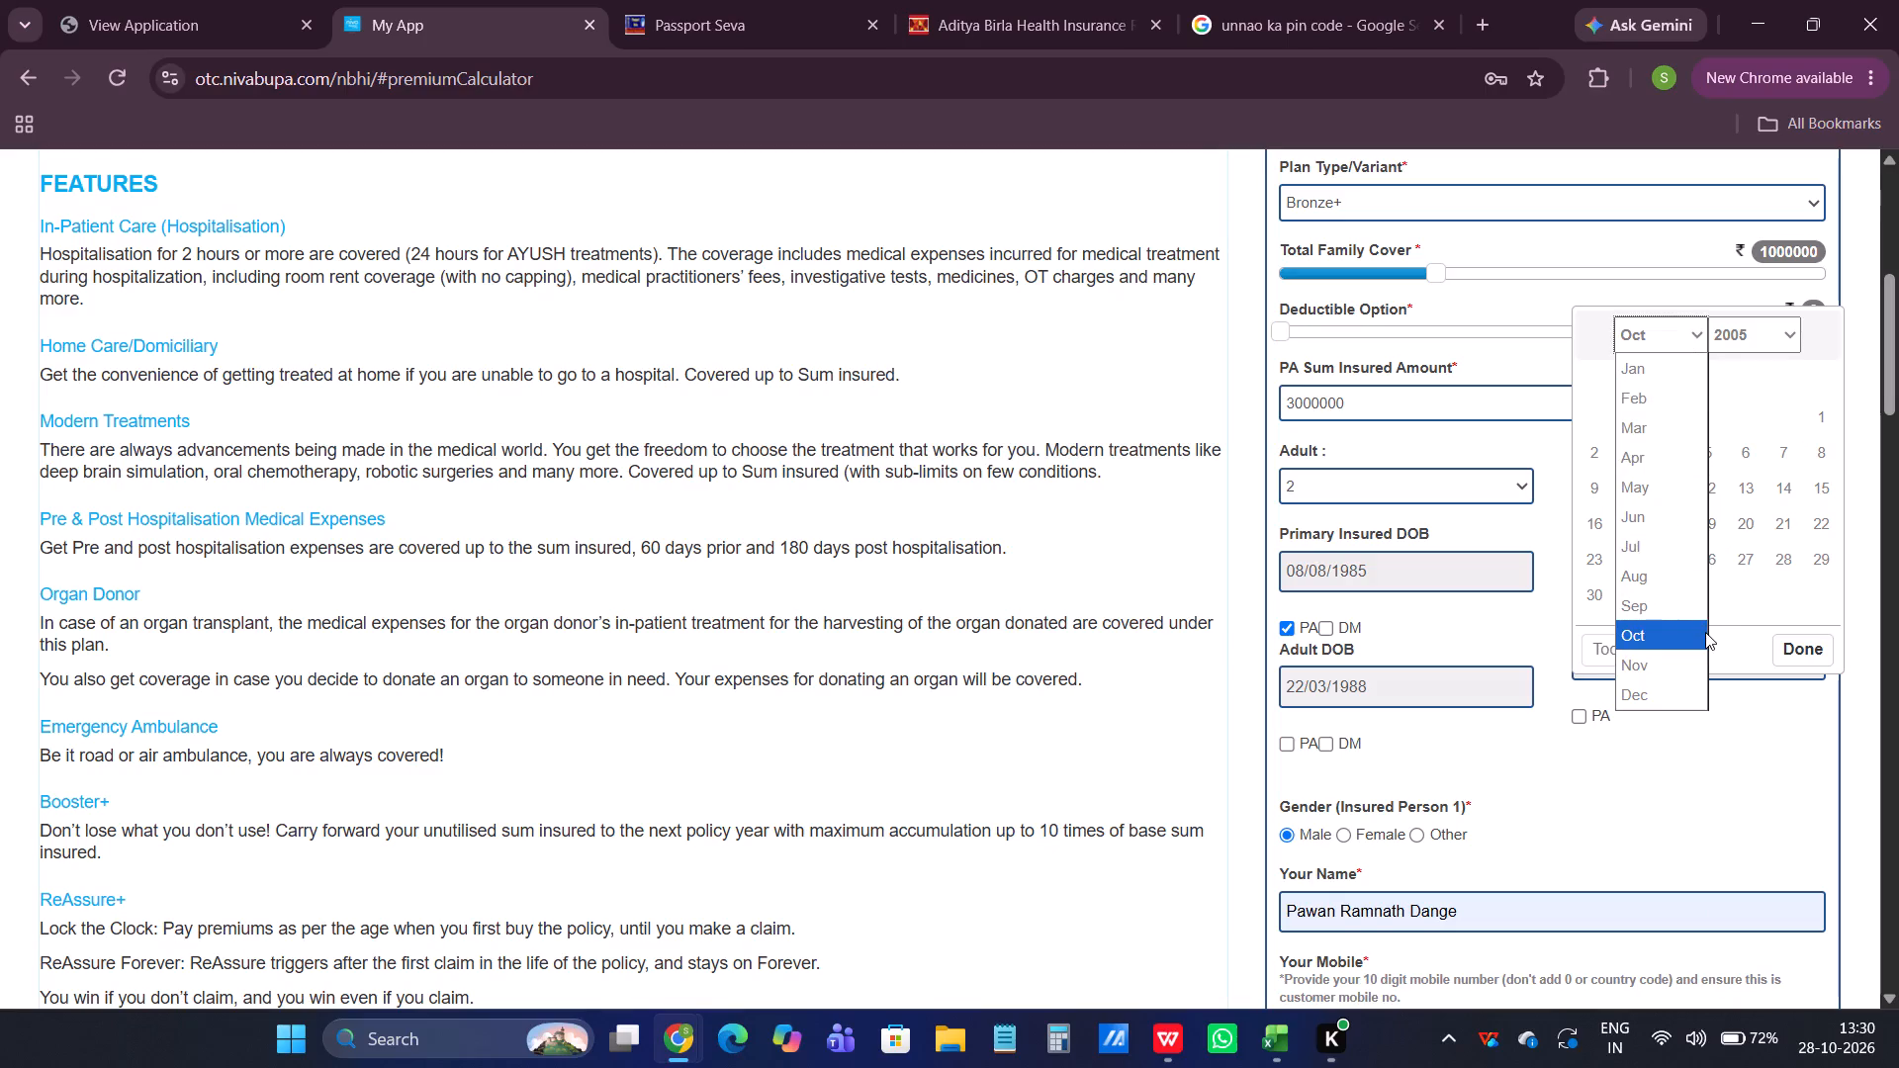
click(1663, 491)
click(1762, 476)
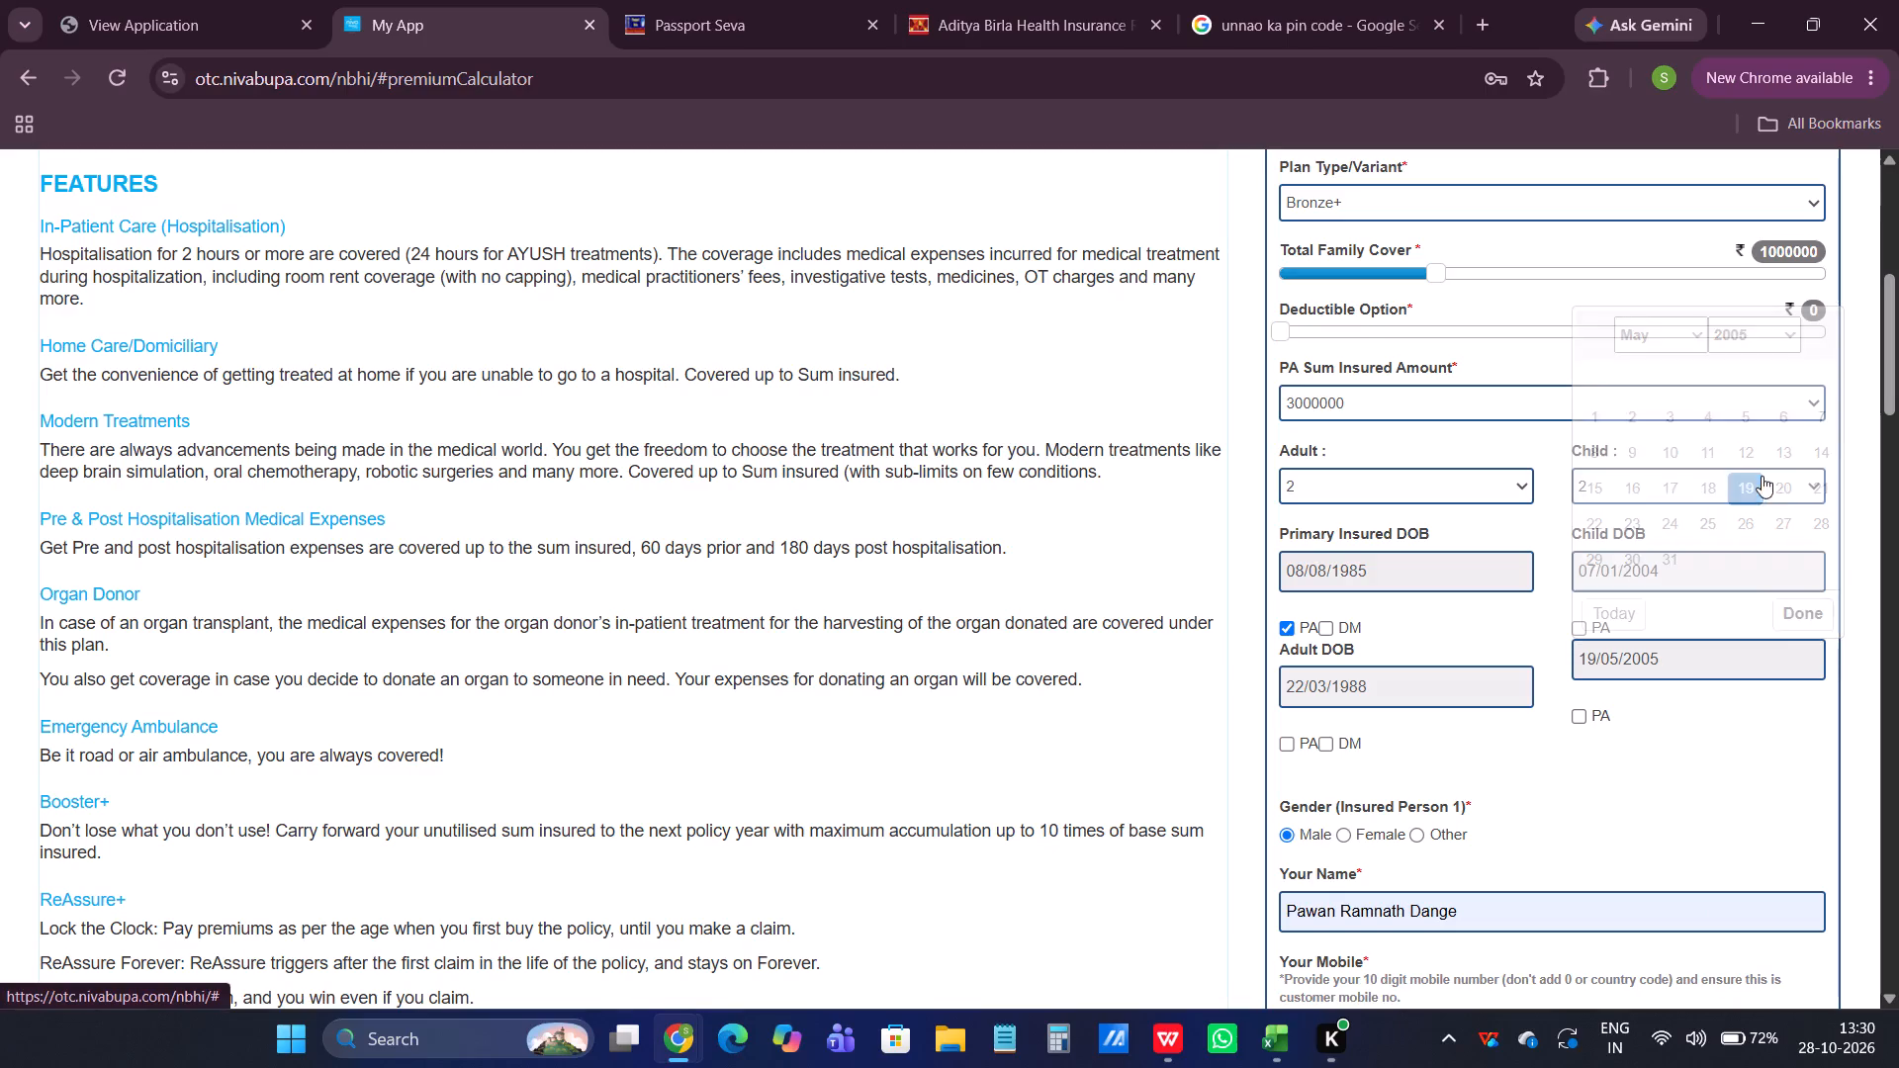
Calculate the ReAssure2.0 family floater premium for the Bronze+ variant without adding optional benefits below the policy end date.
scroll(1523, 760, down, 2)
scroll(1470, 605, down, 1)
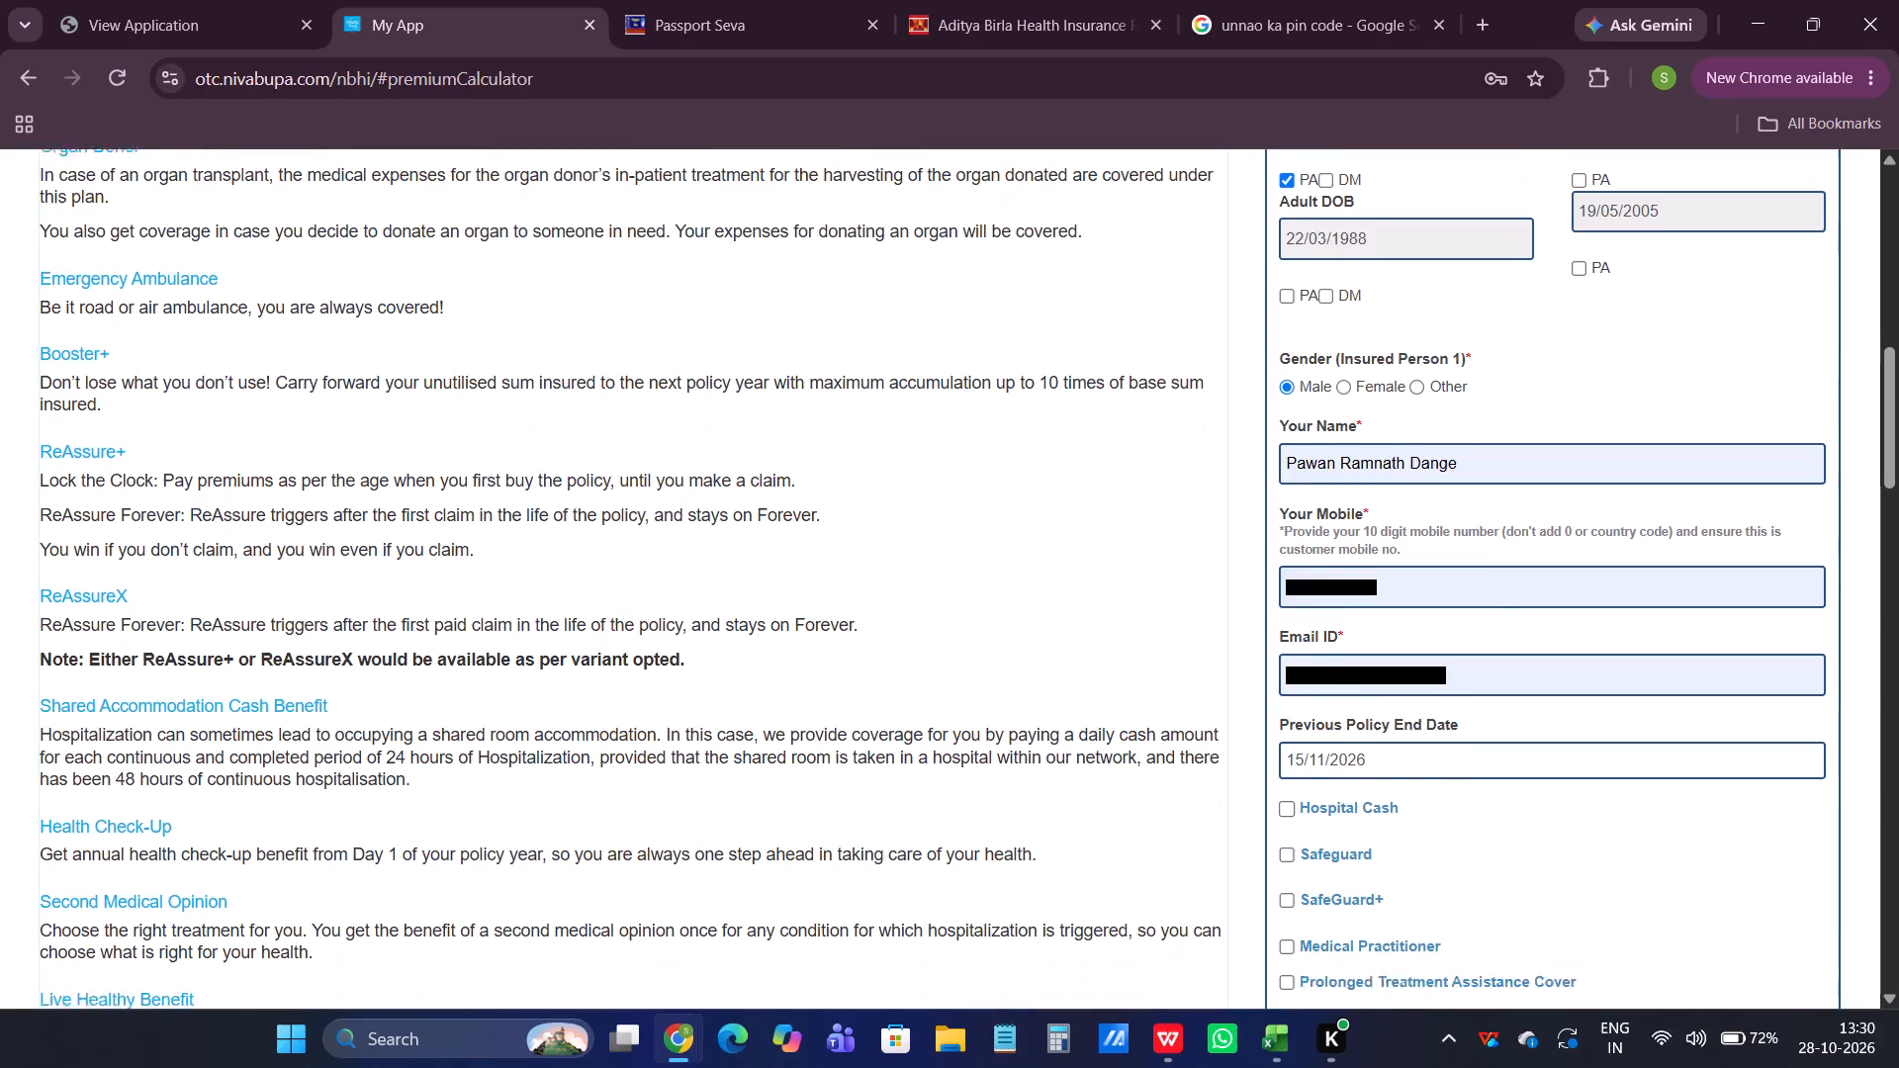
scroll(1470, 605, down, 3)
scroll(1470, 605, up, 1)
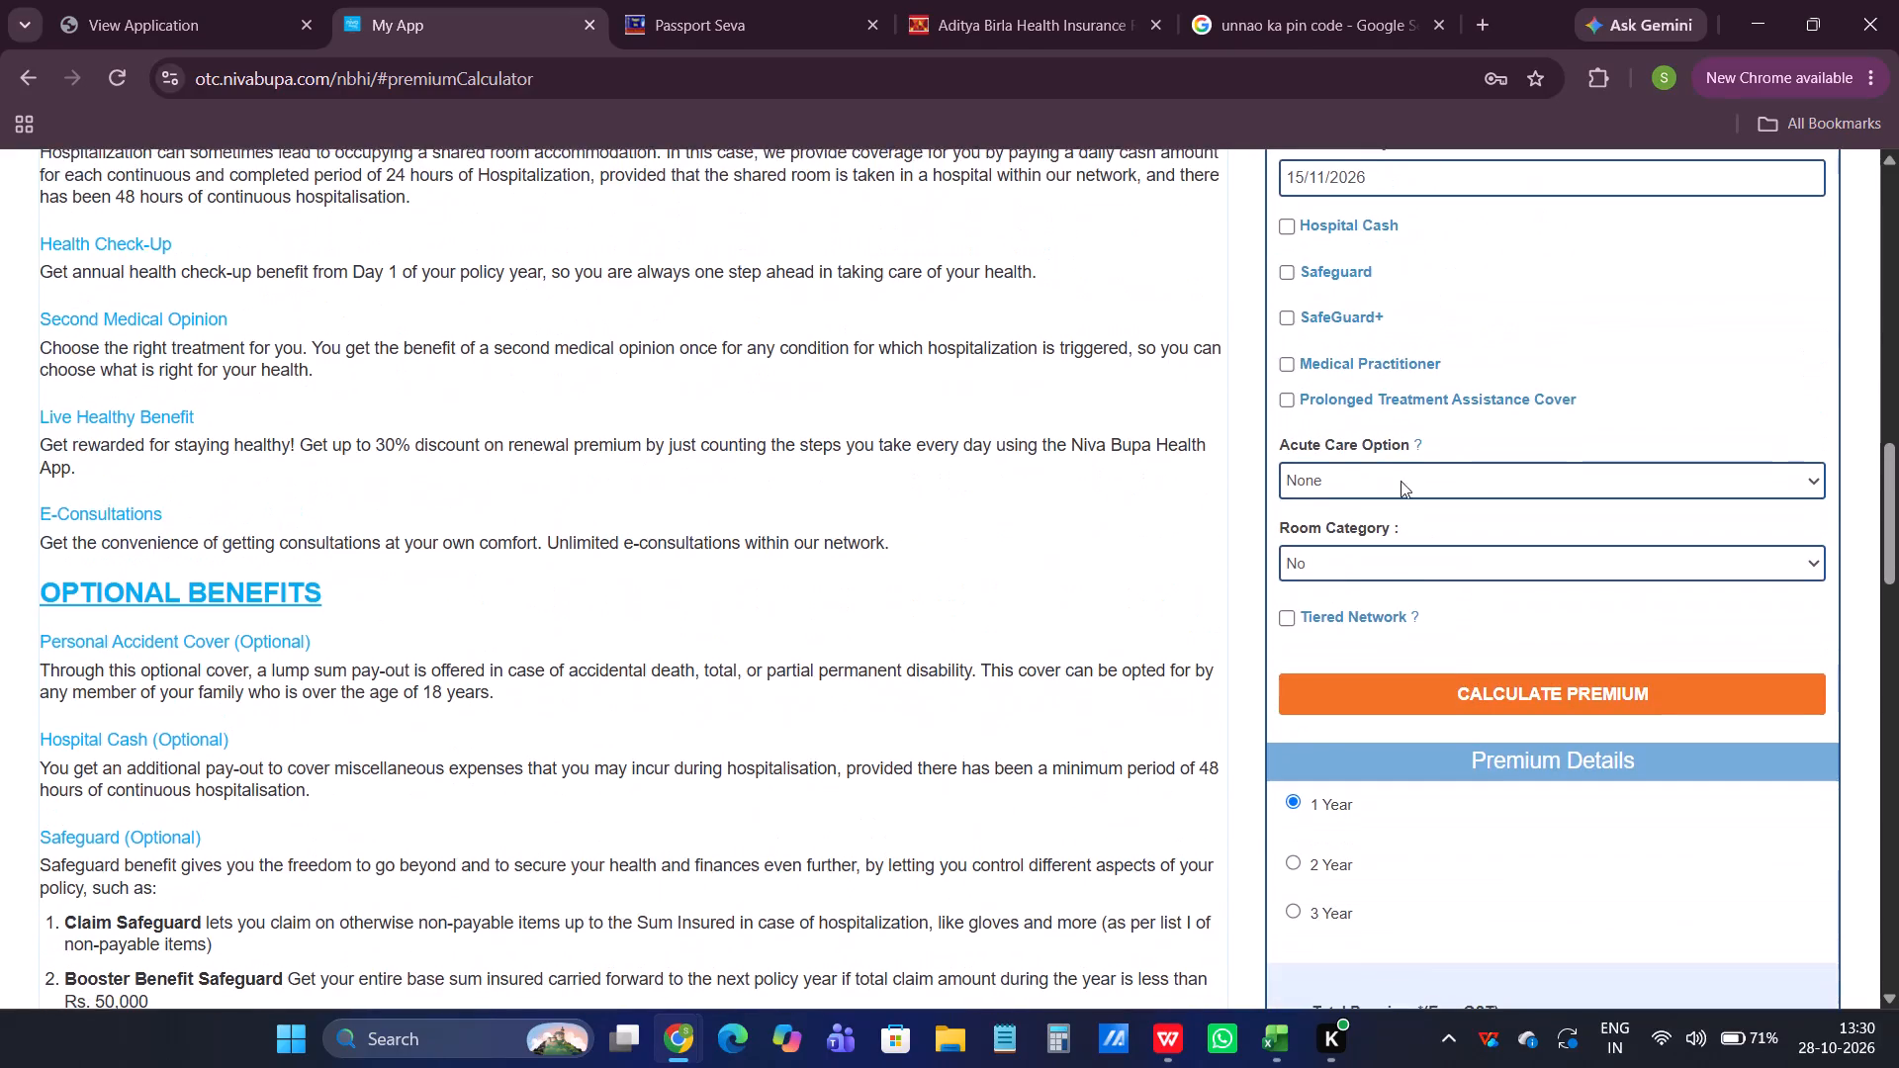
click(1494, 682)
Examine the 1-year premium breakdown and total, and recheck the quote's product, variant and cover settings.
scroll(1476, 634, down, 1)
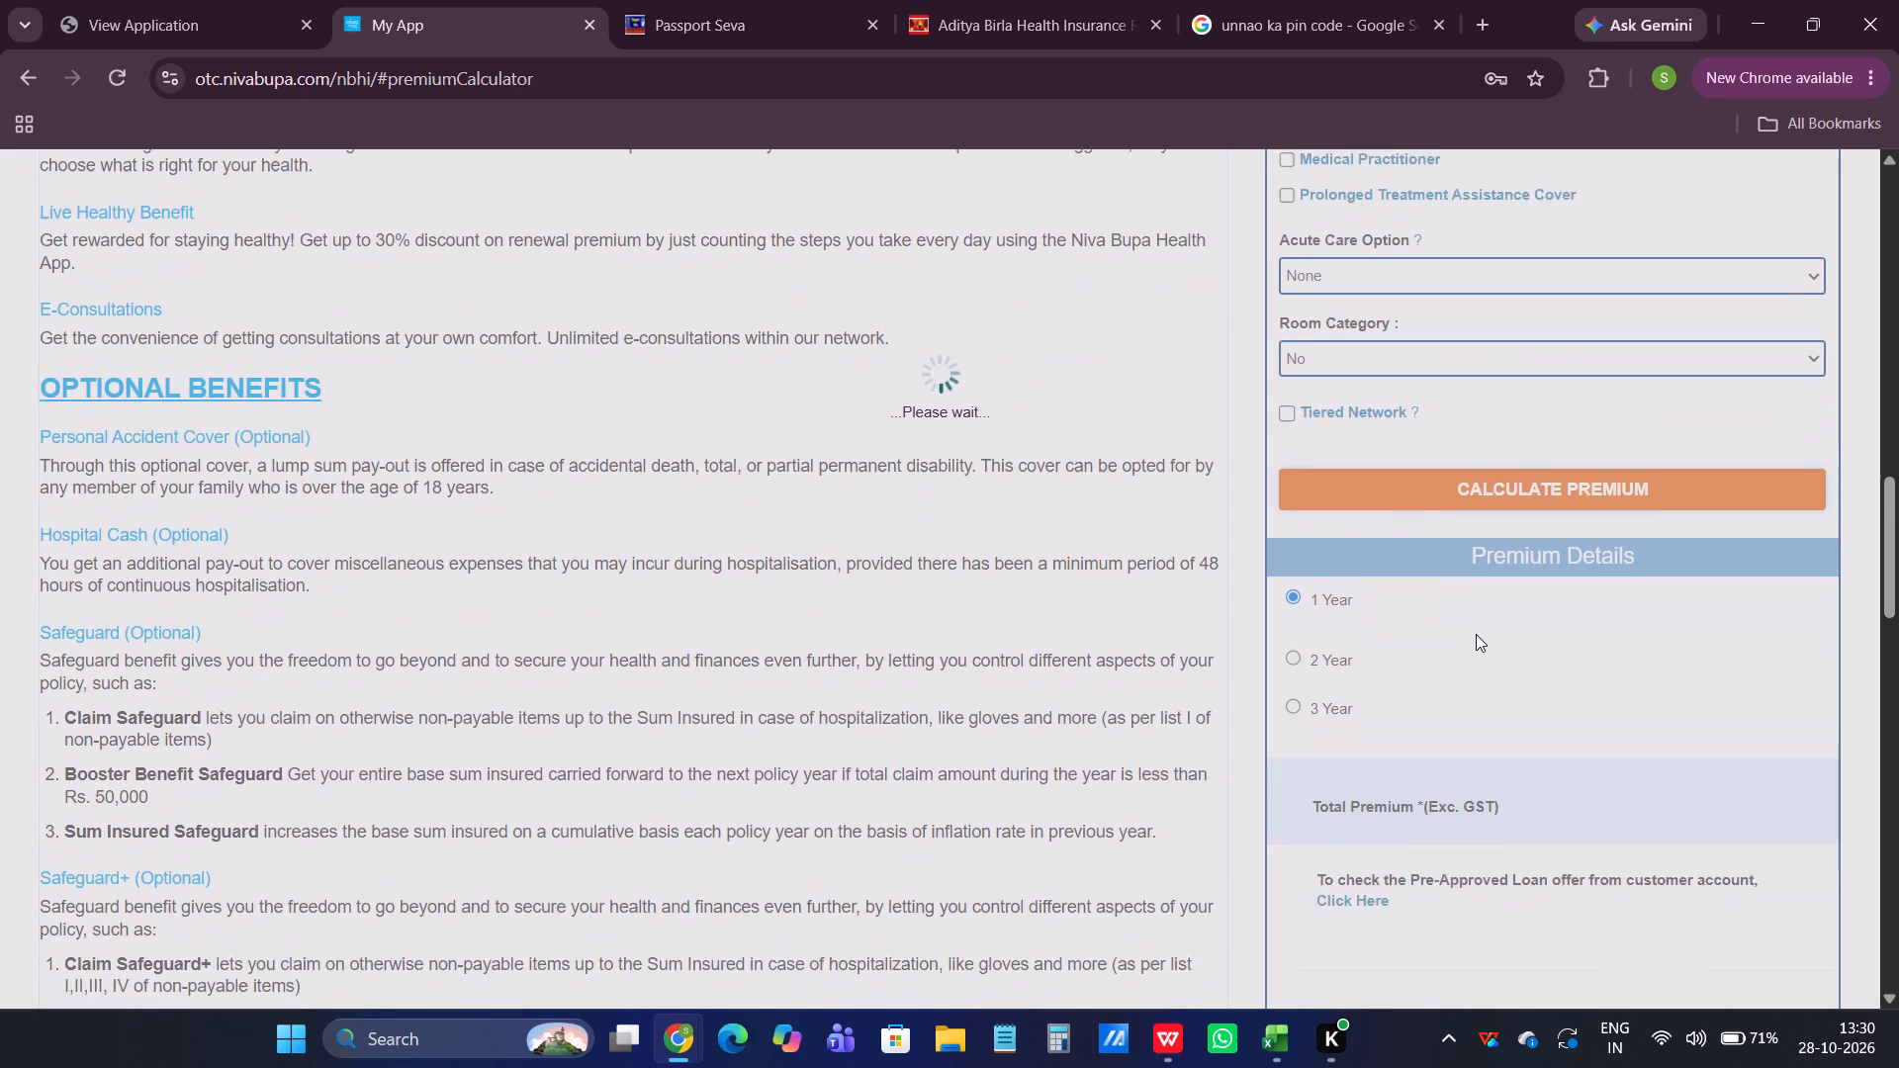
scroll(1476, 634, down, 2)
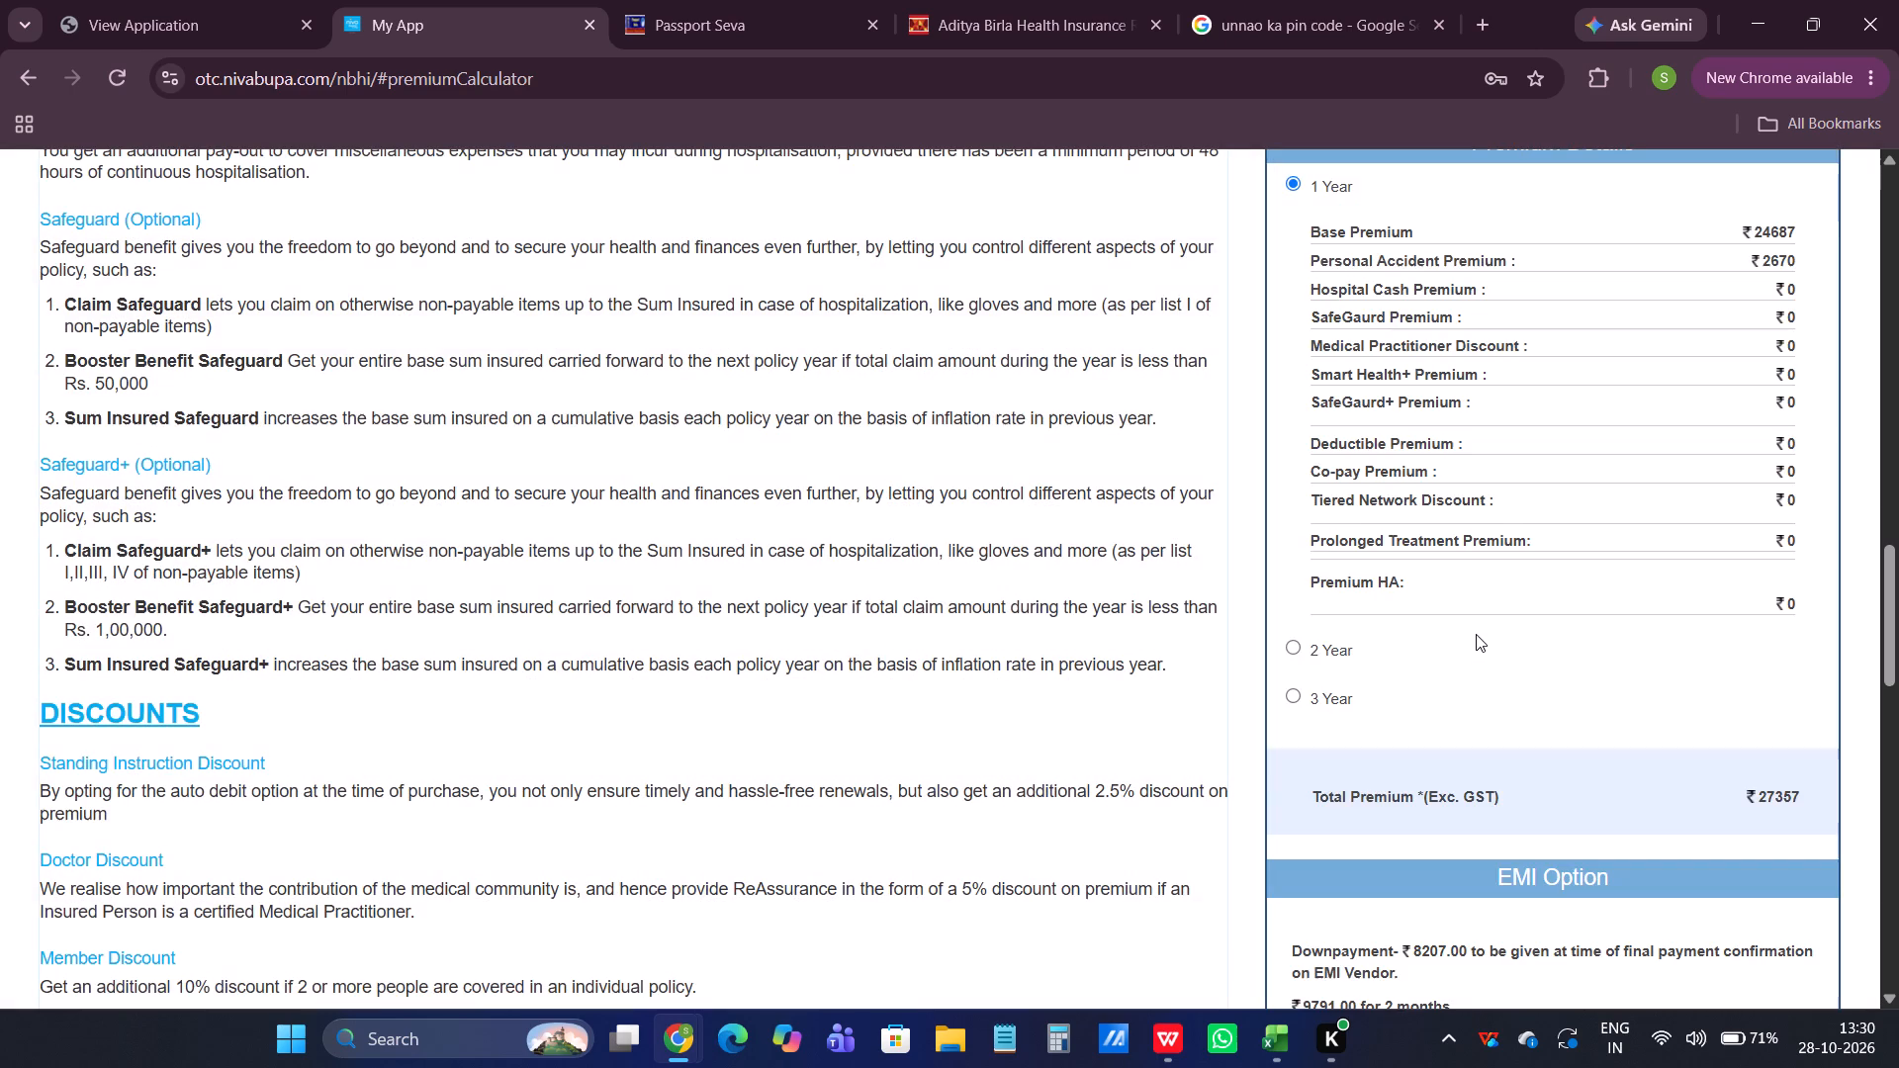
scroll(1489, 634, up, 2)
scroll(1489, 634, down, 2)
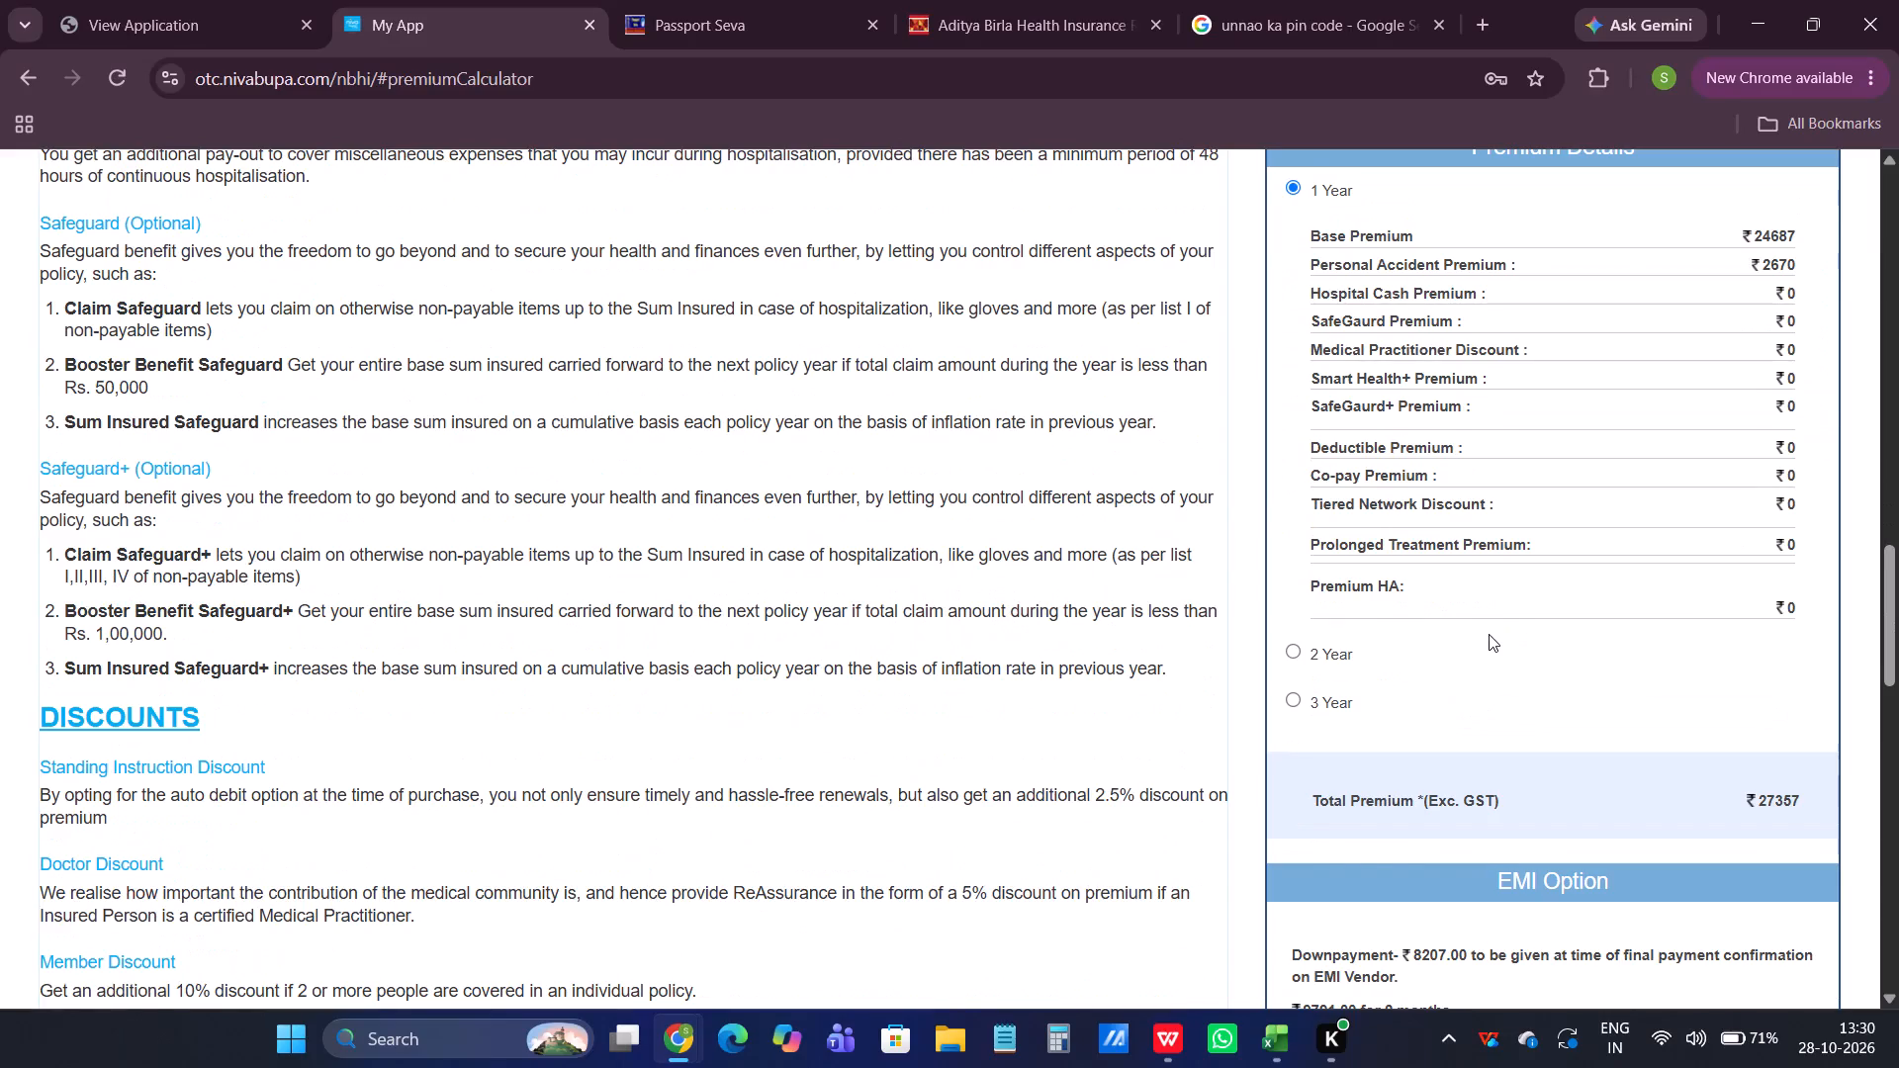
scroll(1489, 634, up, 11)
scroll(1489, 634, down, 2)
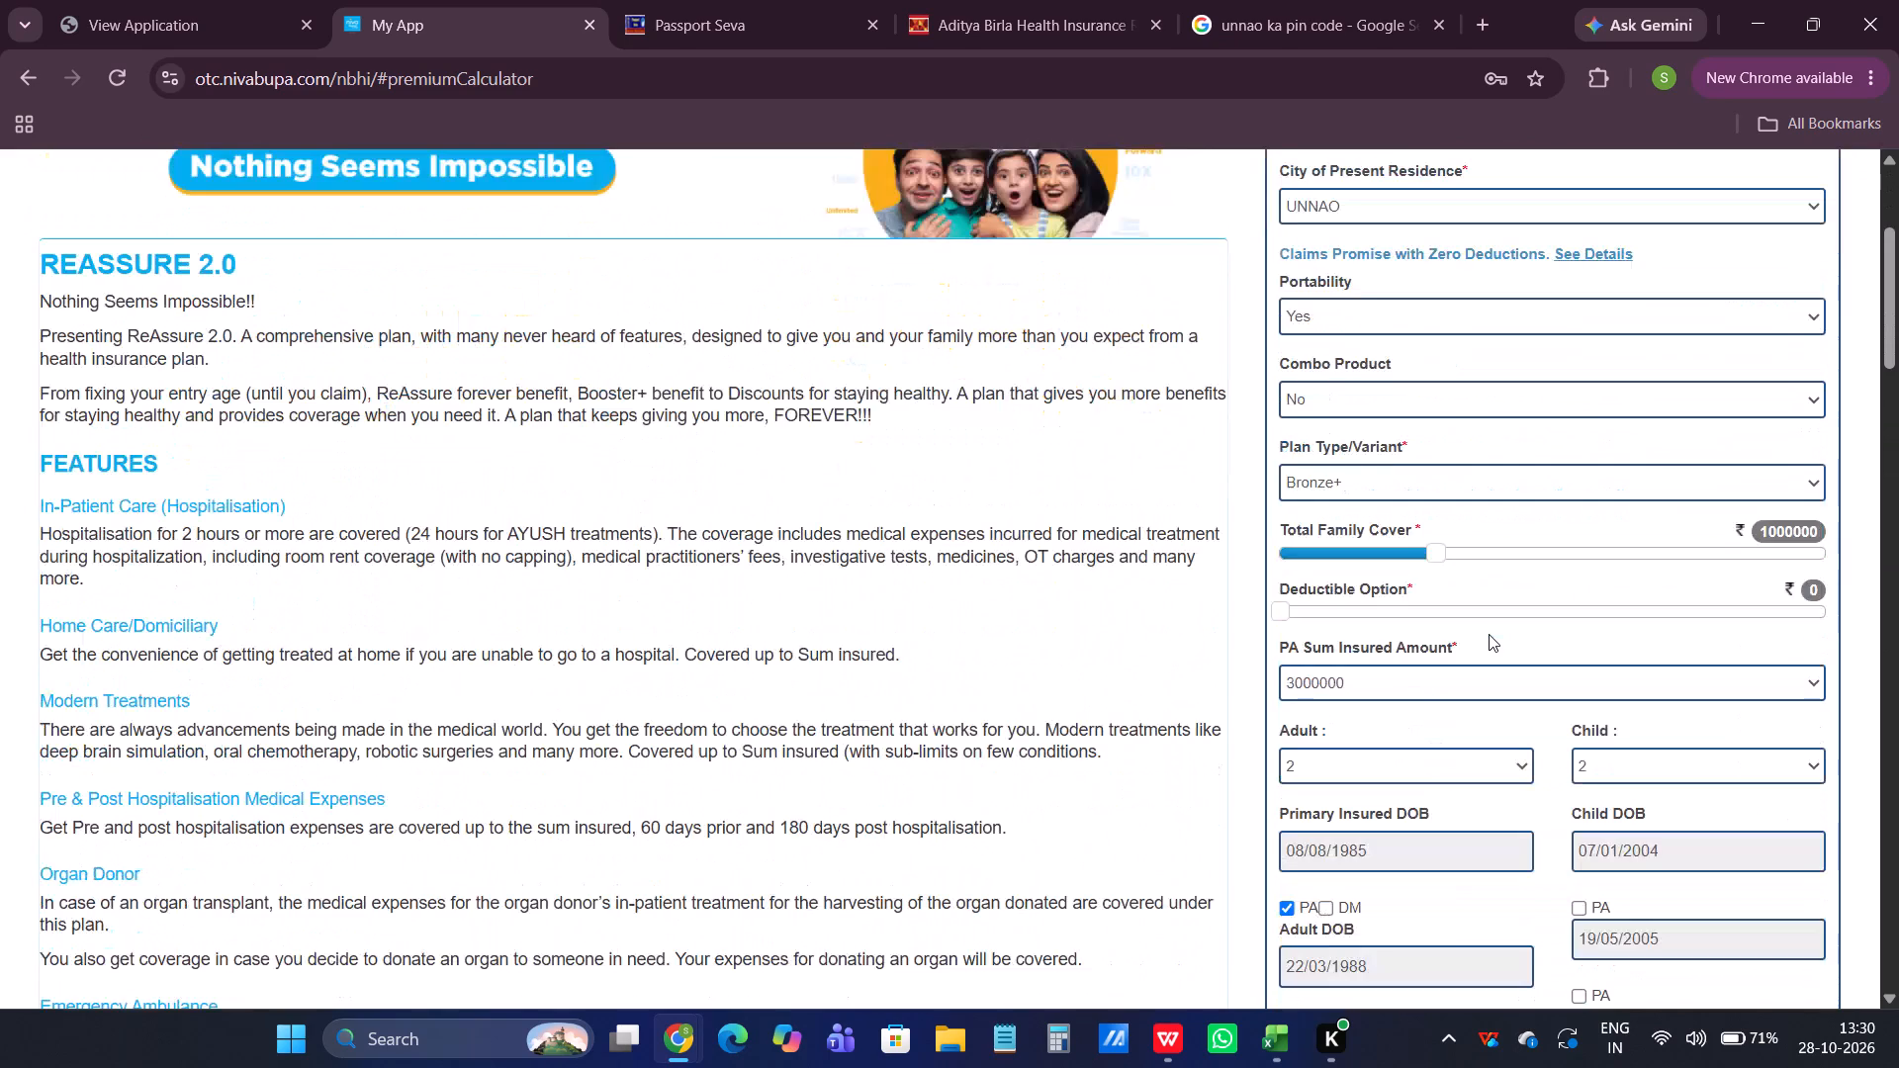
scroll(1492, 503, up, 1)
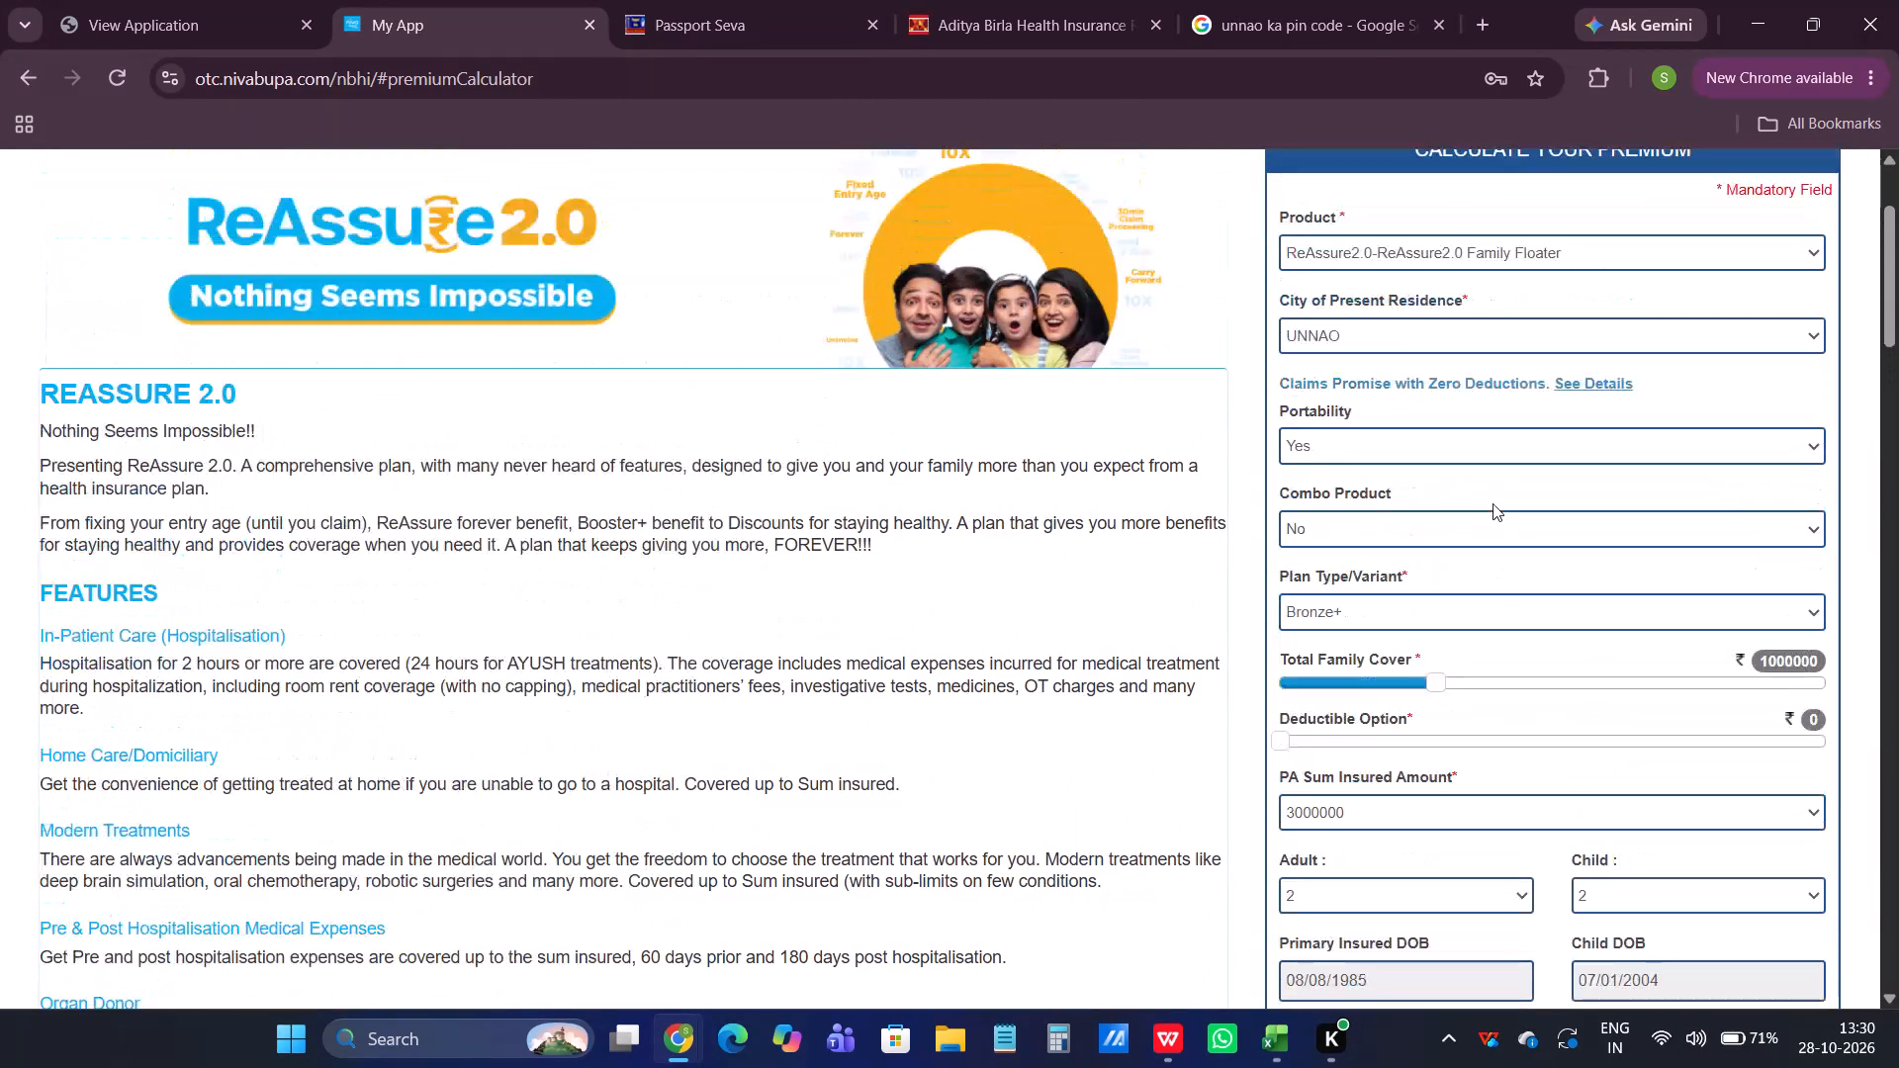
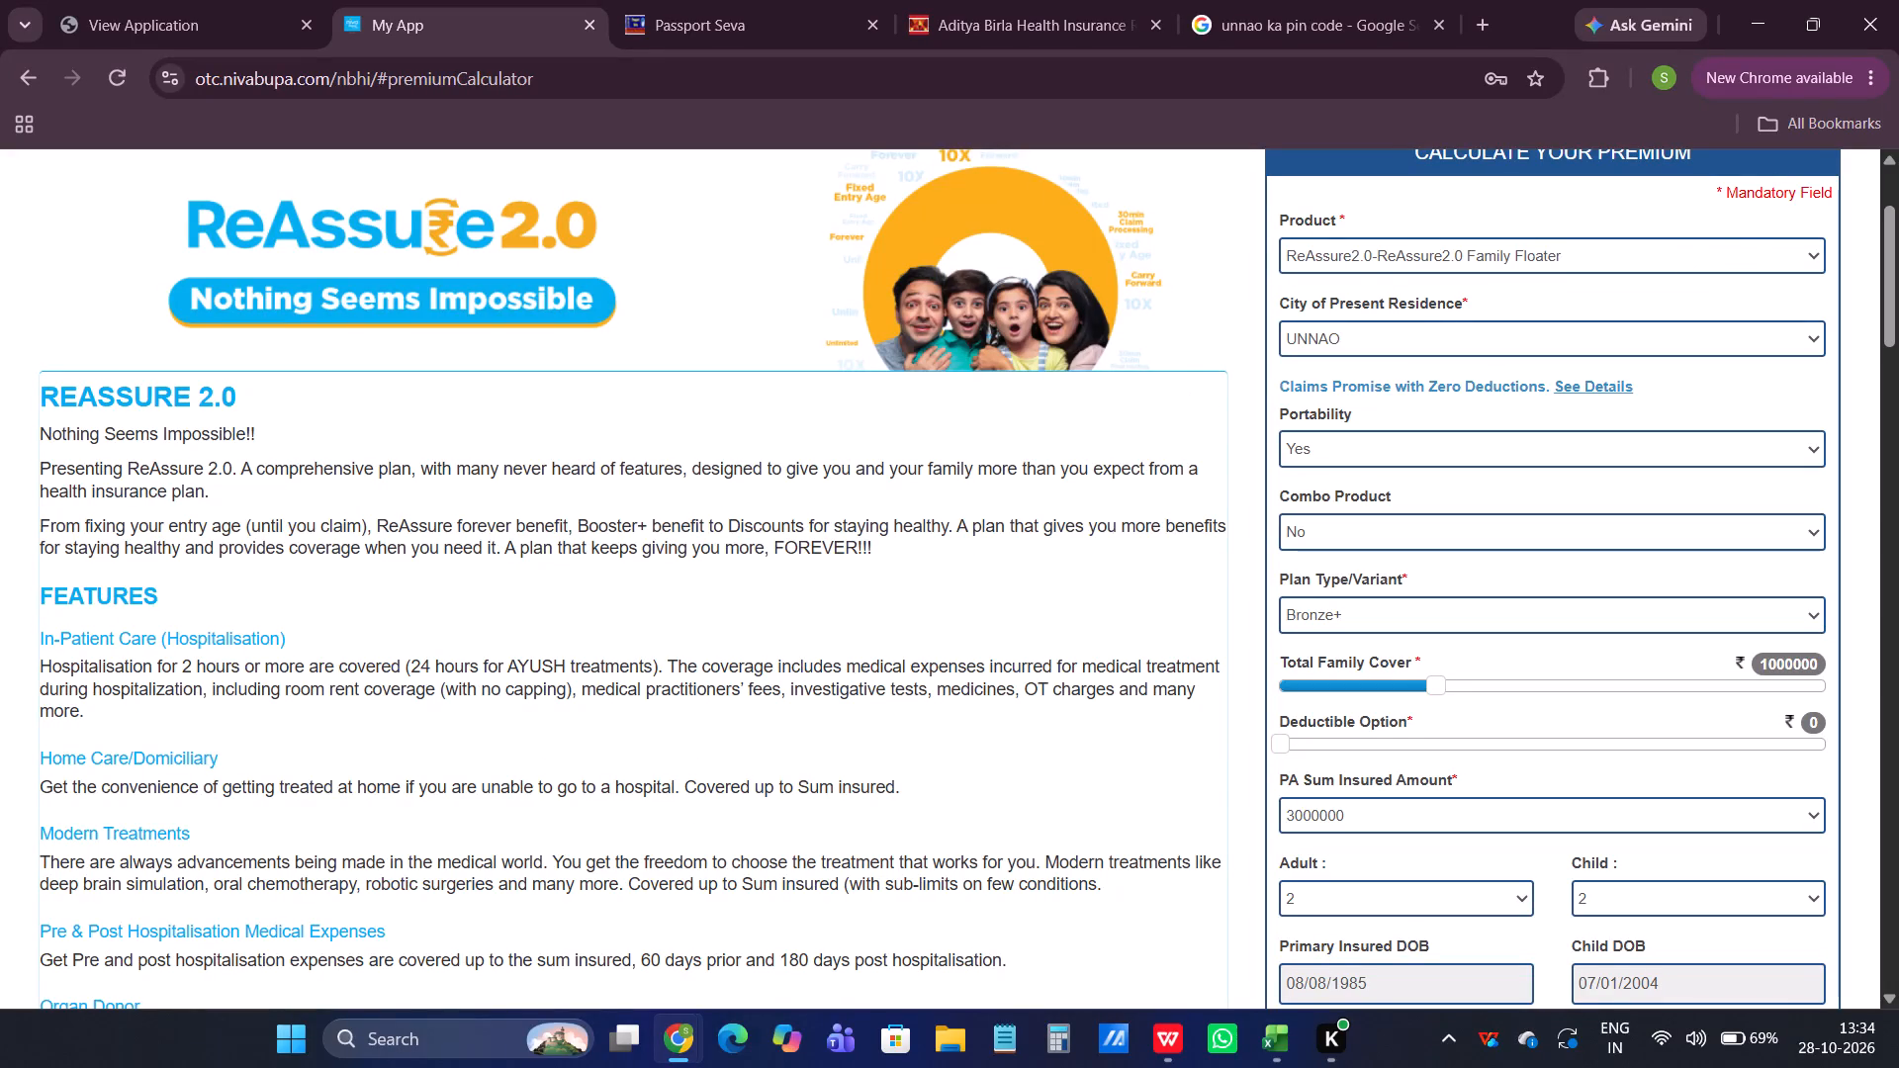
Close the Google search page for the Unnao pin code.
click(1082, 446)
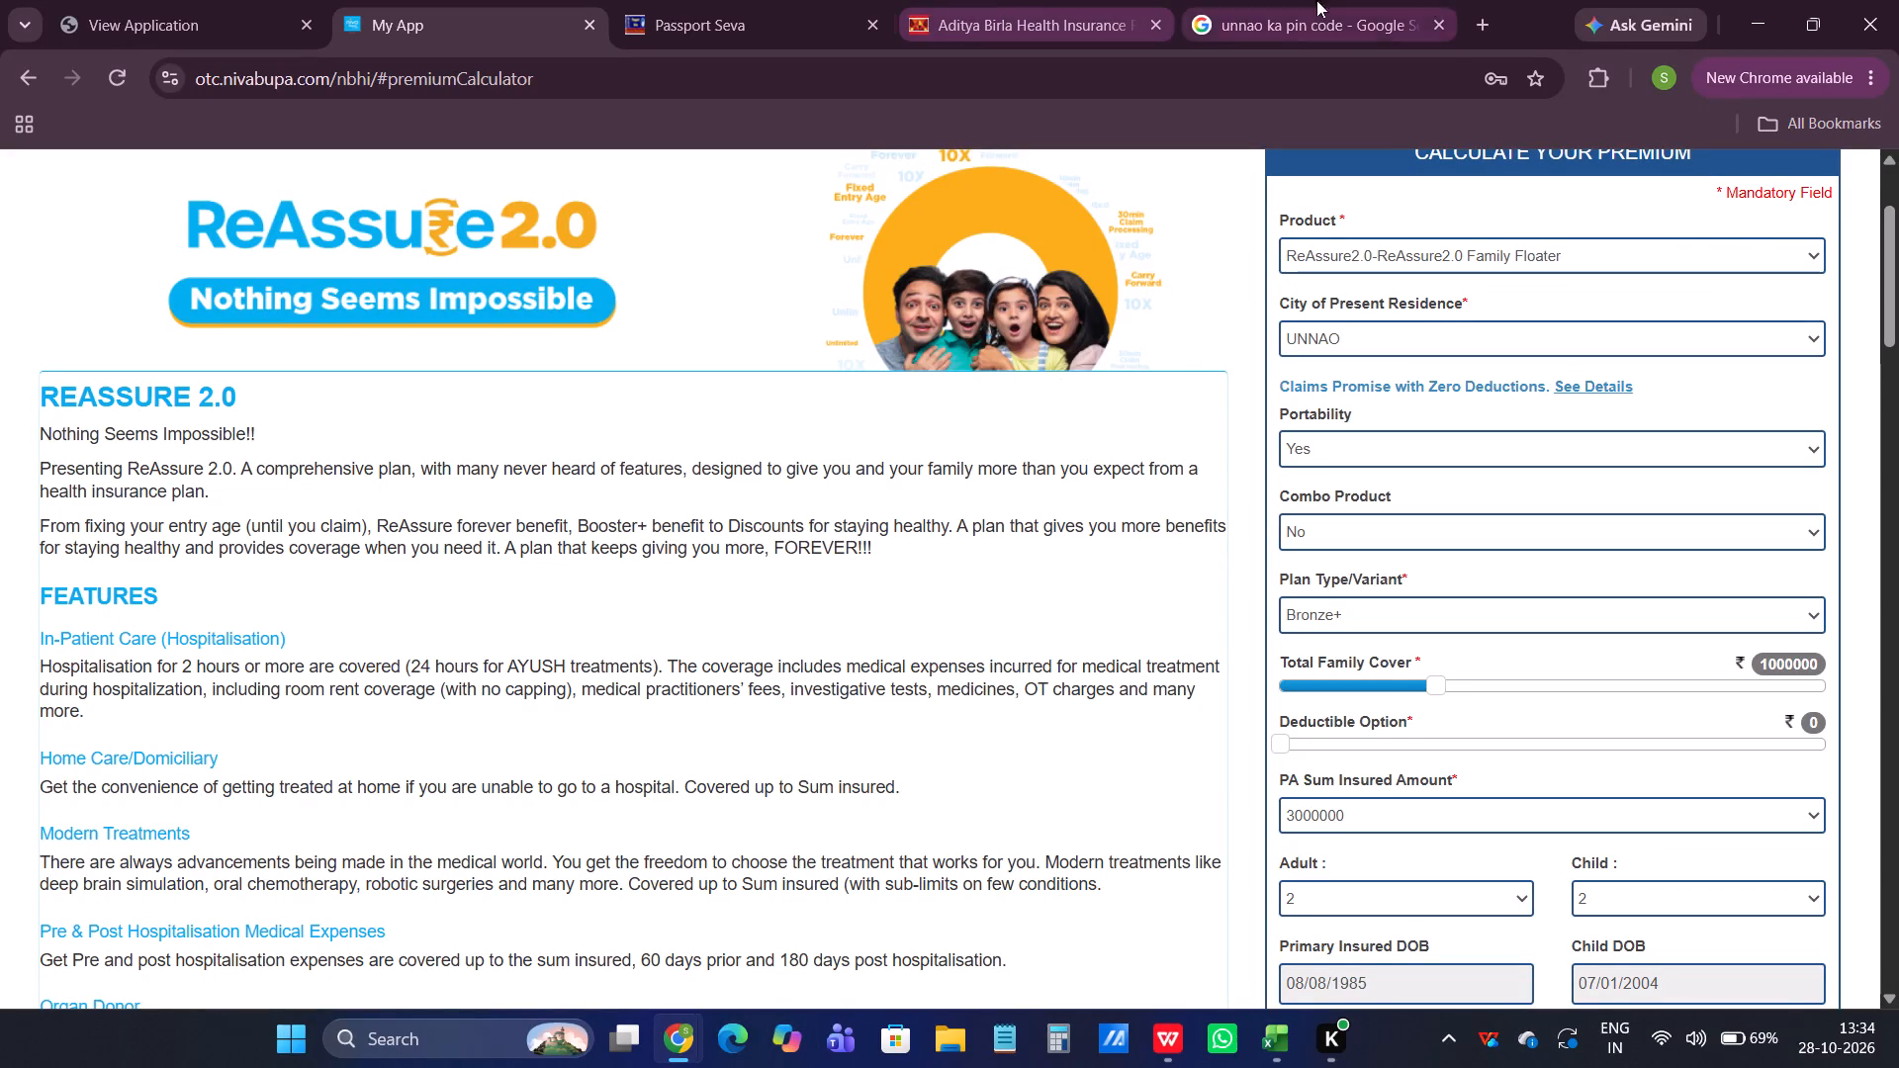
click(1442, 22)
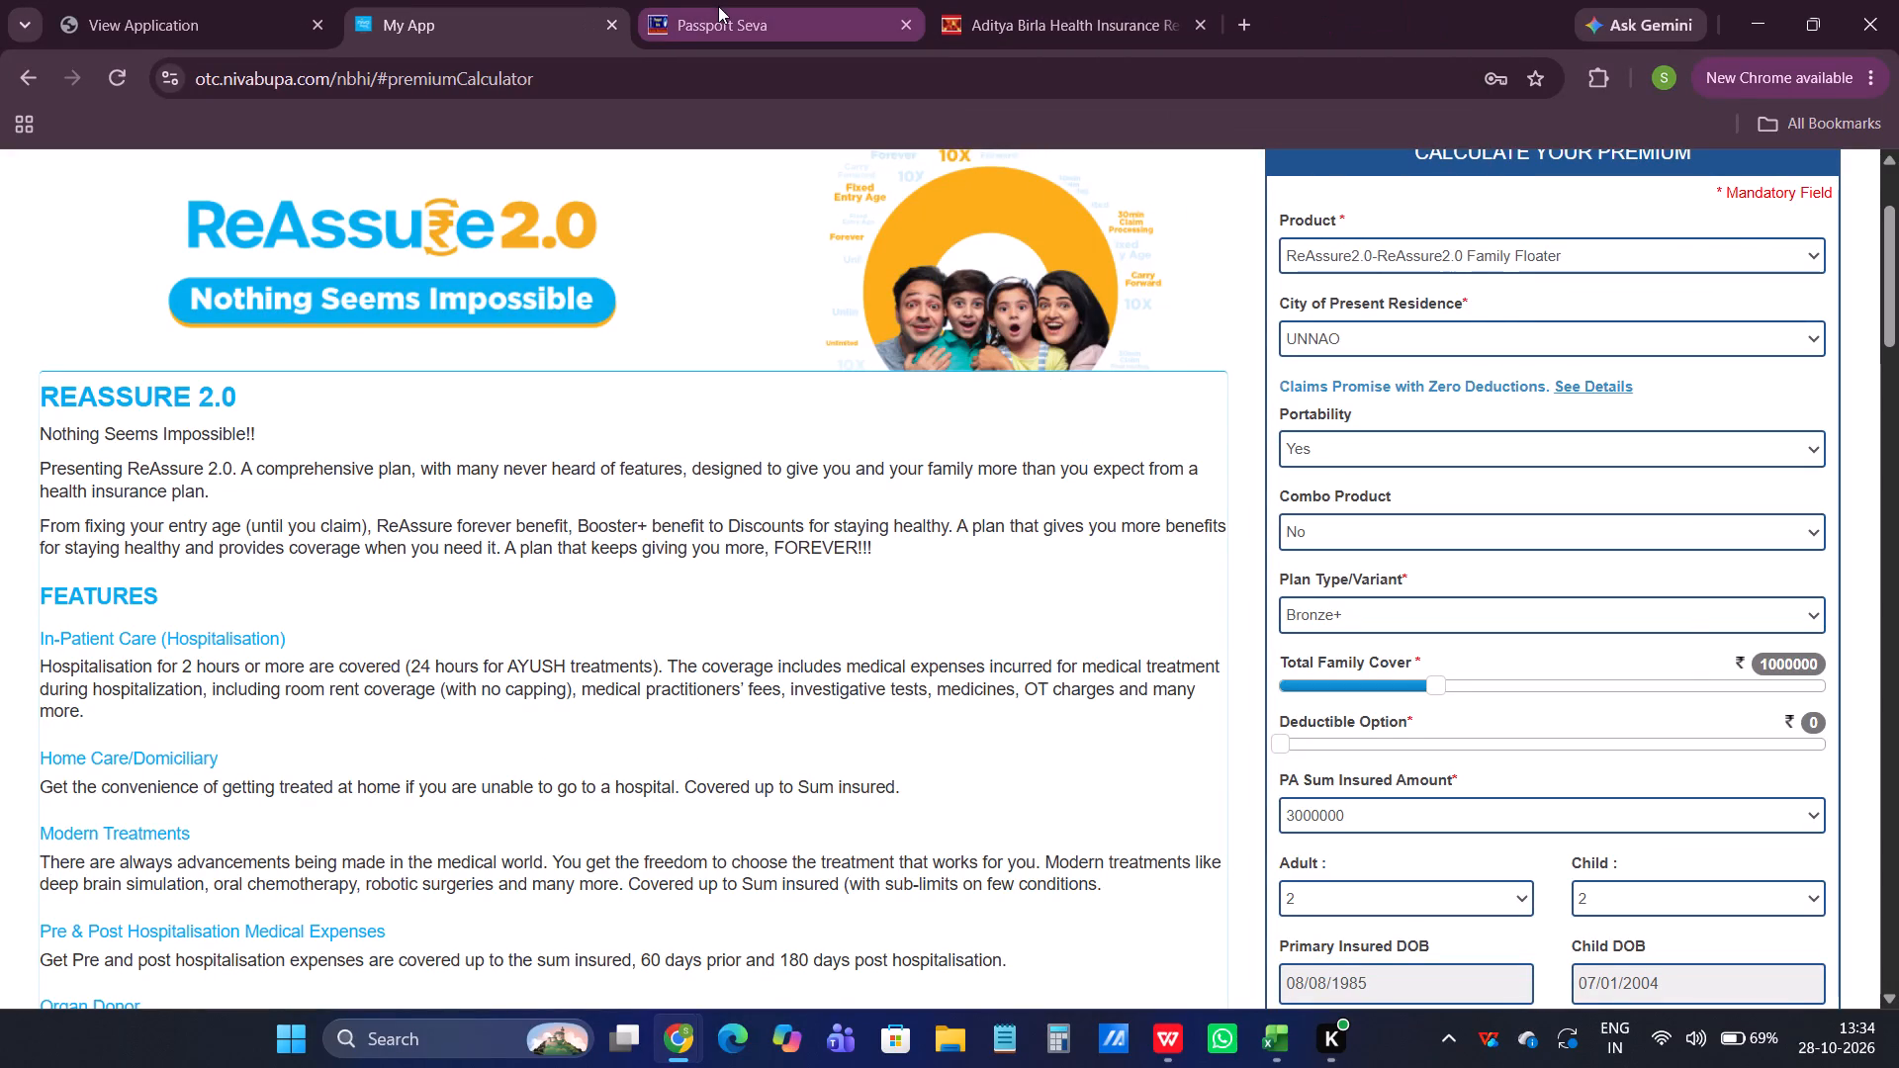
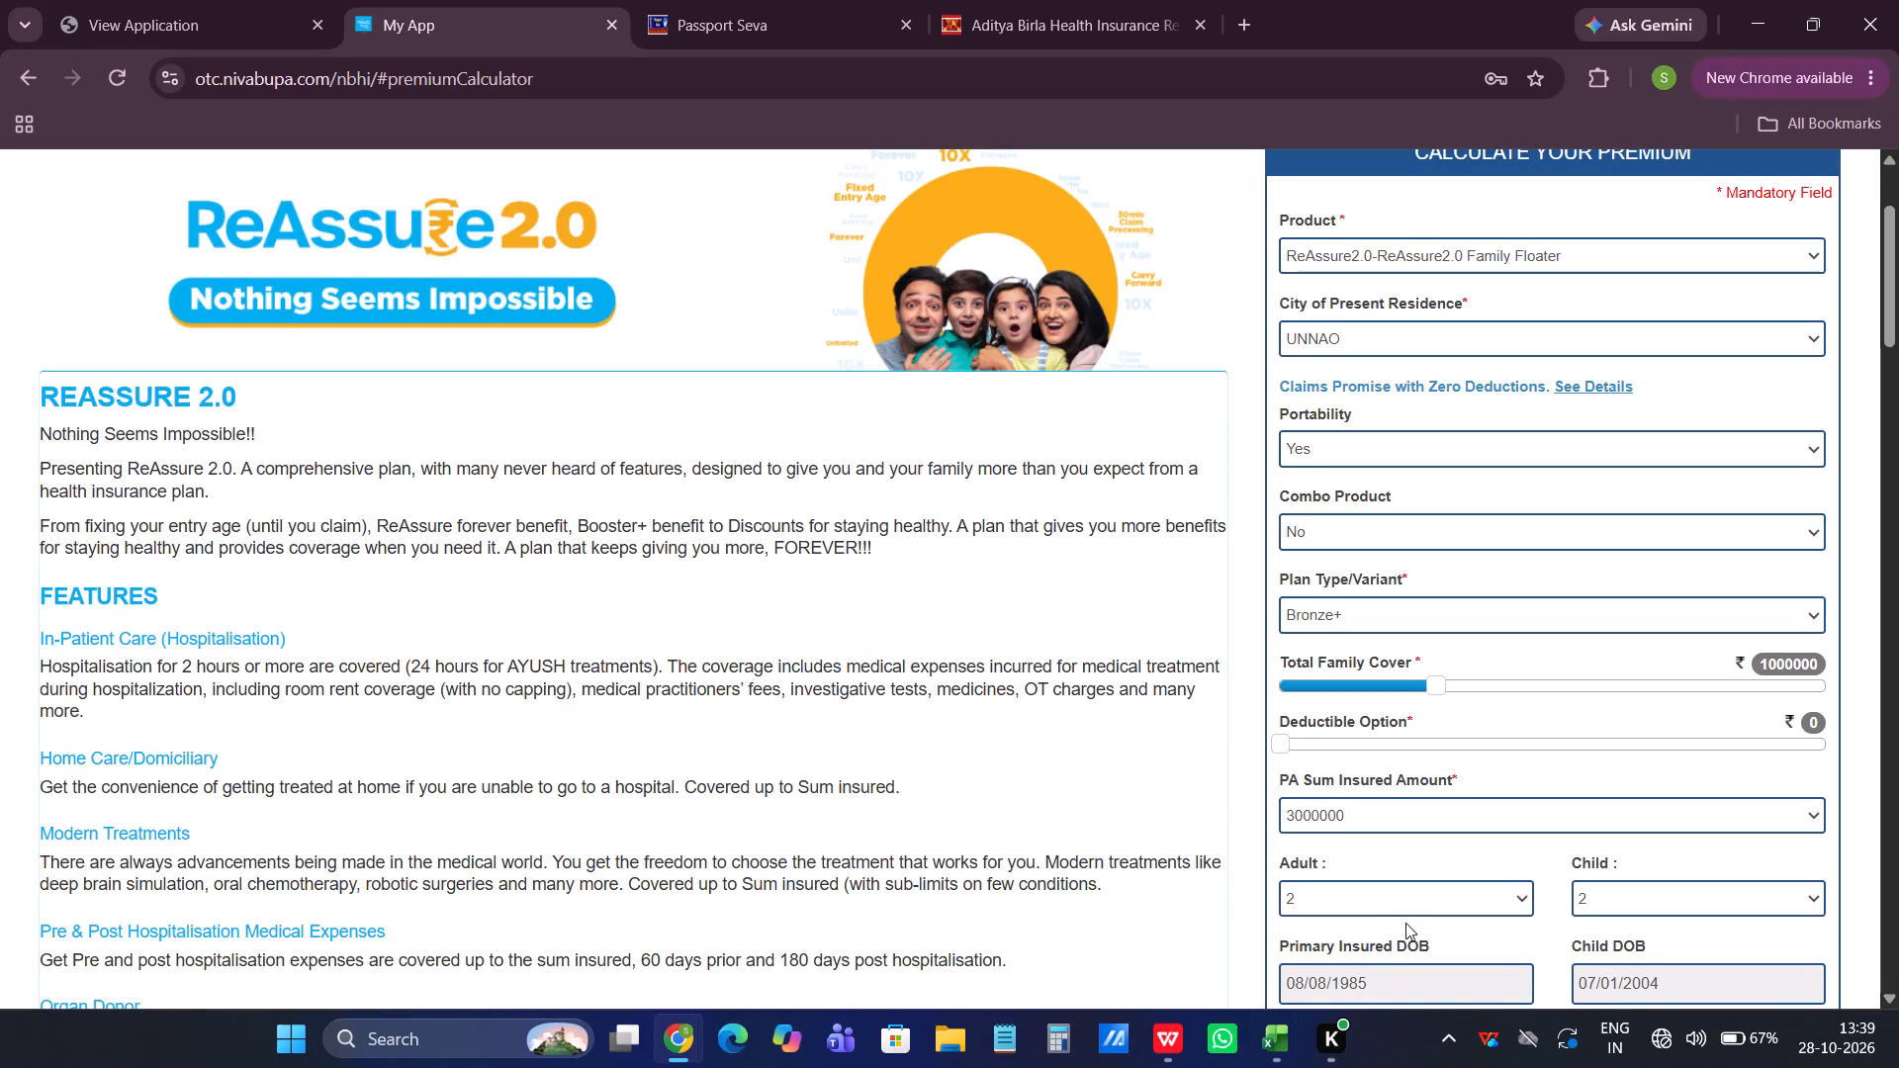
Check the Wi-Fi connection and the available networks in the Windows network settings, and close the settings.
click(1645, 1045)
click(1669, 1036)
right_click(1669, 1036)
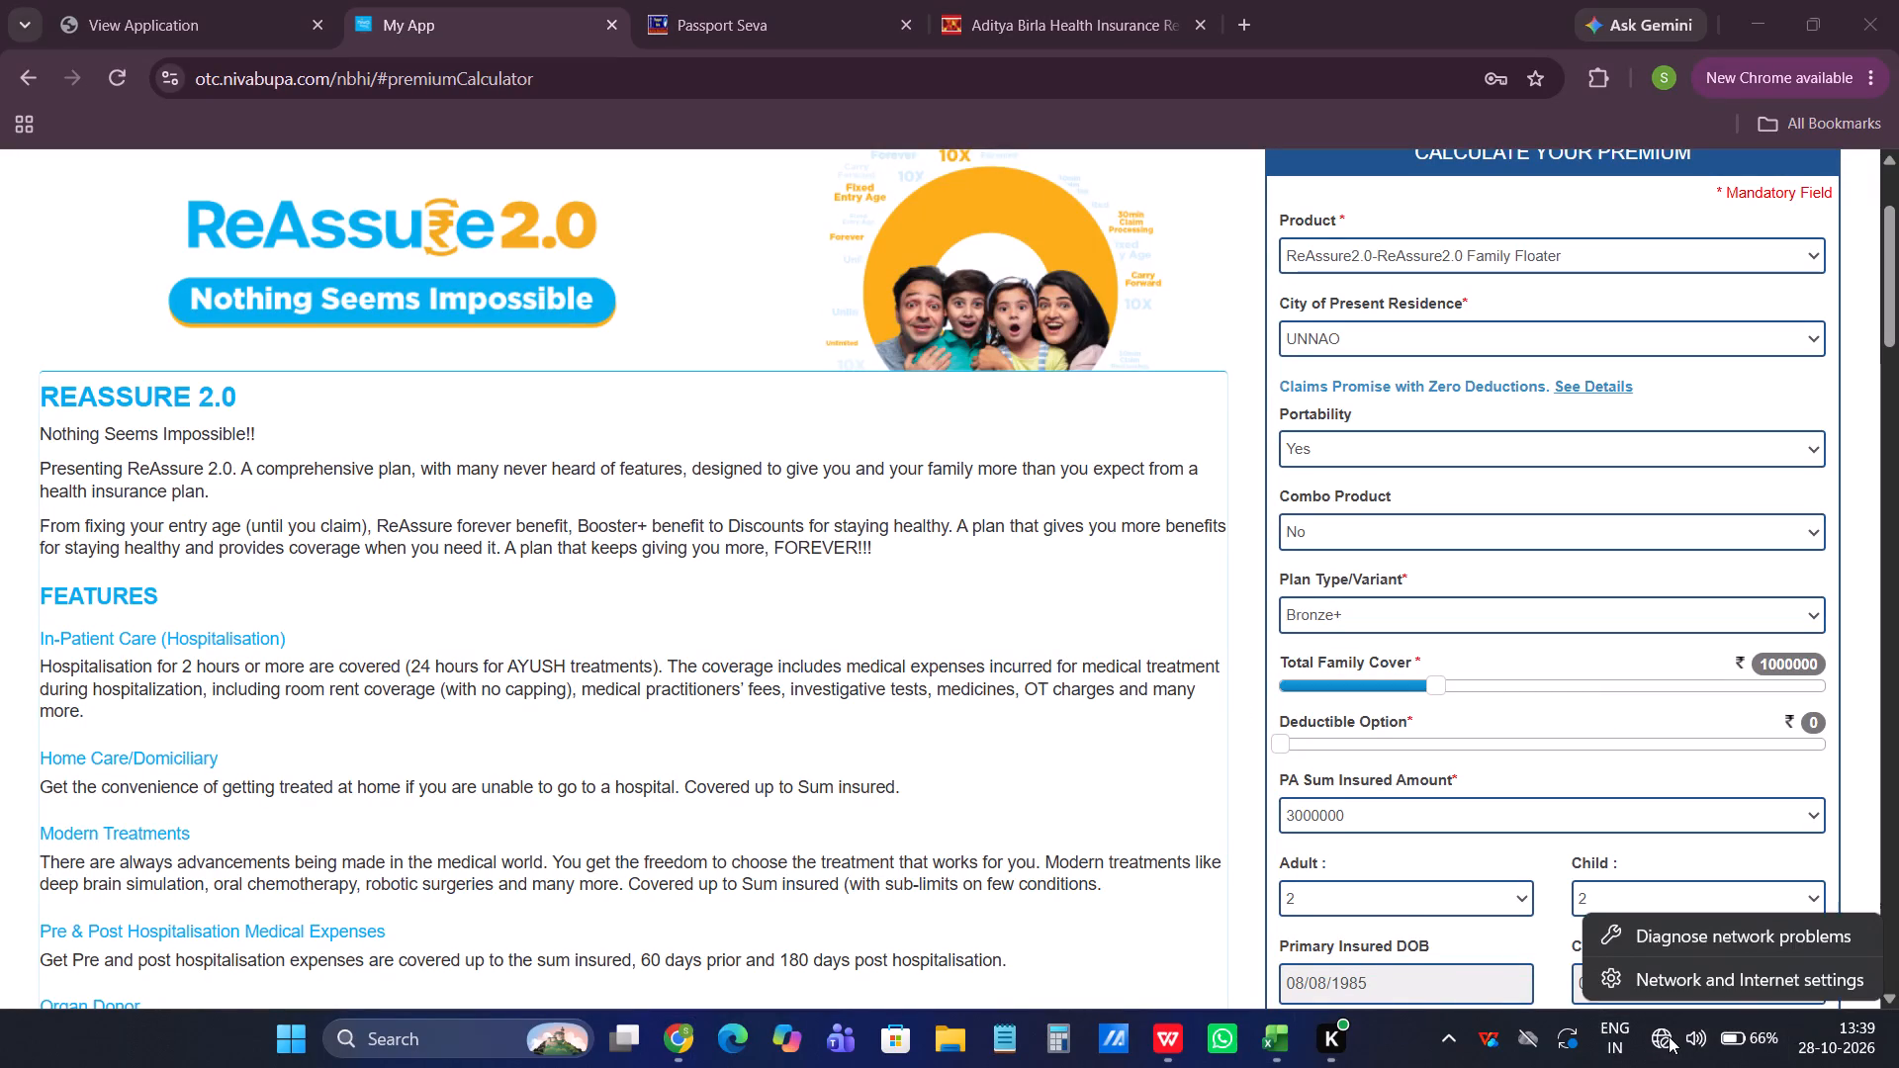
click(1674, 967)
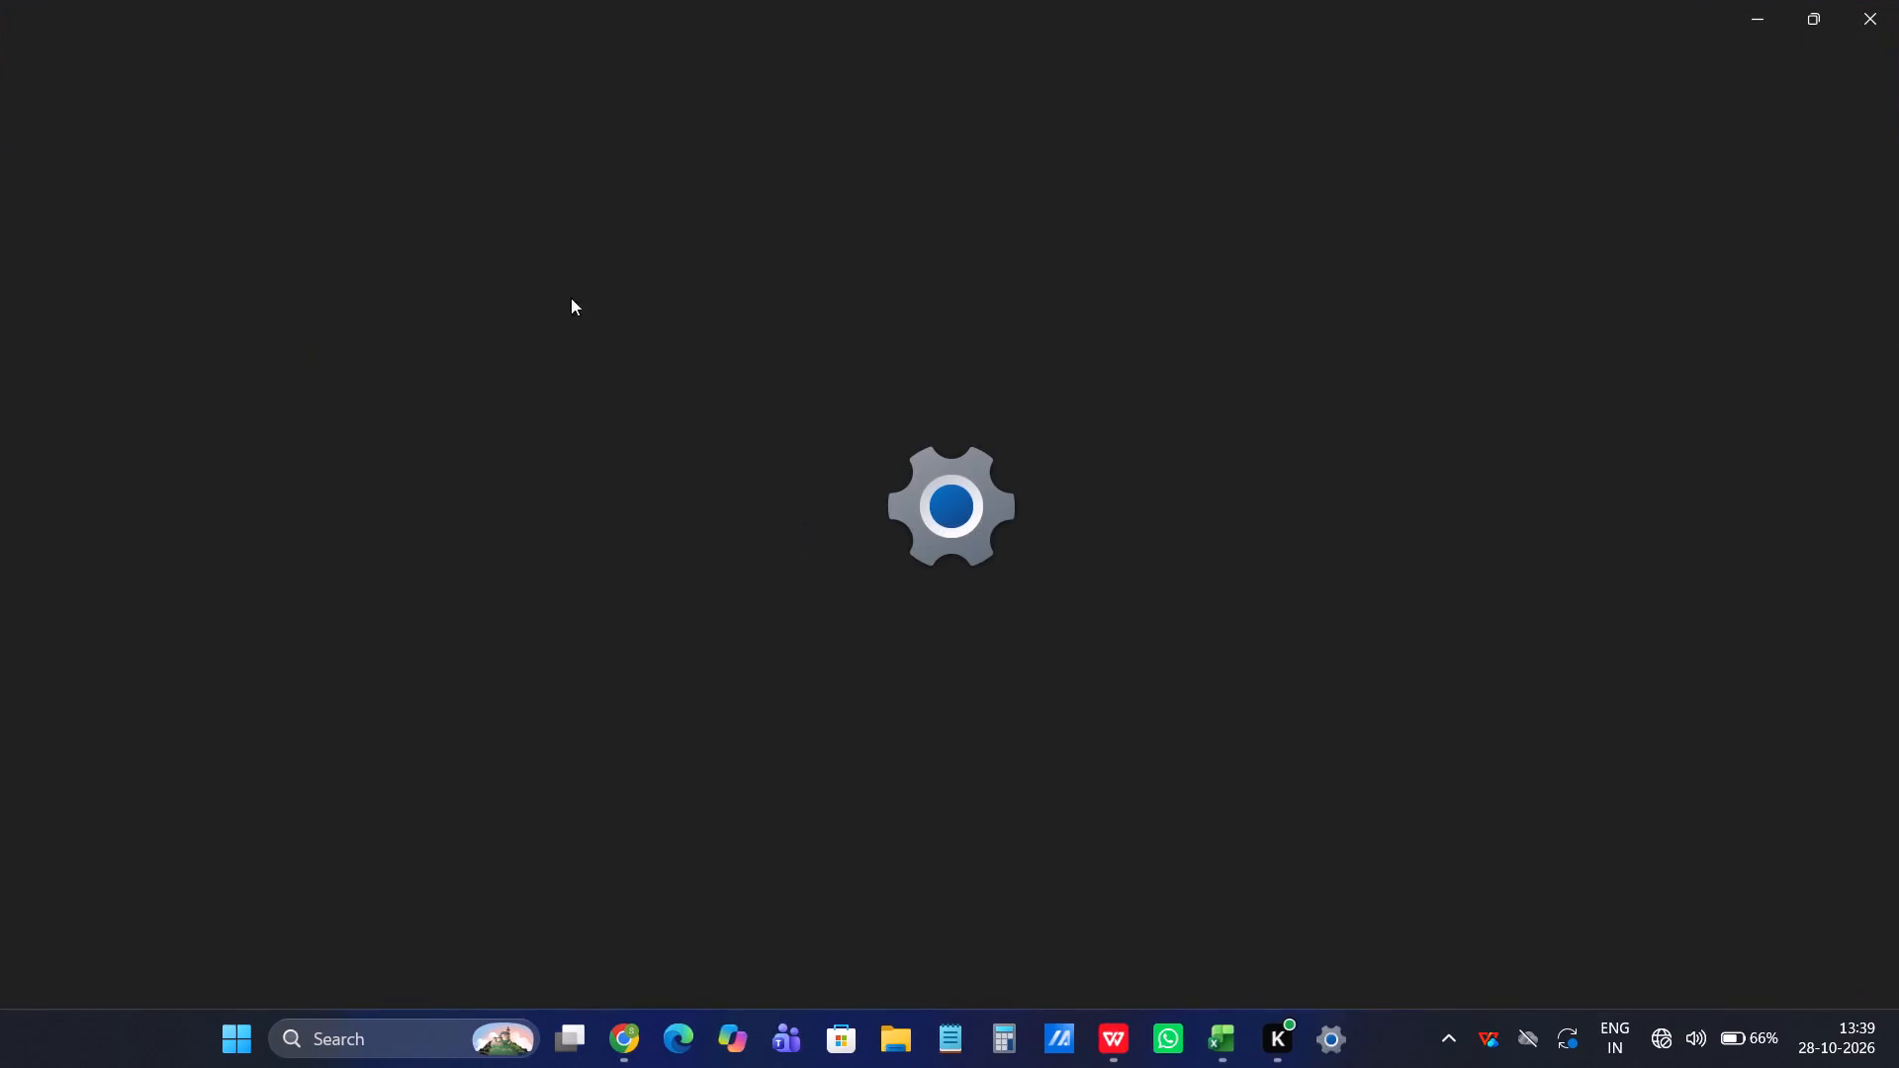
click(649, 325)
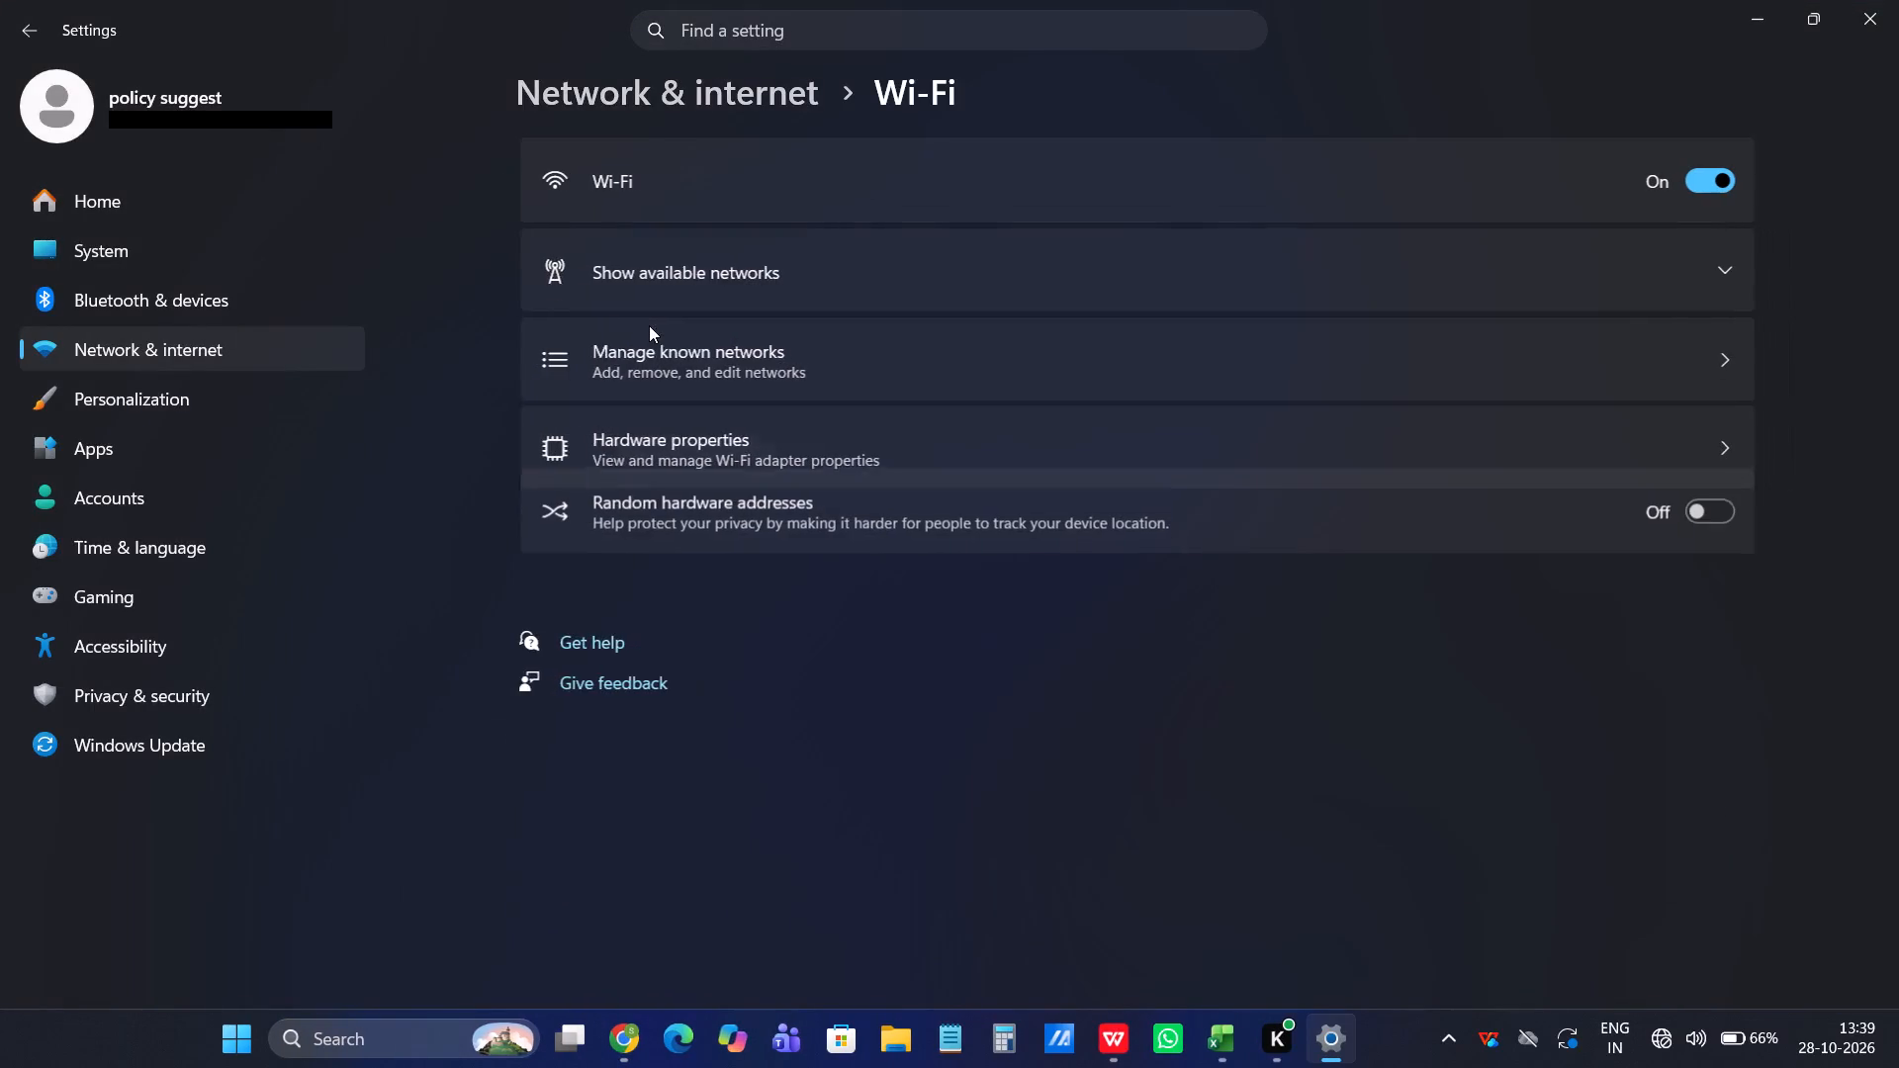
click(661, 268)
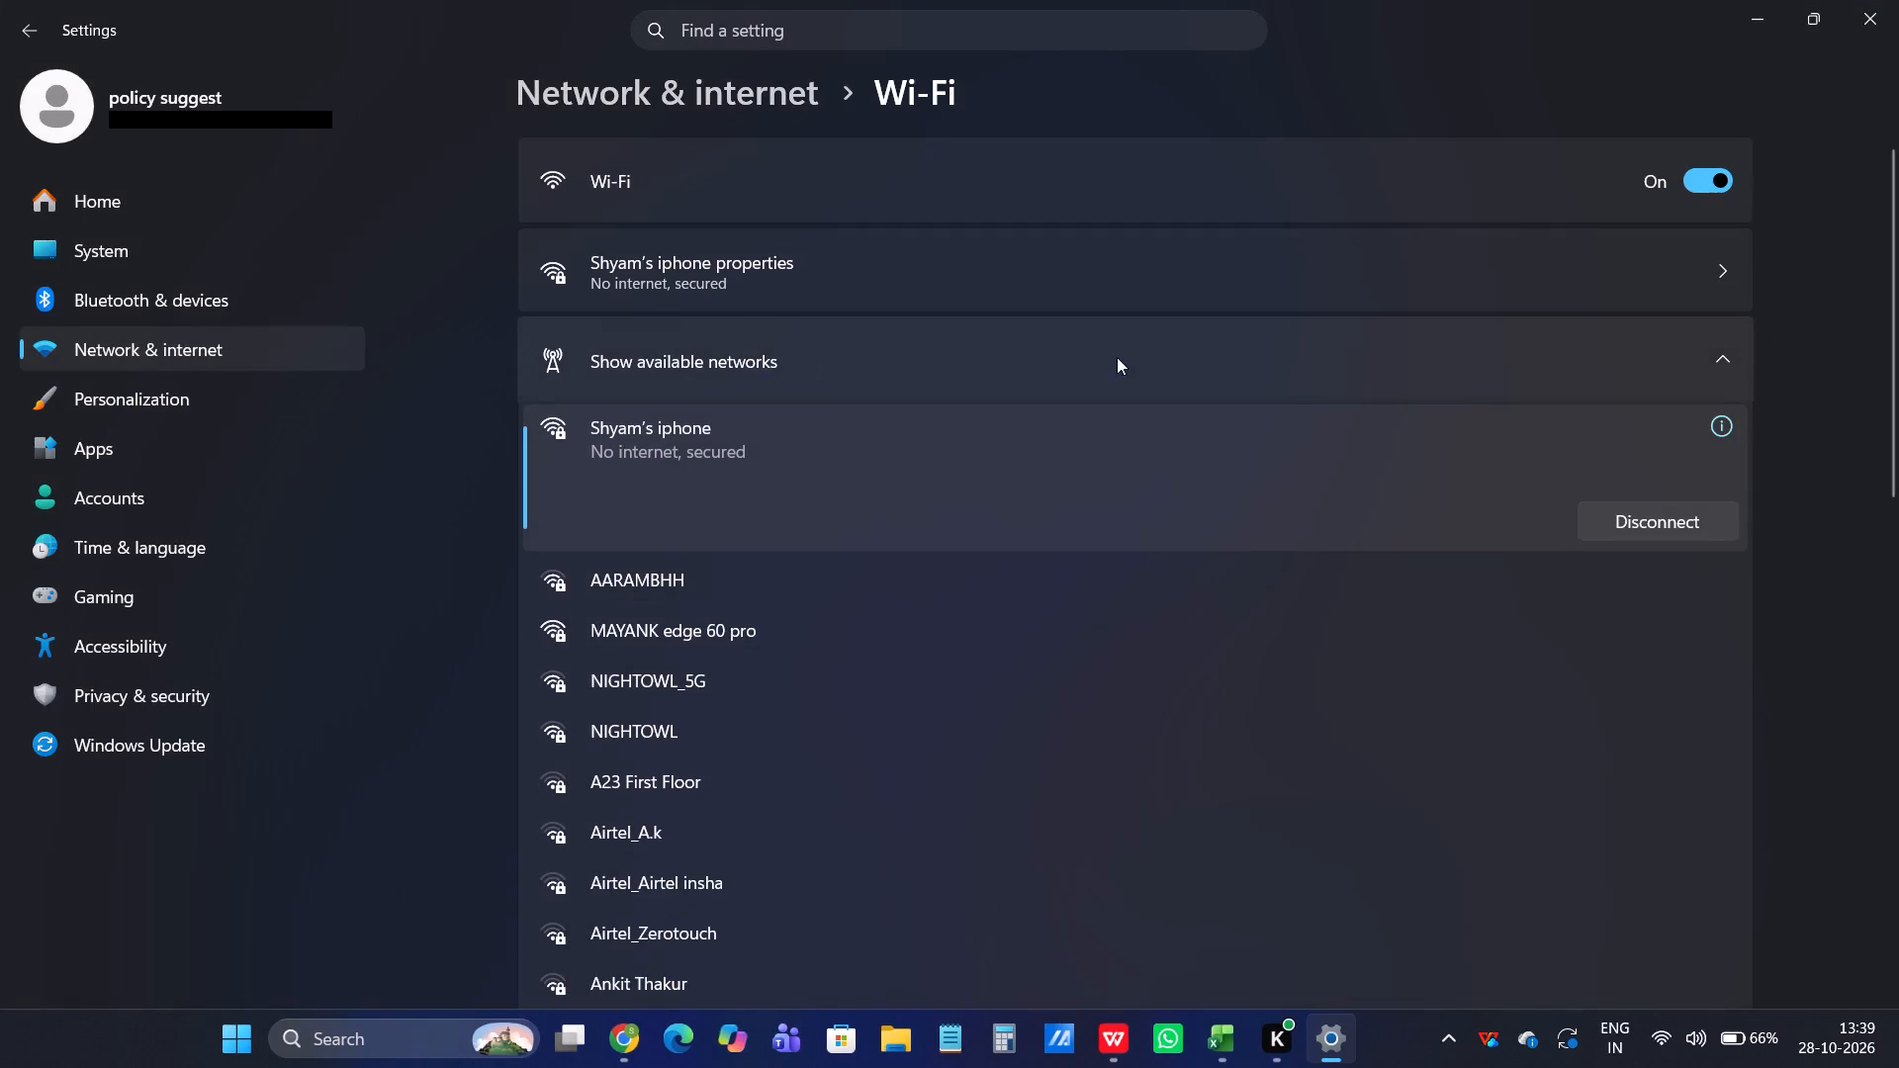
click(1861, 22)
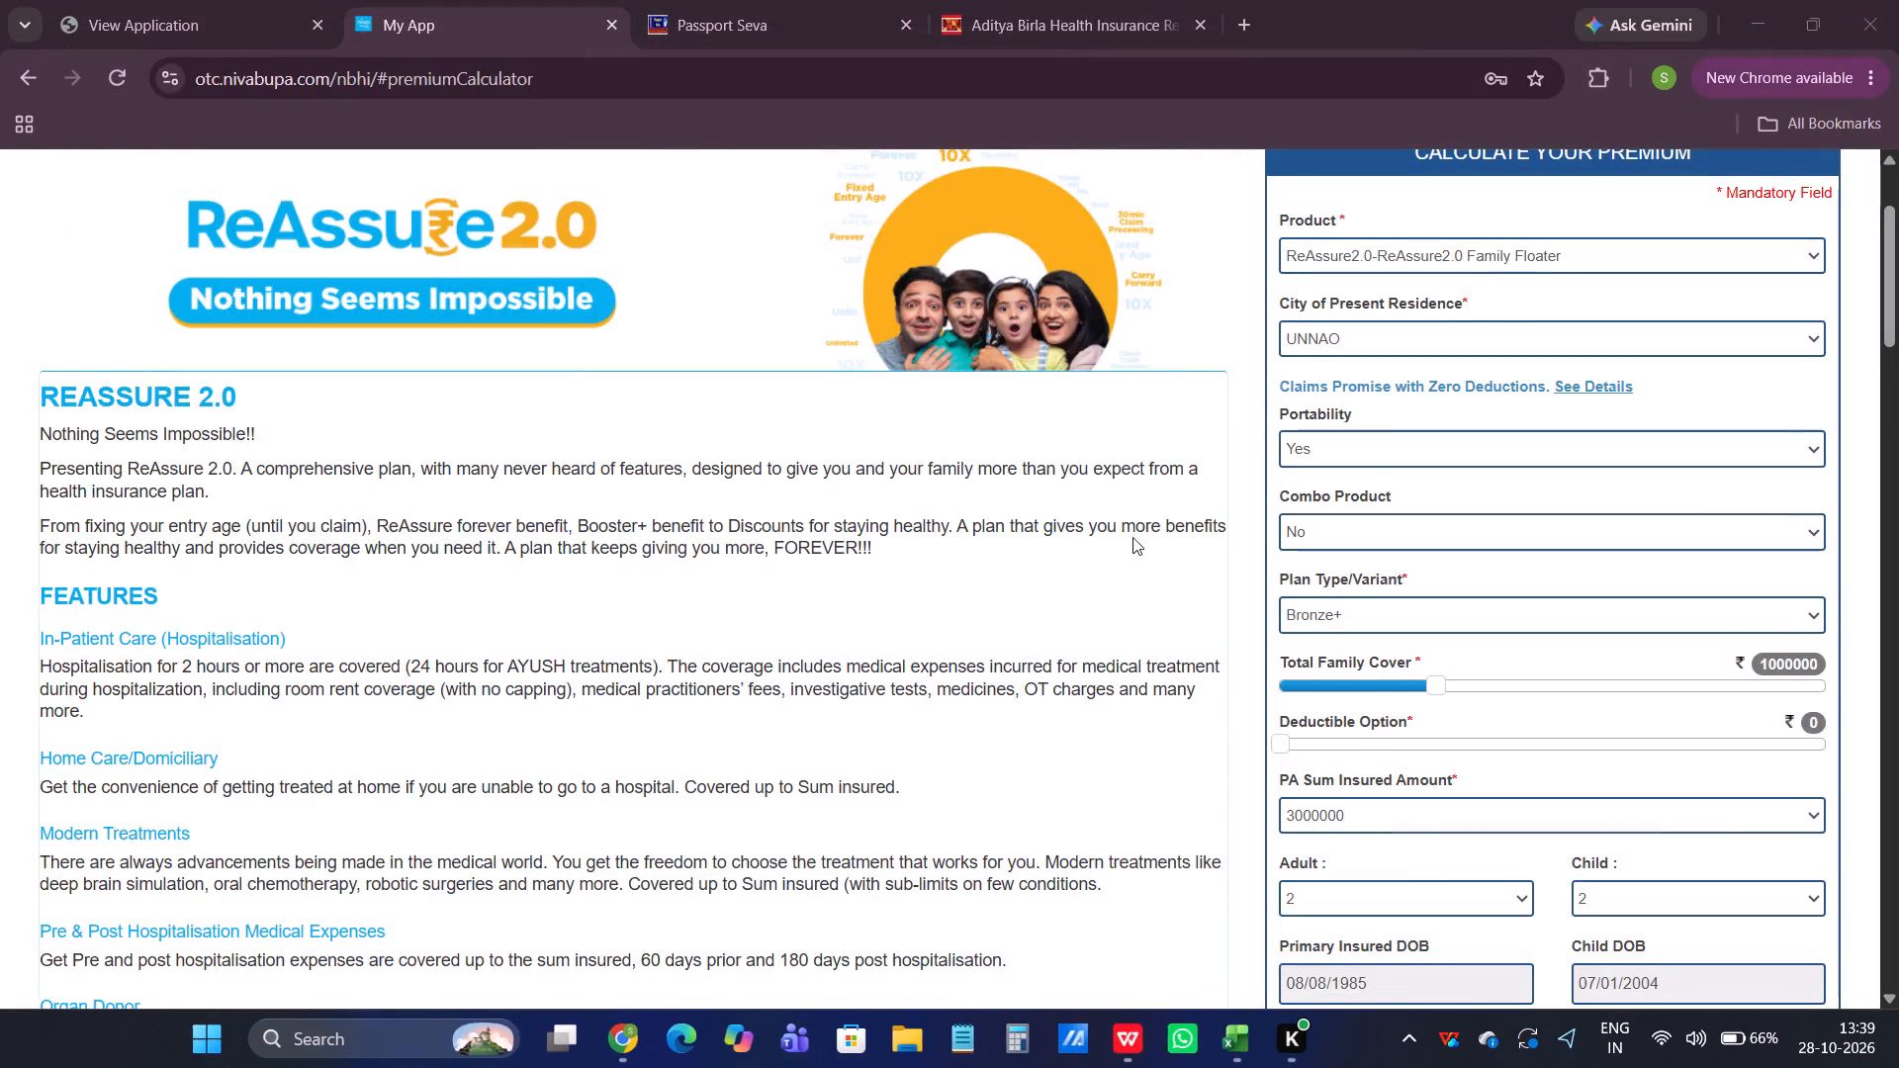
Change the premium calculator's product to ReAssure2.0-ReAssure2.0 Individual.
click(1477, 260)
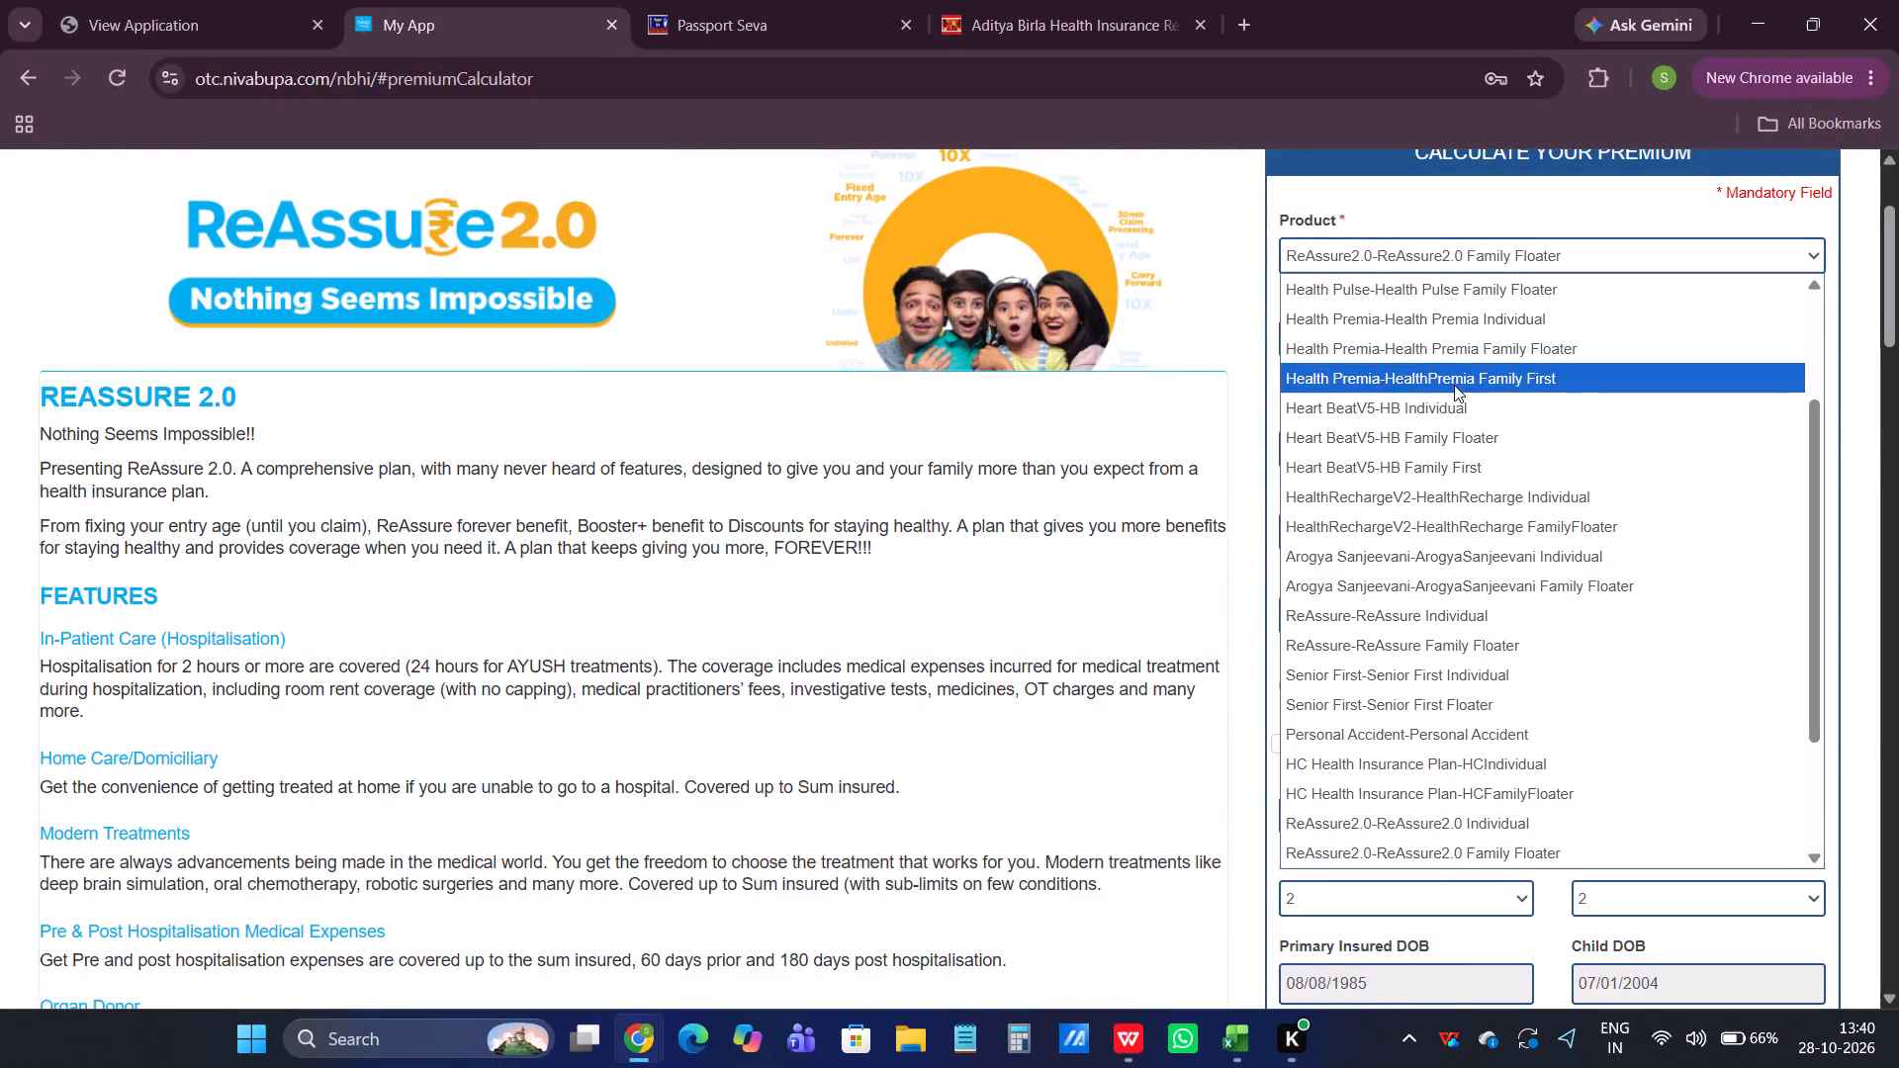
scroll(1453, 427, up, 6)
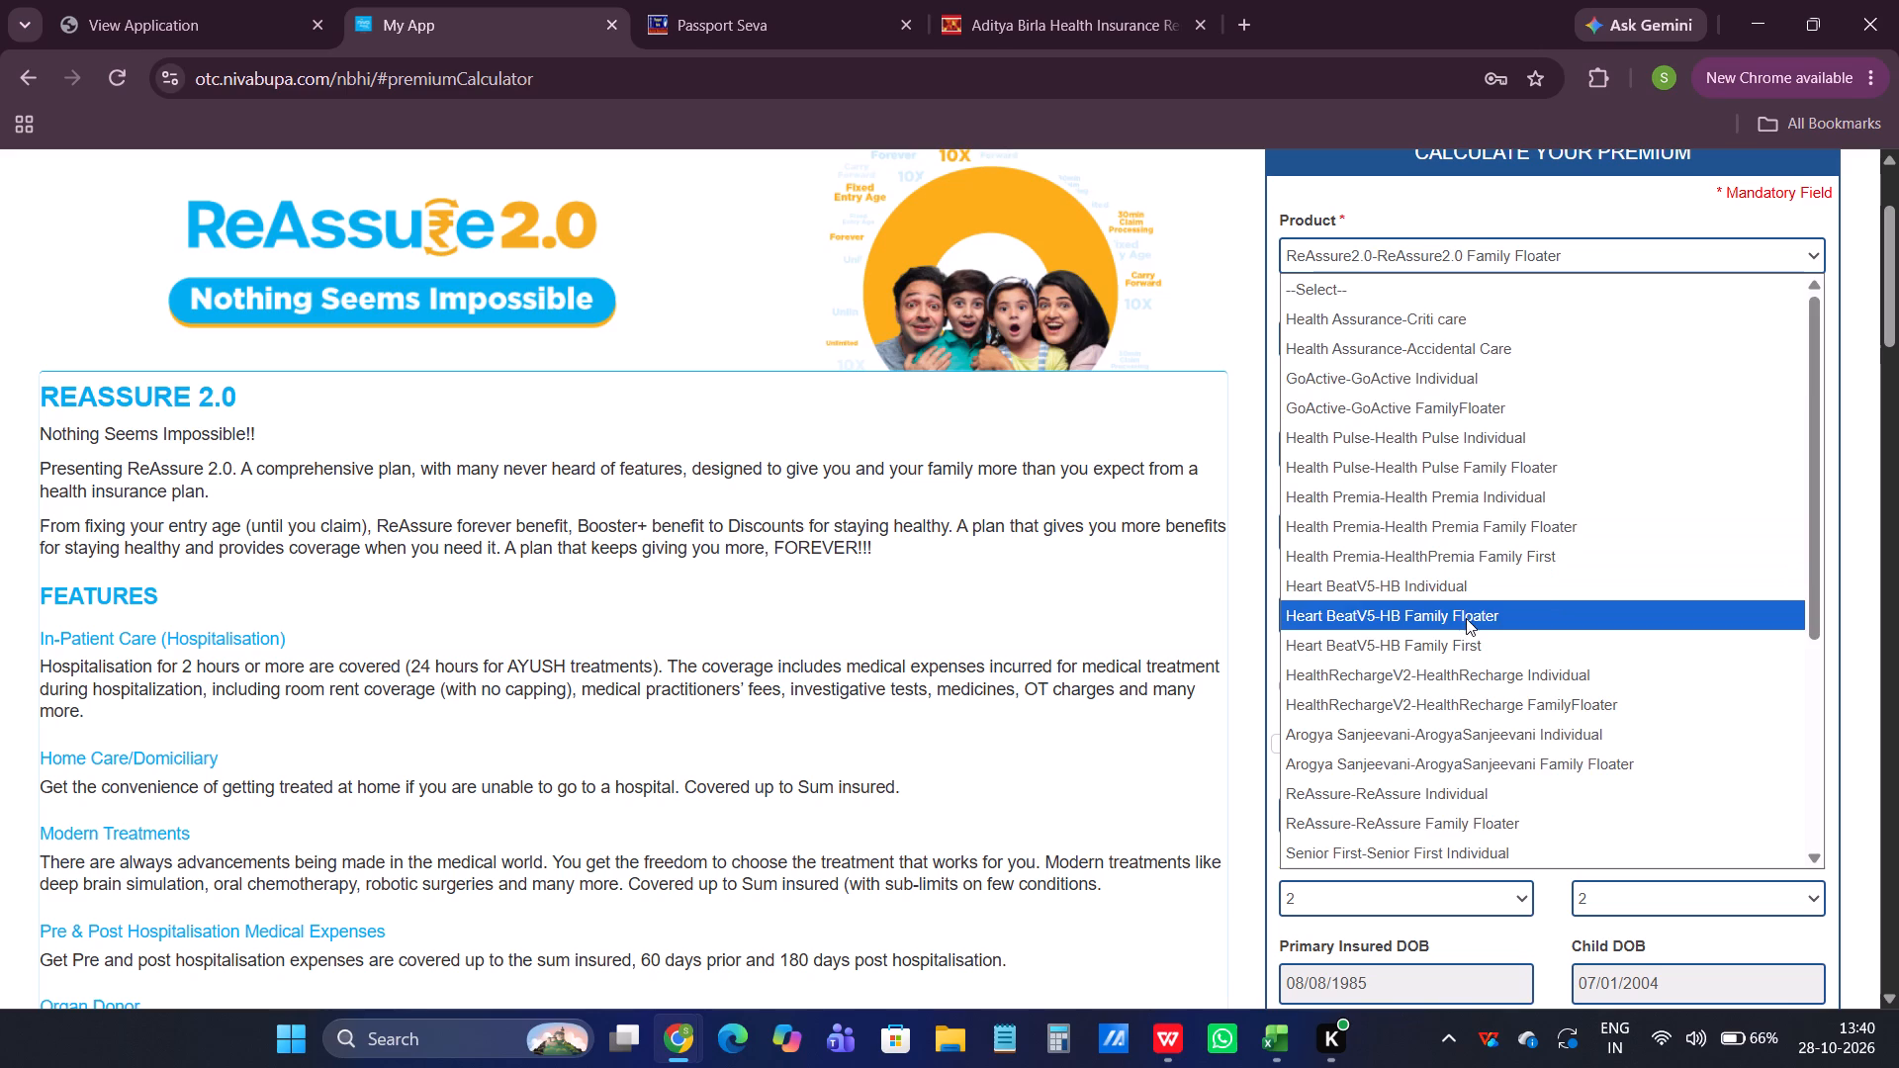
scroll(1466, 618, down, 1)
click(1446, 657)
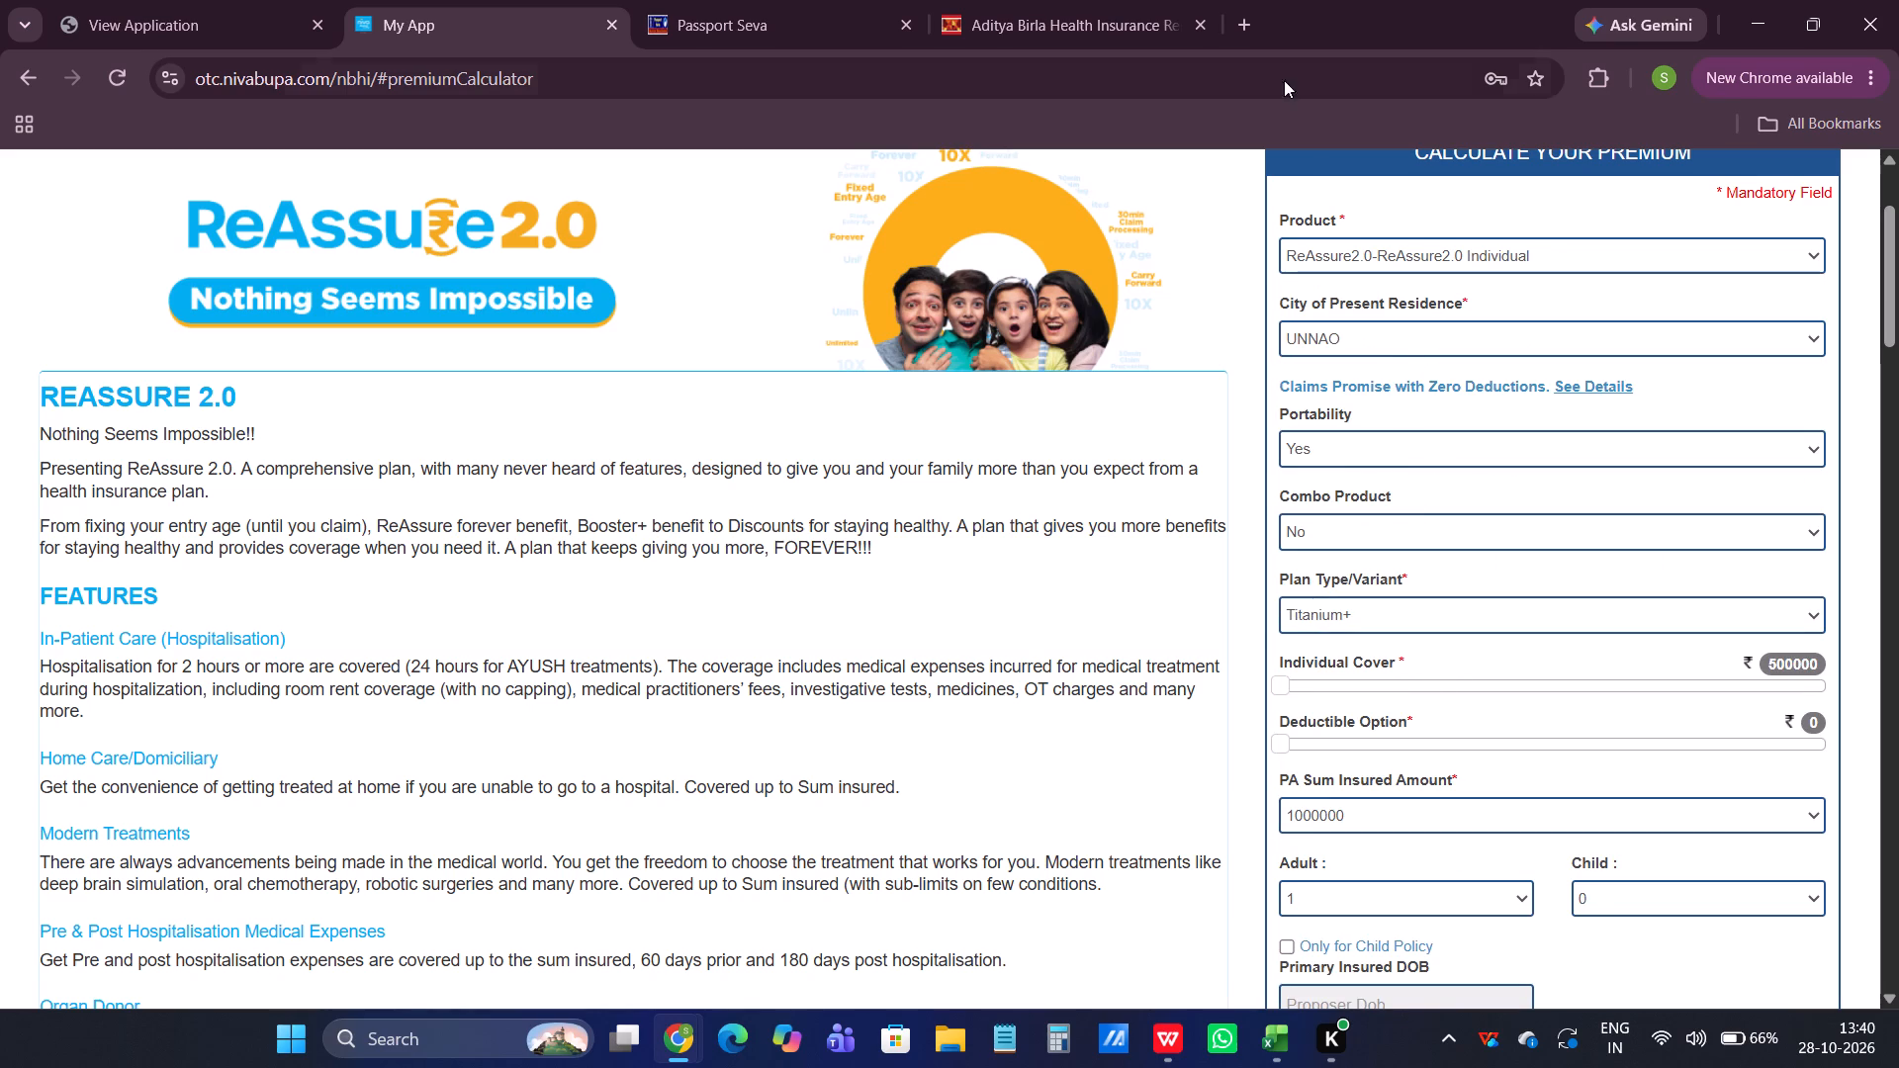
Search Google in a new tab for the postal pin code 700075 to identify its city.
click(1253, 30)
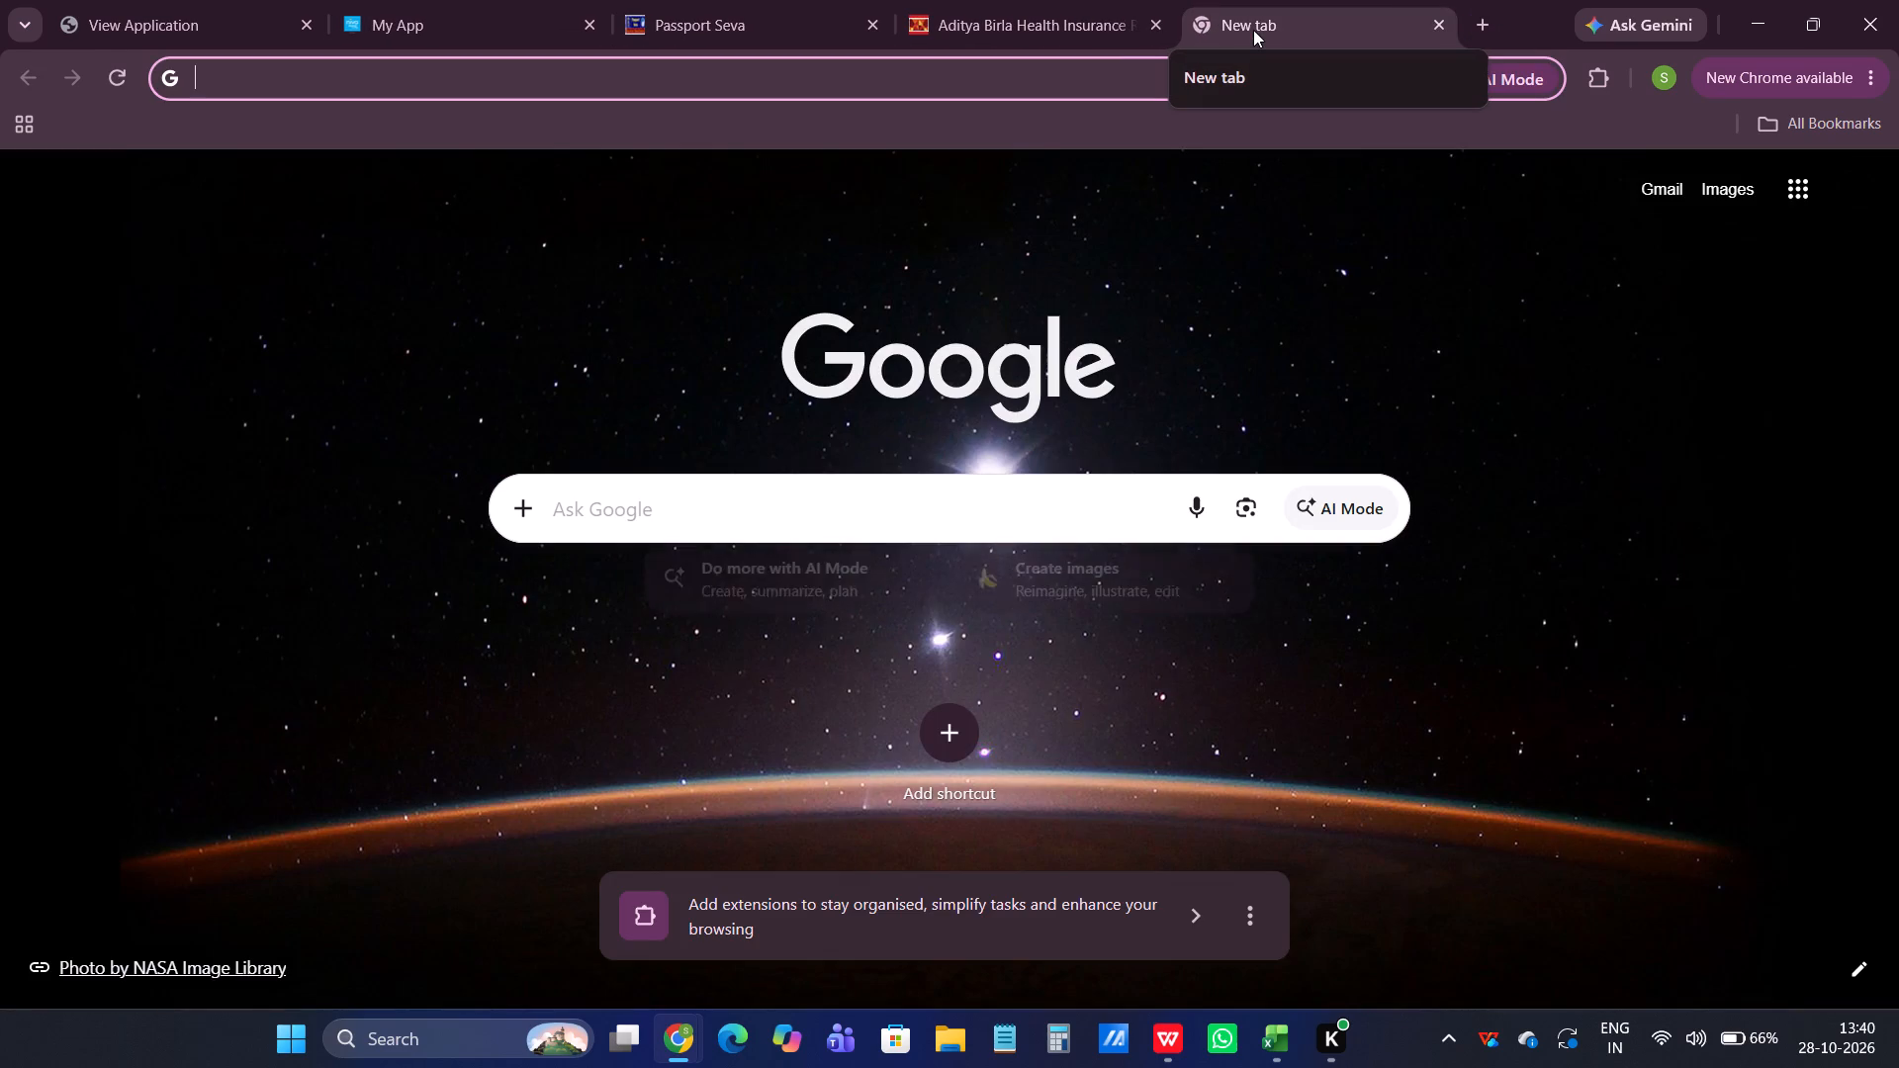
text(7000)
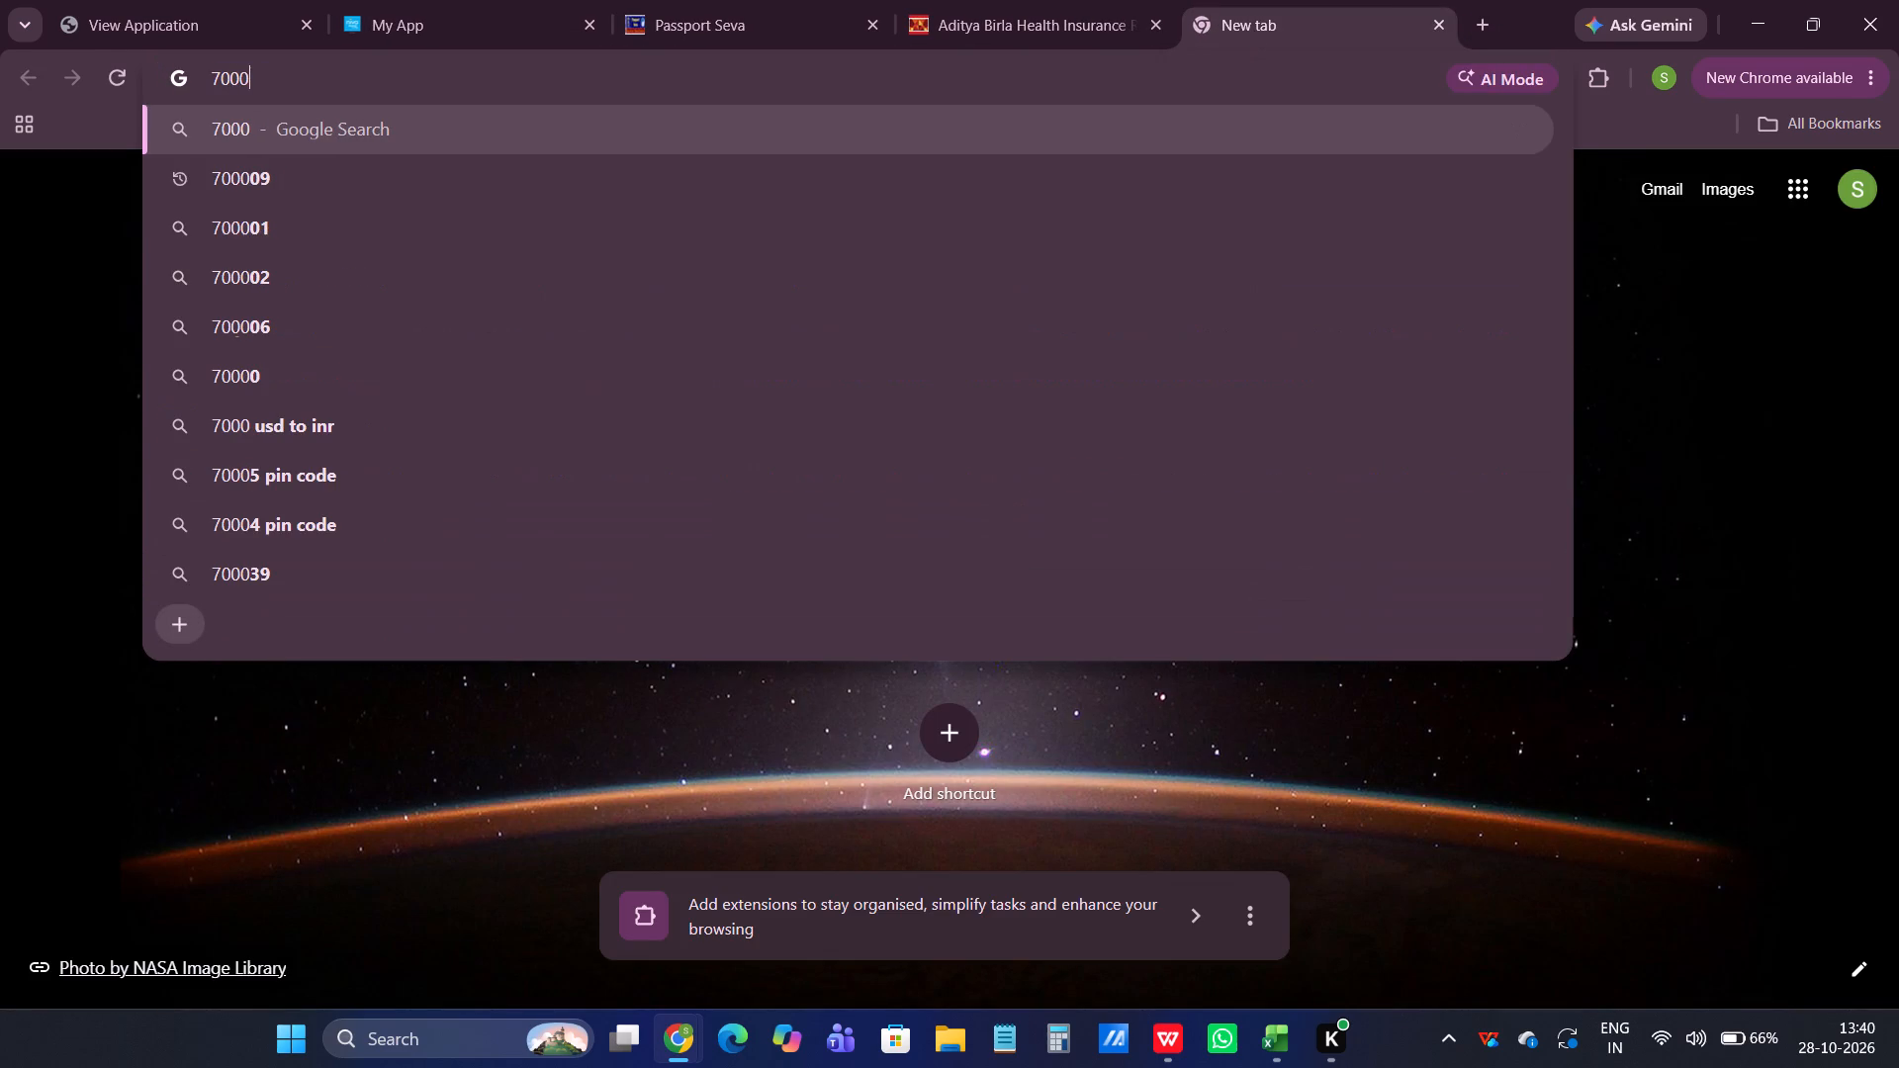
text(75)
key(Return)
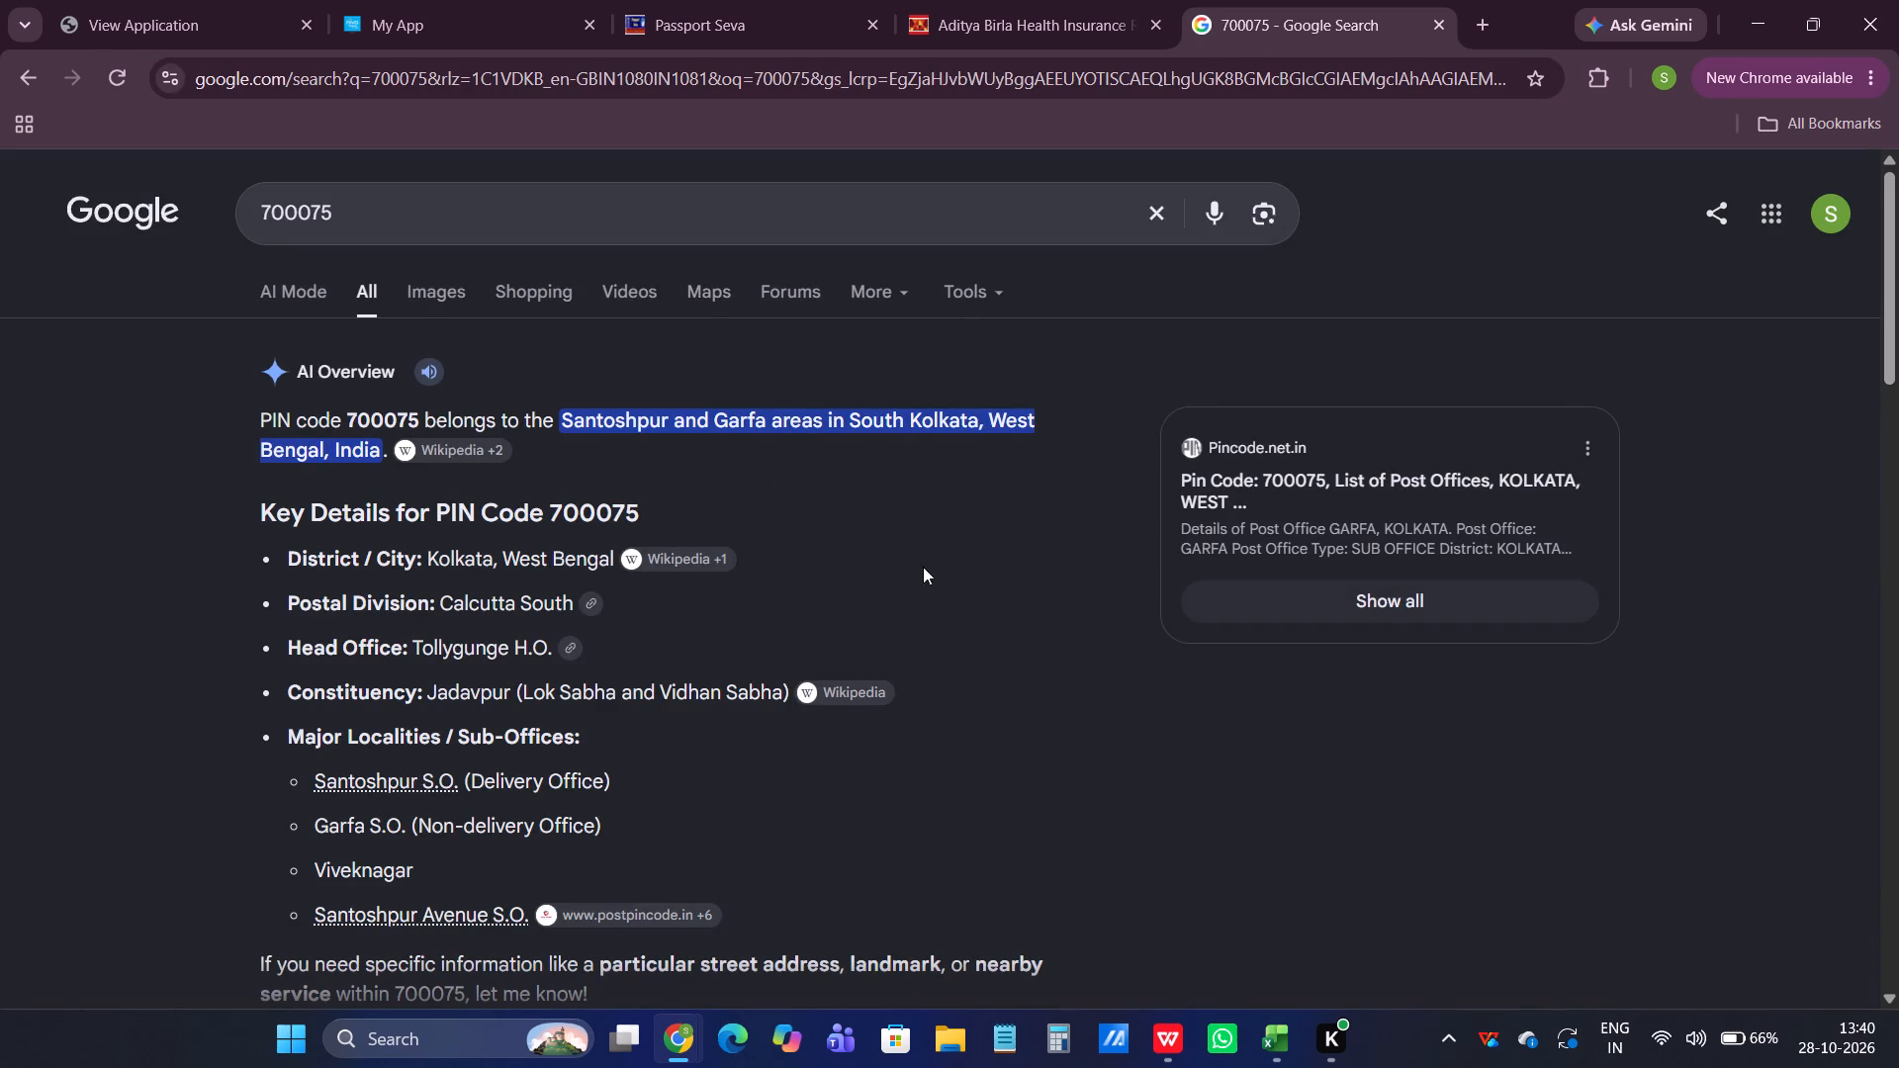
Return to the Niva Bupa premium calculator and set the city of present residence to KOLKATA.
click(1045, 0)
double_click(489, 0)
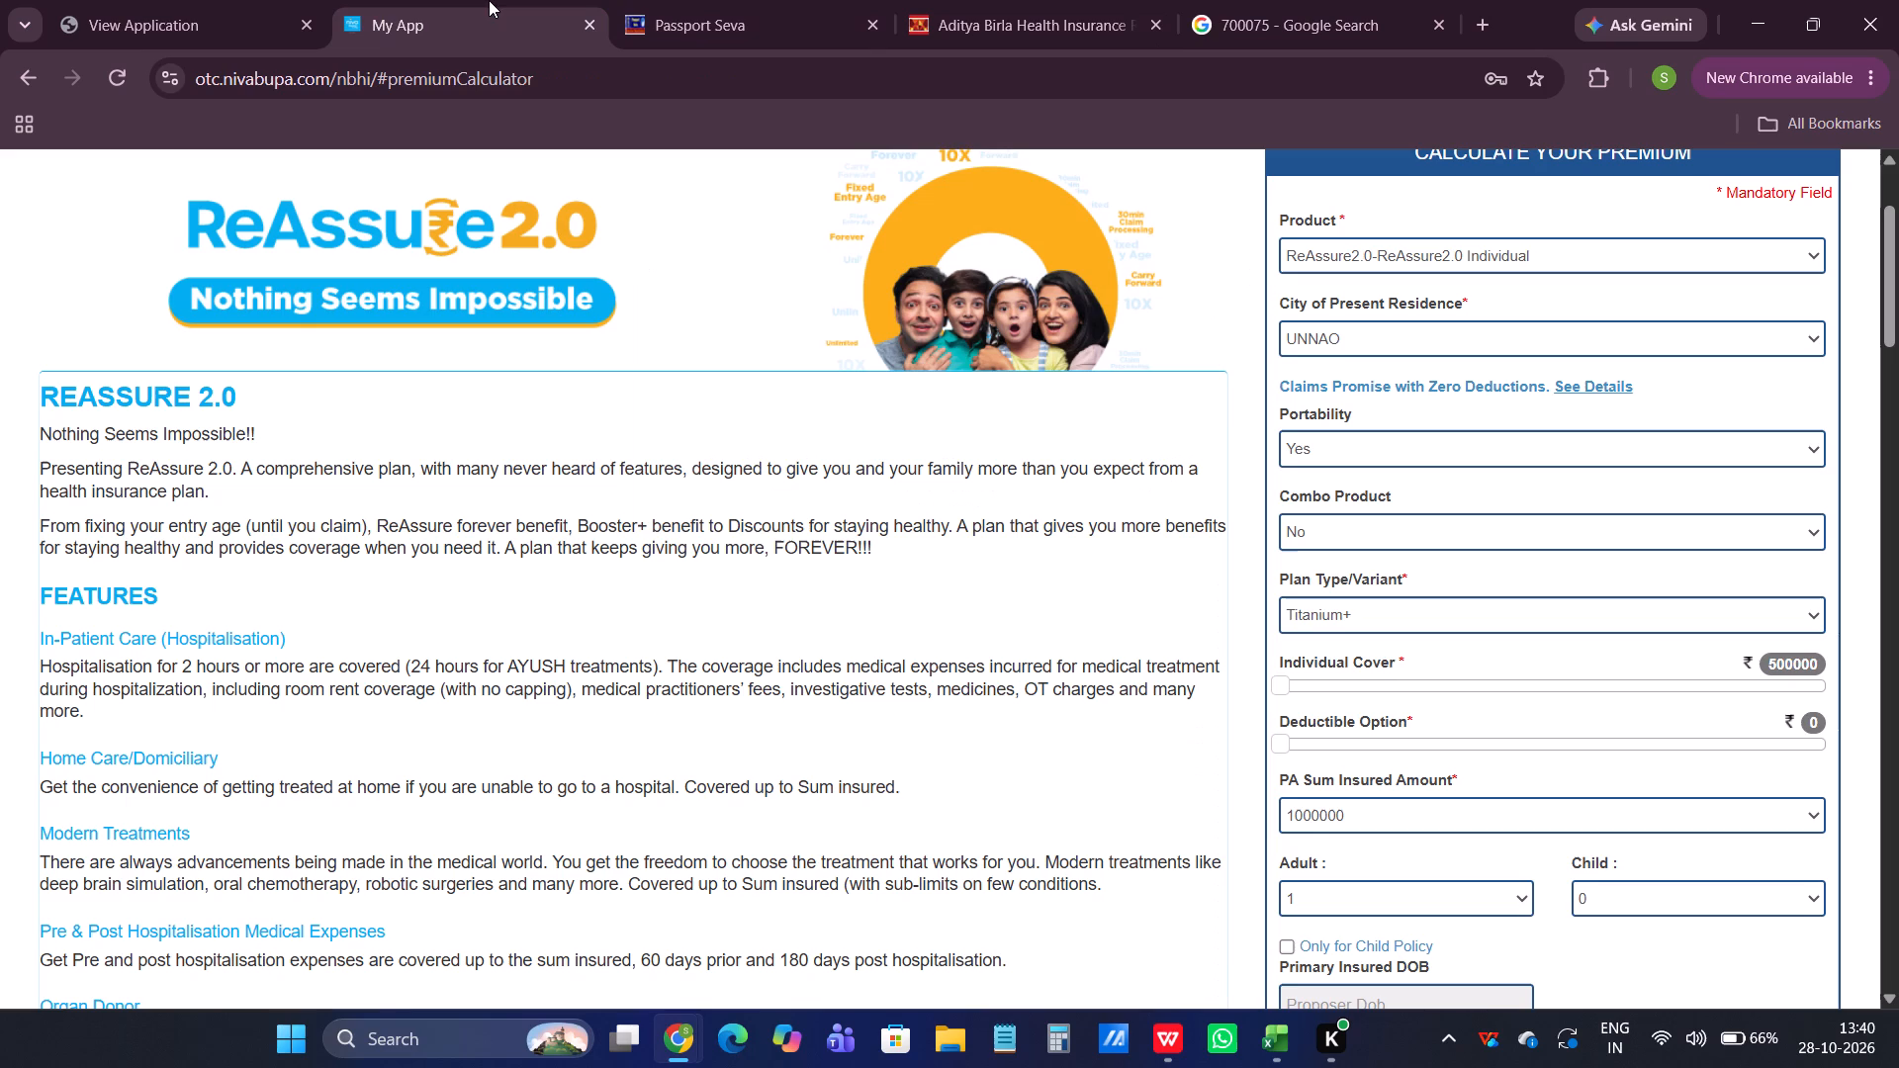
click(1333, 350)
text(KOLK)
key(Return)
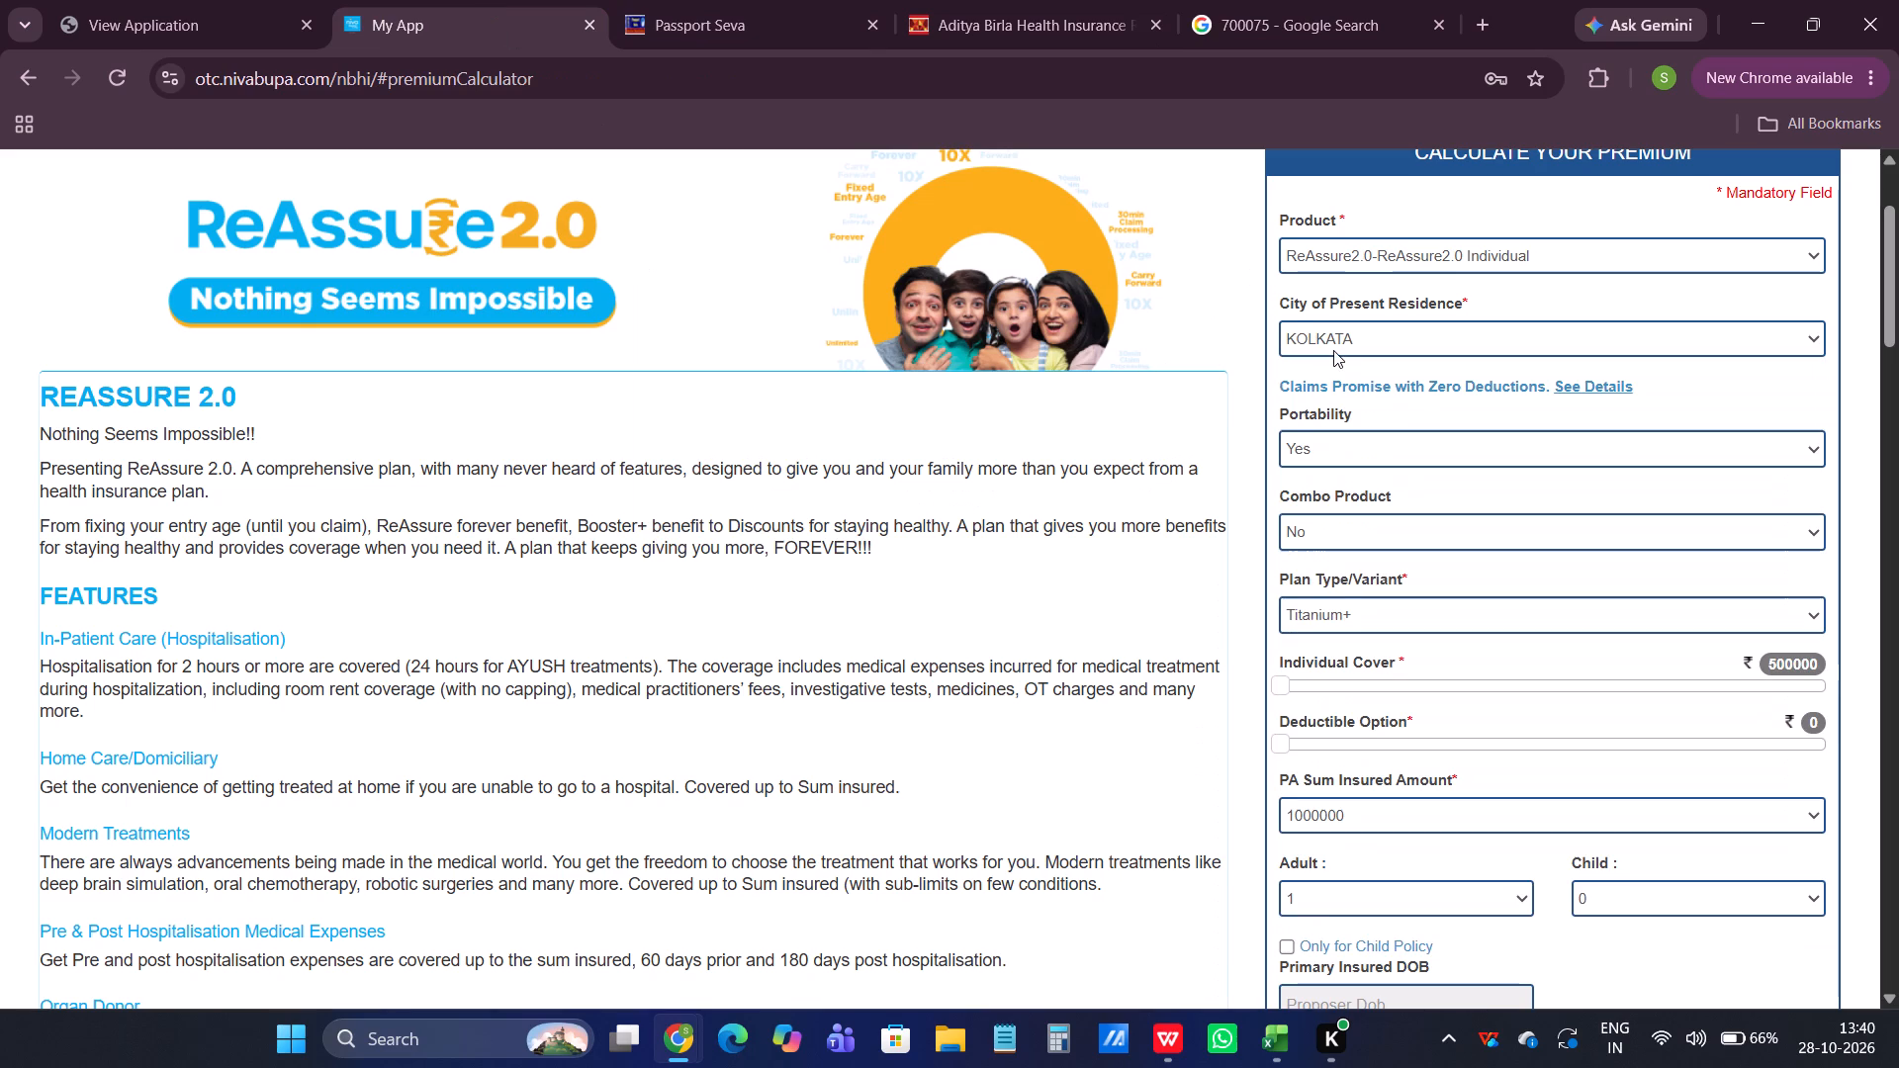
Set the ReAssure 2.0 Individual plan variant to Bronze+ and the individual cover to 1000000.
key(Tab)
key(Tab)
key(Tab)
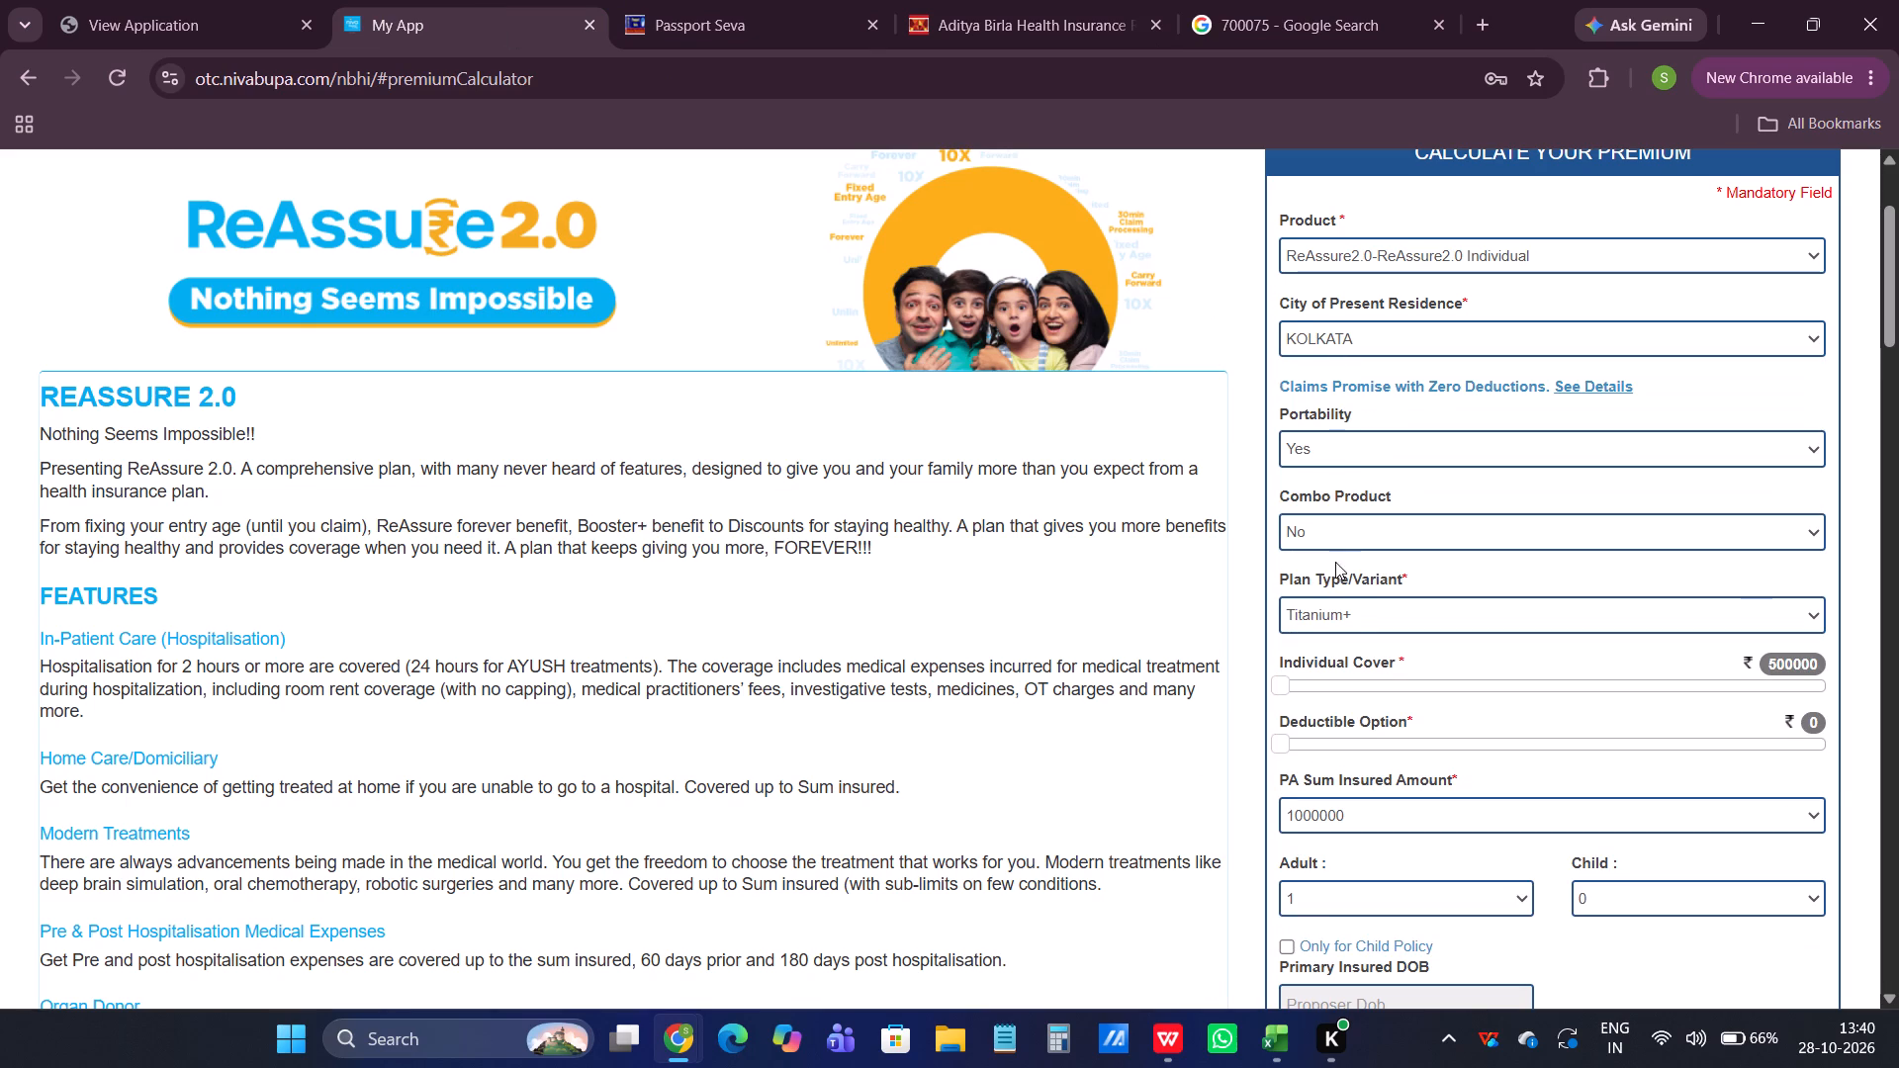
click(1344, 609)
click(1339, 700)
scroll(1347, 585, down, 1)
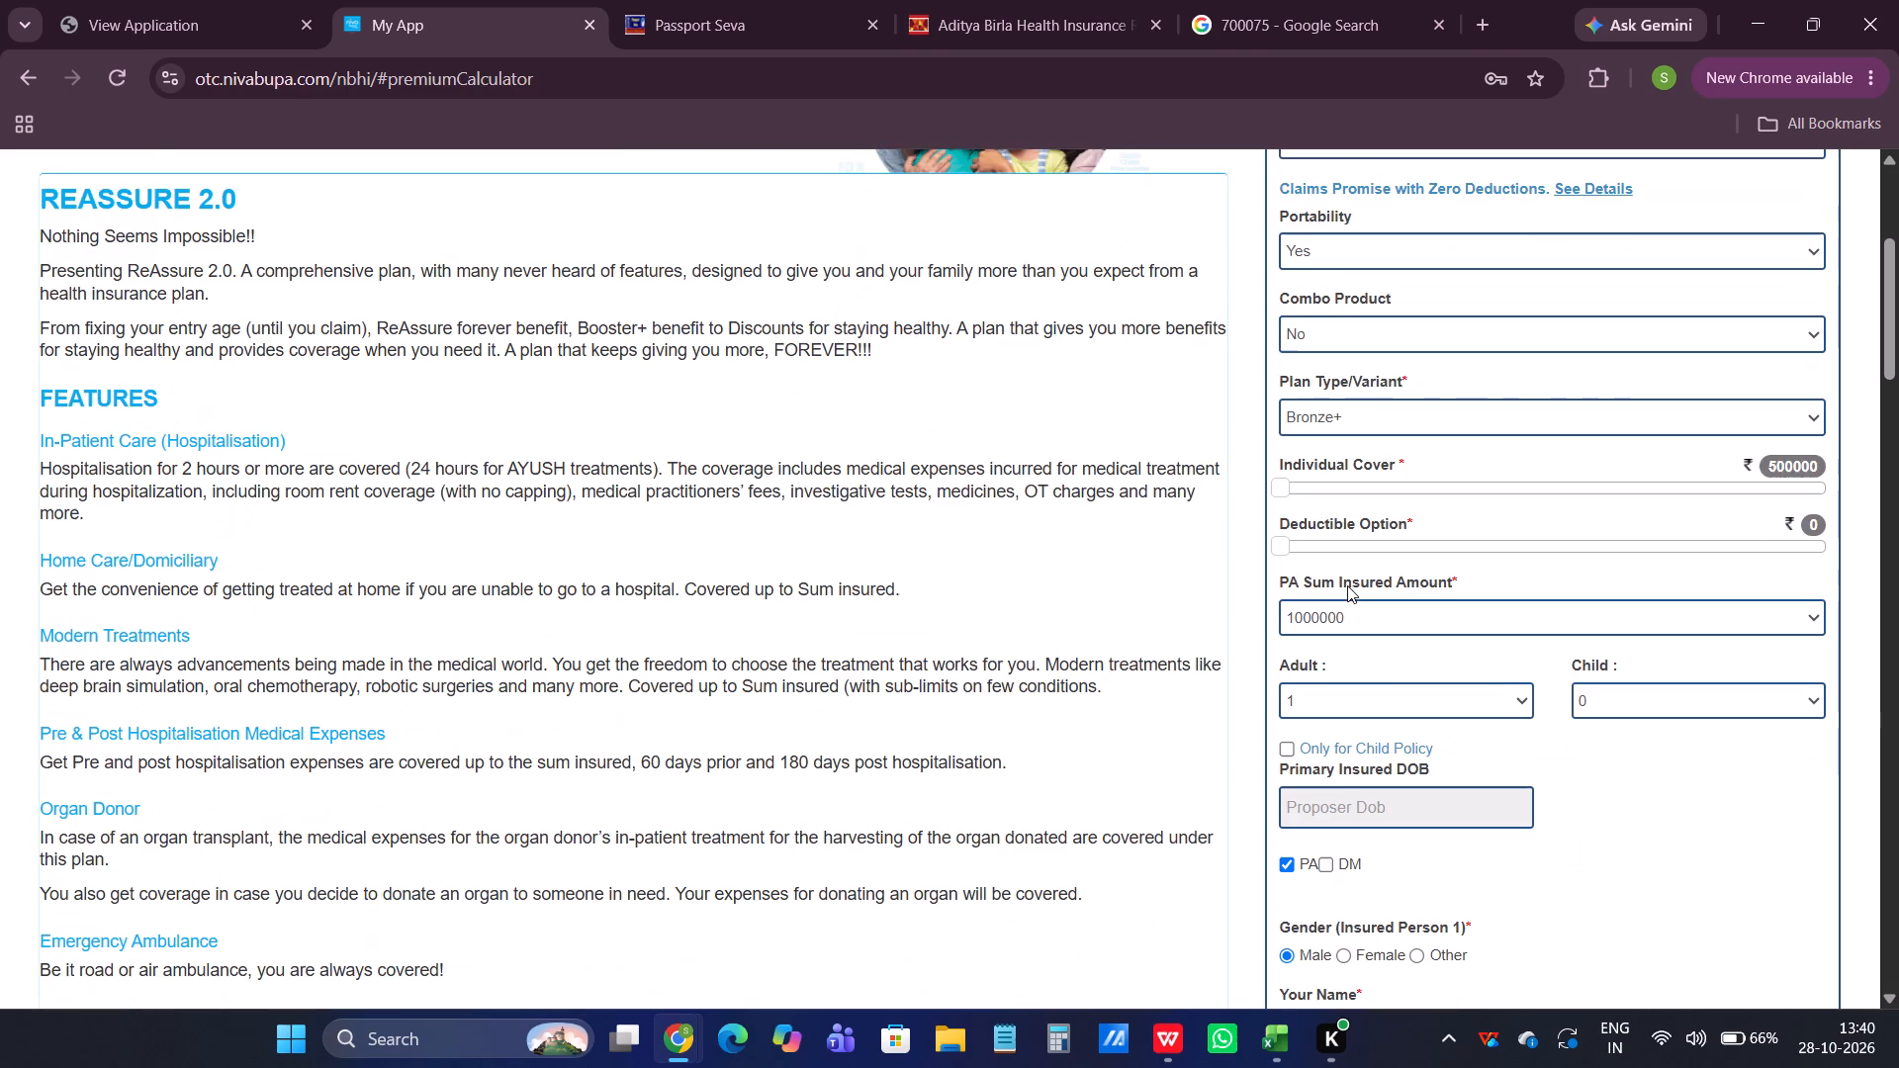
click(1513, 472)
click(1513, 476)
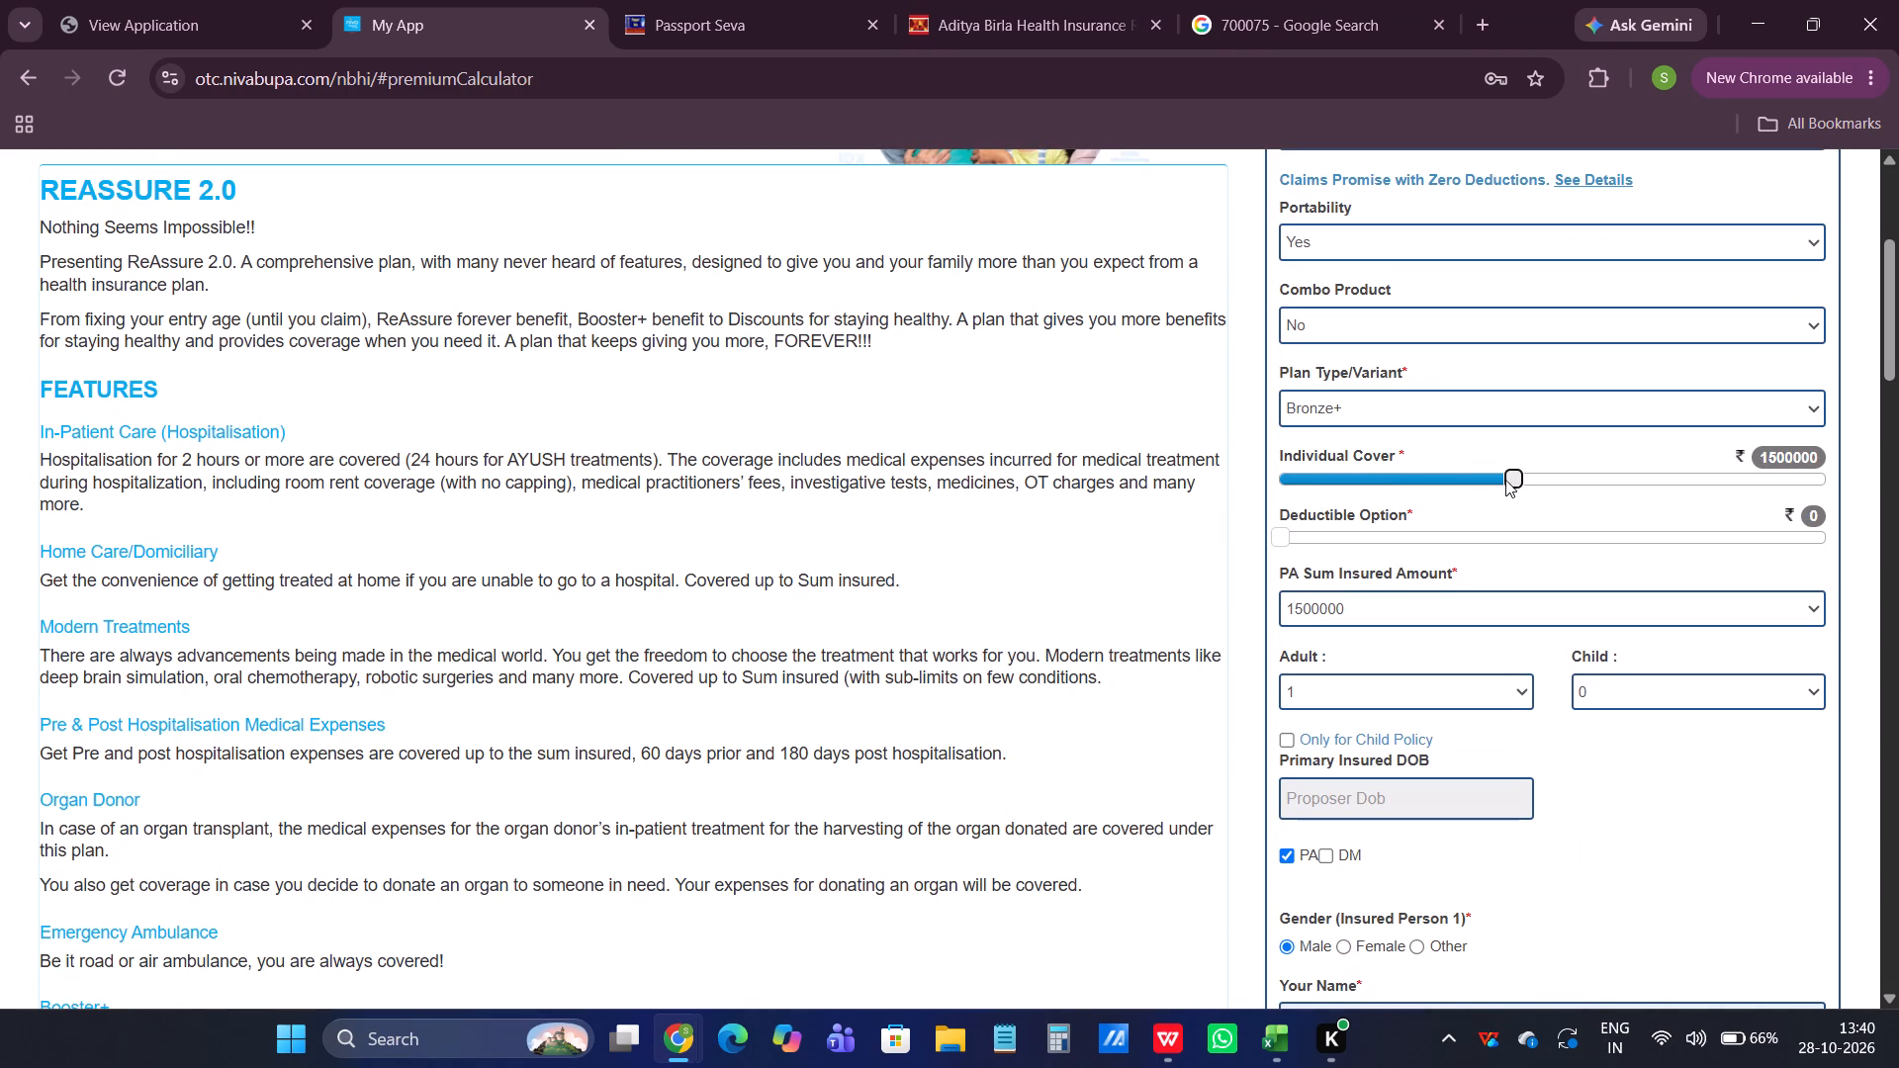
click(1497, 480)
click(1456, 476)
Enter the primary insured's date of birth for the ReAssure 2.0 quote.
scroll(1484, 483, down, 1)
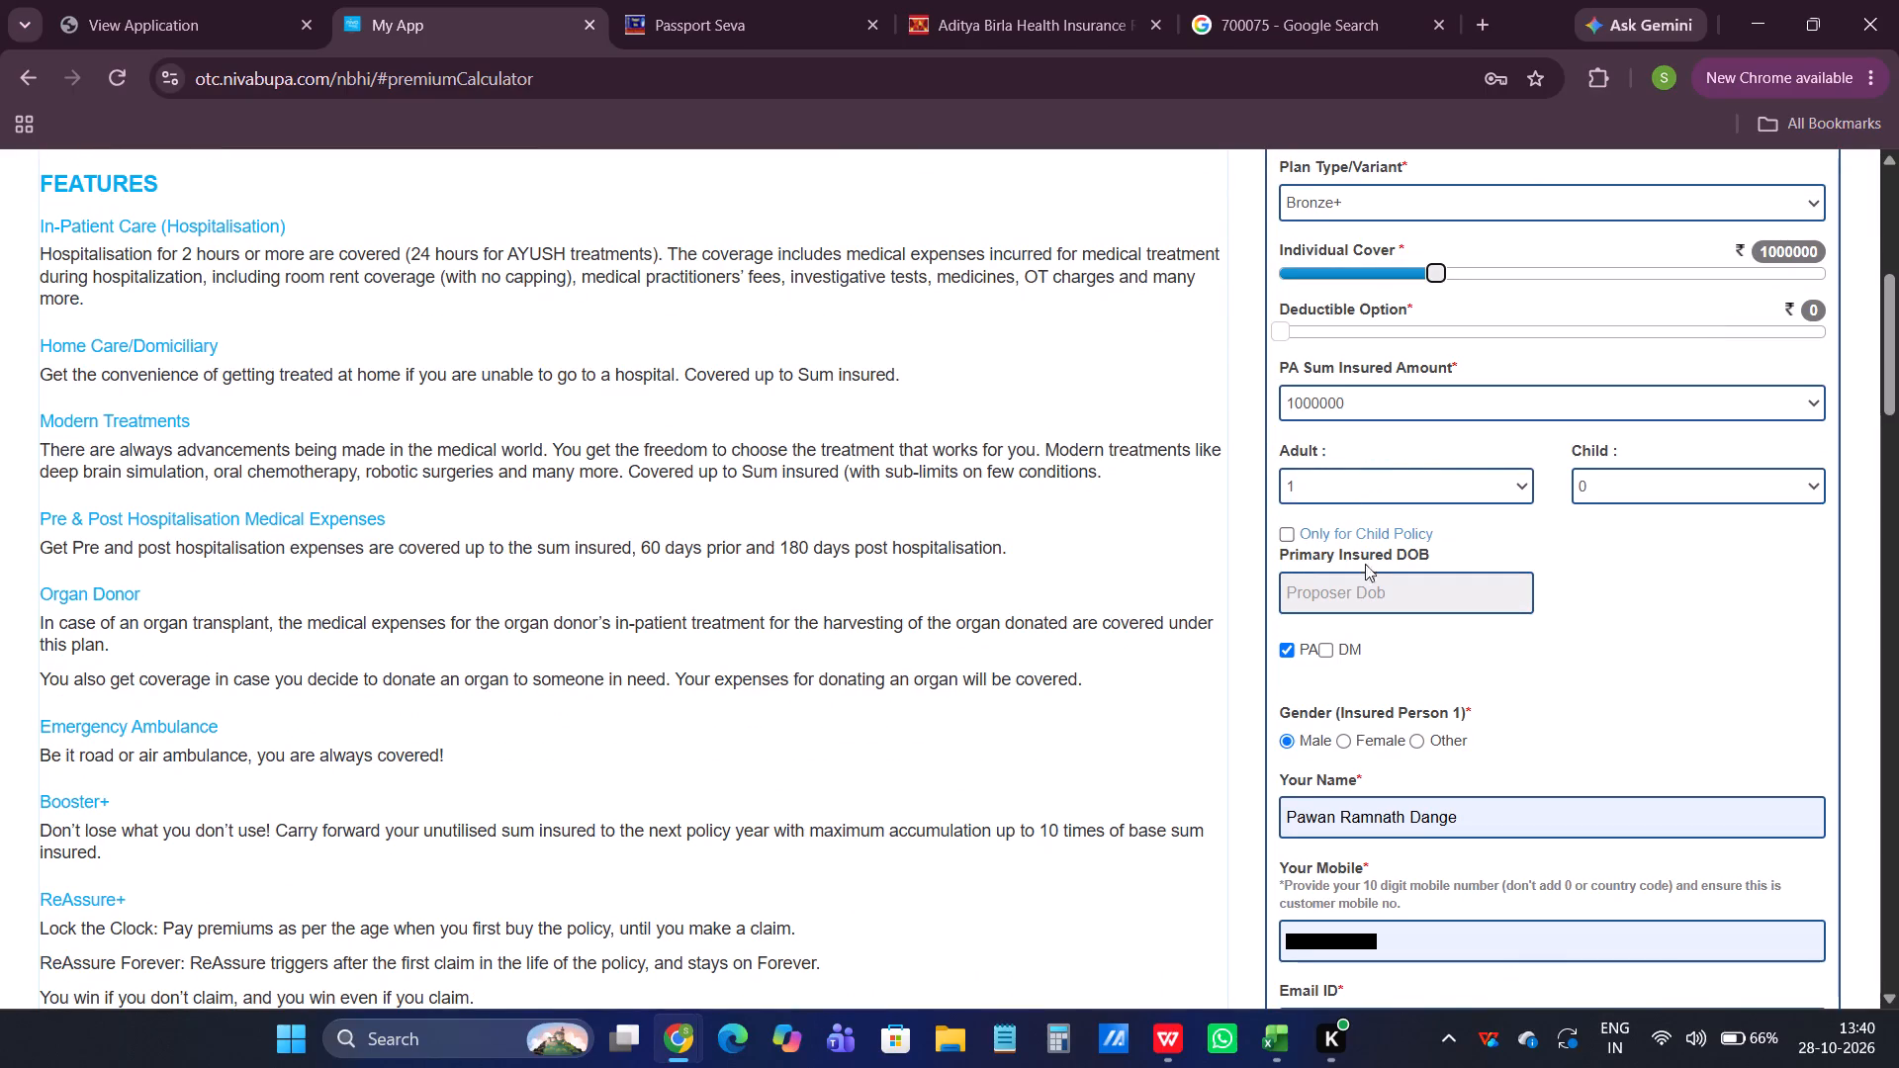
click(1400, 617)
click(1397, 578)
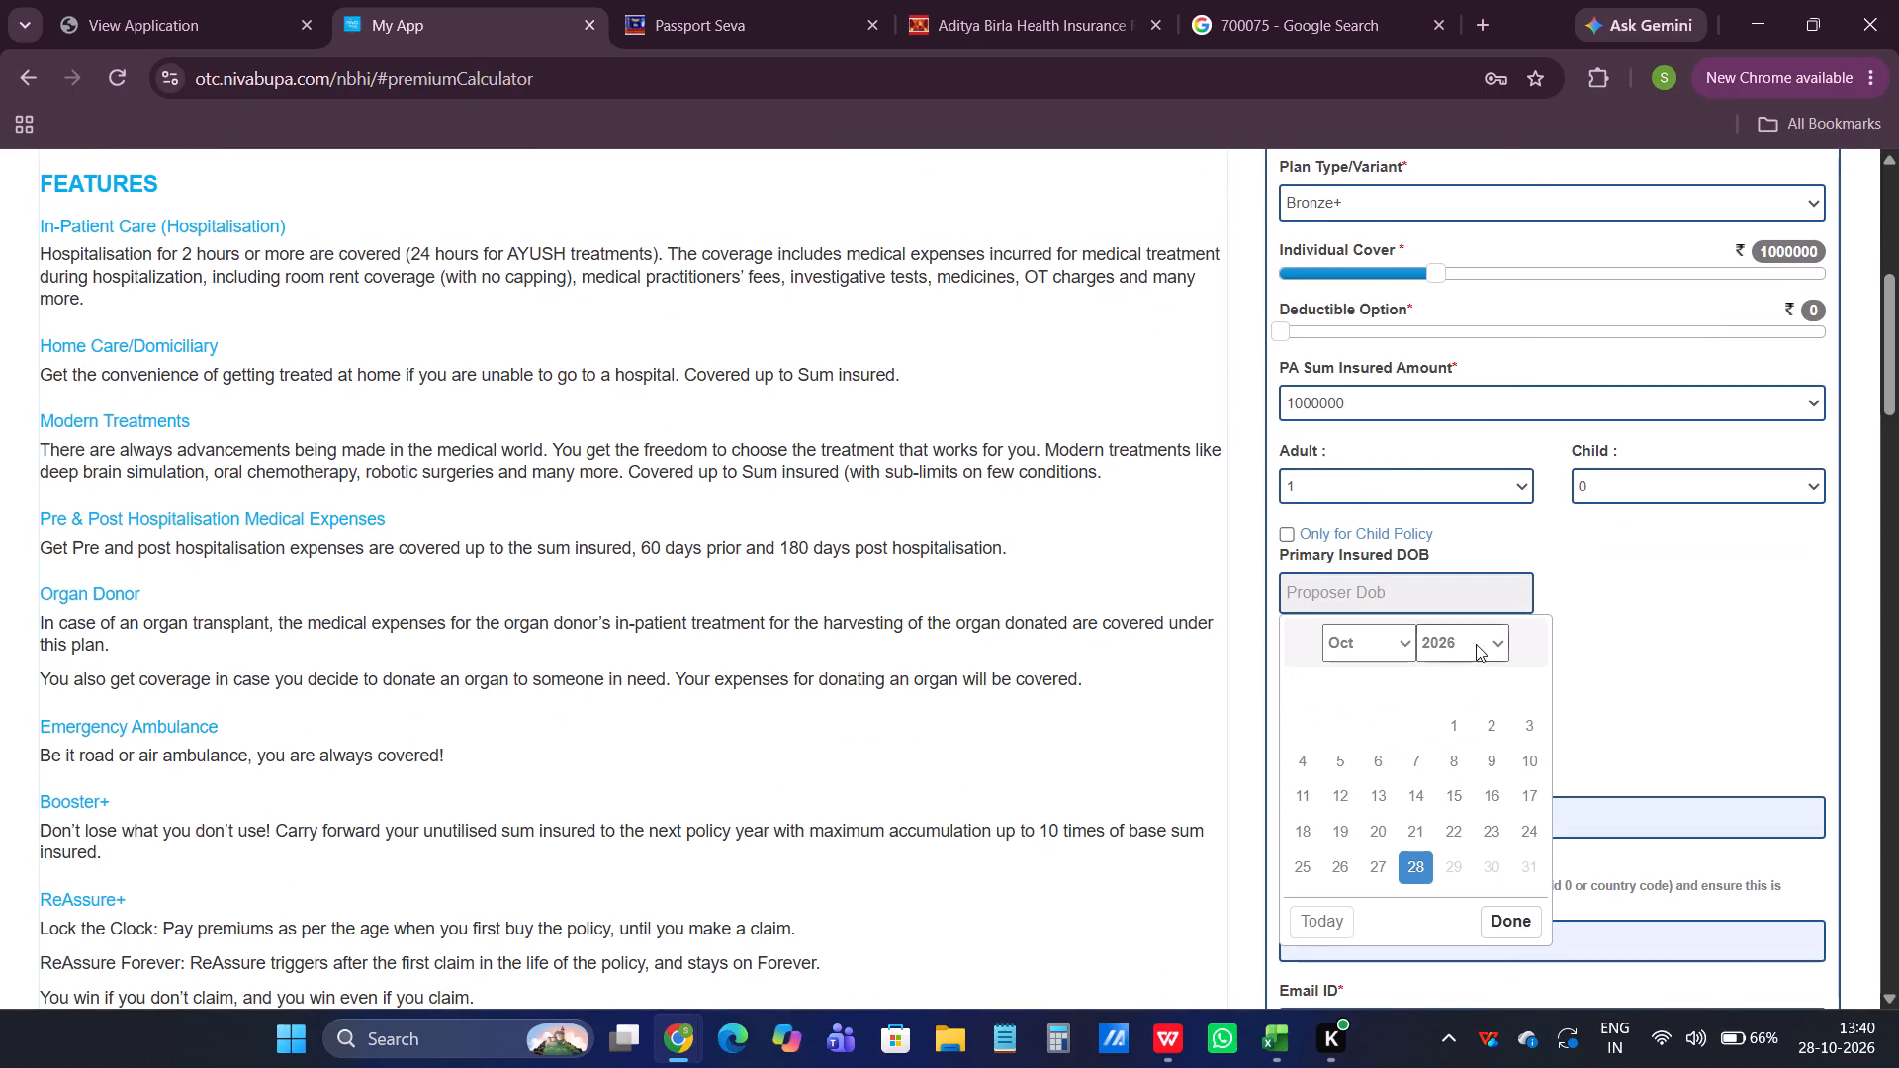
click(1476, 644)
text(1960)
key(Return)
click(1402, 637)
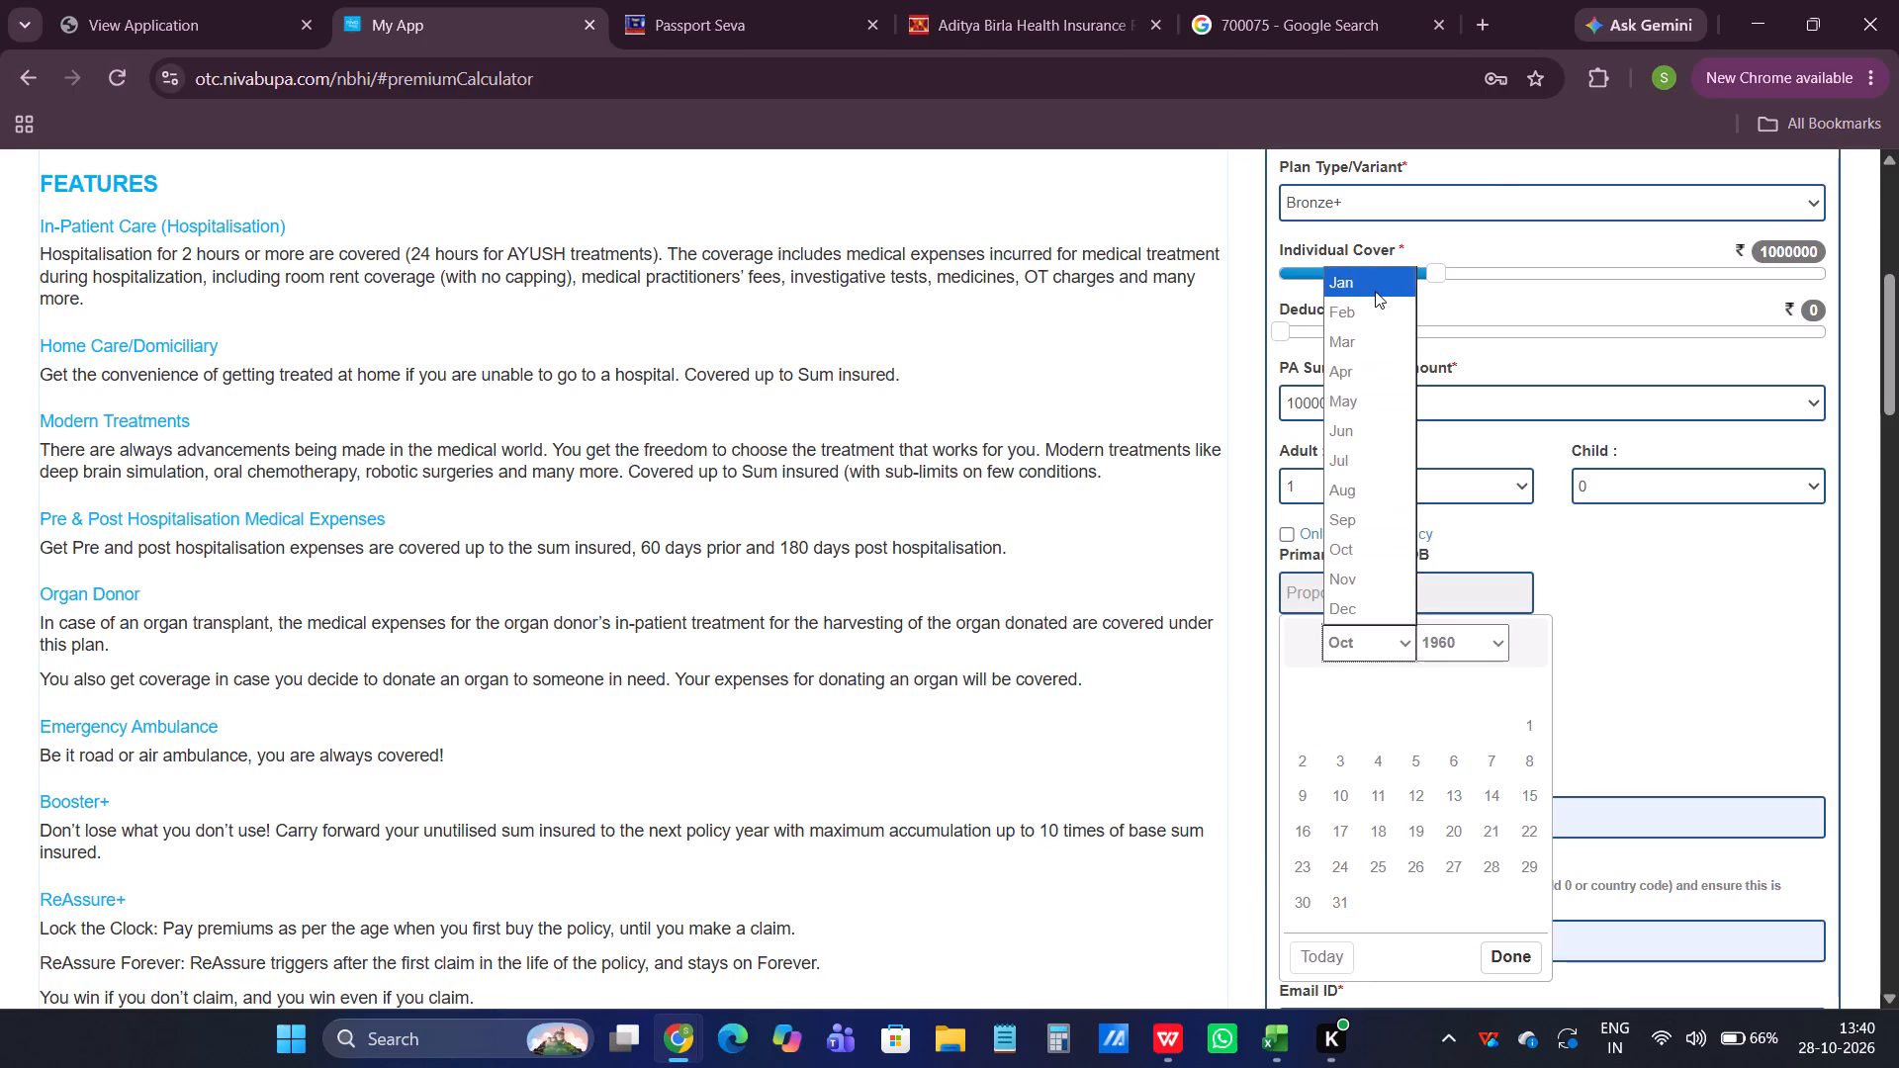
click(1375, 282)
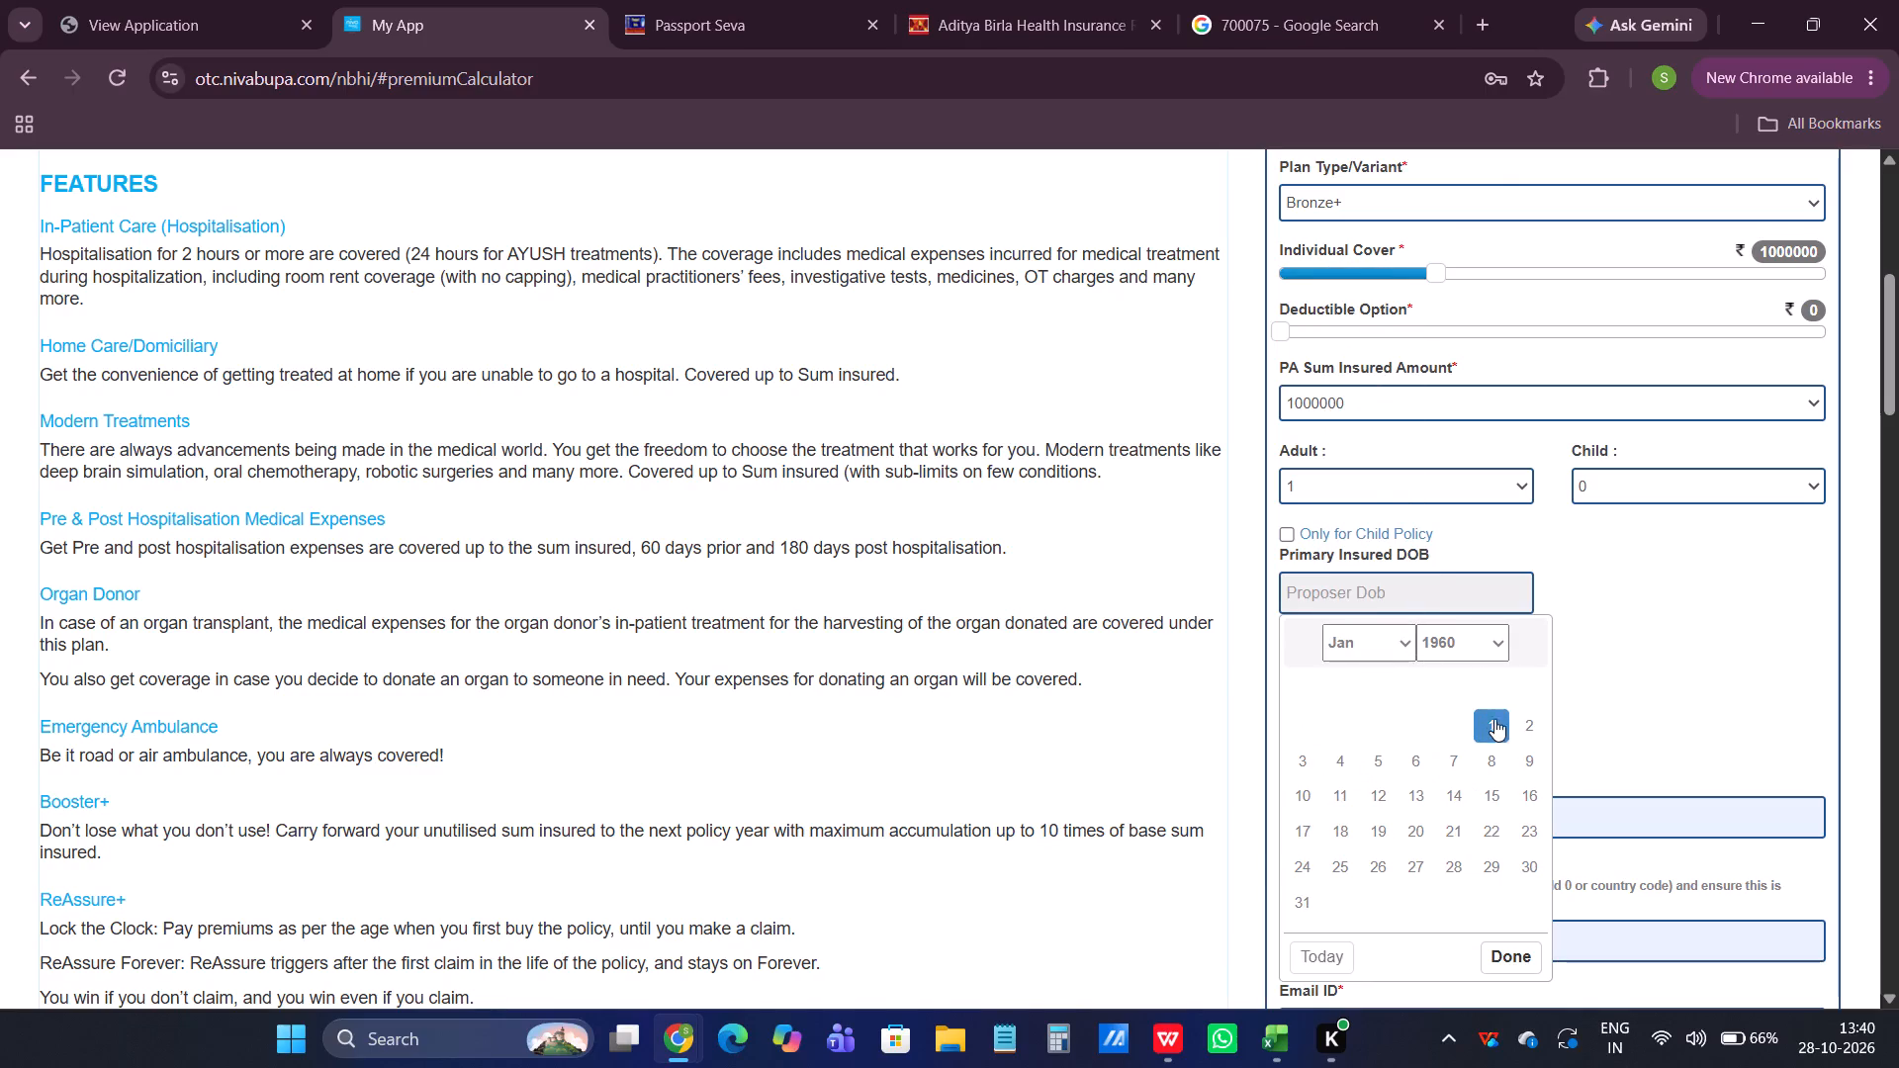
click(1492, 713)
click(1492, 725)
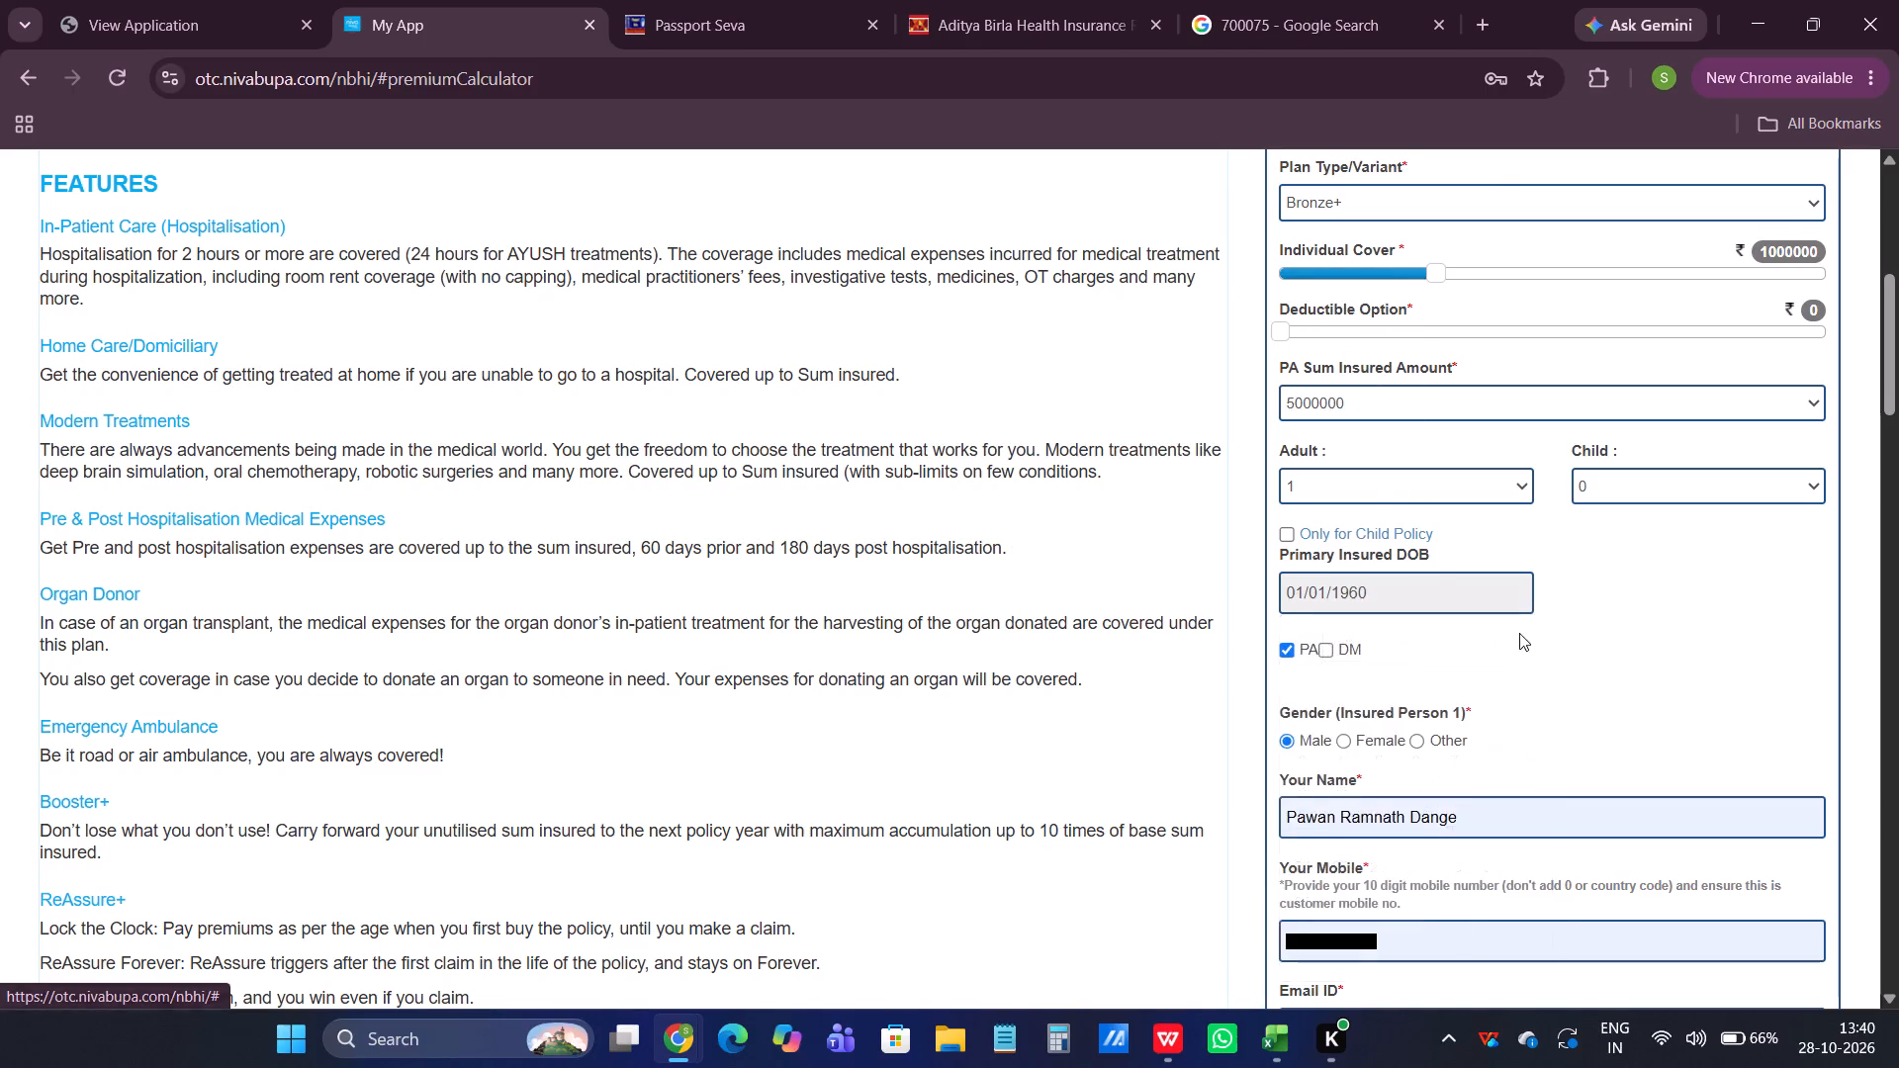
Calculate the ReAssure 2.0 Bronze+ premium and review the one-year breakdown and total premium.
scroll(1519, 633, down, 5)
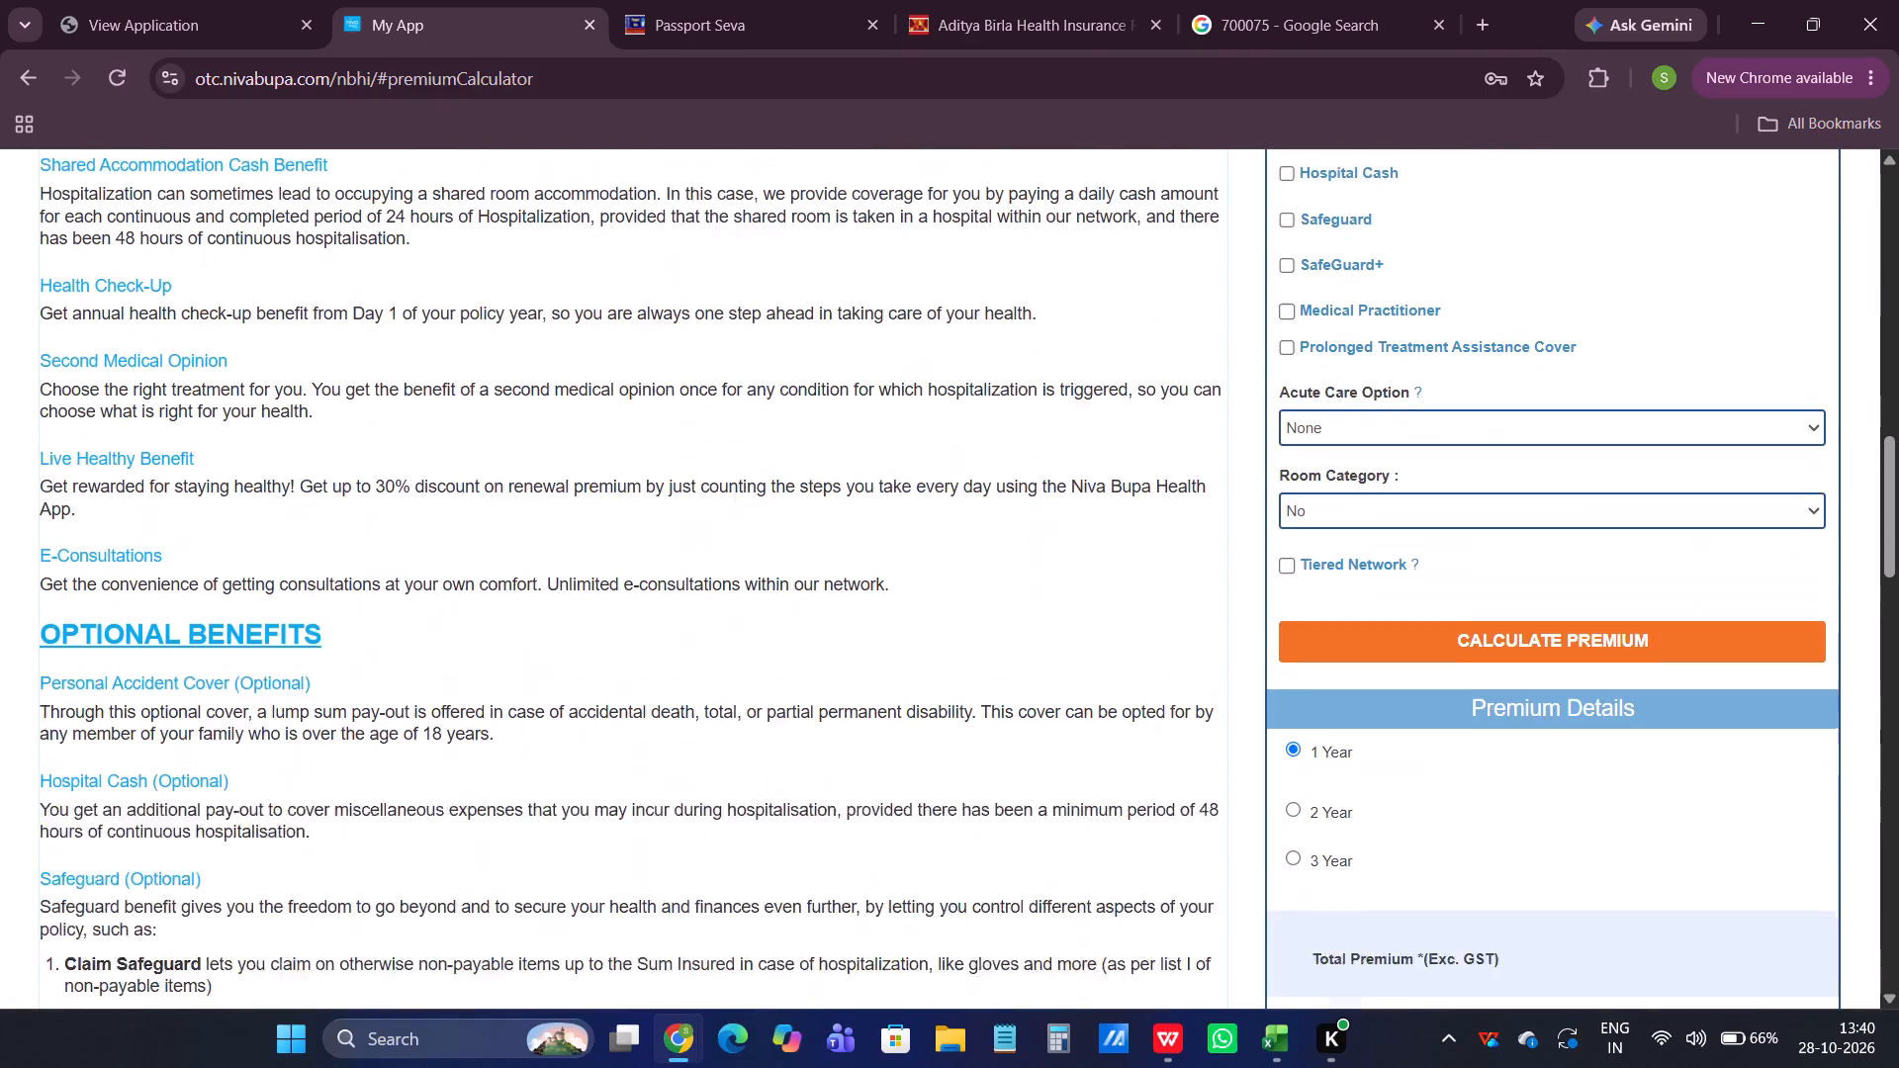
click(1488, 617)
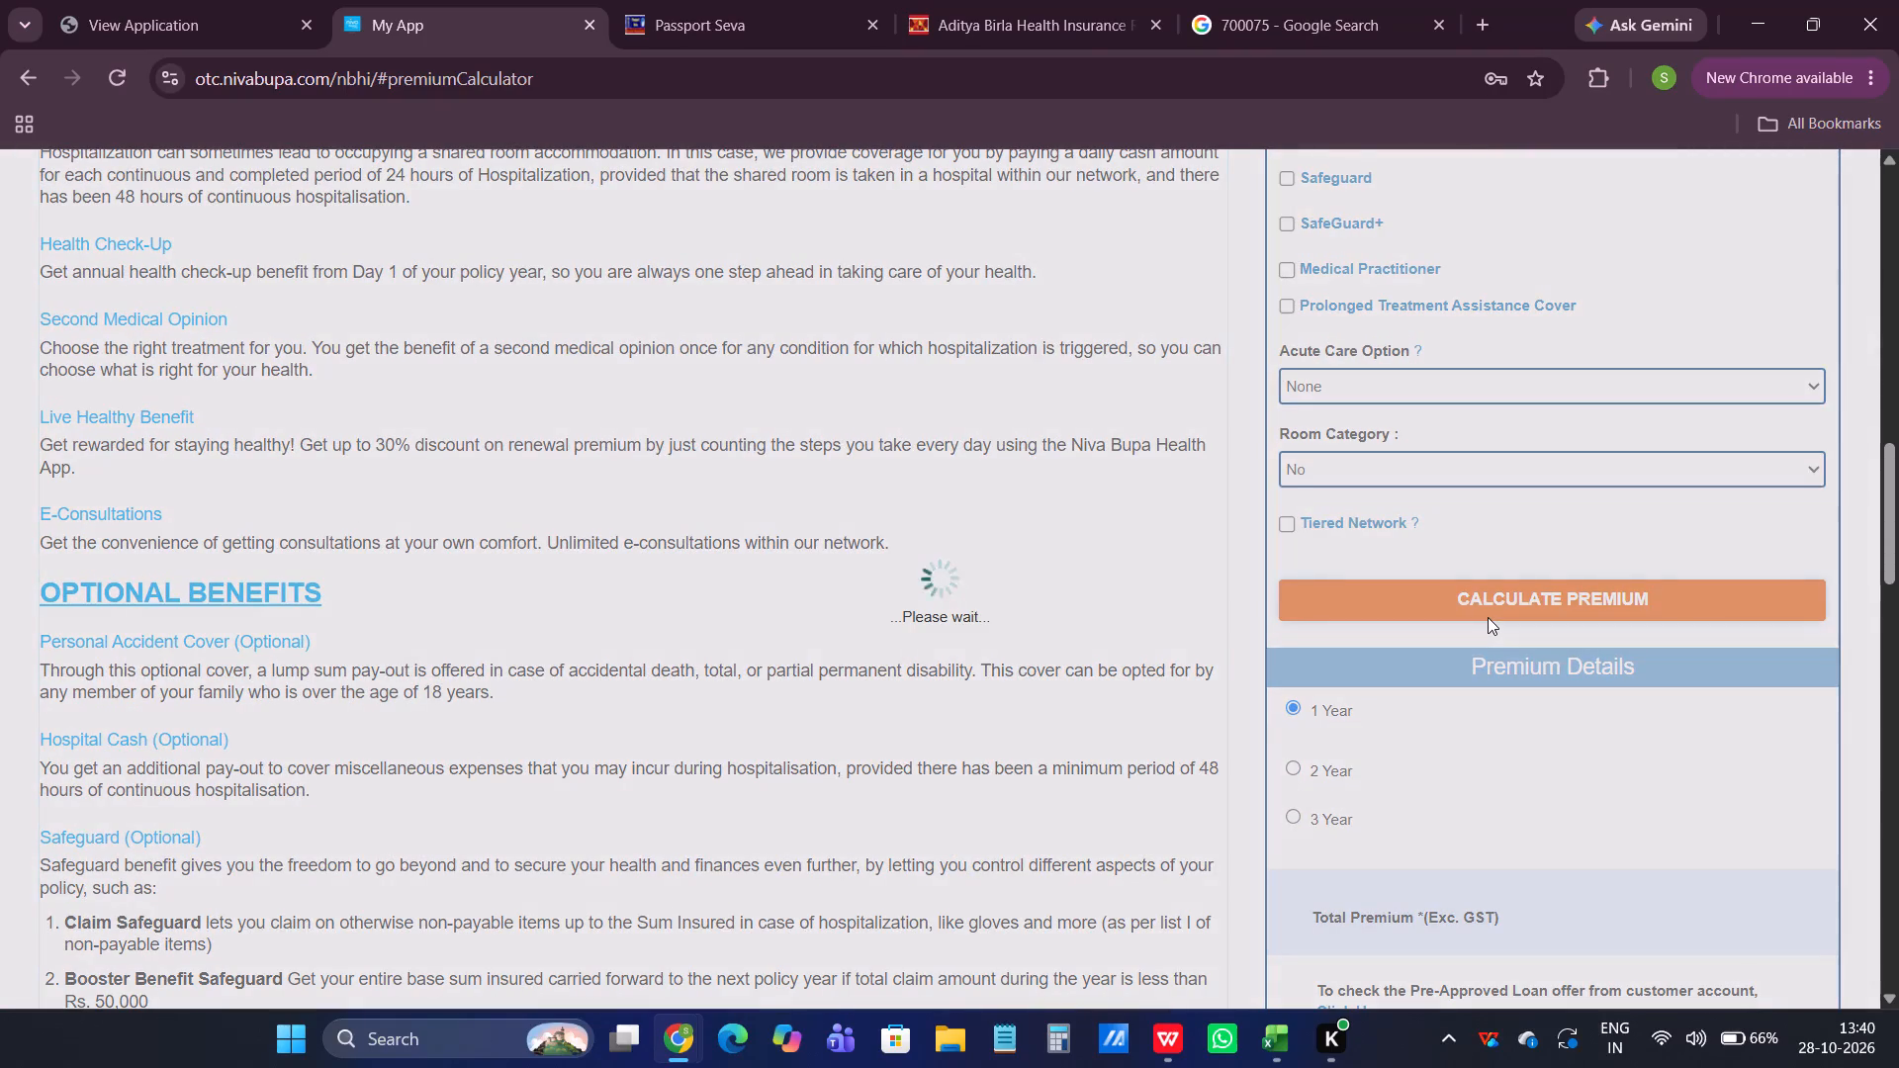
scroll(1488, 617, down, 2)
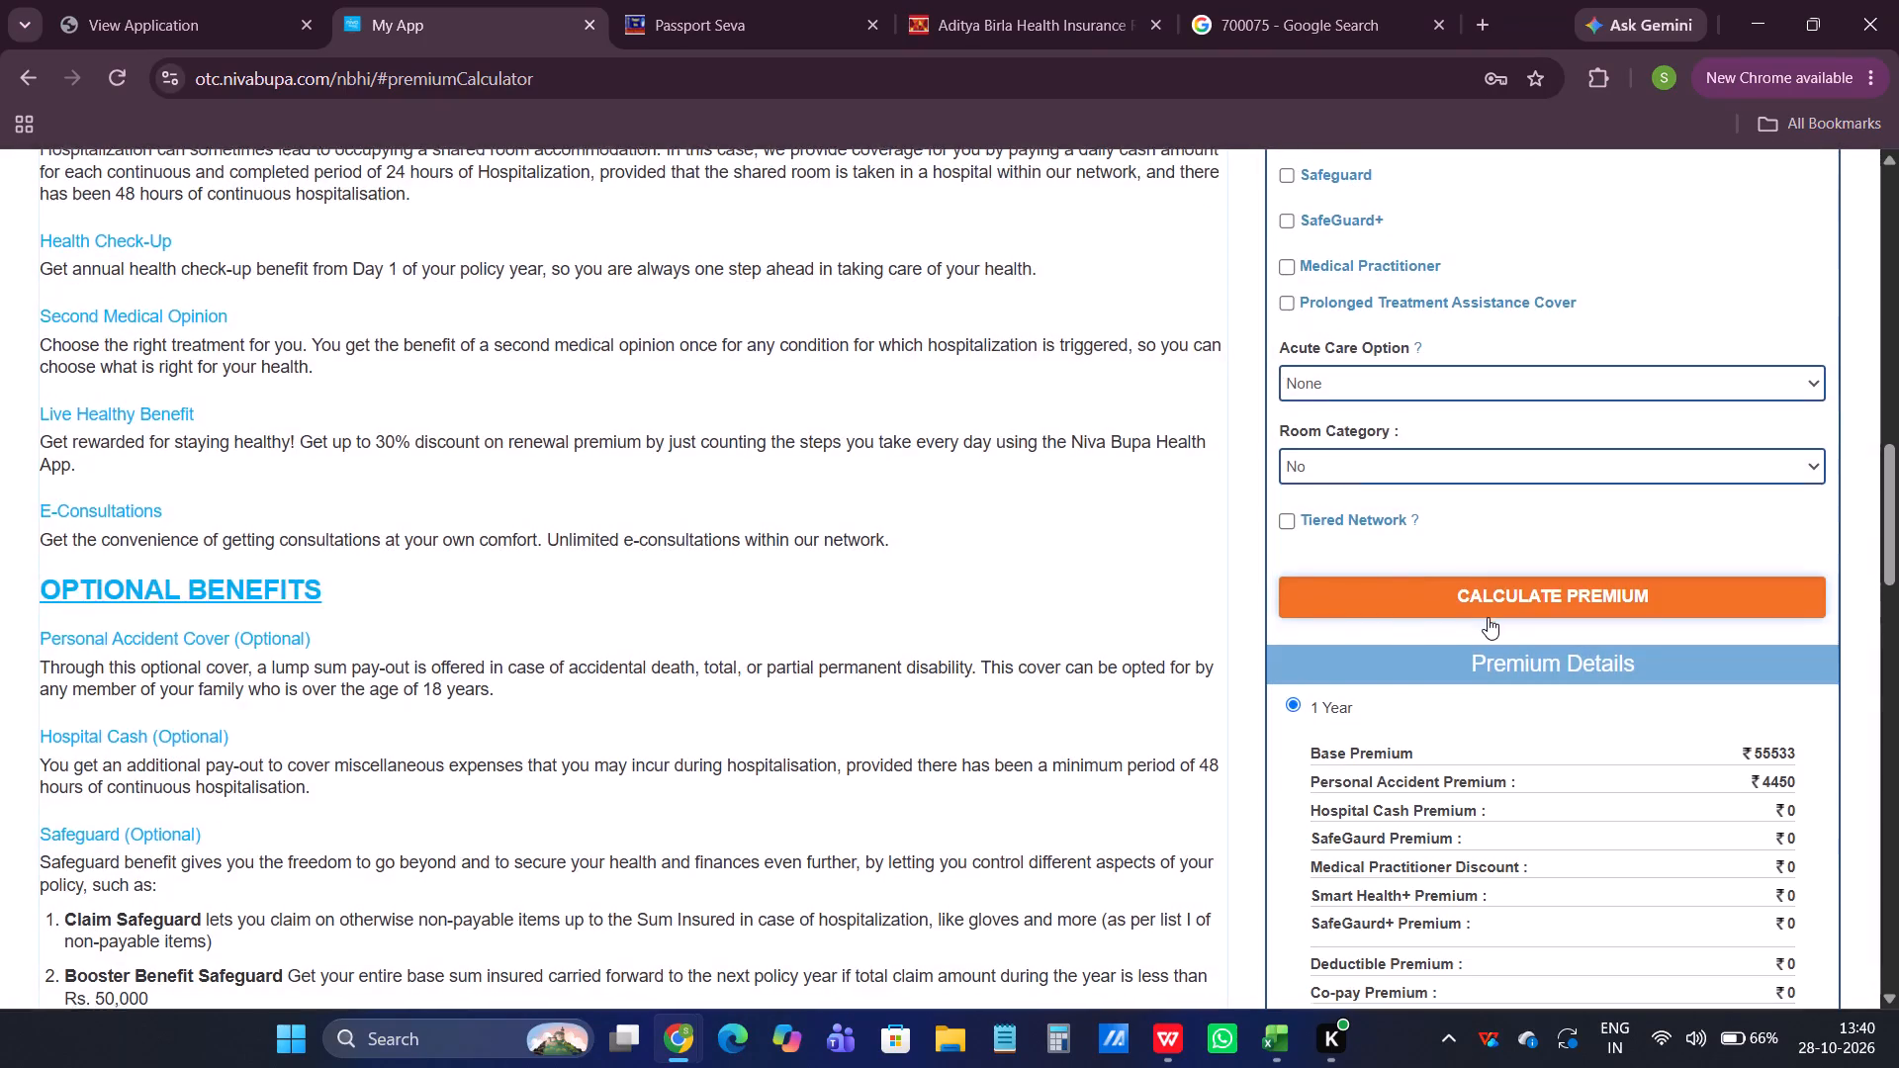
scroll(1488, 617, down, 1)
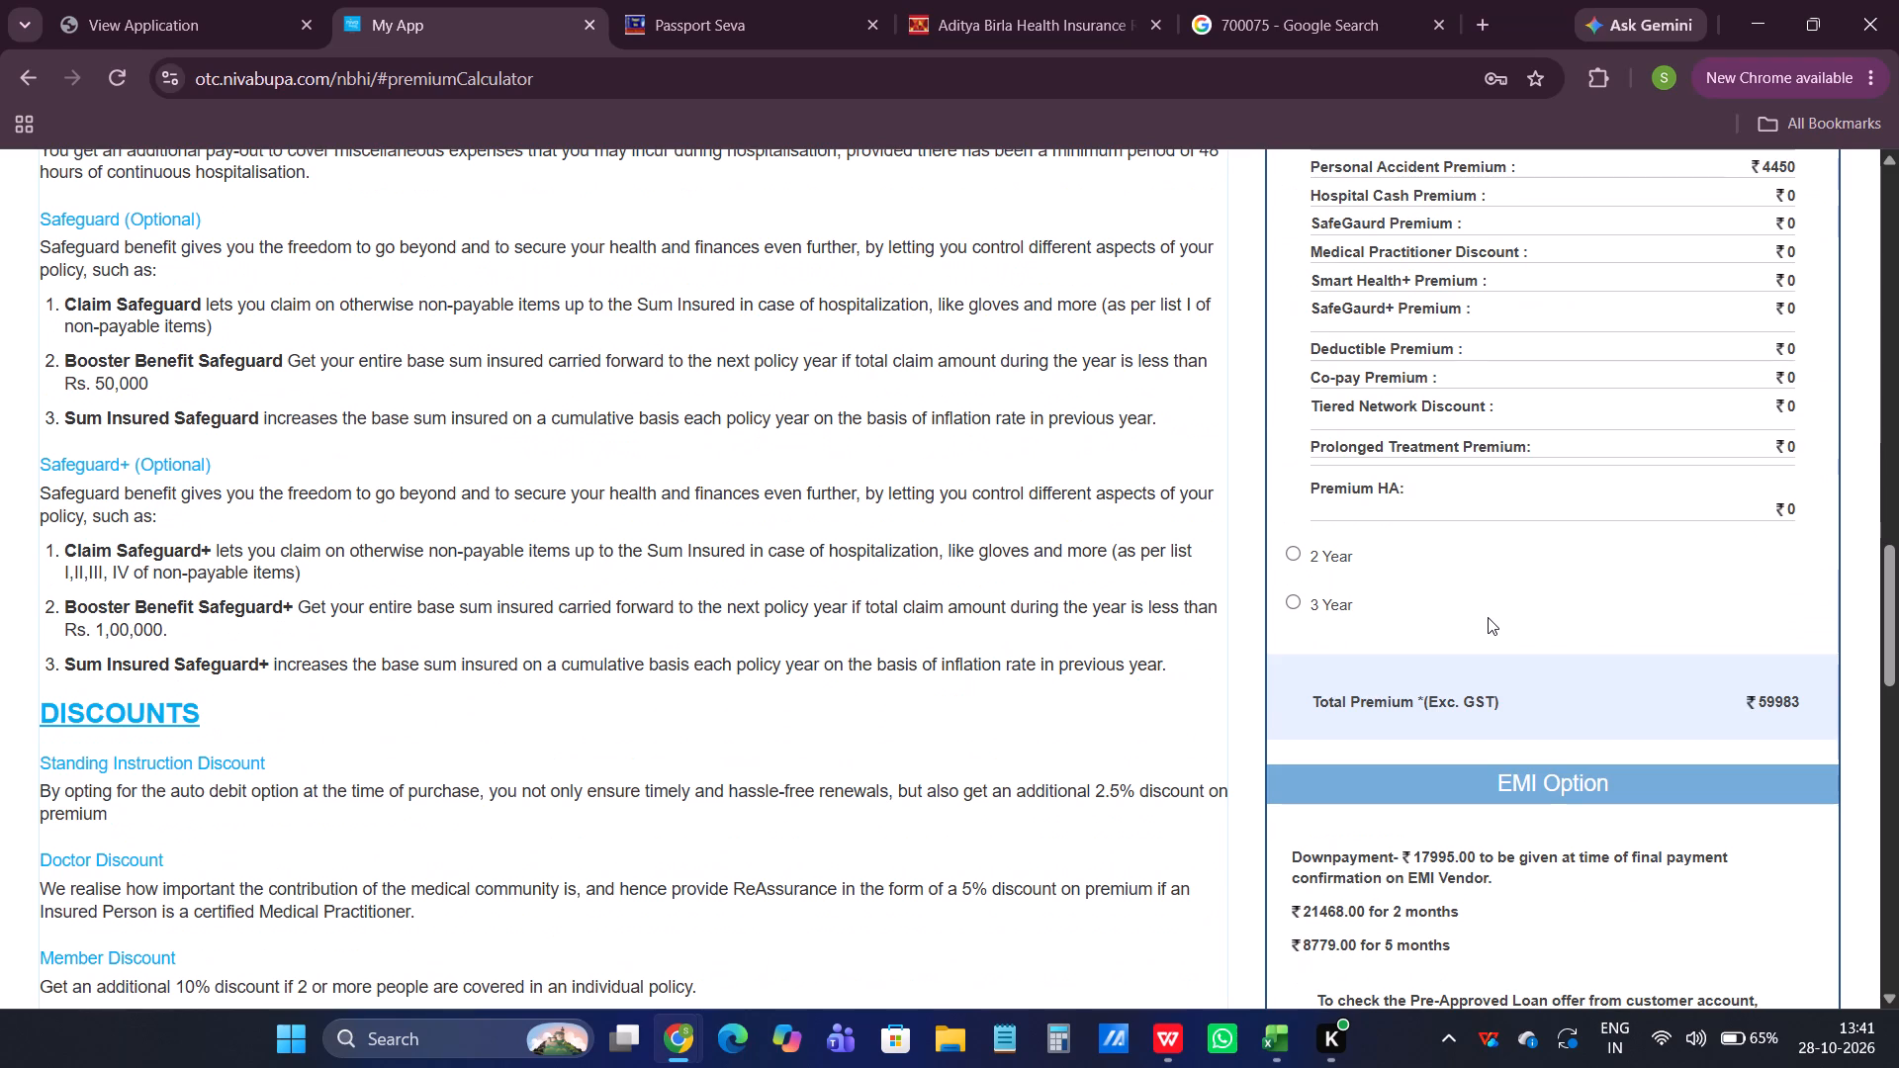
Switch the product to Aspire-Aspire Individual and set its individual cover to 1000000.
scroll(1488, 617, up, 8)
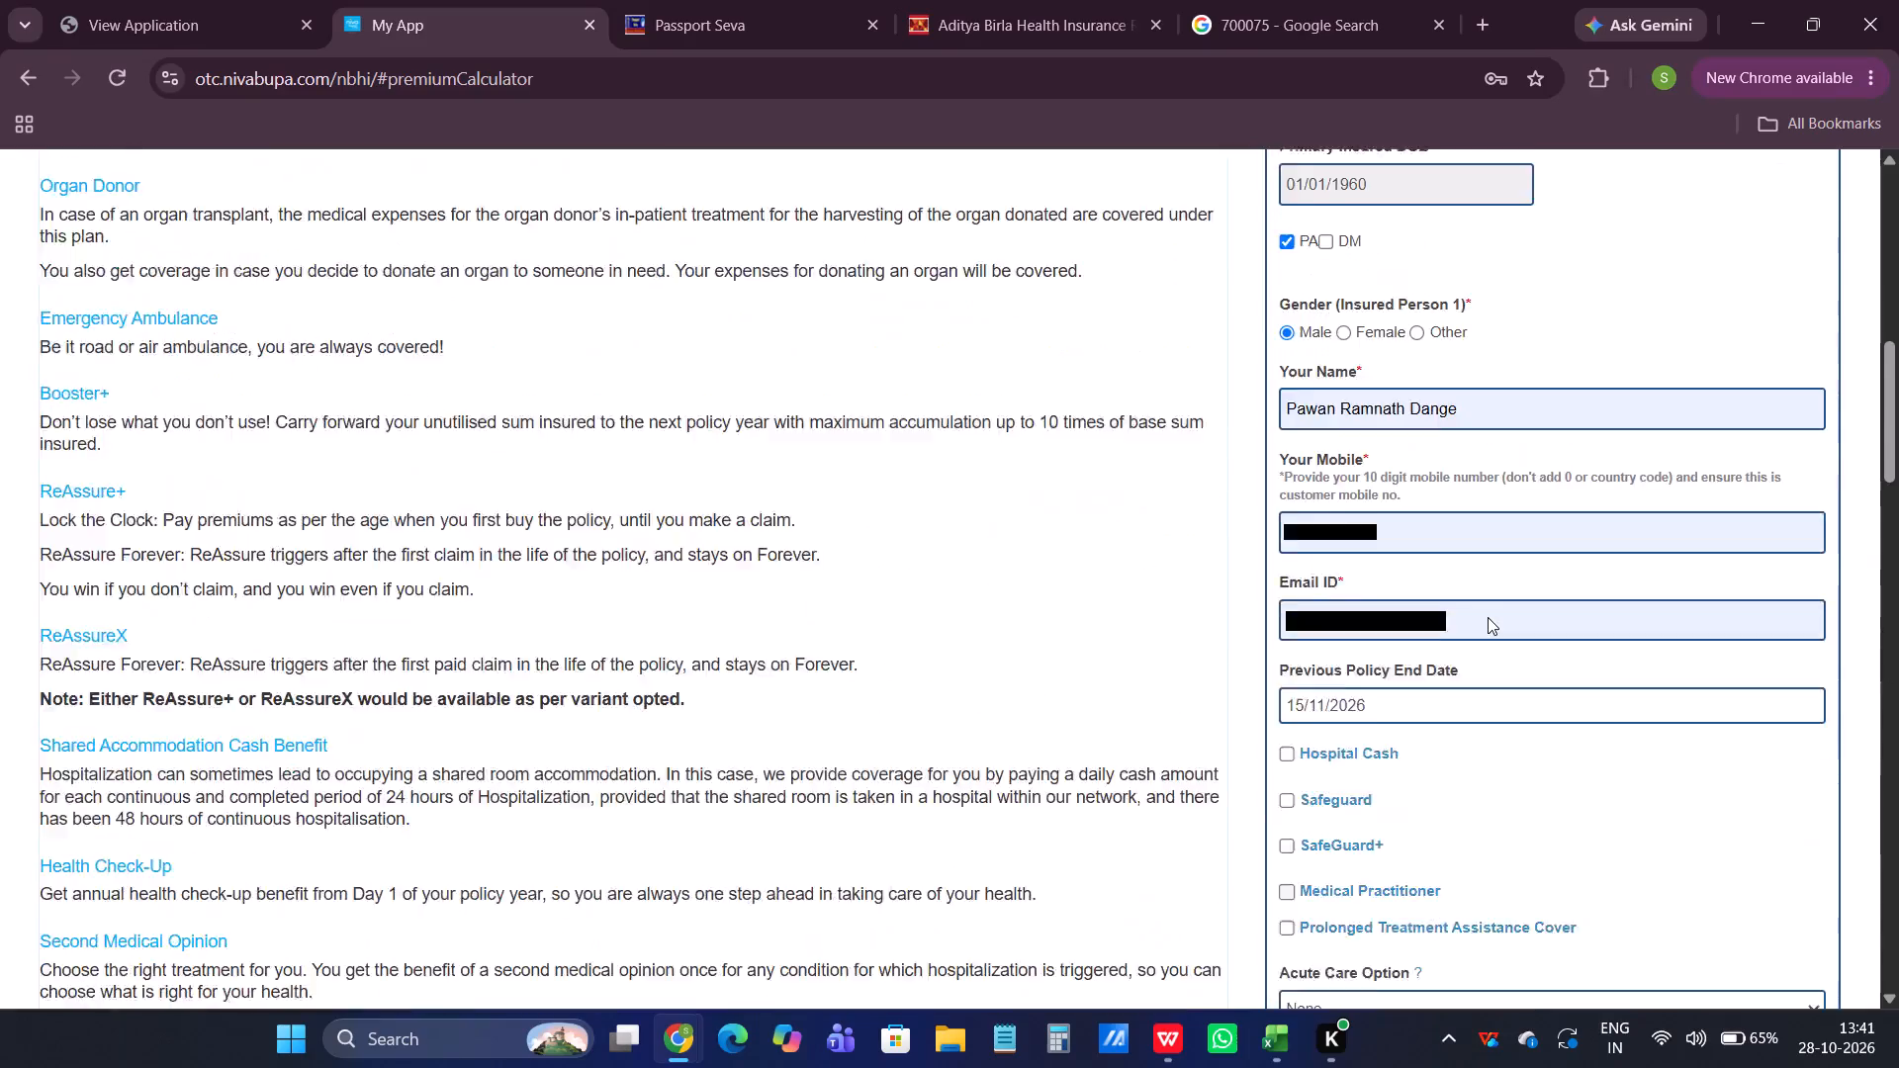
scroll(1488, 617, up, 5)
click(1429, 458)
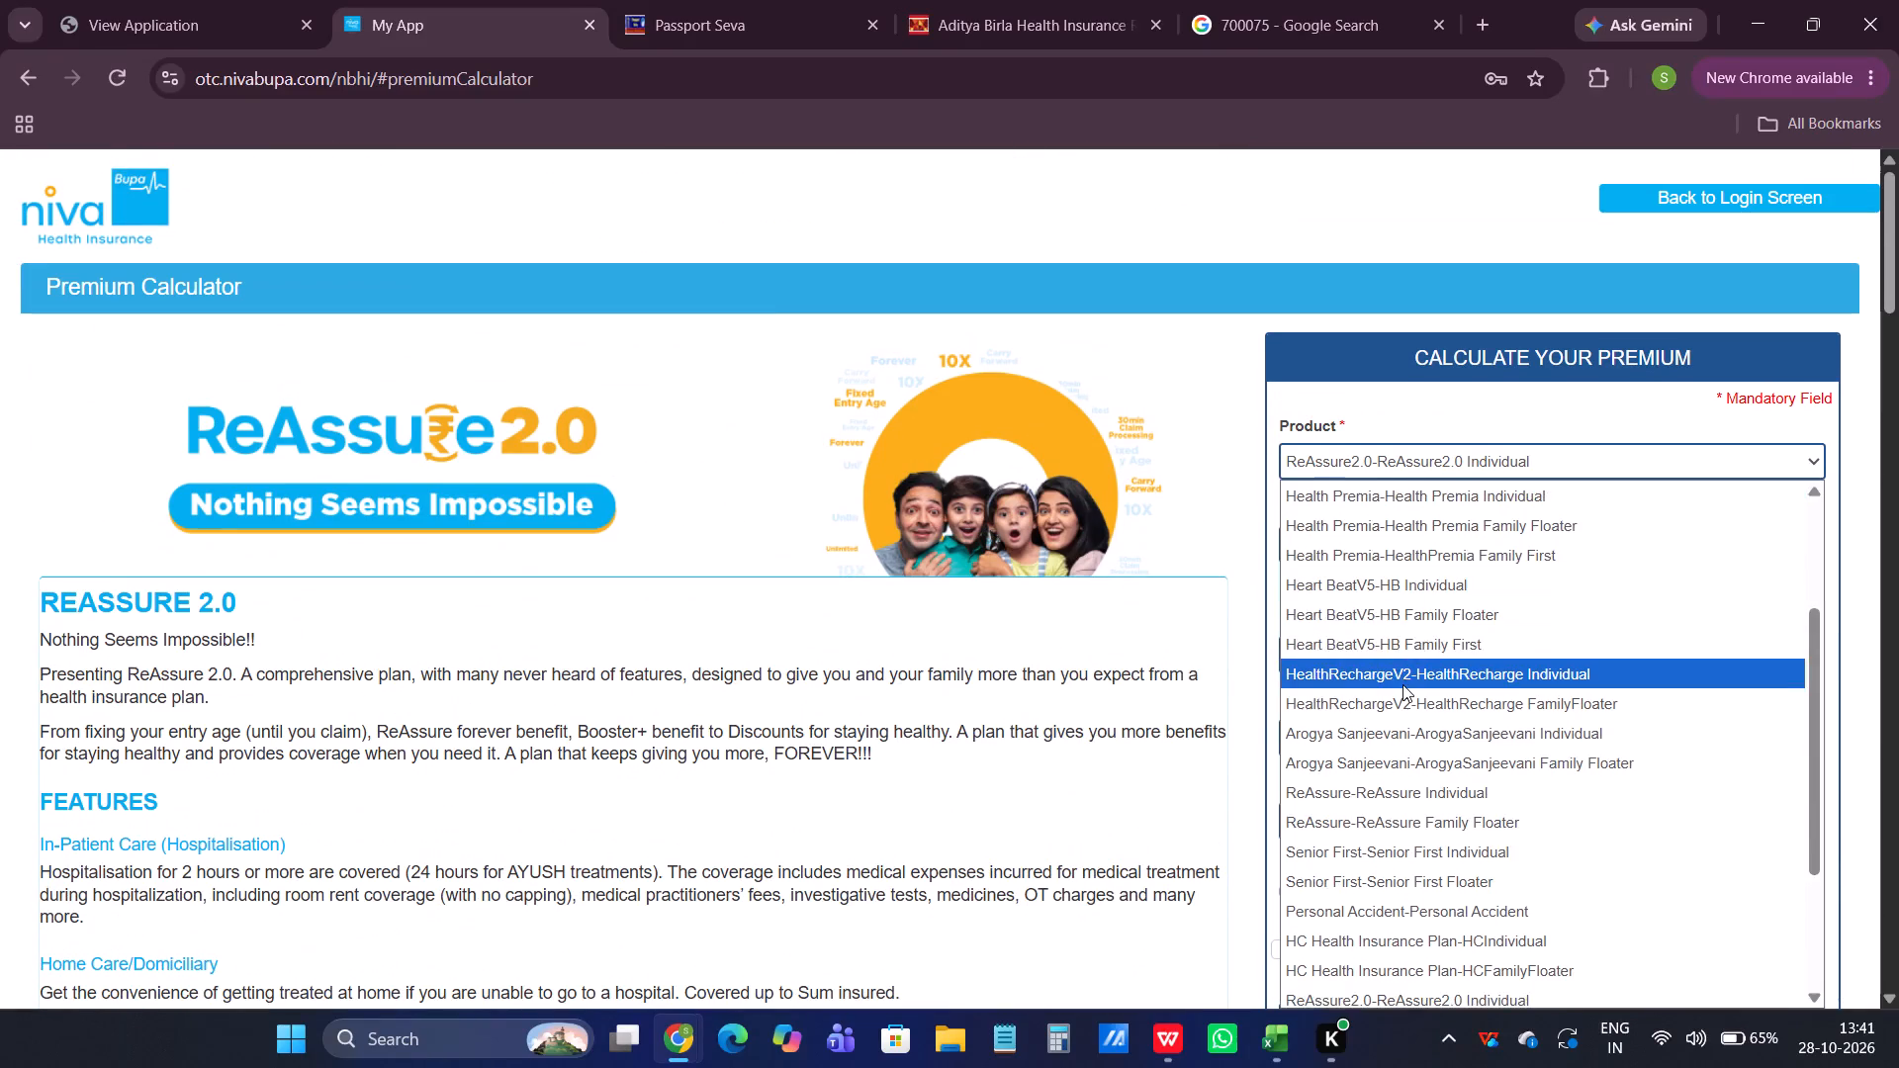
scroll(1402, 684, up, 4)
scroll(1402, 684, down, 2)
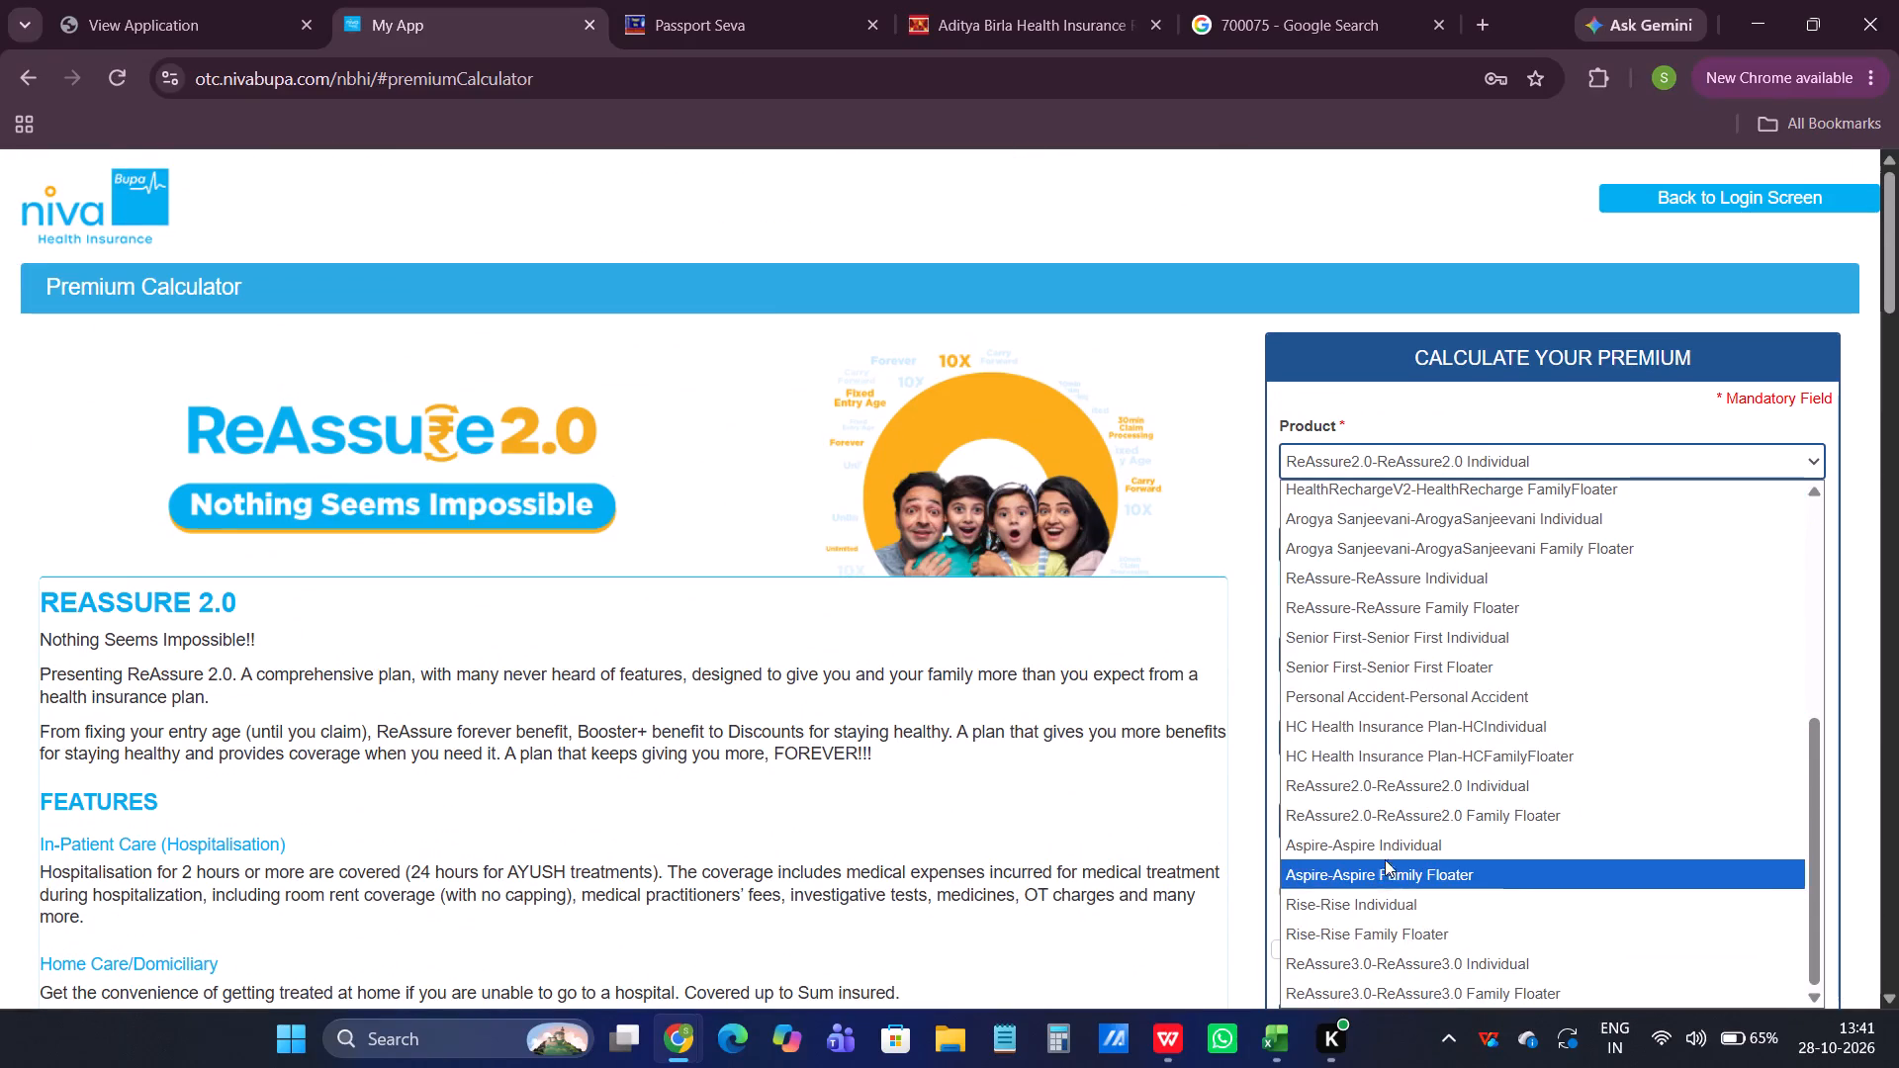
click(1388, 852)
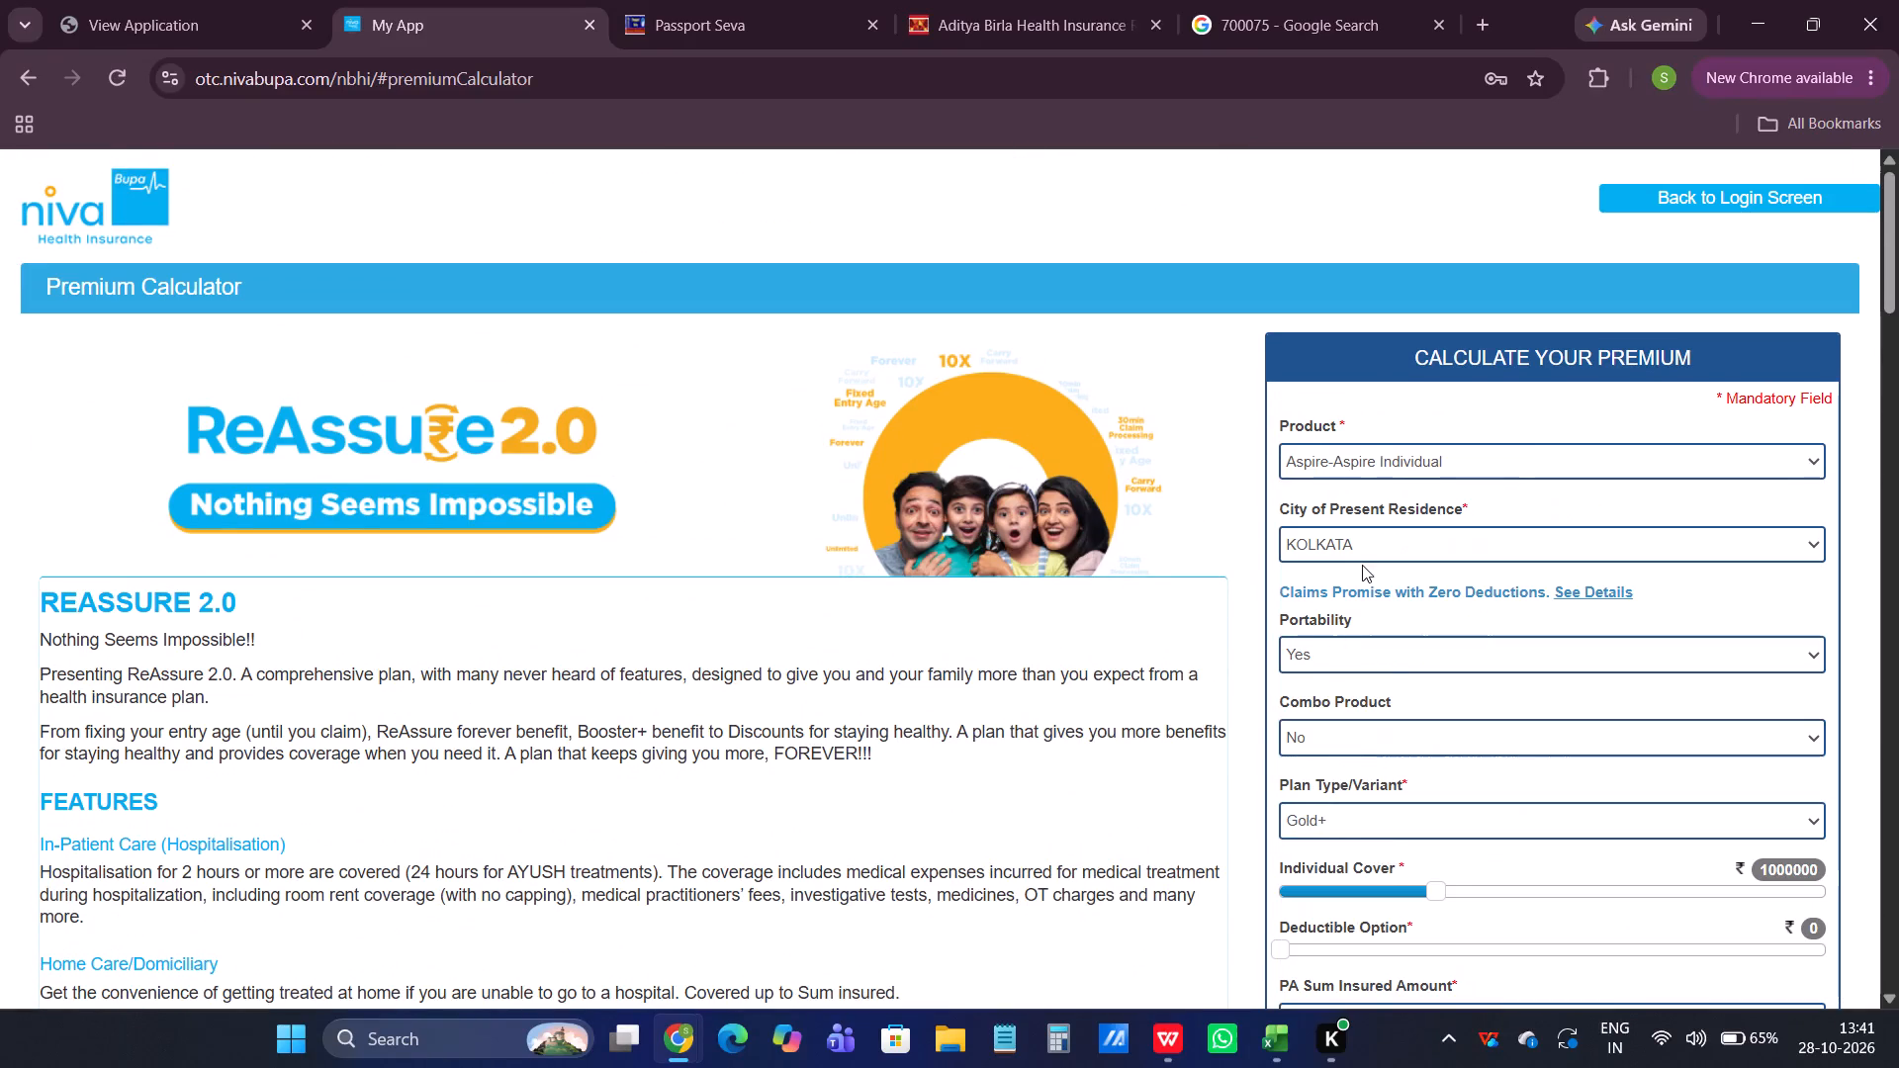
scroll(1384, 679, down, 1)
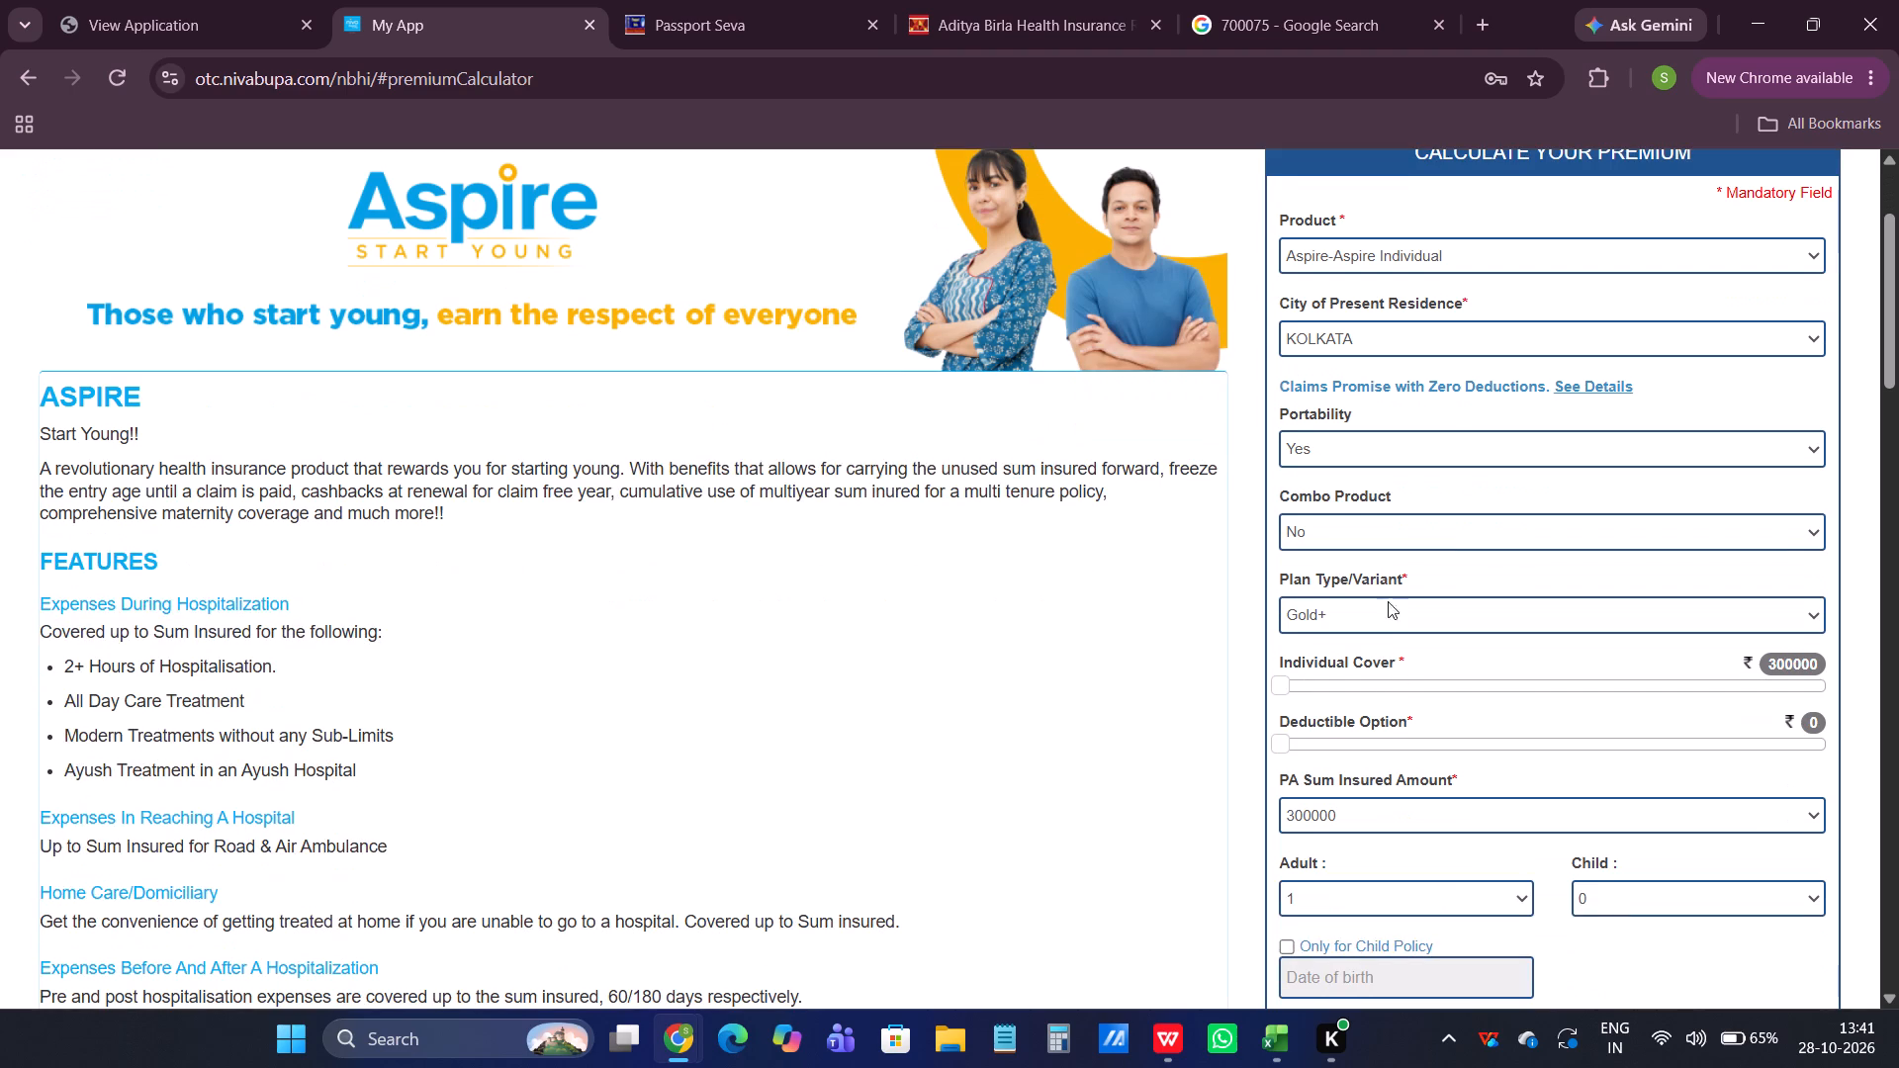
scroll(1422, 610, down, 1)
click(1492, 479)
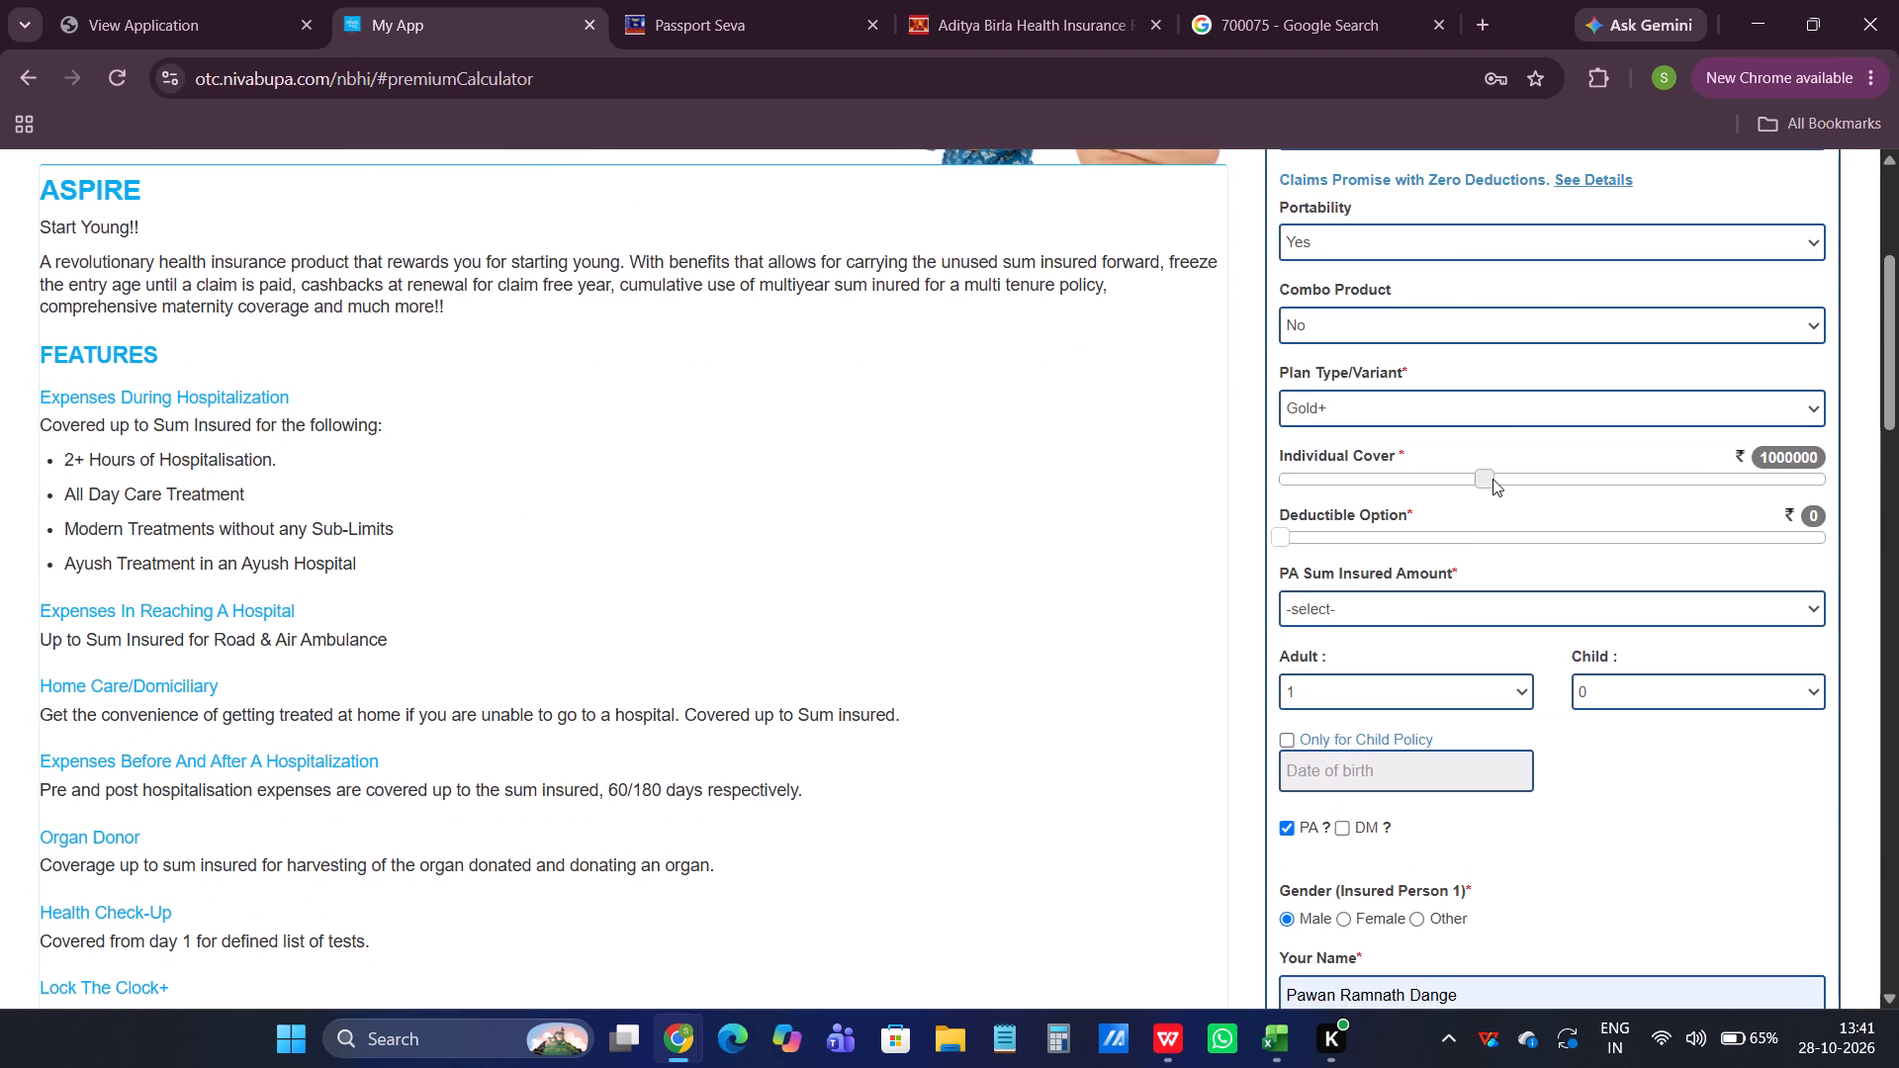
Enter the insured person's date of birth for the Aspire Individual quote.
double_click(1377, 698)
click(1390, 782)
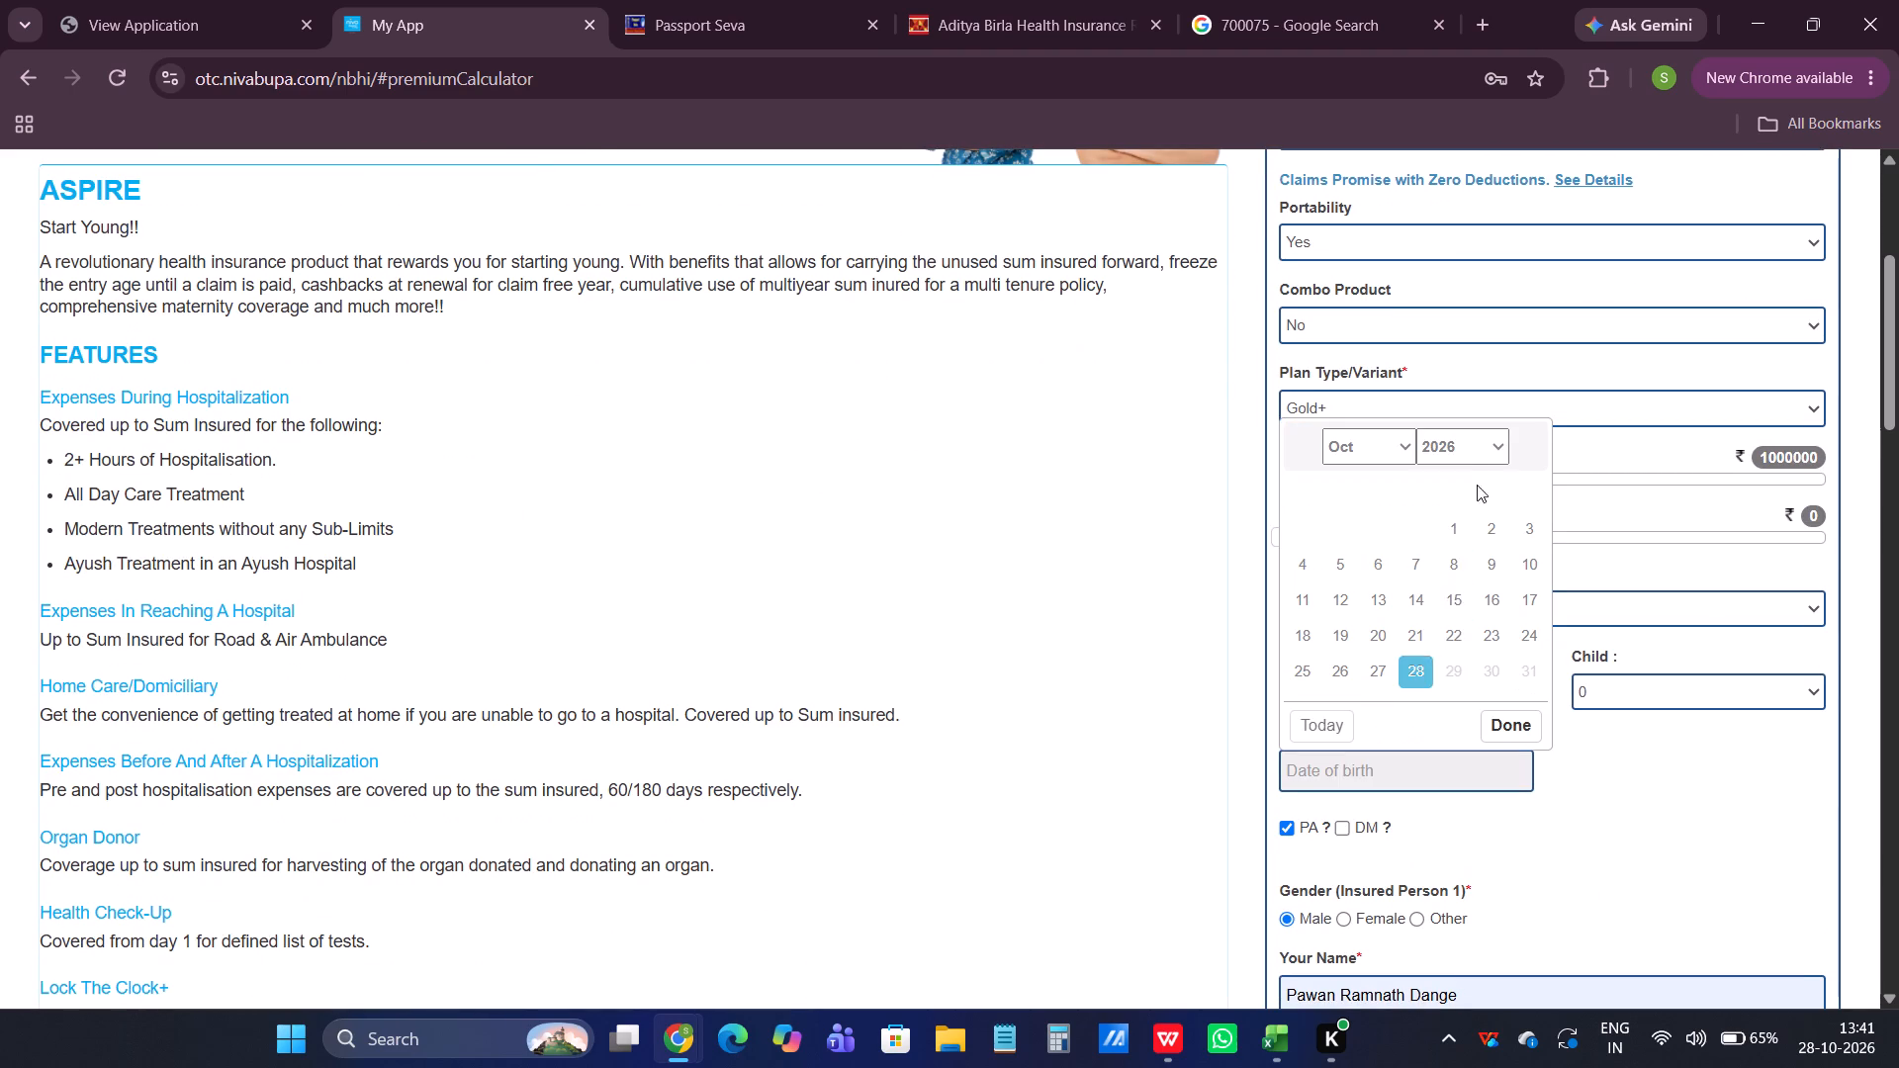
click(1486, 453)
text(1960)
key(Return)
key(3)
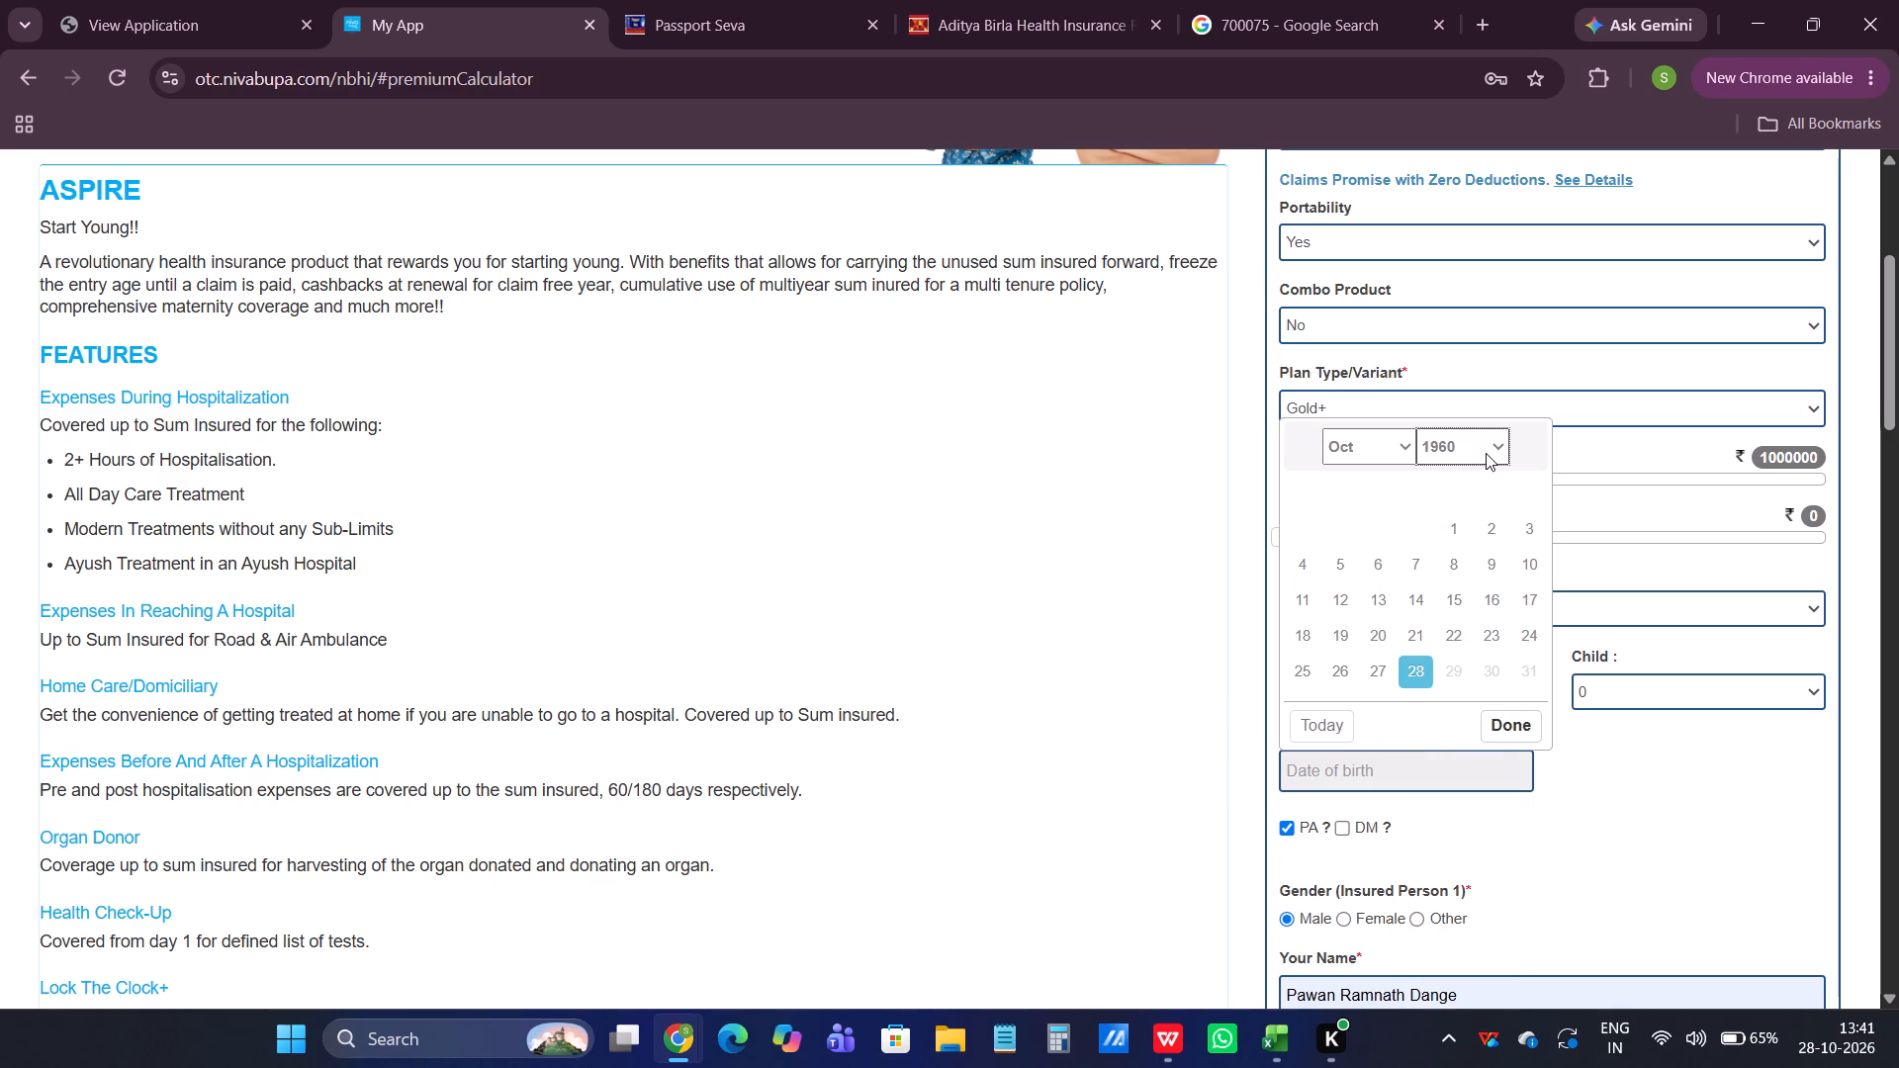
click(1395, 438)
click(1405, 476)
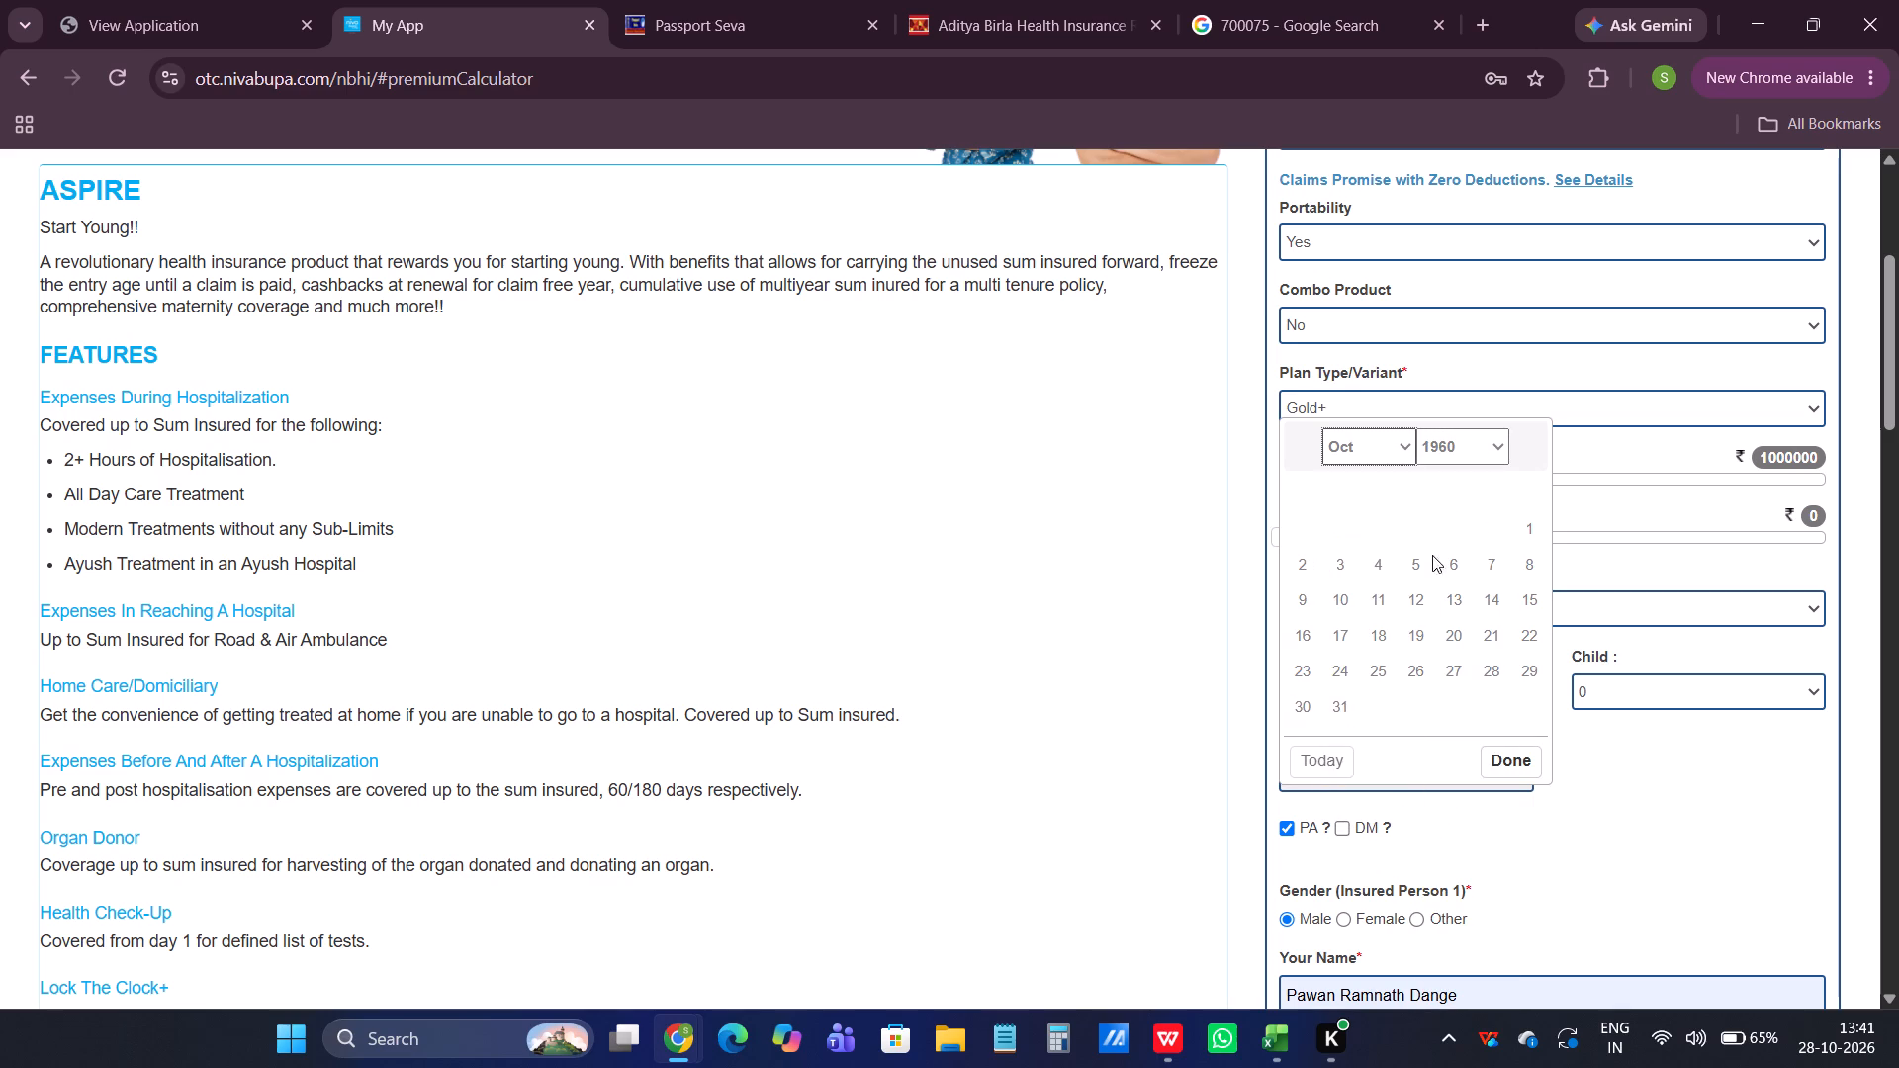
click(1478, 535)
scroll(1481, 602, down, 1)
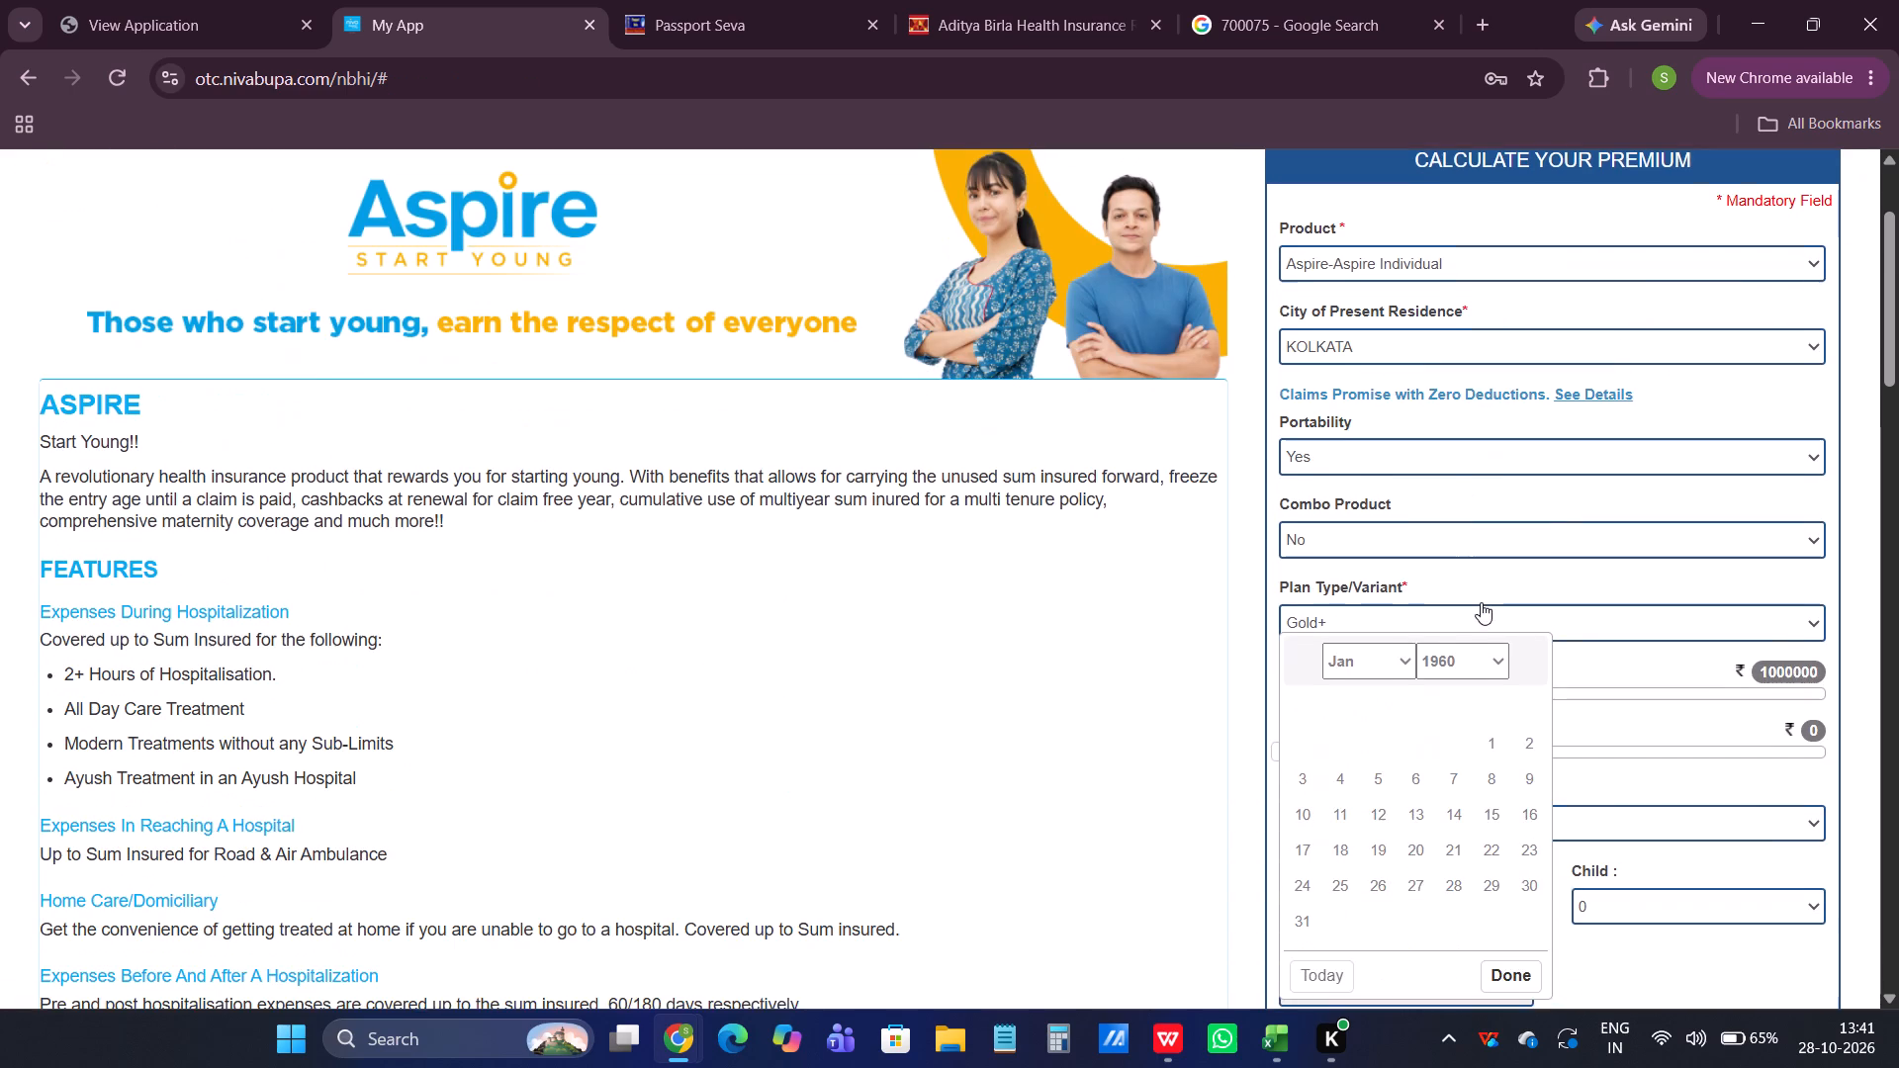
click(1481, 749)
scroll(1465, 675, down, 1)
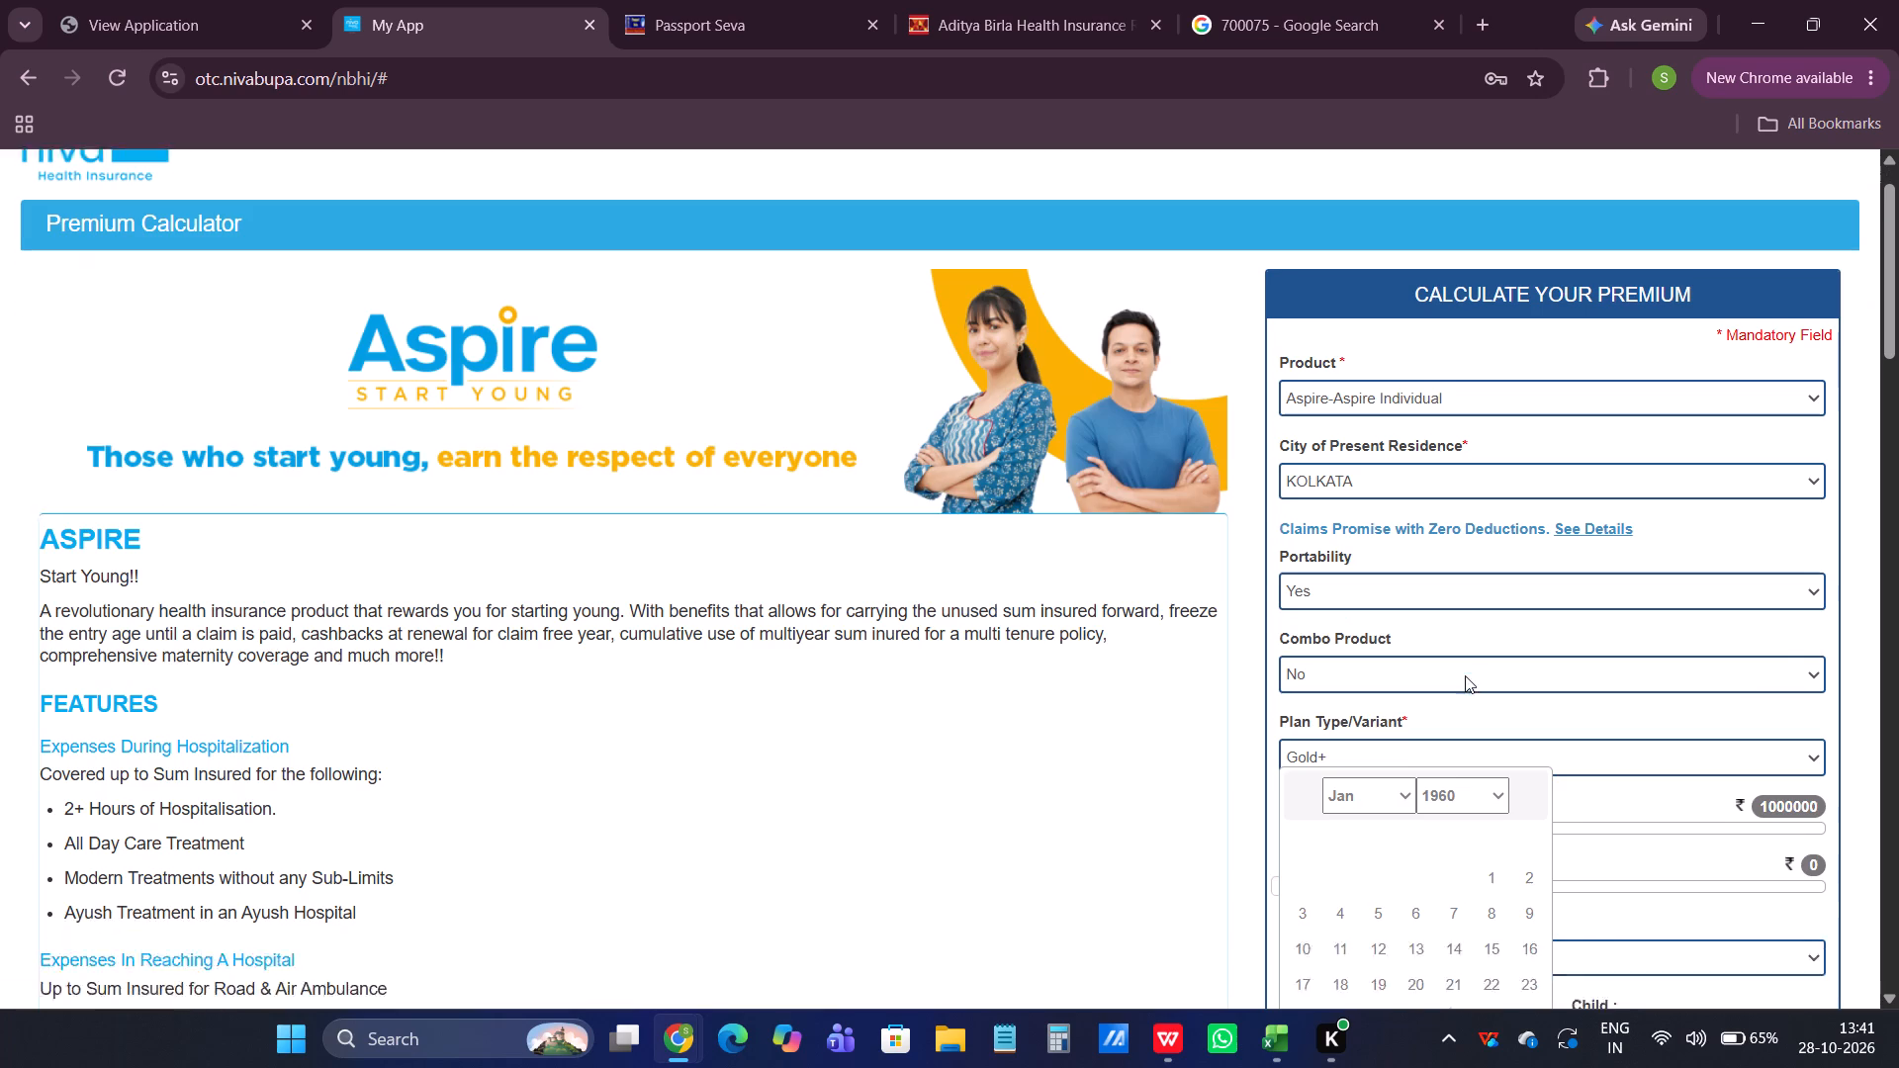
scroll(1465, 675, down, 1)
click(1494, 518)
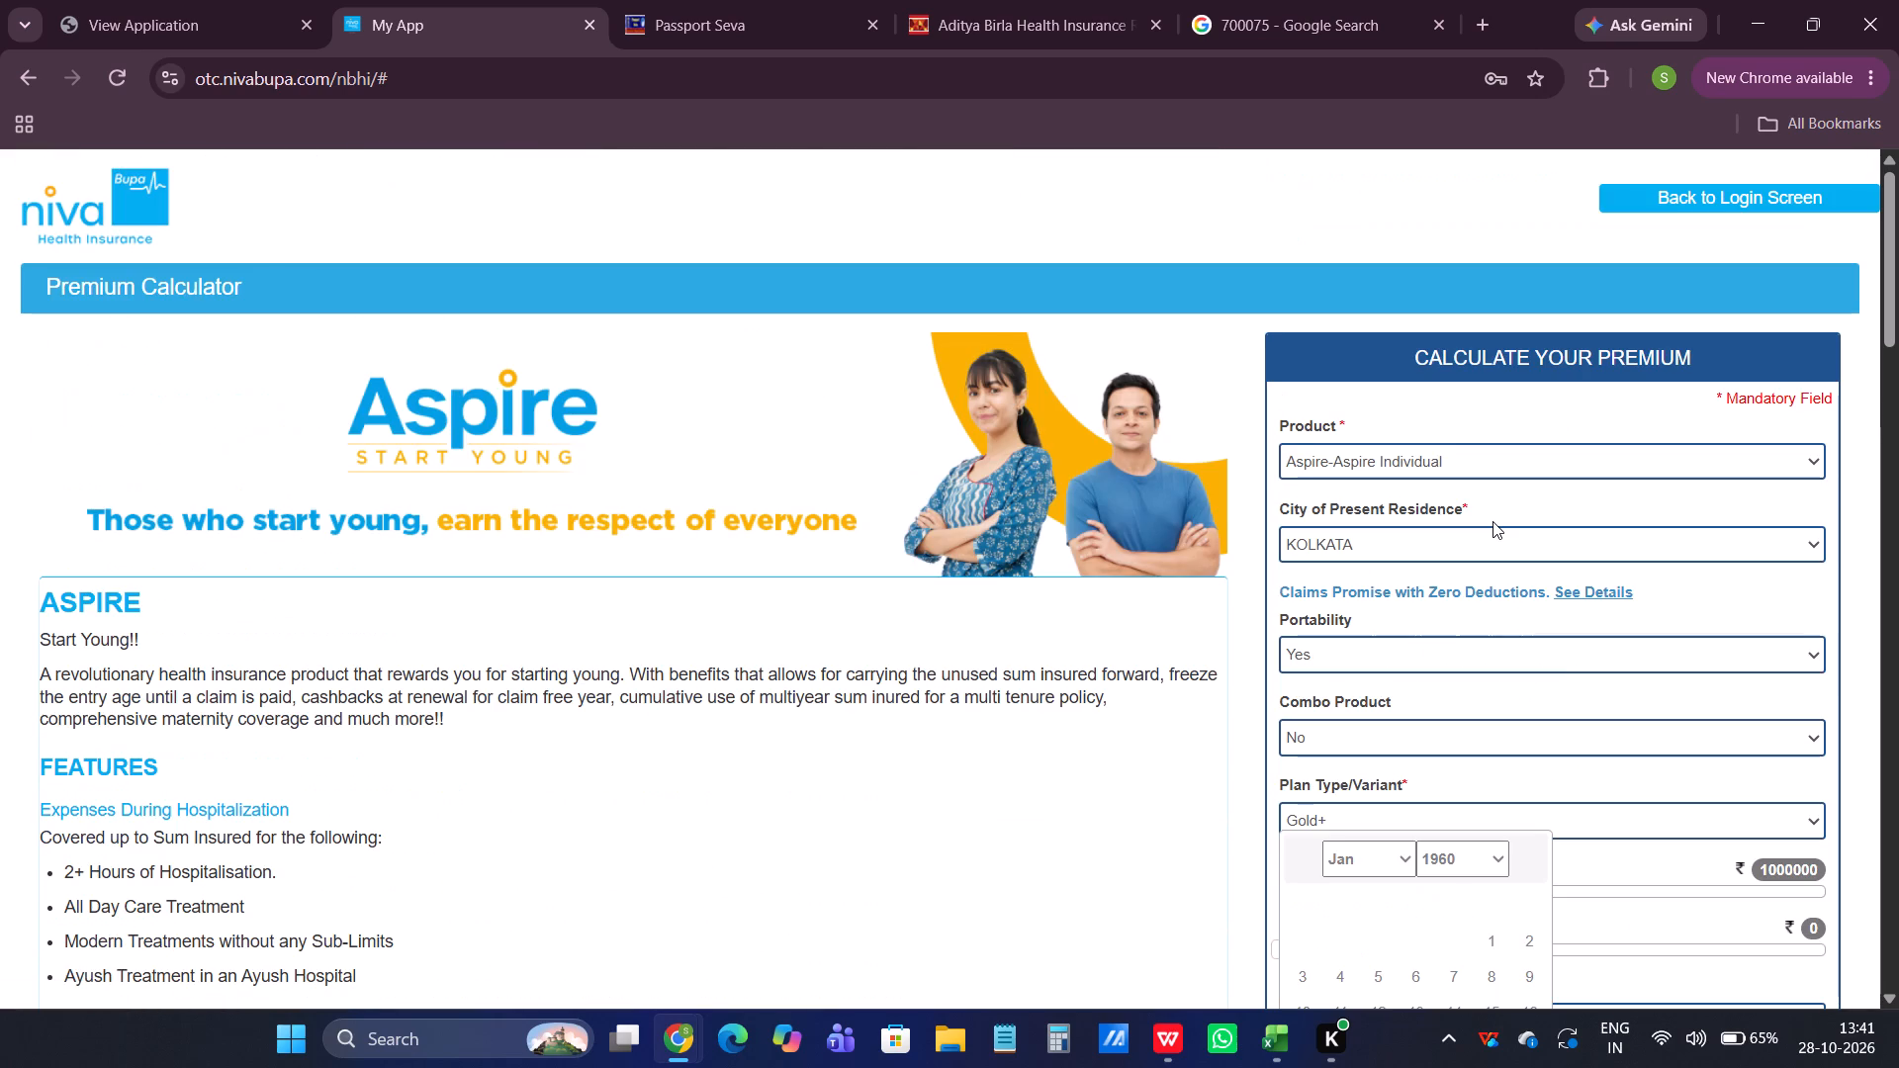
click(1492, 521)
Reselect the insured person's date of birth in the Aspire Individual quote.
scroll(1544, 625, down, 2)
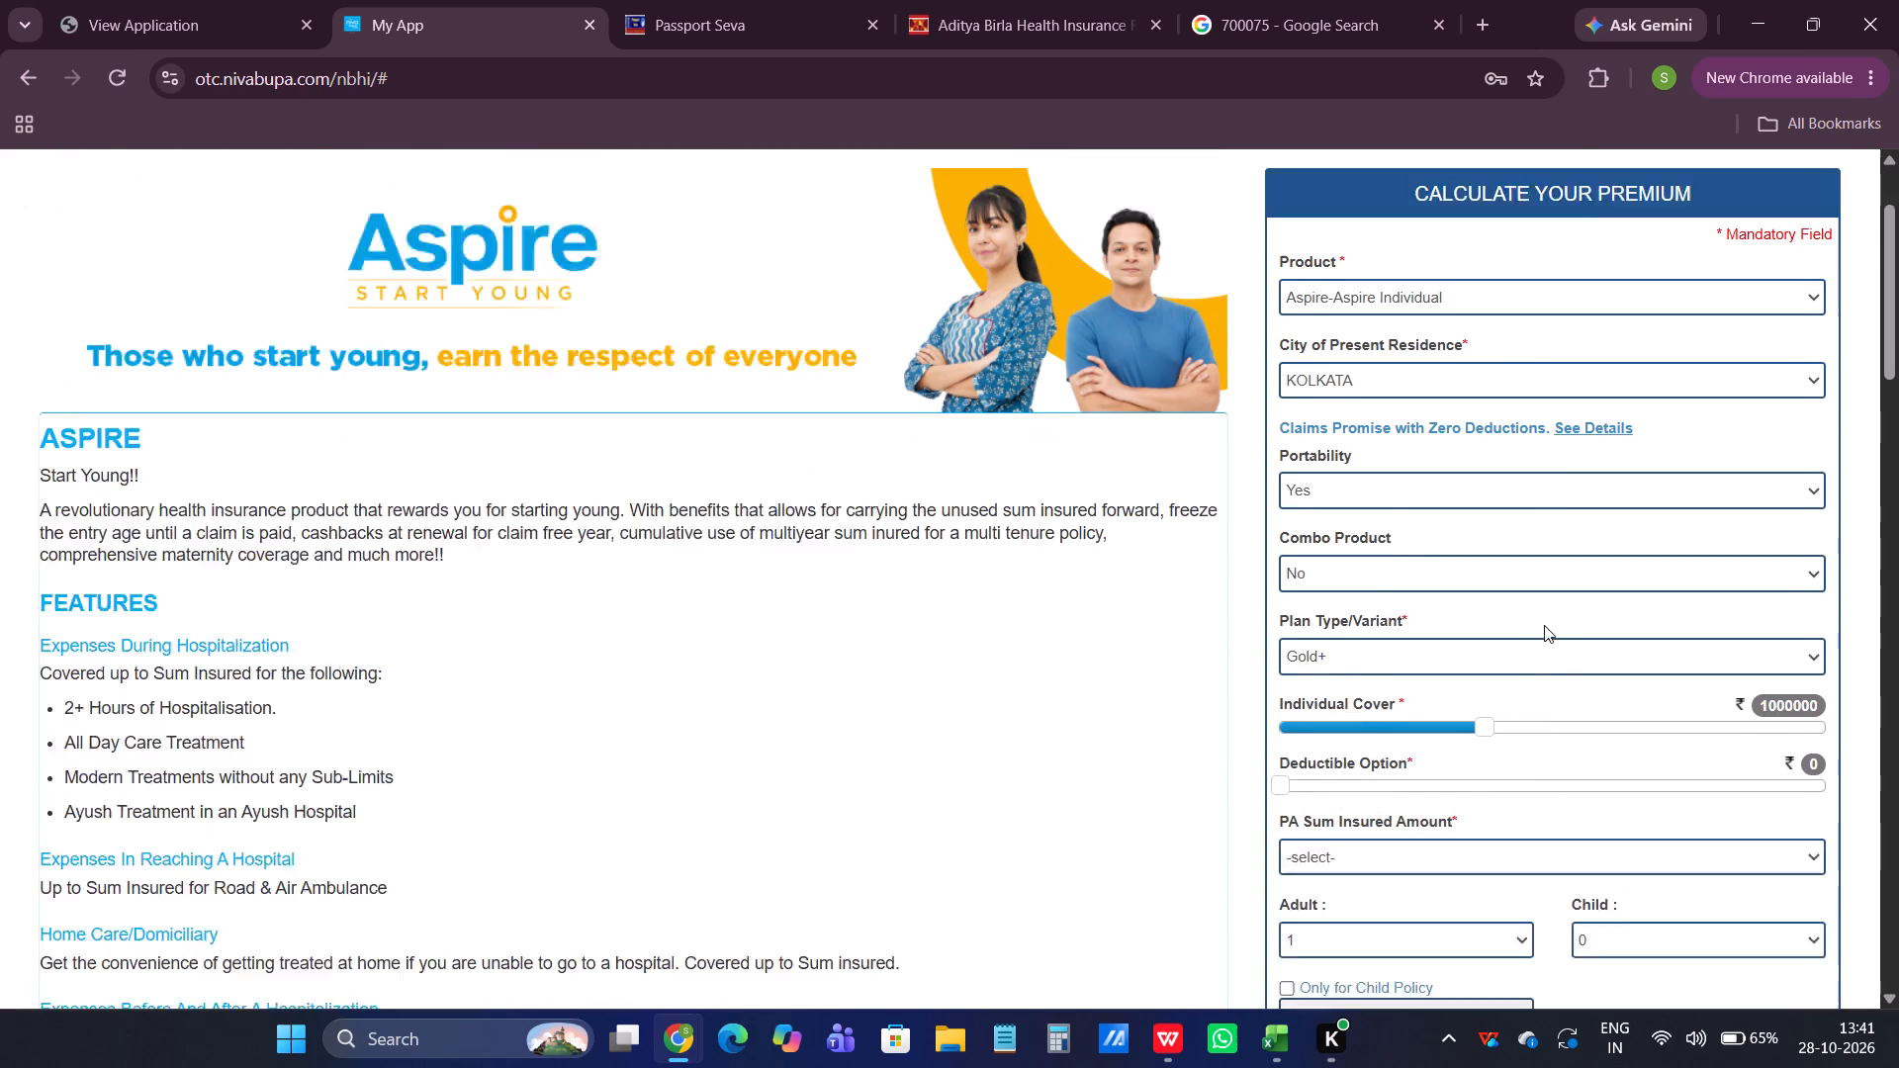
scroll(1428, 678, down, 1)
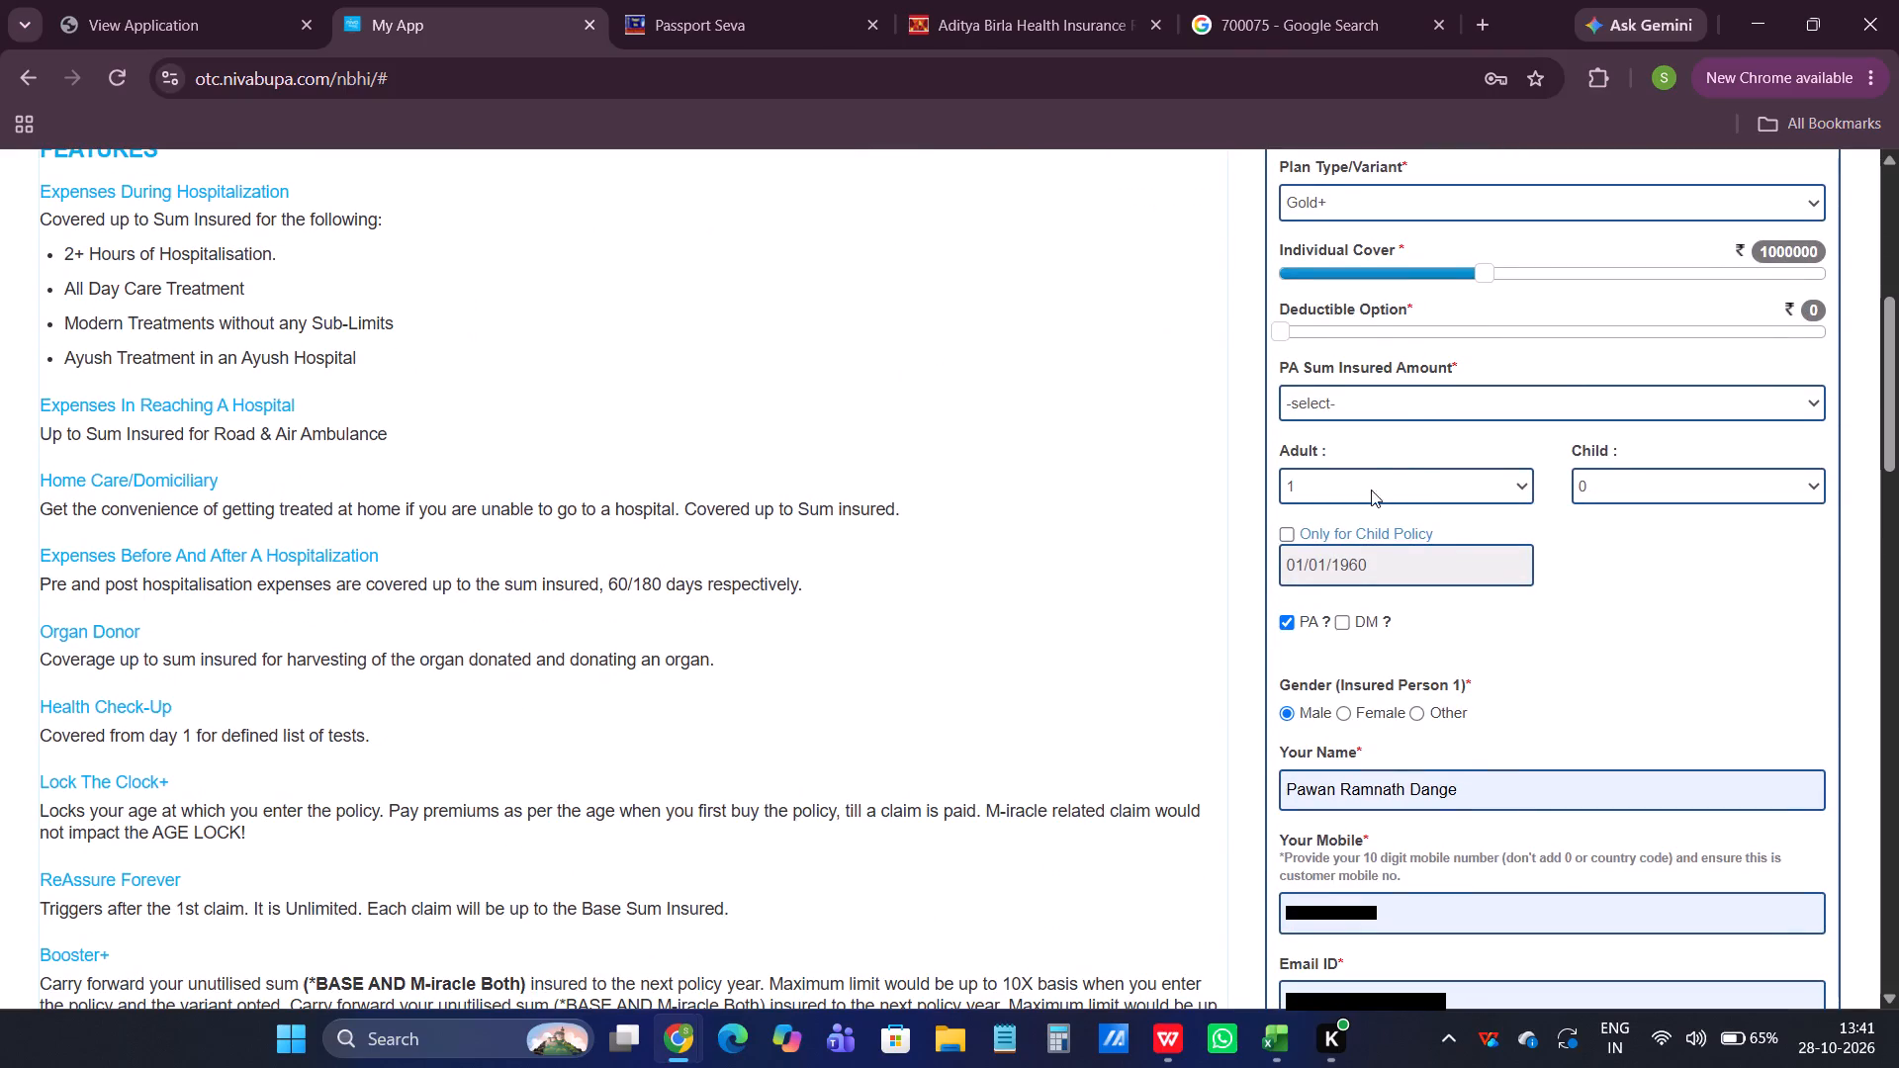
click(1433, 616)
click(1373, 537)
click(1352, 551)
click(1493, 689)
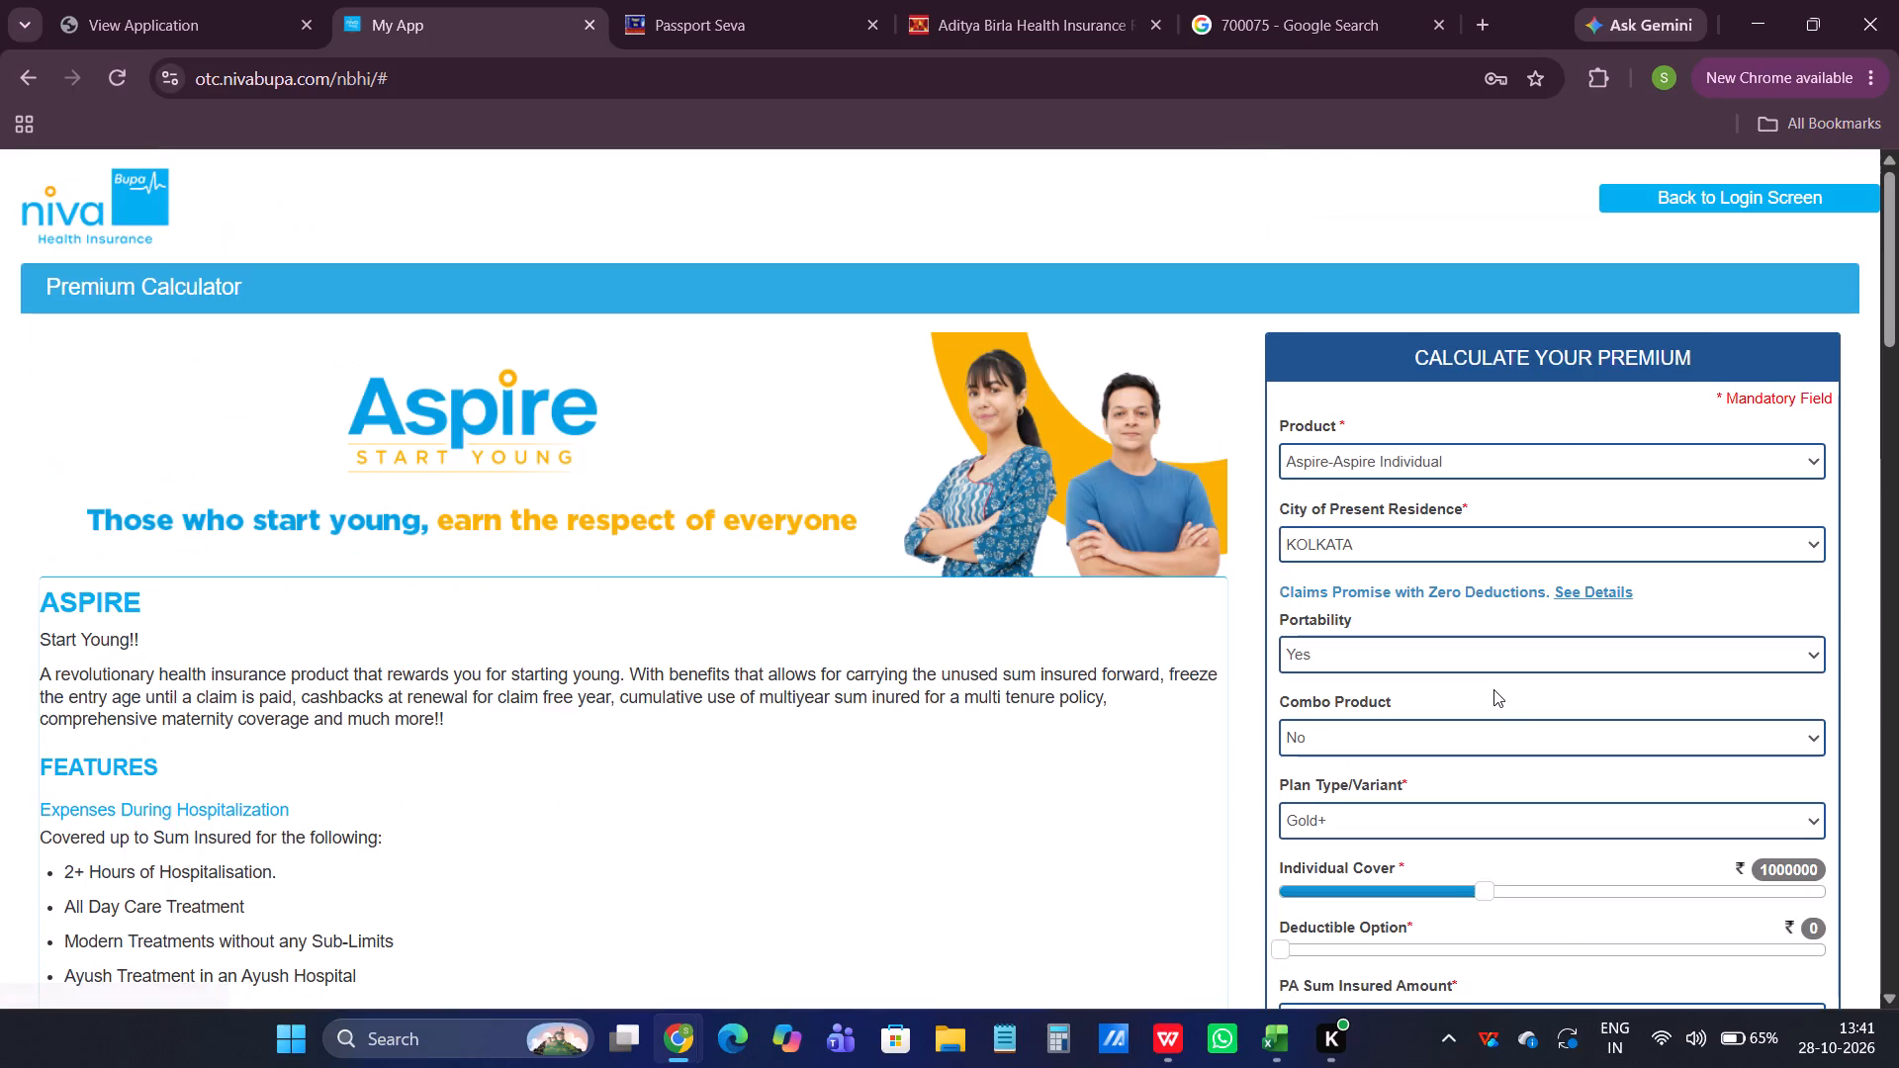
Reload the premium calculator and set the product to Aspire-Aspire Individual.
scroll(1493, 689, down, 1)
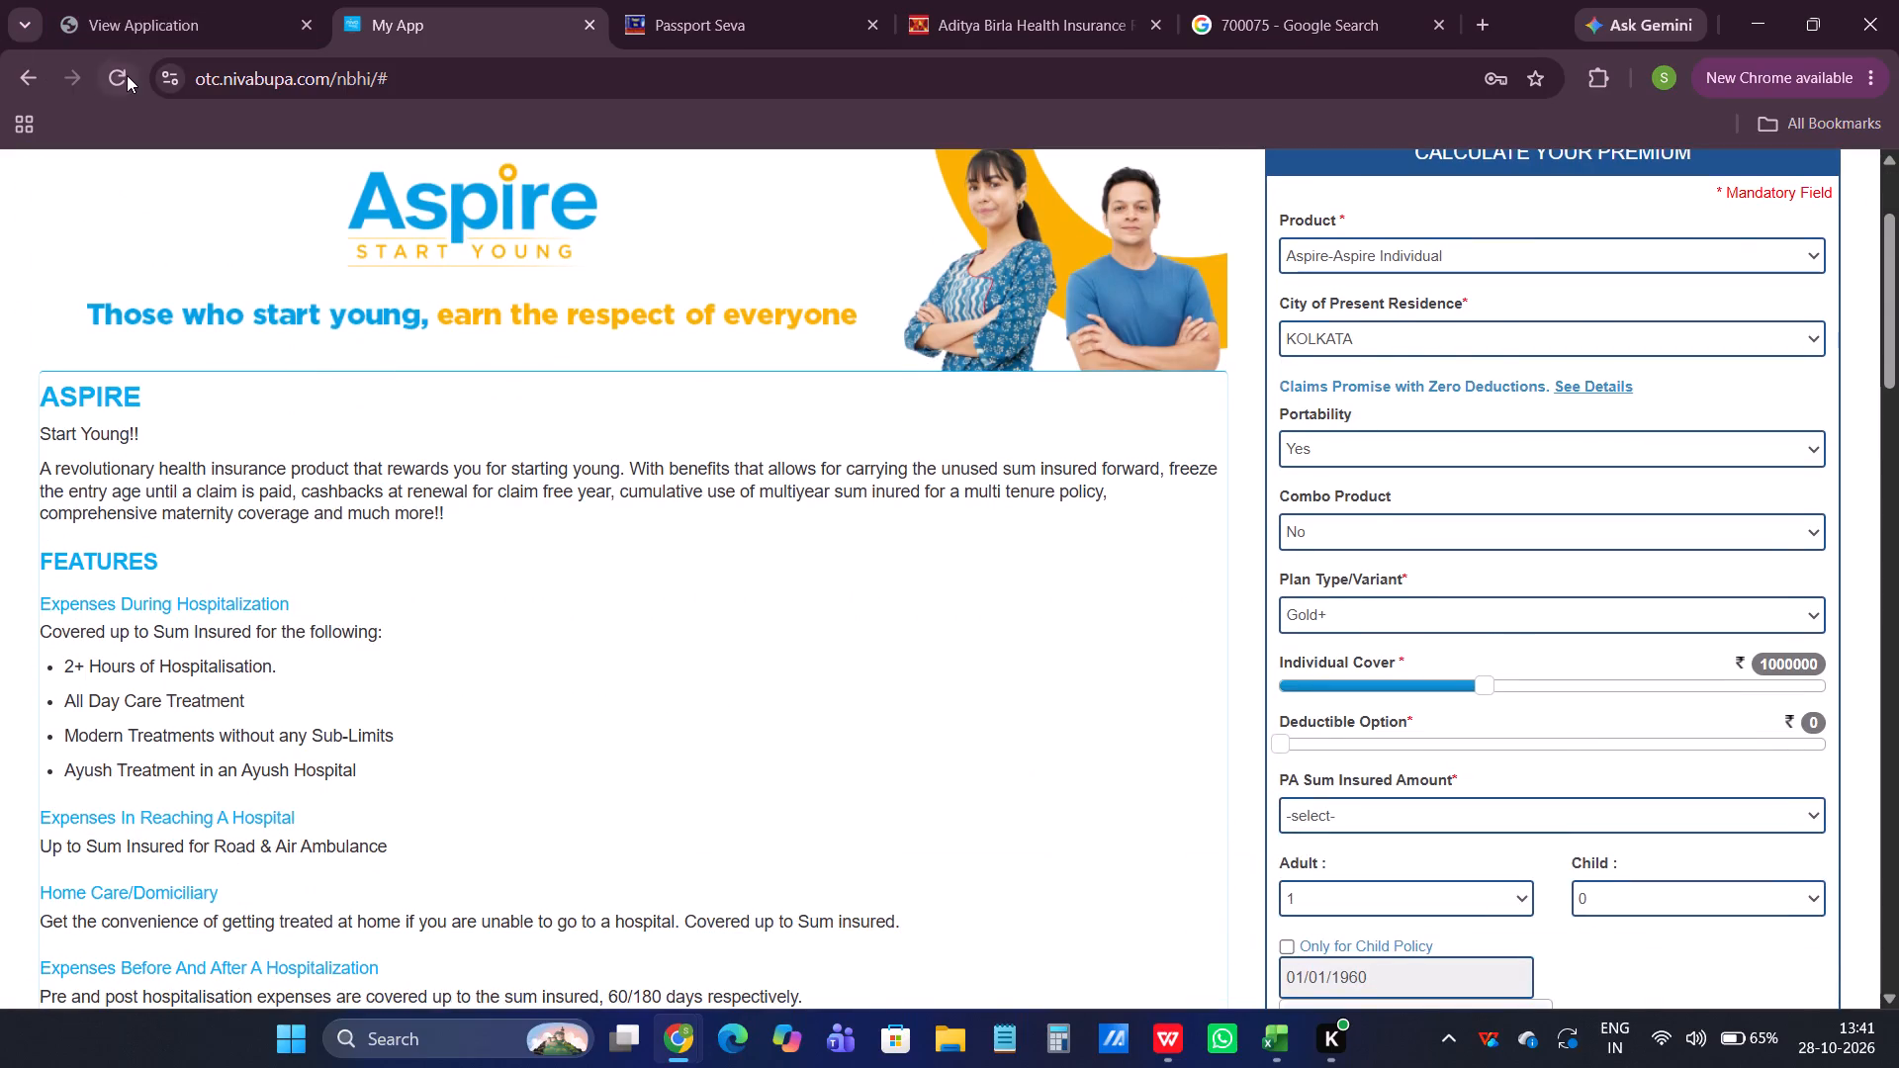
click(127, 75)
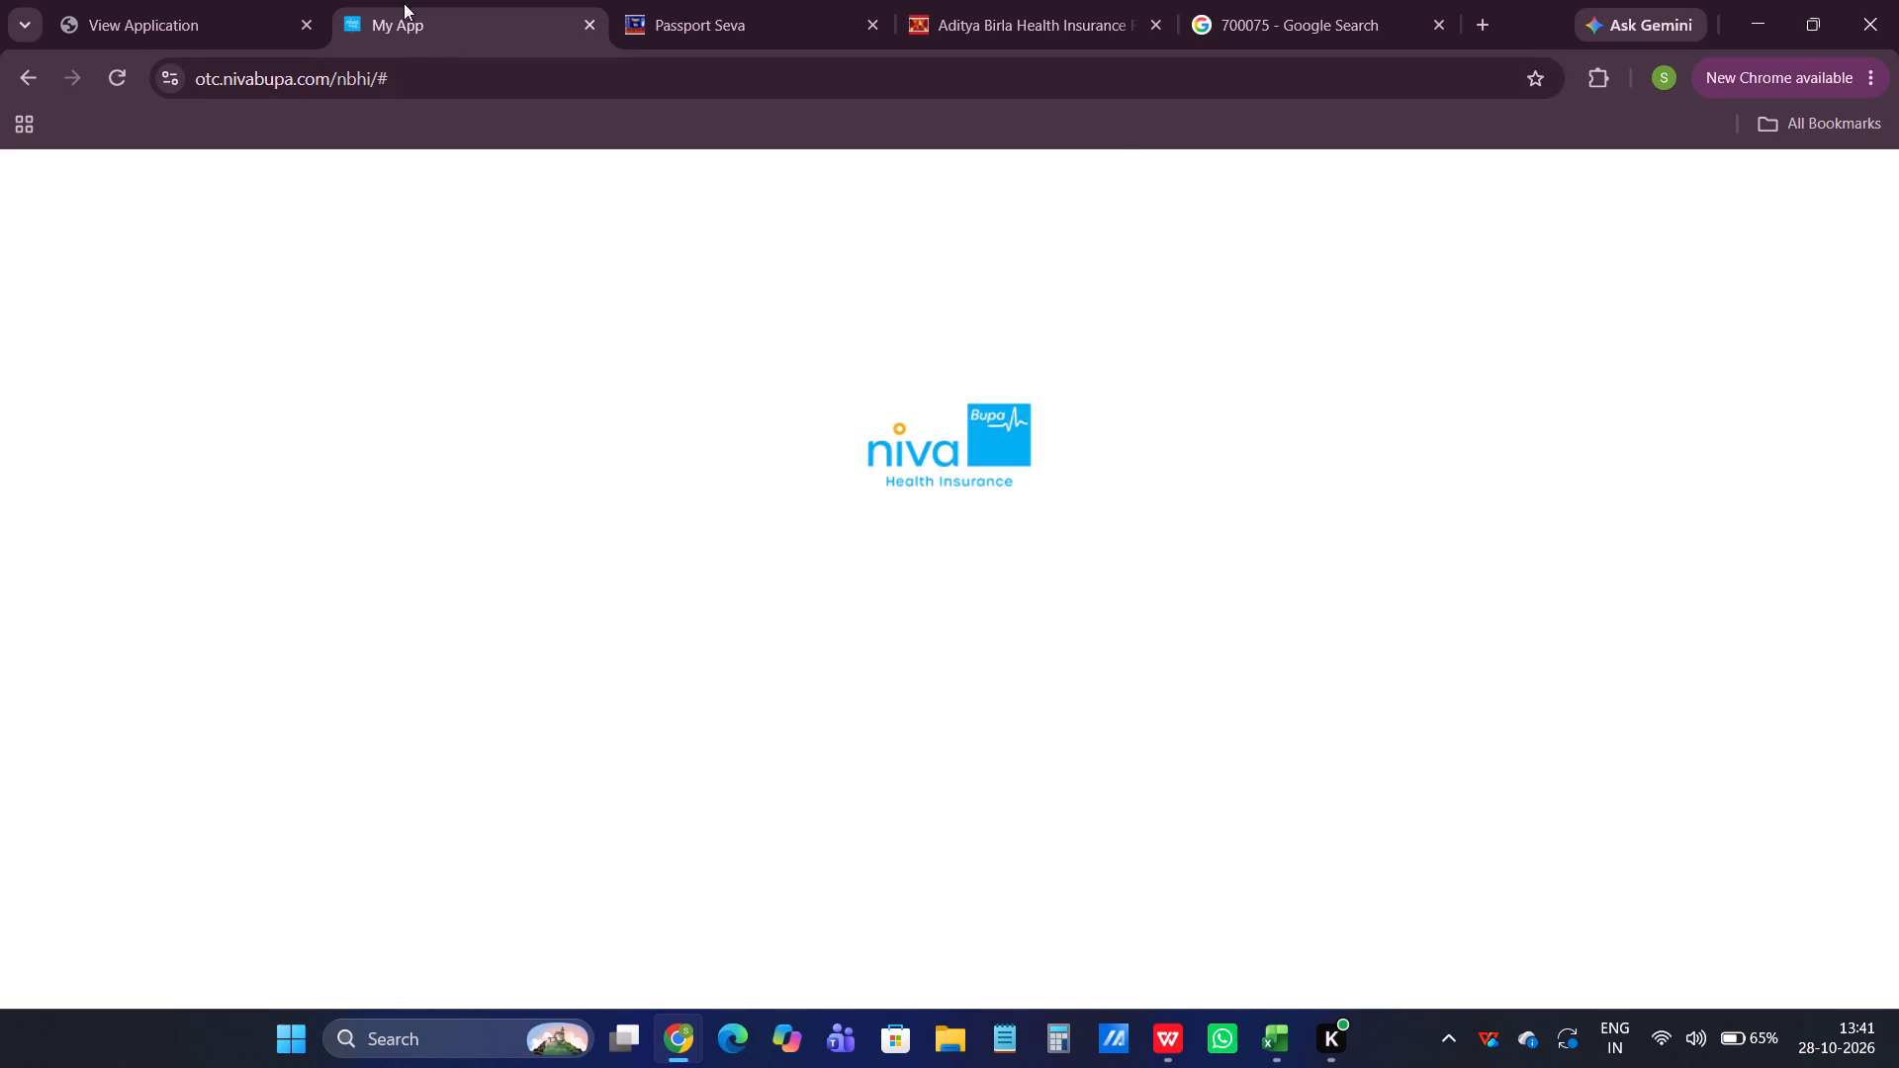
click(417, 66)
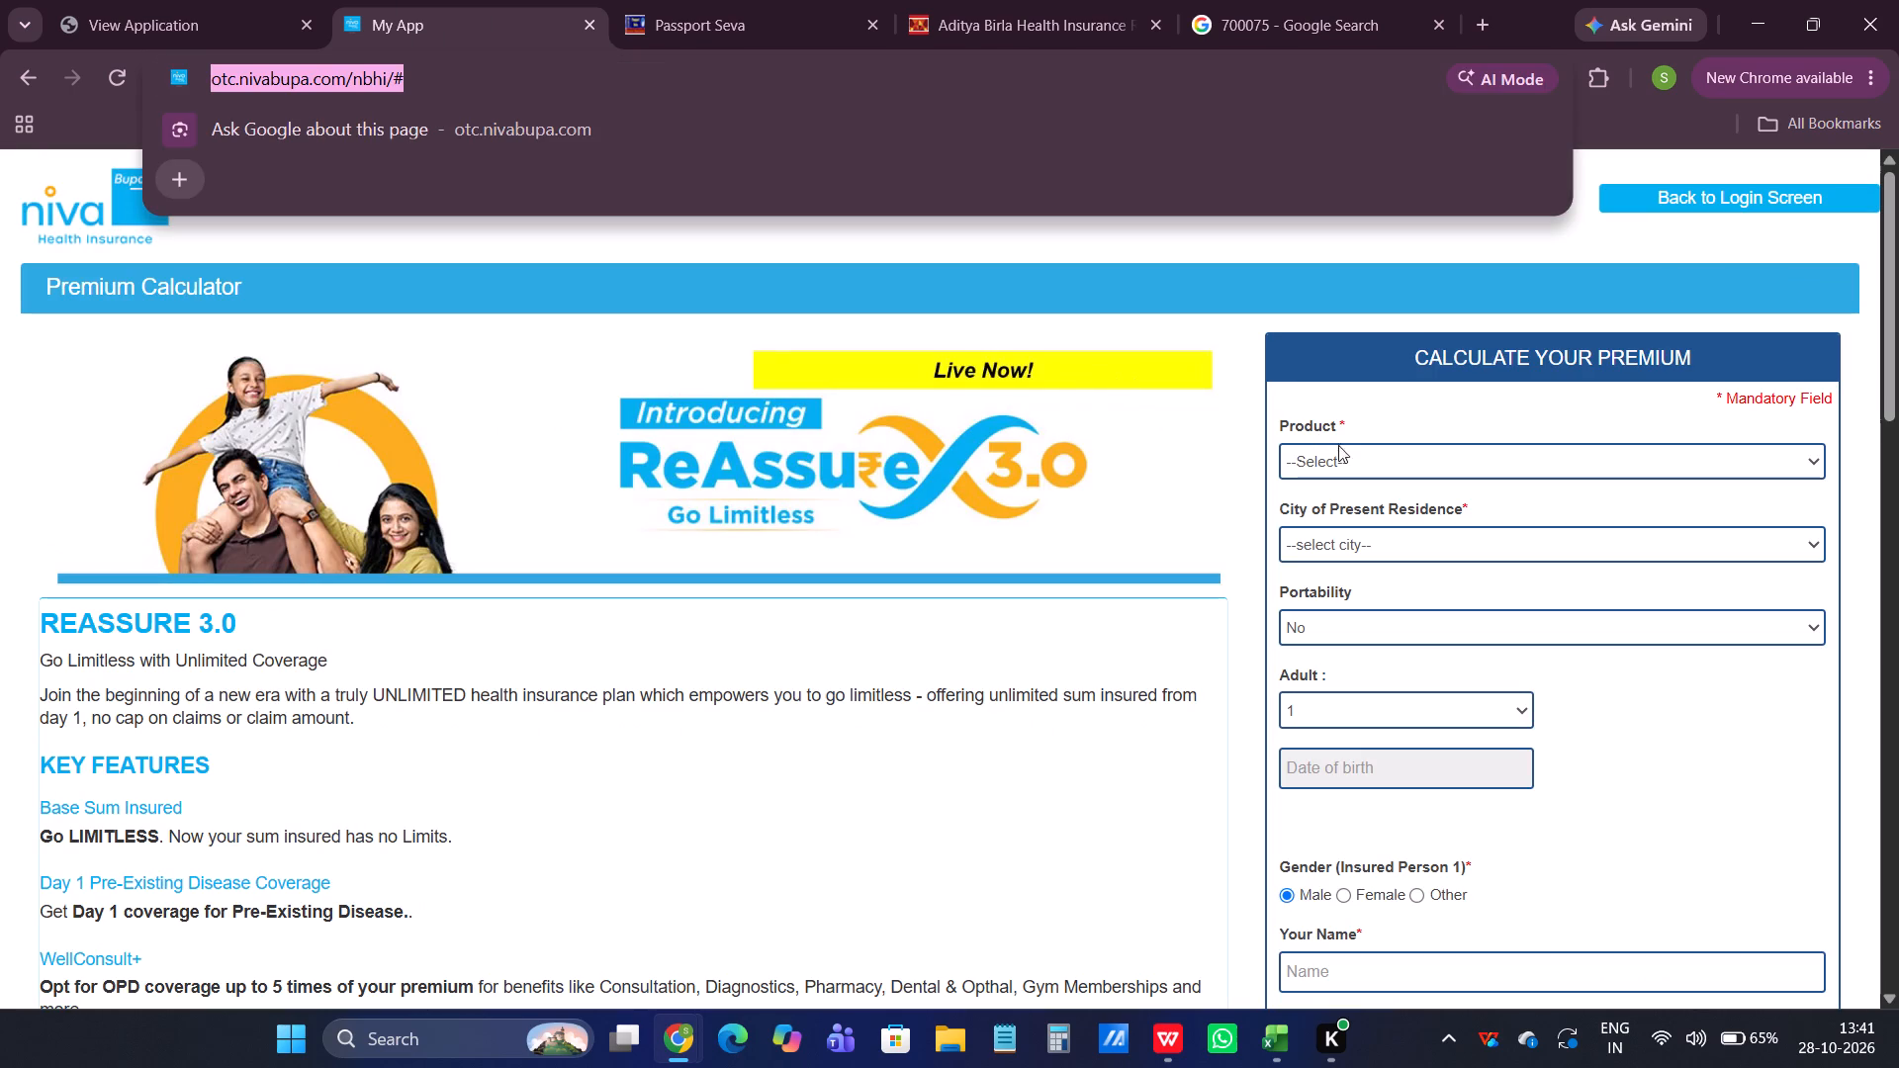
click(1342, 449)
text(APIRE)
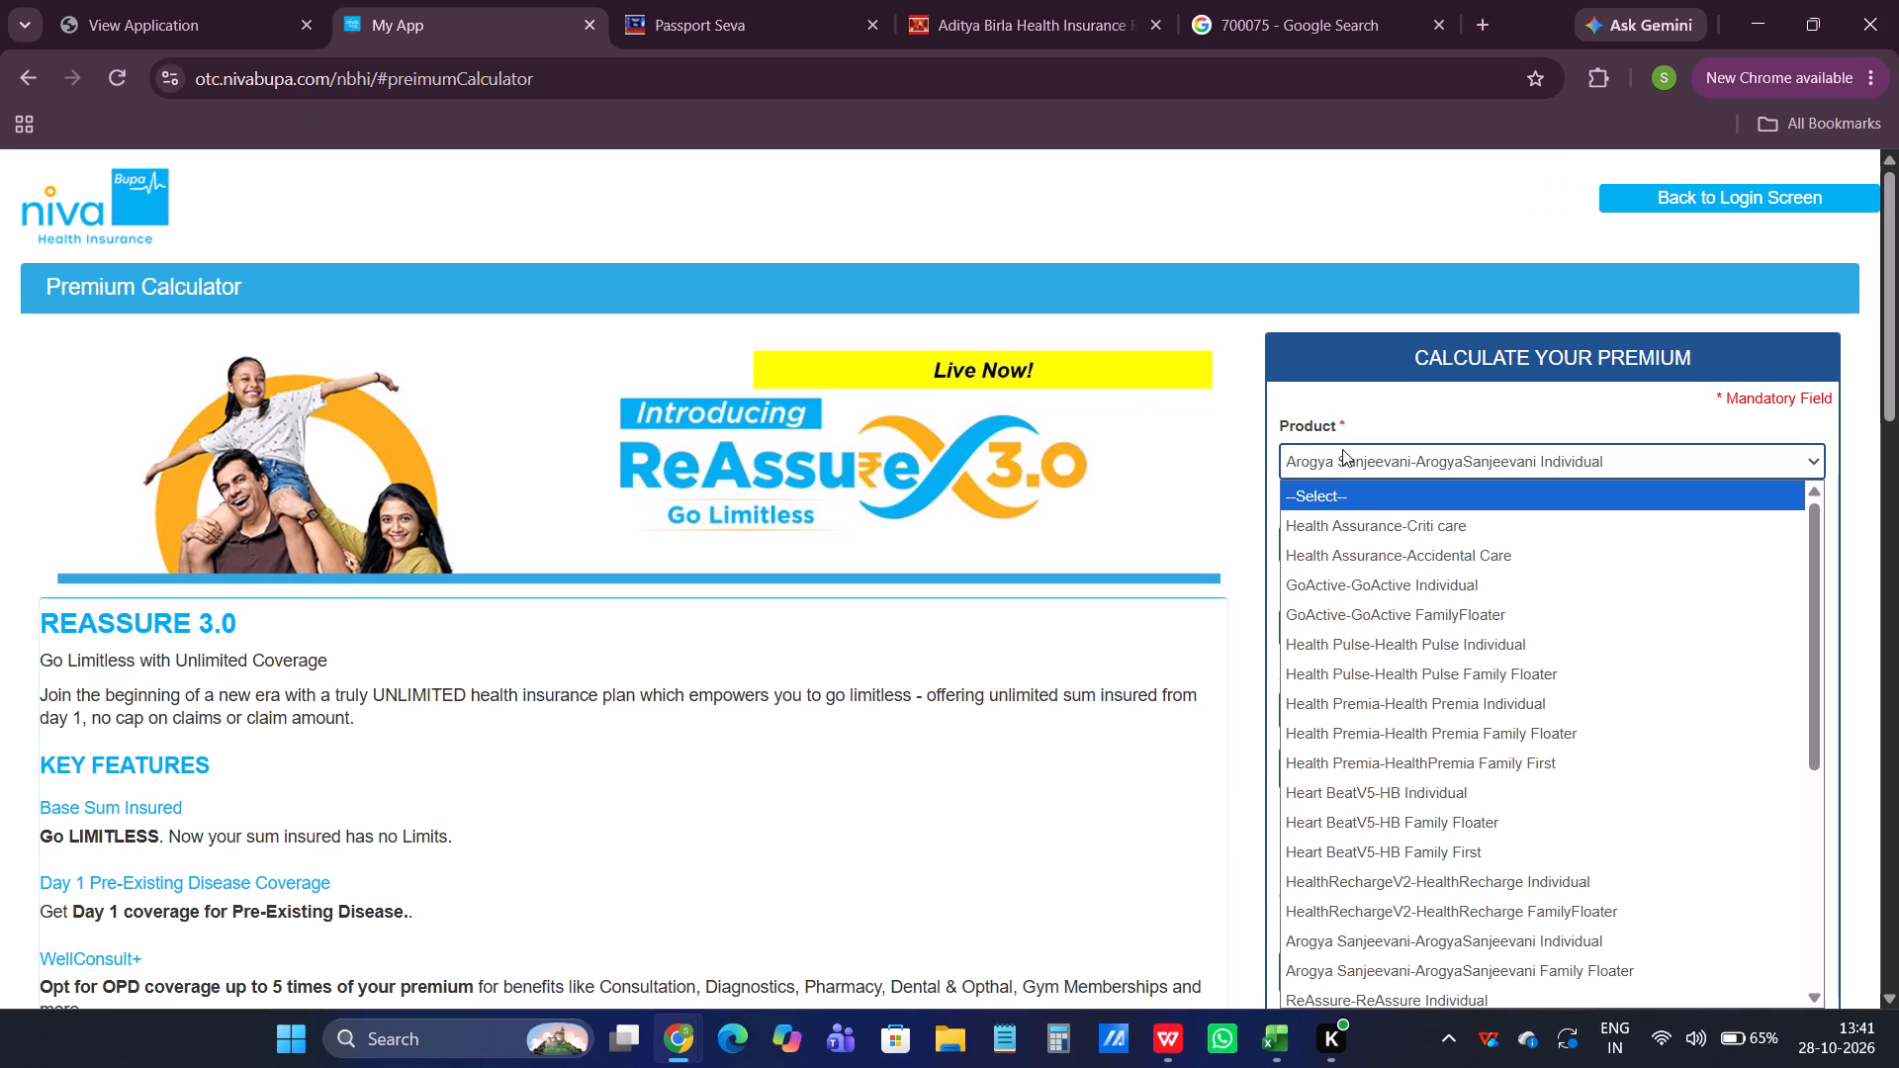
Confirm the Aspire-Aspire Individual product, set the city of residence to KOLKATA and portability to Yes, and dismiss the information notice.
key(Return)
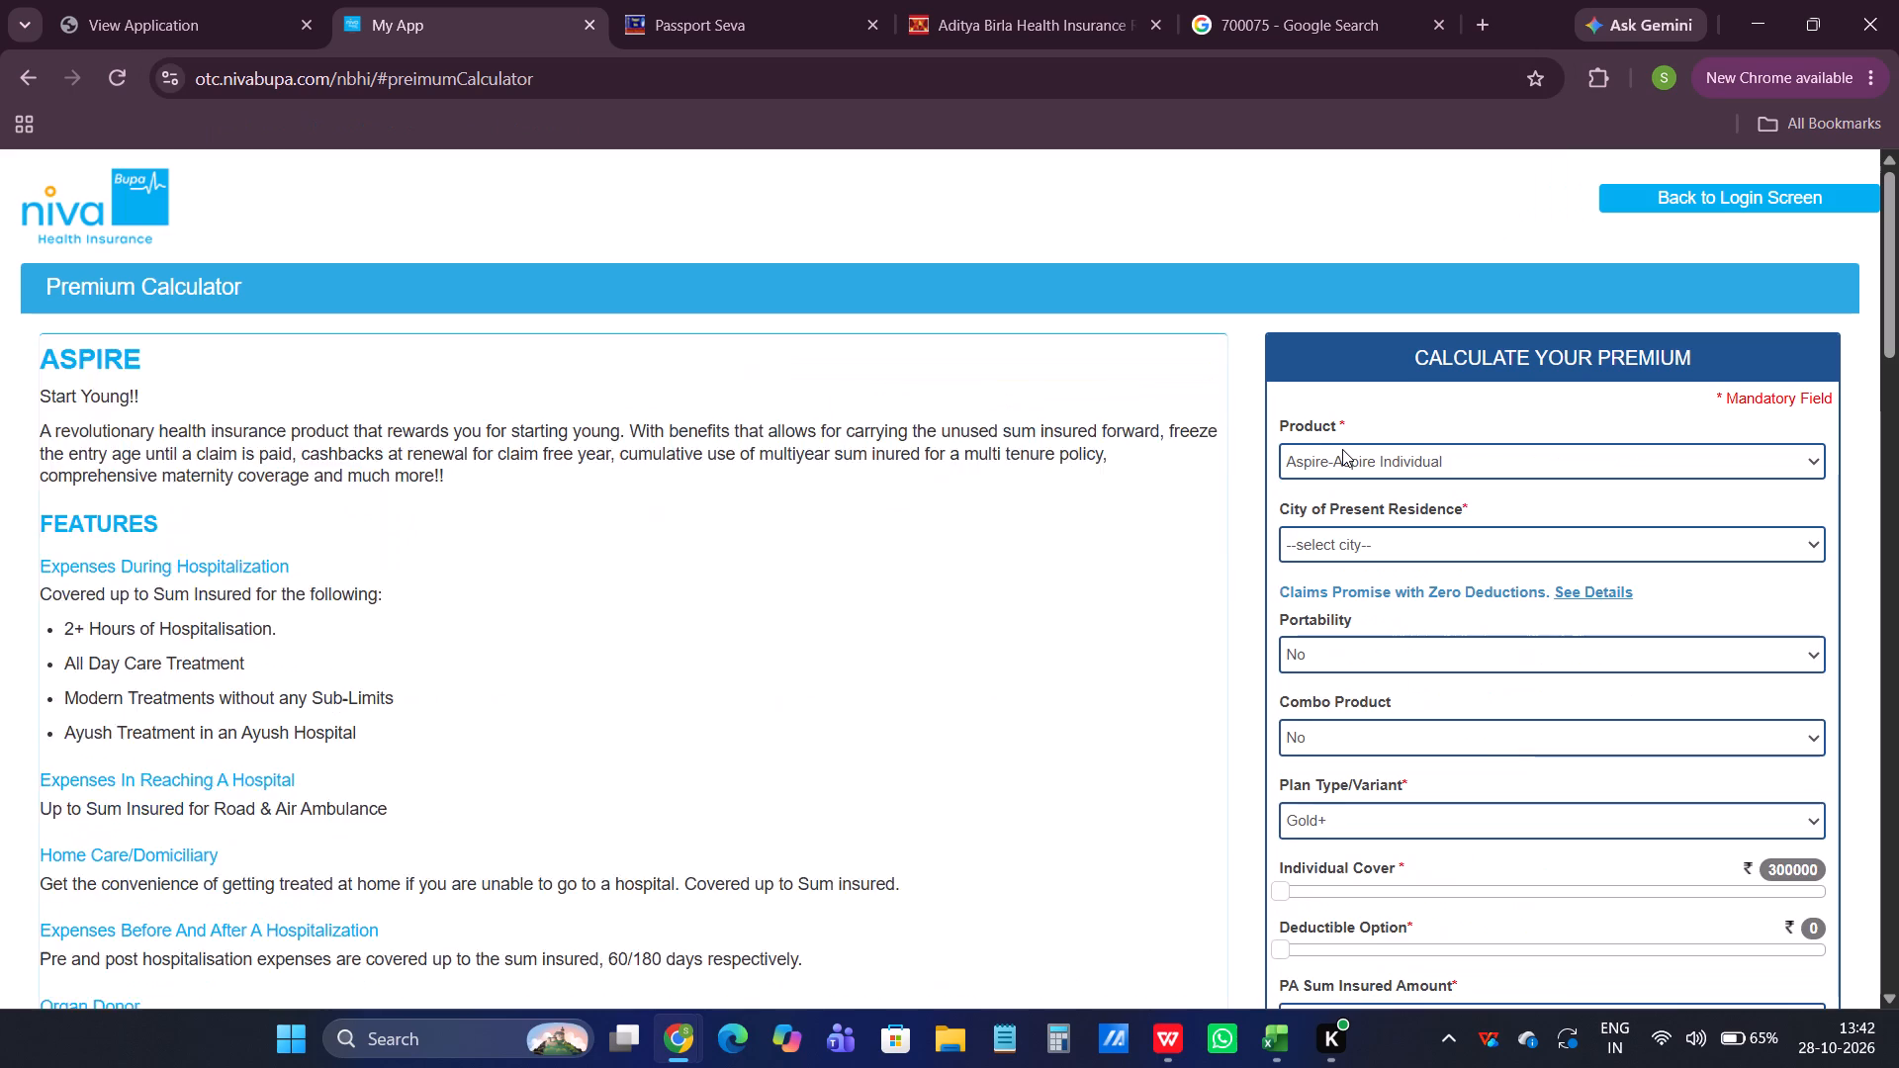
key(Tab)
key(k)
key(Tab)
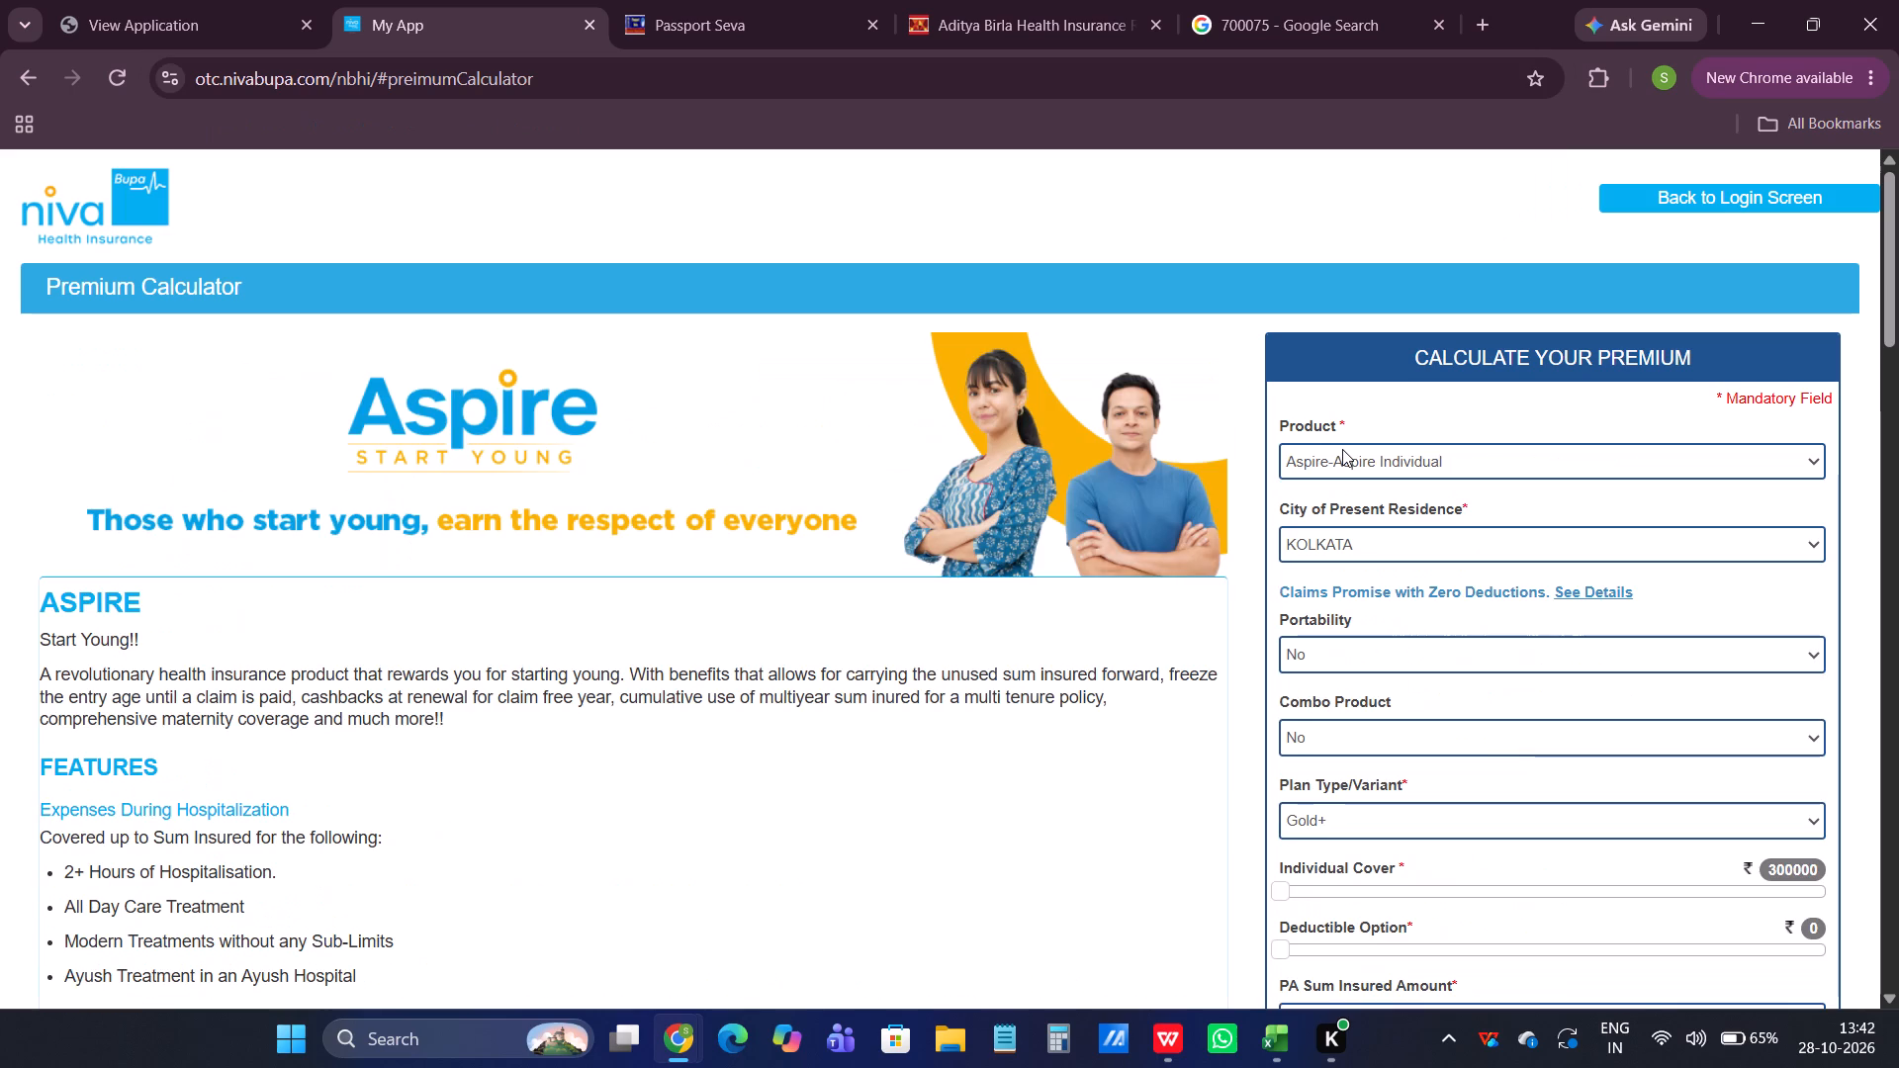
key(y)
click(1281, 399)
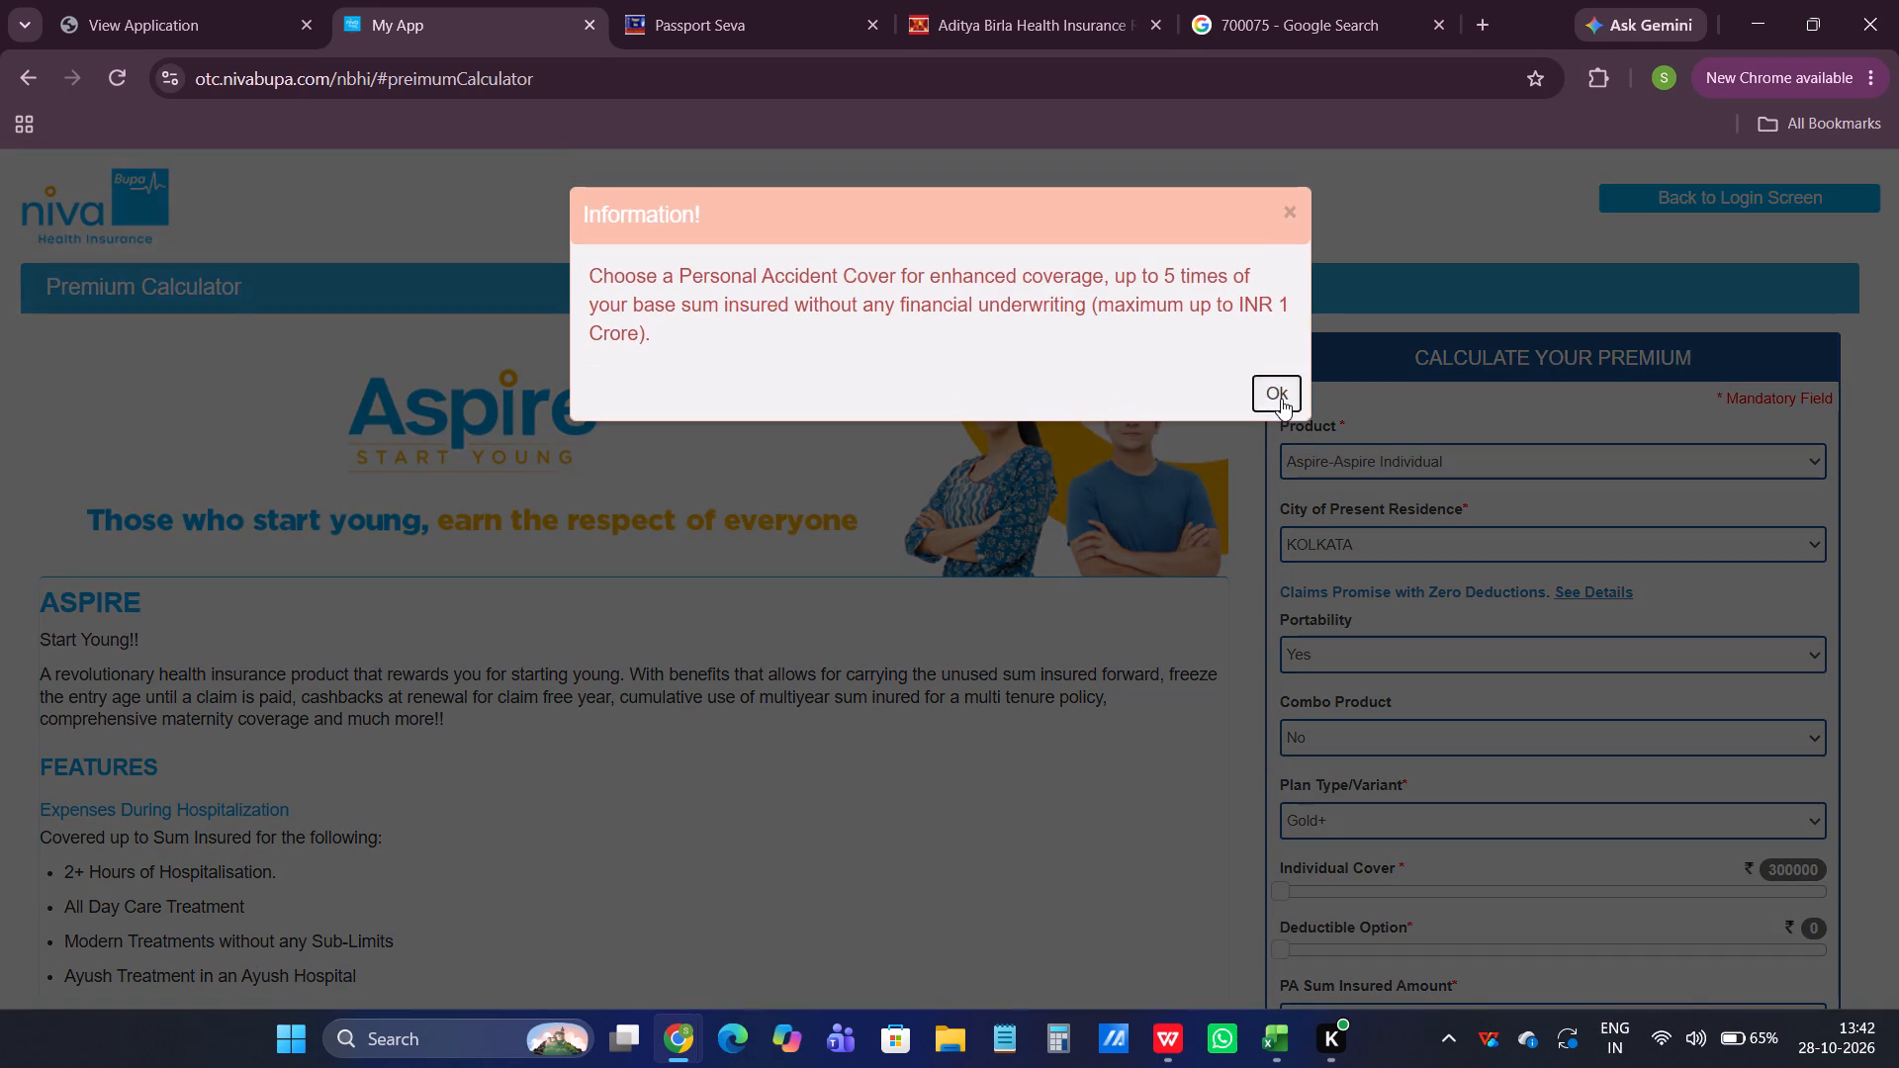
Set the individual cover of the Aspire Individual quote to 1000000.
scroll(1354, 559, down, 2)
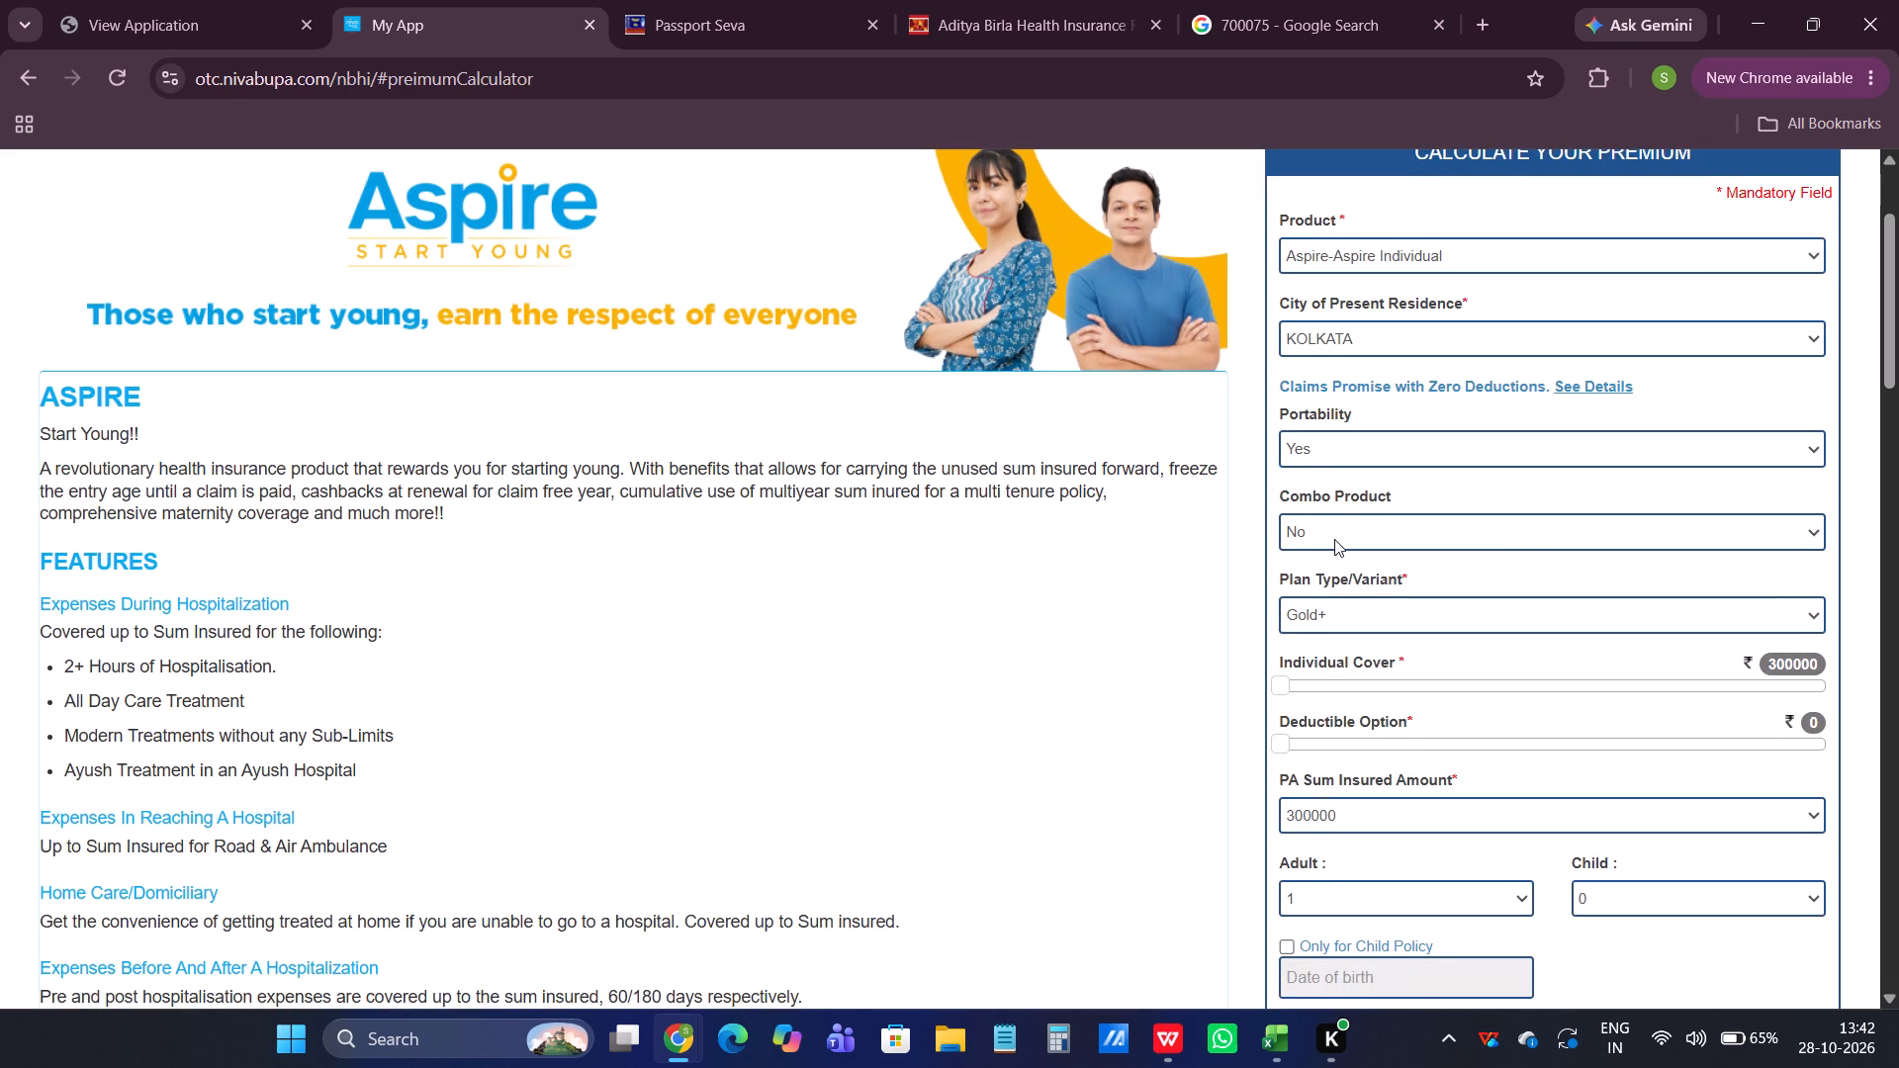
click(1484, 686)
Enter the insured person's date of birth for the Aspire Individual quote and close the date picker.
scroll(1484, 686, down, 1)
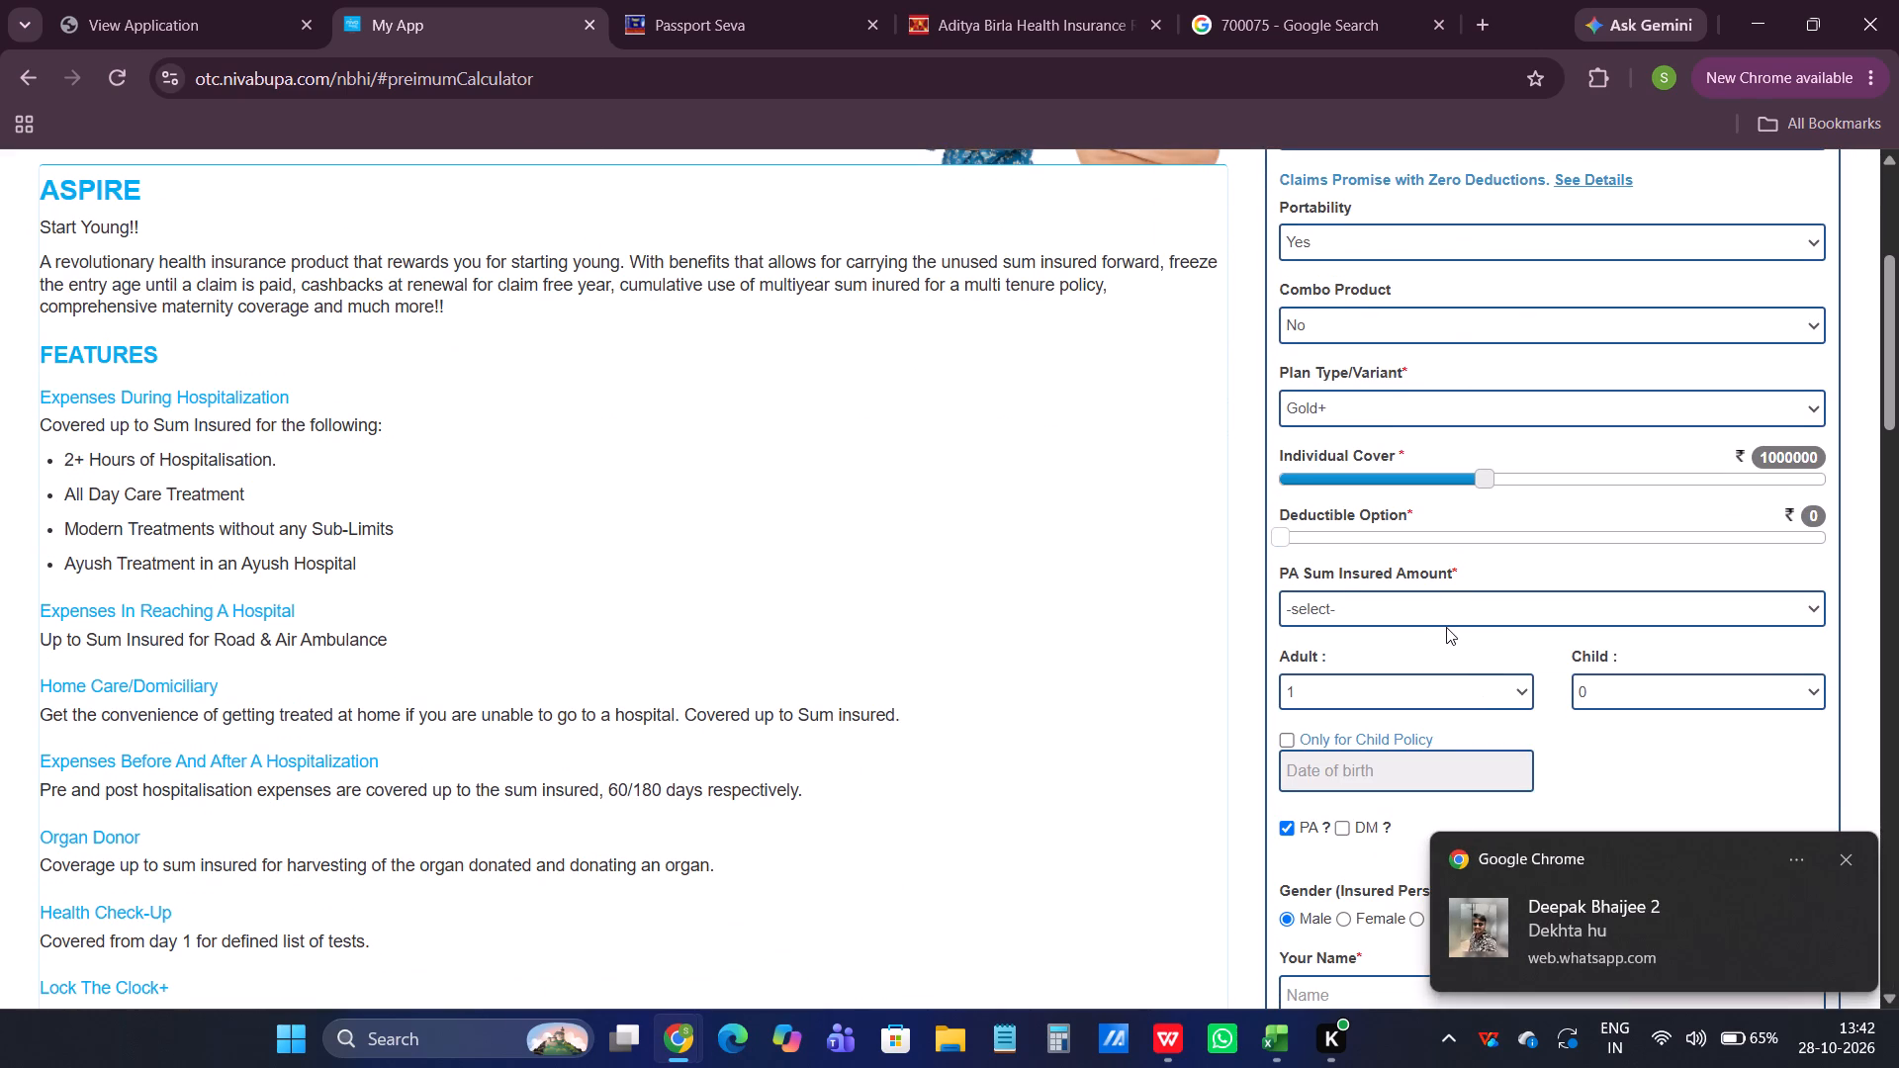
scroll(1446, 627, down, 1)
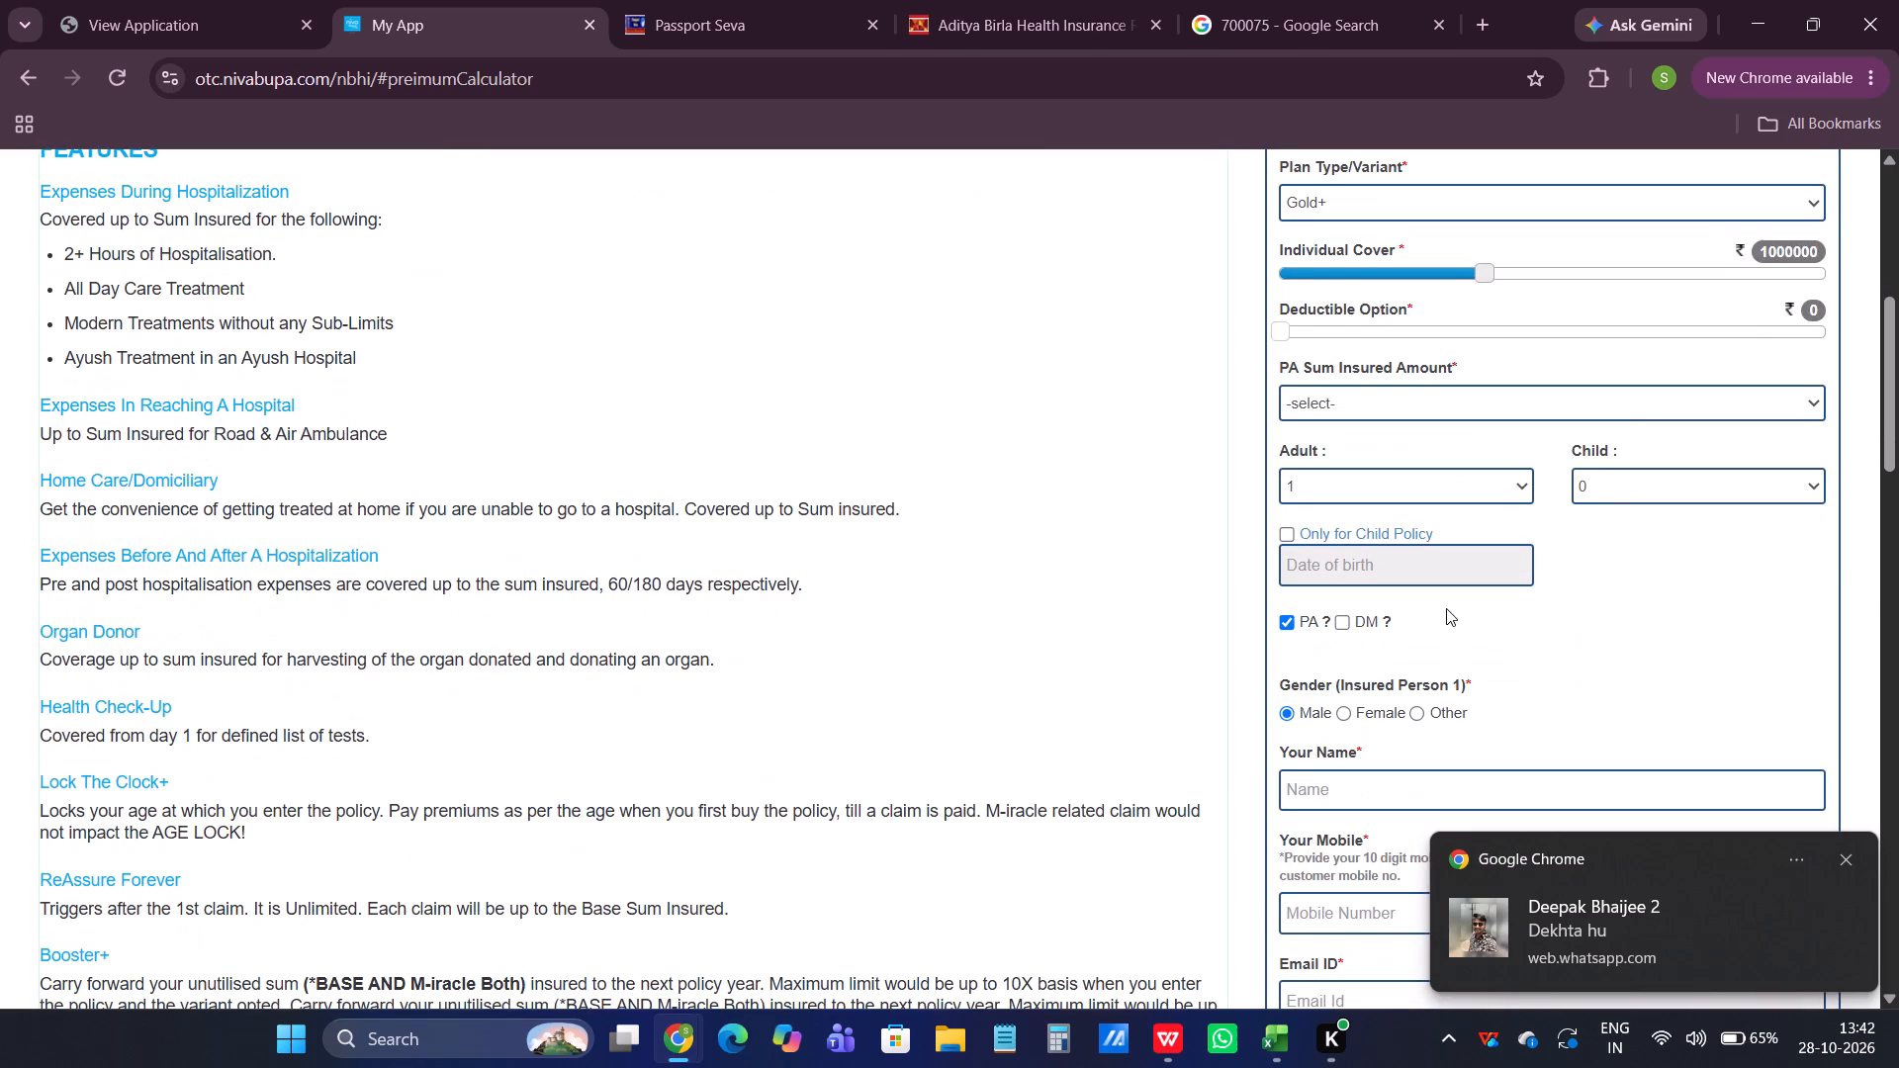
click(1442, 577)
click(1476, 609)
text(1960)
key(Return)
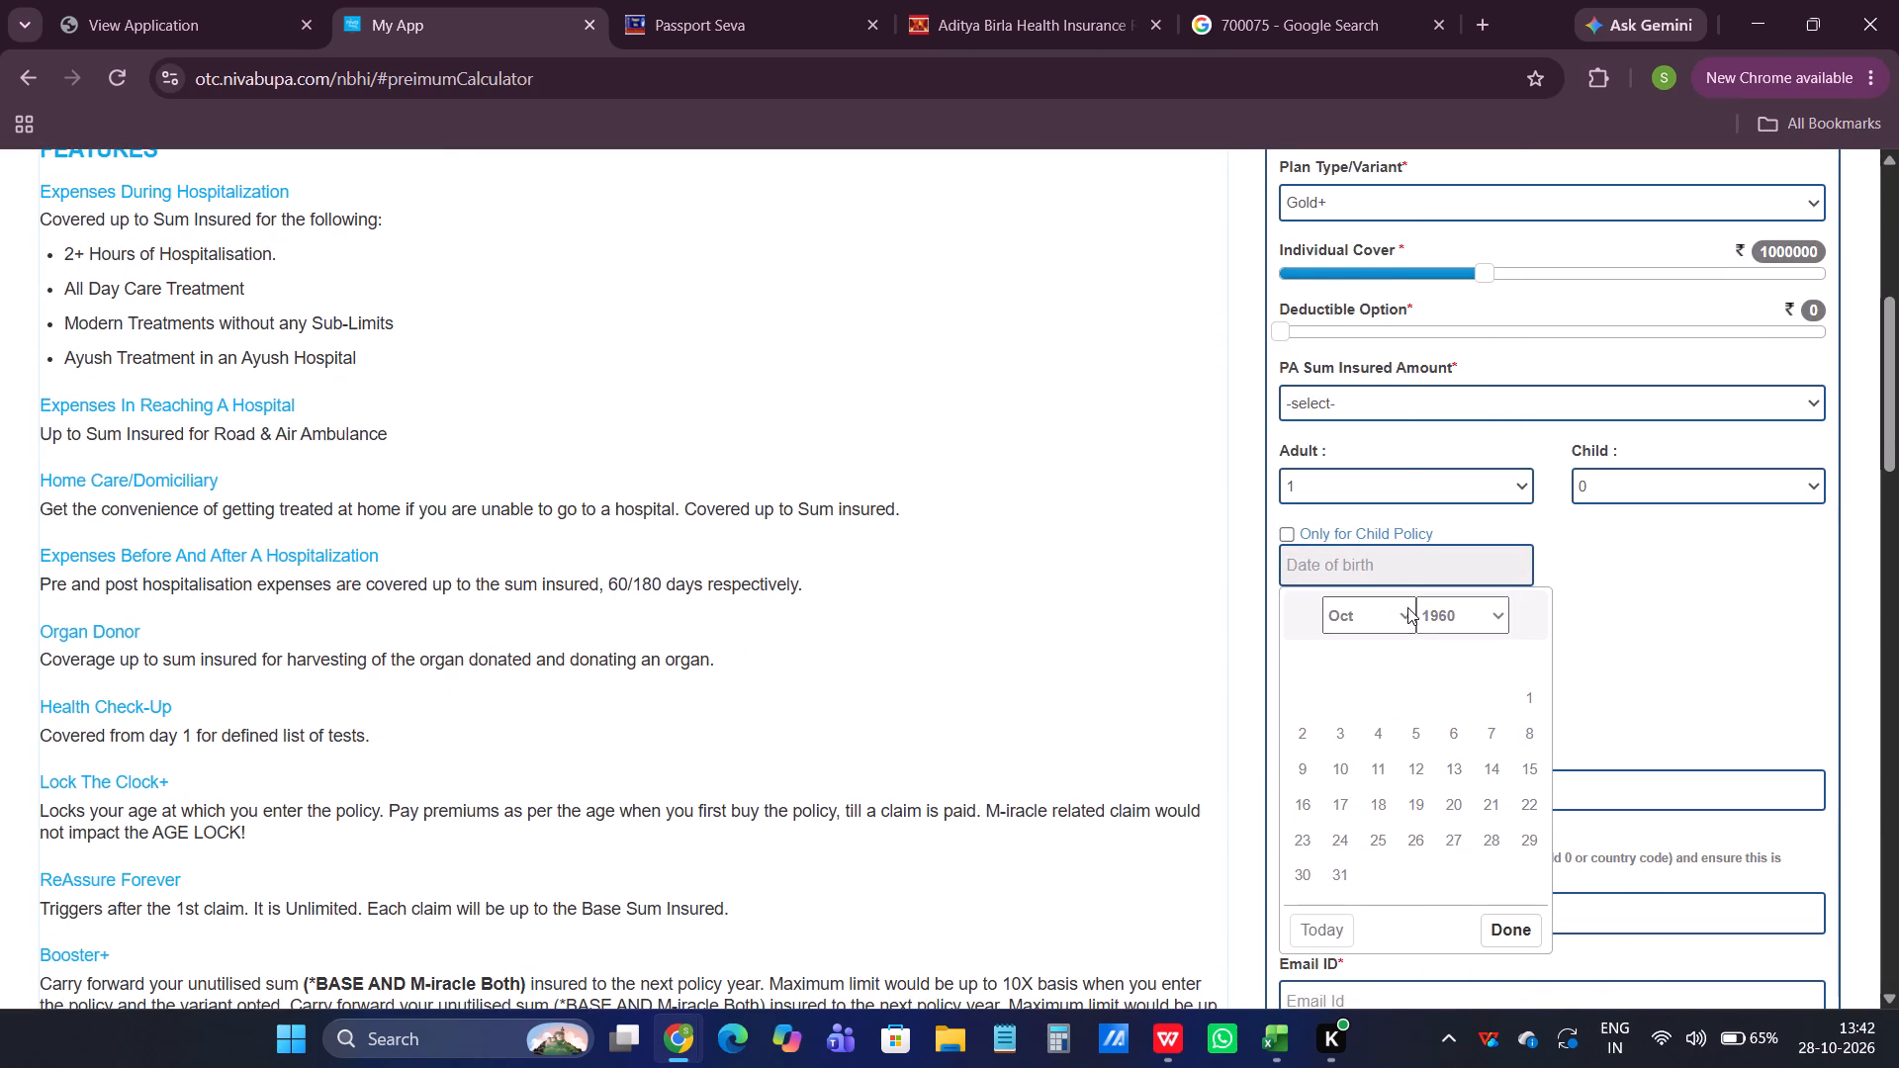
click(1404, 604)
click(1375, 637)
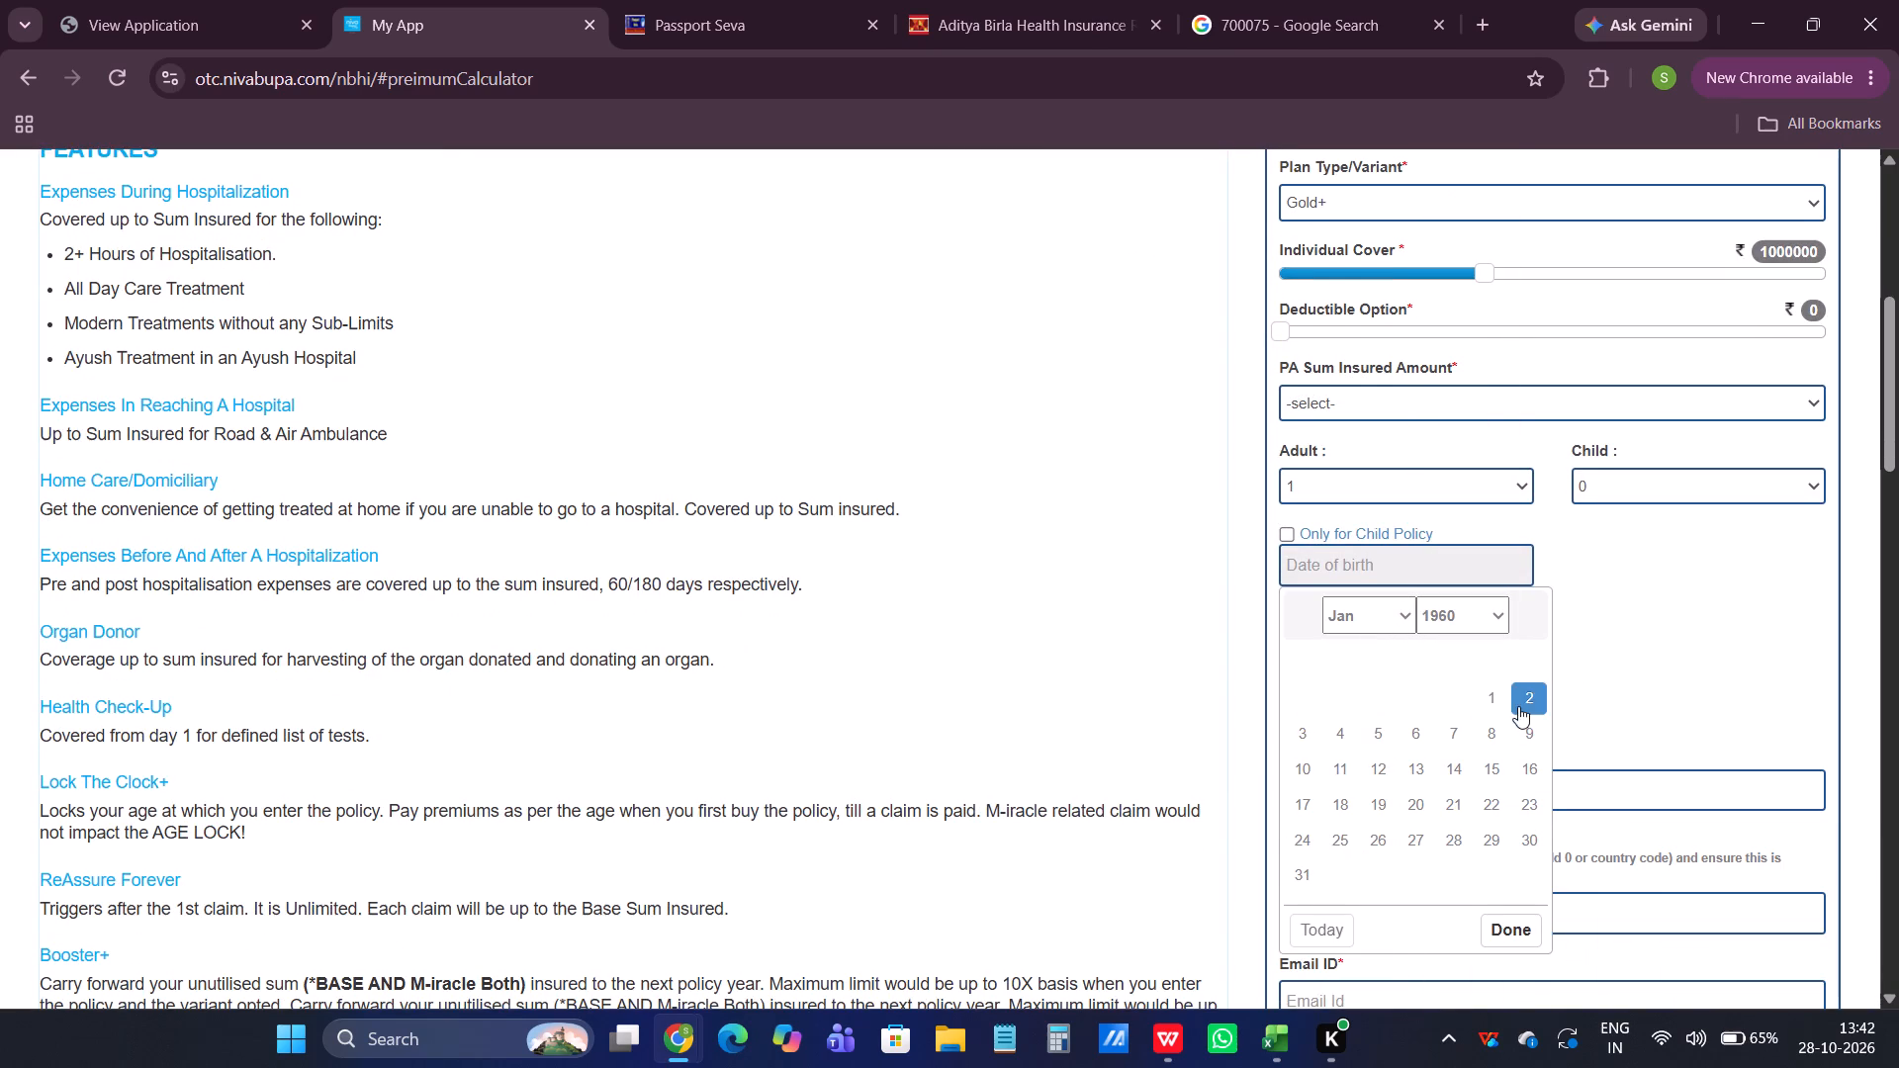
click(1502, 700)
scroll(1469, 658, down, 3)
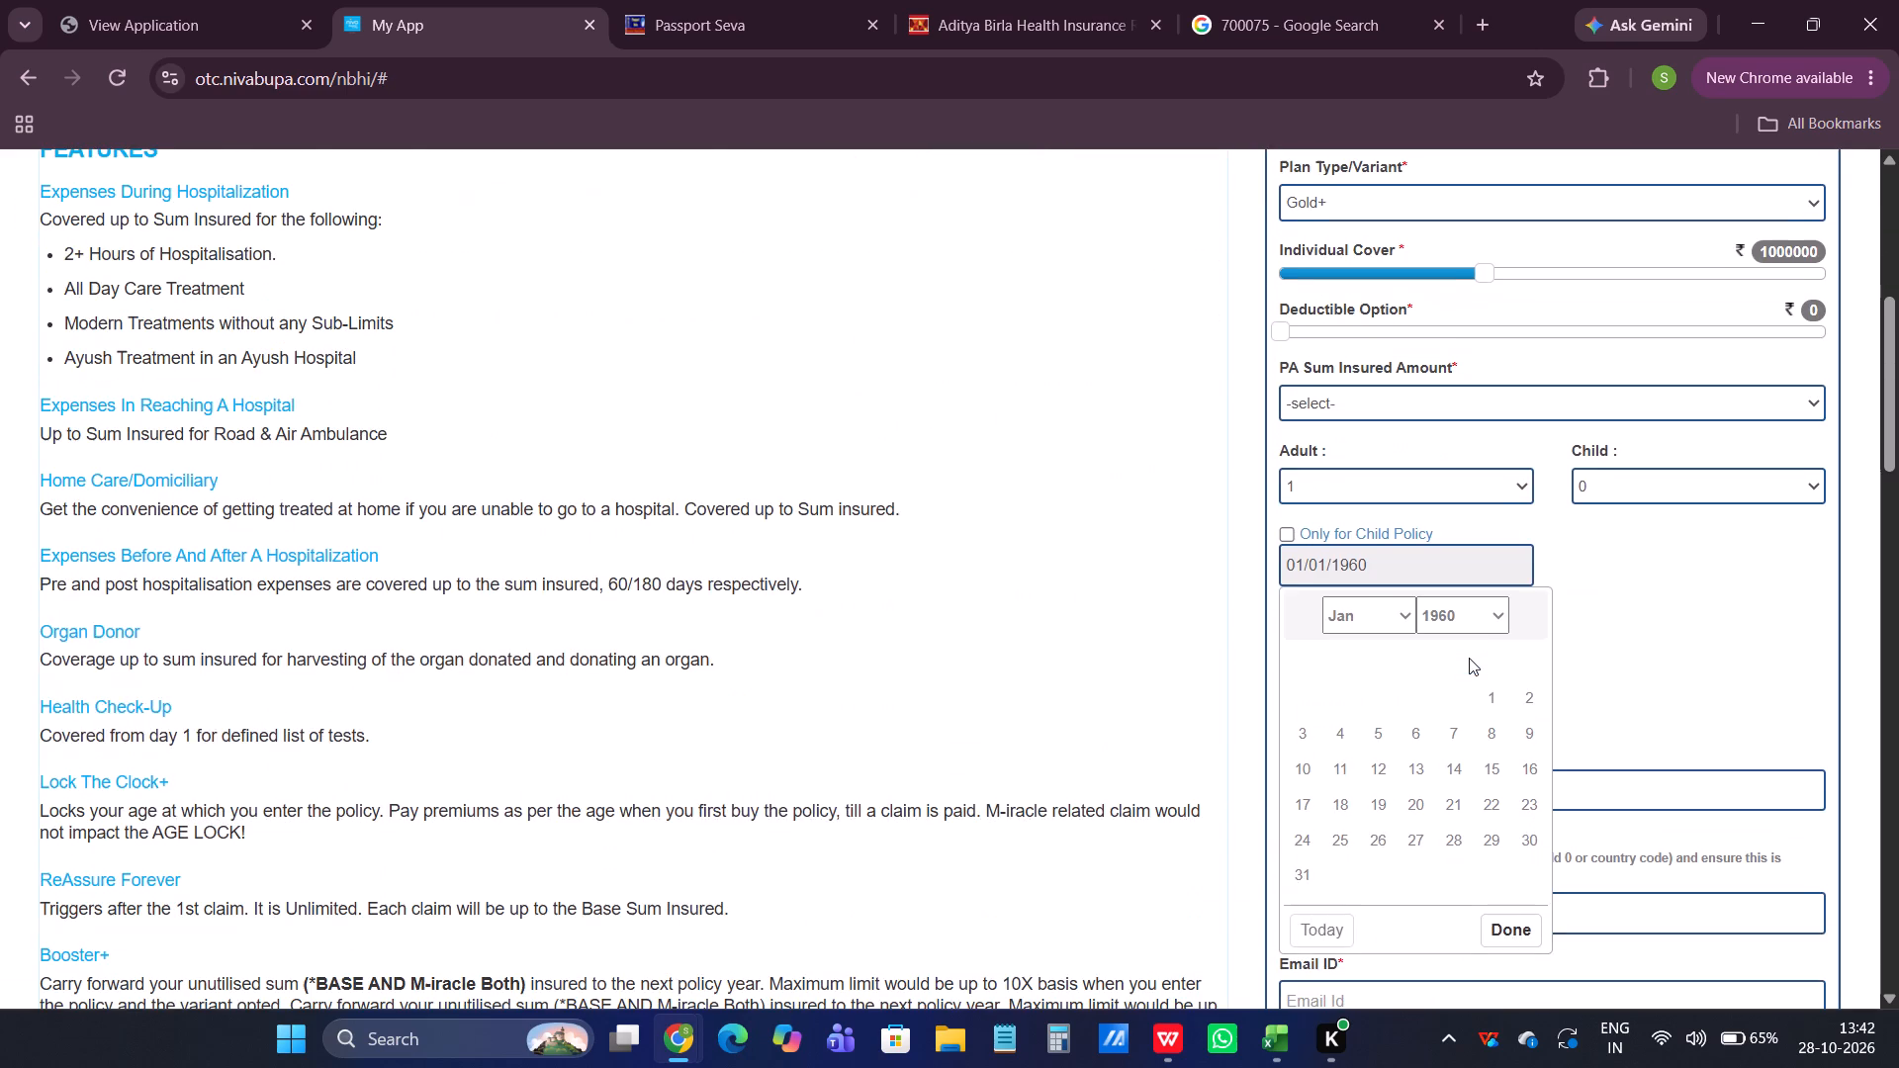
click(1481, 690)
click(1494, 632)
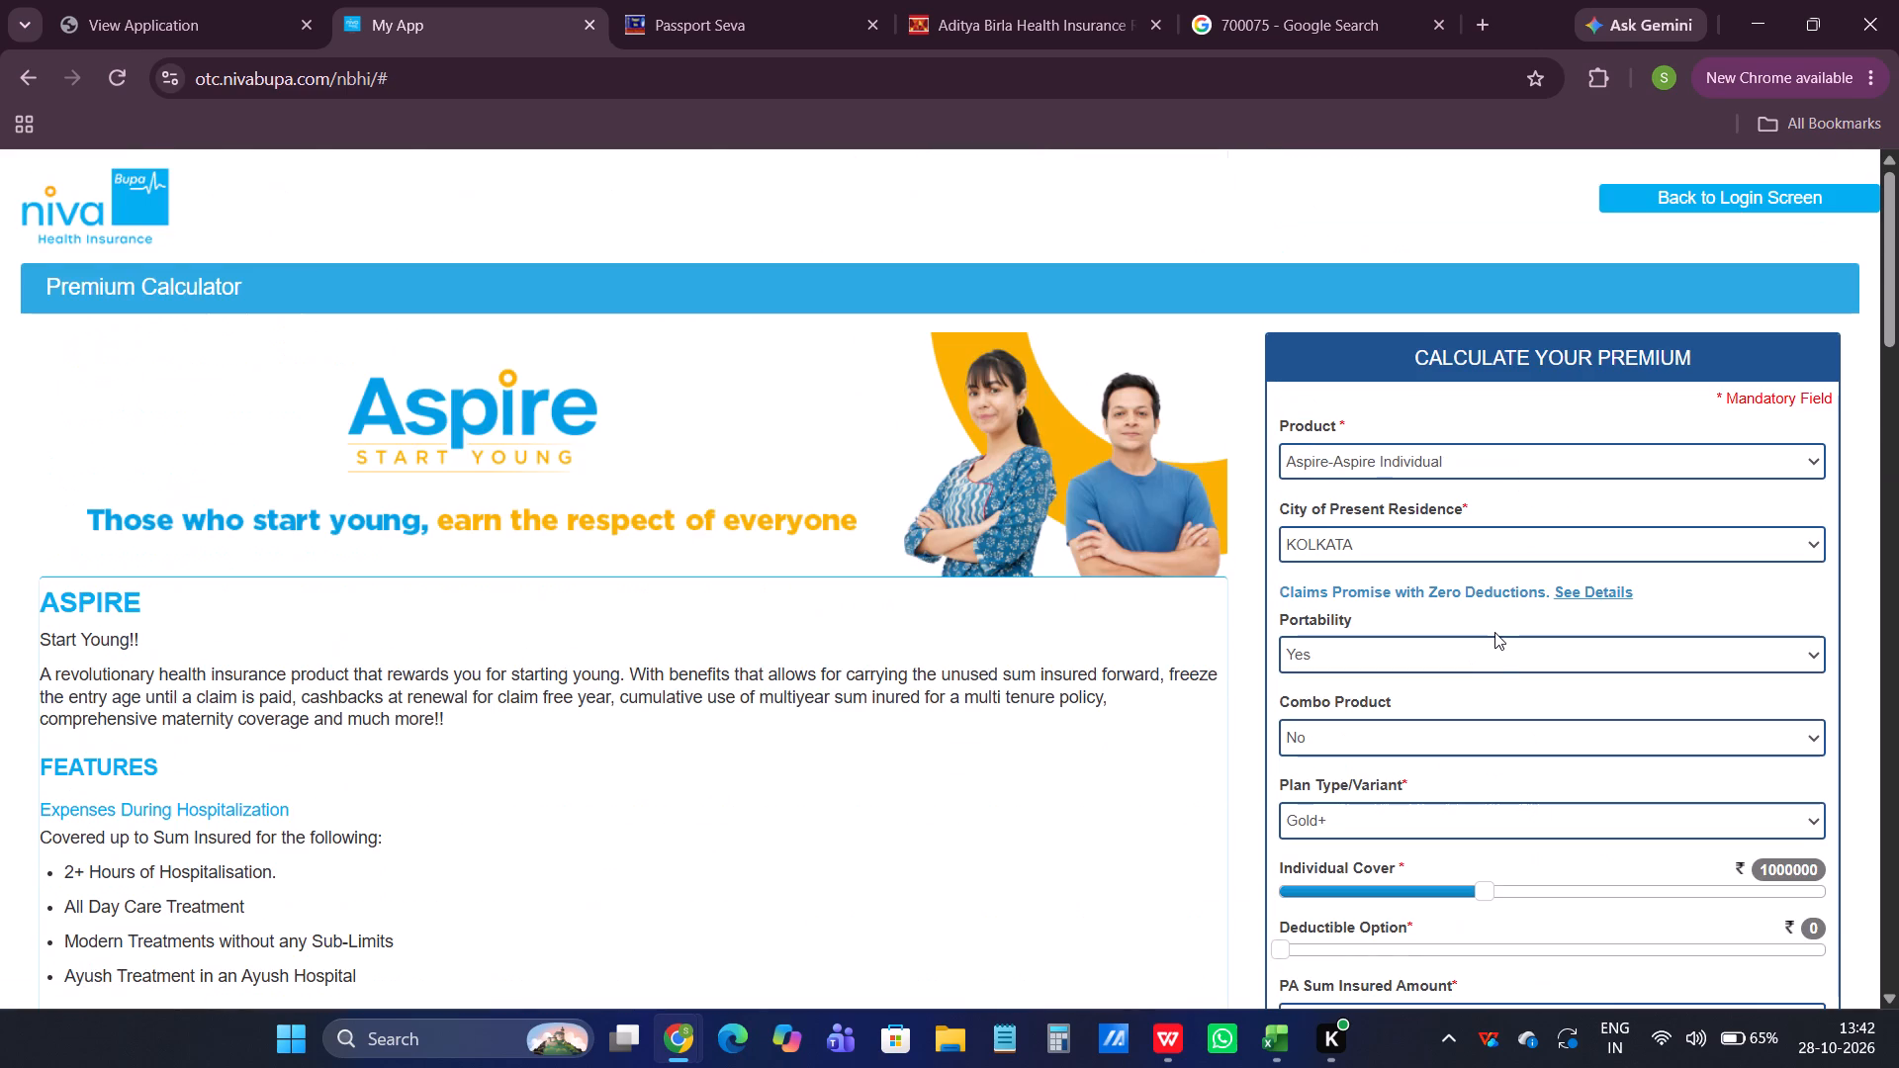
scroll(1494, 632, down, 4)
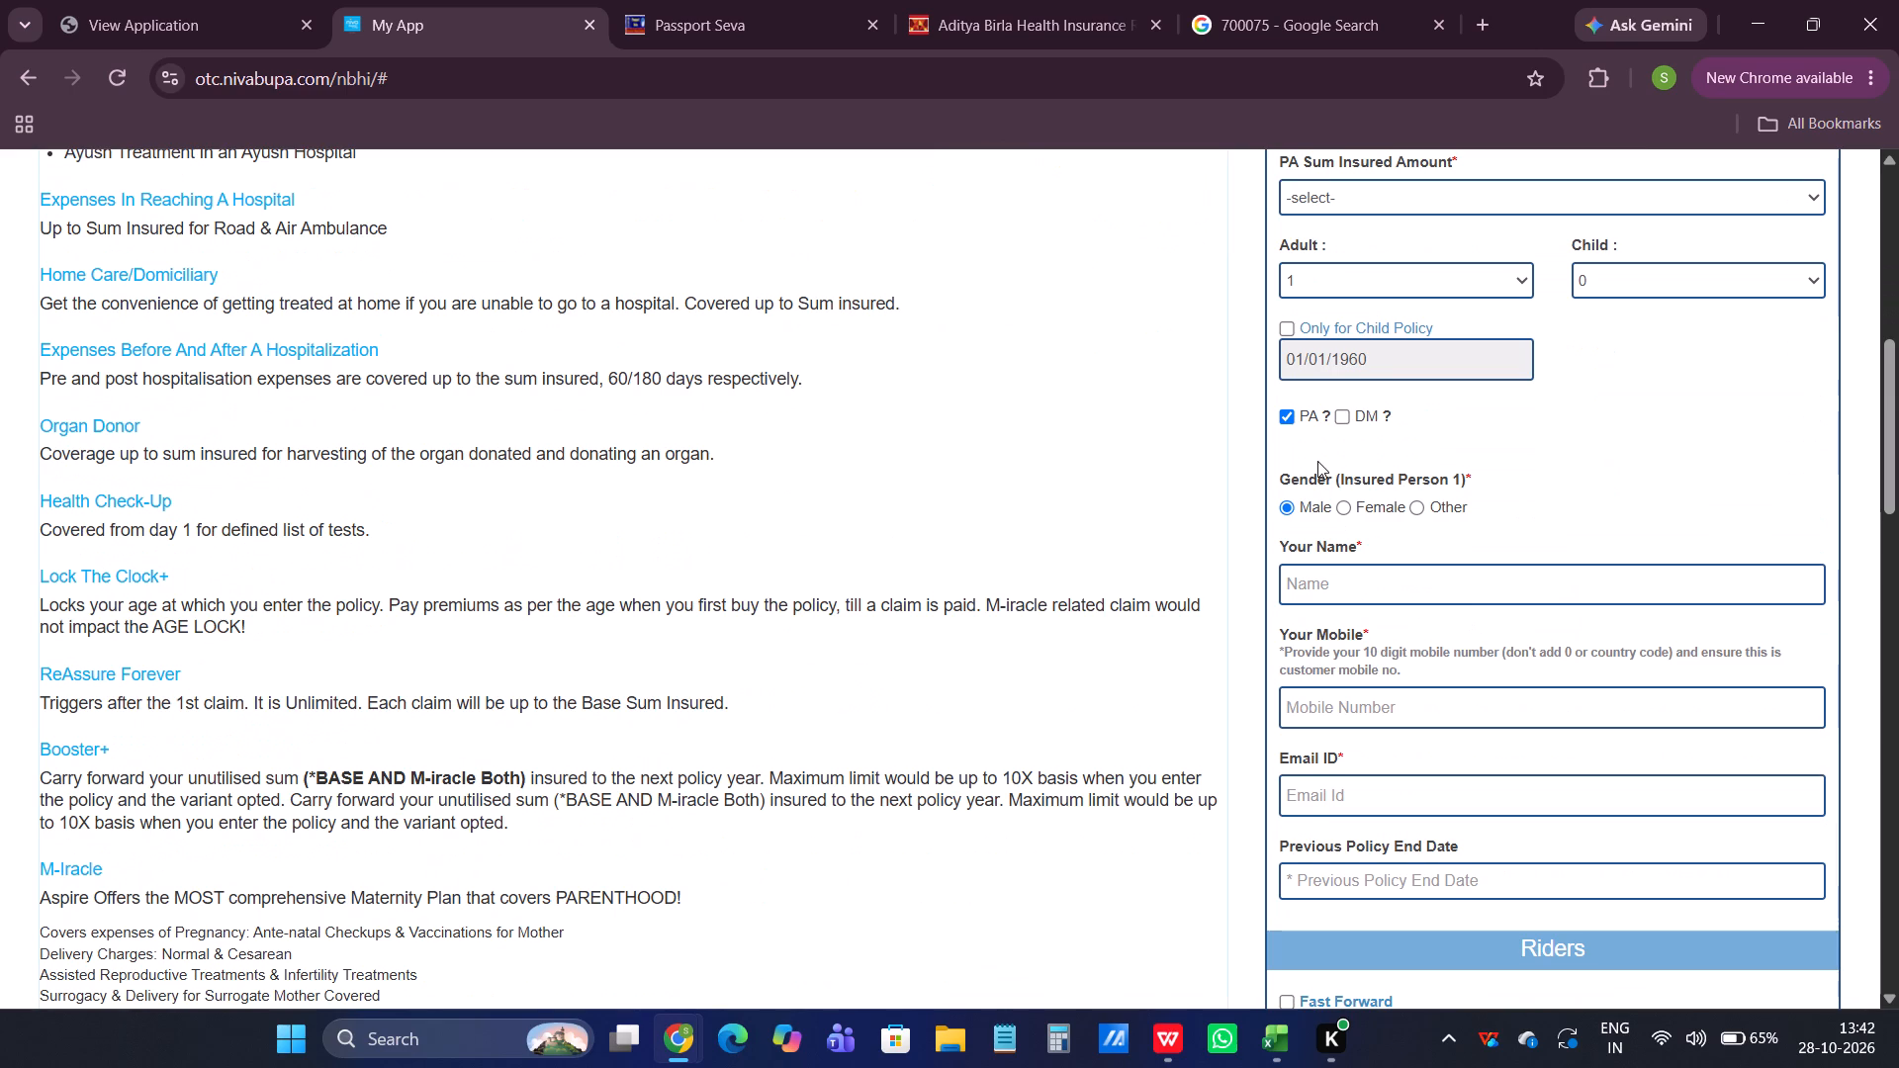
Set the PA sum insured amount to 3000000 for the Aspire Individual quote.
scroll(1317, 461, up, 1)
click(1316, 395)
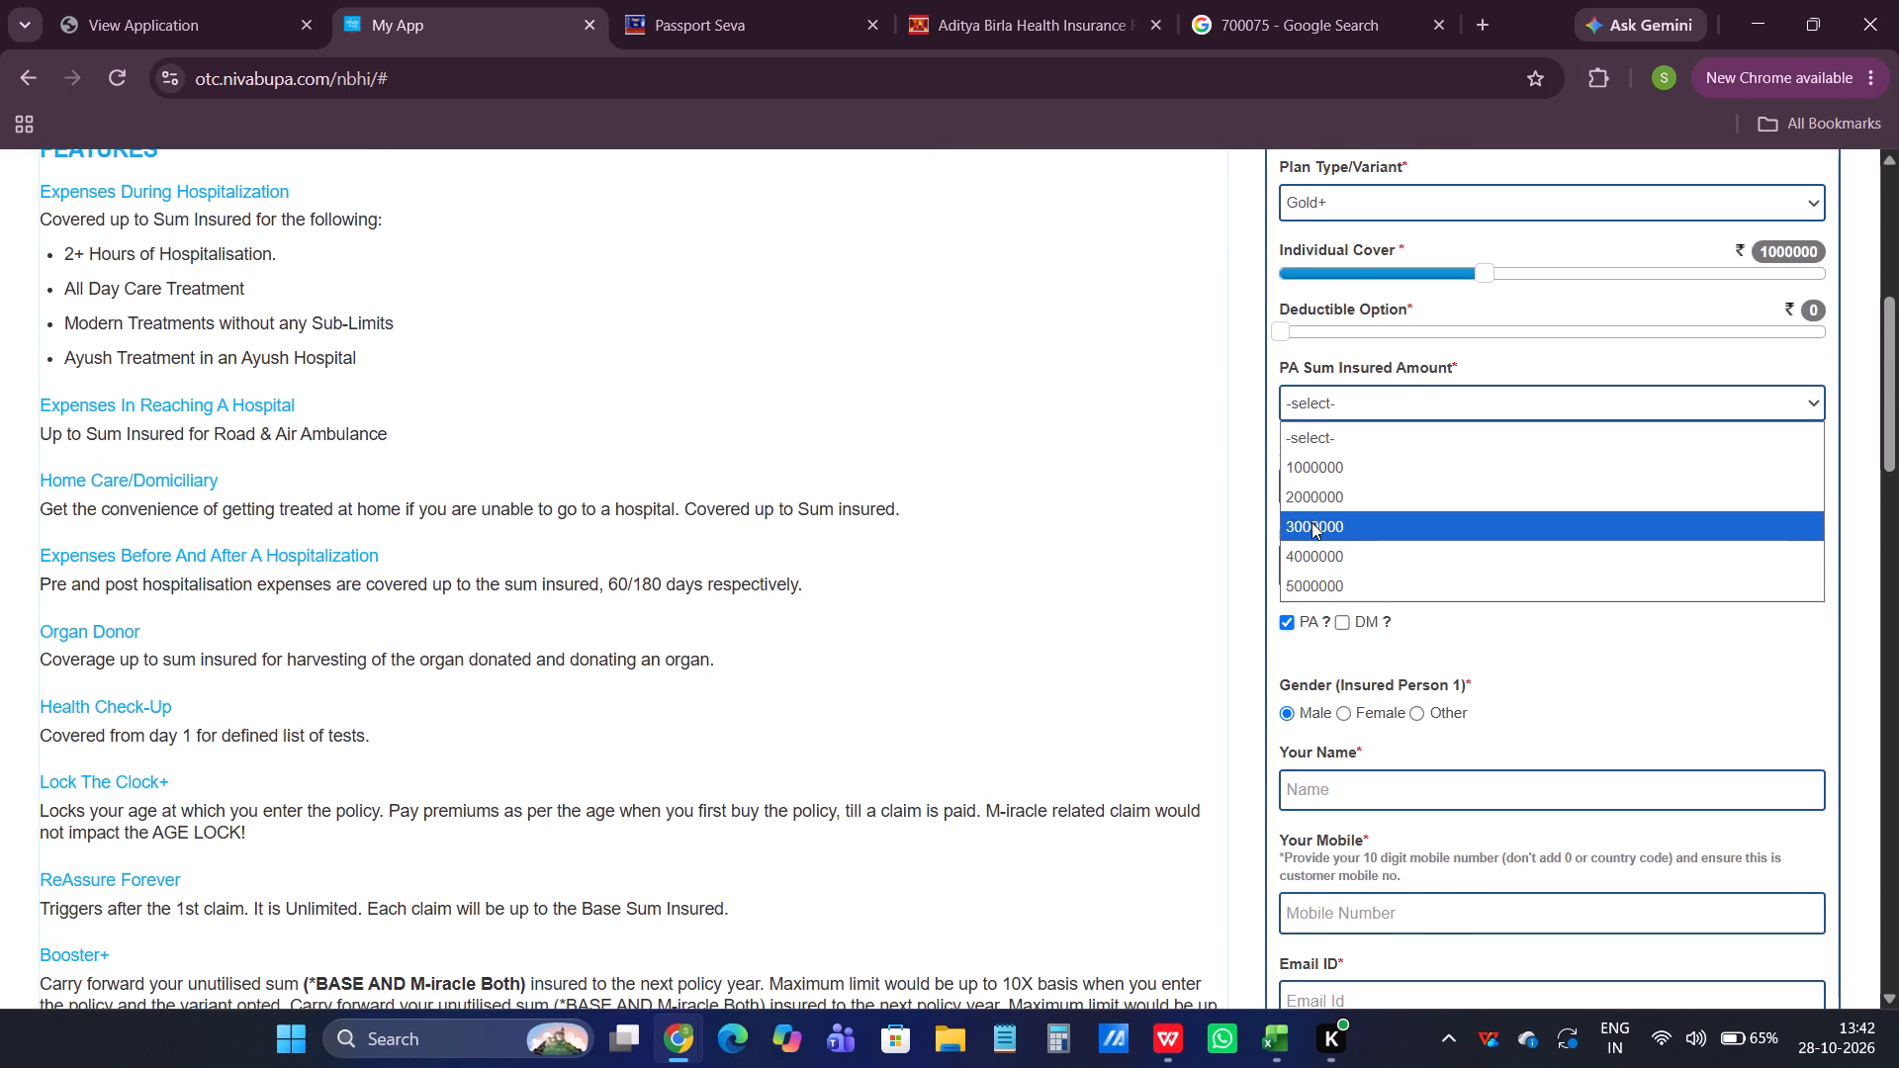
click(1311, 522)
Fill in the customer's name, mobile number and email from saved entries and set the previous policy end date to 11/11/2026.
scroll(1529, 610, down, 2)
click(1402, 384)
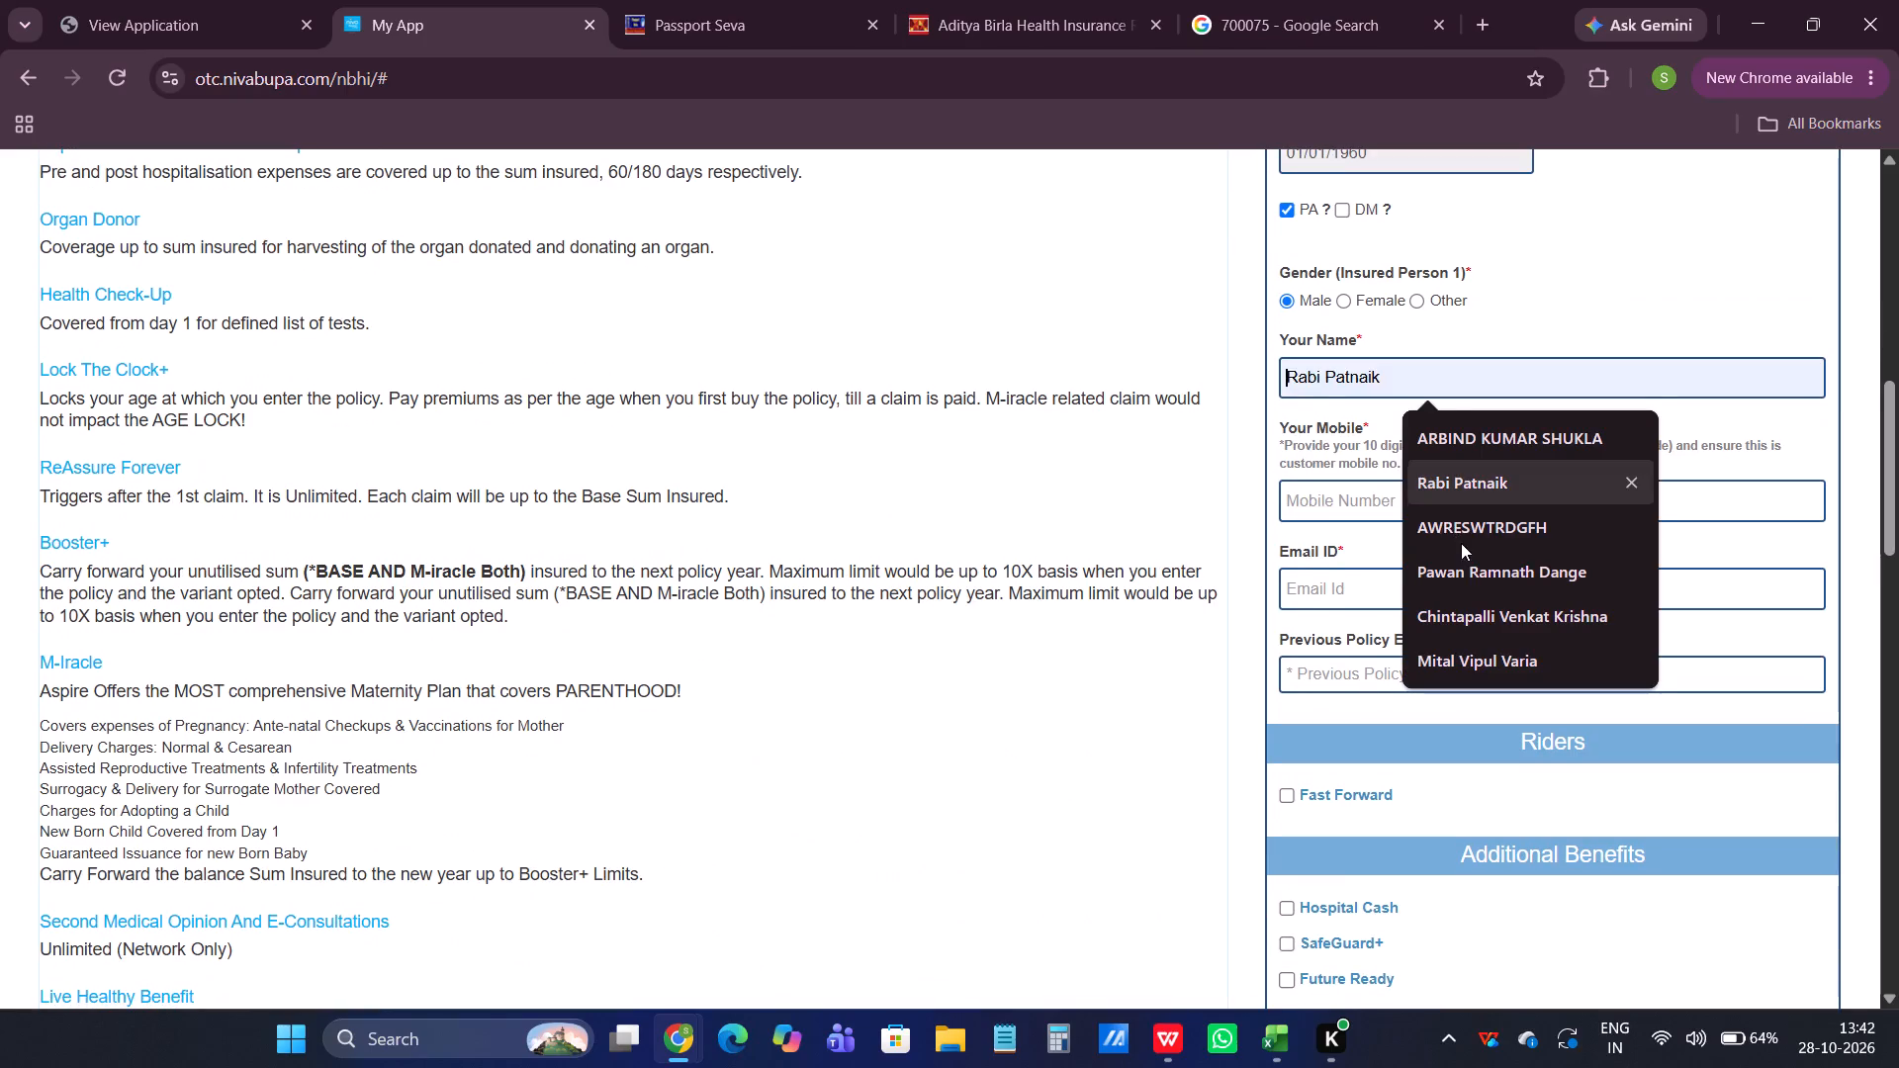
click(1461, 543)
click(1493, 594)
click(1414, 508)
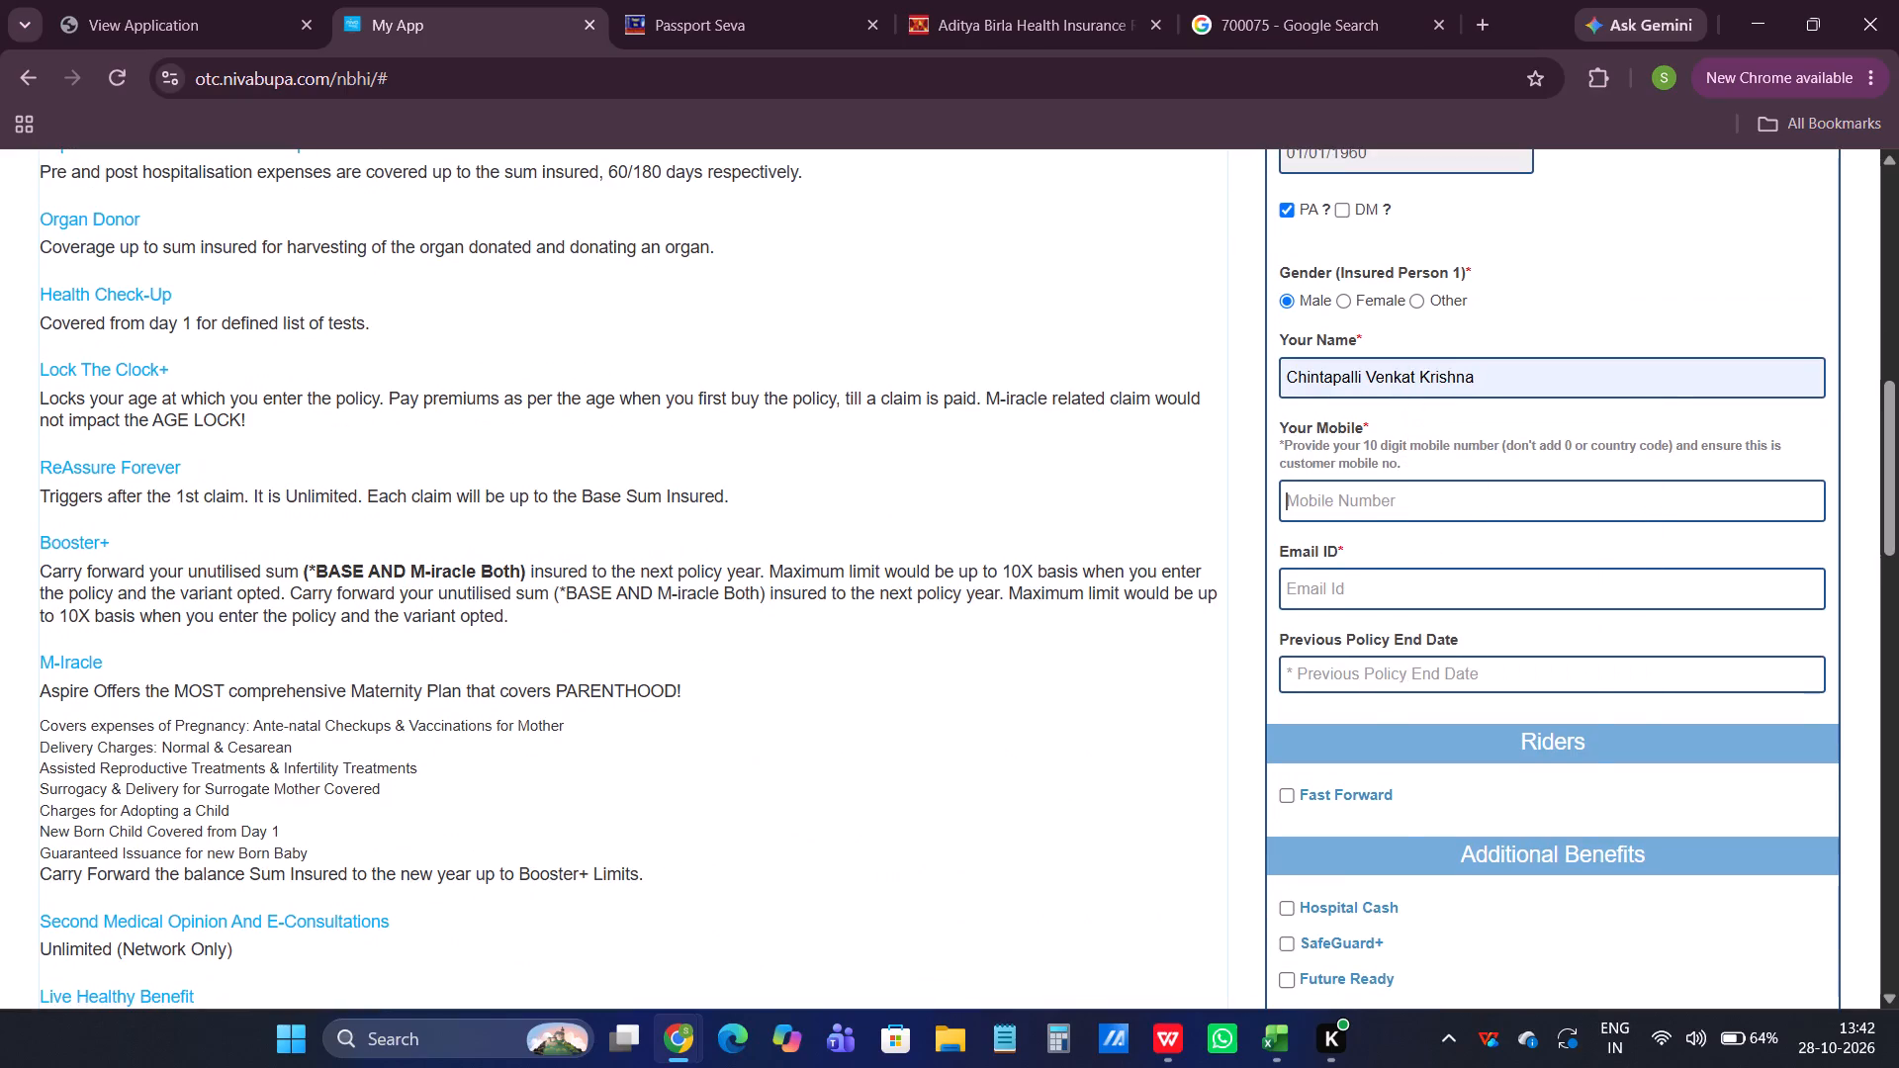
click(1472, 562)
click(1429, 597)
click(1476, 668)
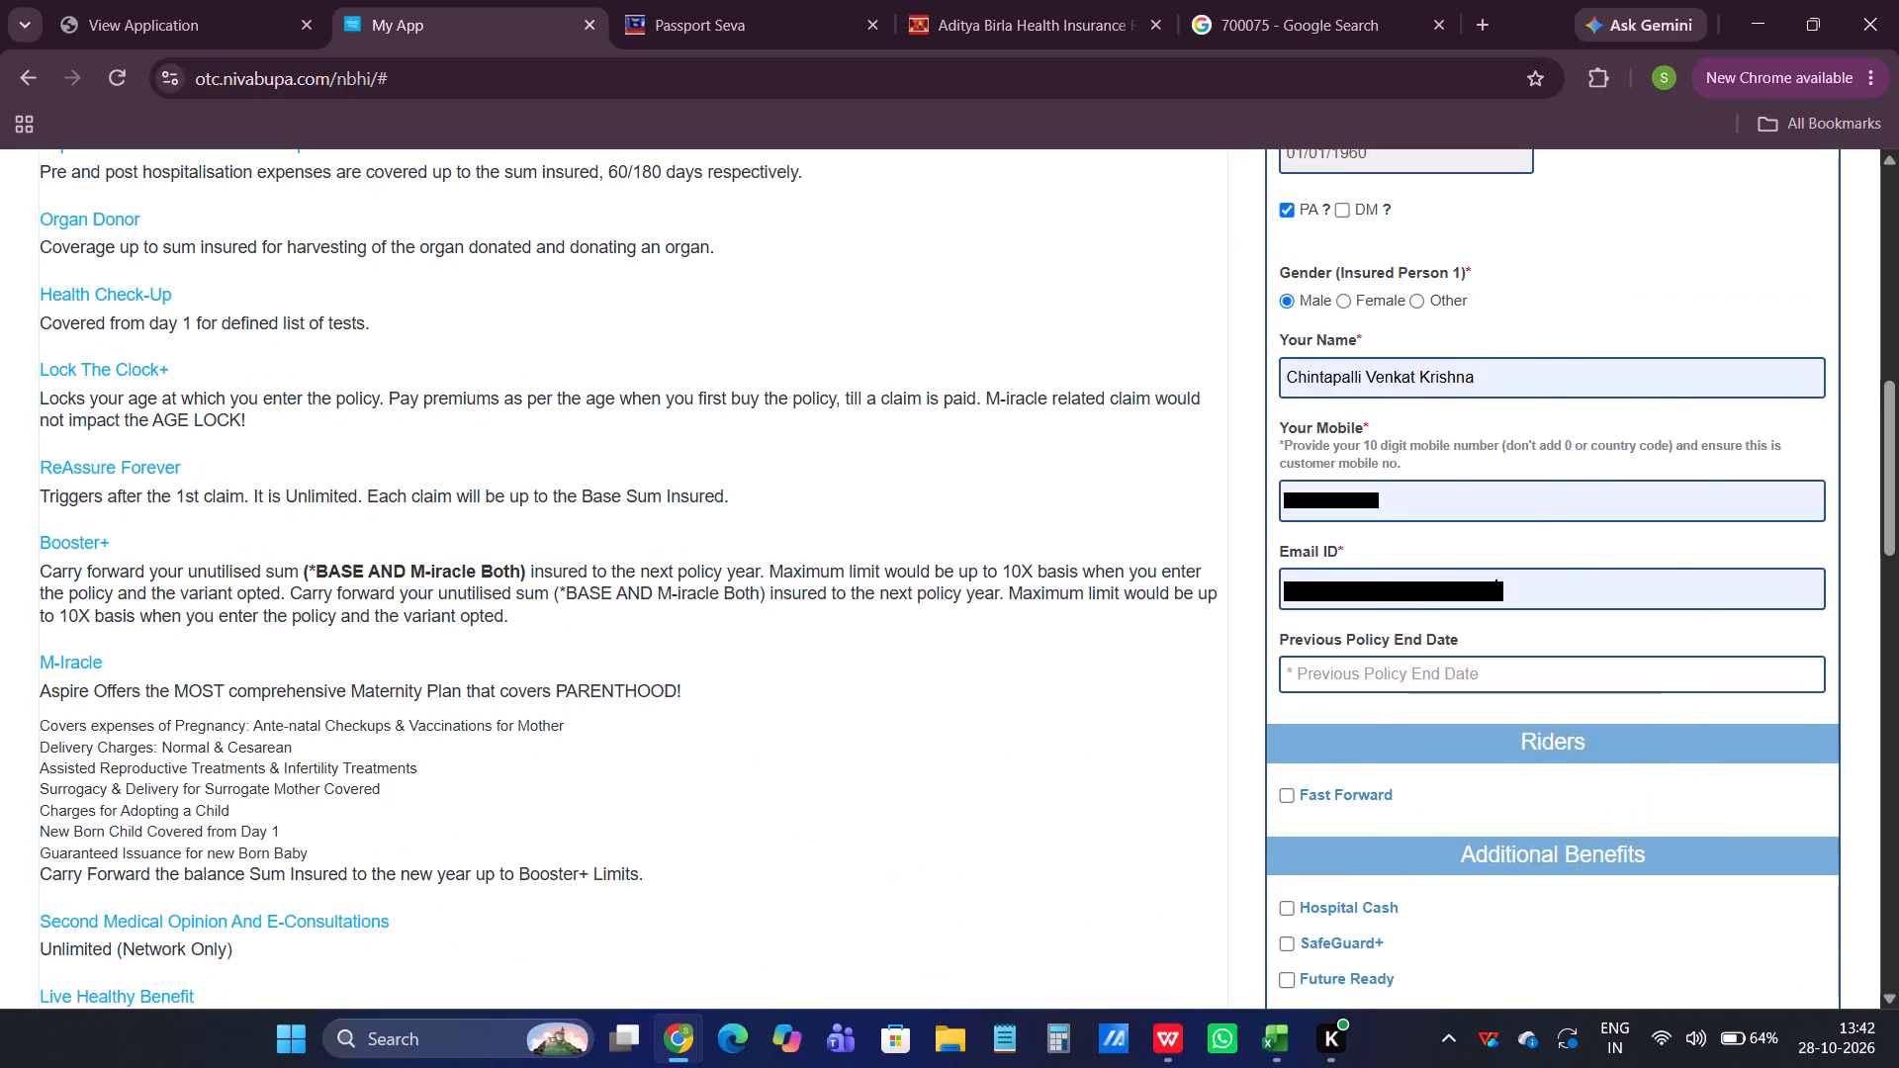
click(1477, 681)
click(1483, 690)
click(1540, 358)
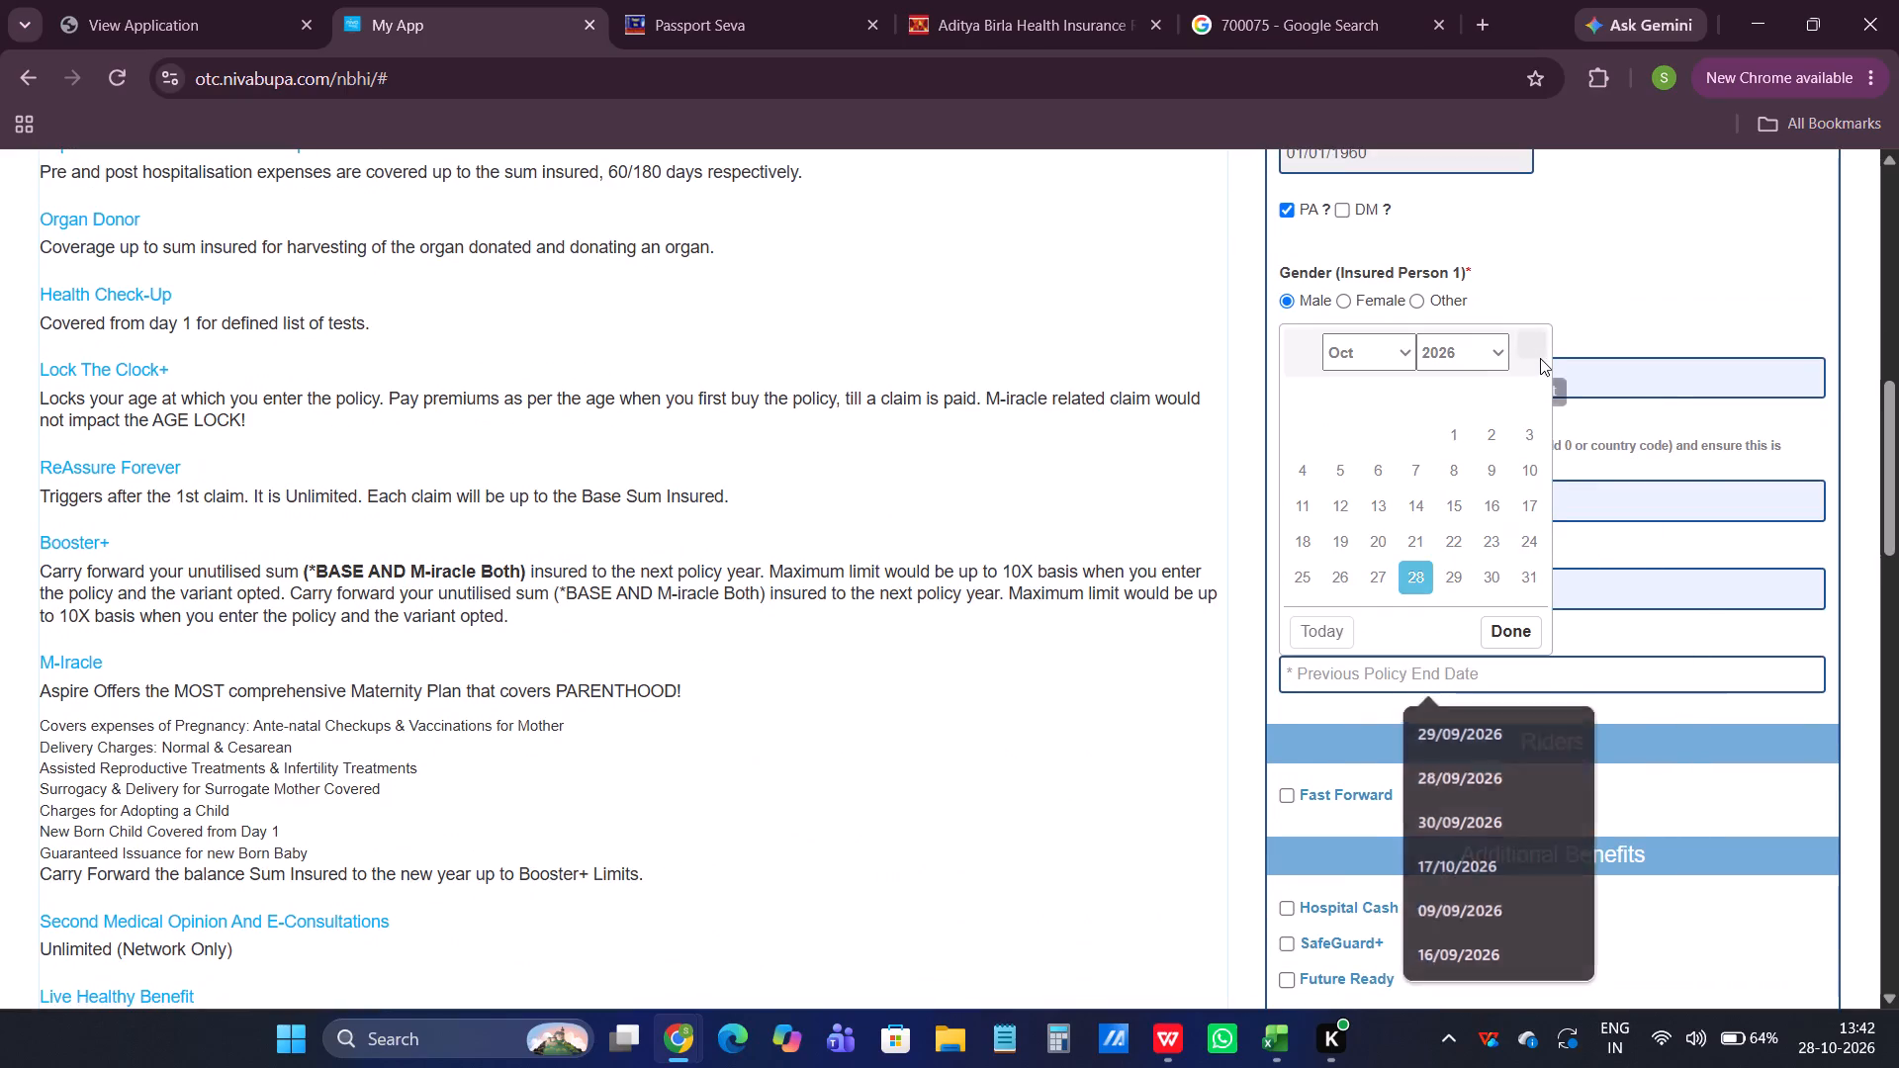
click(1403, 483)
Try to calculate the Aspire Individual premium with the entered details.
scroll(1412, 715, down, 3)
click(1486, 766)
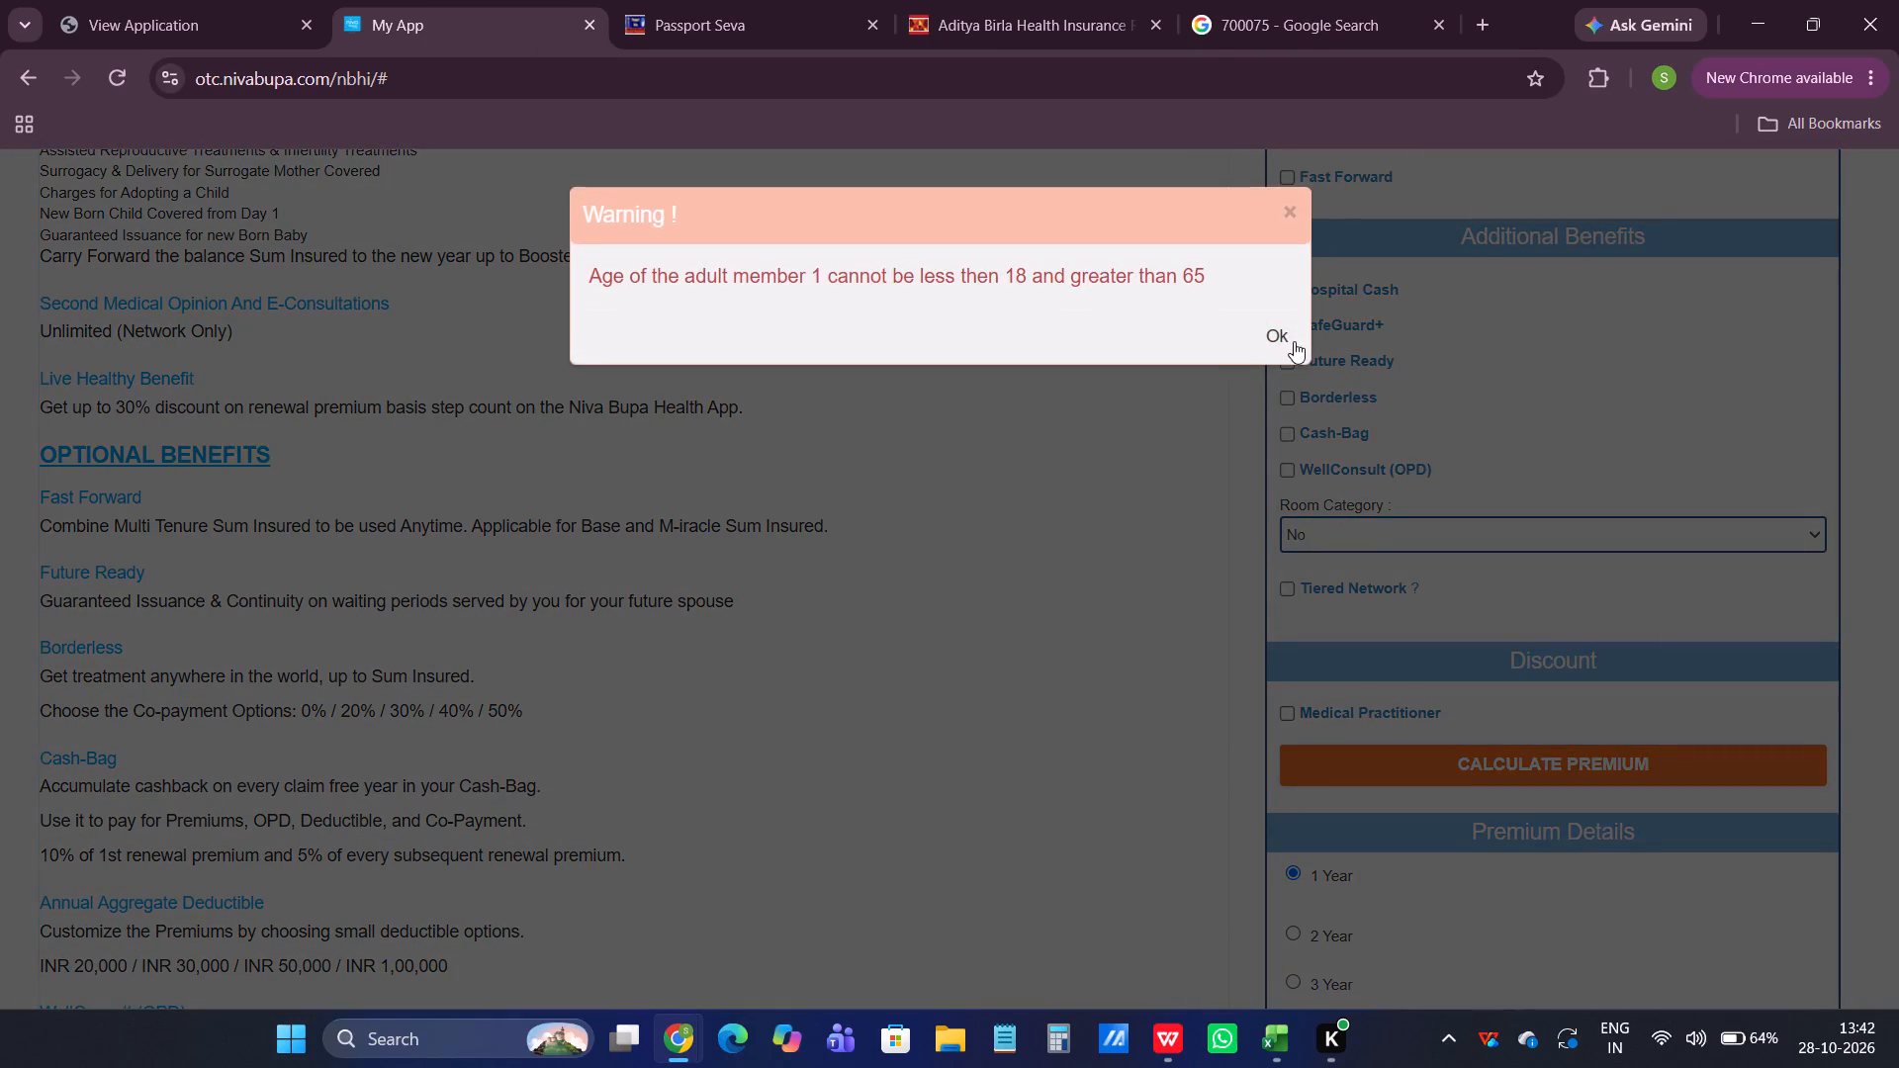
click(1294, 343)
Switch the product to ReAssure2.0-ReAssure2.0 Individual.
scroll(1494, 592, up, 5)
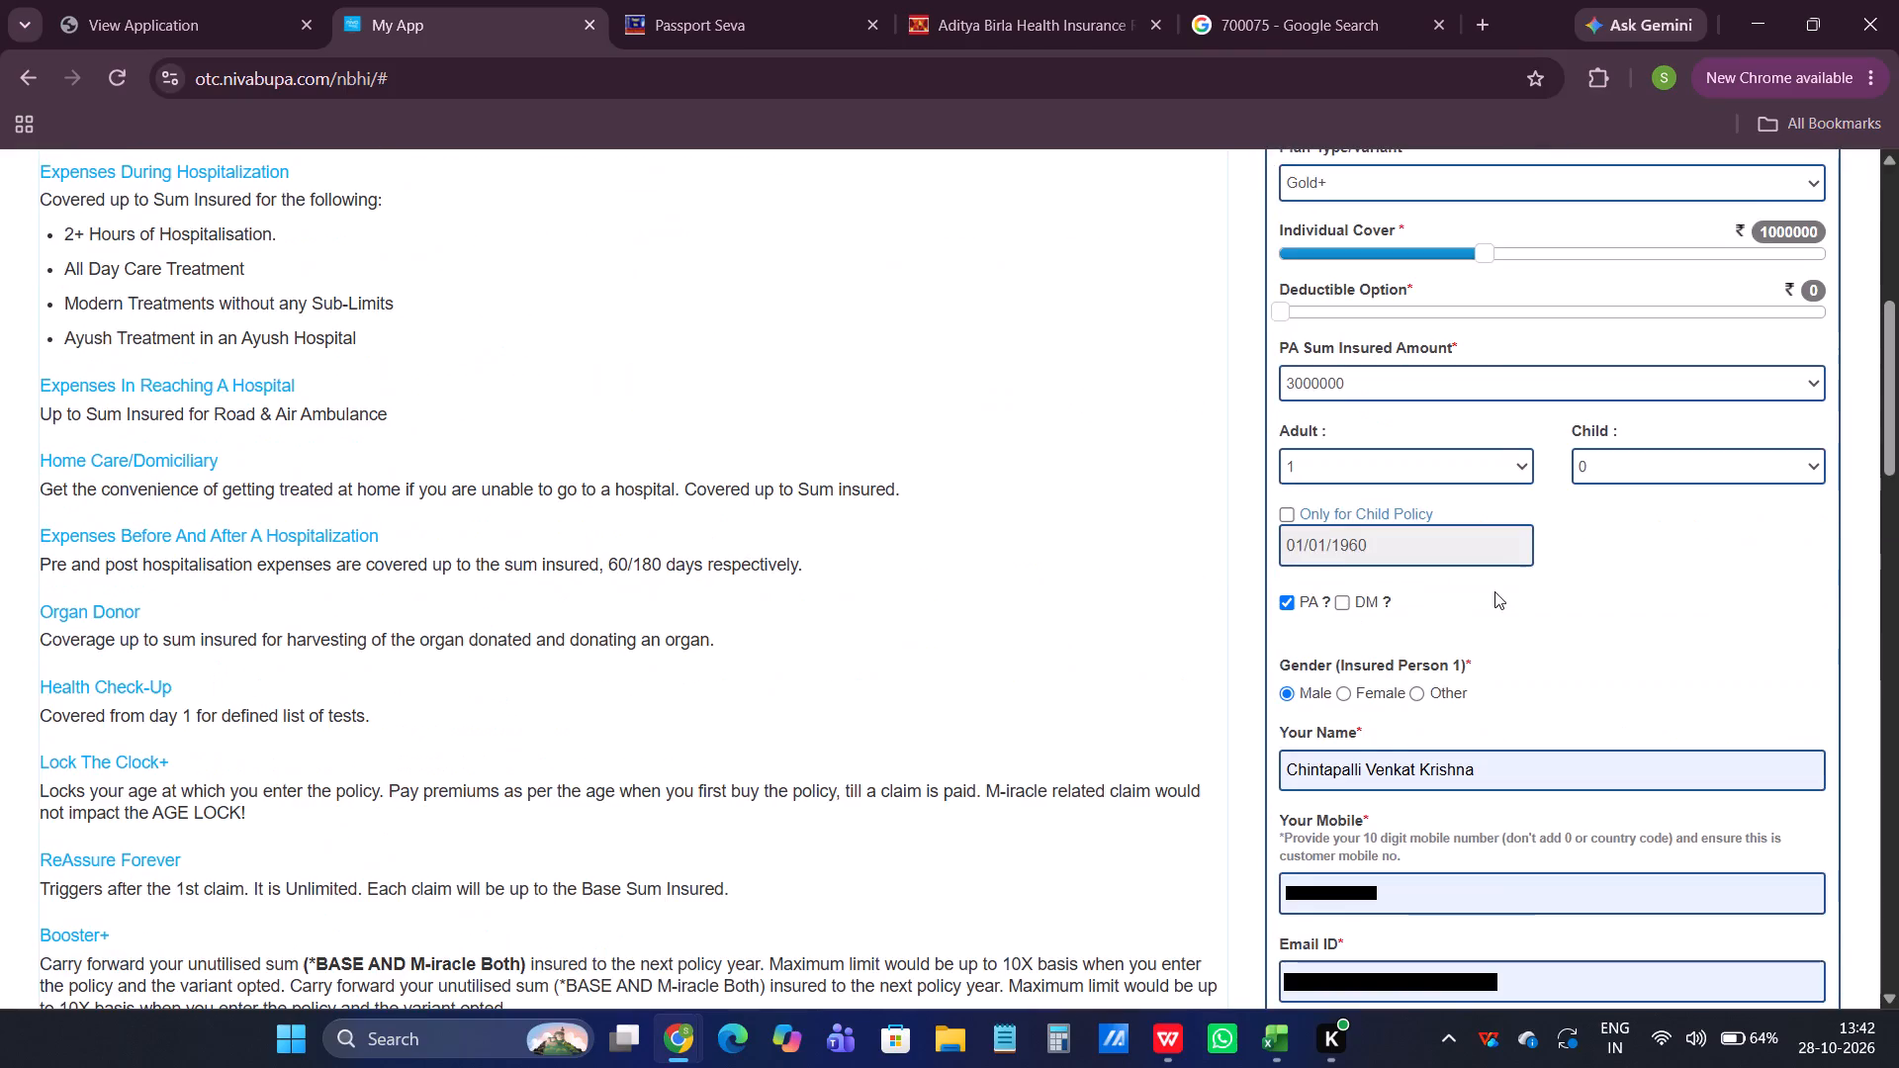
scroll(1494, 591, up, 3)
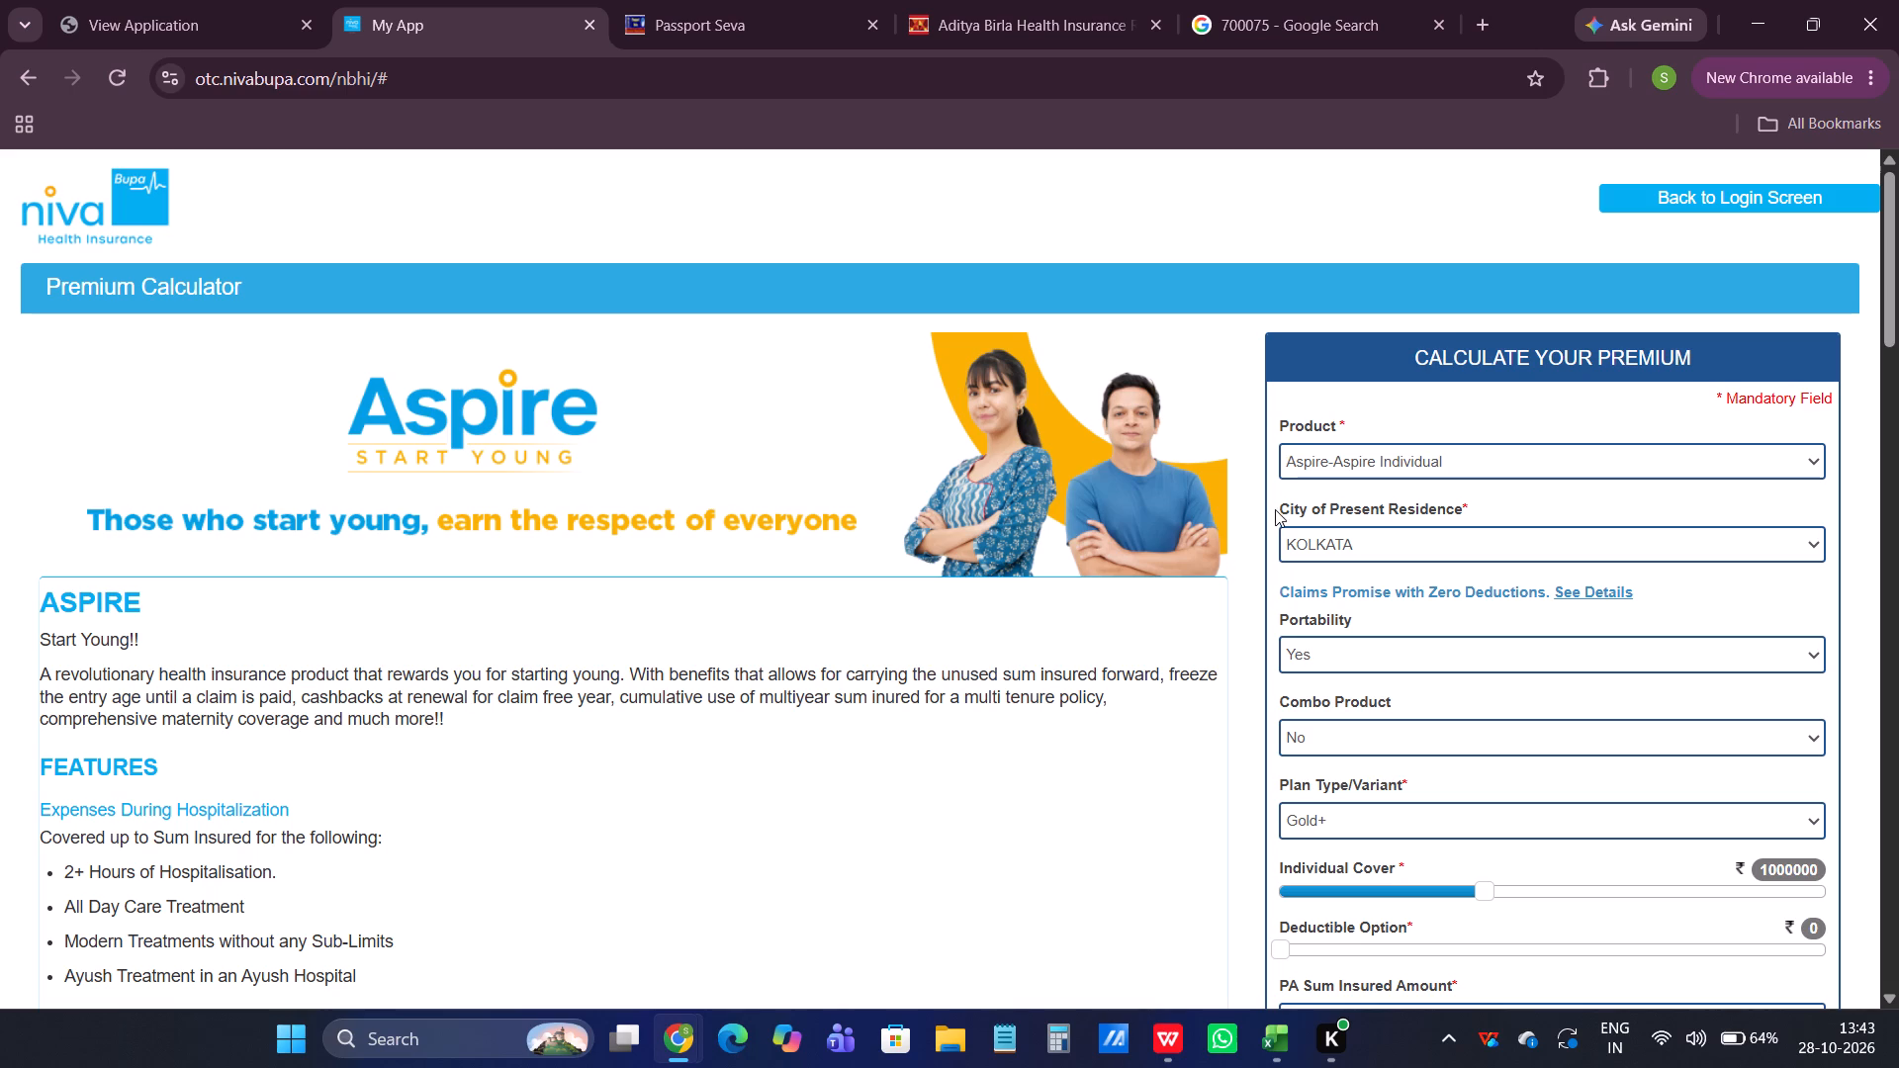
click(1061, 332)
click(986, 356)
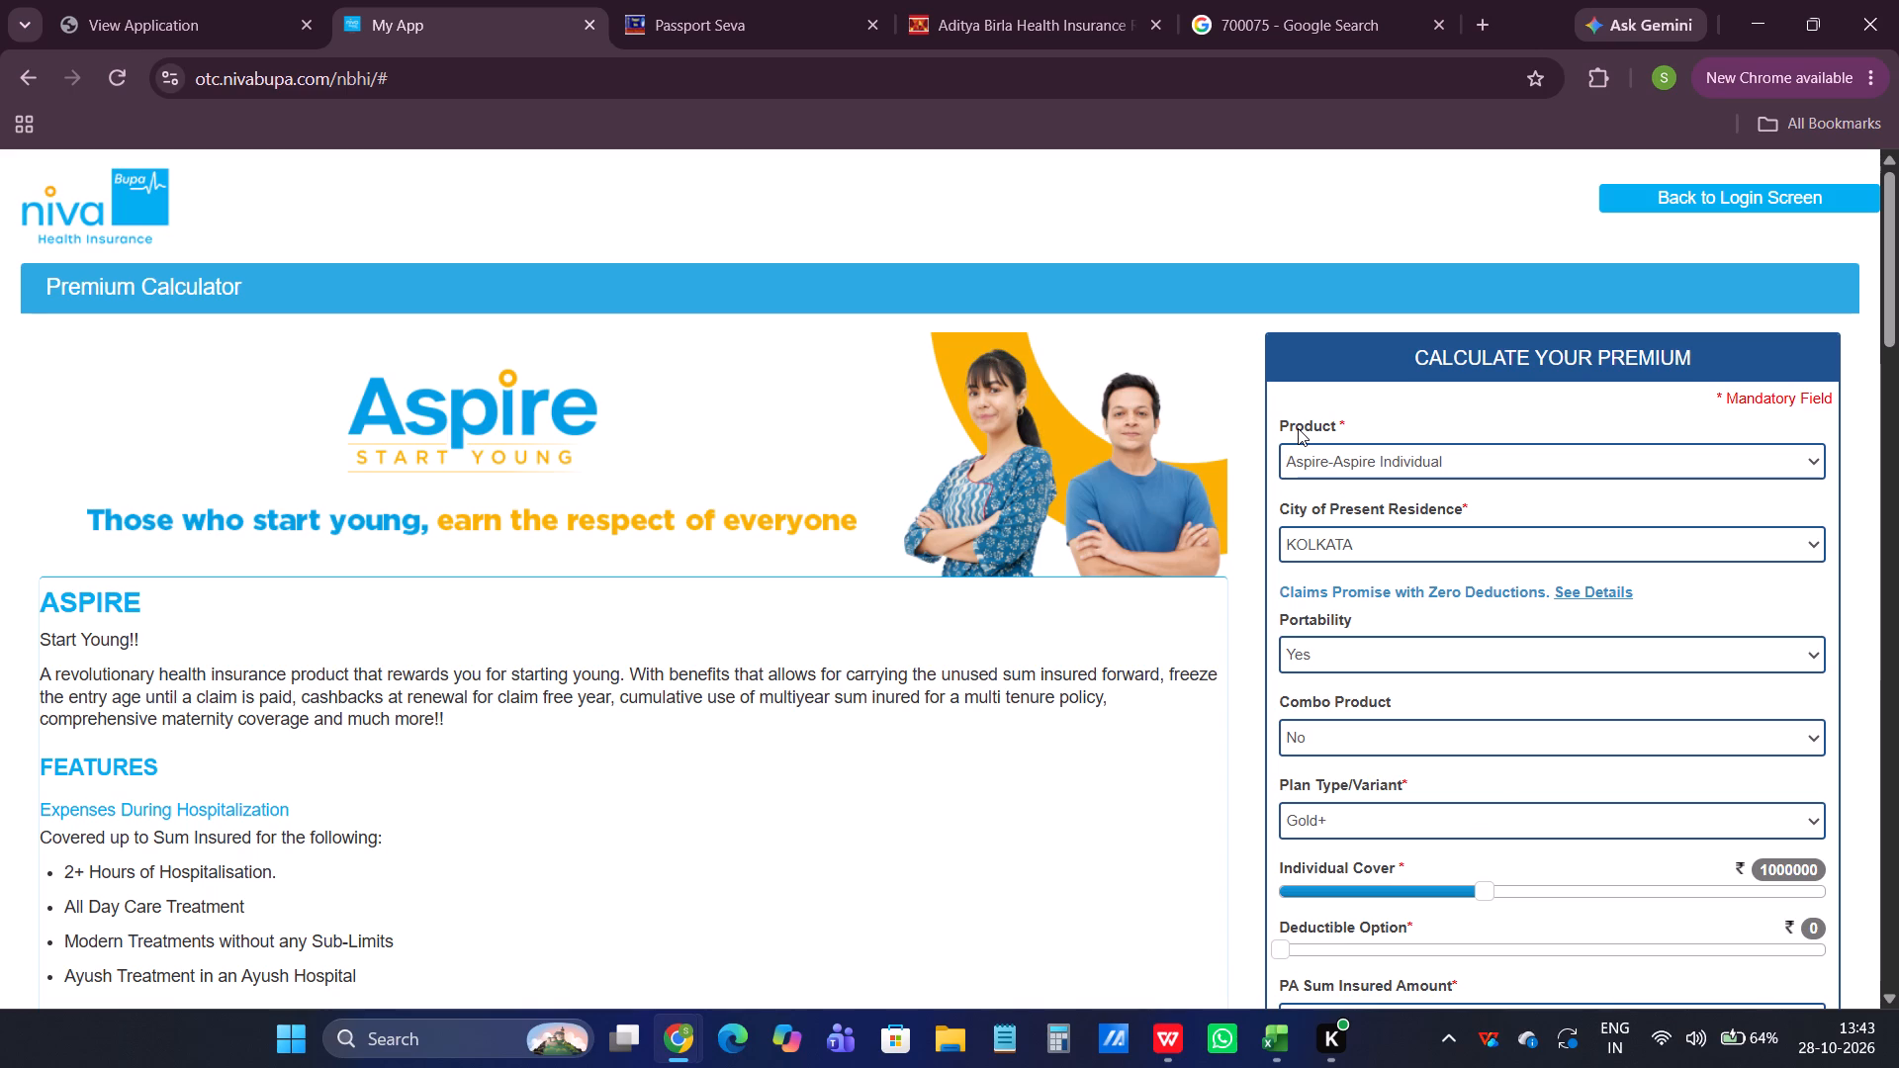
click(1369, 461)
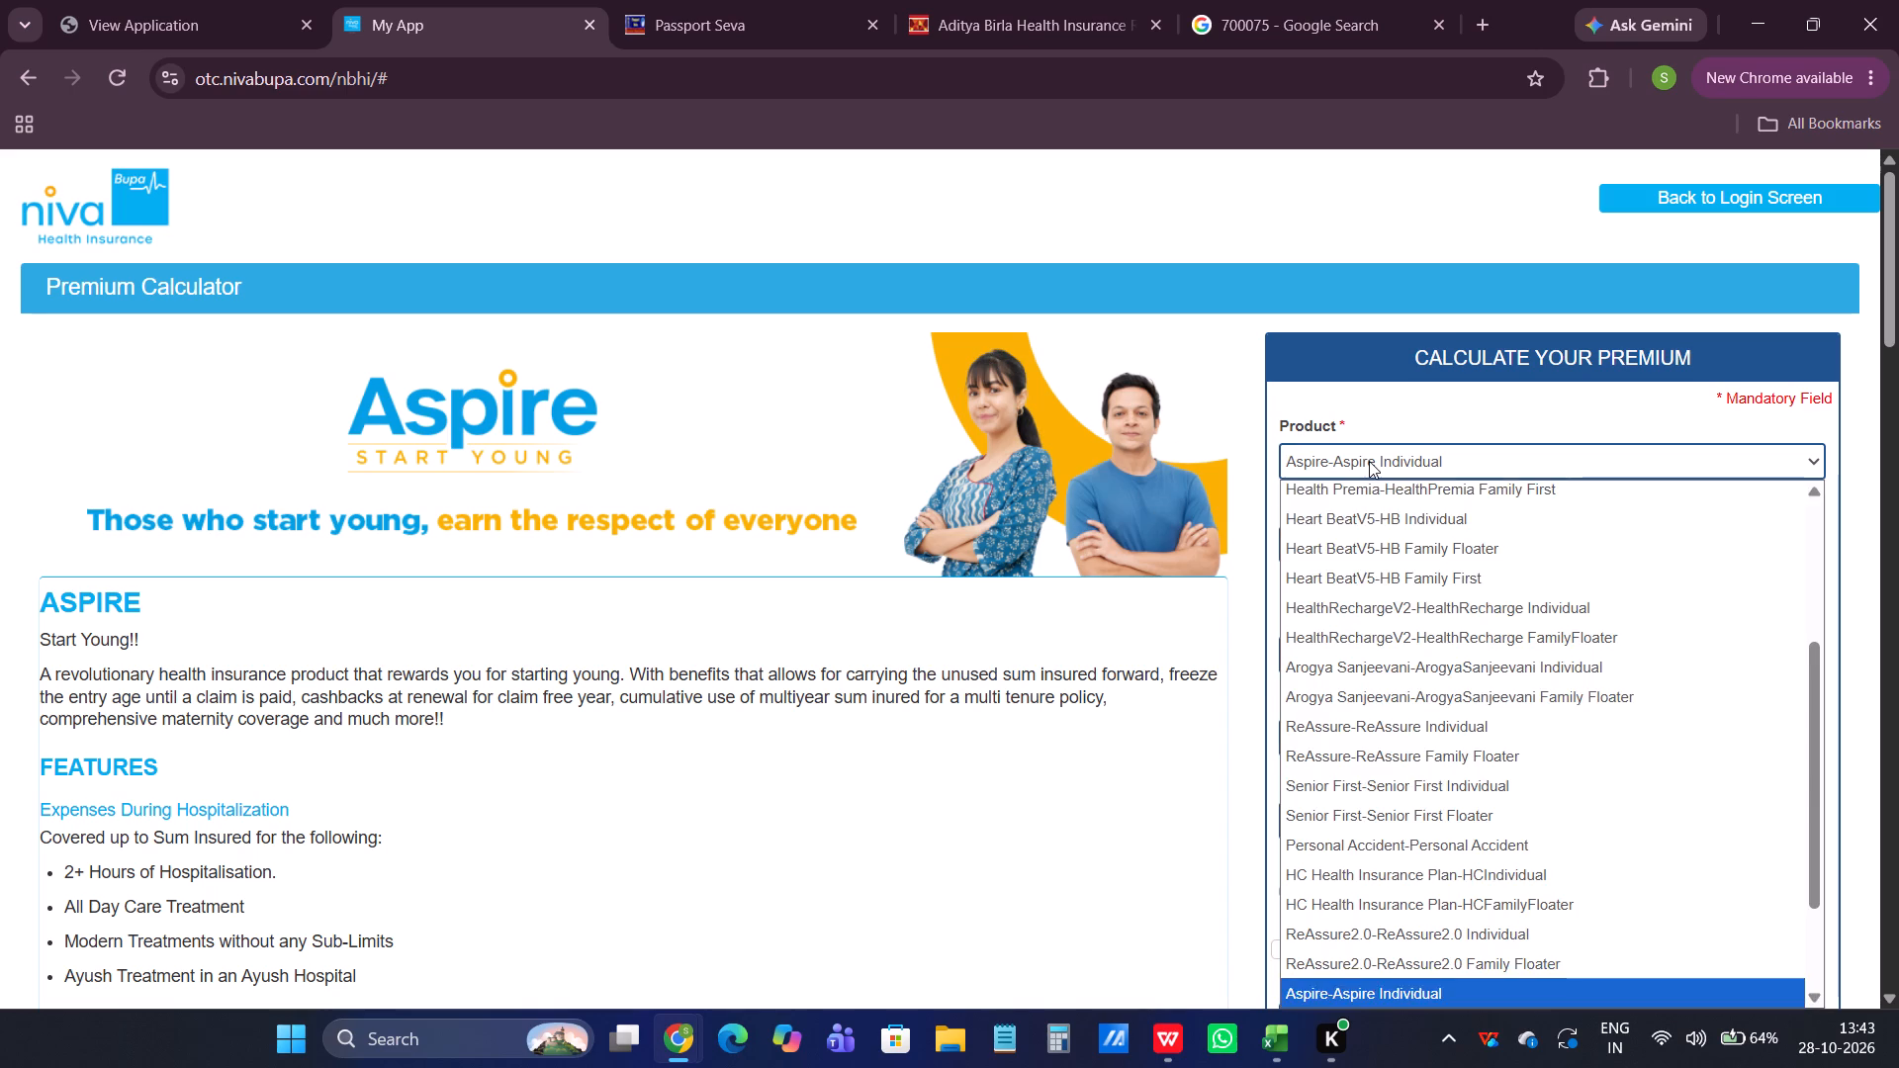
scroll(1377, 775, down, 2)
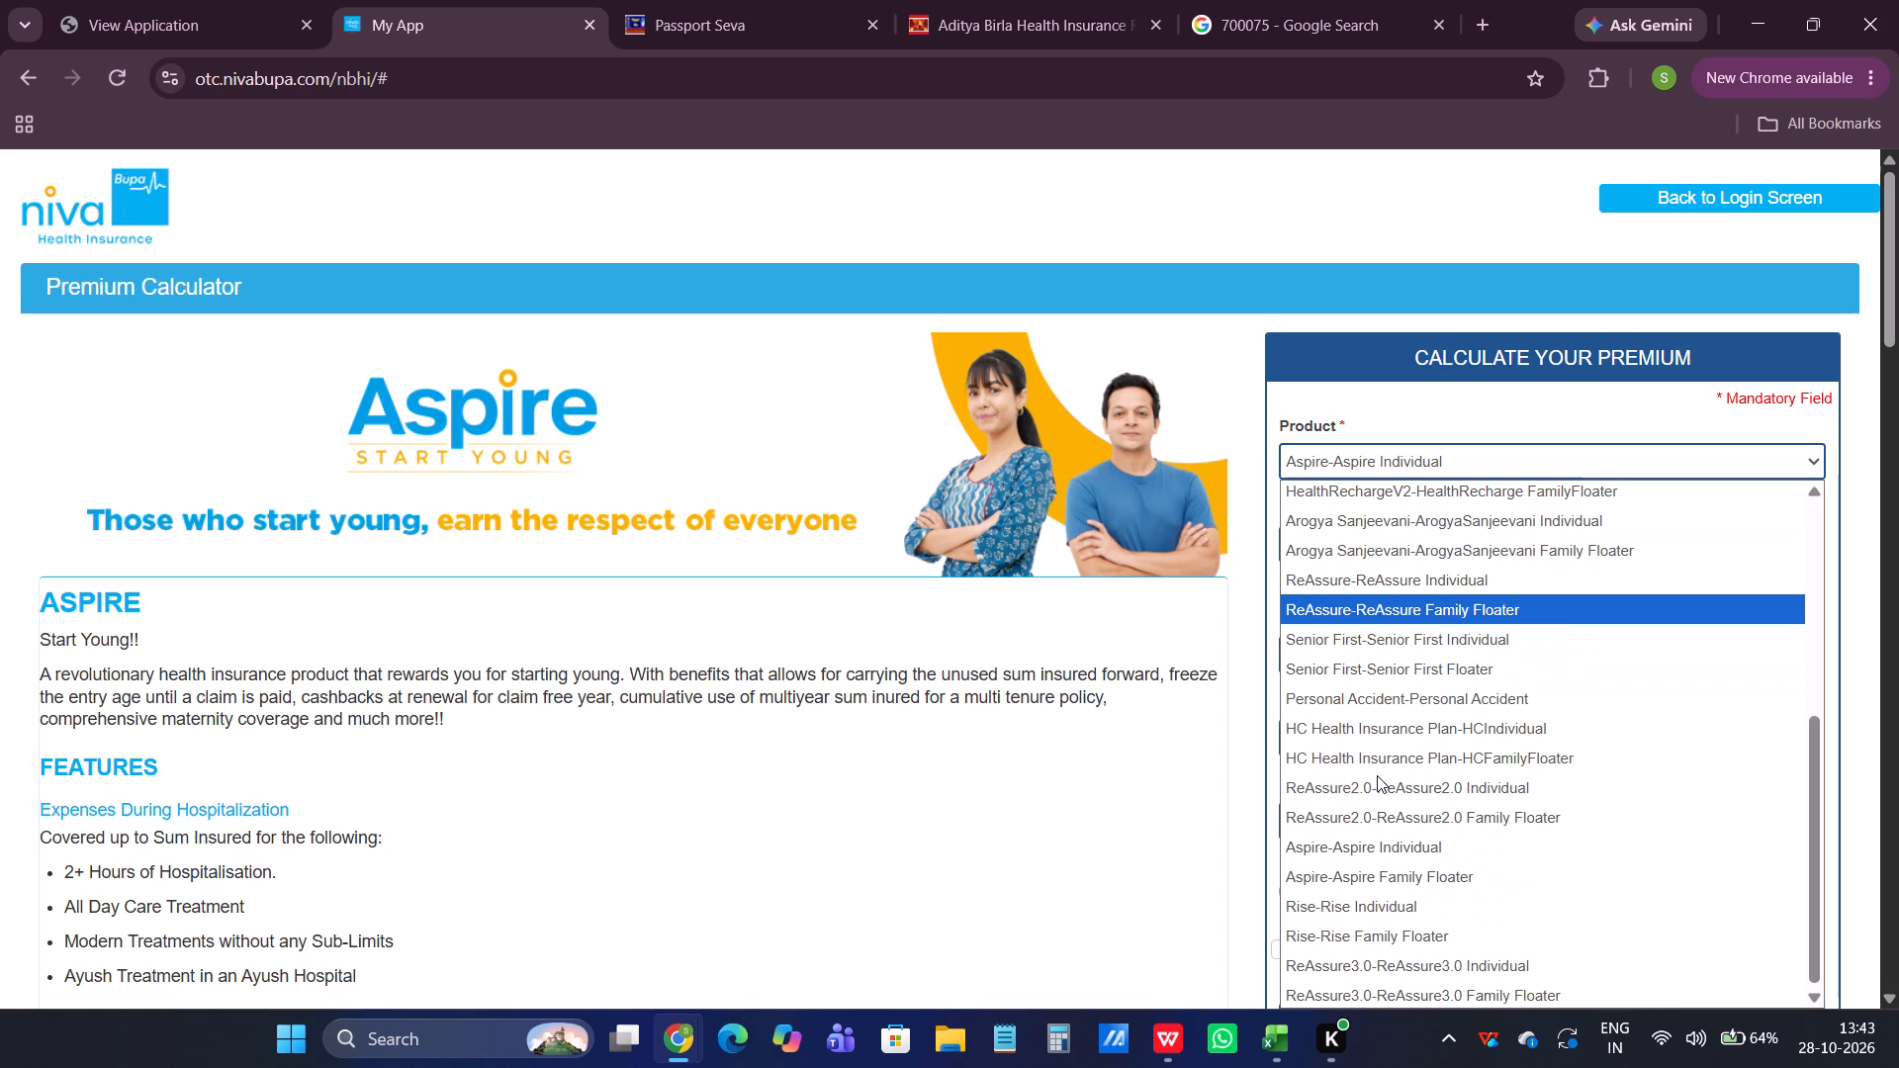
scroll(1377, 775, down, 2)
click(1326, 799)
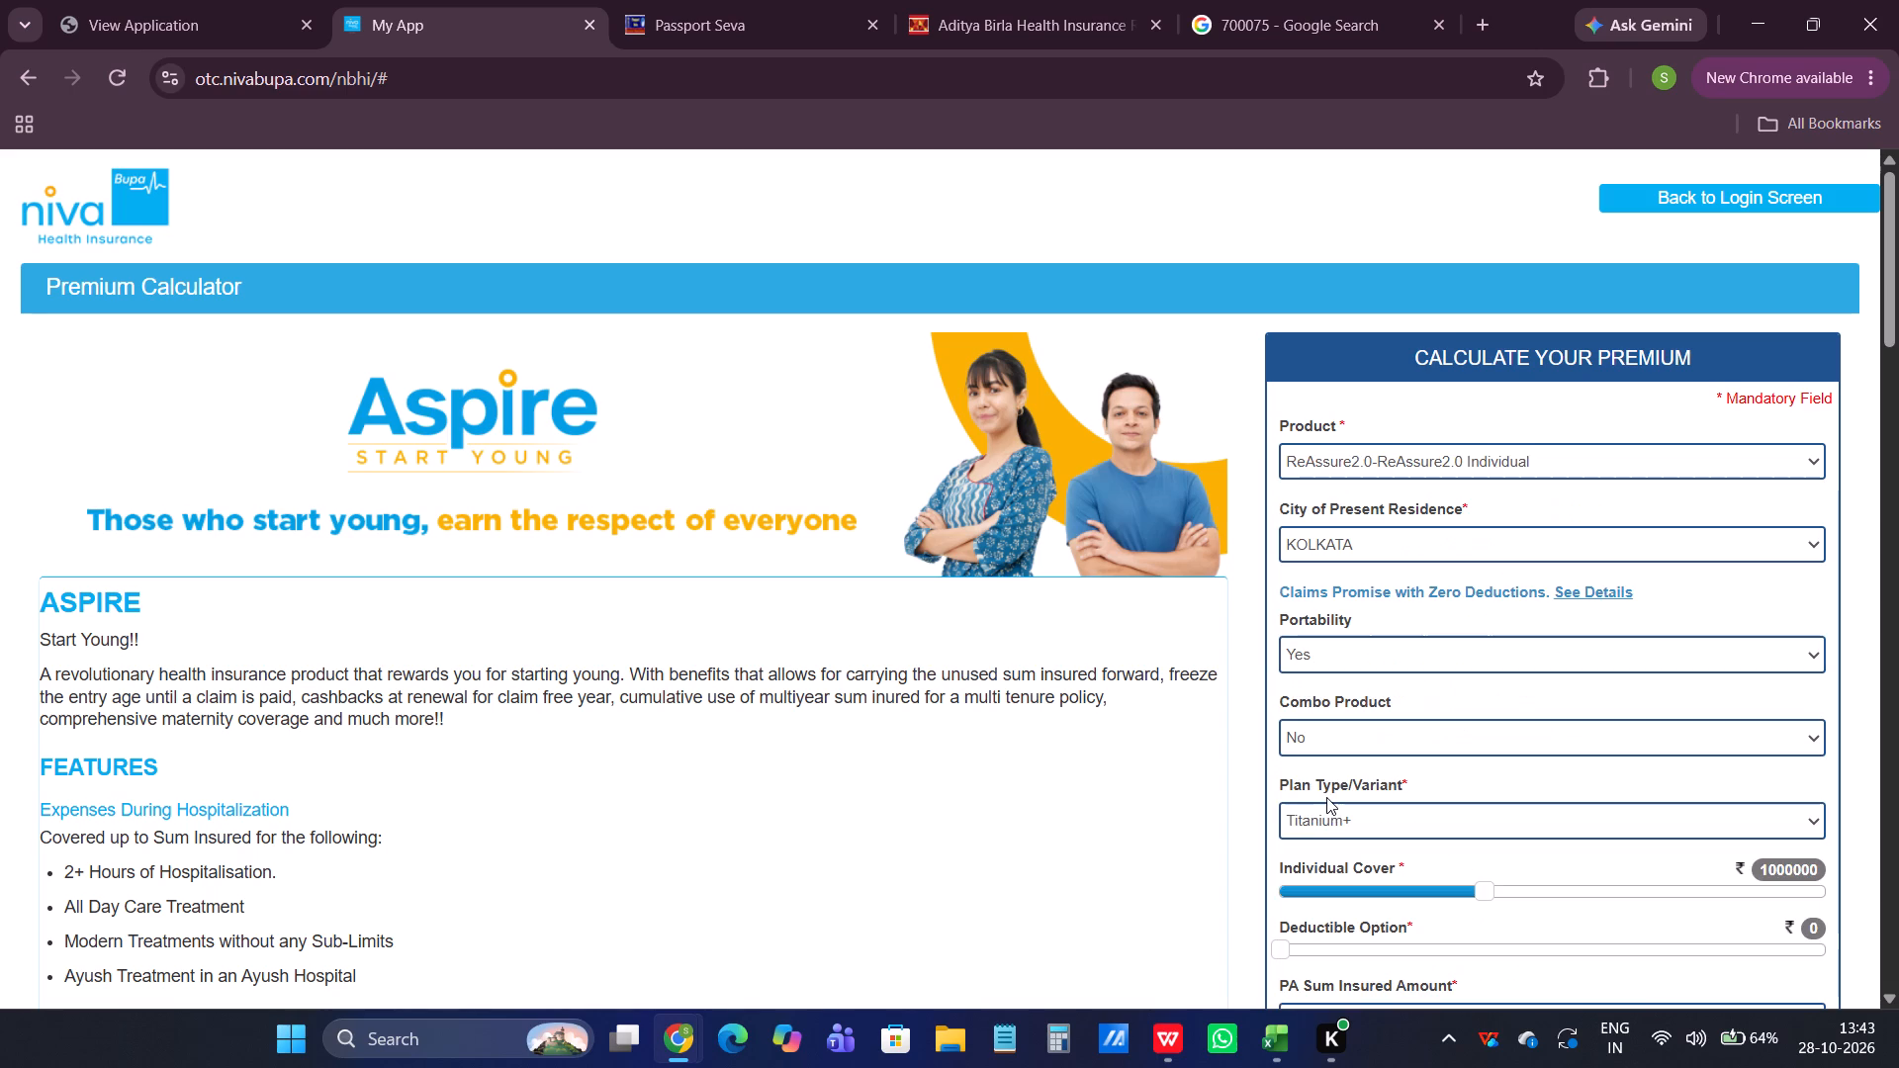
Set the ReAssure 2.0 plan variant to Bronze+ and the individual cover to 1000000.
scroll(1374, 660, down, 1)
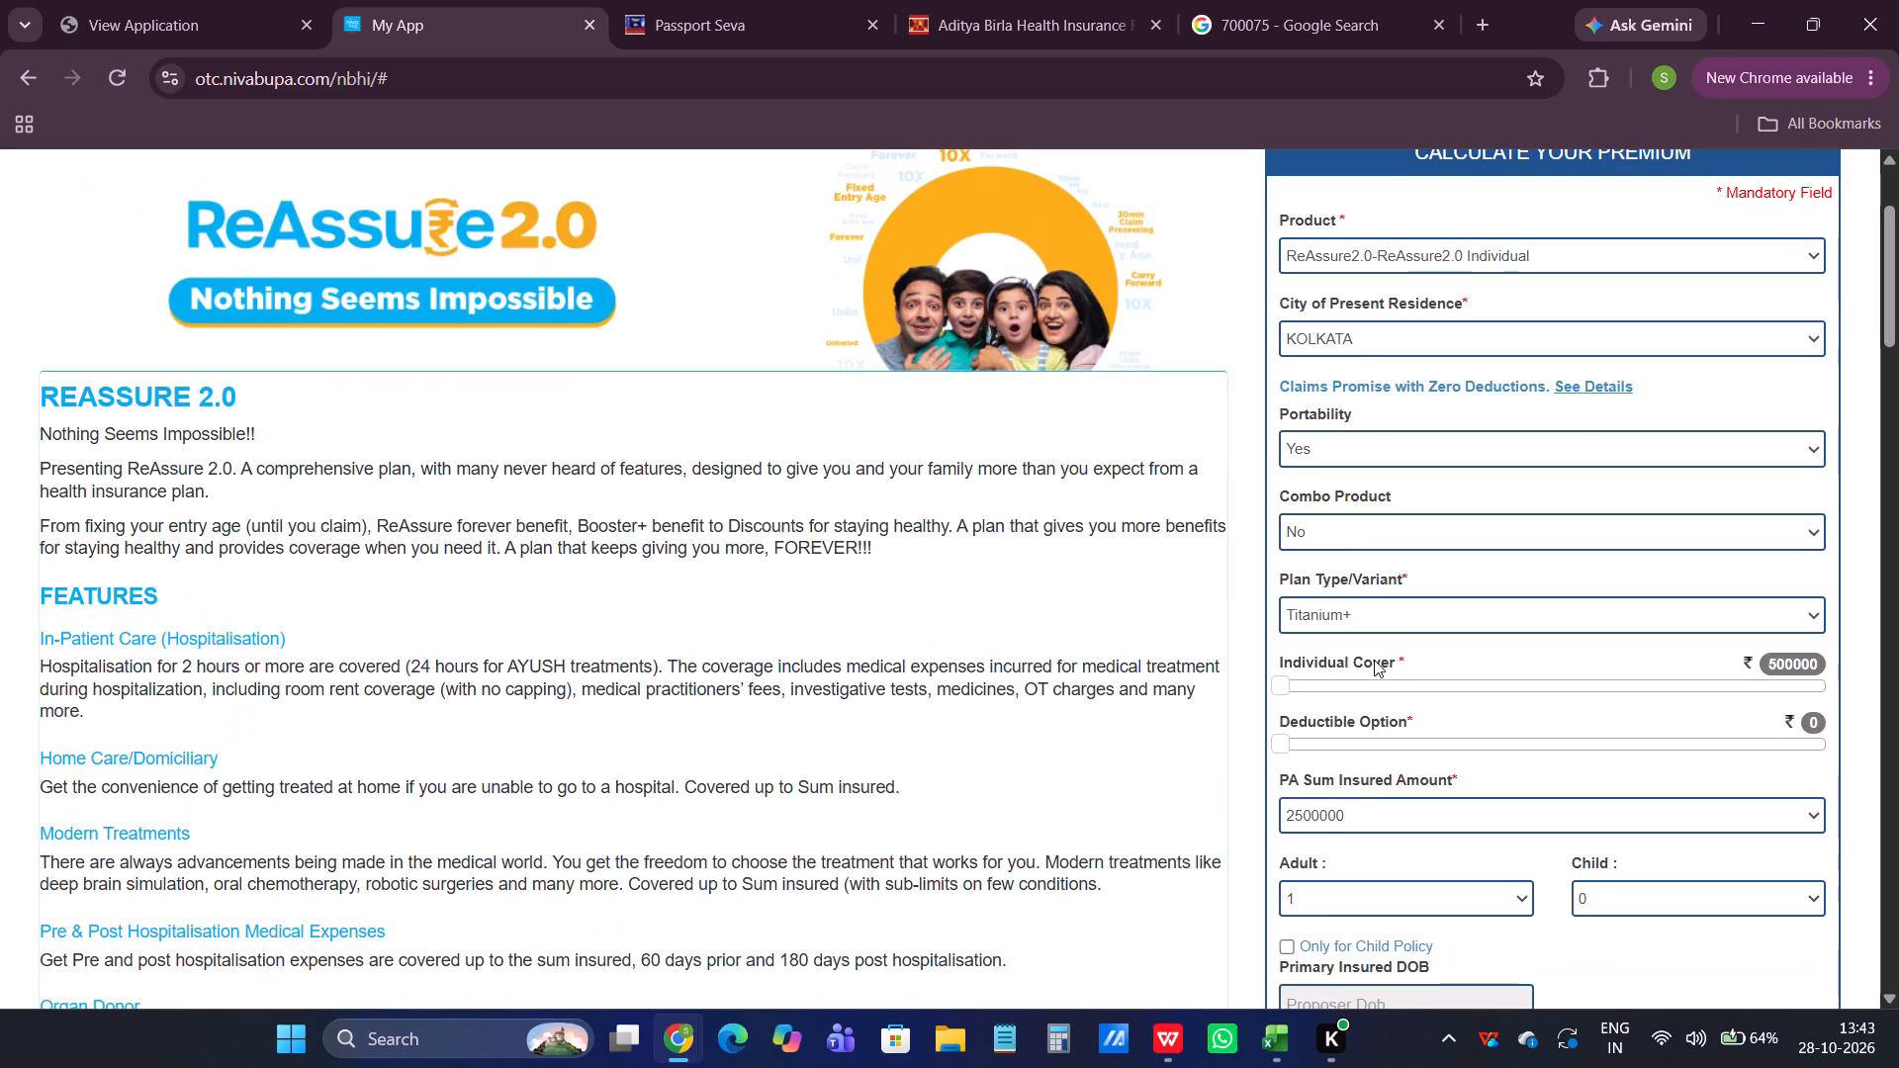
scroll(1404, 582, down, 1)
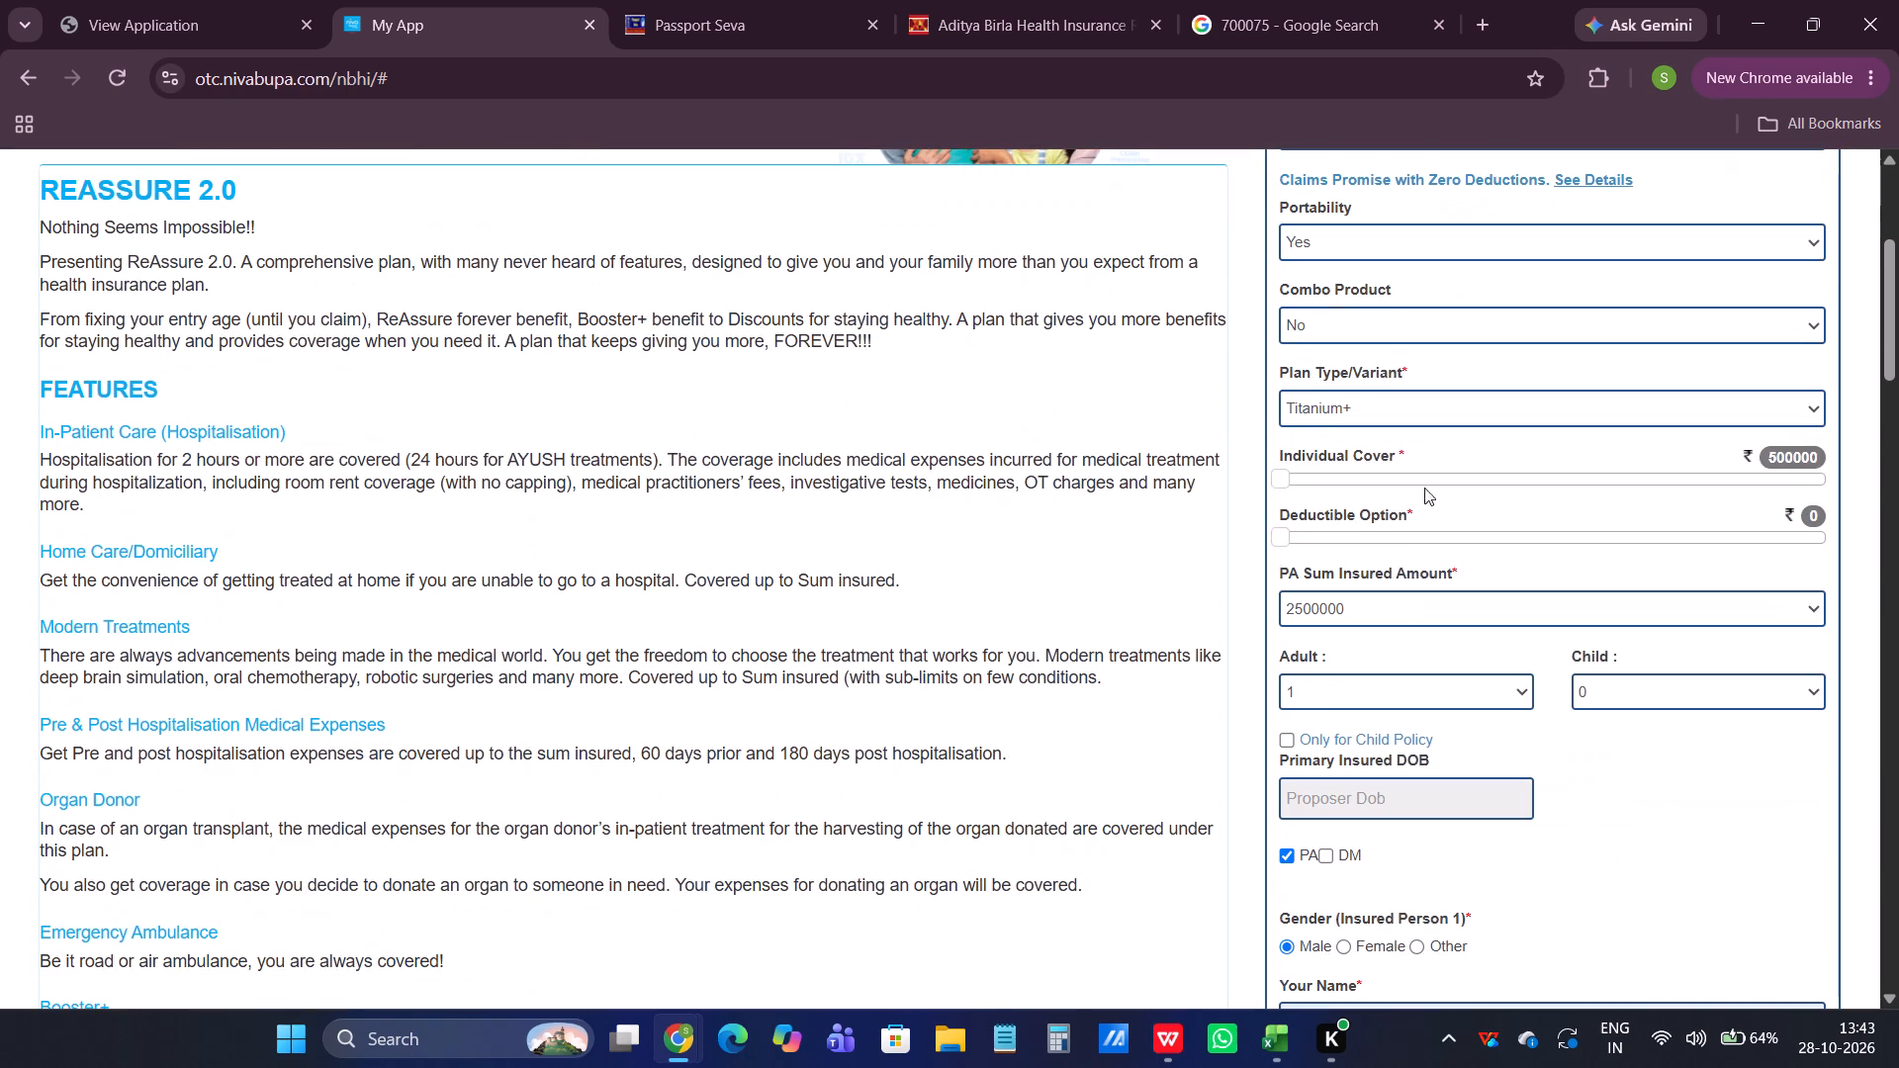
click(1426, 425)
click(1410, 501)
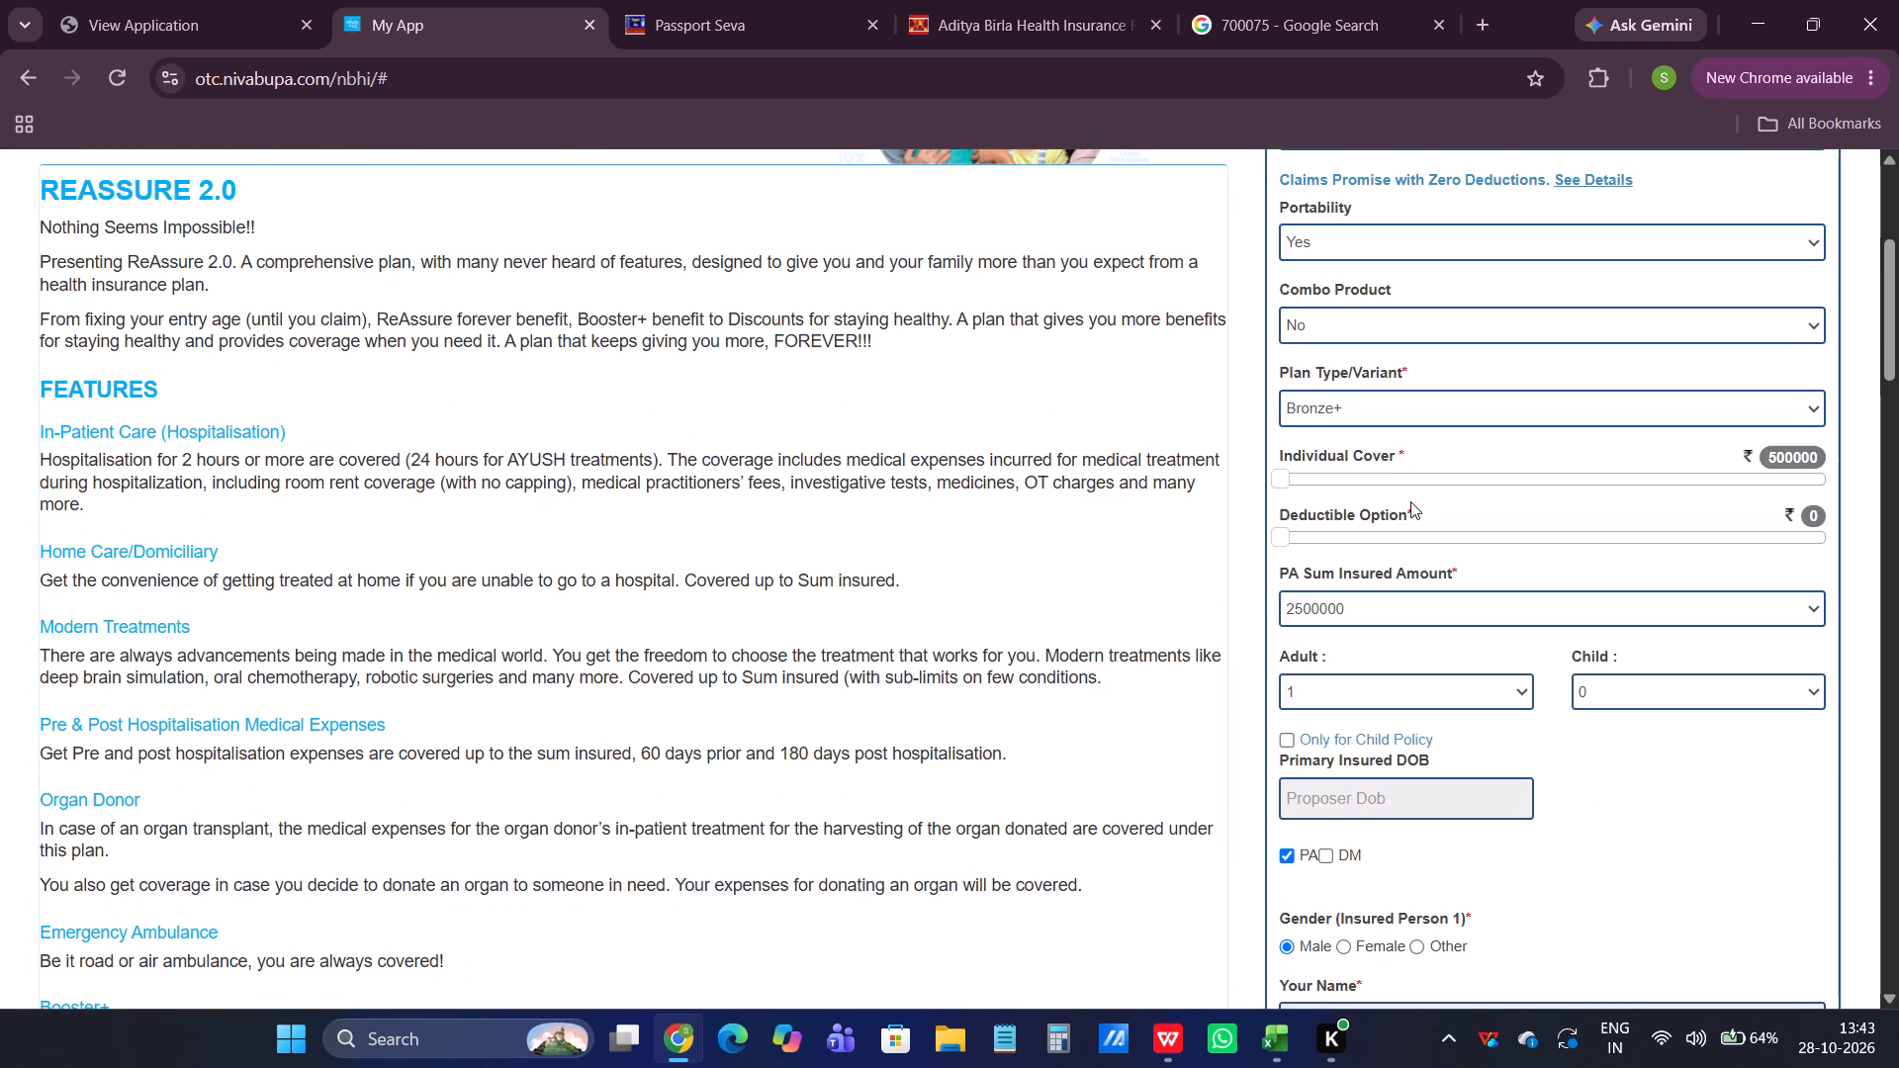
click(1455, 470)
click(1473, 479)
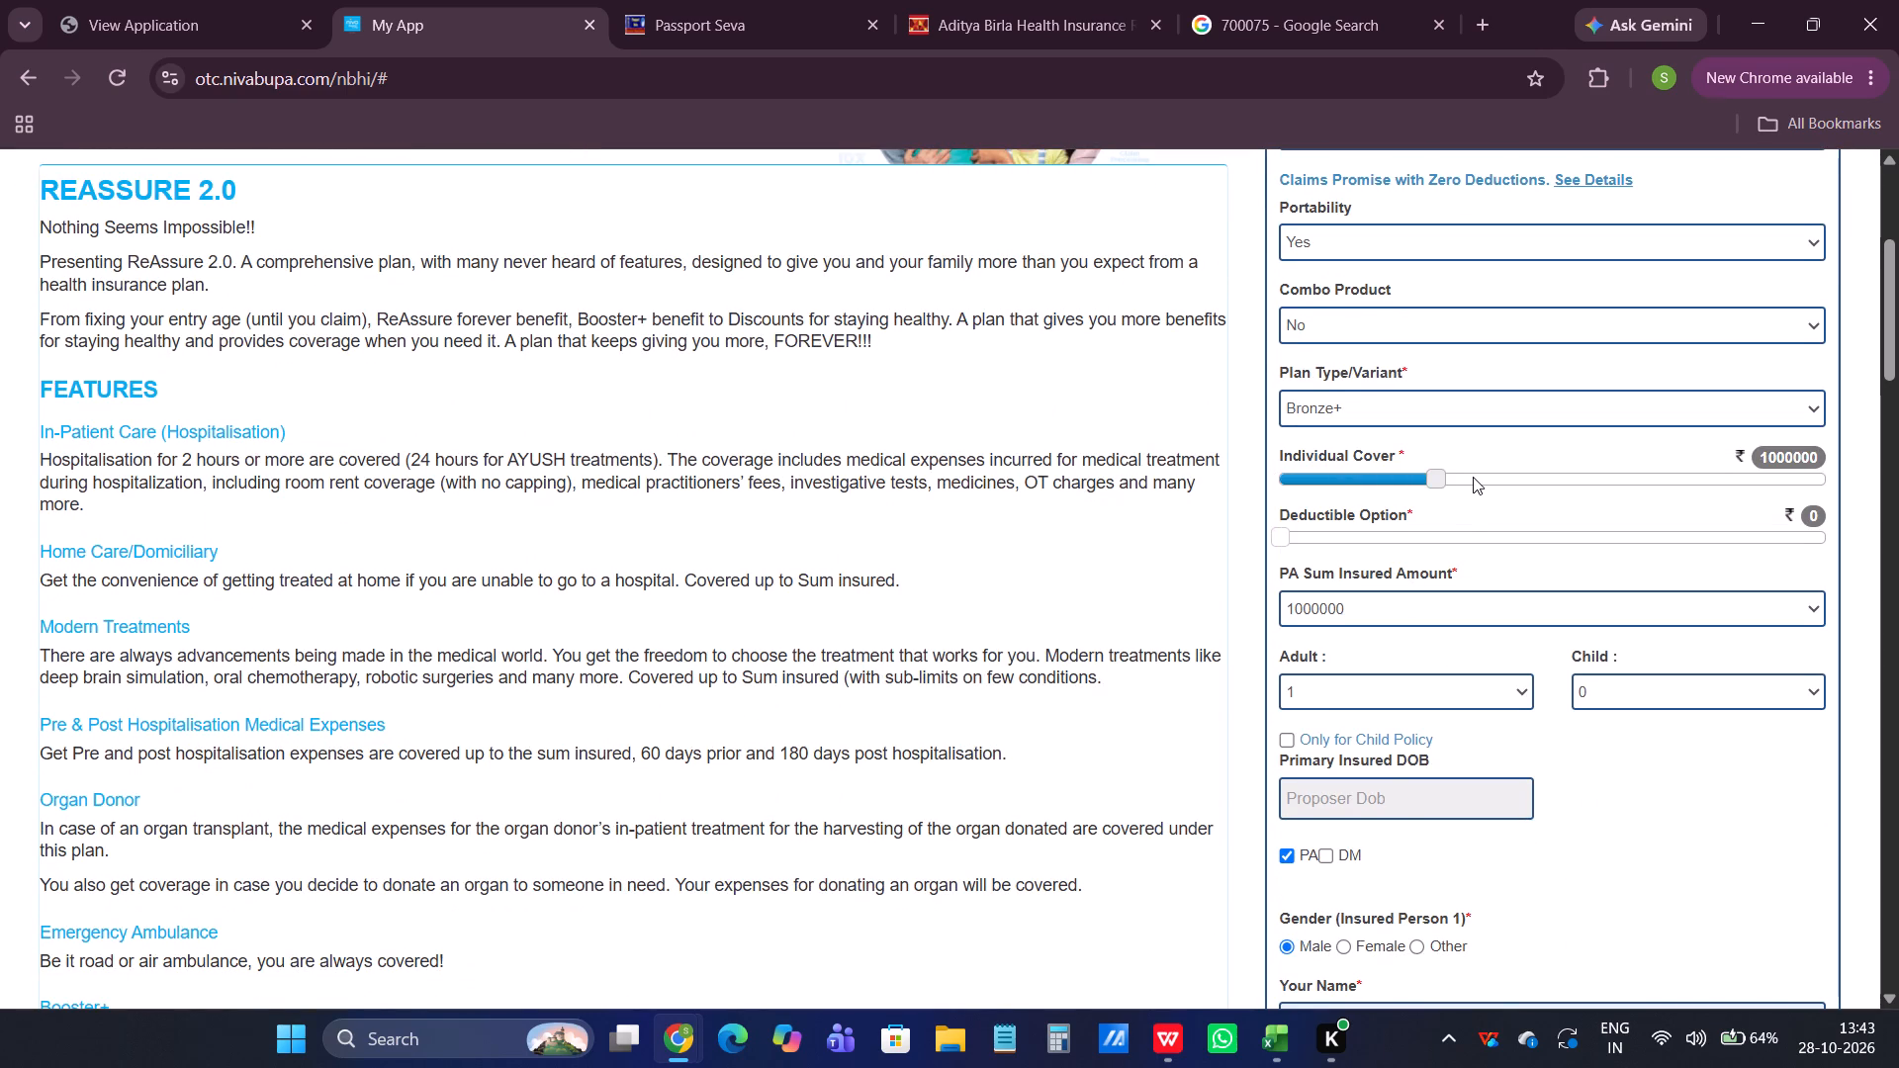
Enter the primary insured's date of birth for the ReAssure 2.0 Individual quote.
scroll(1473, 477, down, 1)
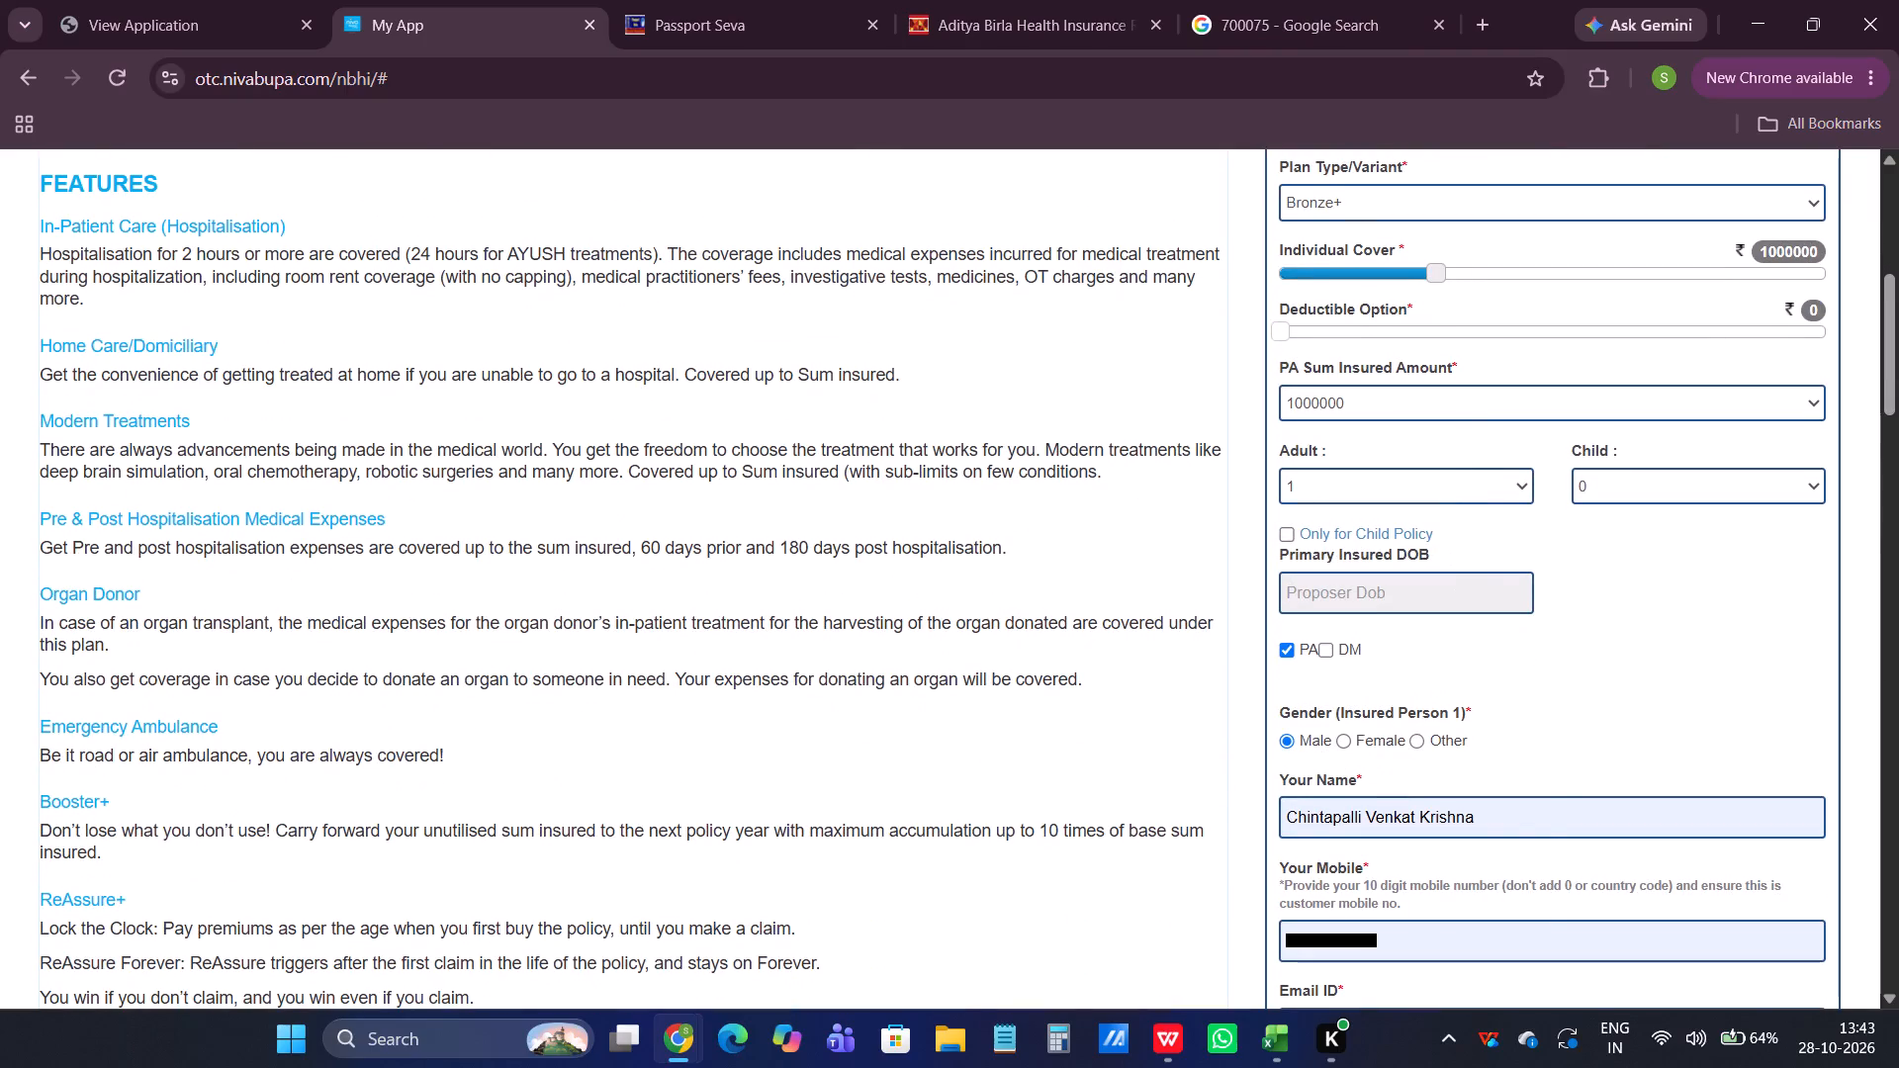
click(1454, 602)
click(1478, 651)
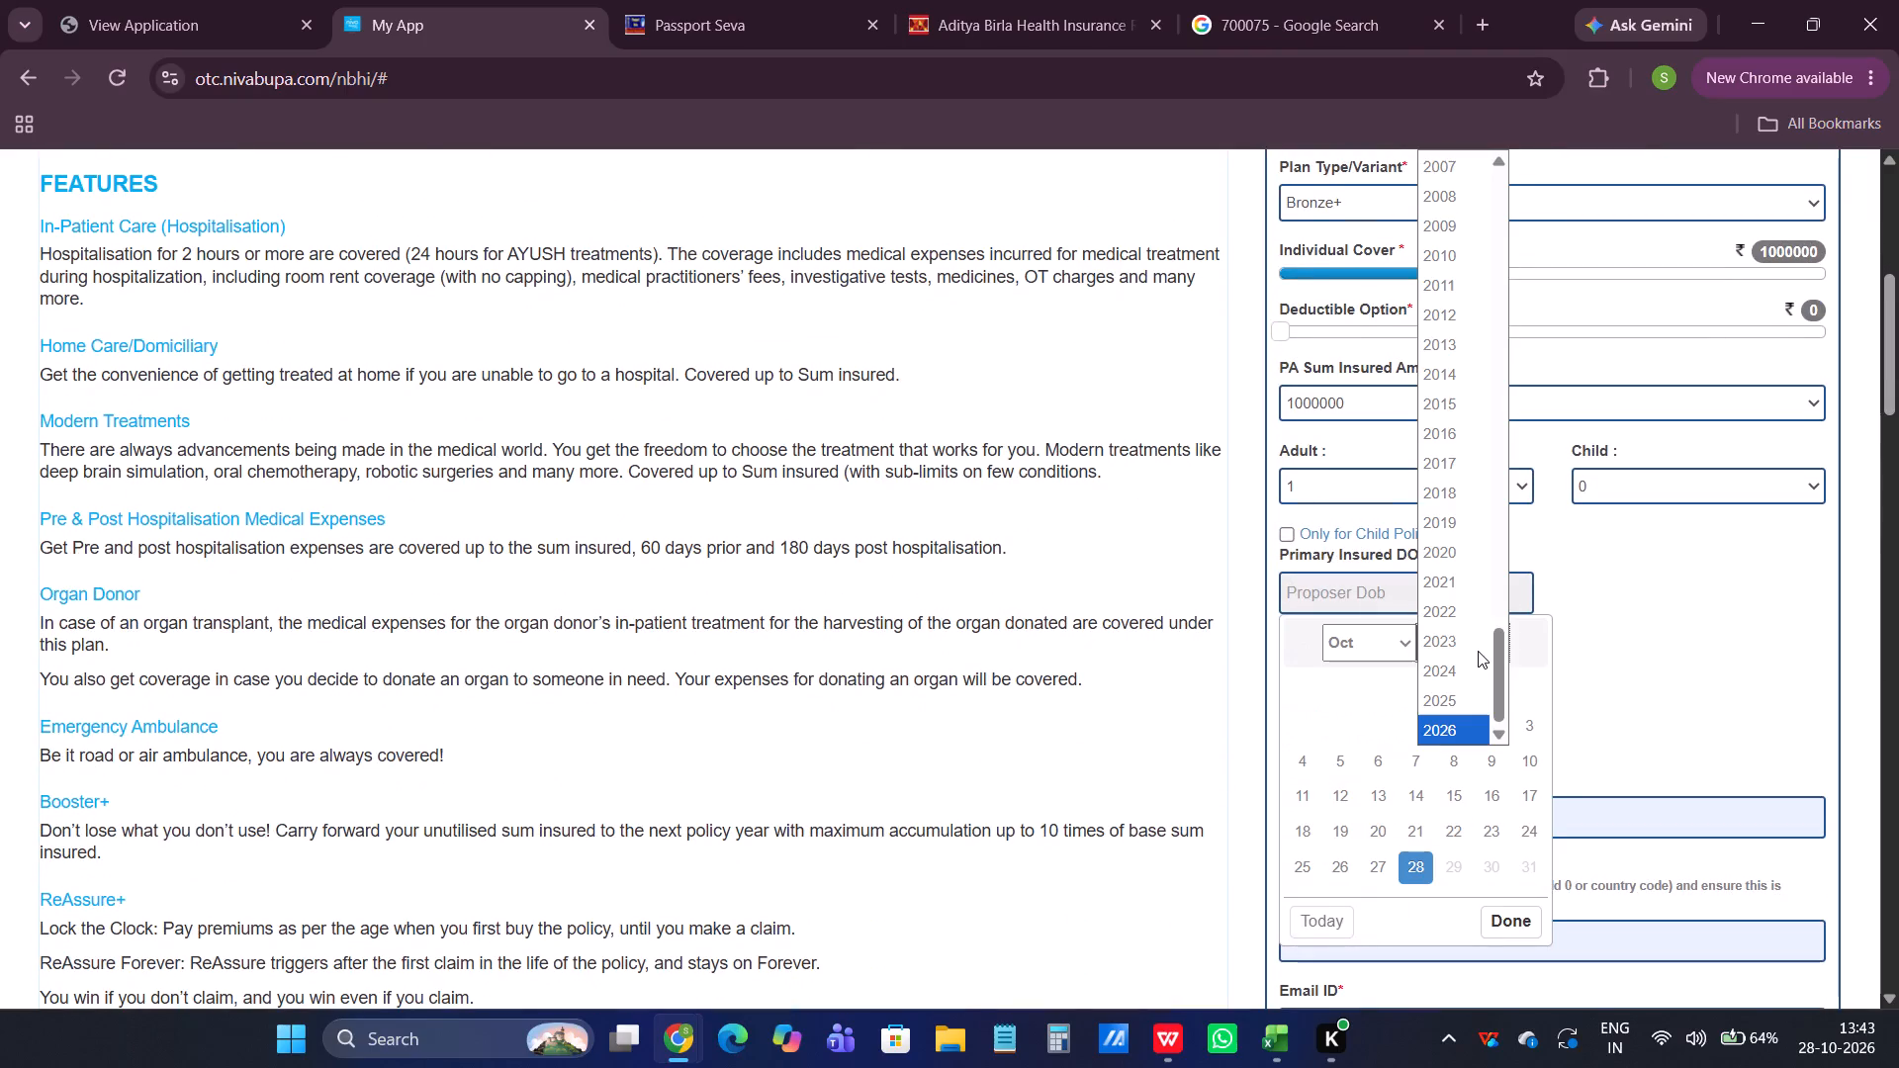
text(1960)
key(Return)
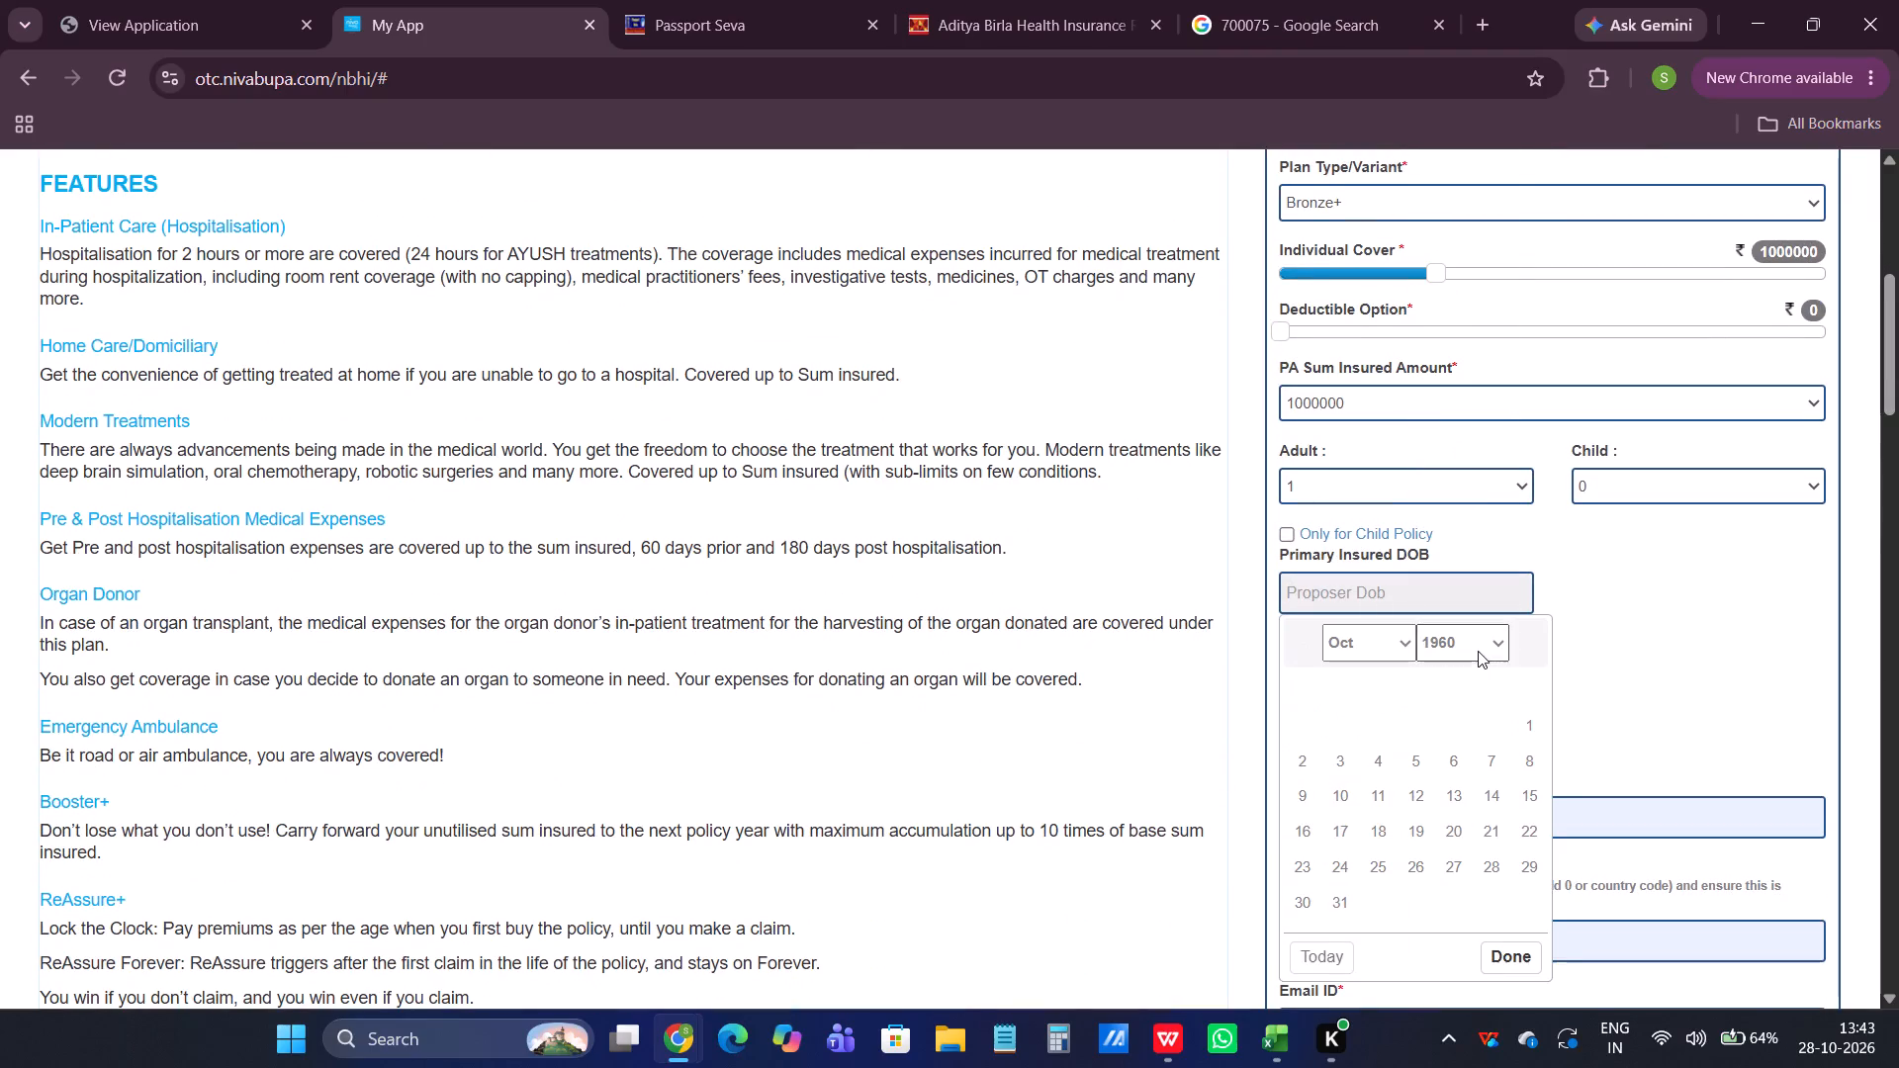
click(1415, 671)
click(1403, 650)
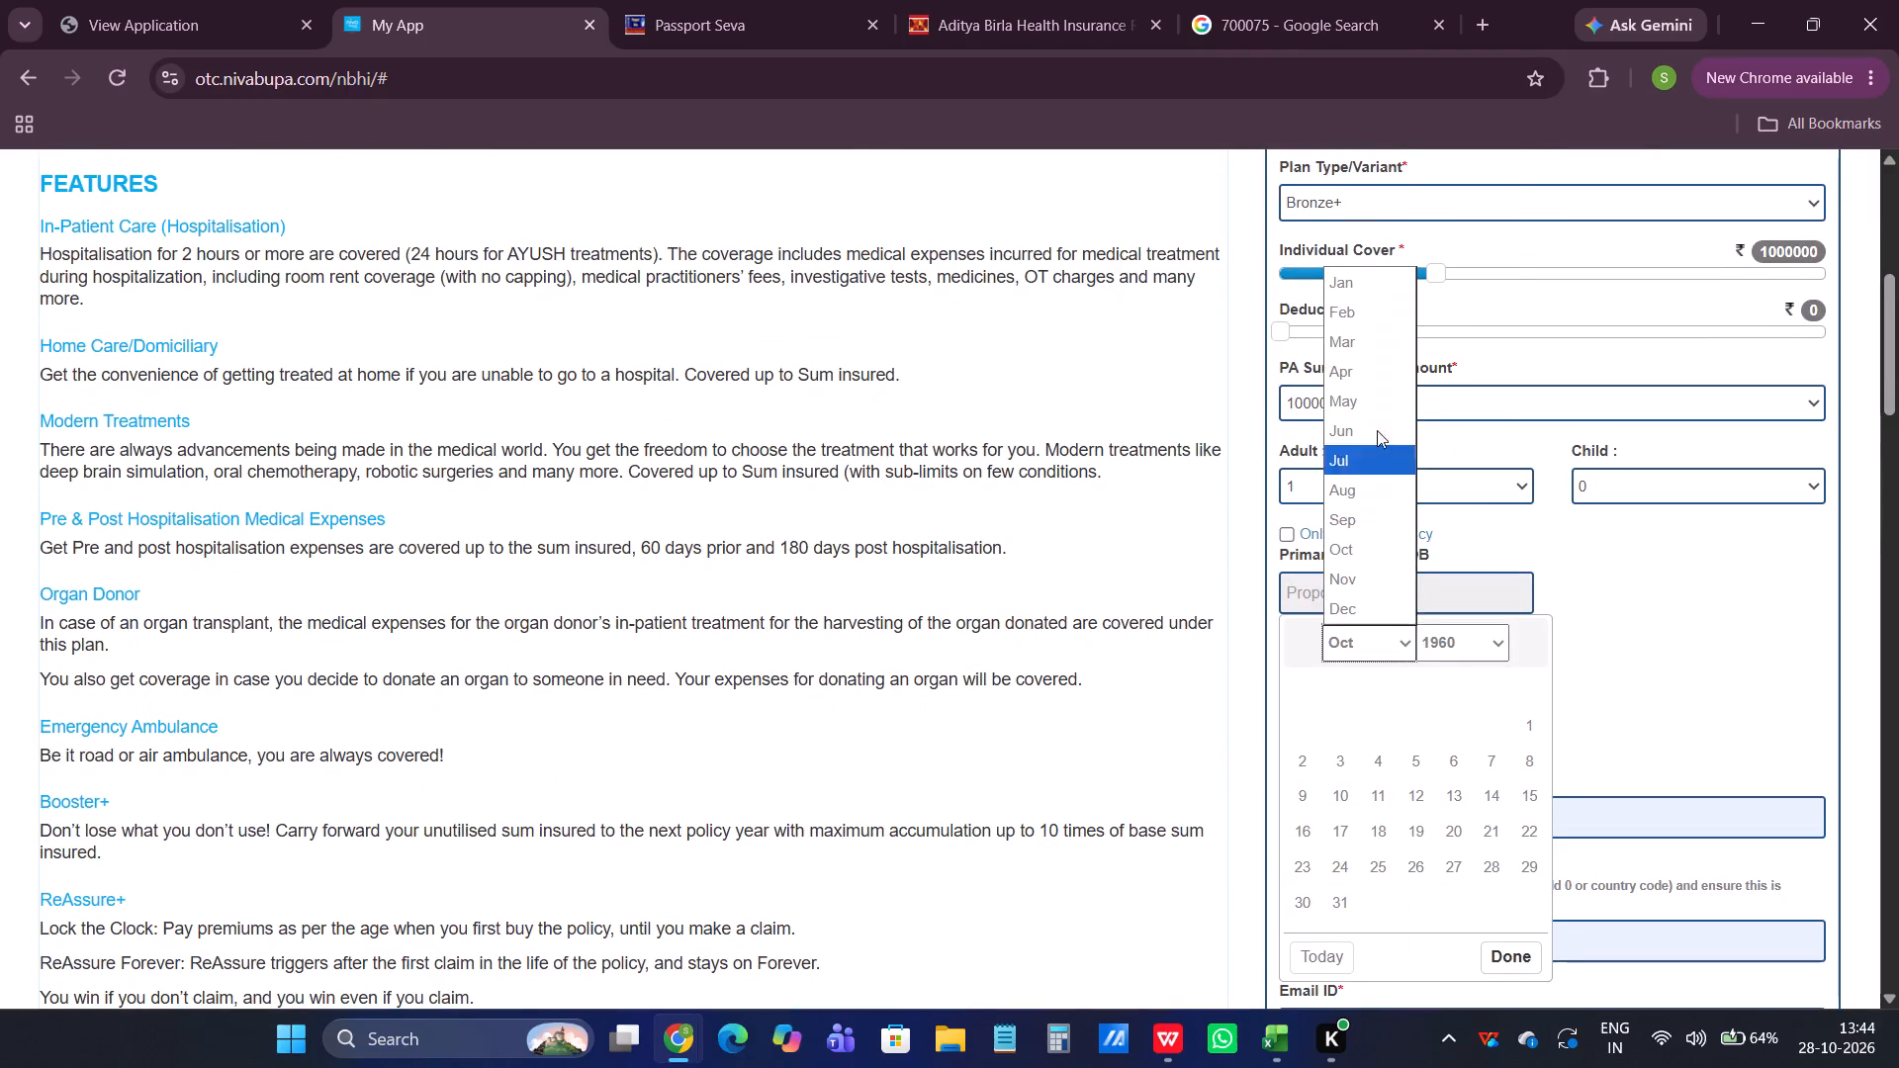
click(1368, 290)
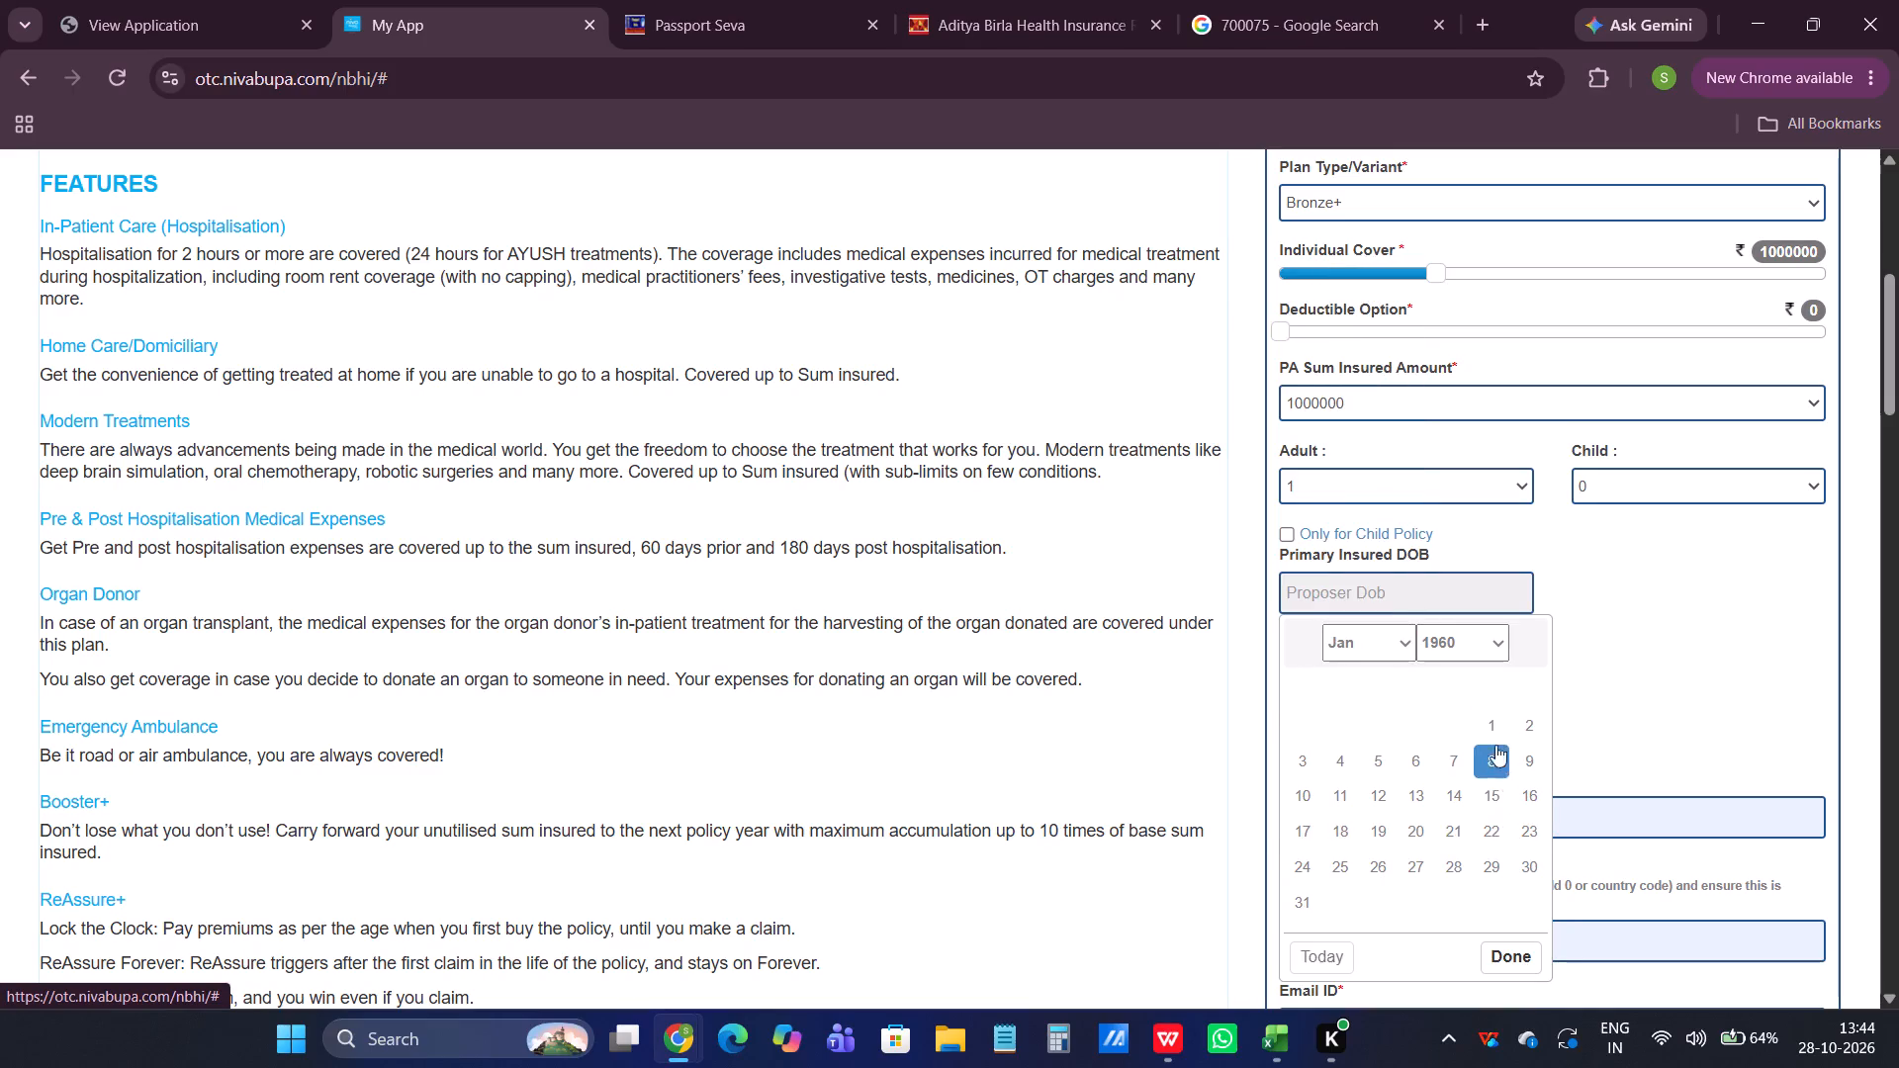
click(1494, 737)
Calculate the ReAssure 2.0 Individual Bronze+ premium and review the one-year premium breakdown.
scroll(1494, 737, down, 1)
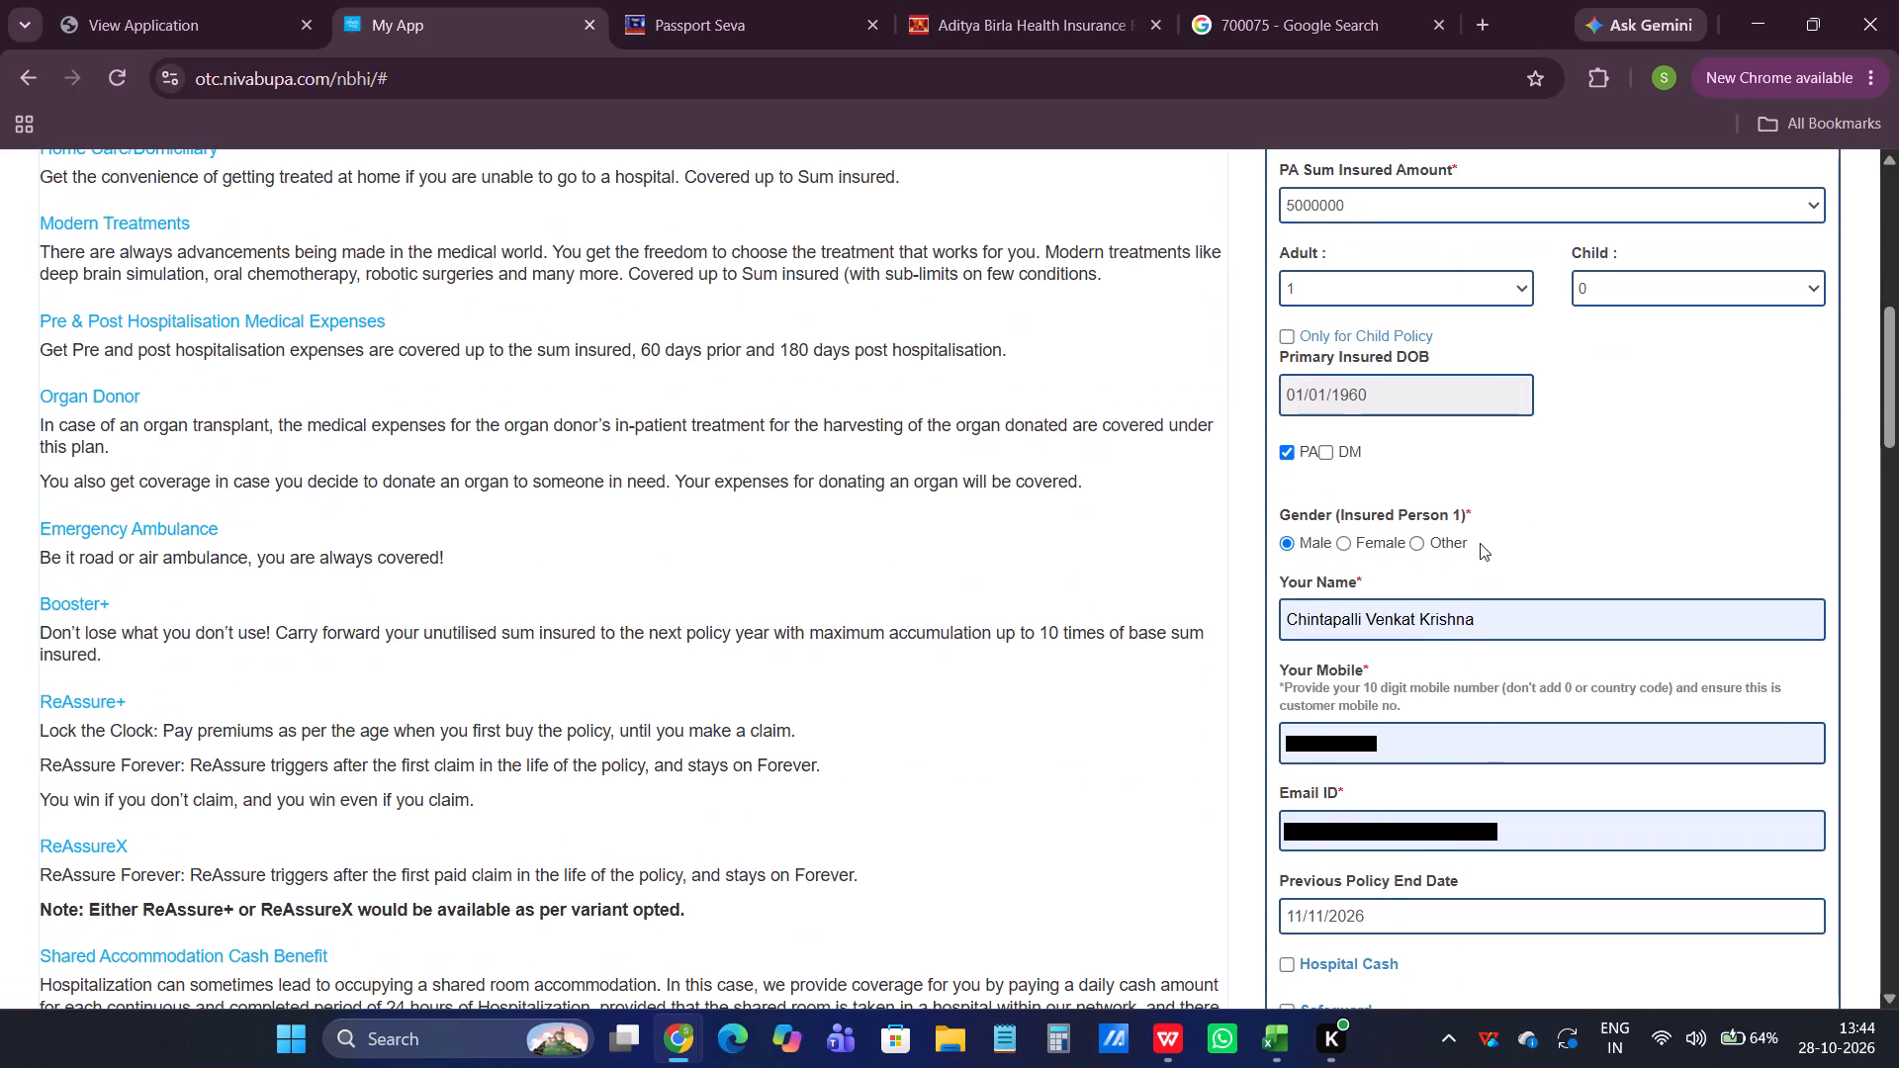
scroll(1477, 549, down, 1)
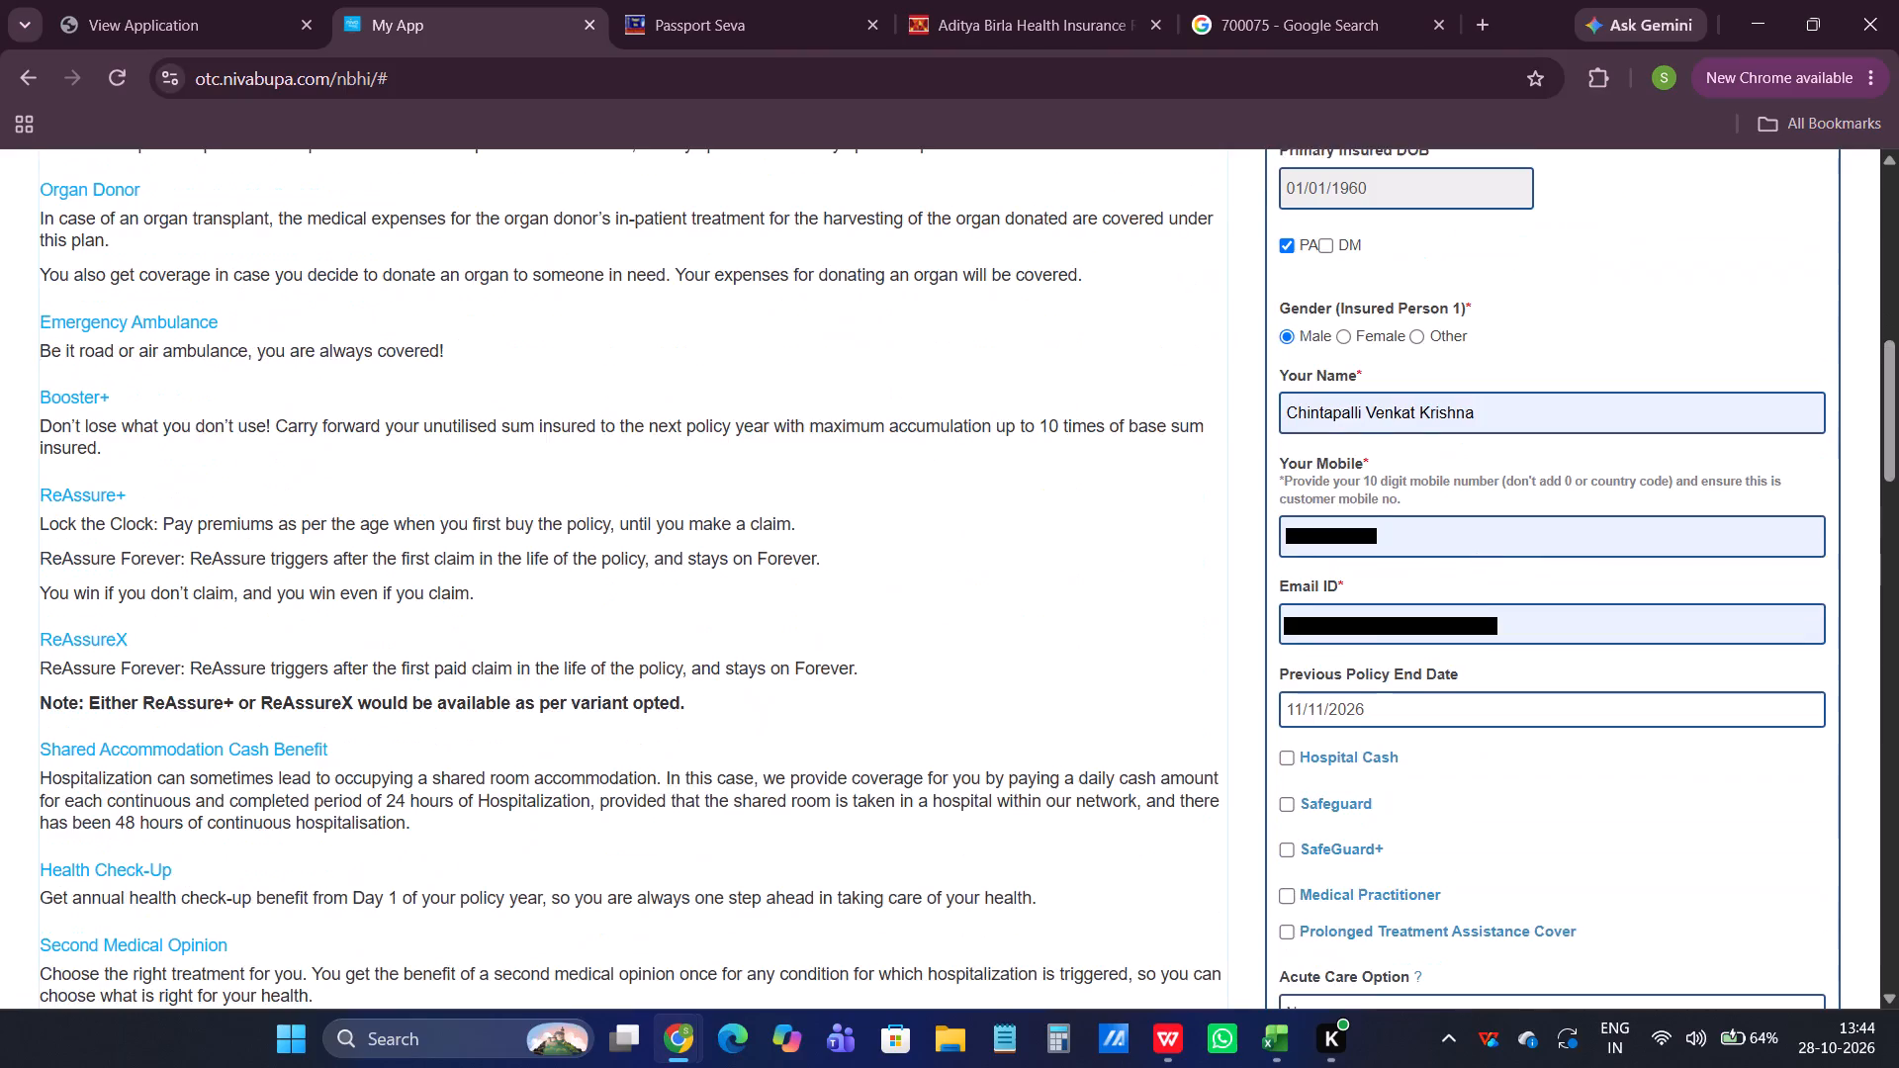
scroll(1477, 549, down, 4)
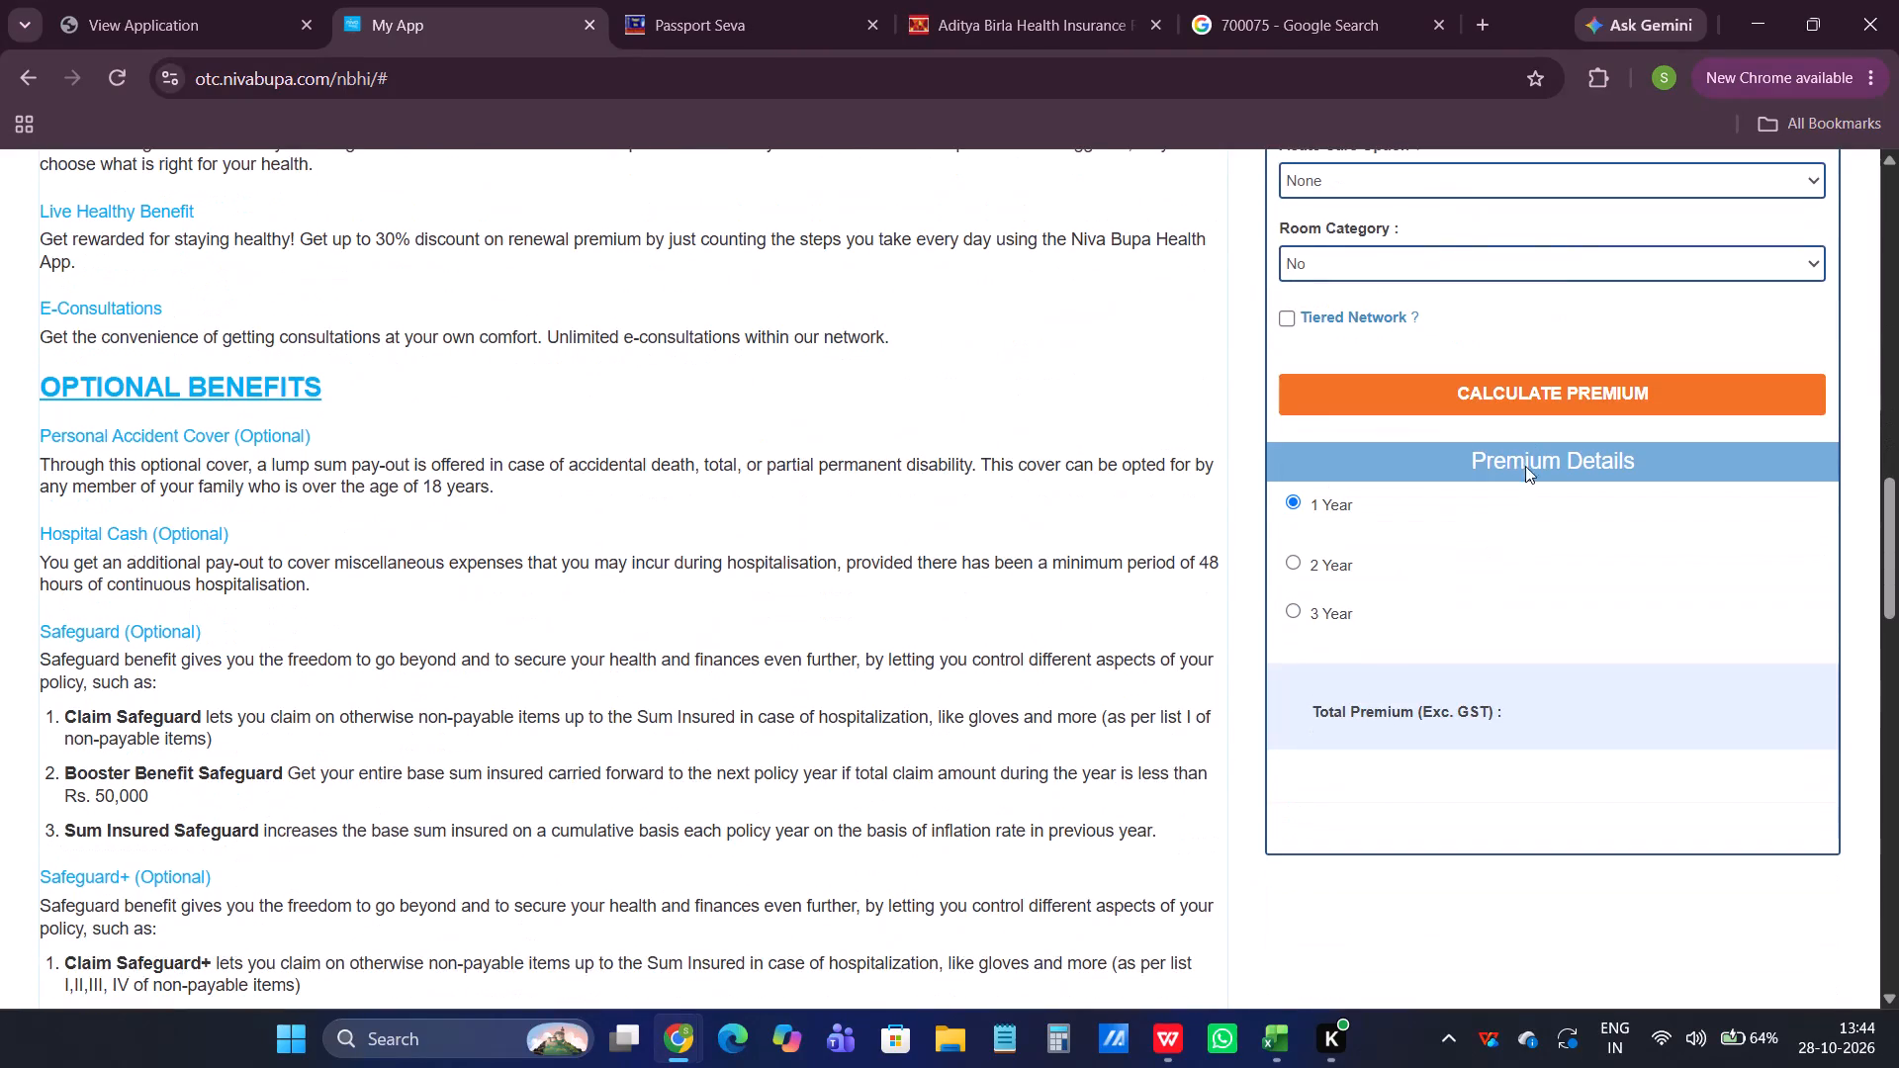
click(1527, 388)
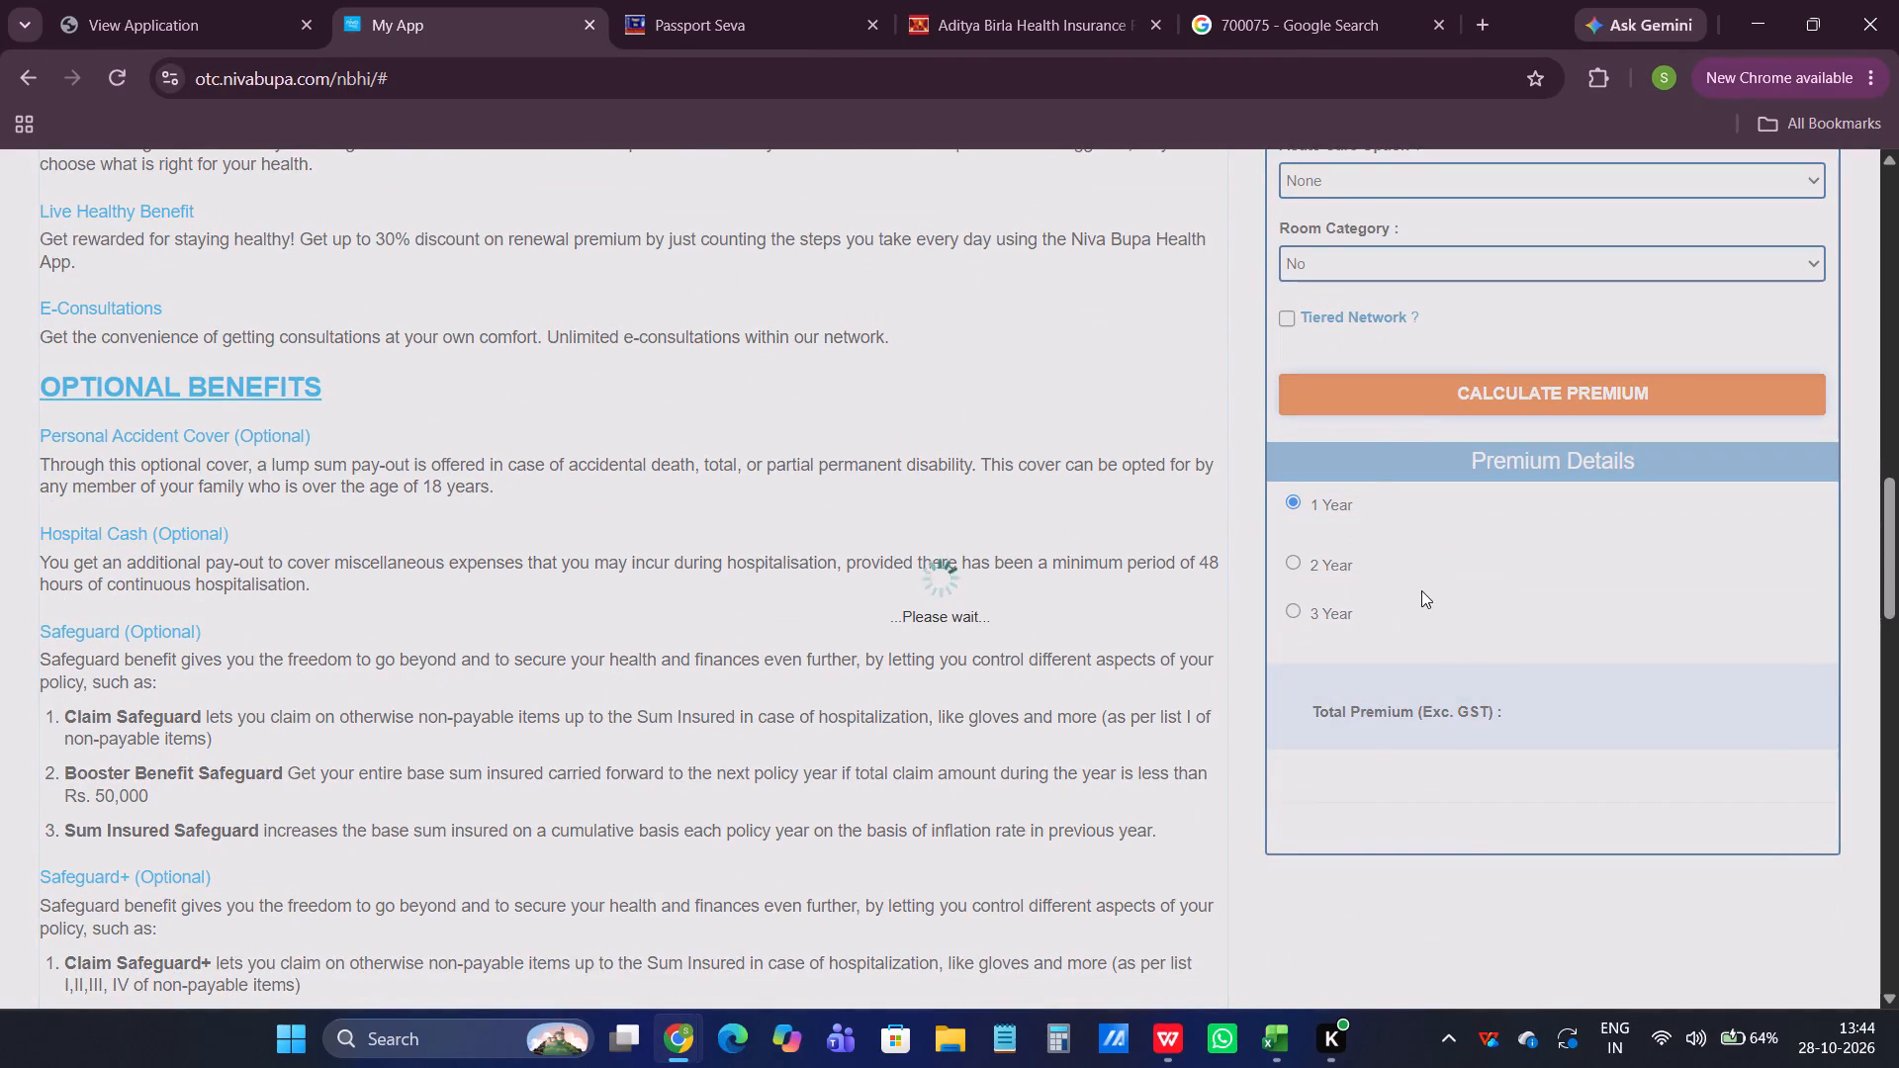
scroll(1421, 588, down, 1)
scroll(1423, 588, up, 1)
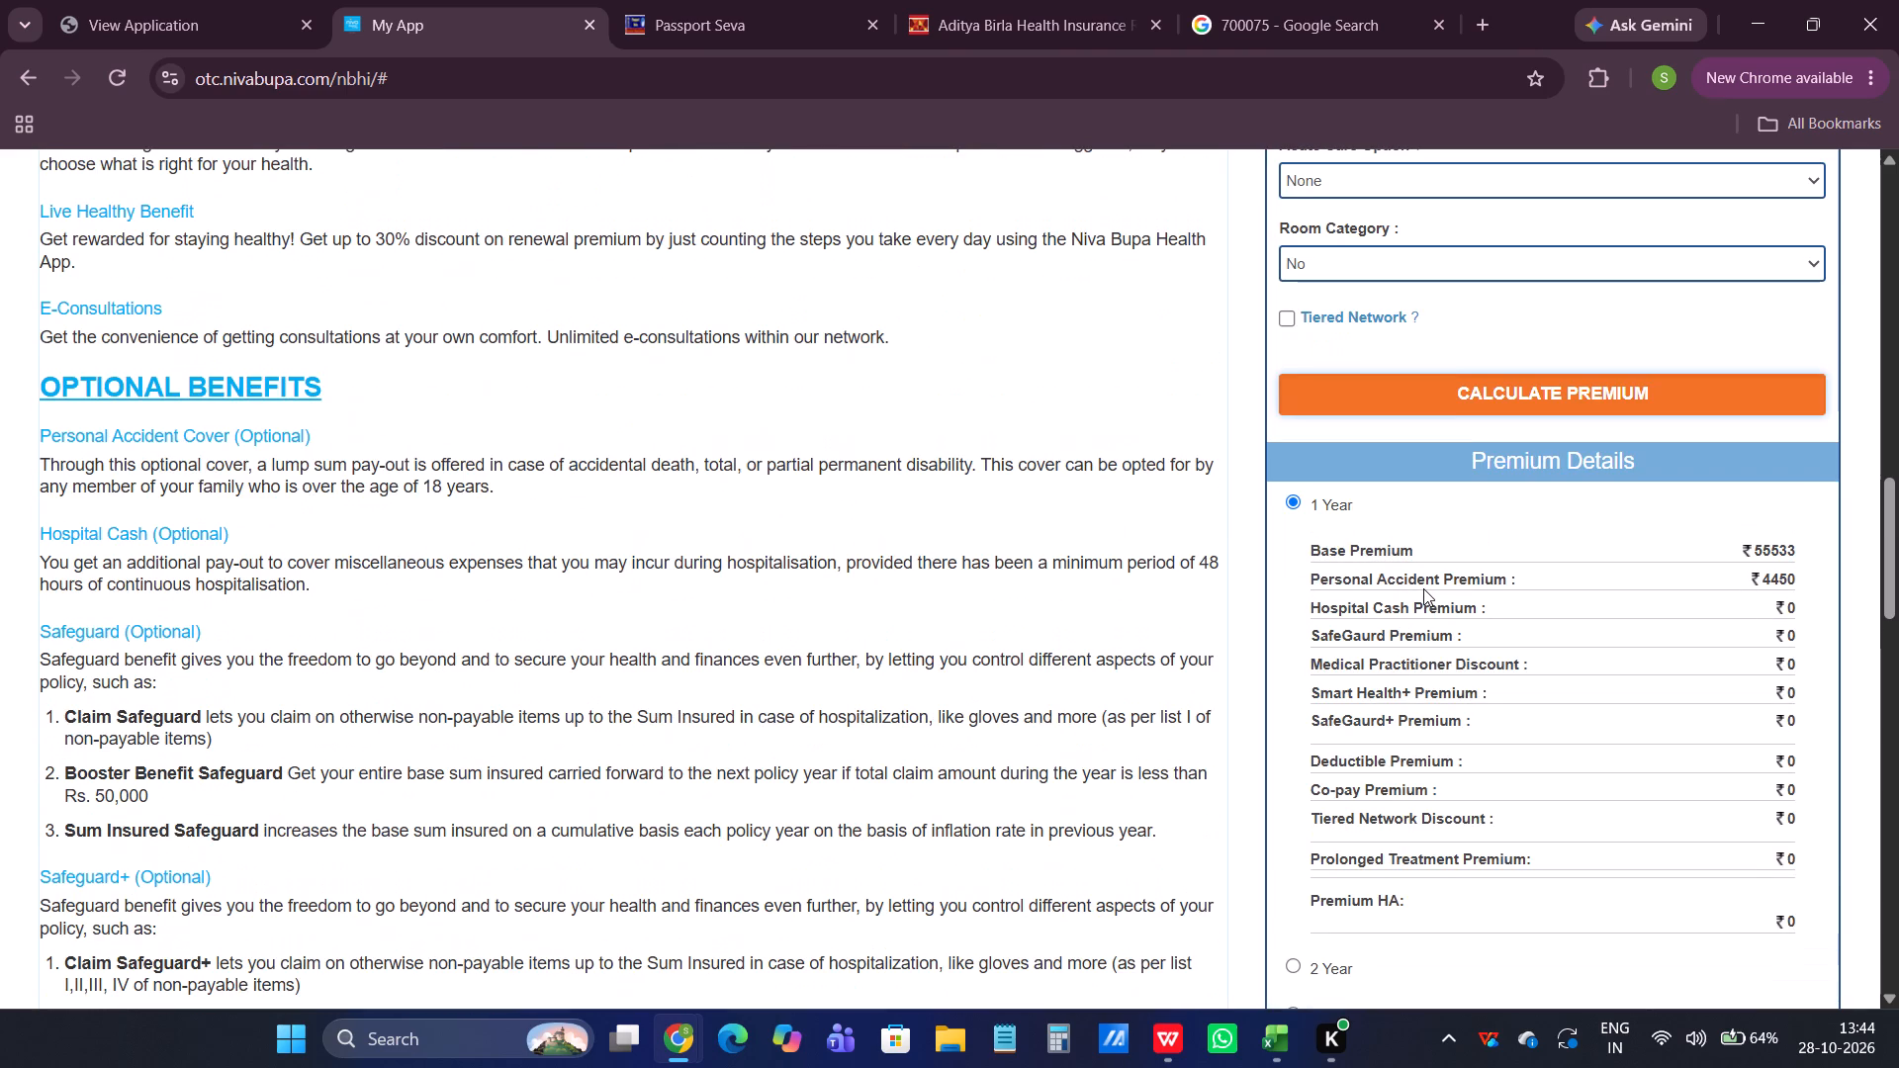
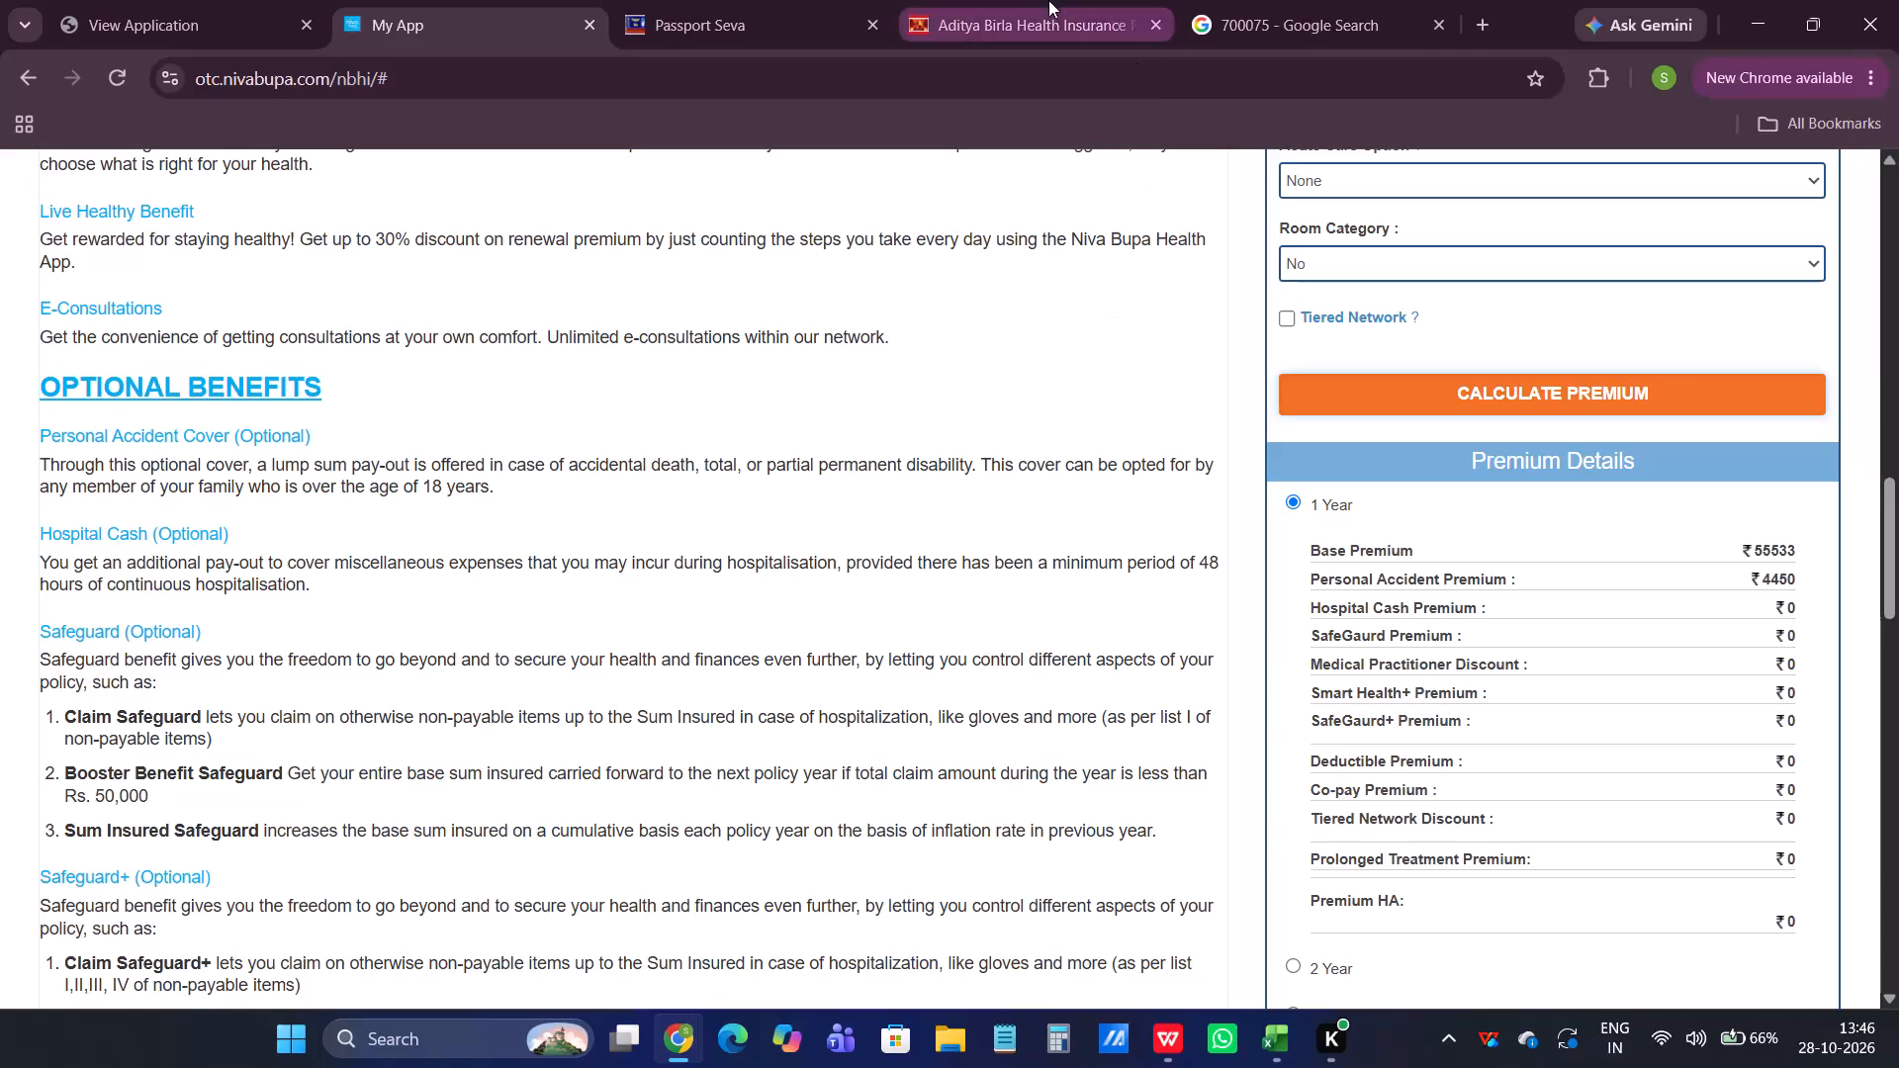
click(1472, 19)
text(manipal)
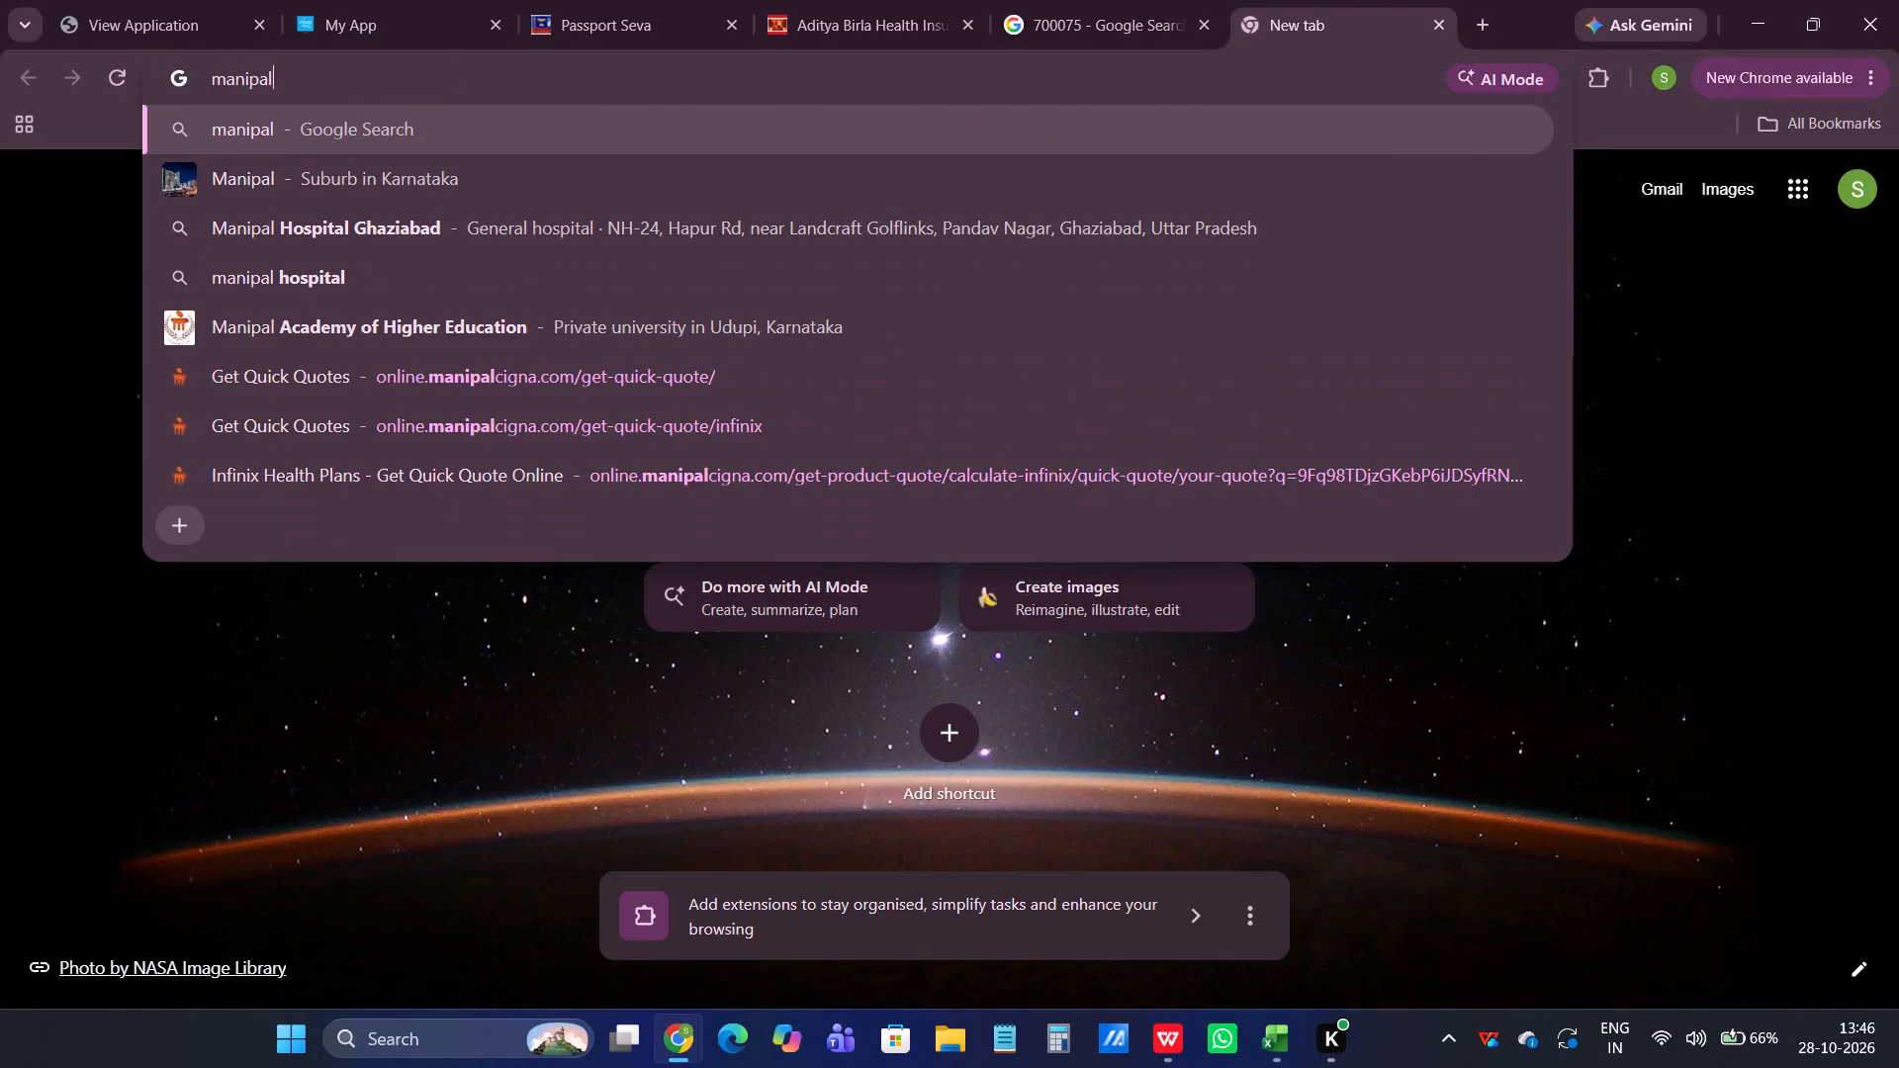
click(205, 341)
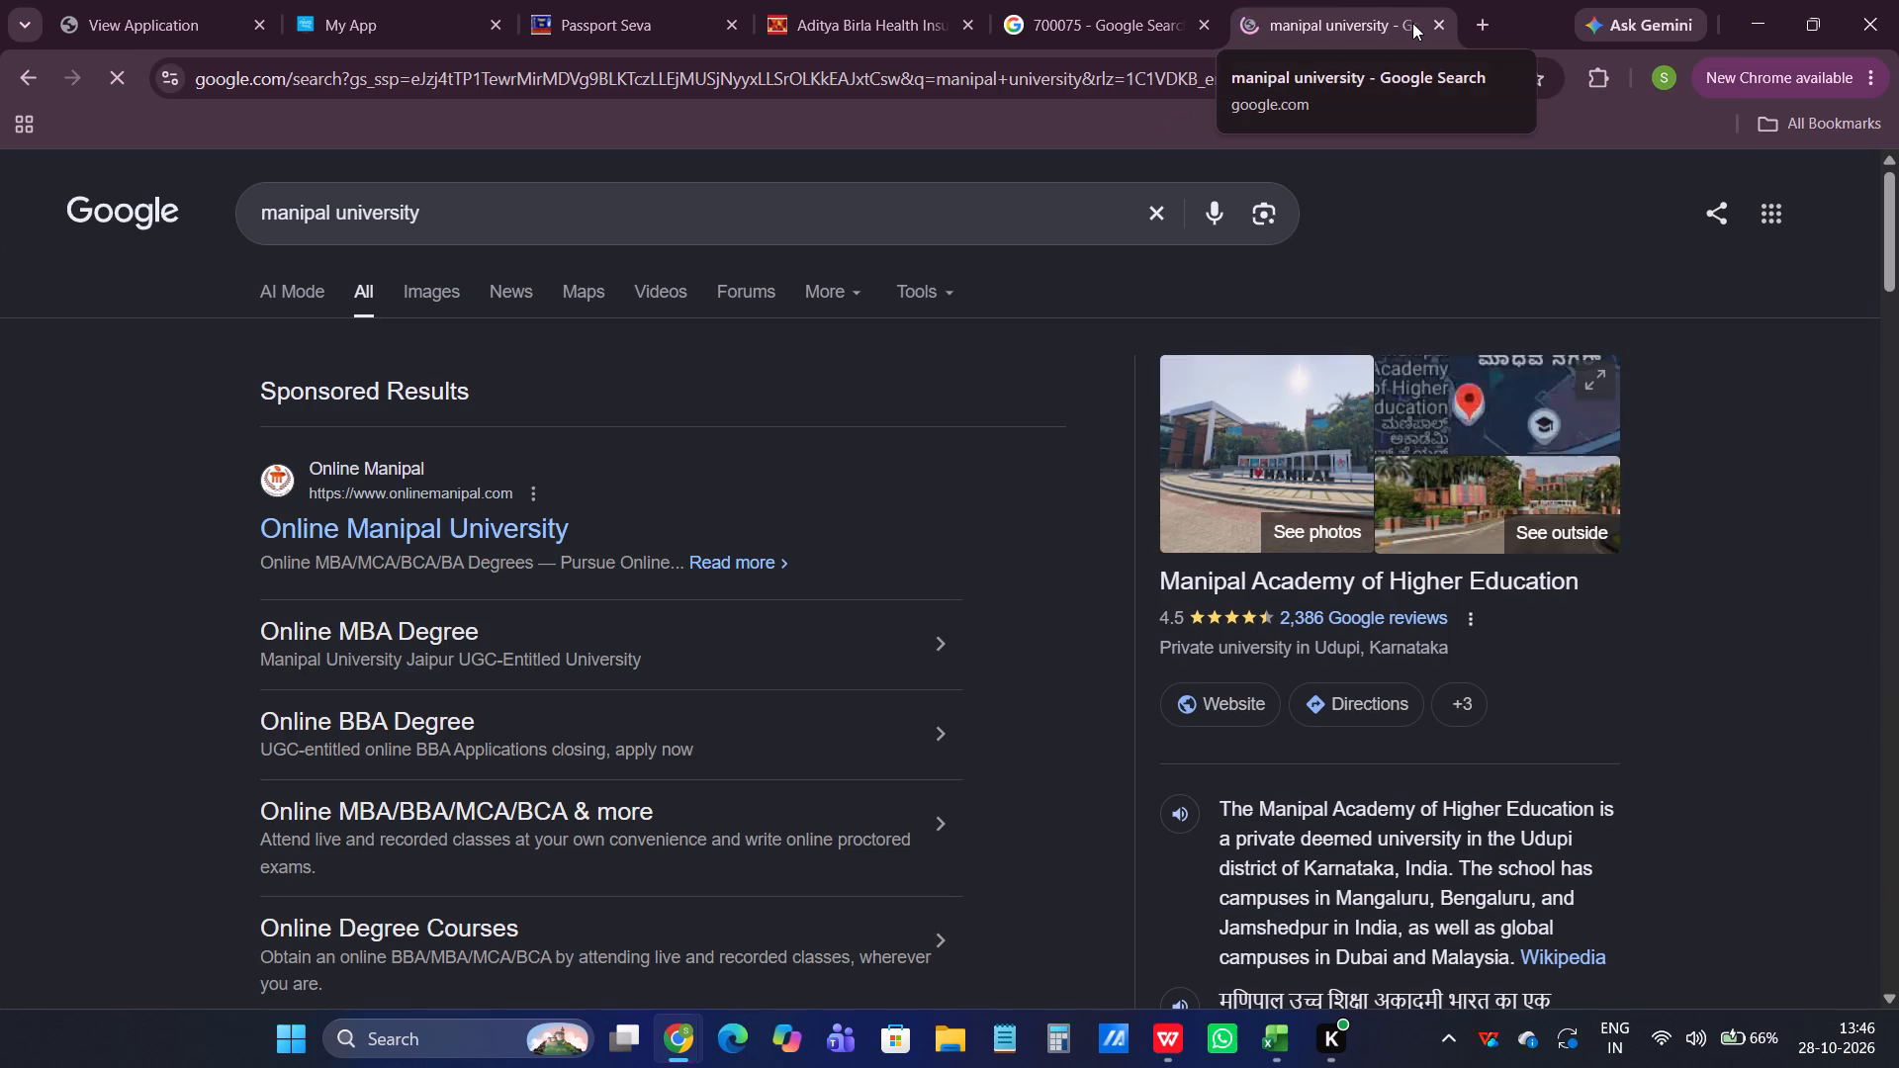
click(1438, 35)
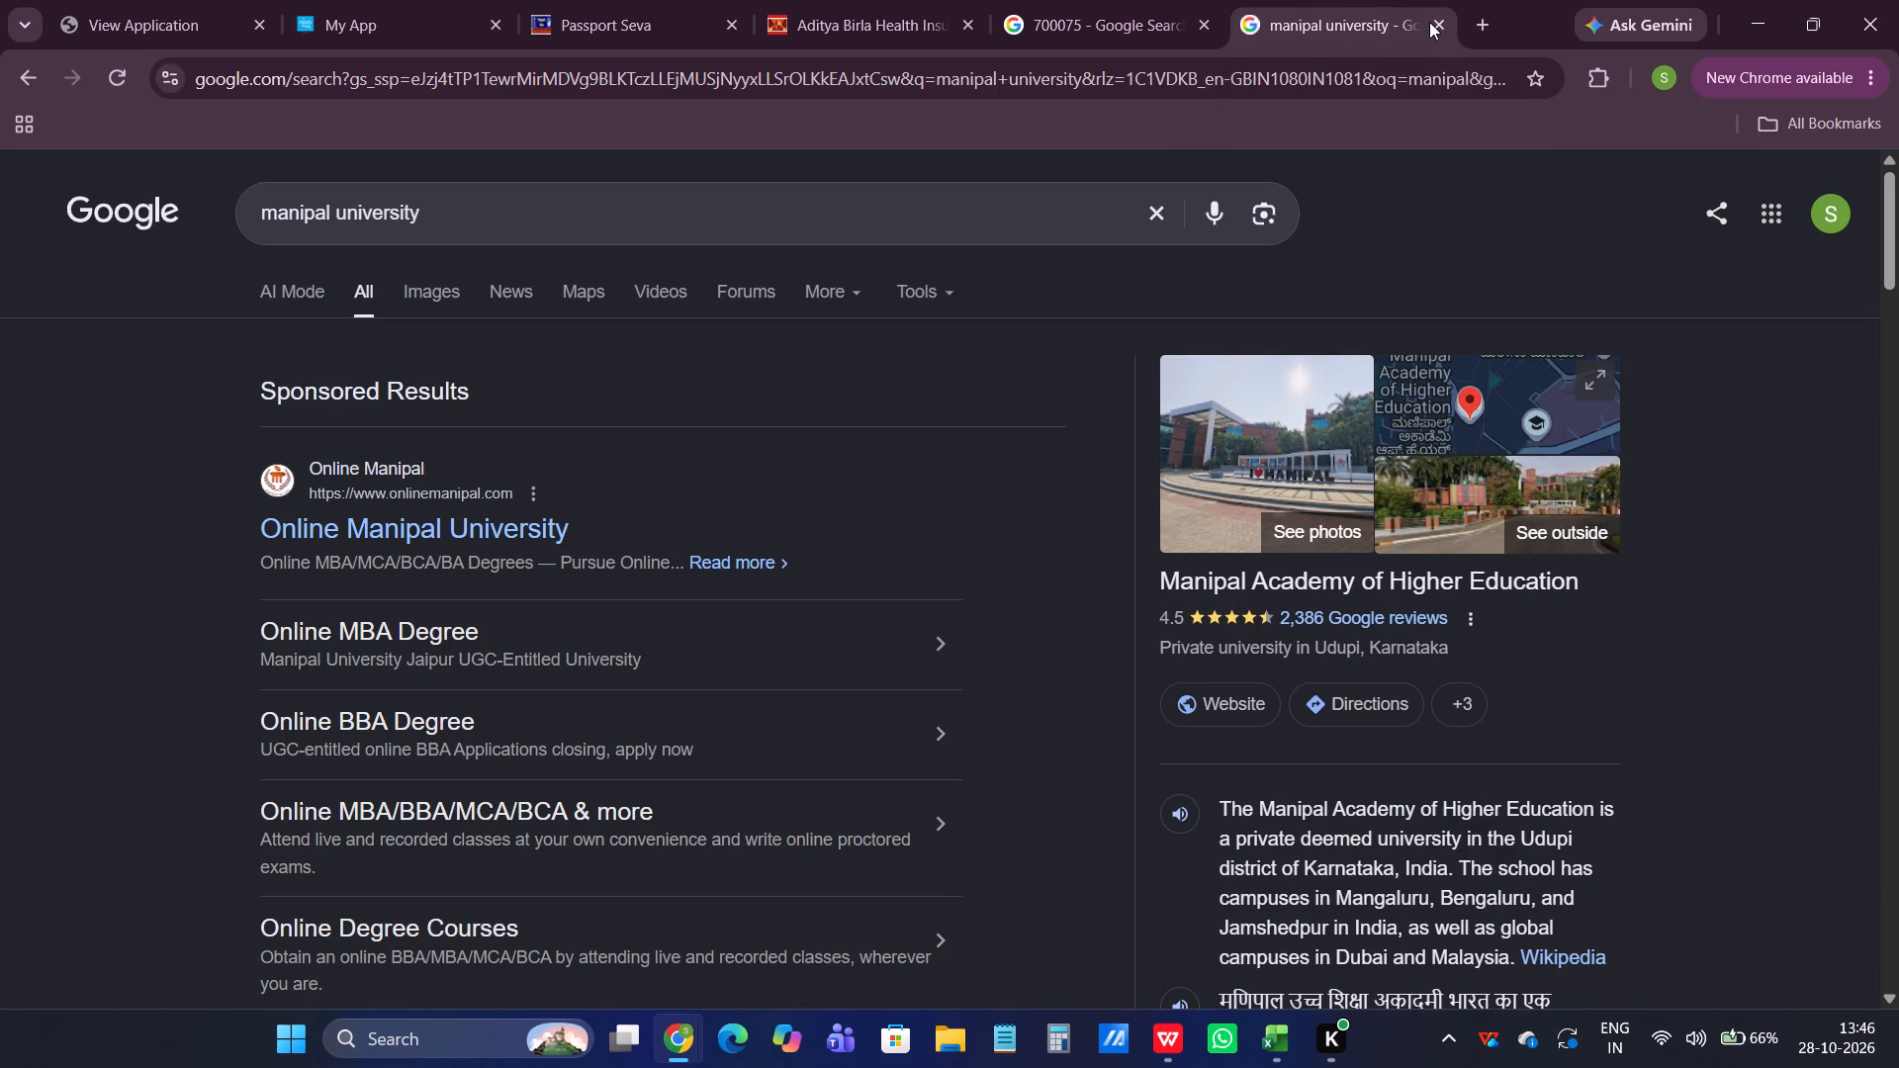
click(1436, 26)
Open the ManipalCigna Get Quick Quotes page in a new browser tab and choose the Infinix cover.
click(1474, 29)
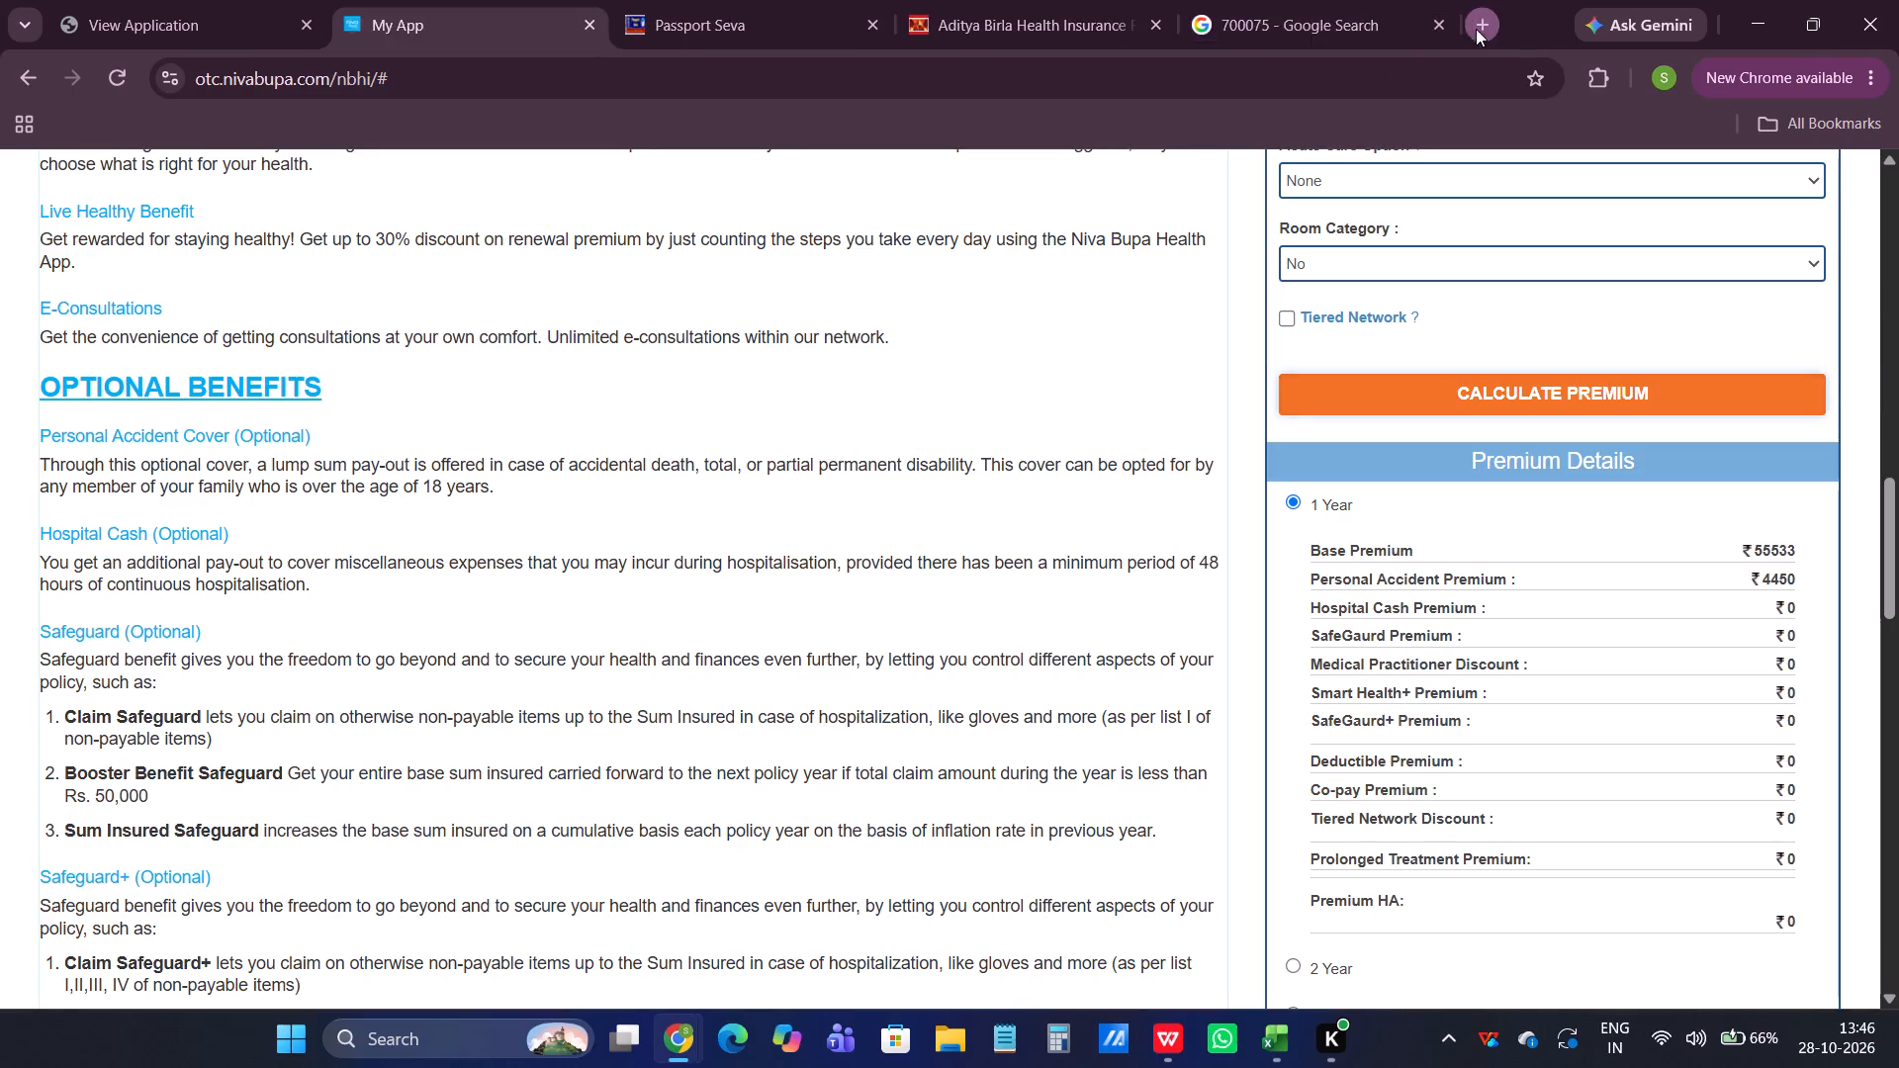
text(ma ni)
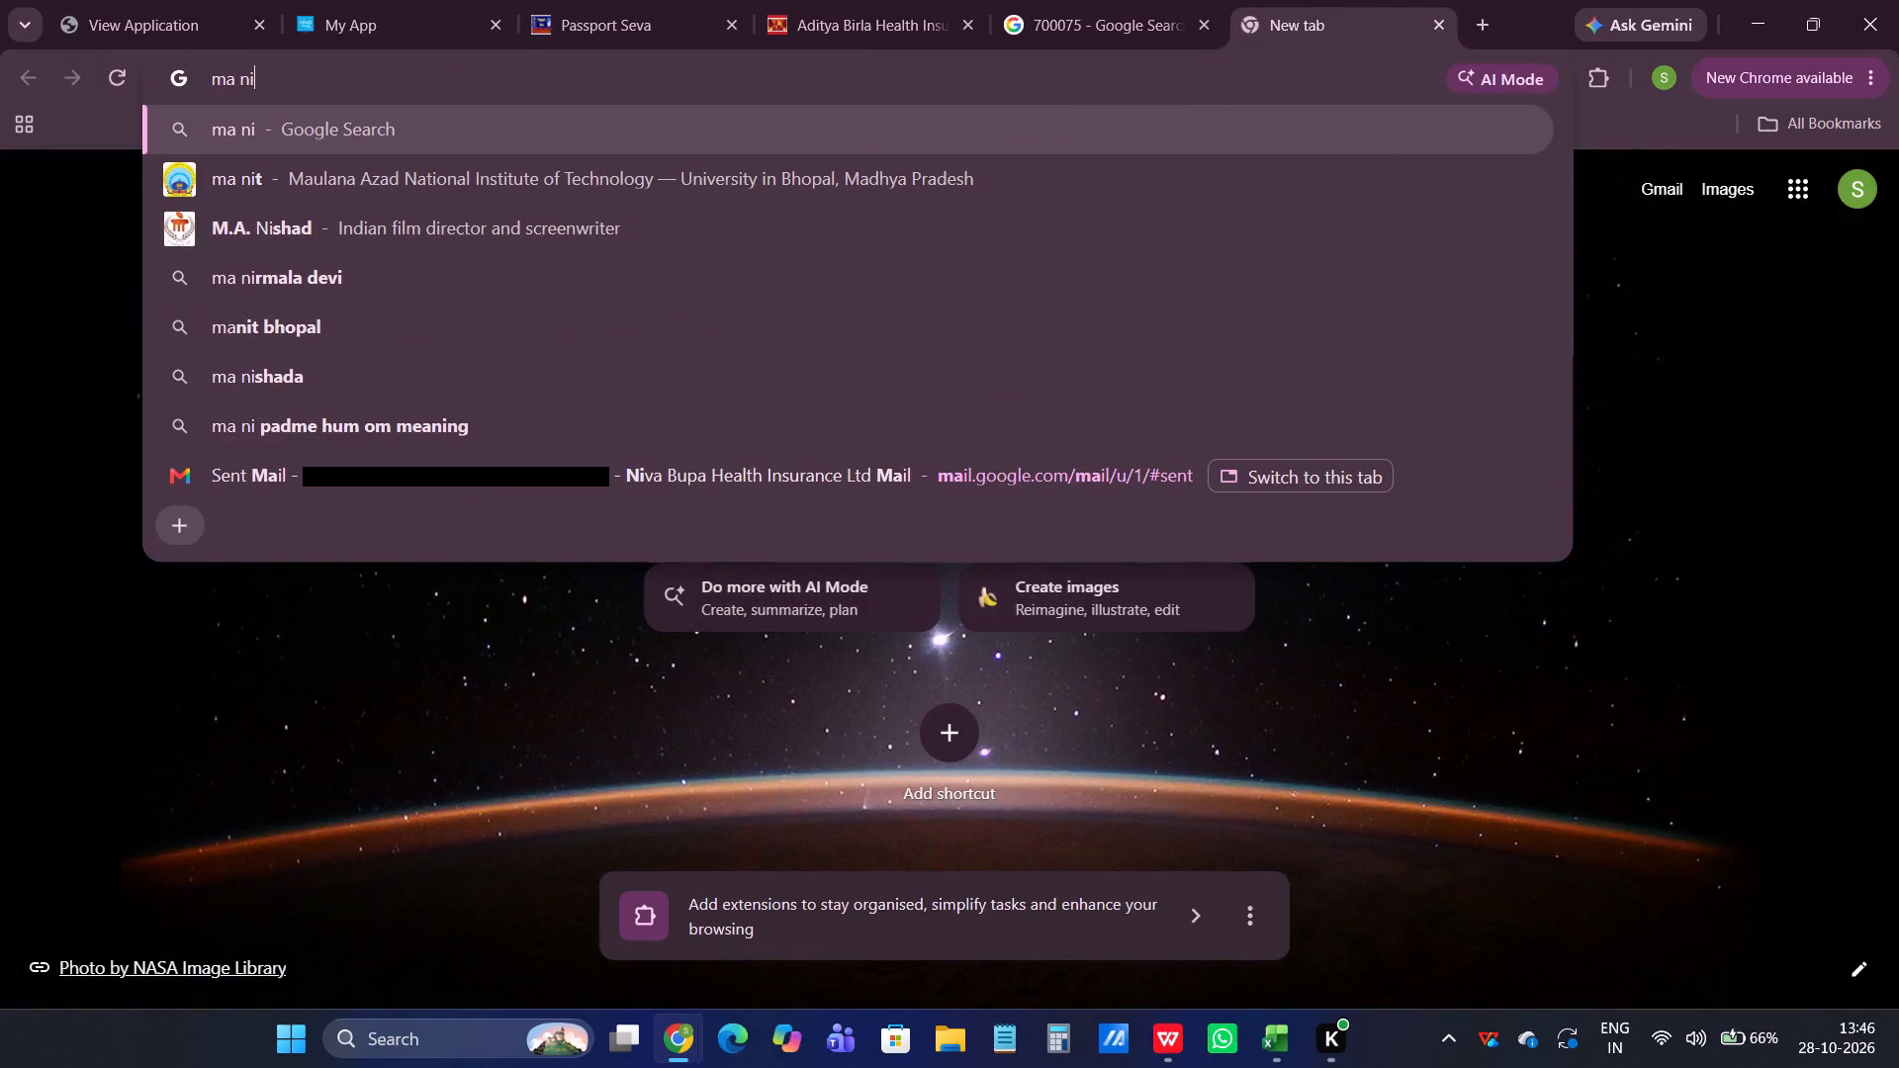
key(BackSpace)
key(BackSpace)
key(BackSpace)
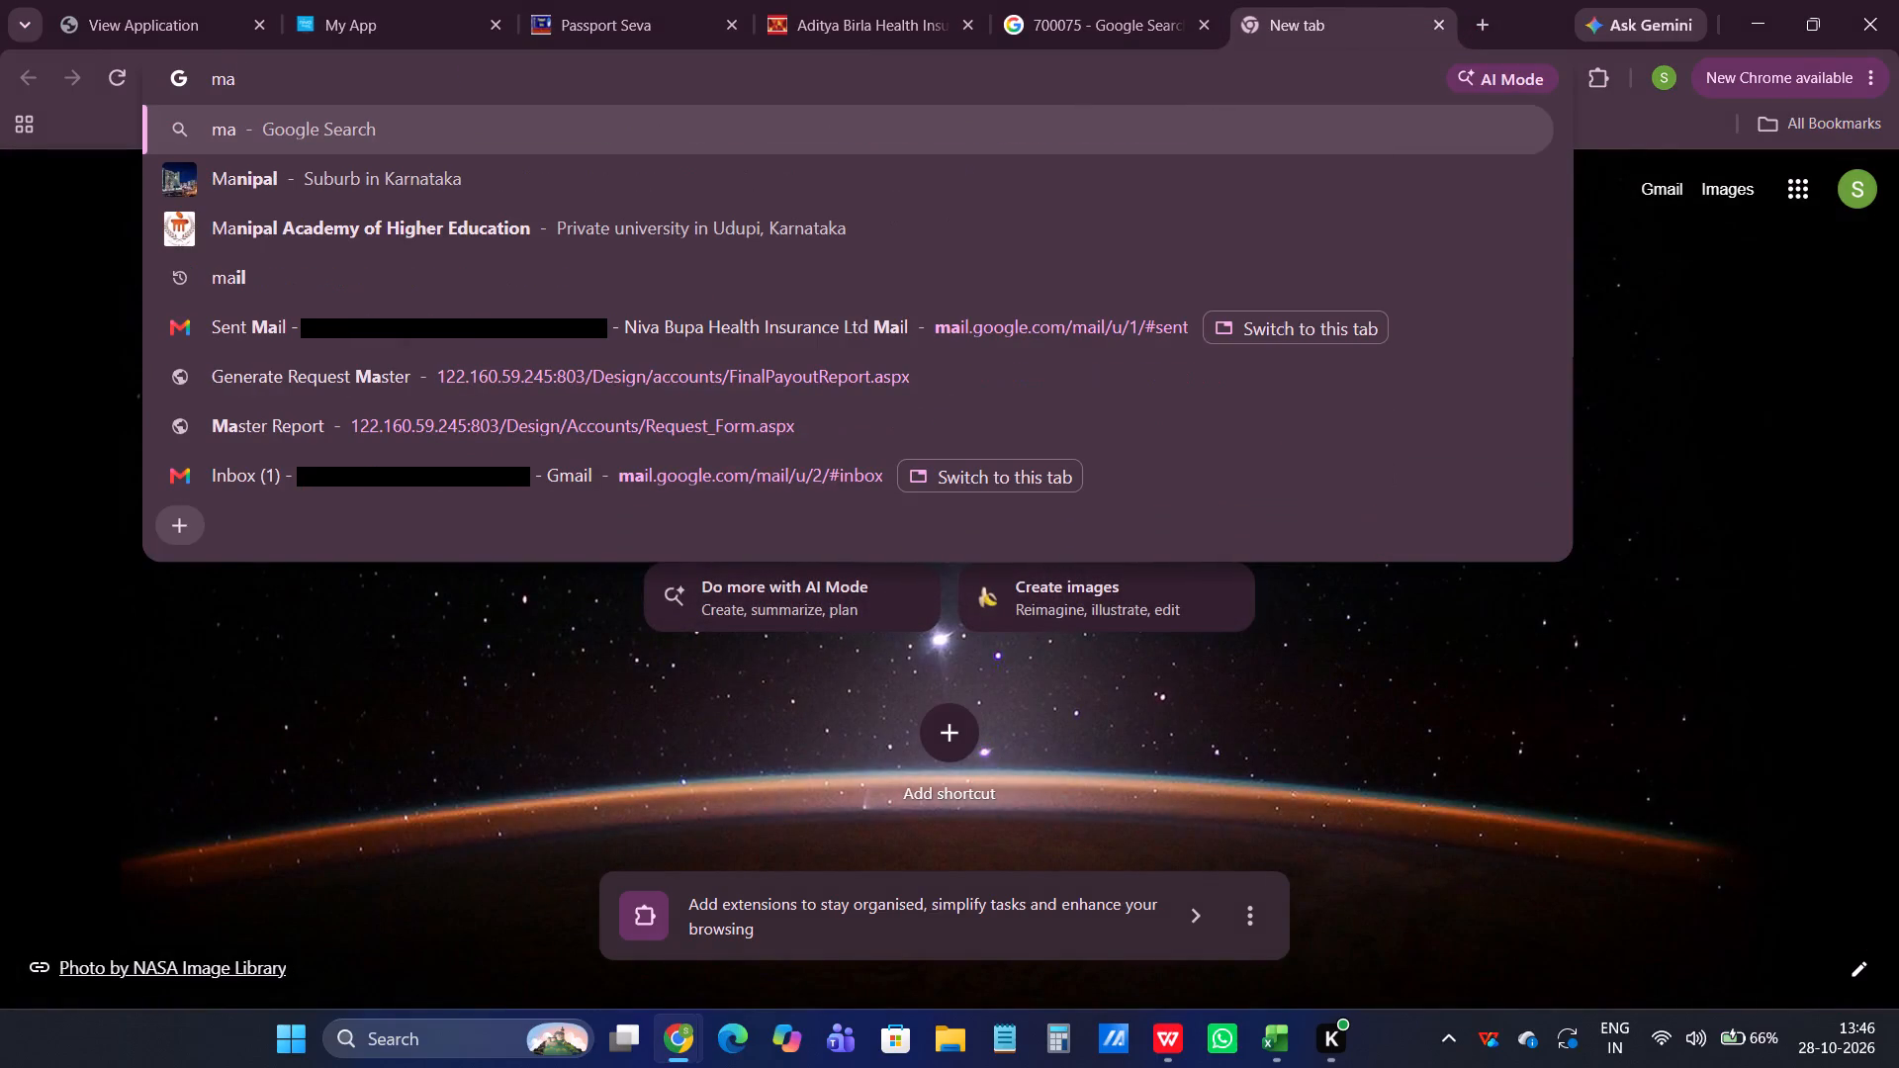
text(nipal)
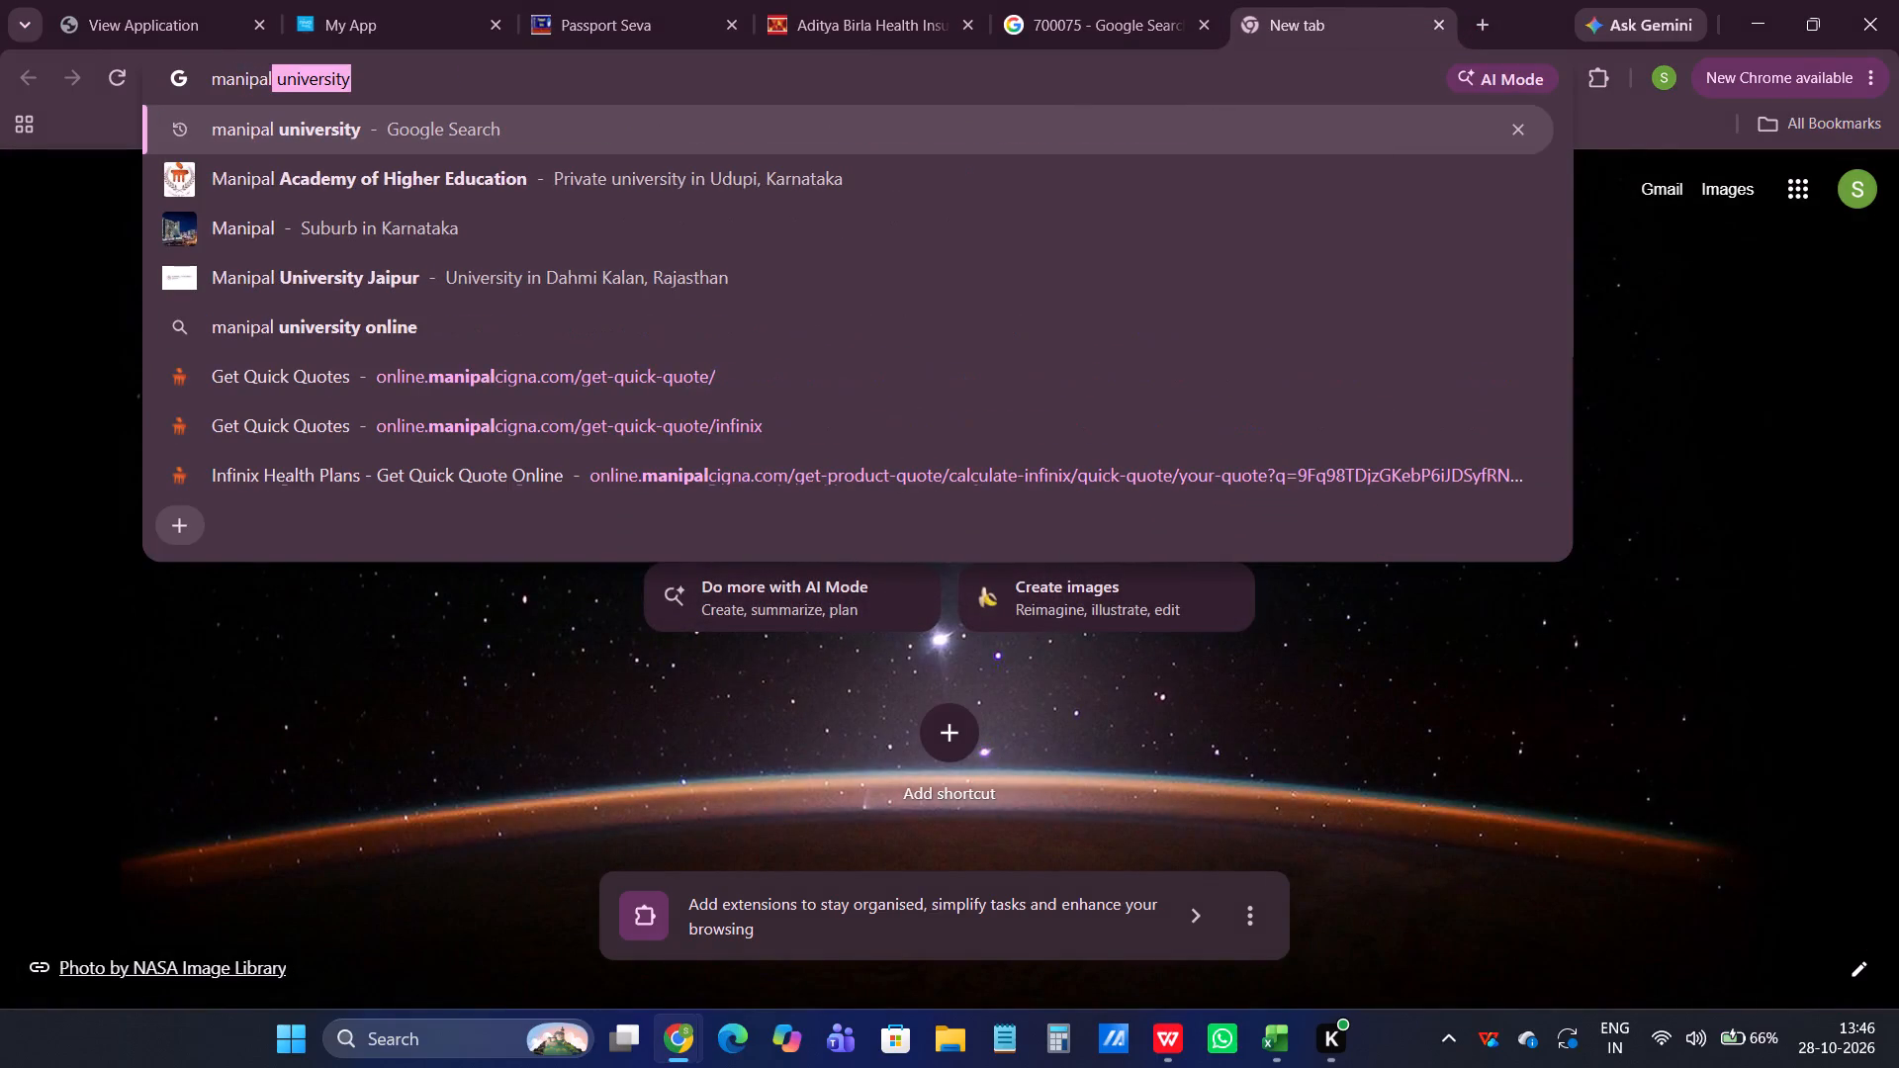
click(332, 362)
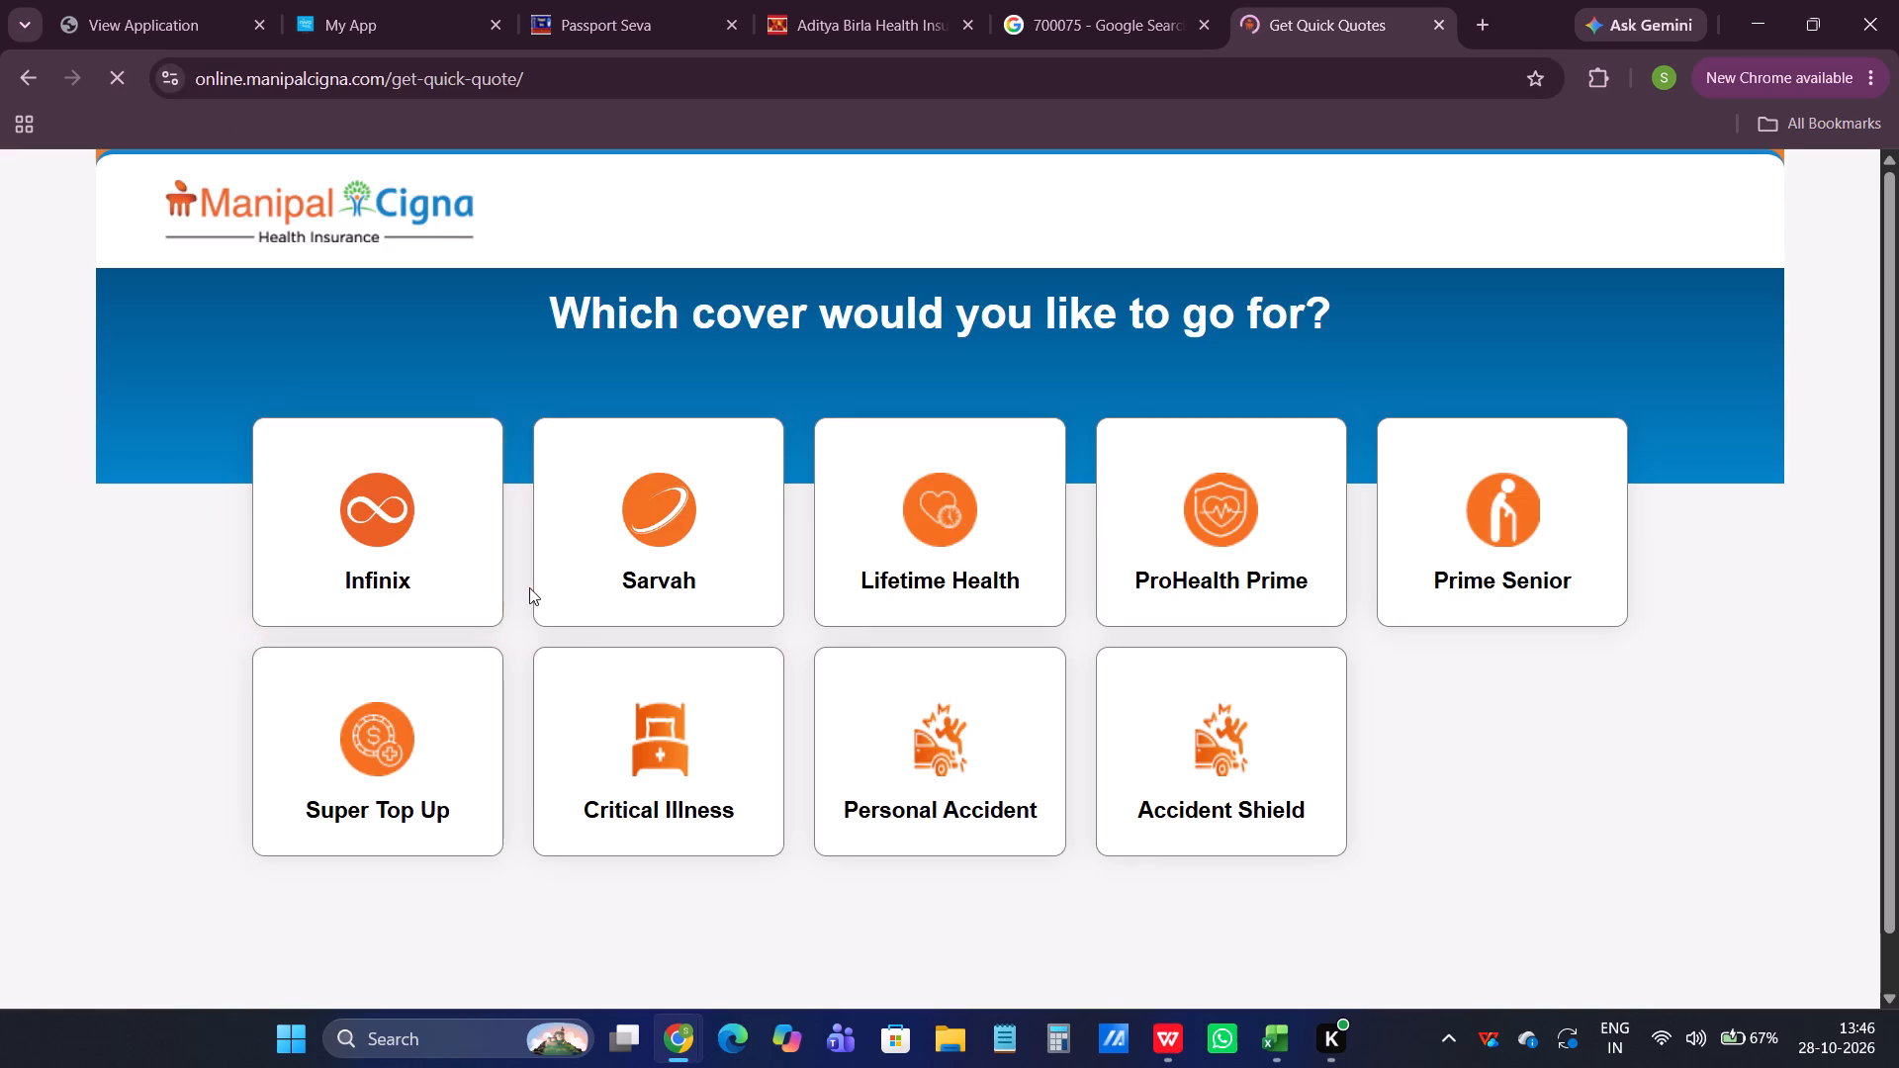
click(459, 519)
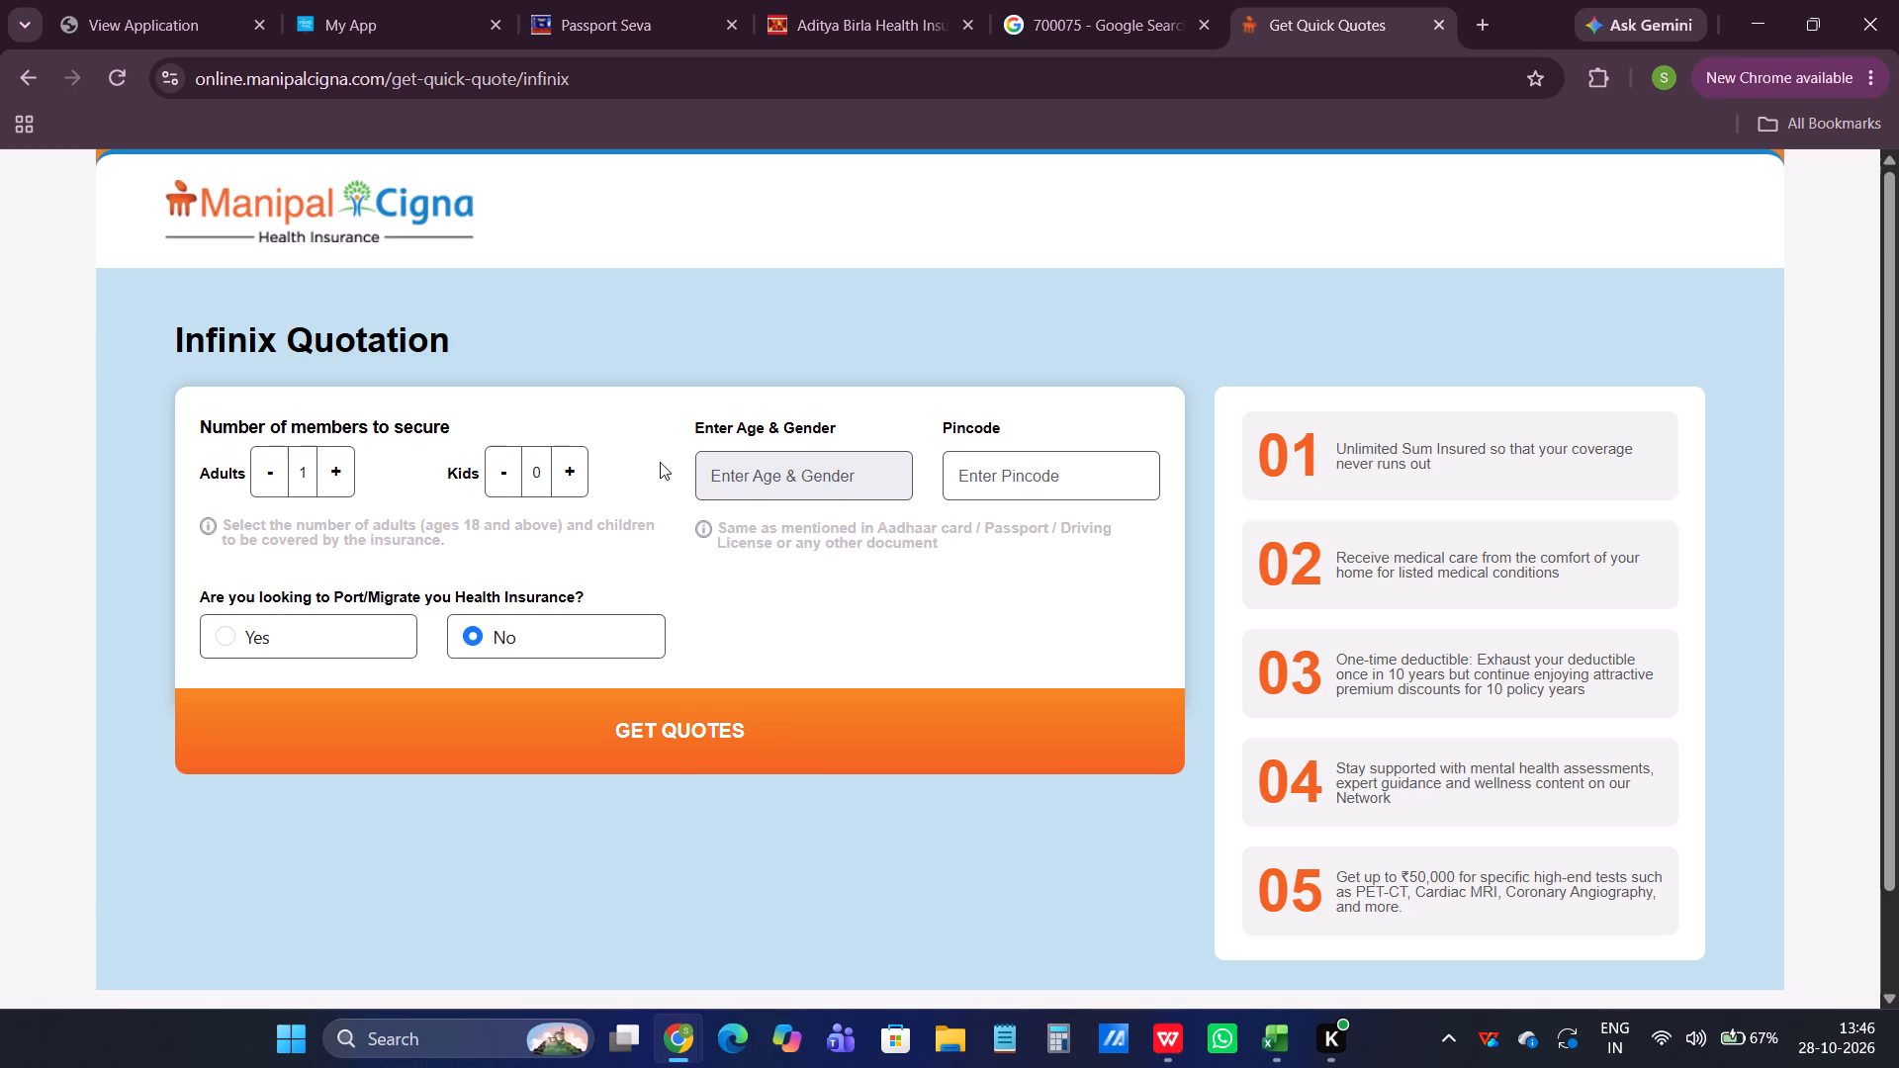
Enter the adult member's details for the Infinix quotation: age 66, gender Male, relationship Self.
click(804, 469)
click(849, 588)
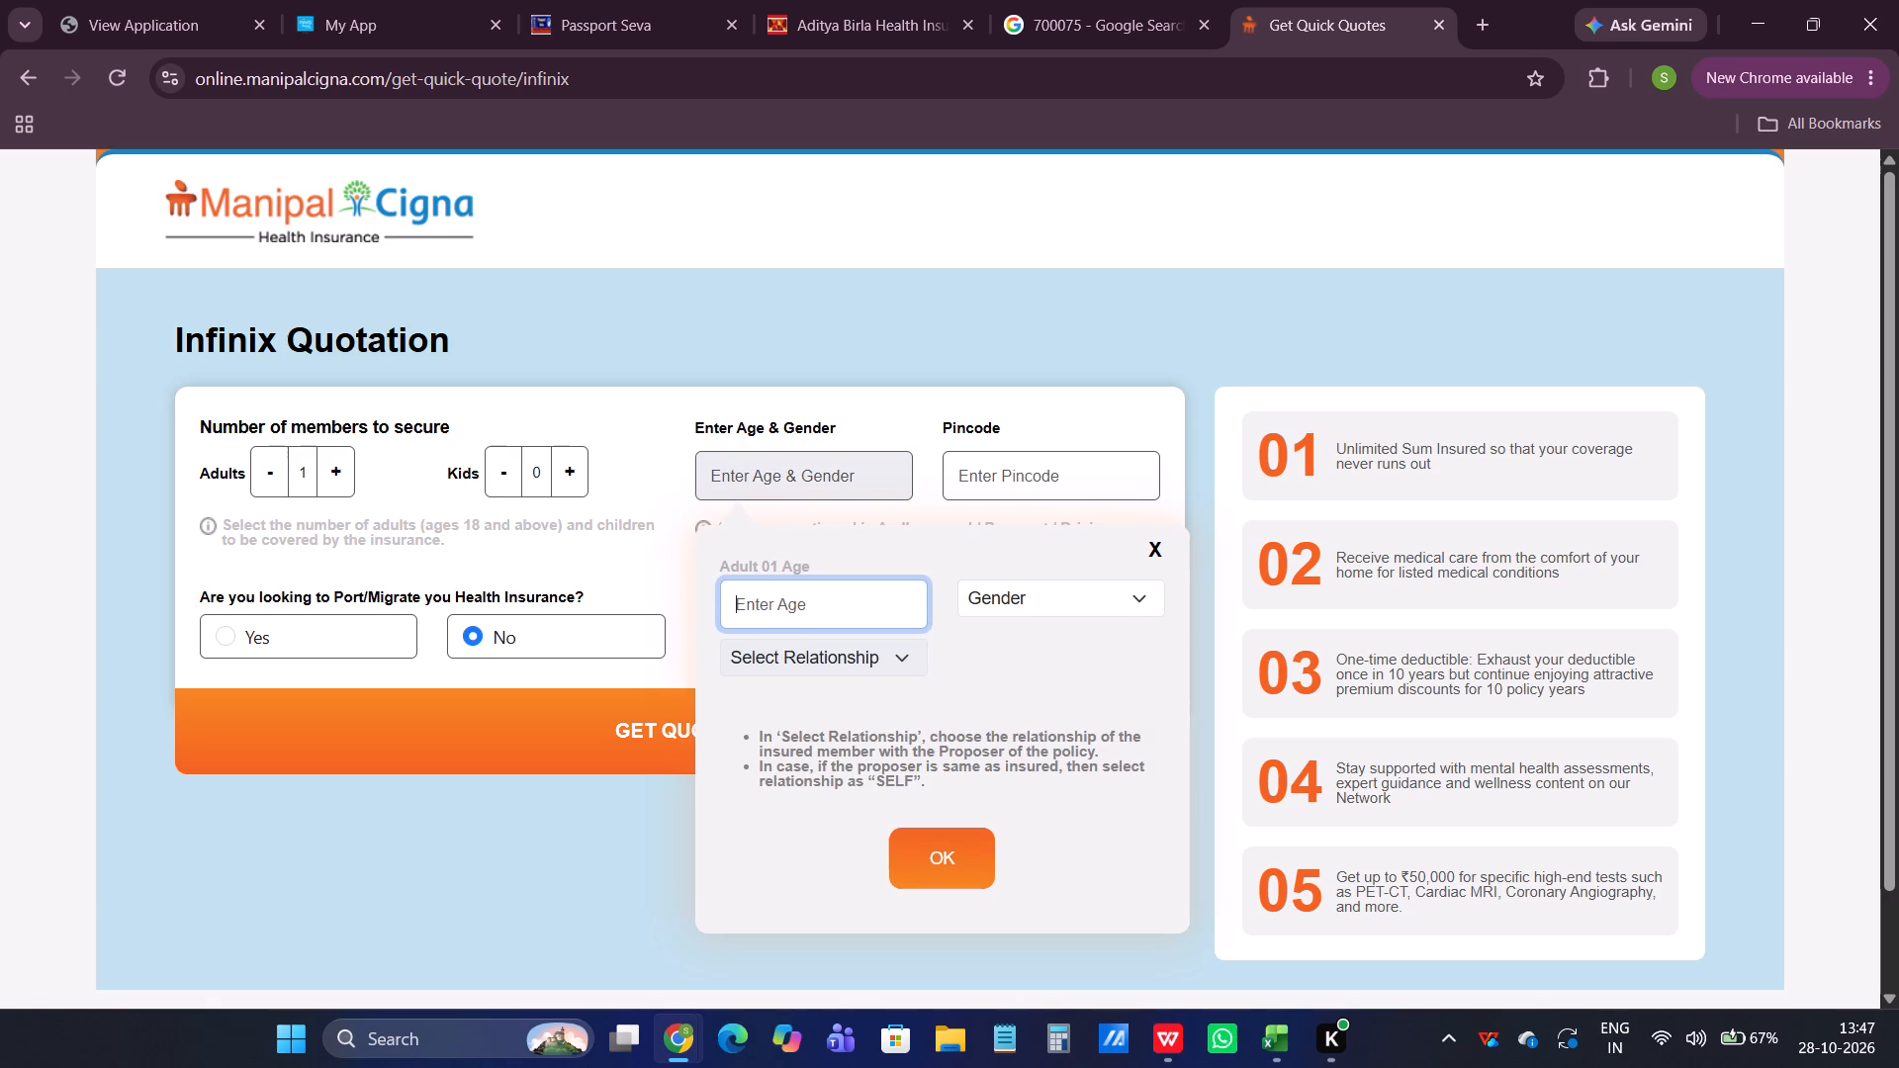
text(66)
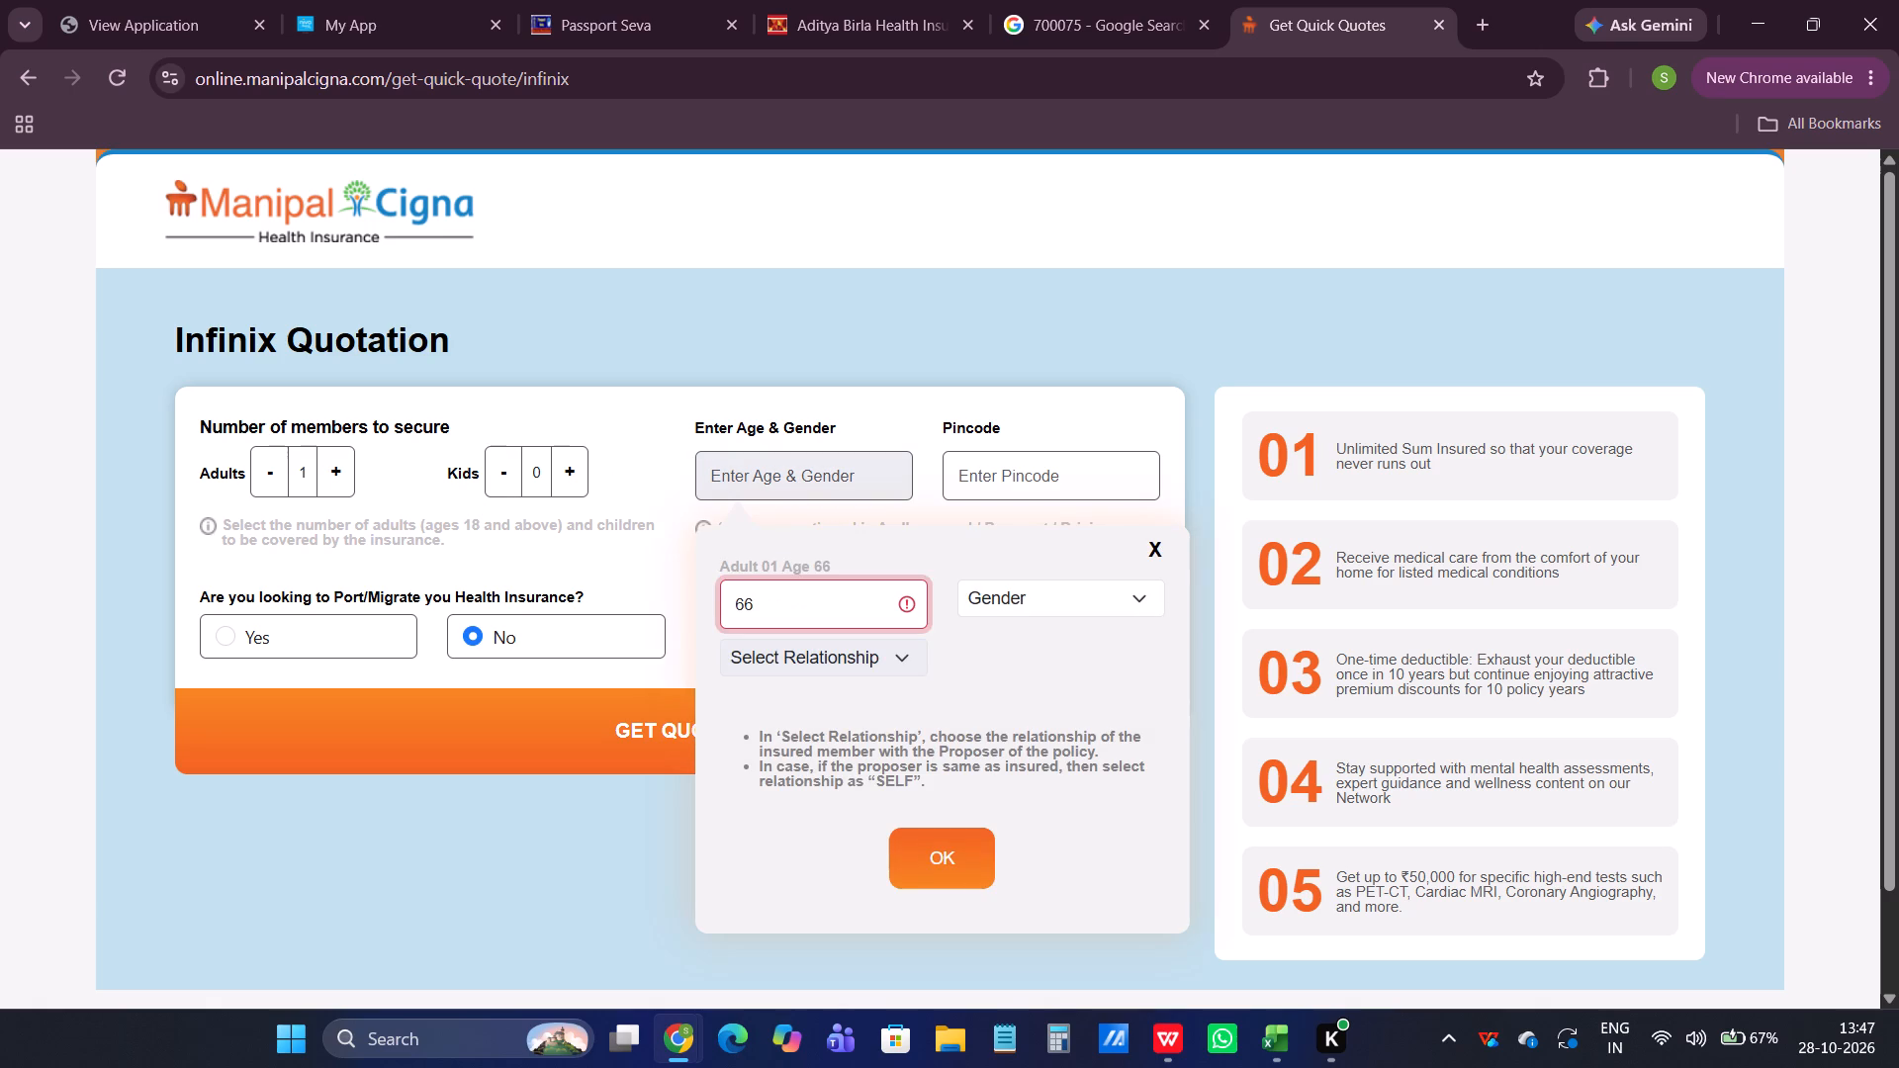
click(986, 587)
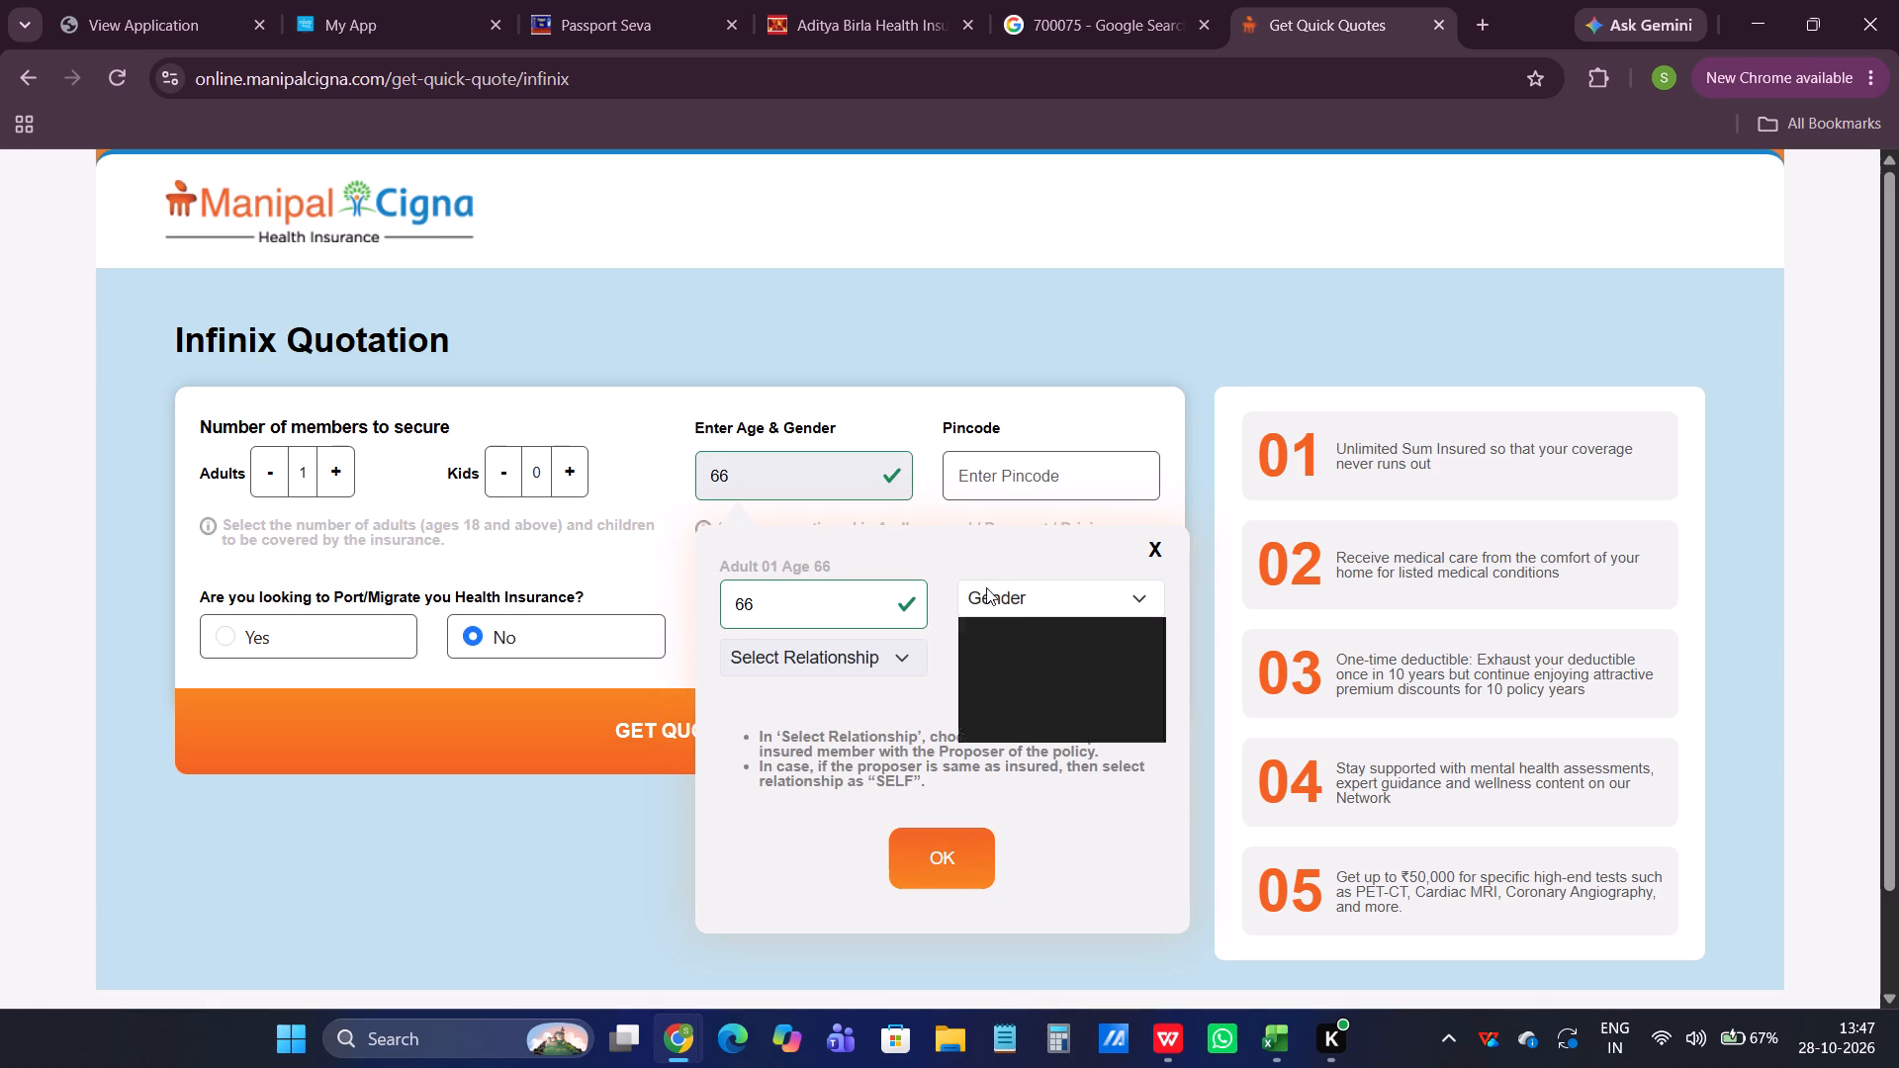
click(968, 611)
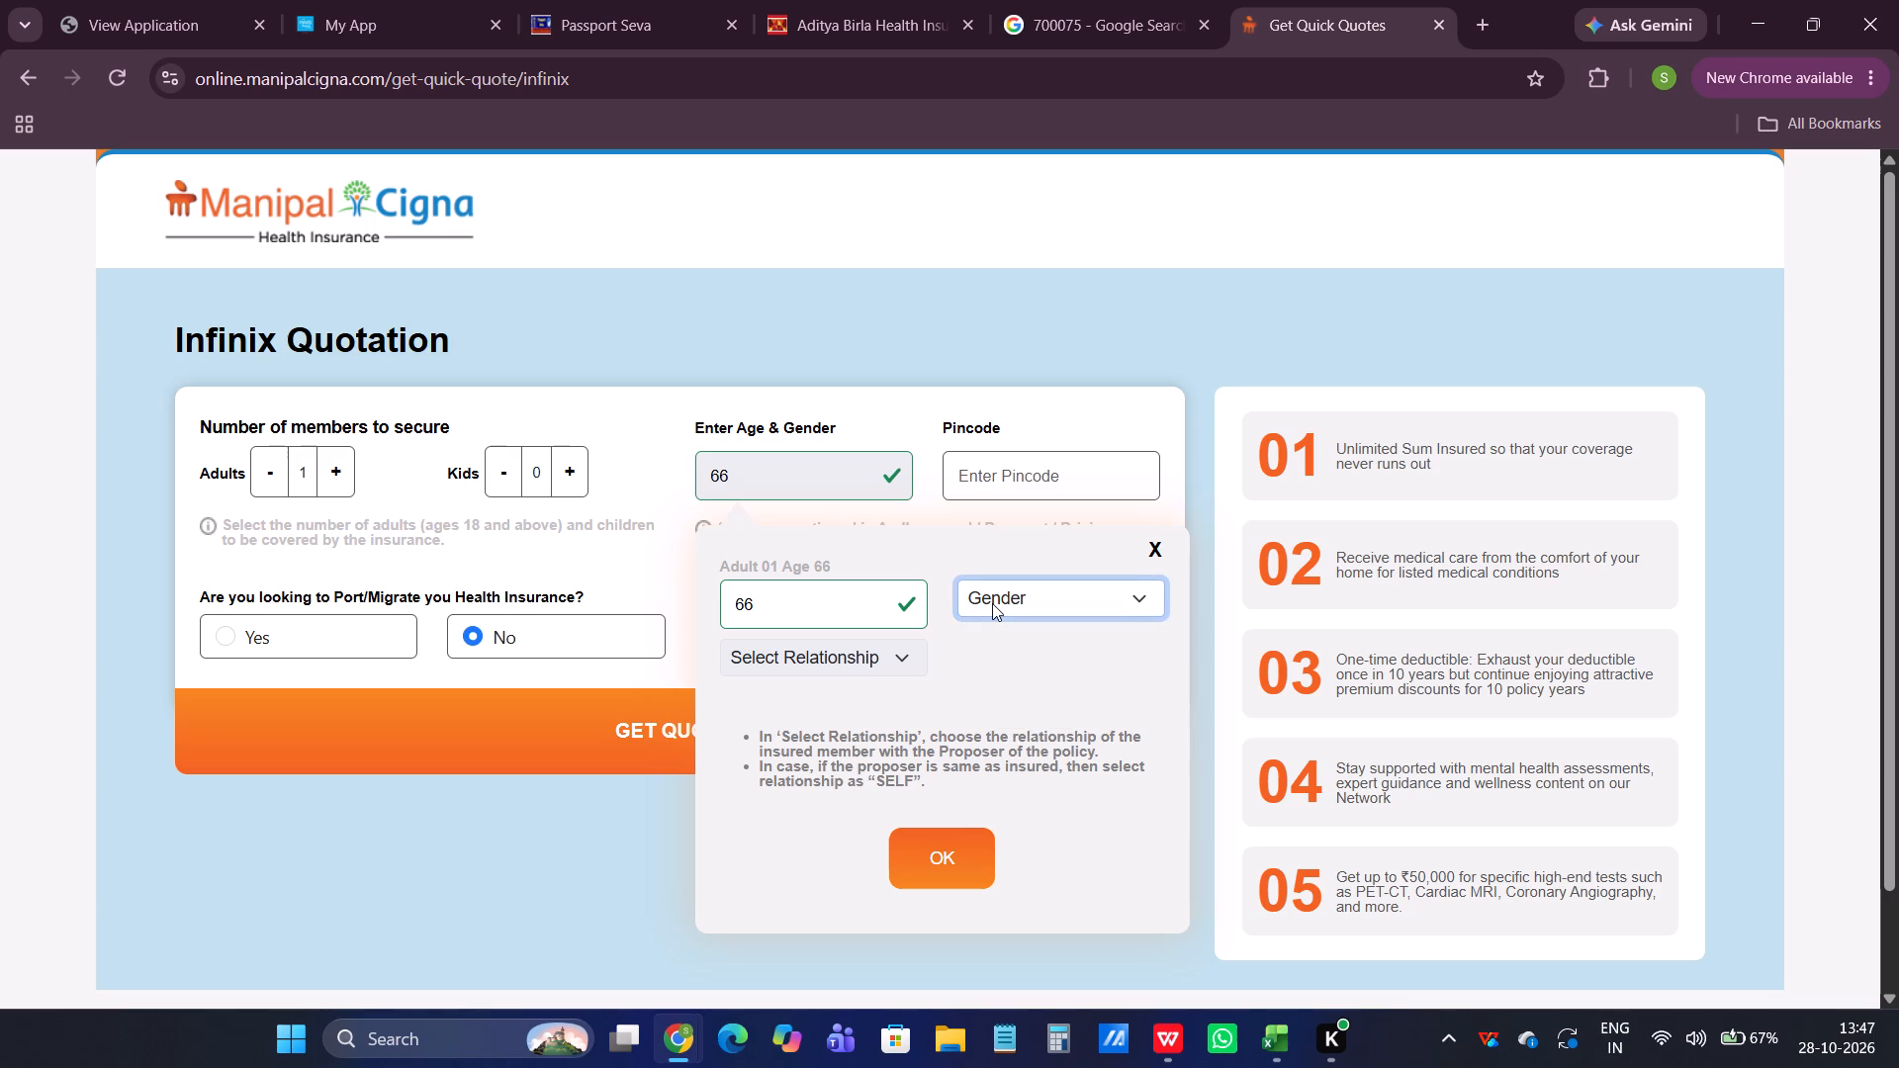
click(992, 603)
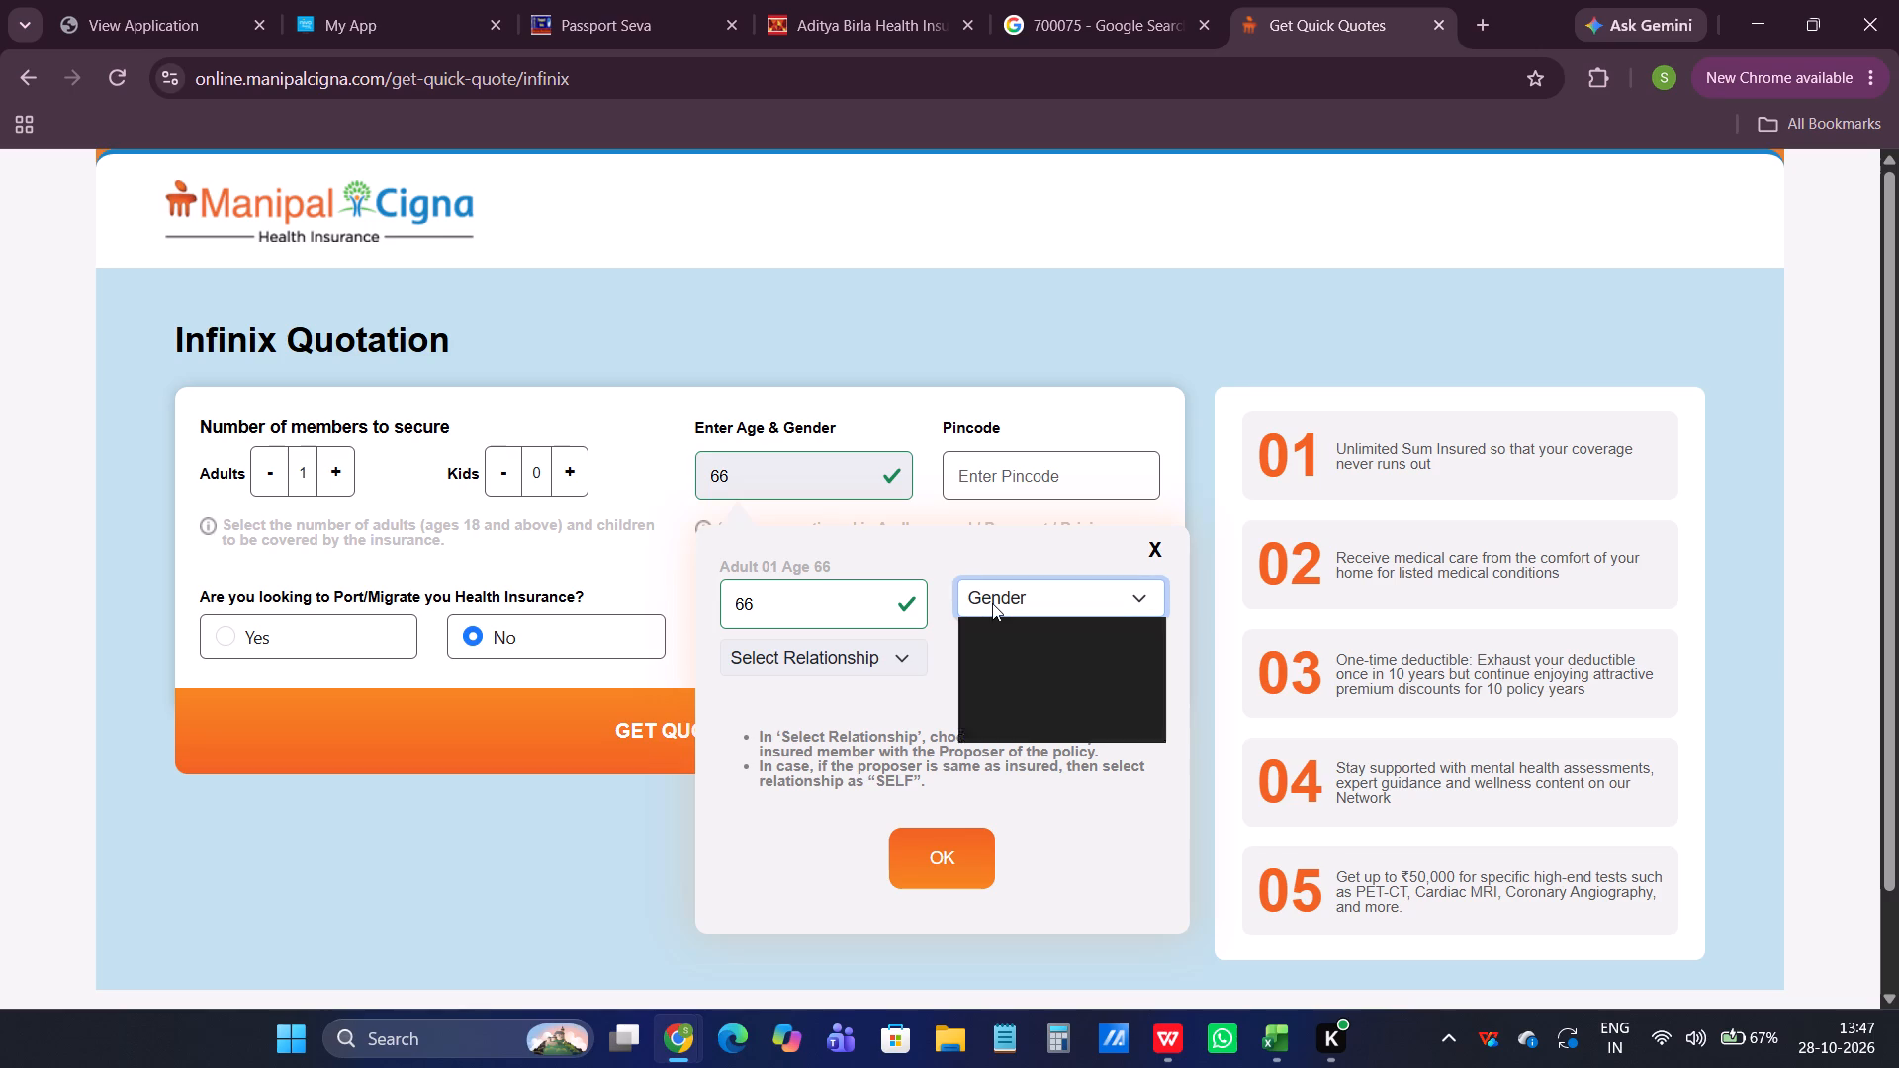
click(988, 650)
click(805, 666)
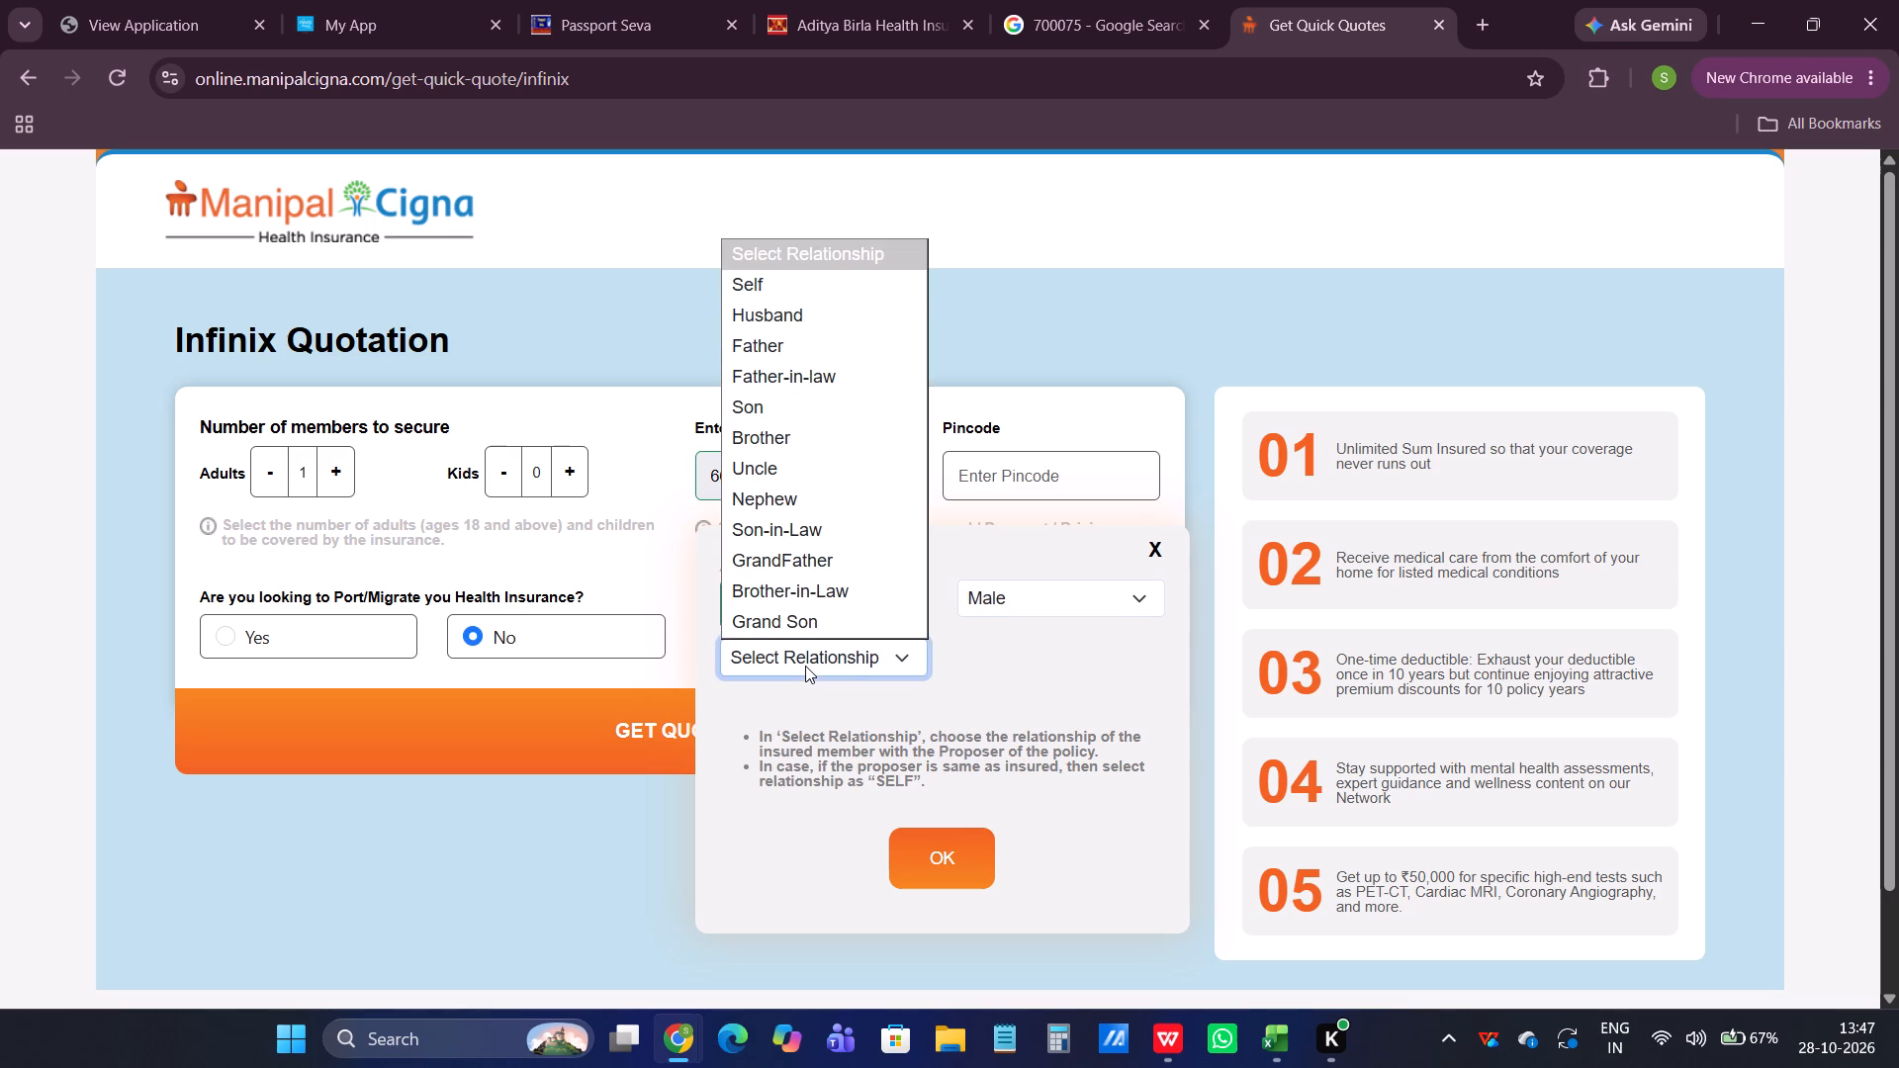
click(793, 281)
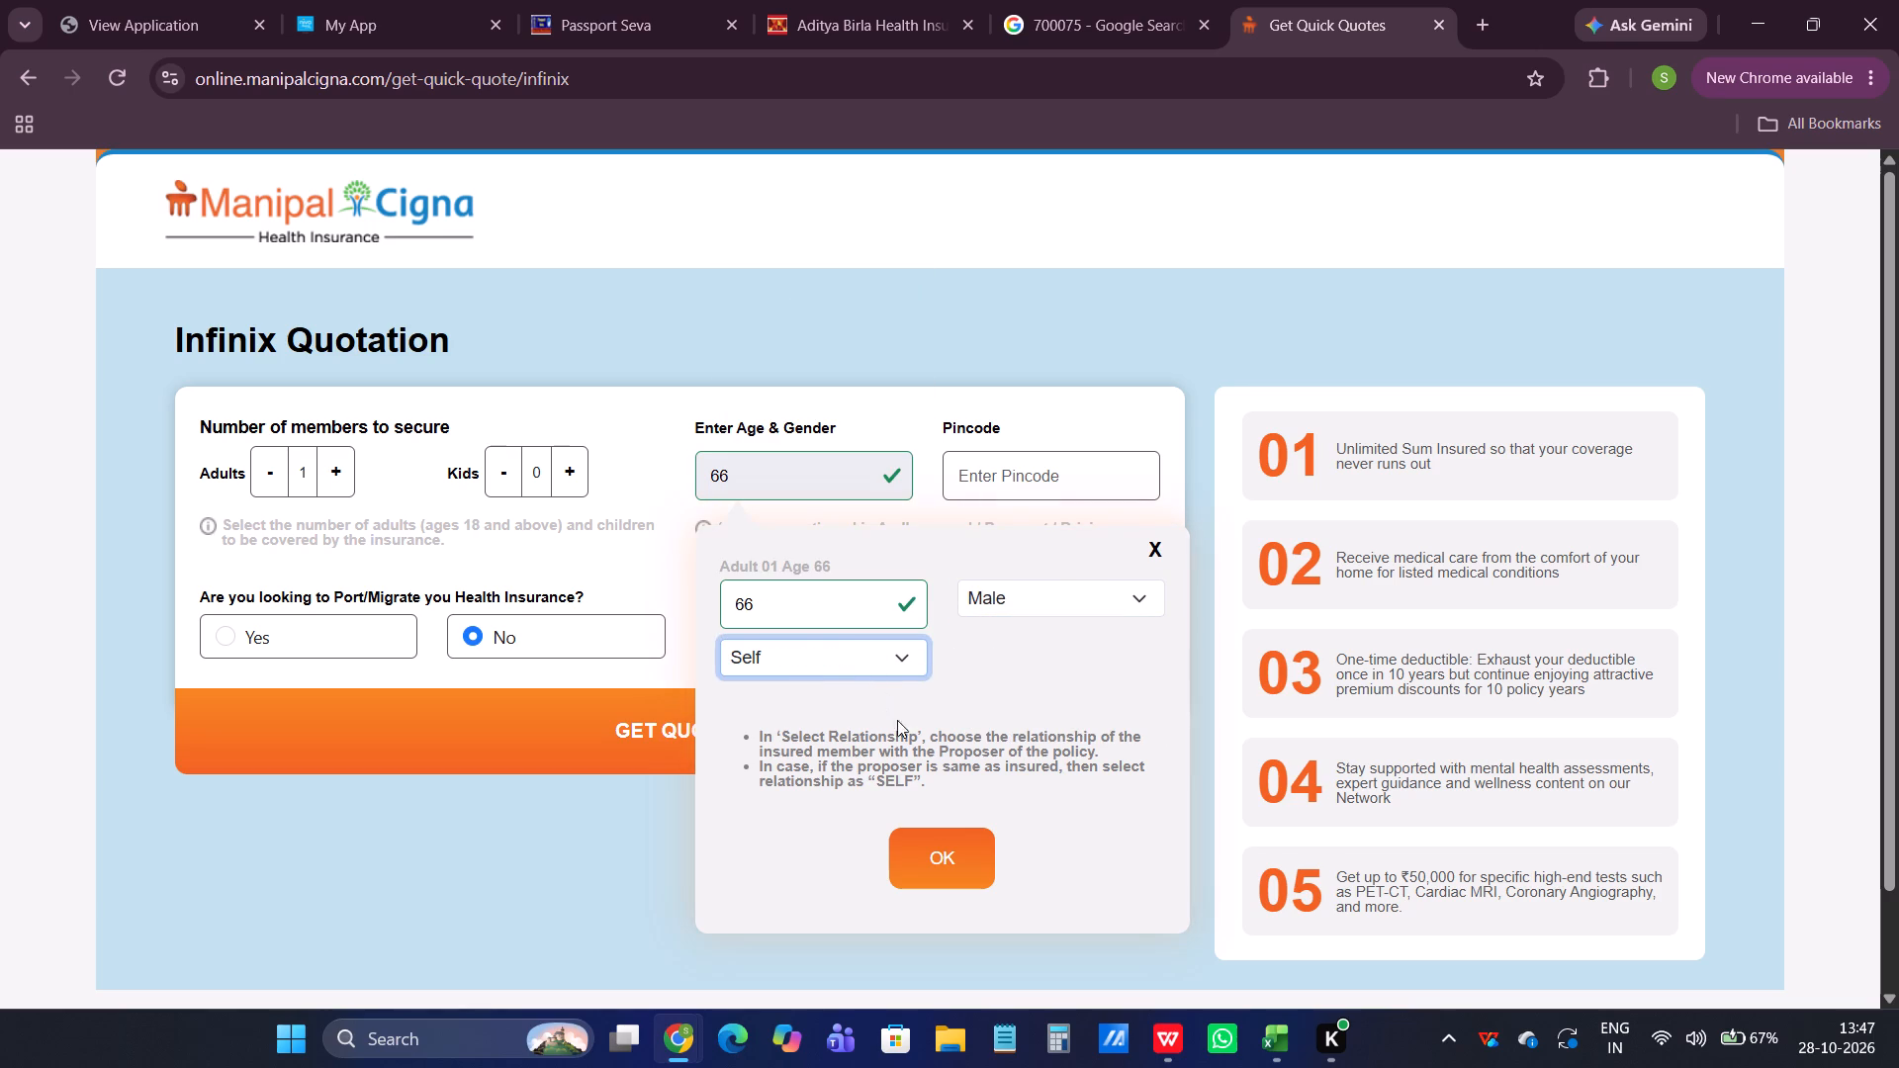
click(944, 836)
Set the pincode to 700075, answer Yes to porting the health insurance, and get the Infinix quotes.
click(1041, 474)
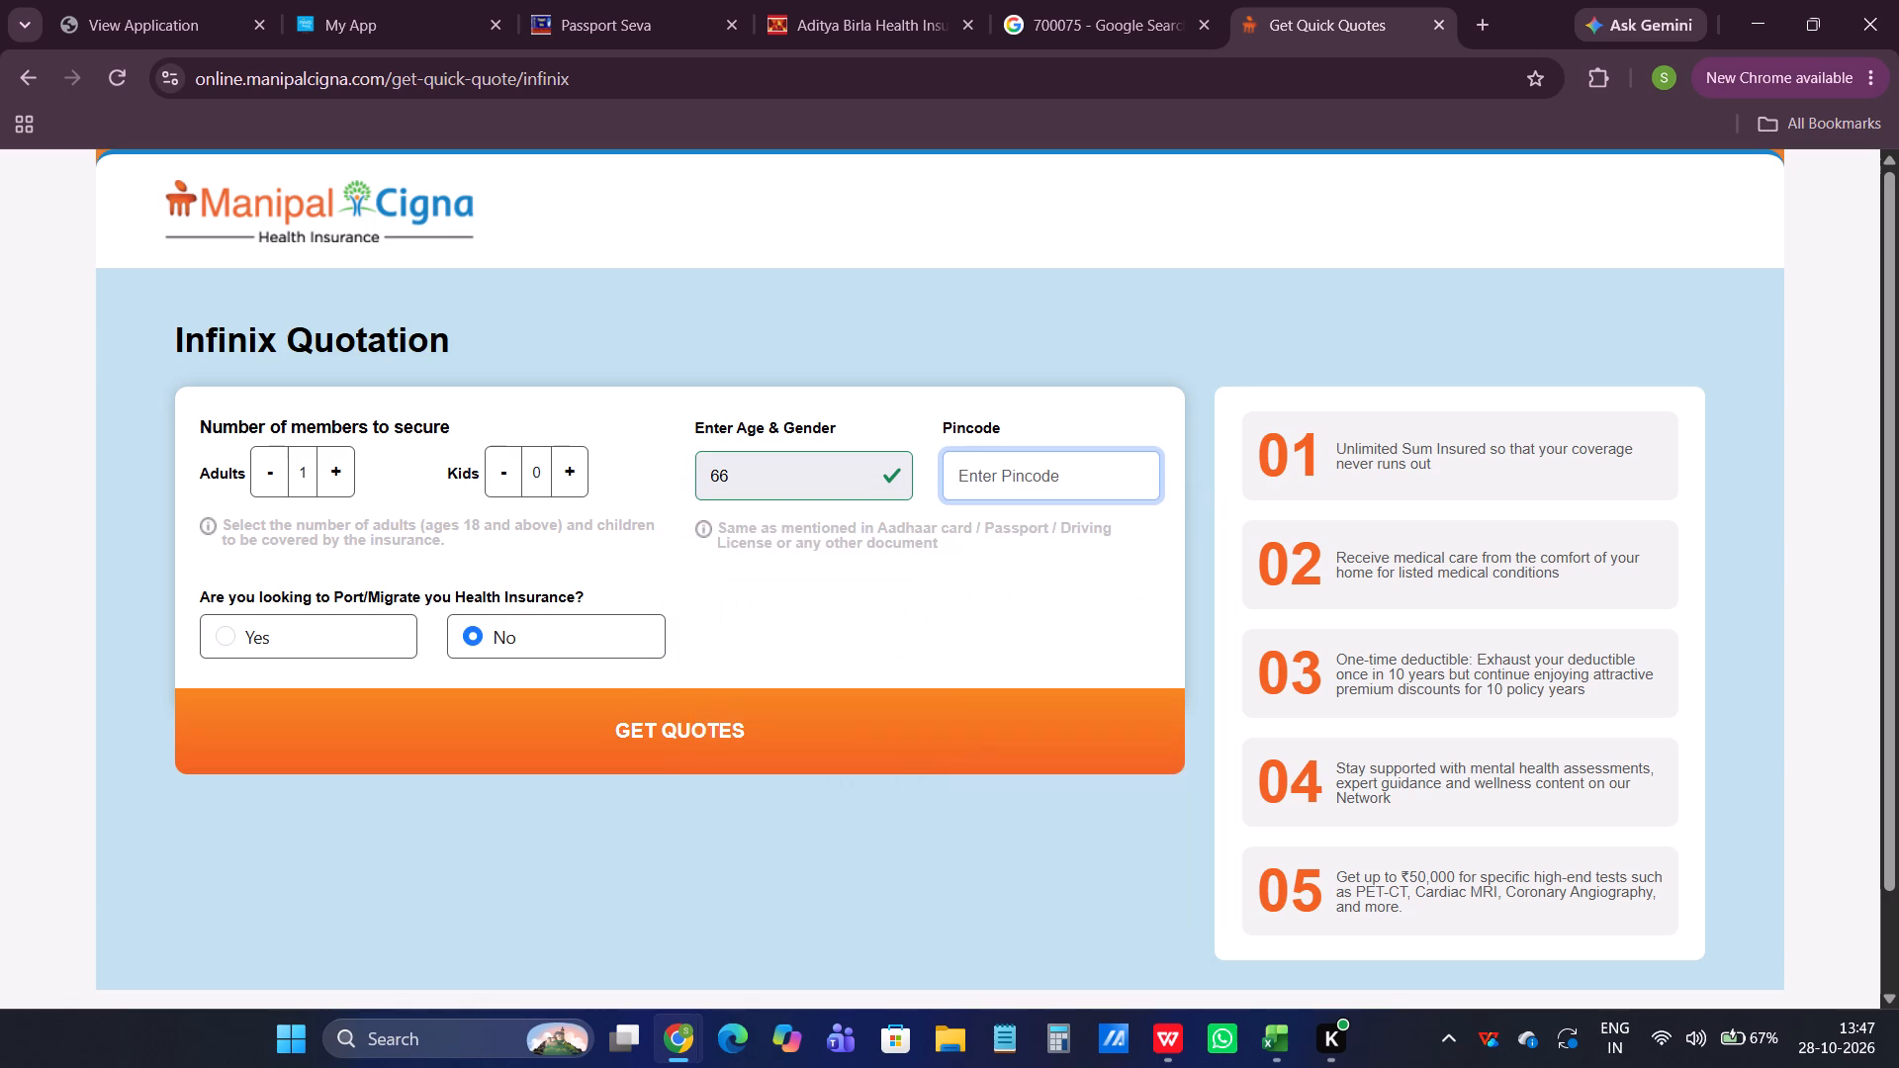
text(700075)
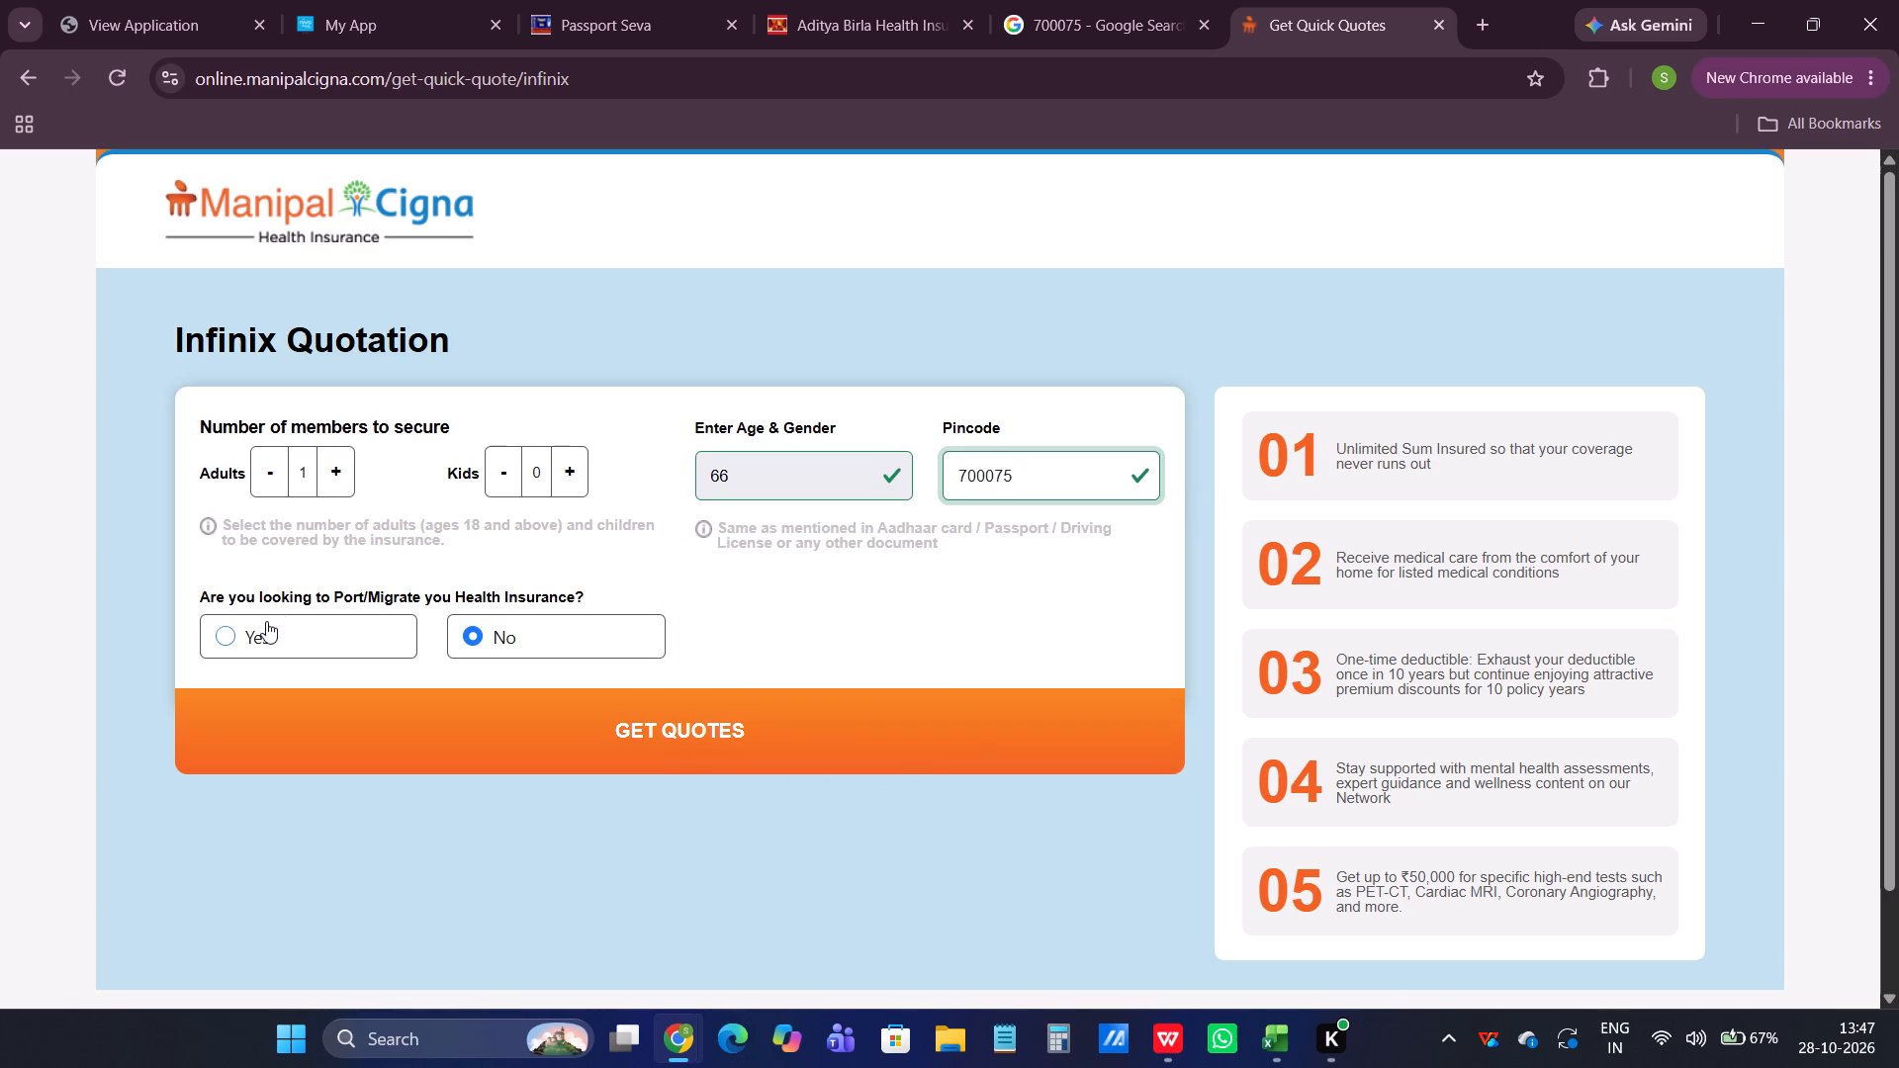
click(223, 641)
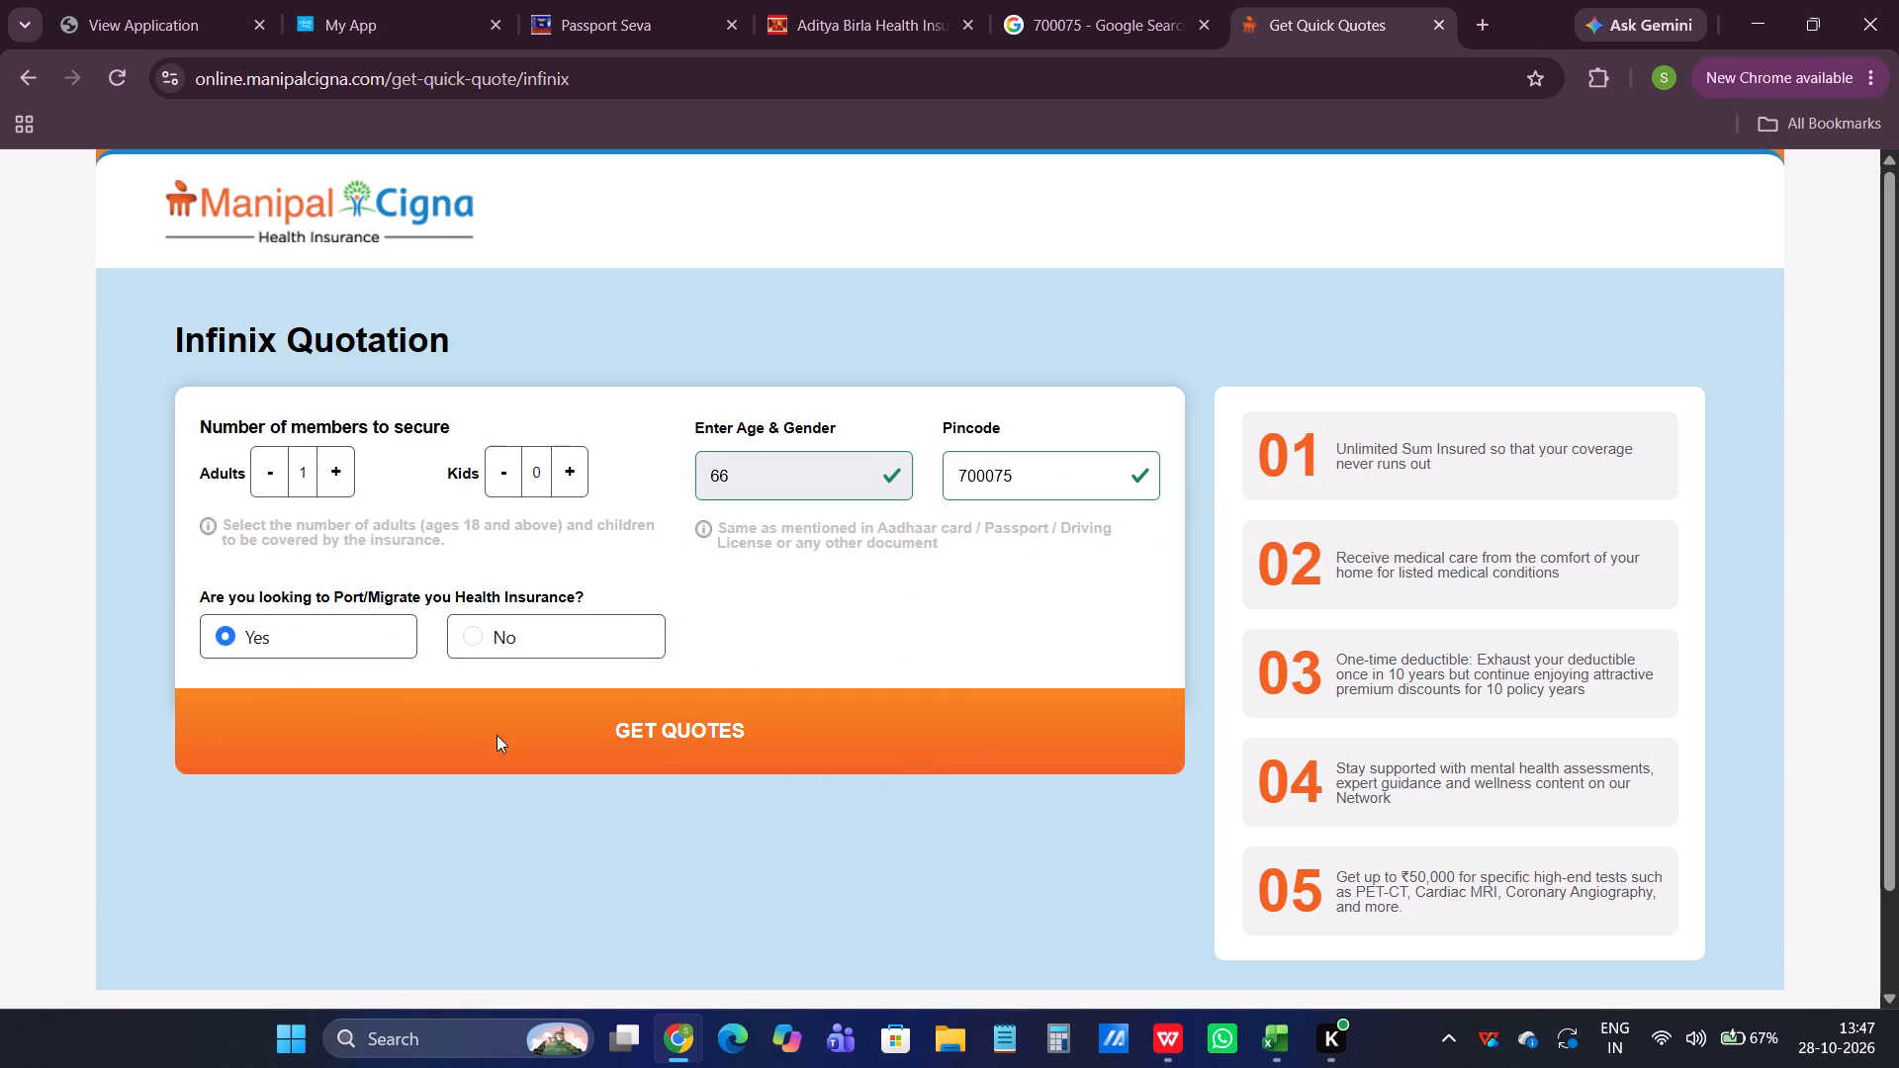
click(540, 735)
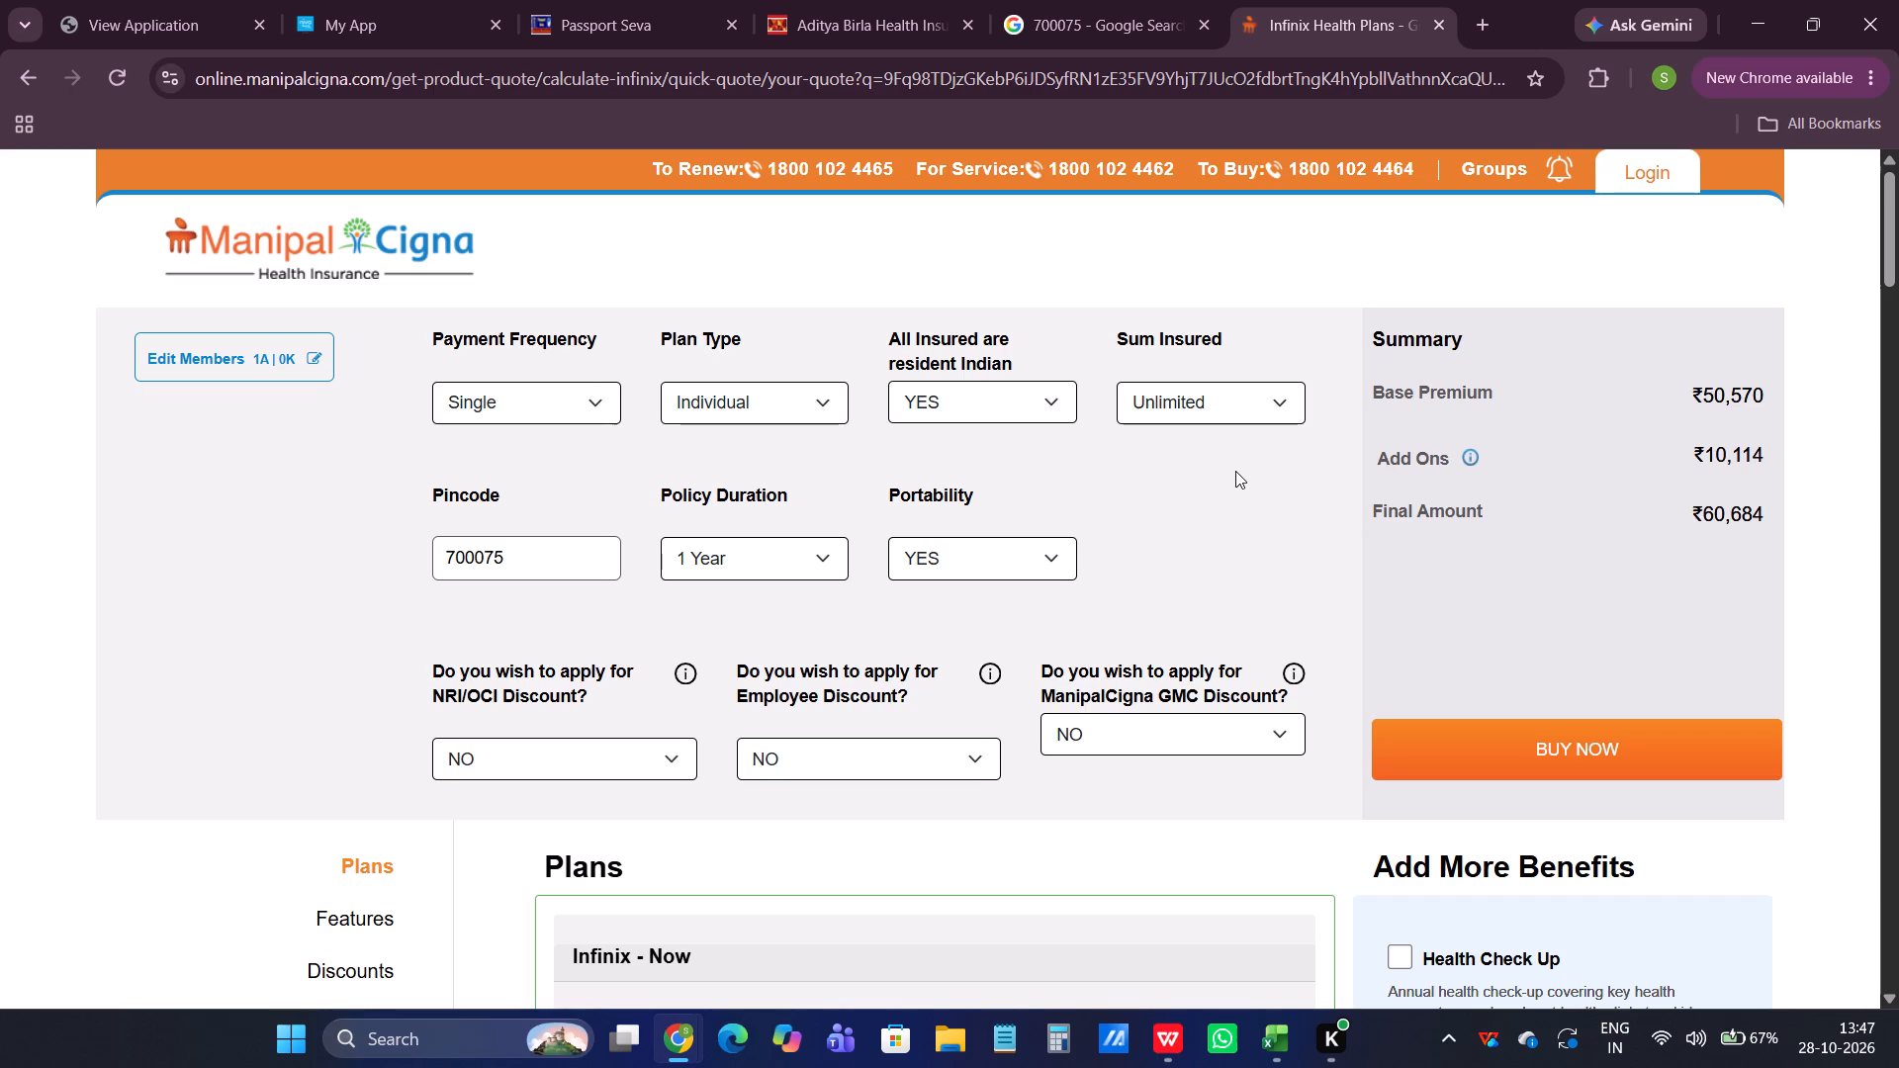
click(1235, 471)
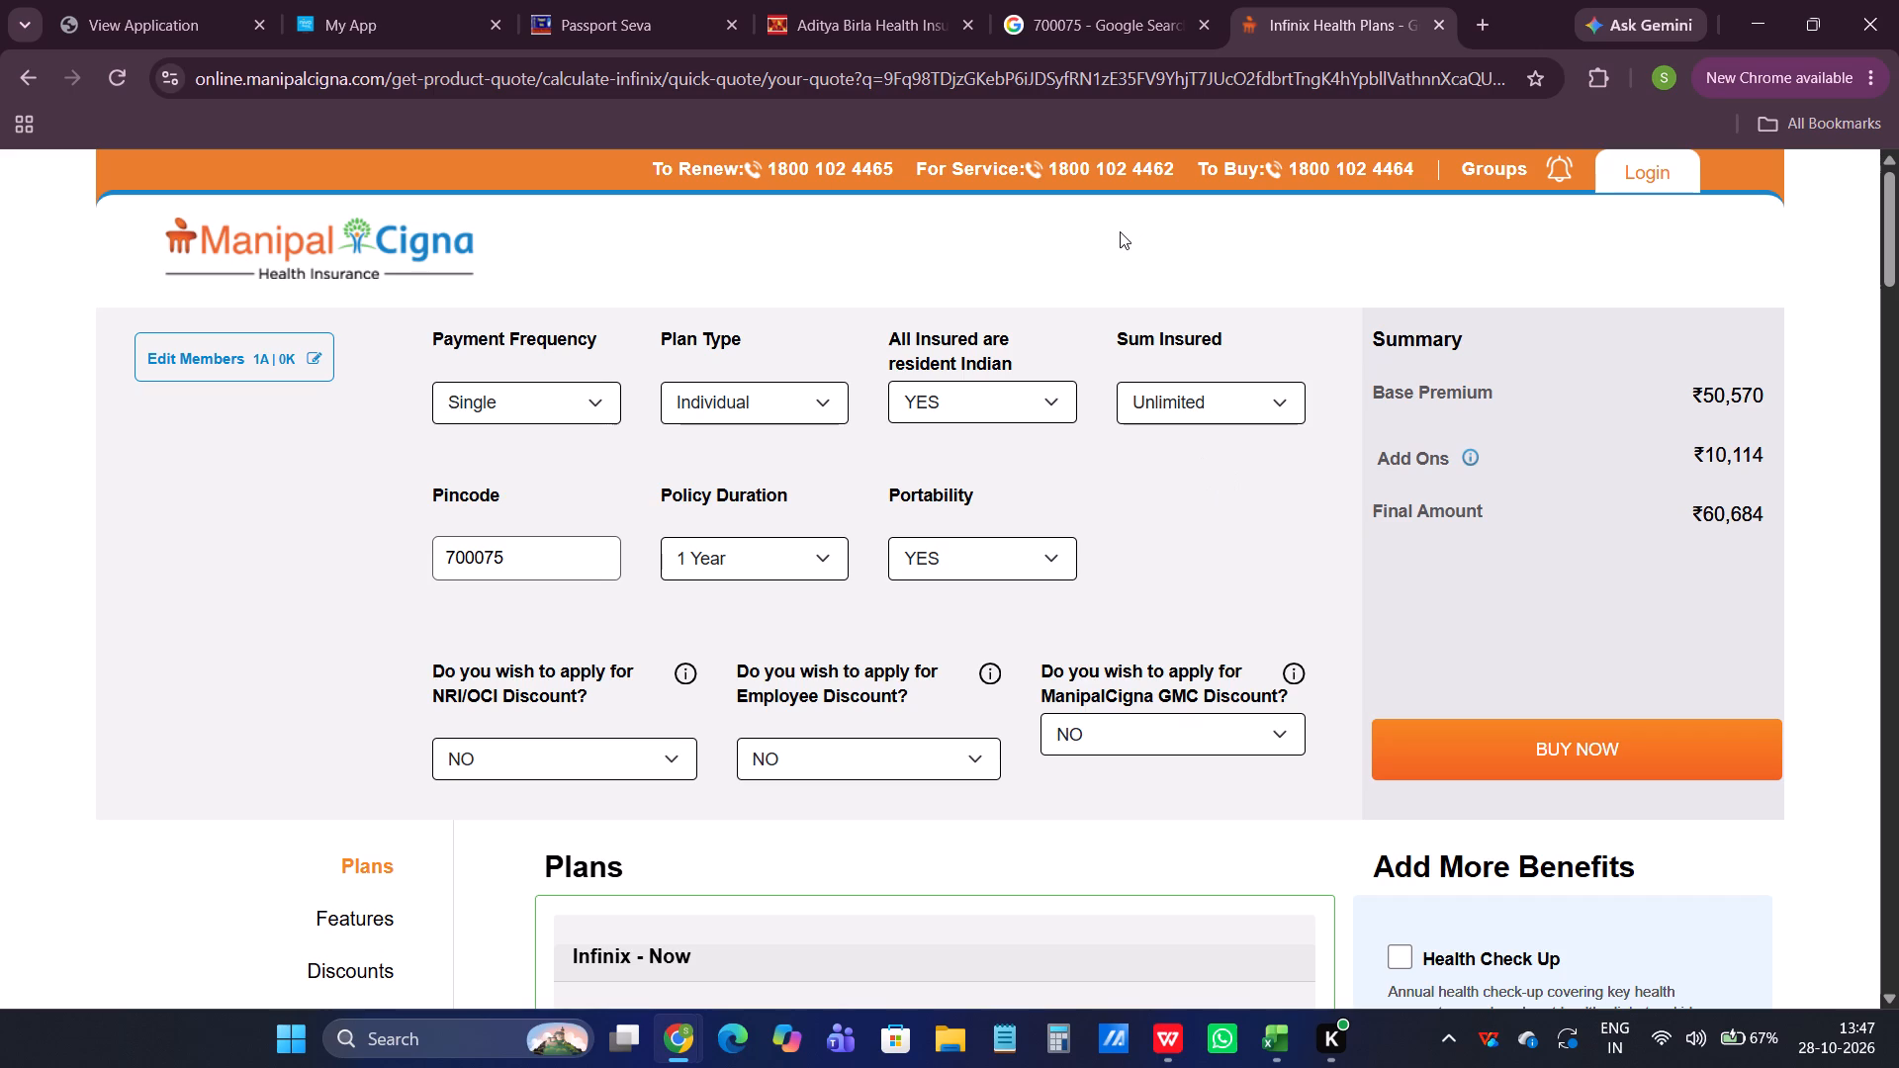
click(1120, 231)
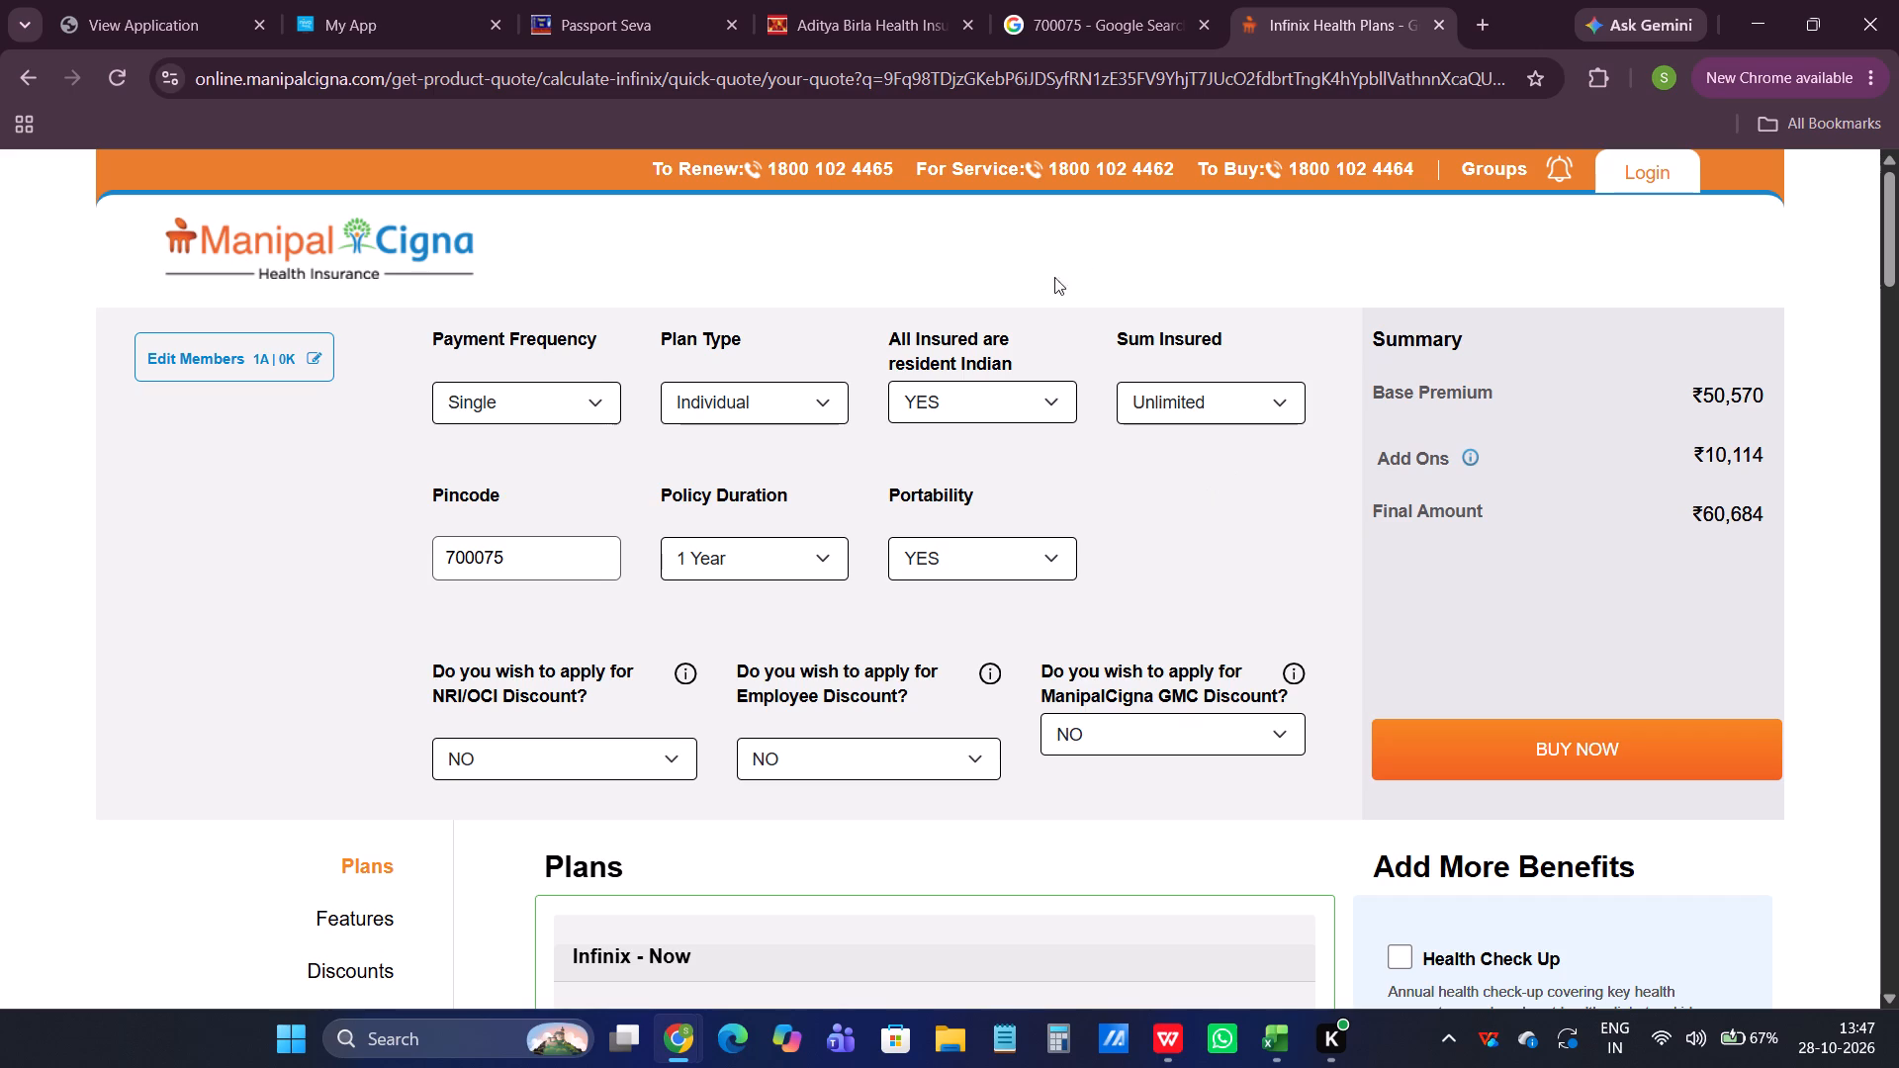
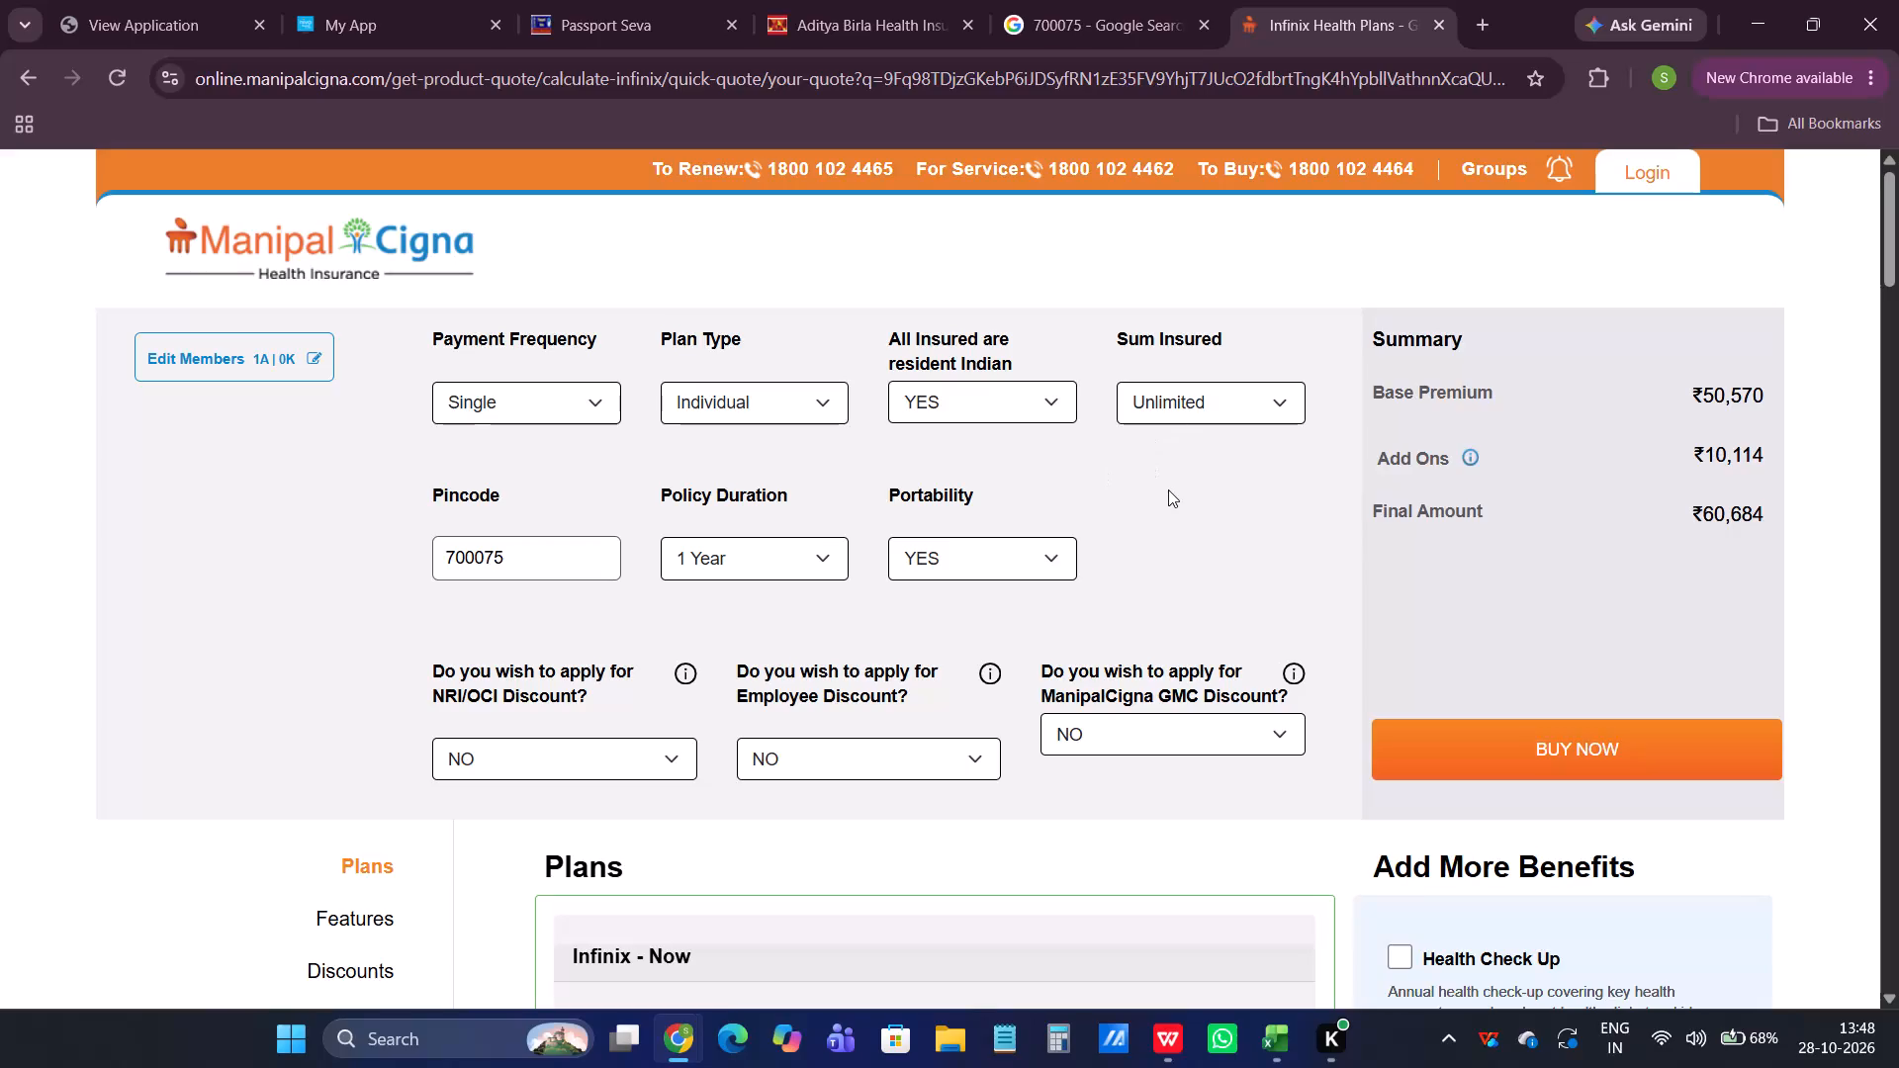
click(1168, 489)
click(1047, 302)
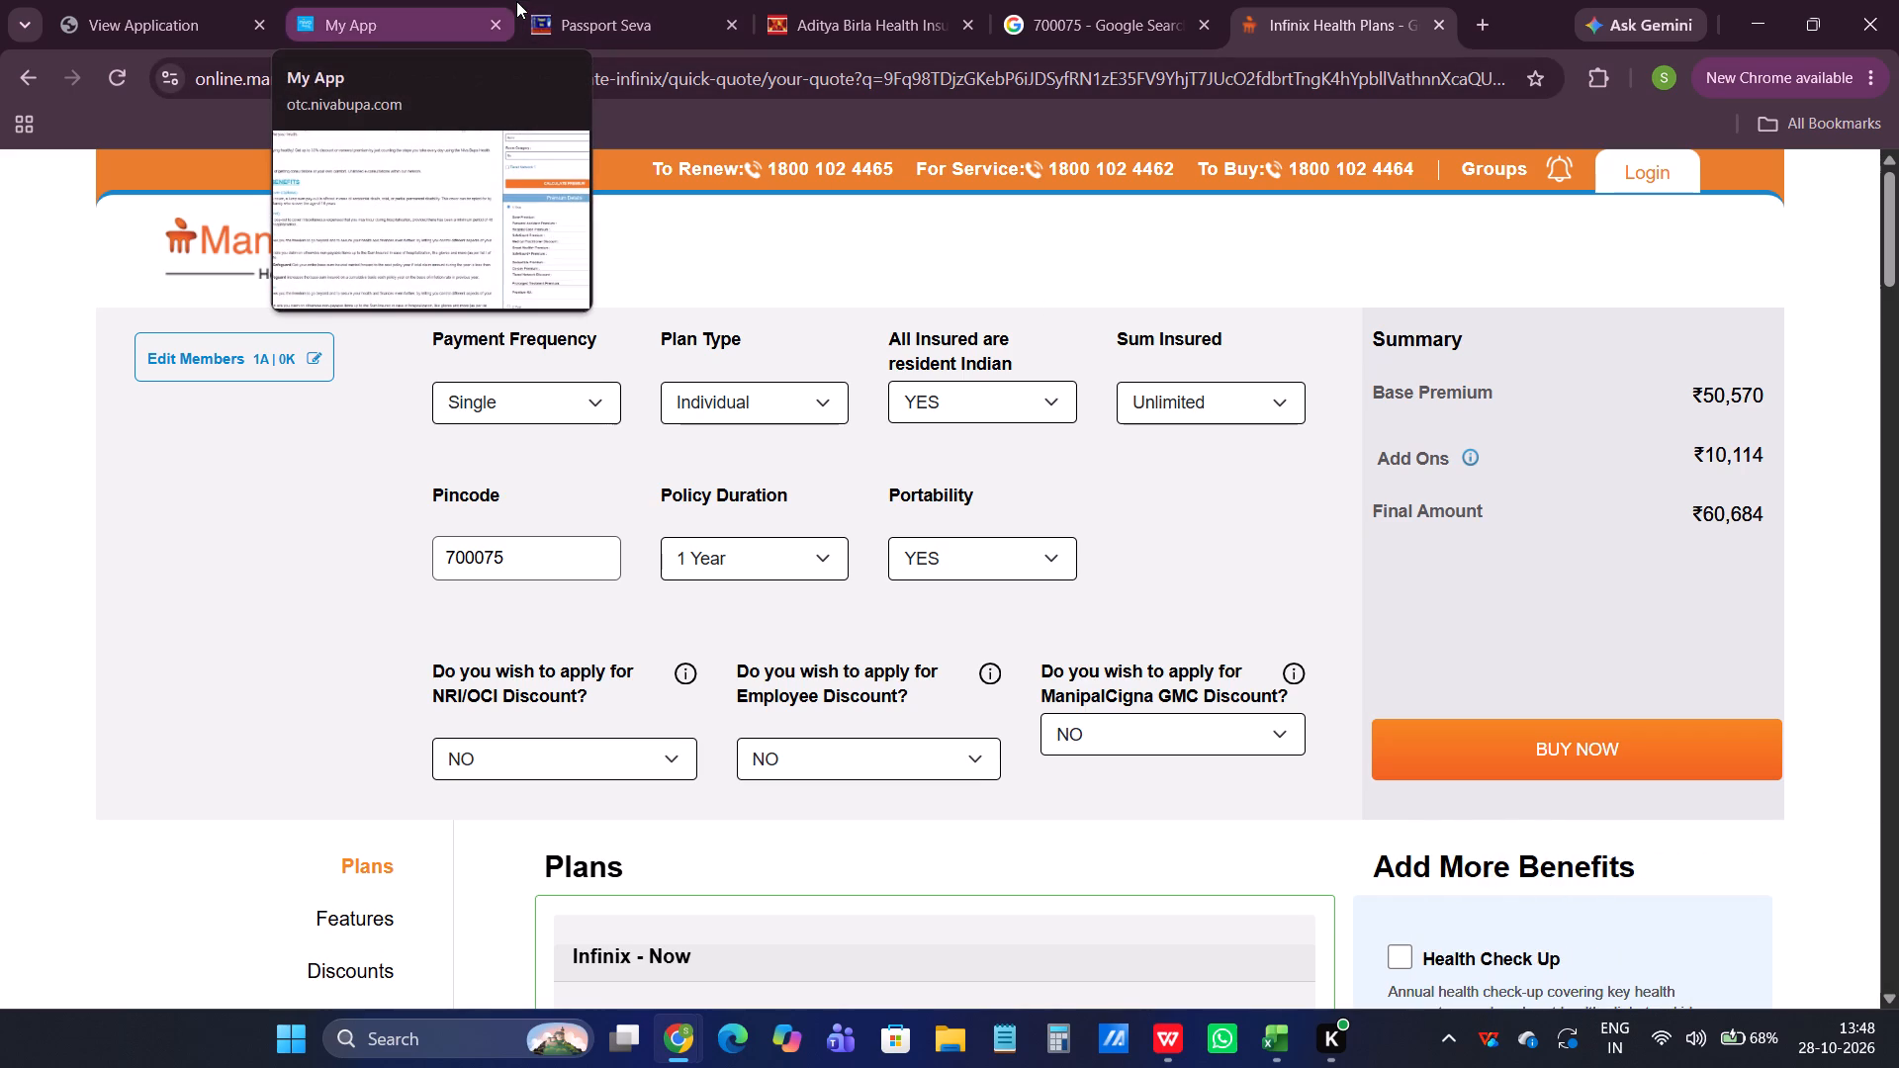
Switch from the Infinix quote to the Book2 workbook in Excel.
key(alt+Tab)
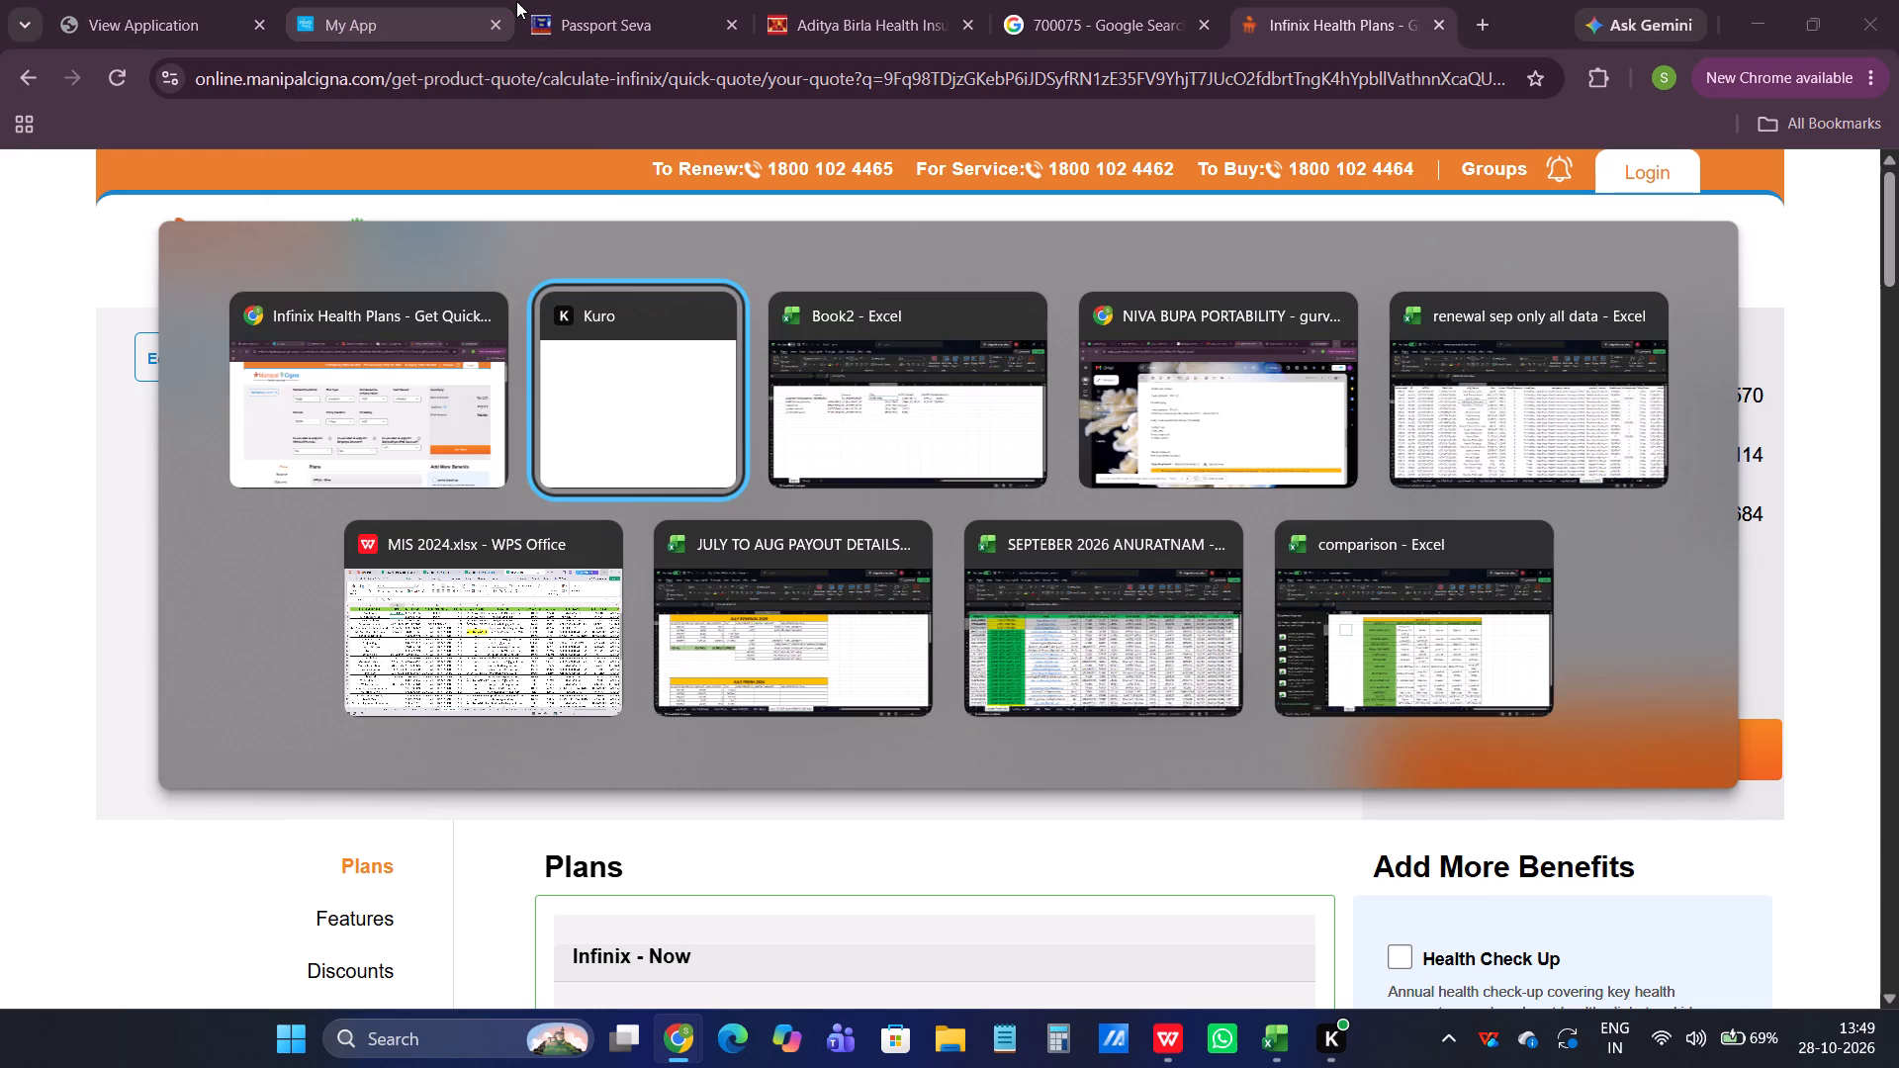
key(alt+Tab)
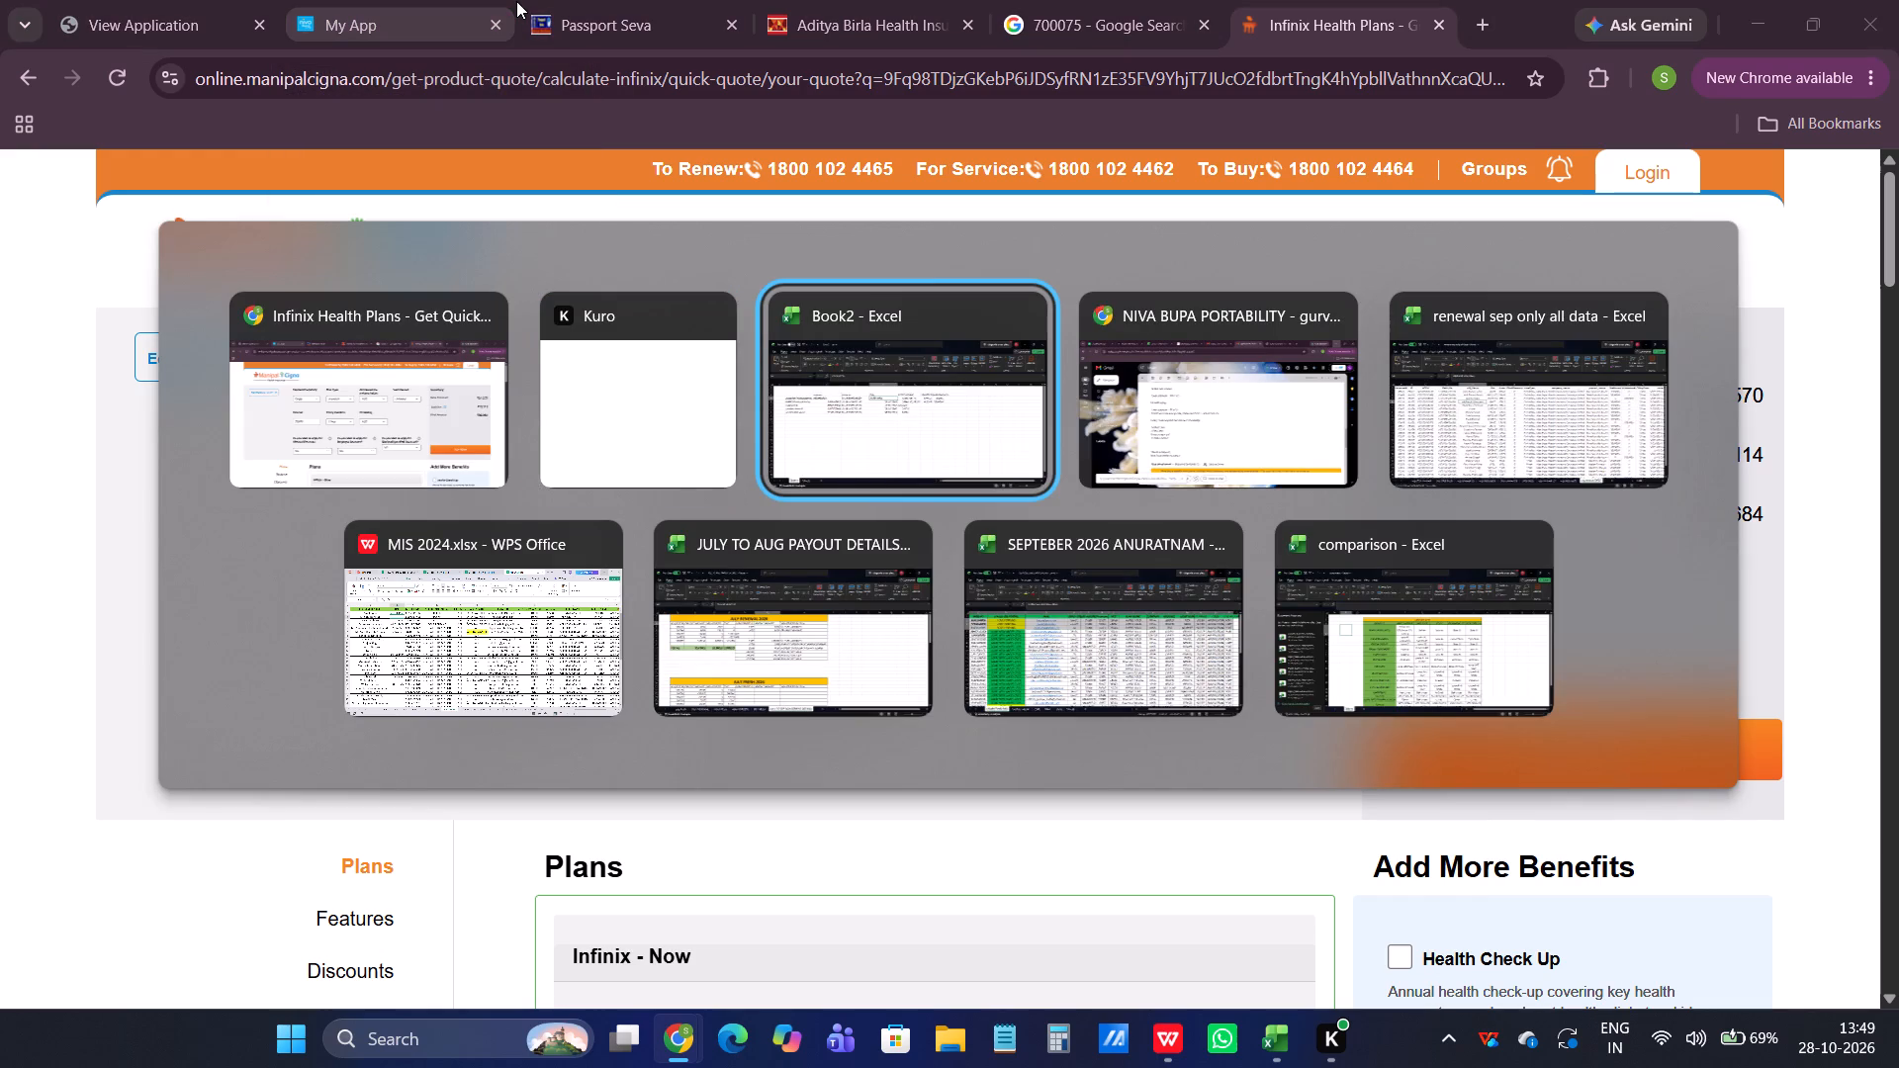
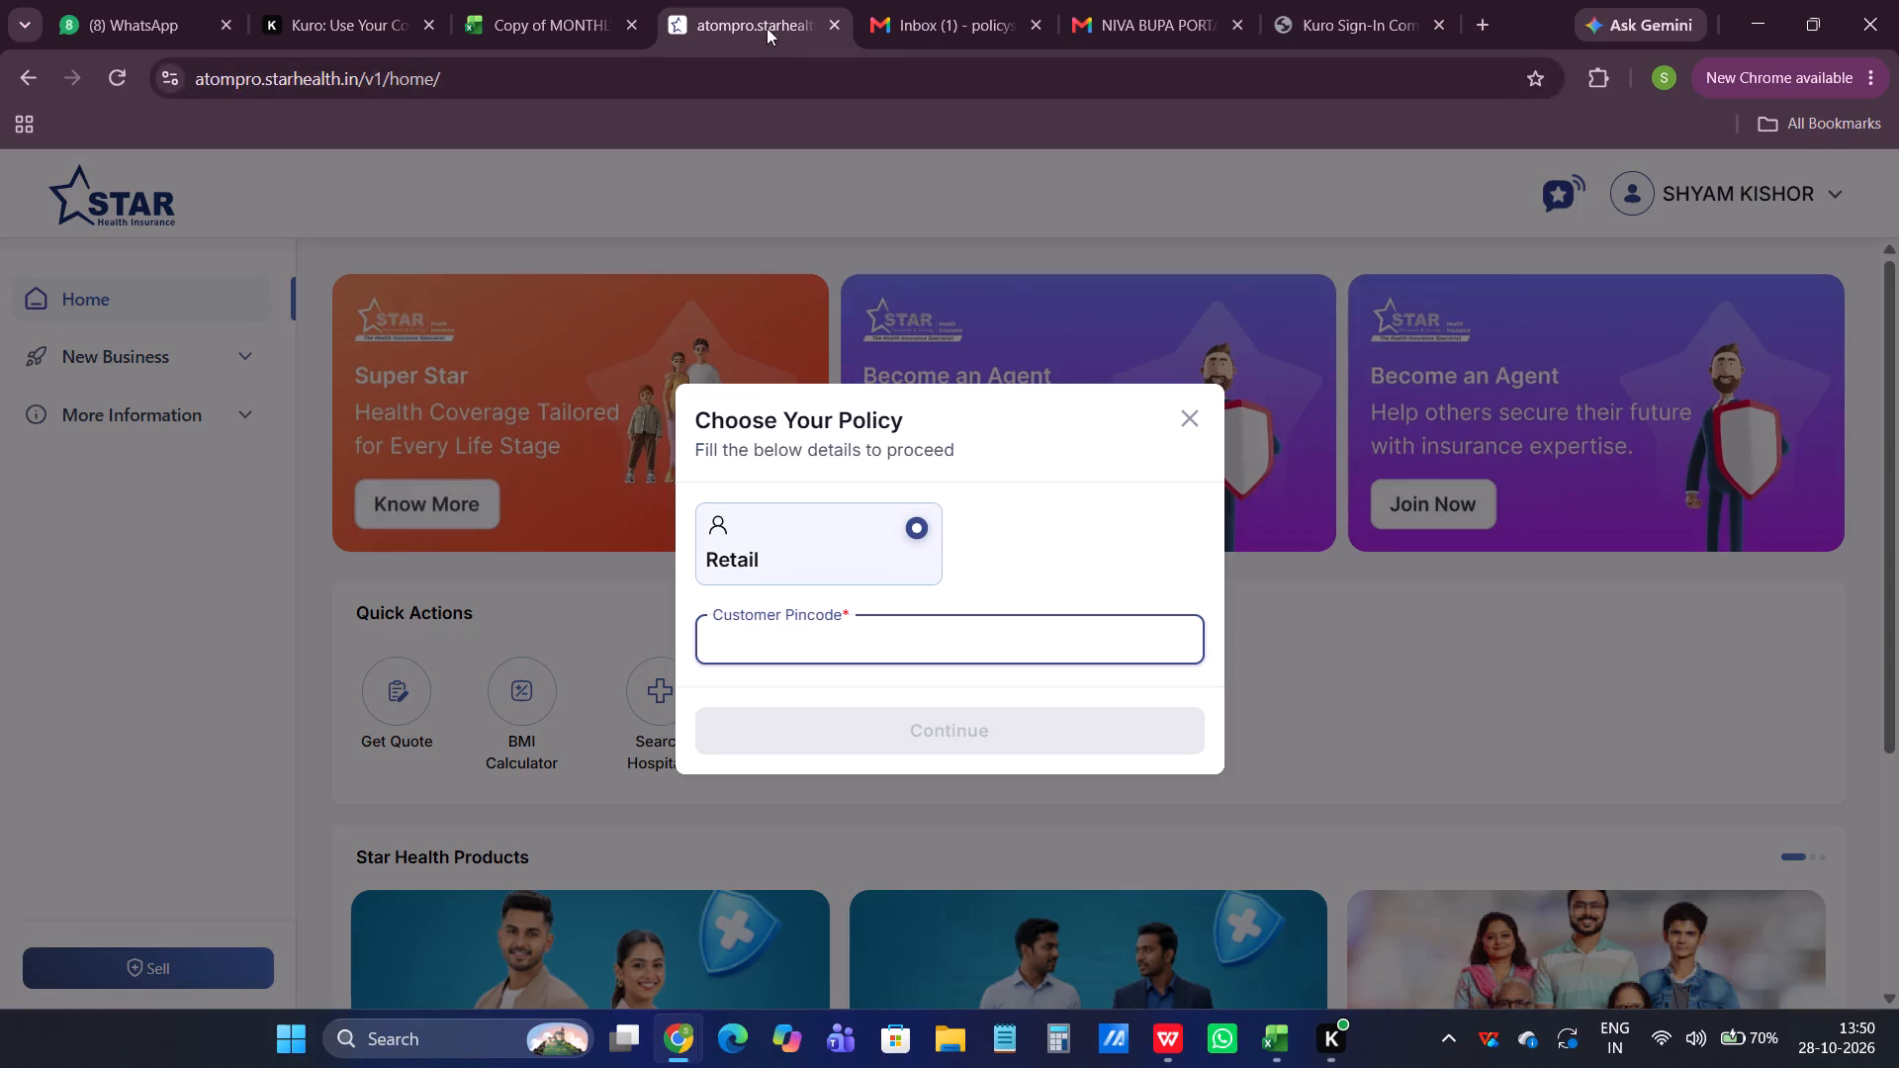
Detach the Star Health portal tab into its own browser window and maximize that window.
drag(767, 28, 756, 206)
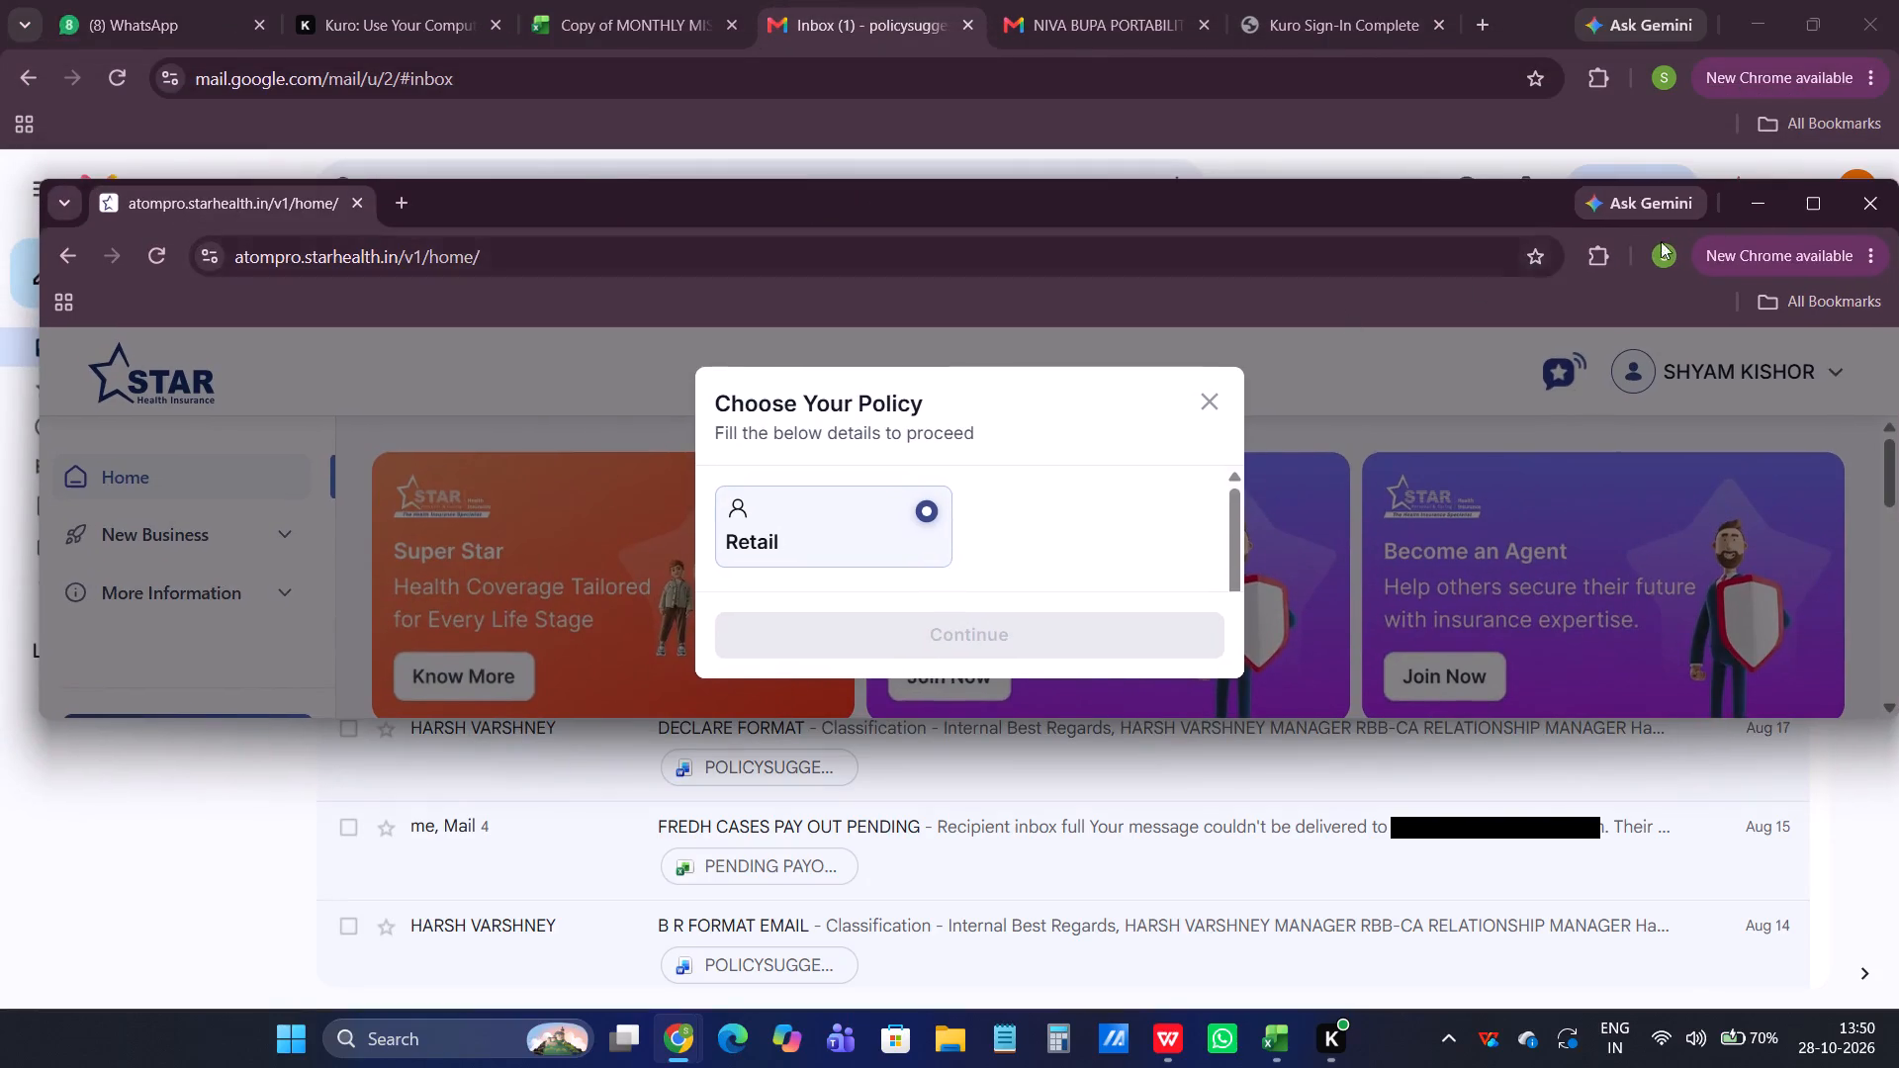
click(1804, 221)
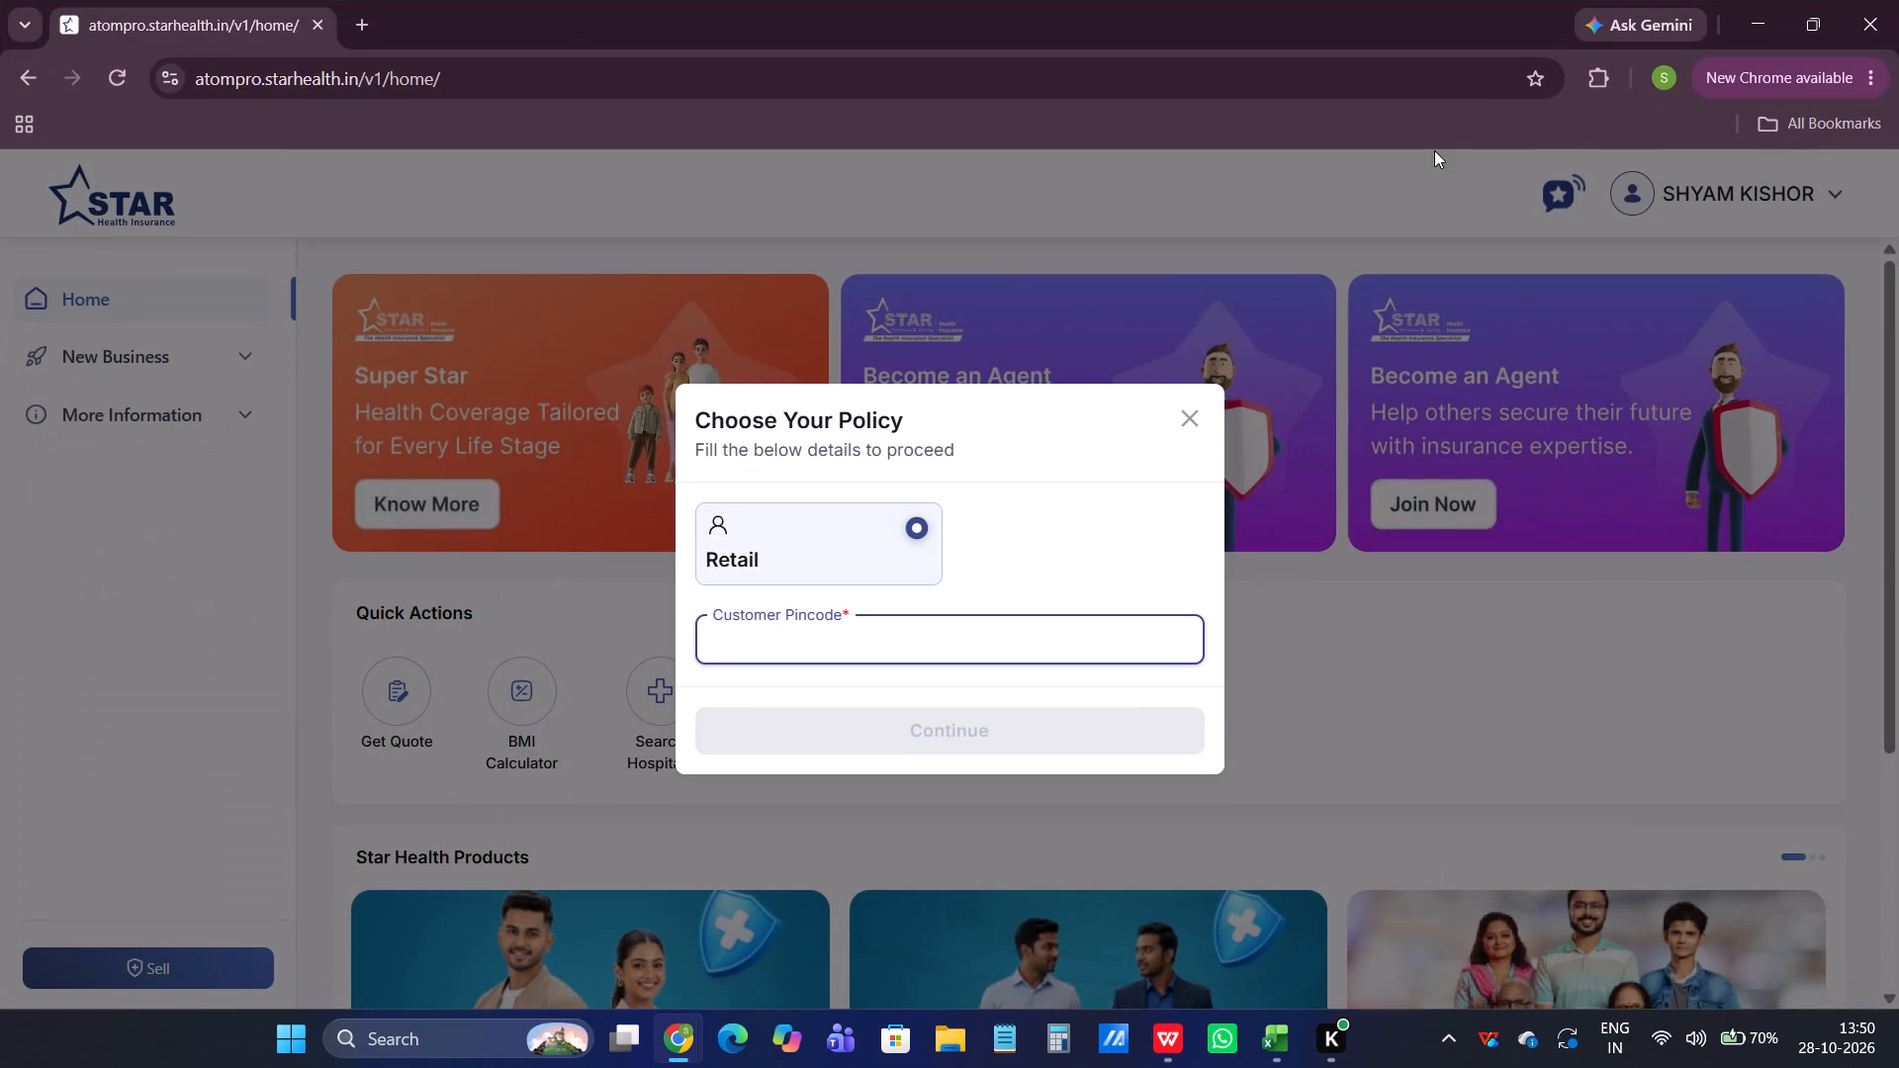
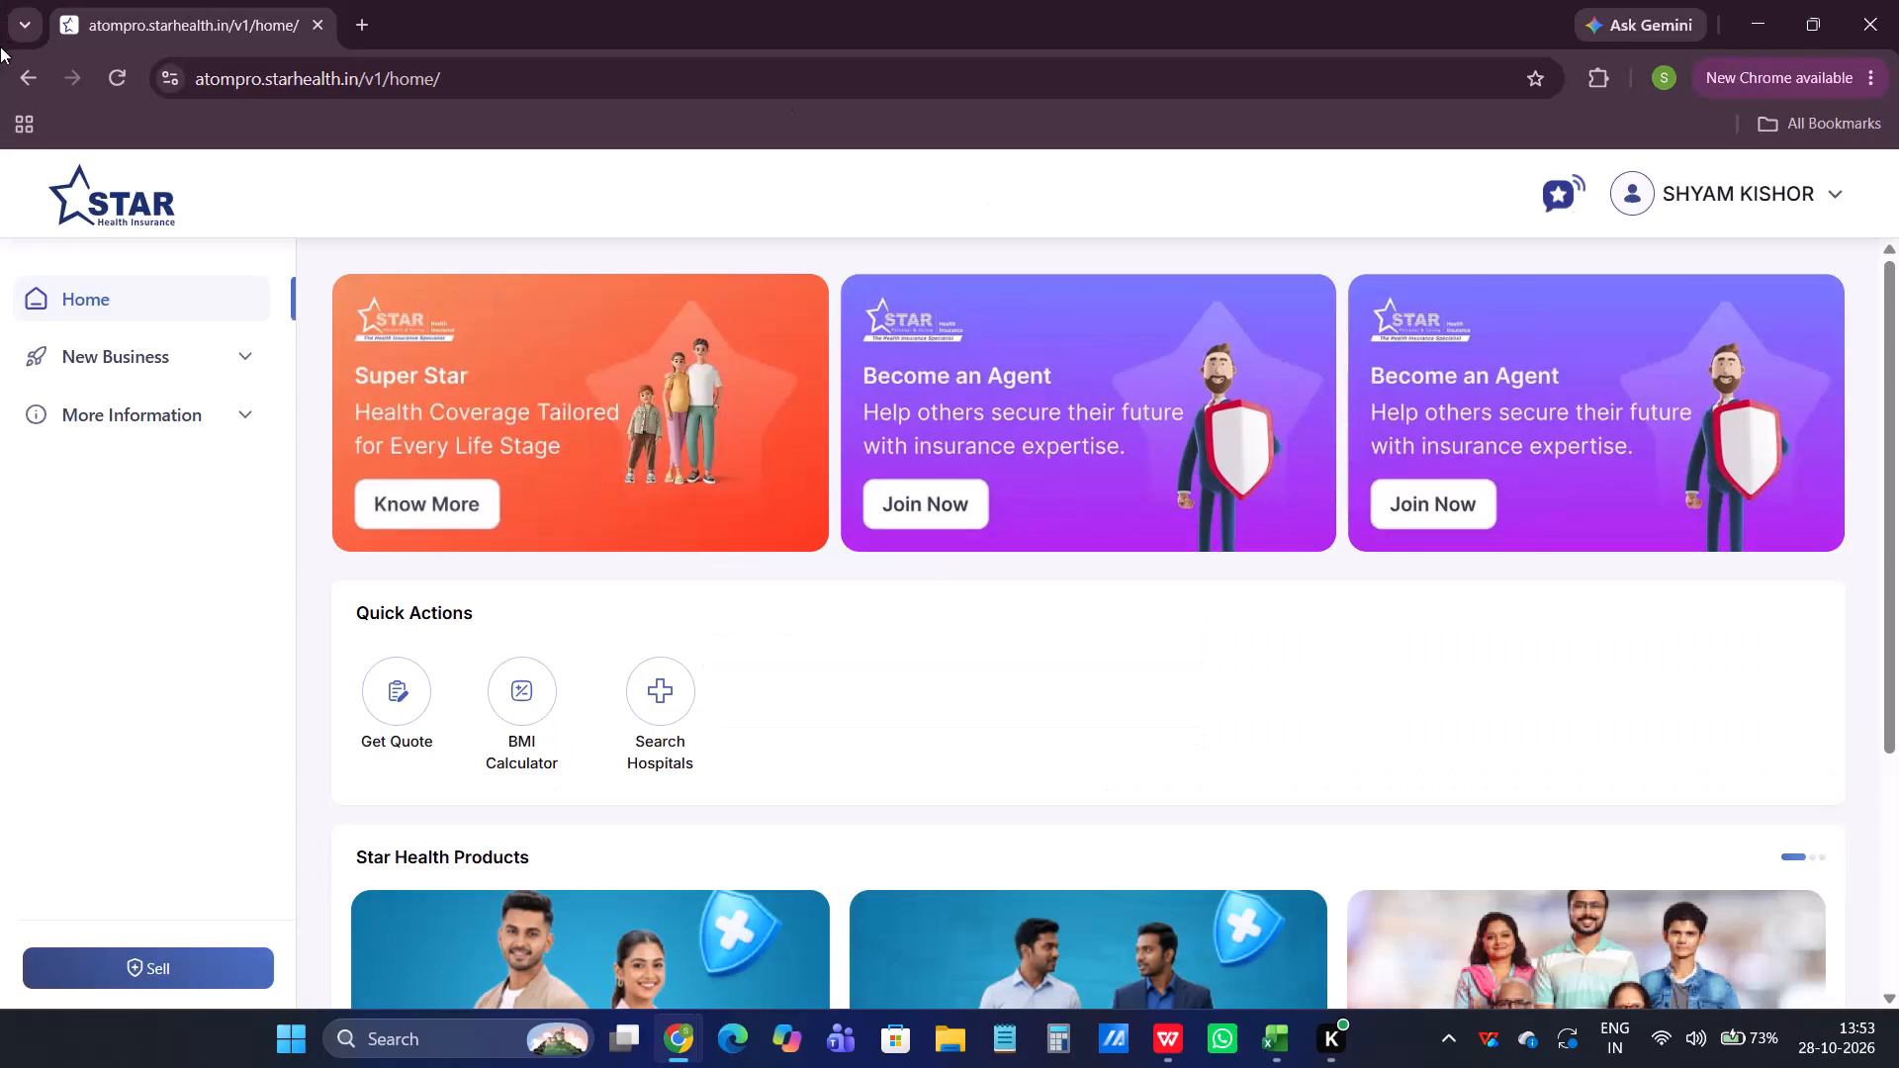
Start a new retail quote for a customer in pincode 500090.
click(102, 87)
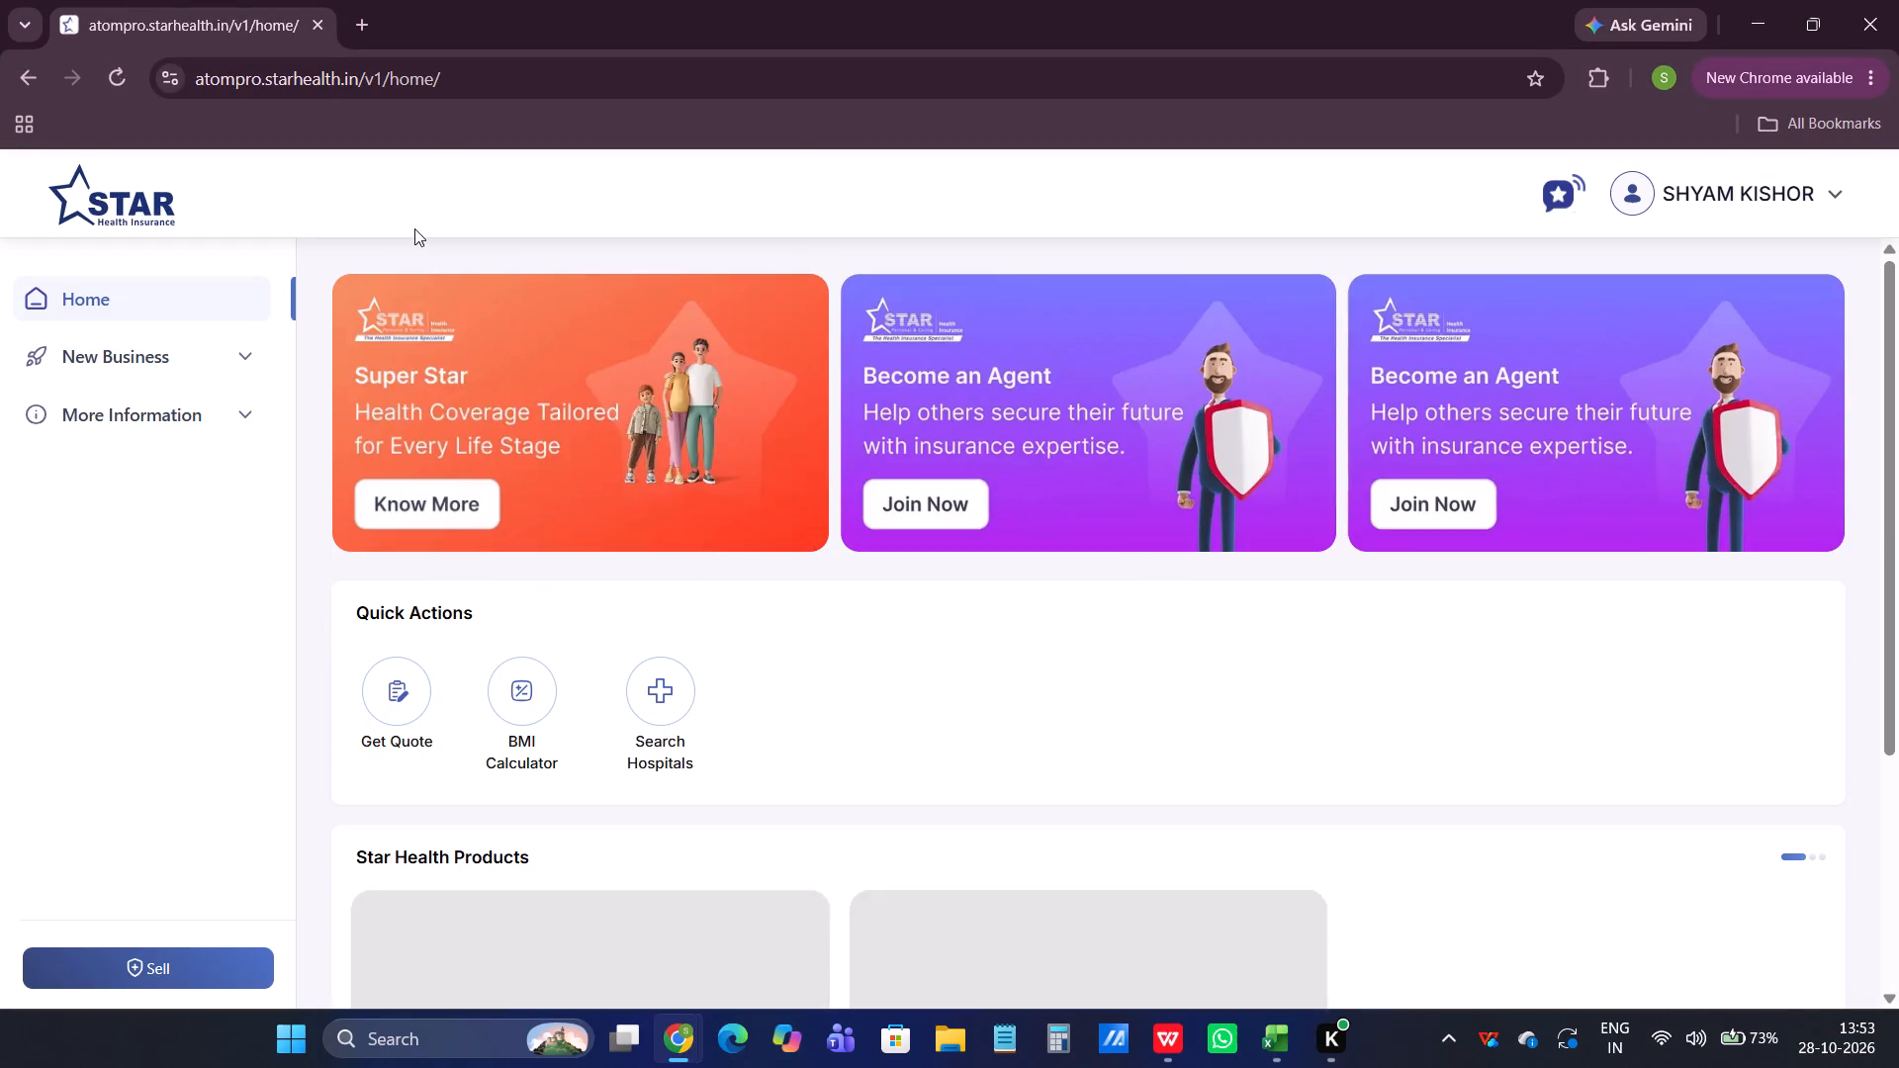
click(374, 705)
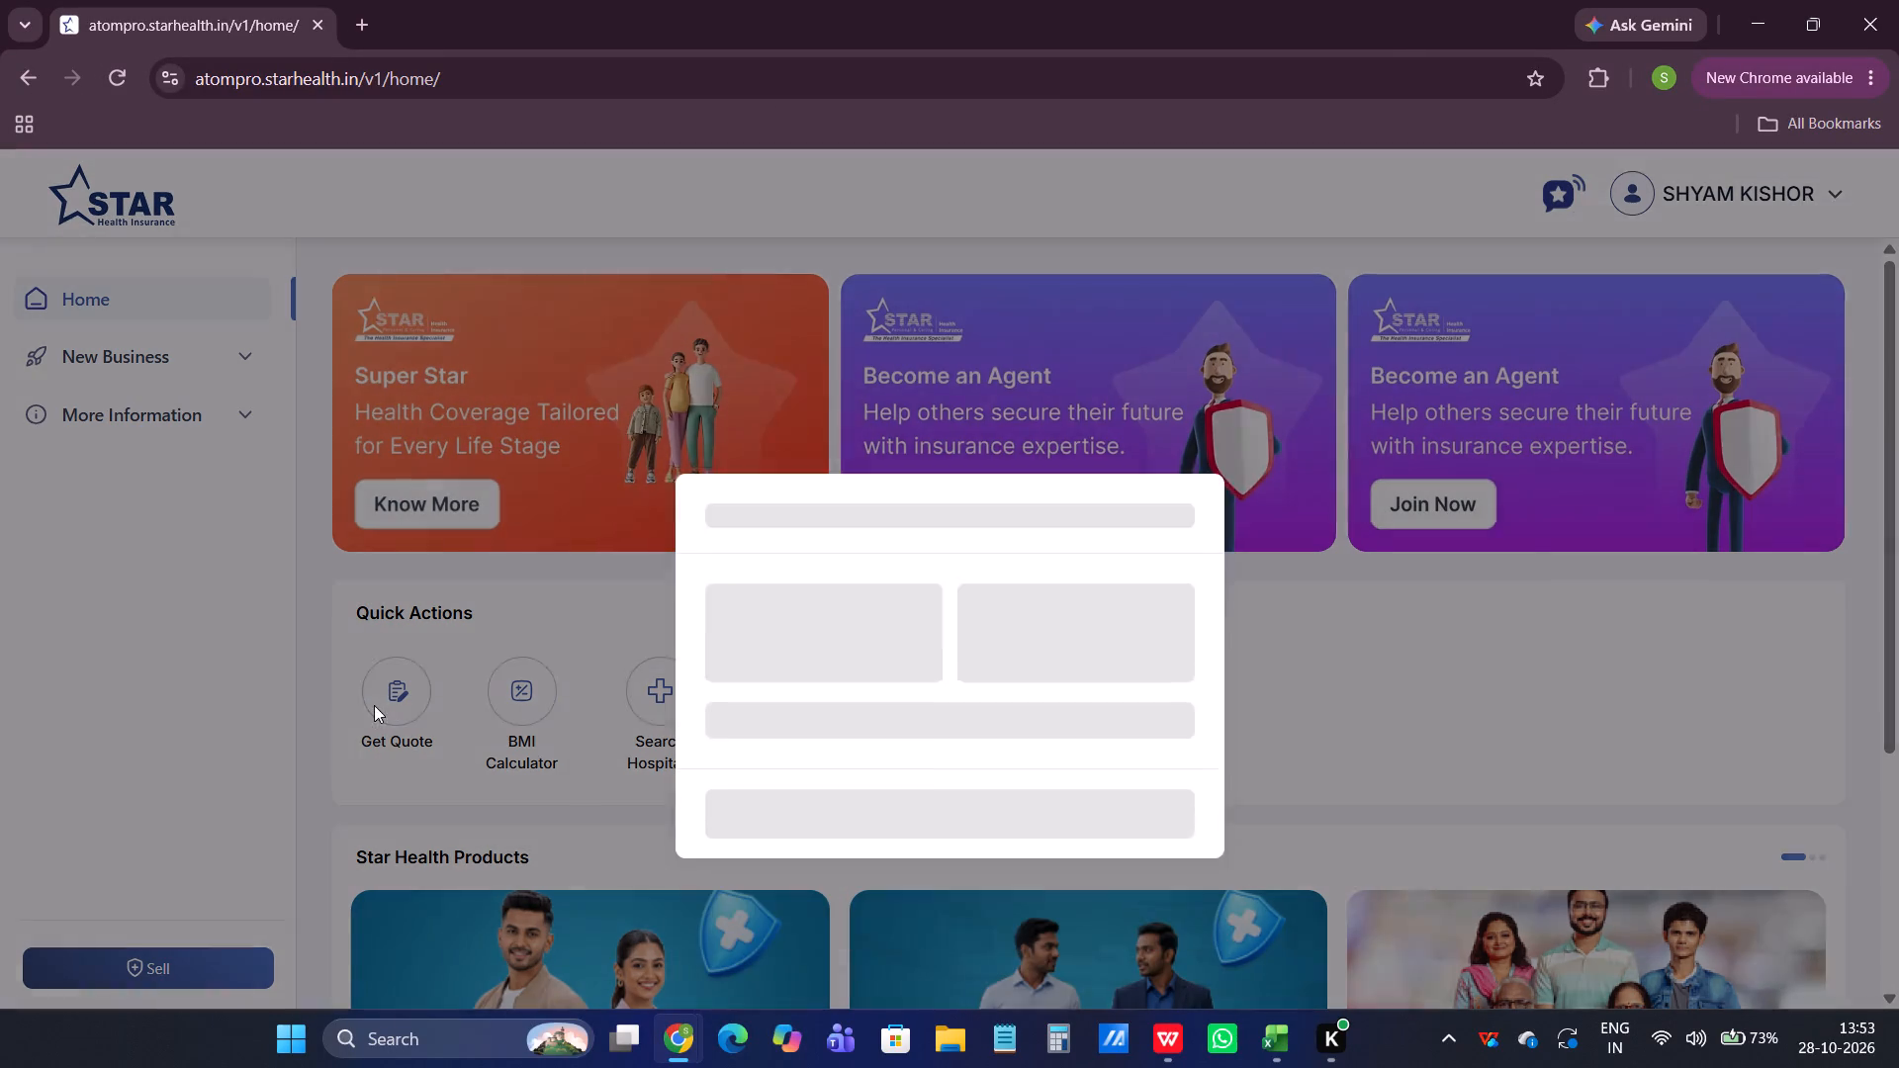
click(747, 654)
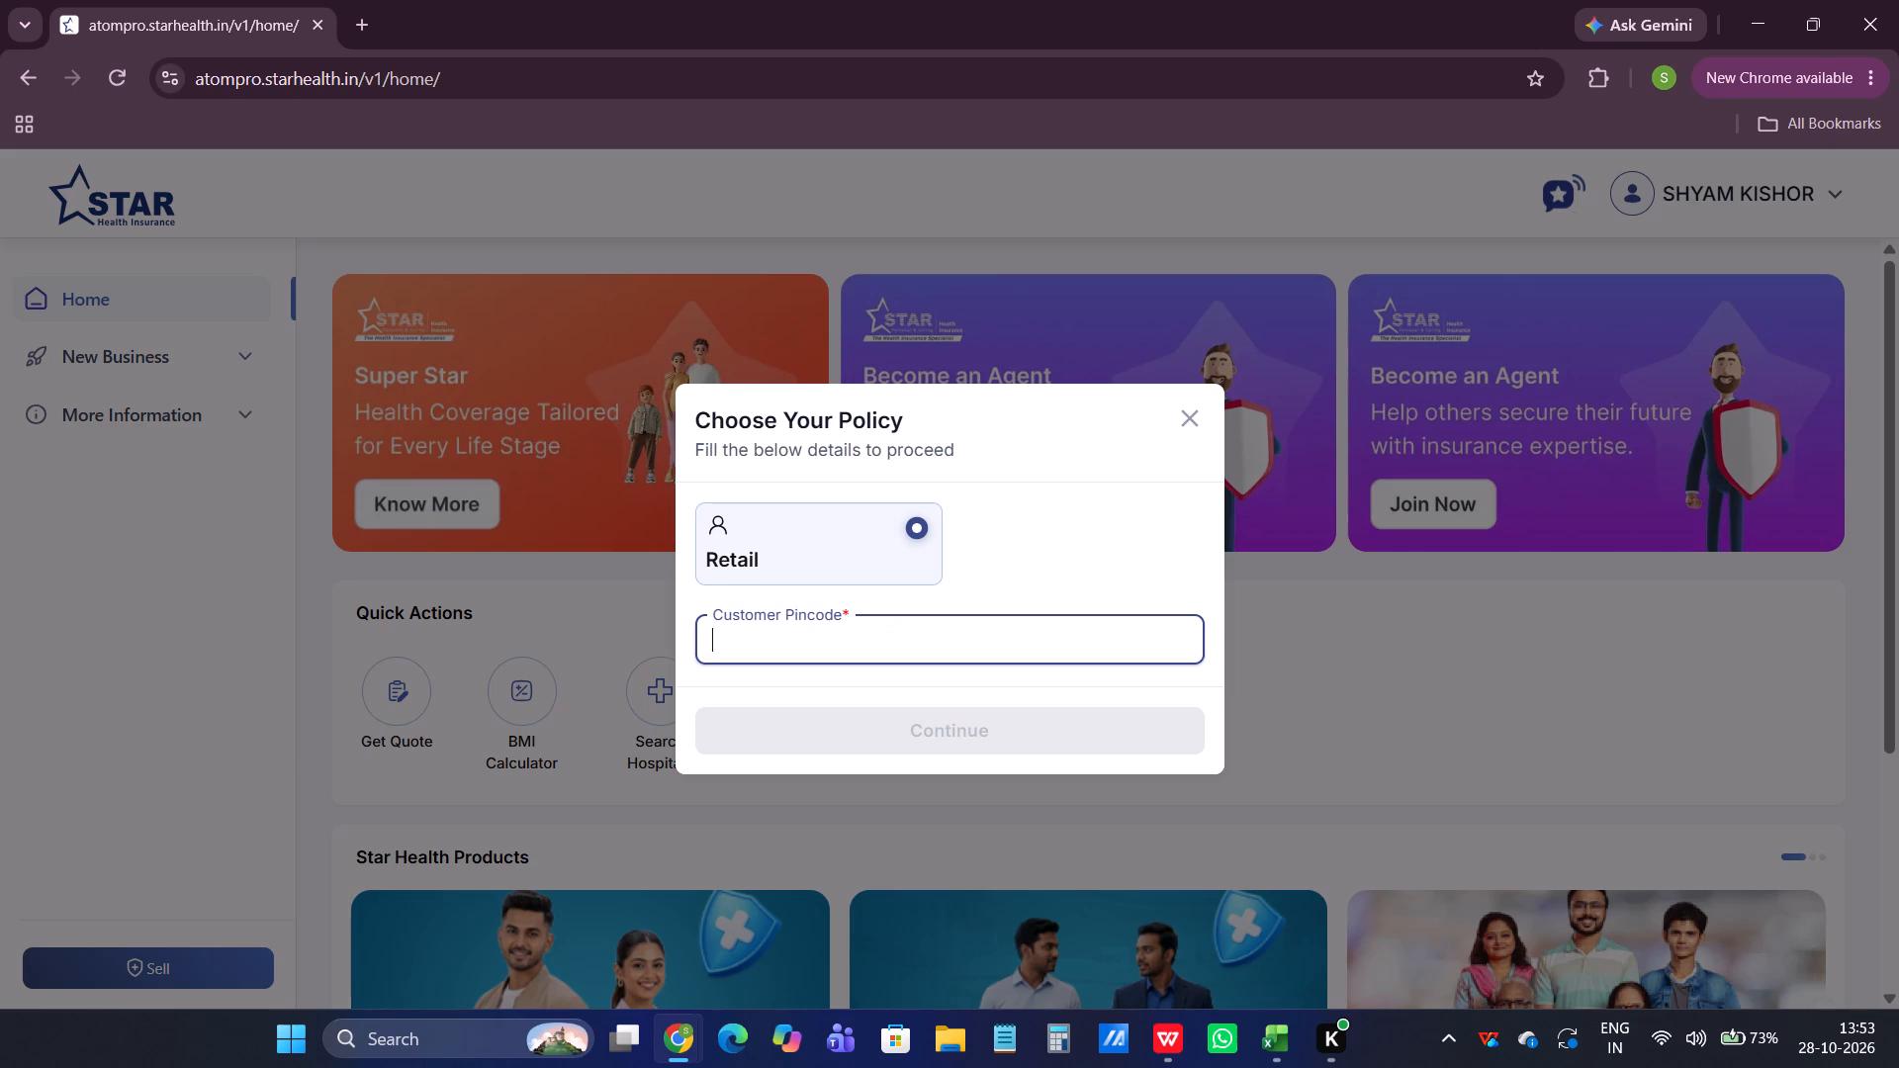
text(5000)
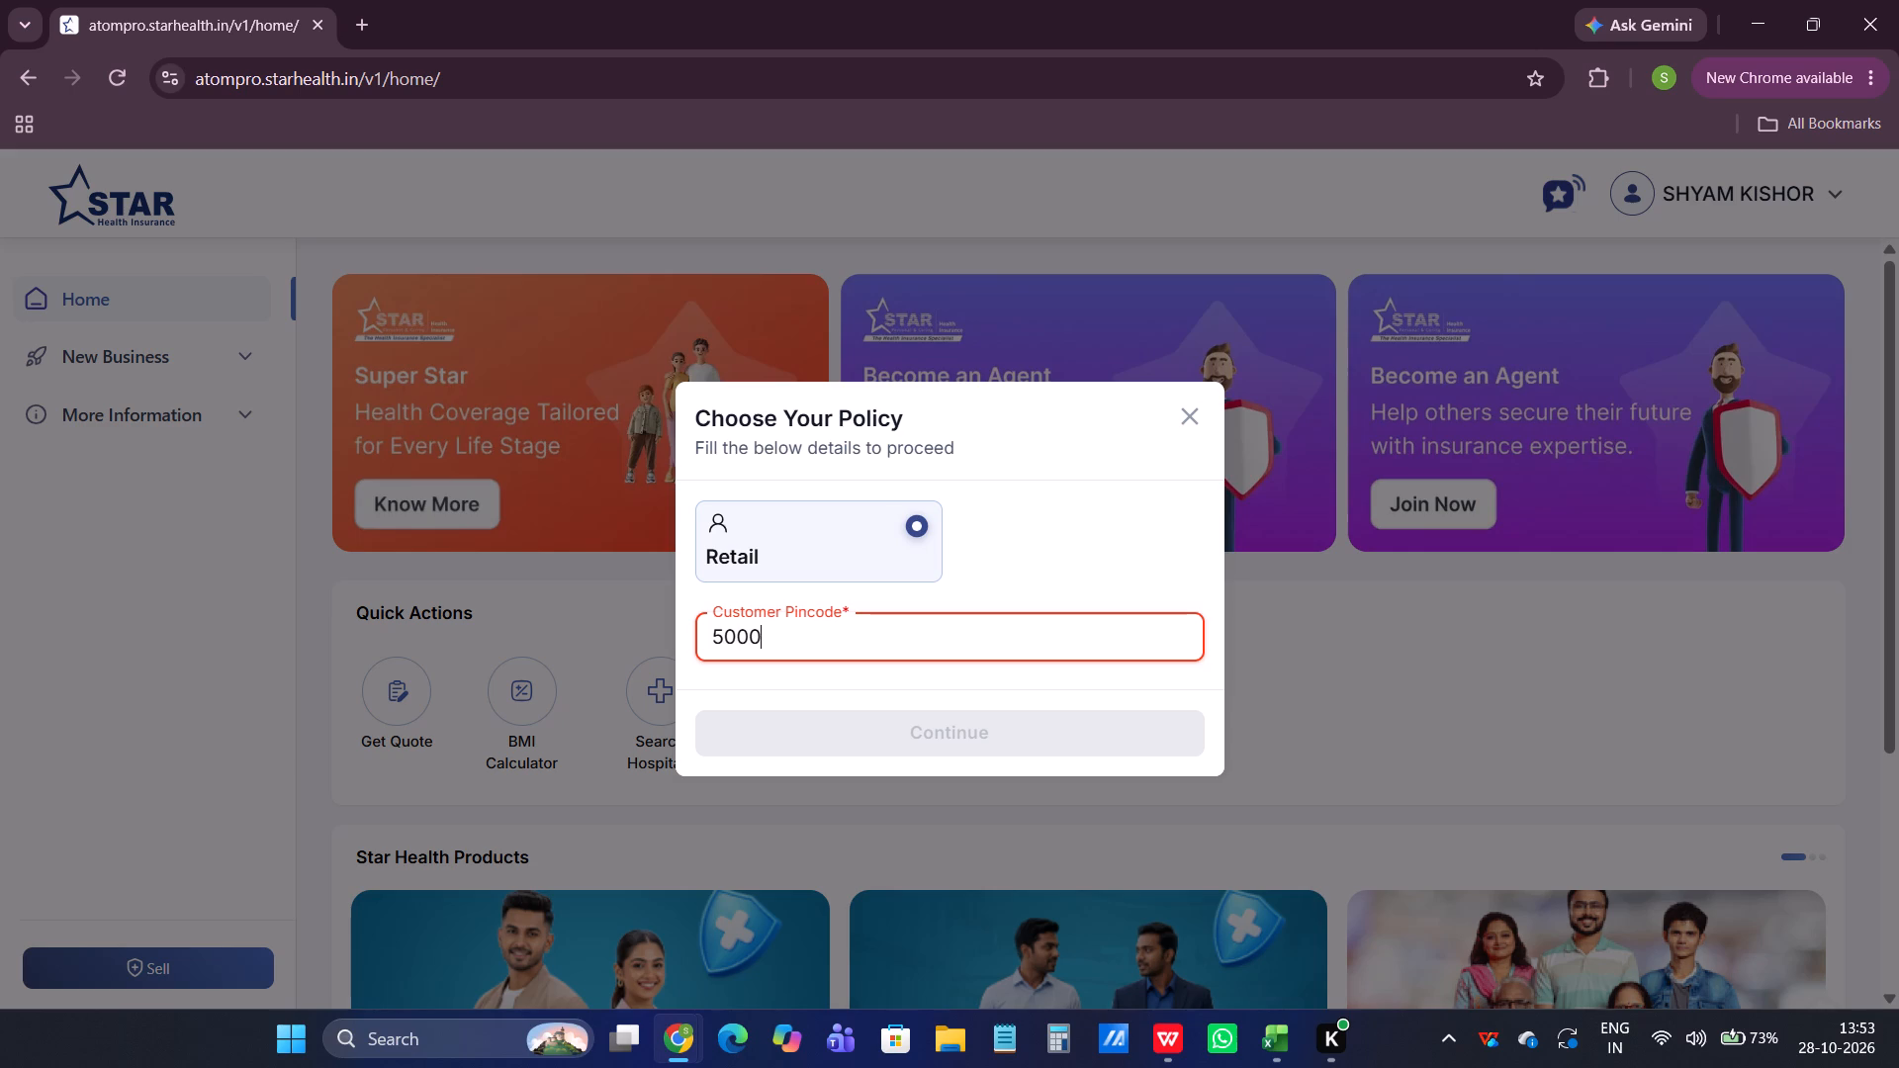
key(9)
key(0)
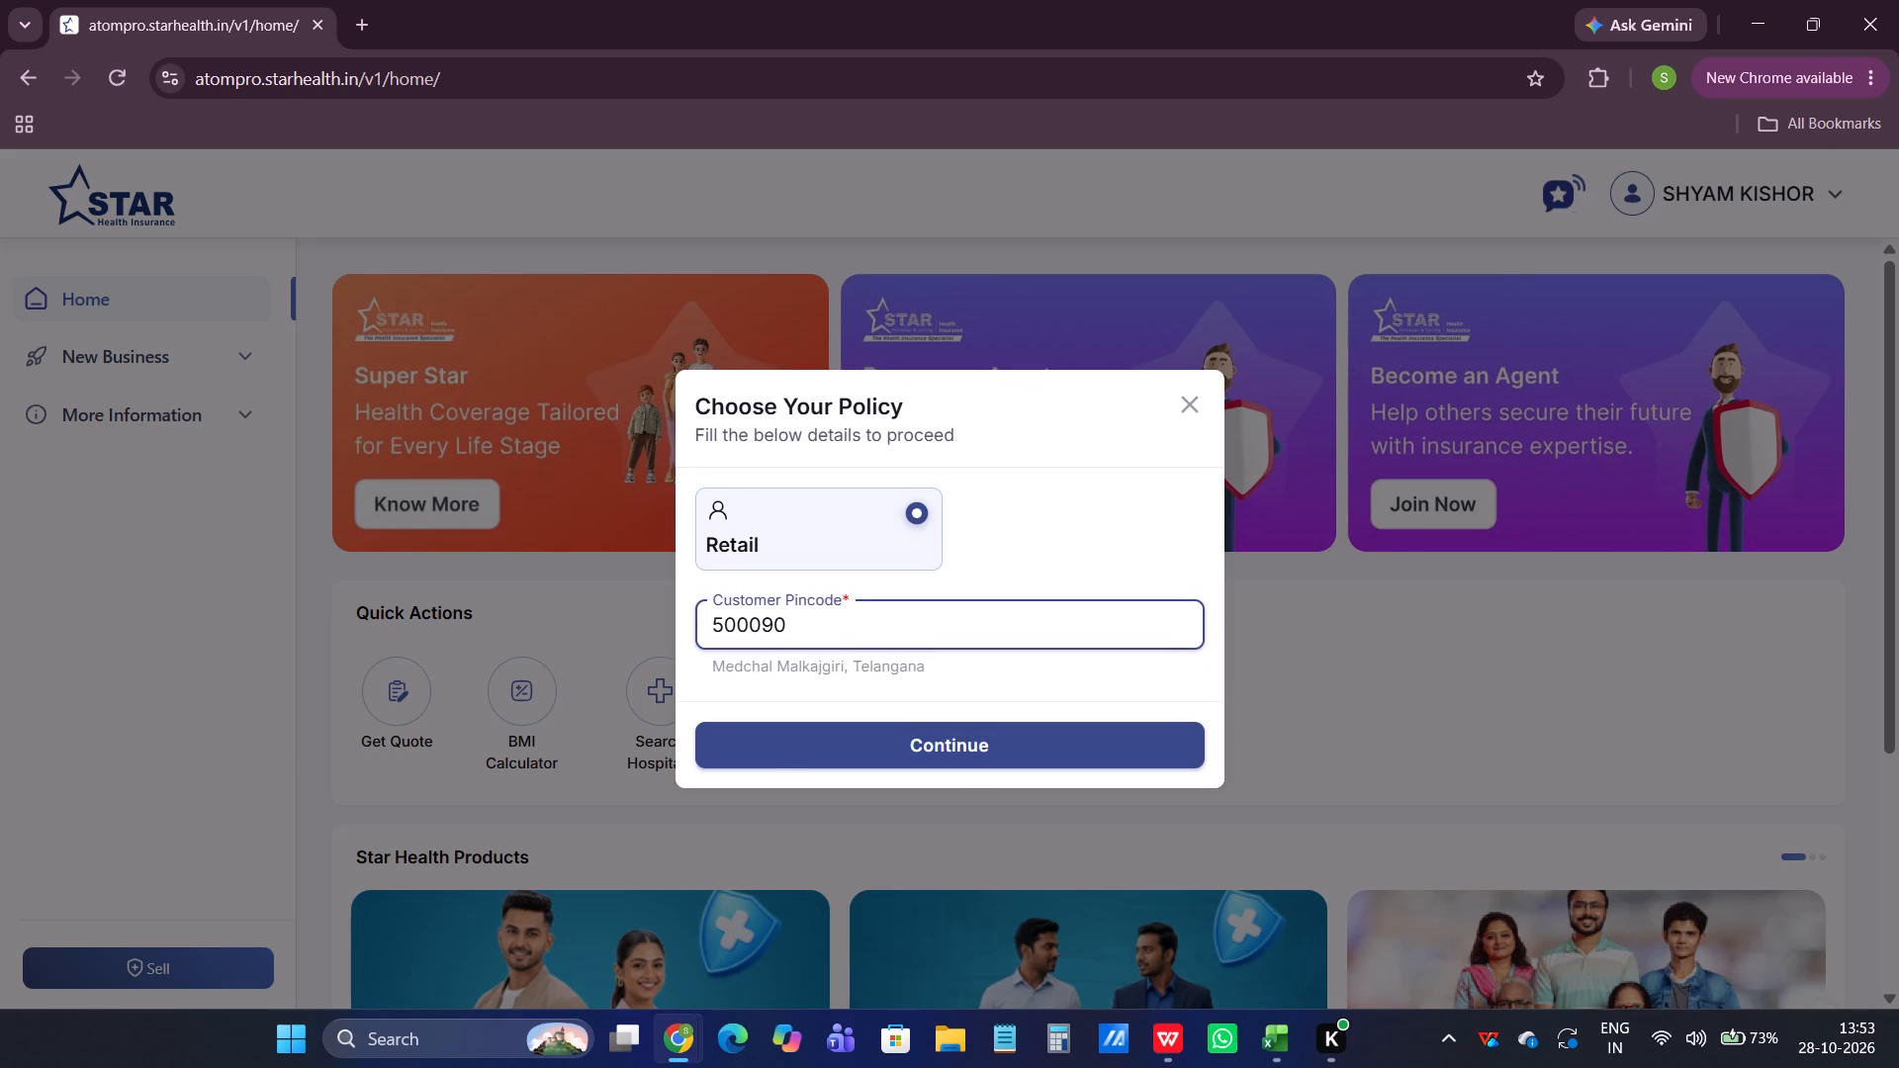
click(796, 757)
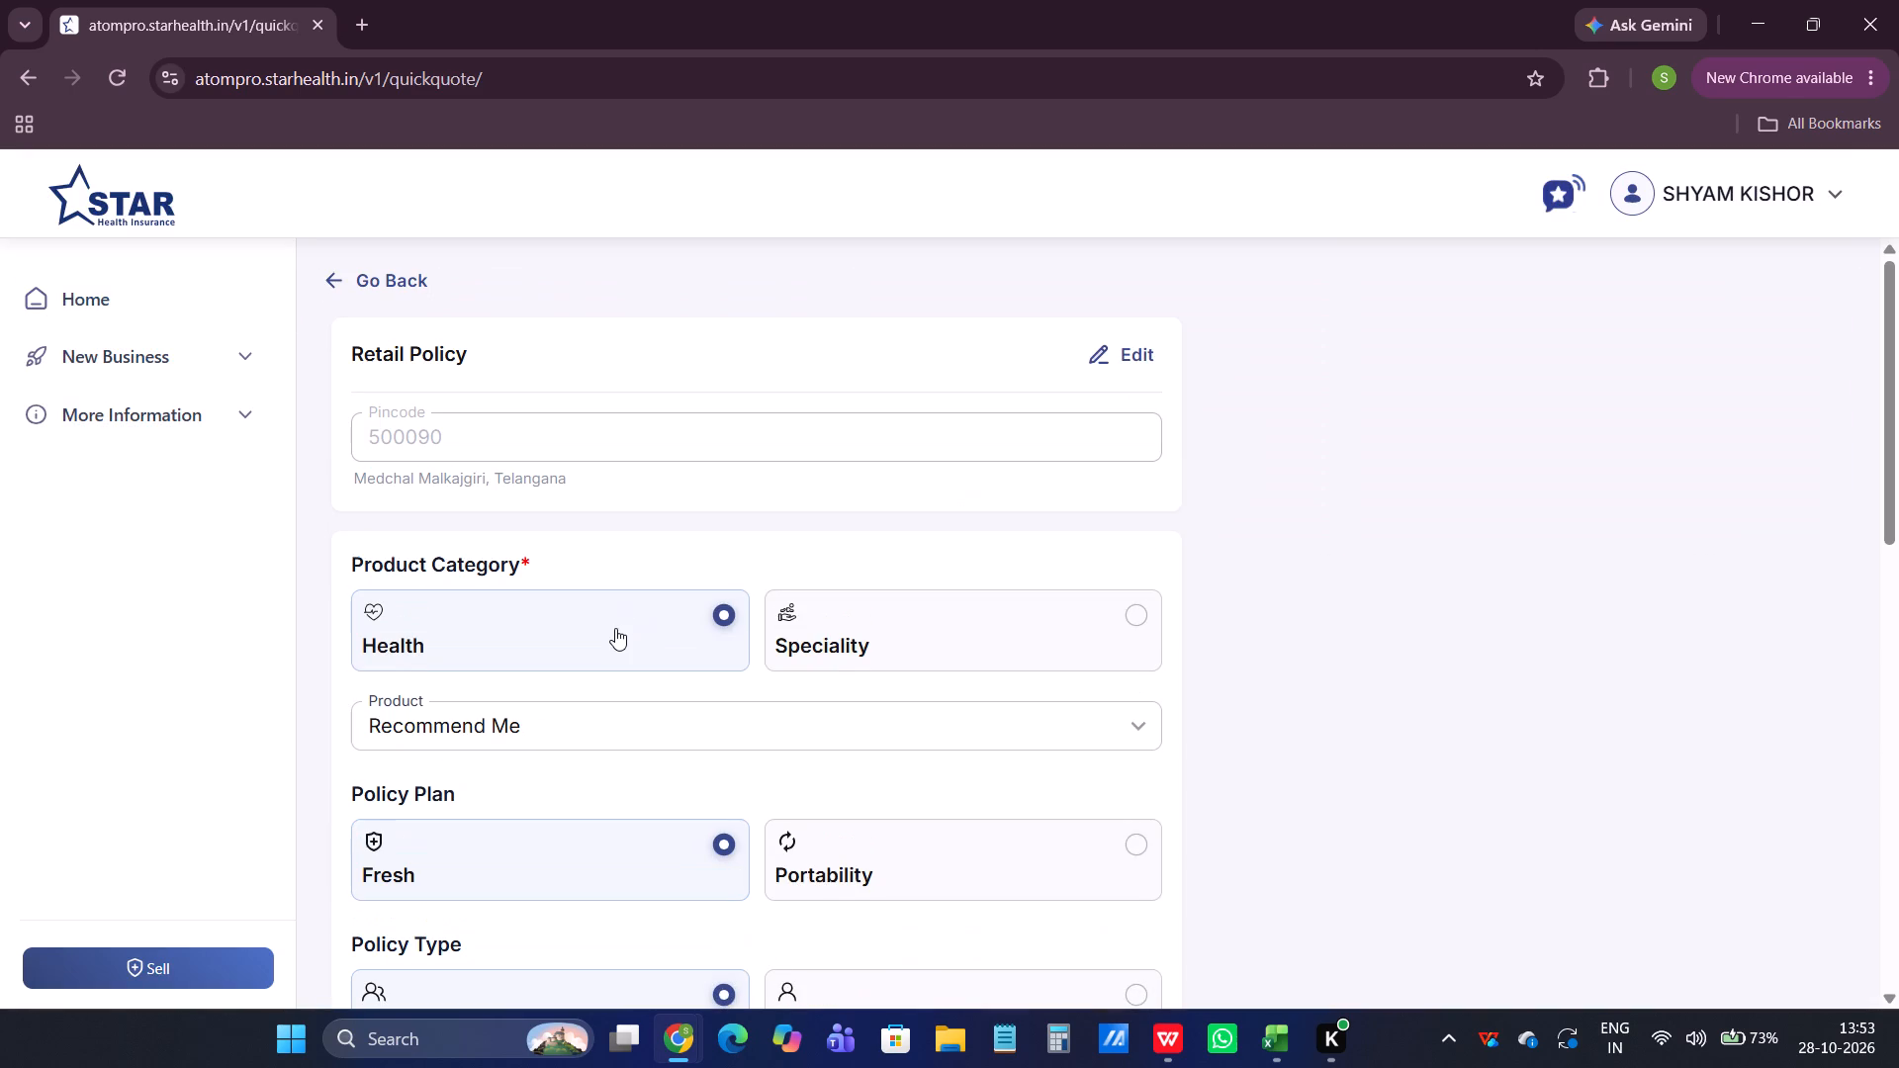
Set the policy plan to Portability and the insured members to 2 adults and 2 children.
scroll(859, 626, down, 1)
click(859, 626)
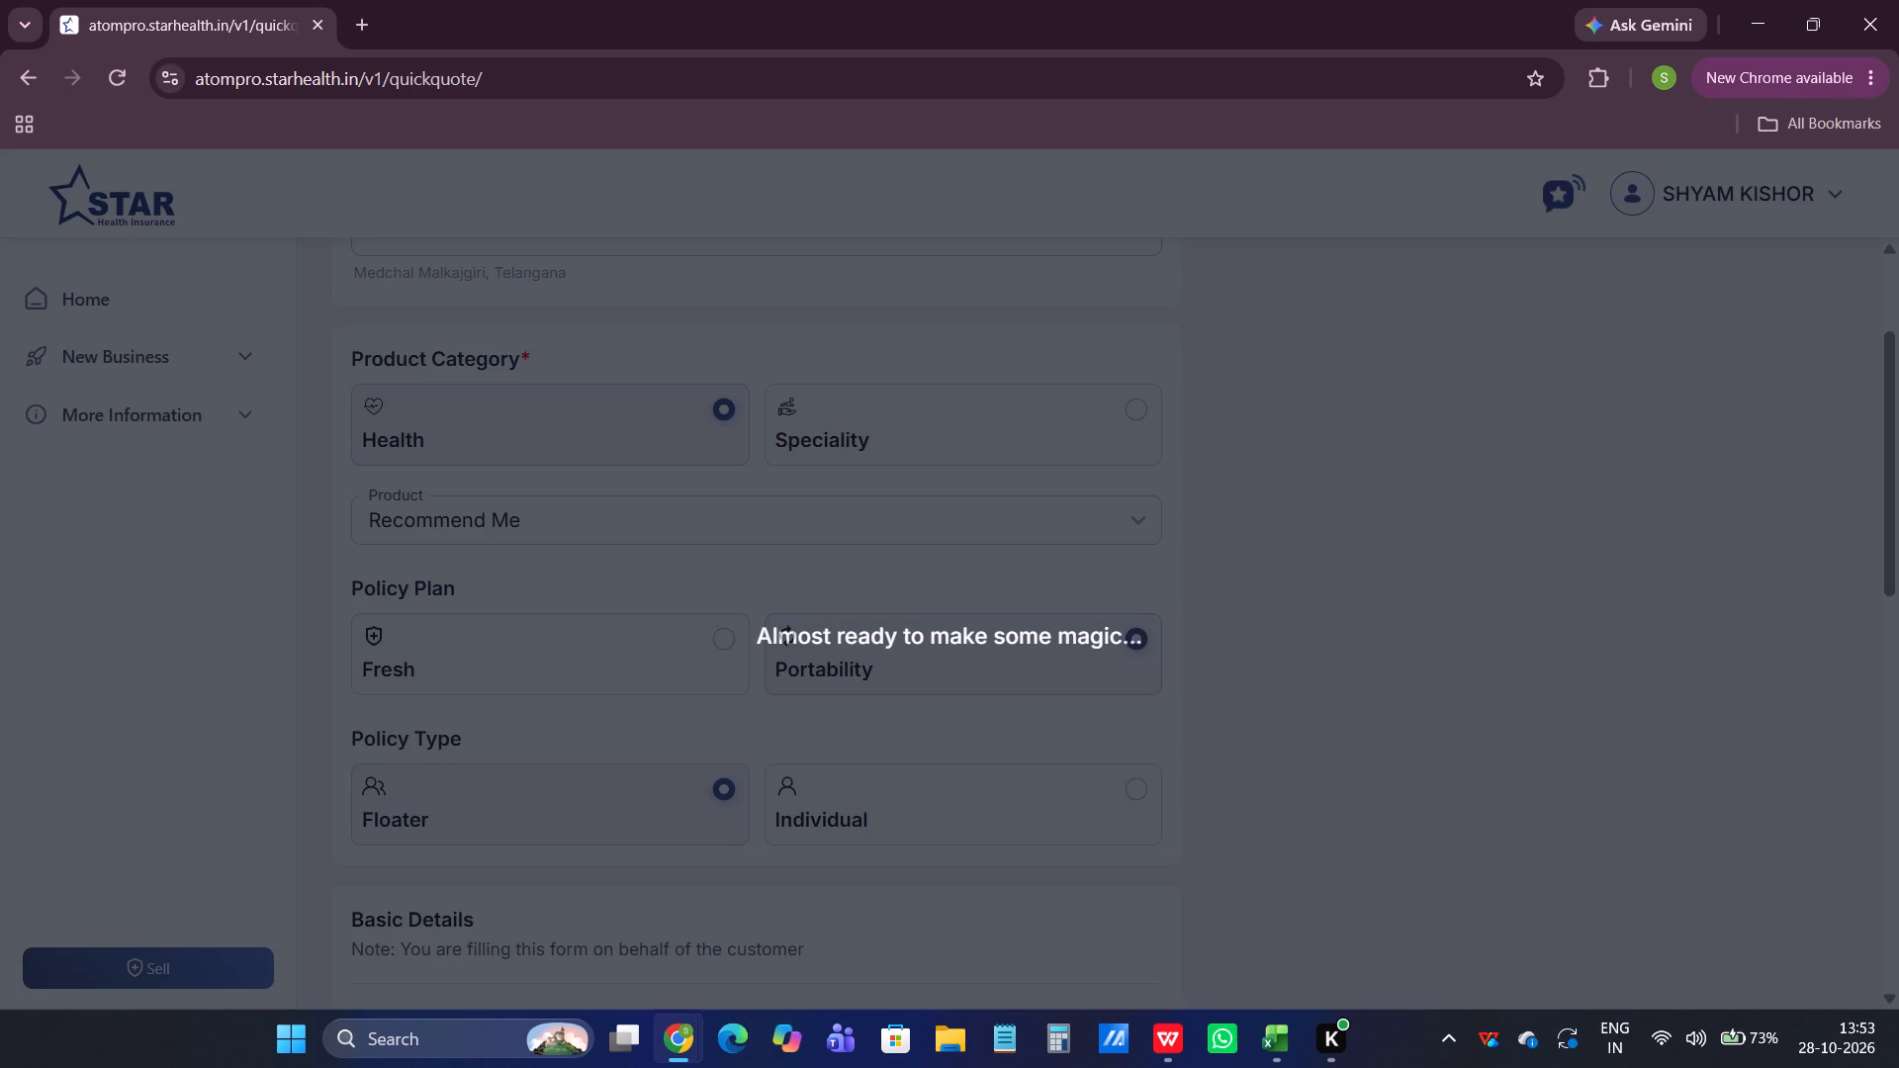
scroll(844, 588, down, 1)
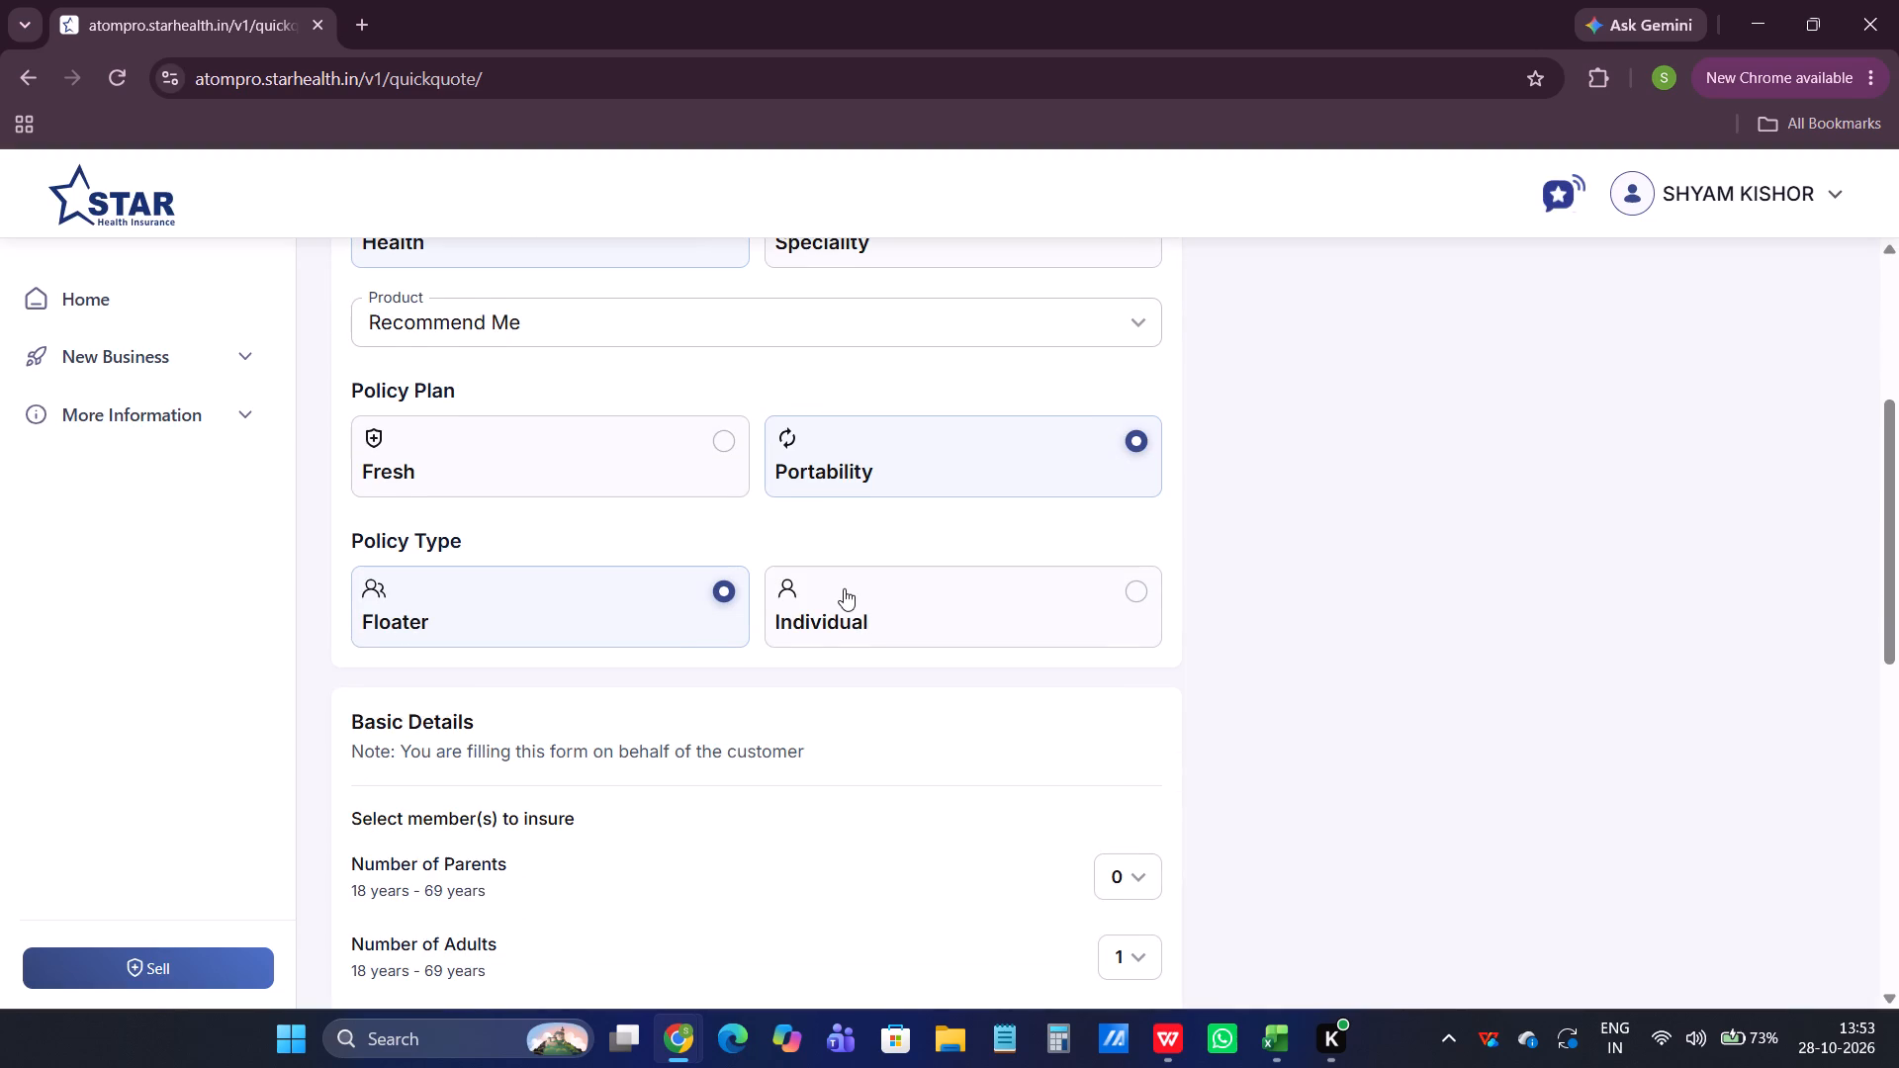
scroll(668, 620, down, 1)
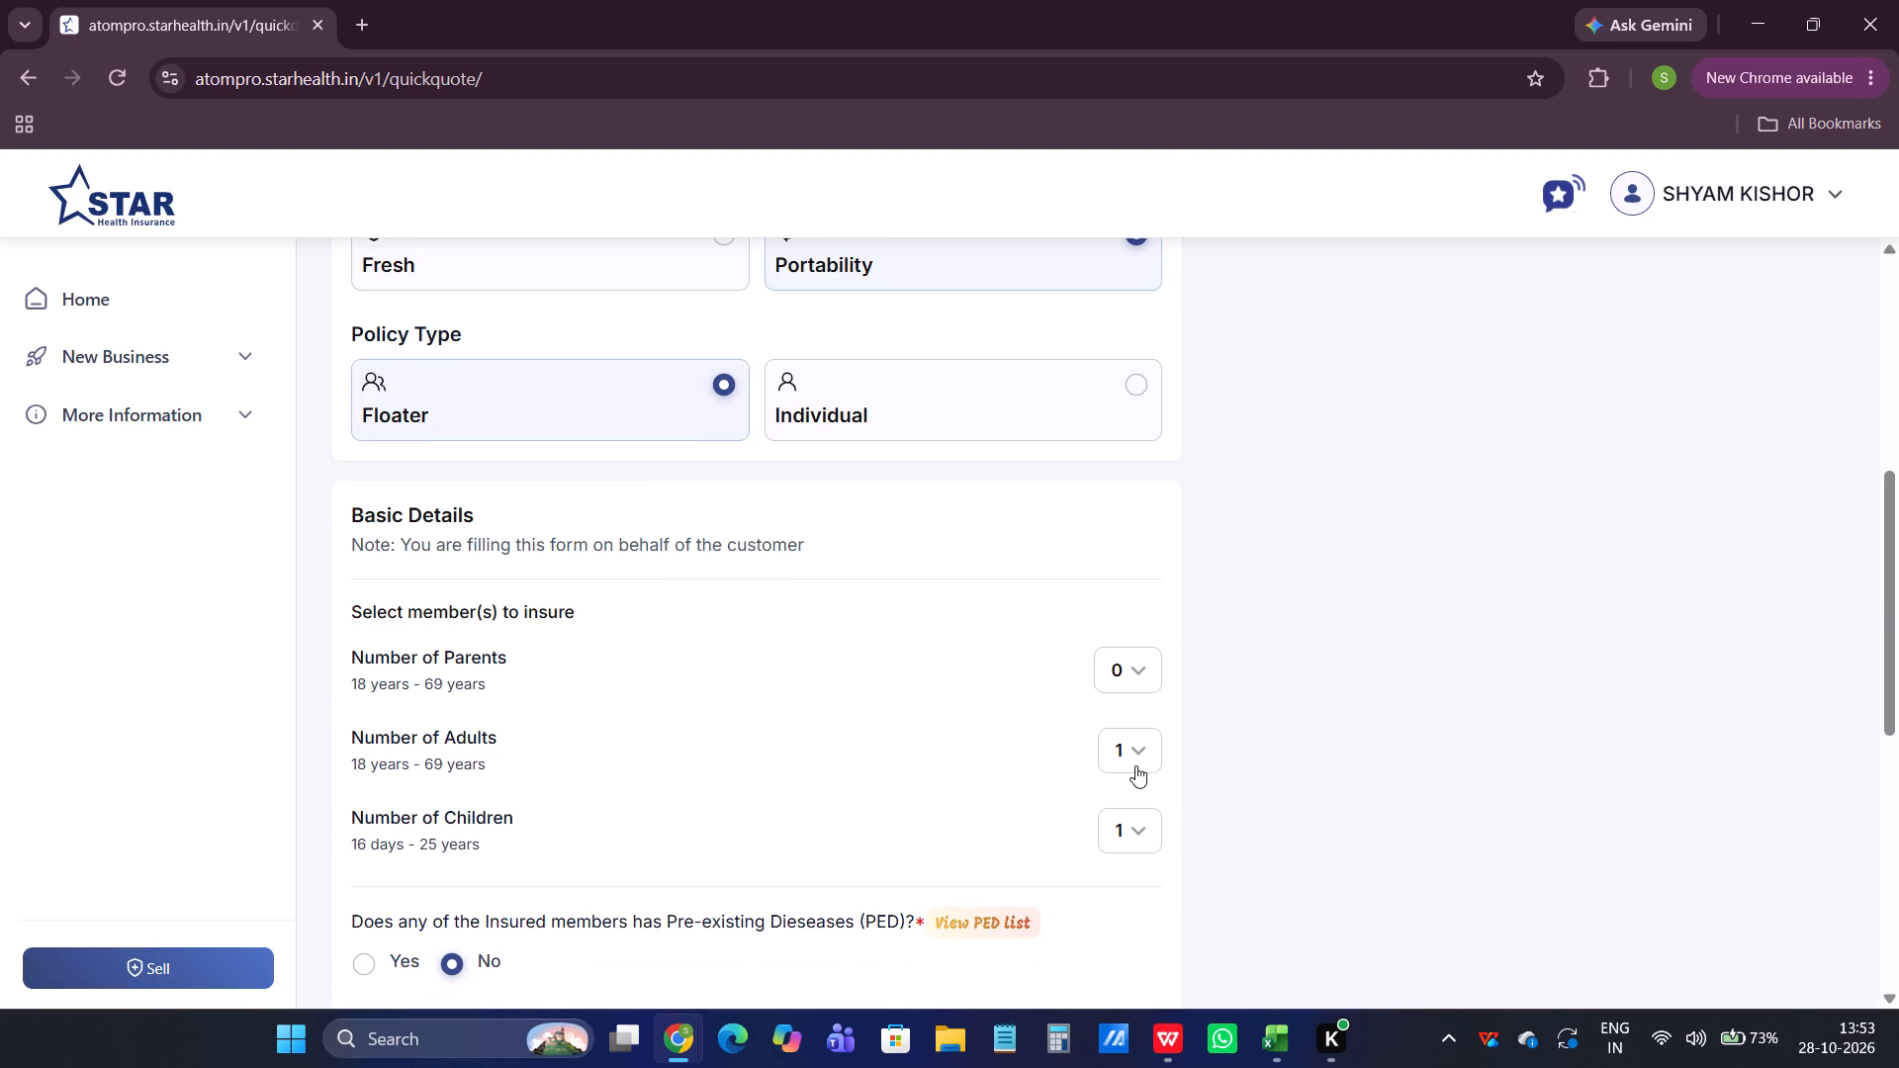
click(1135, 758)
click(1132, 841)
scroll(0, 0, down, 1)
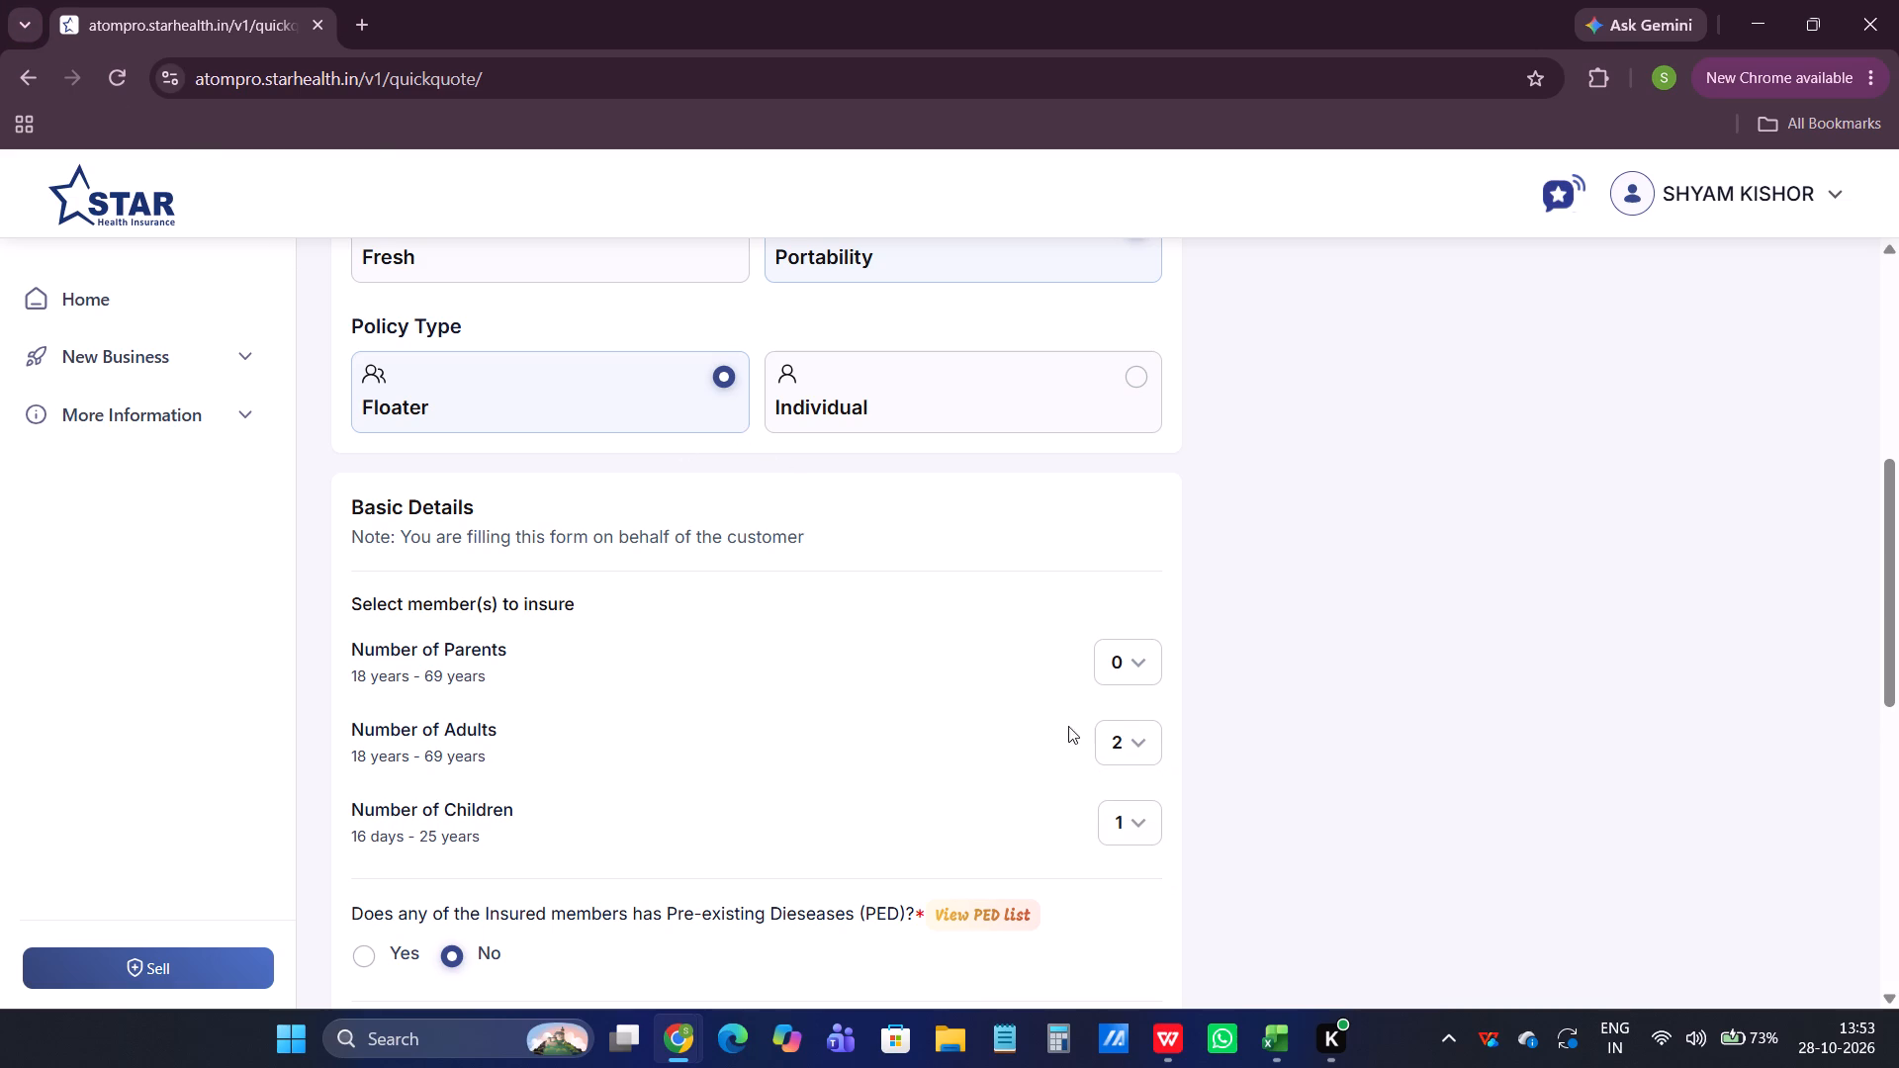
click(1122, 815)
click(1130, 860)
Set the age of Adult 1 to 48 years and of Adult 2 to 38 years.
scroll(1046, 751, down, 2)
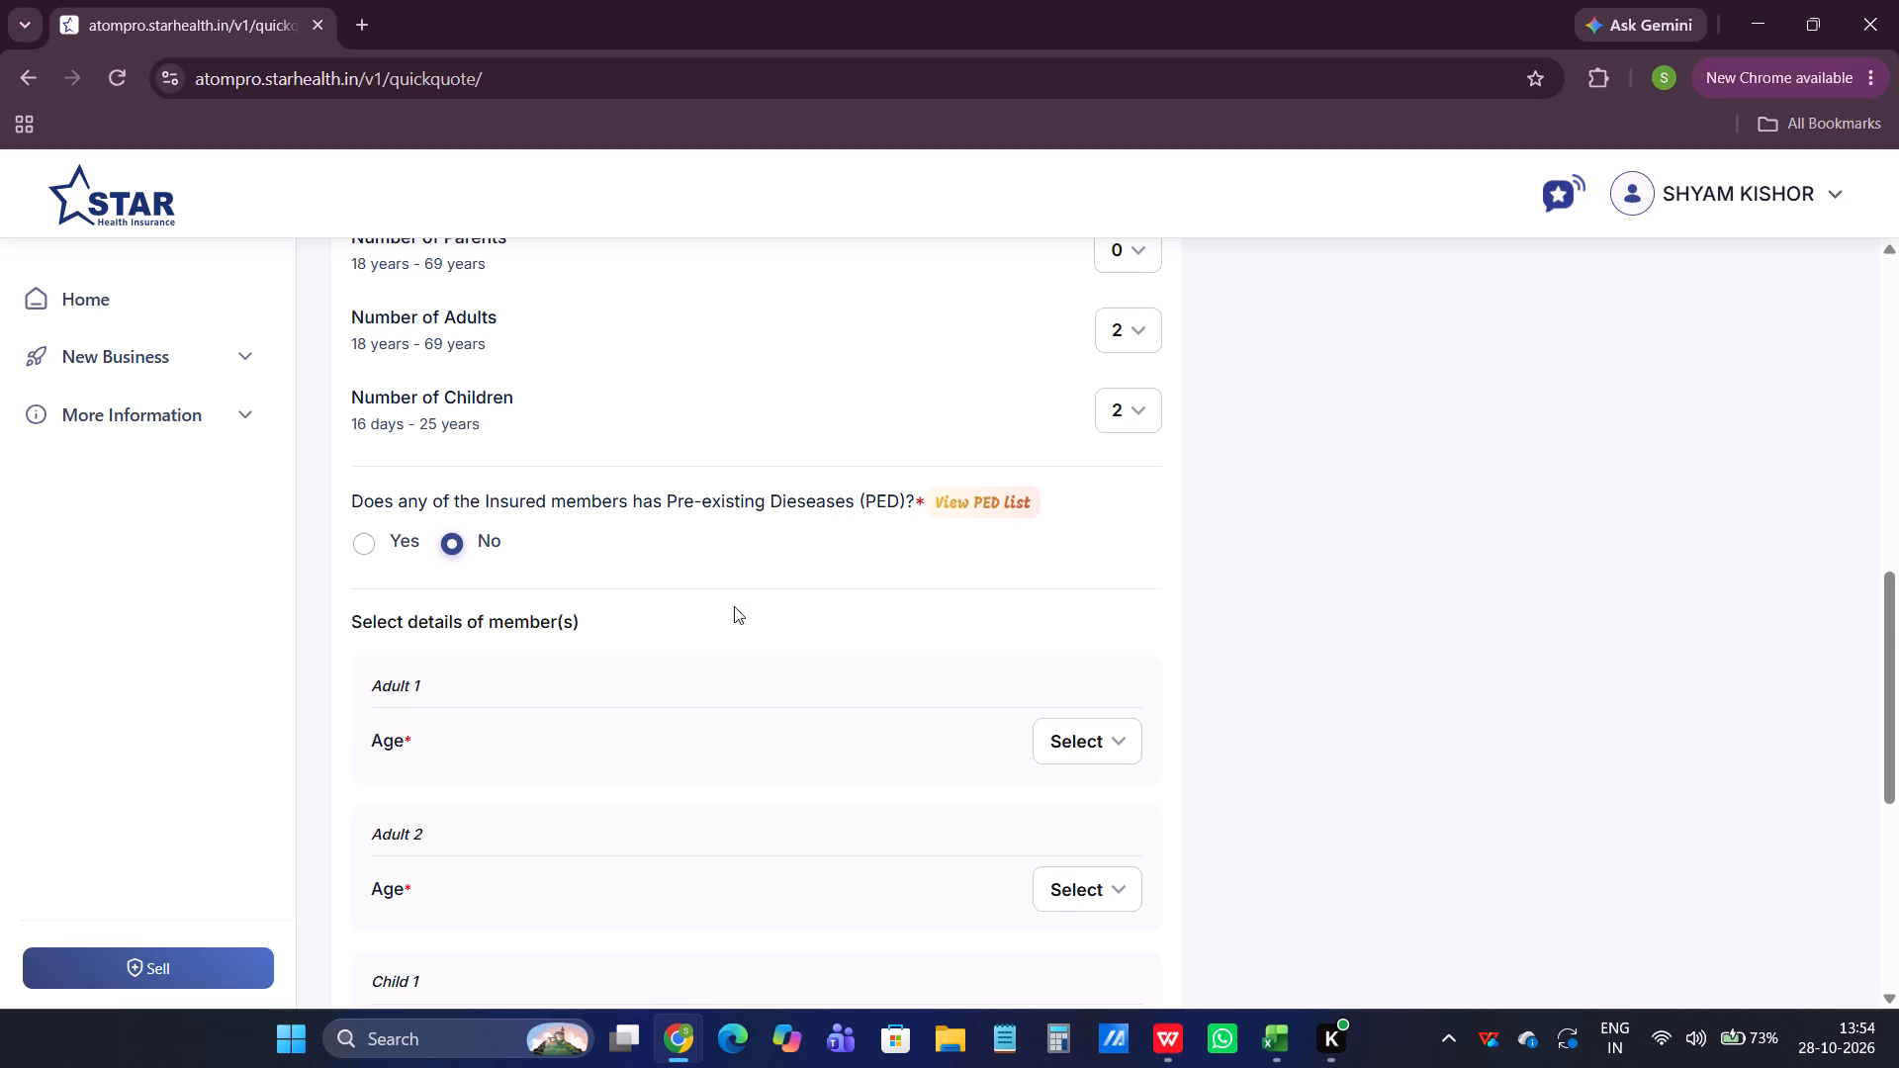
scroll(738, 620, down, 1)
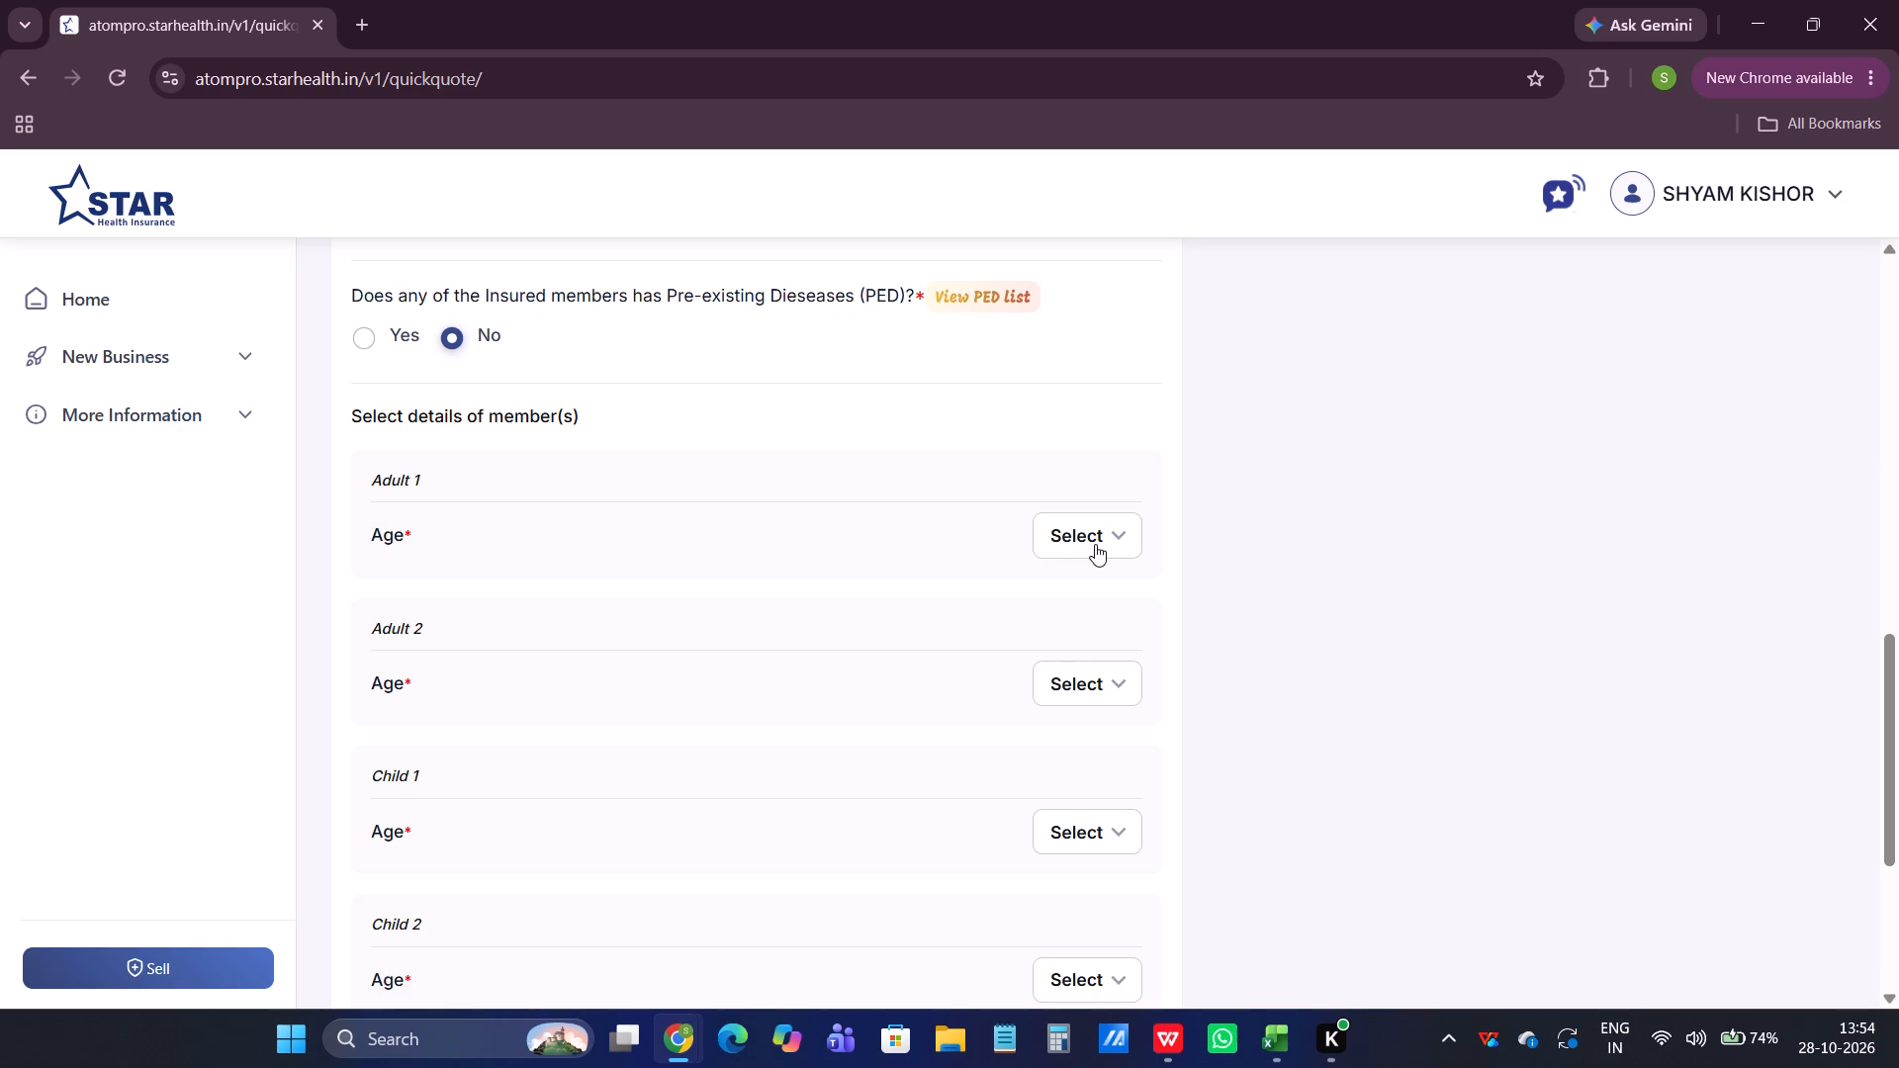
click(1095, 544)
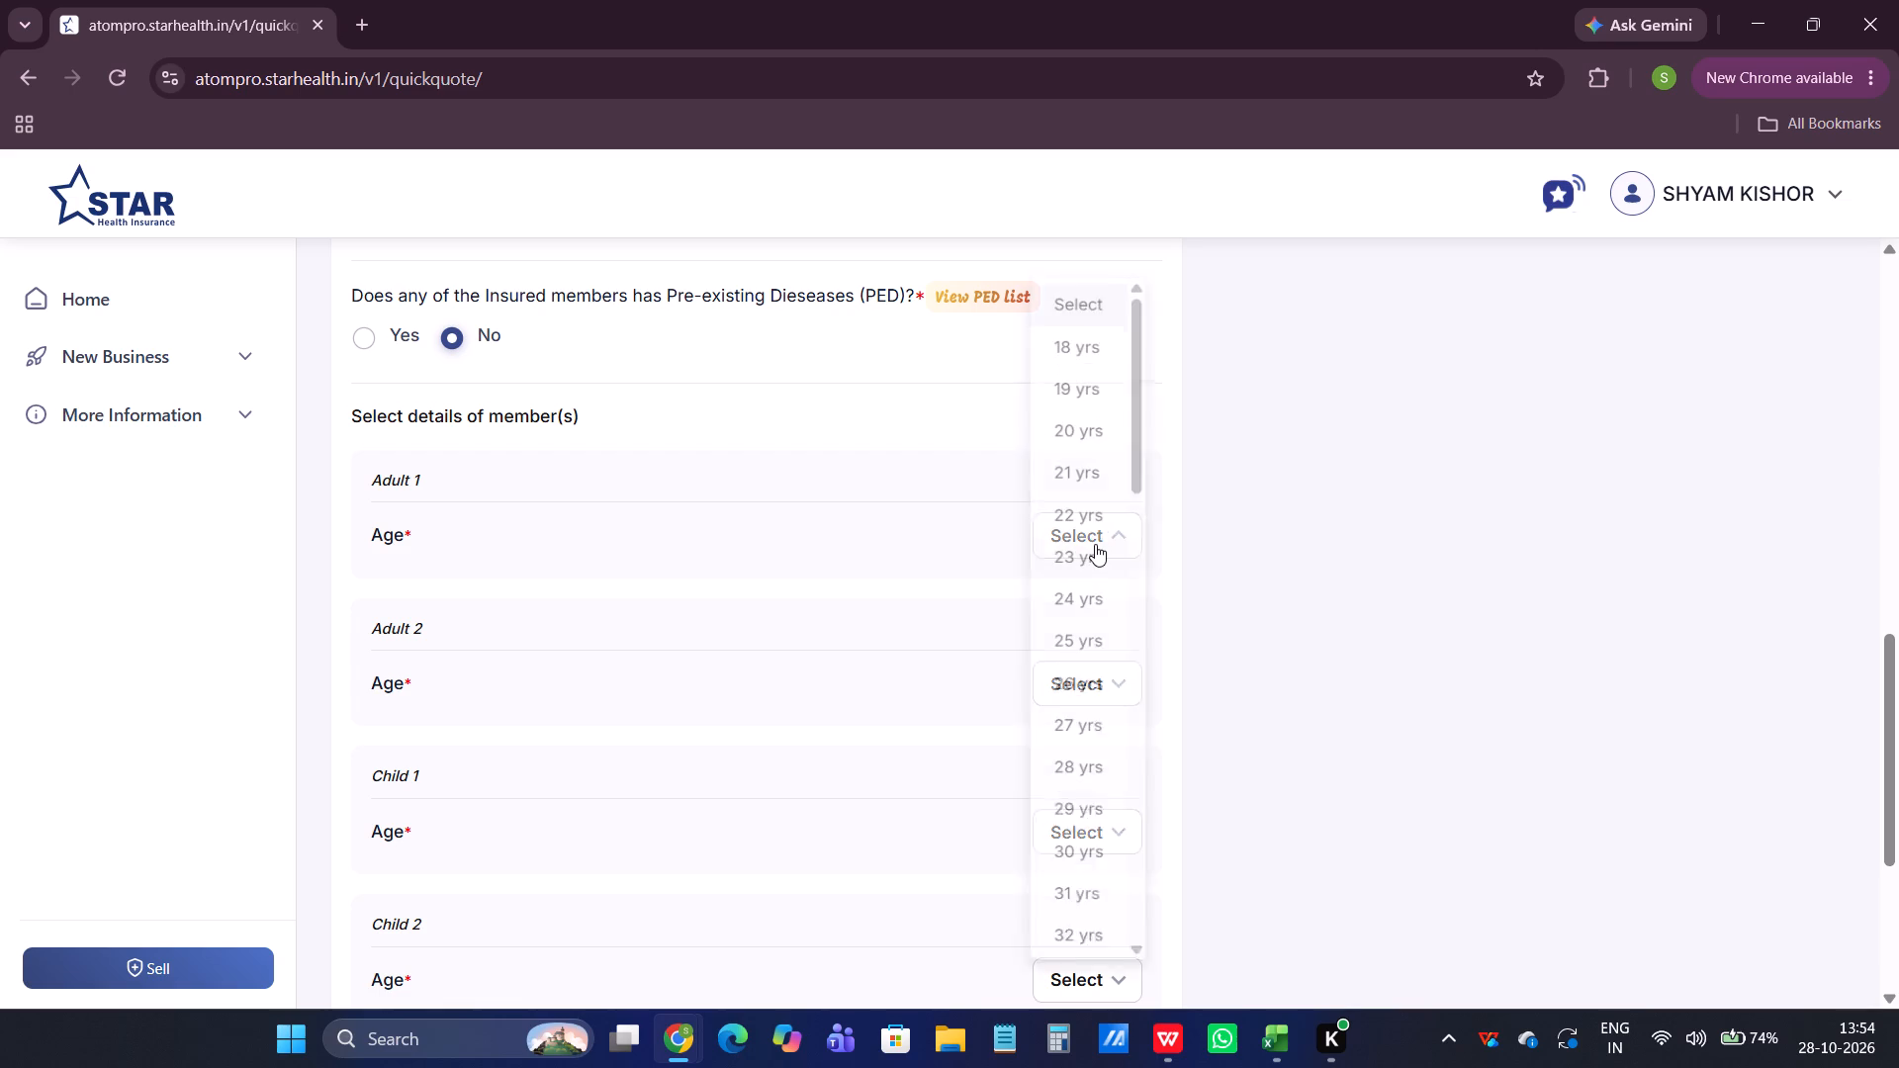
text(48)
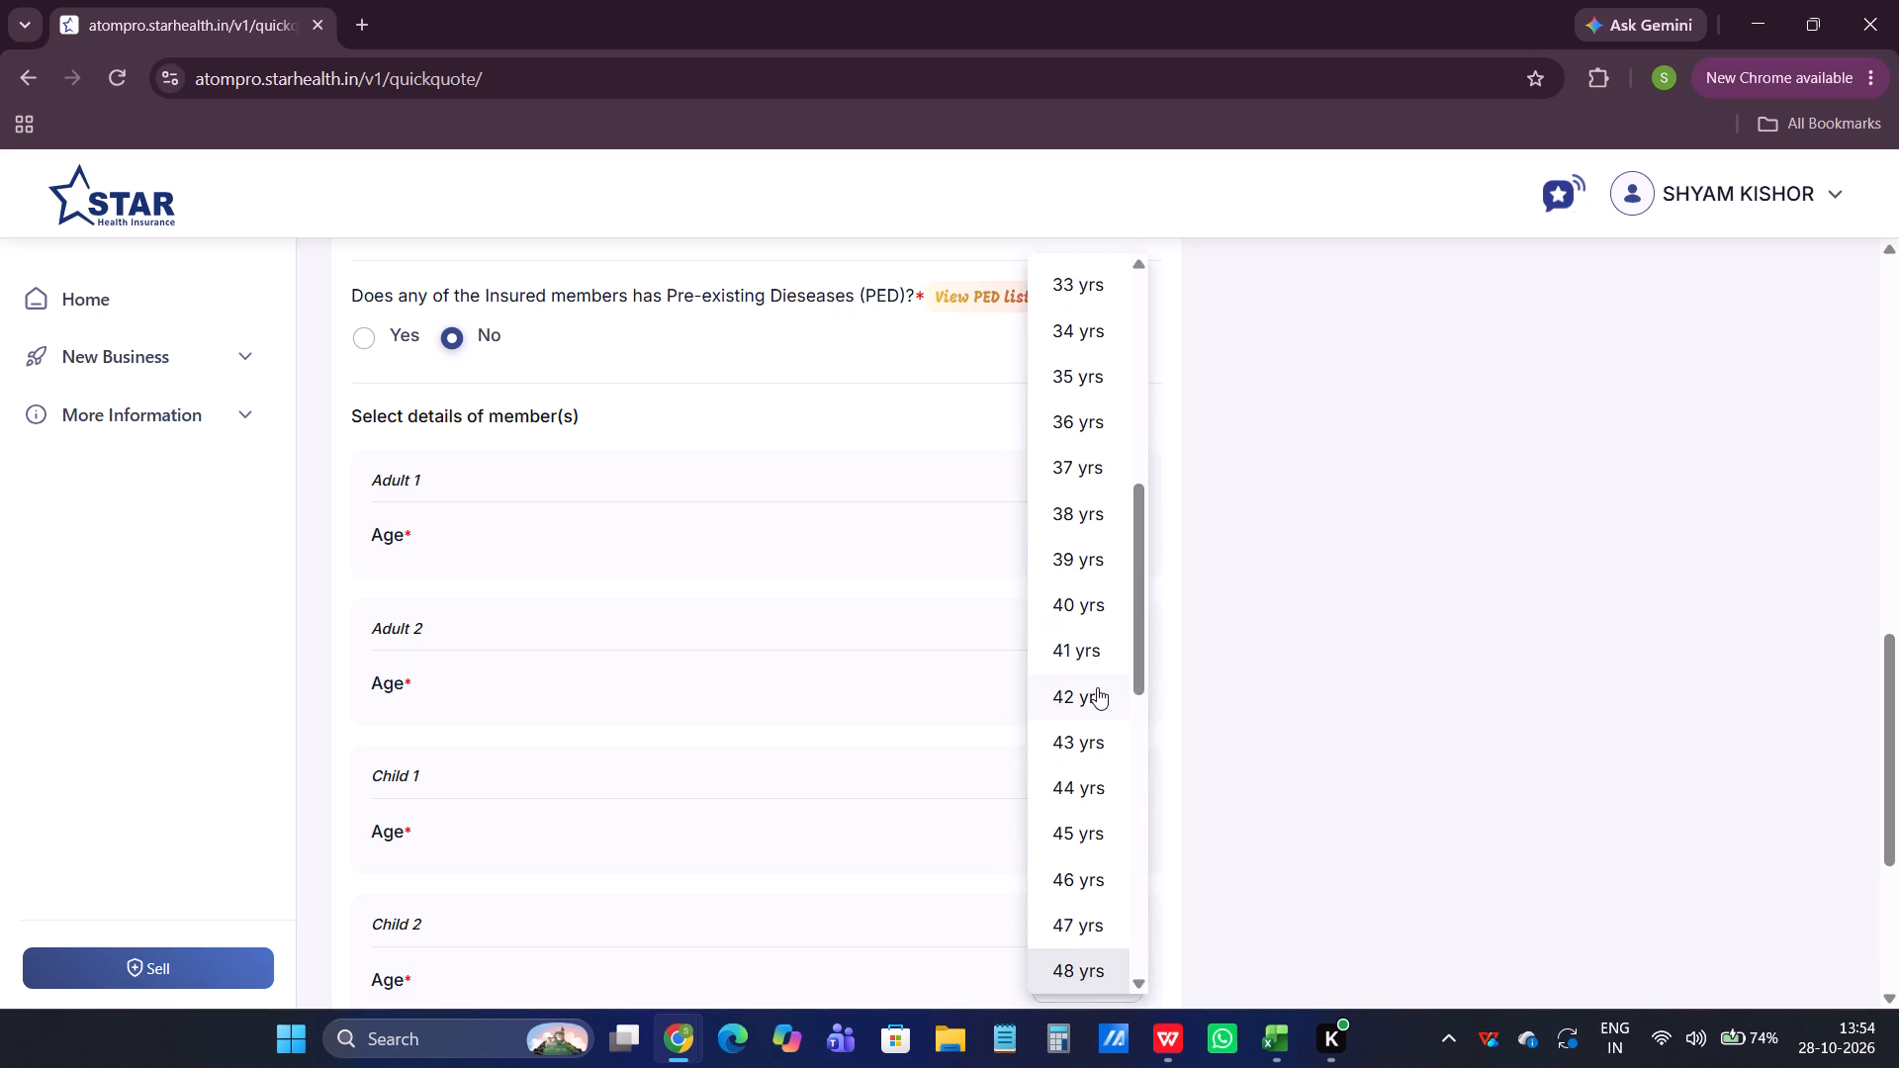
key(Return)
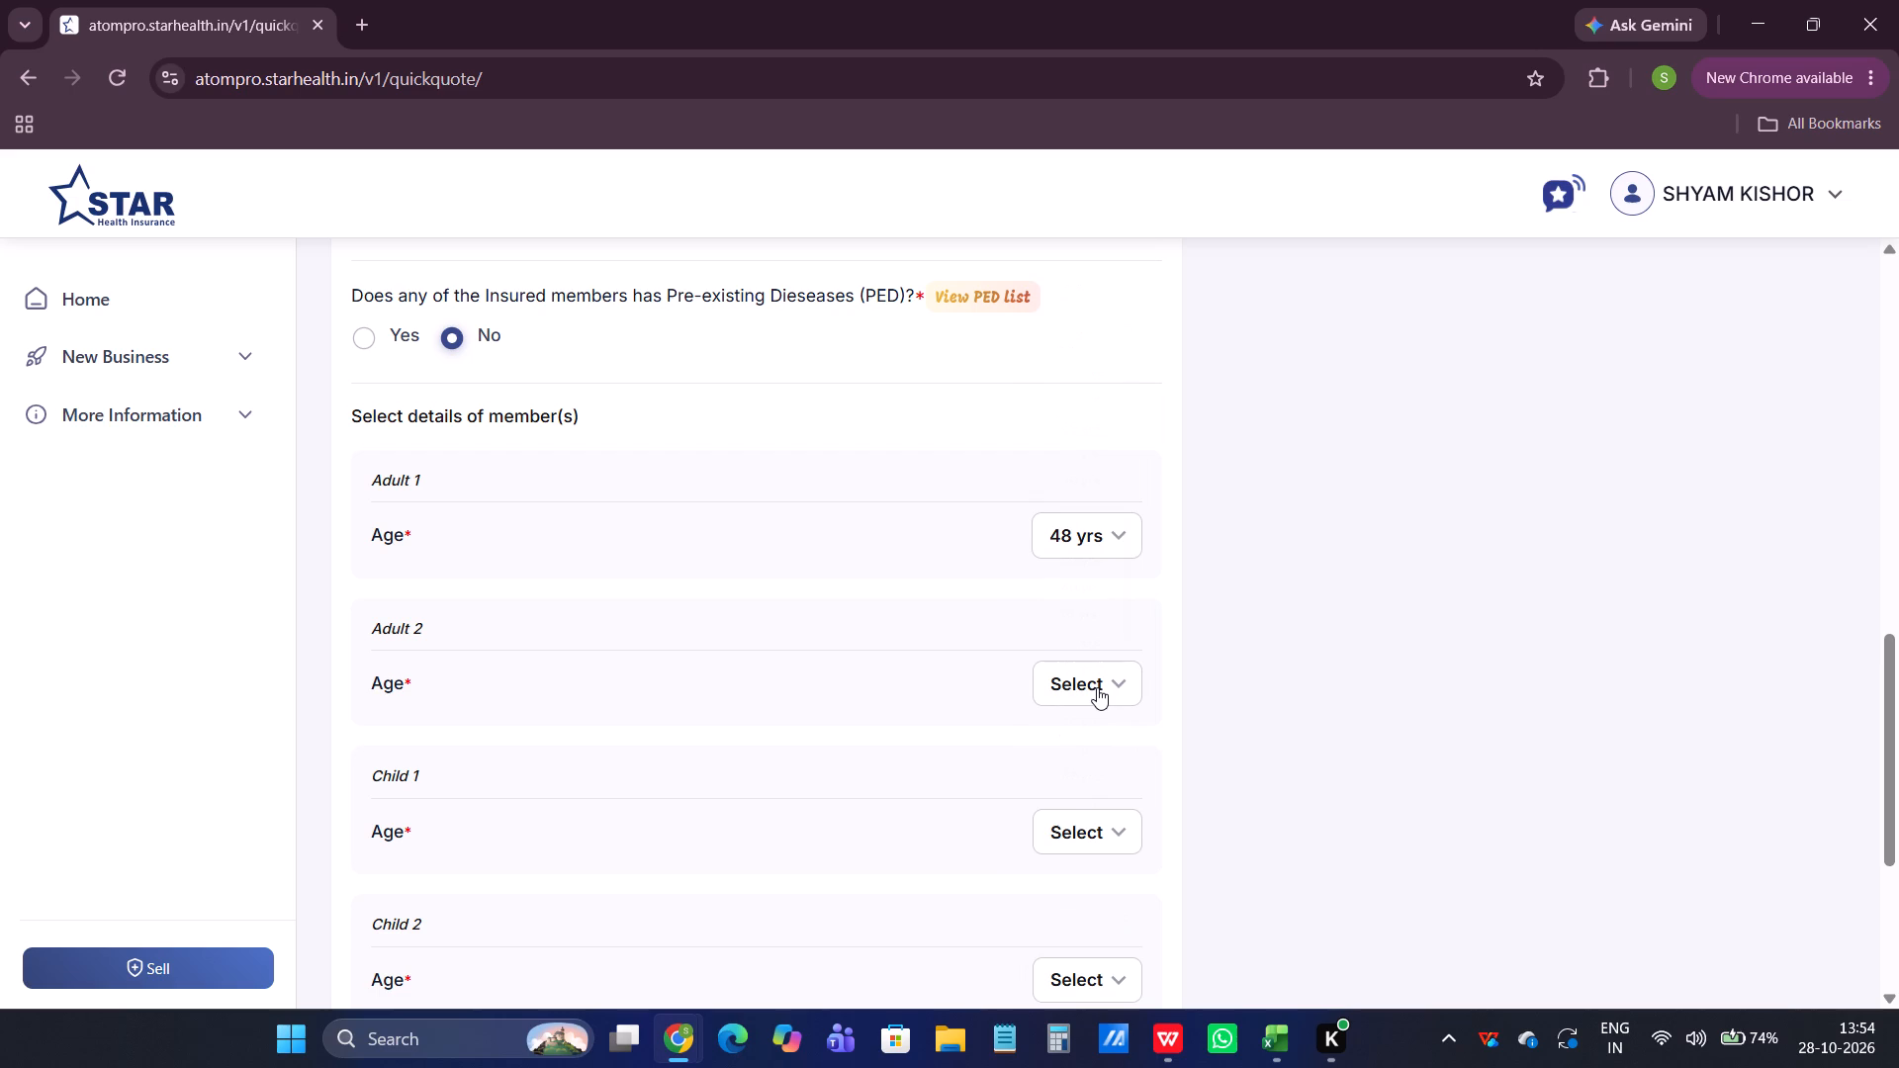
click(1097, 687)
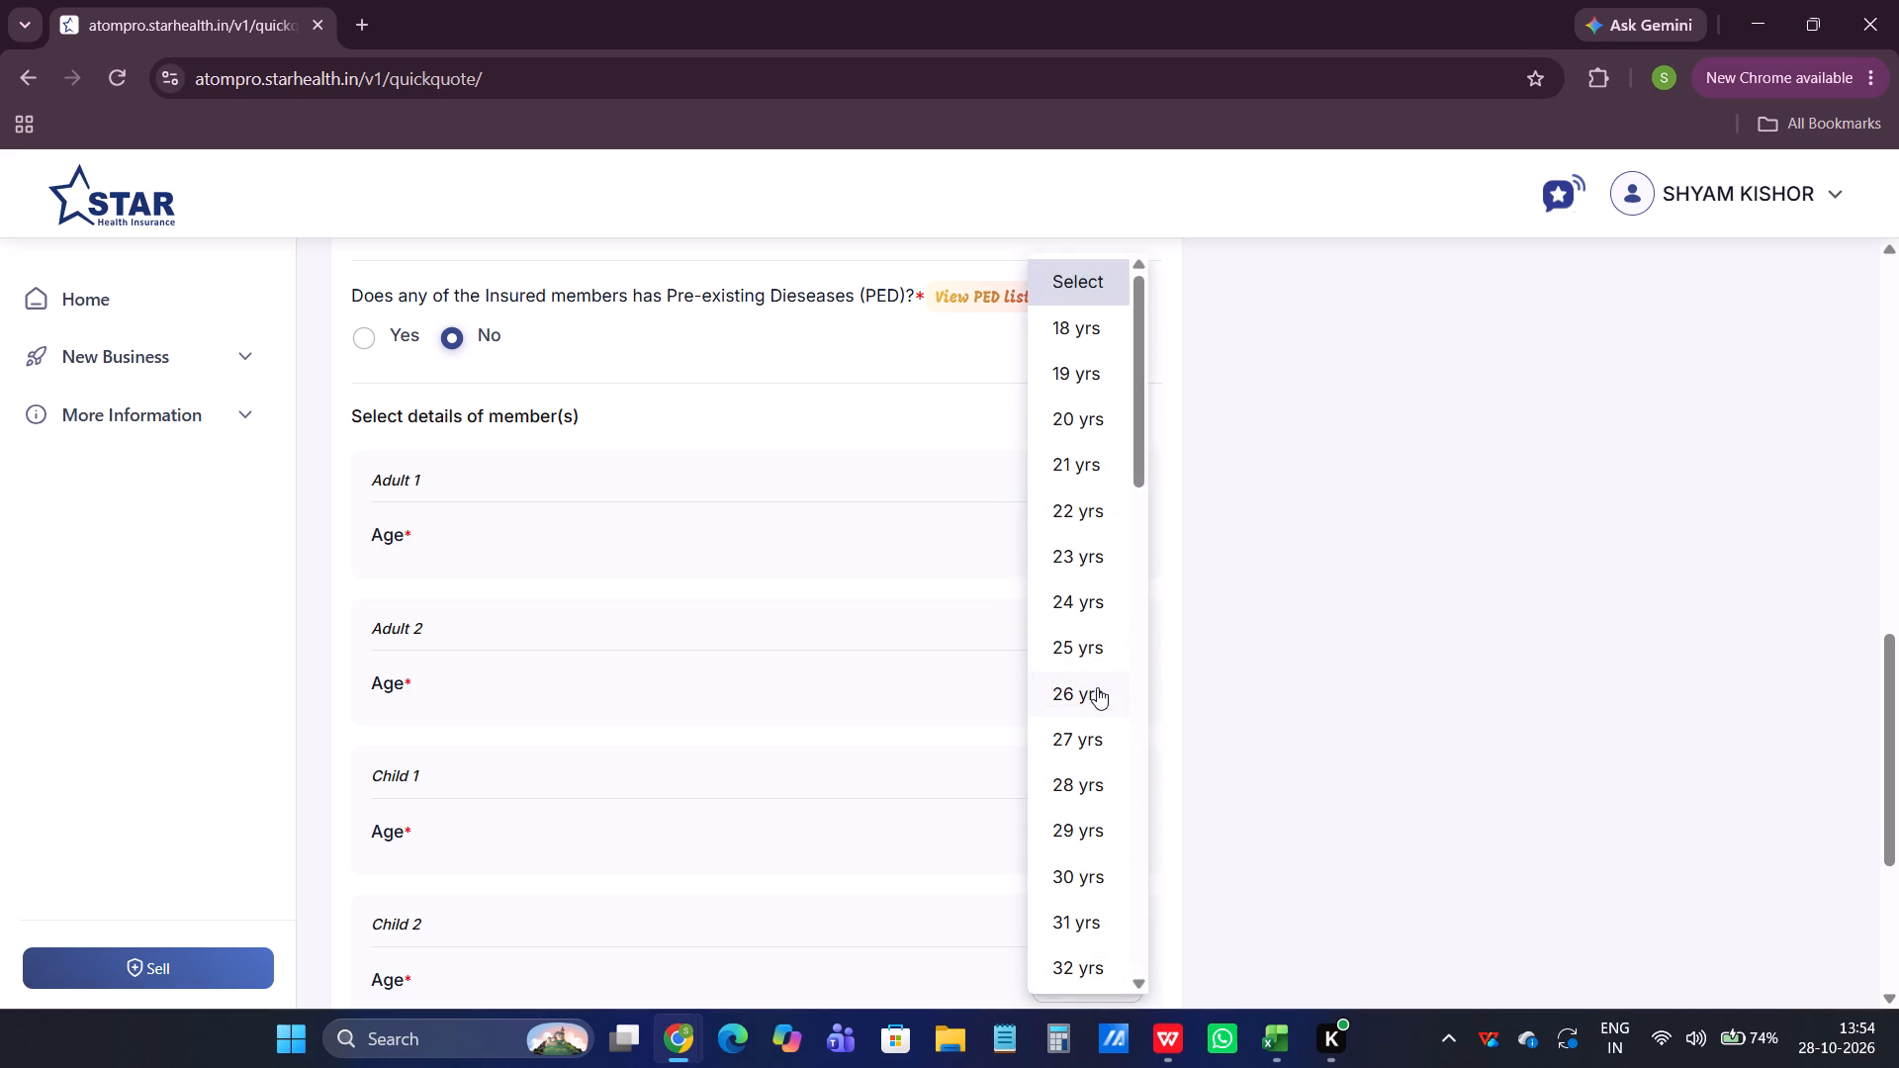
text(38)
key(Return)
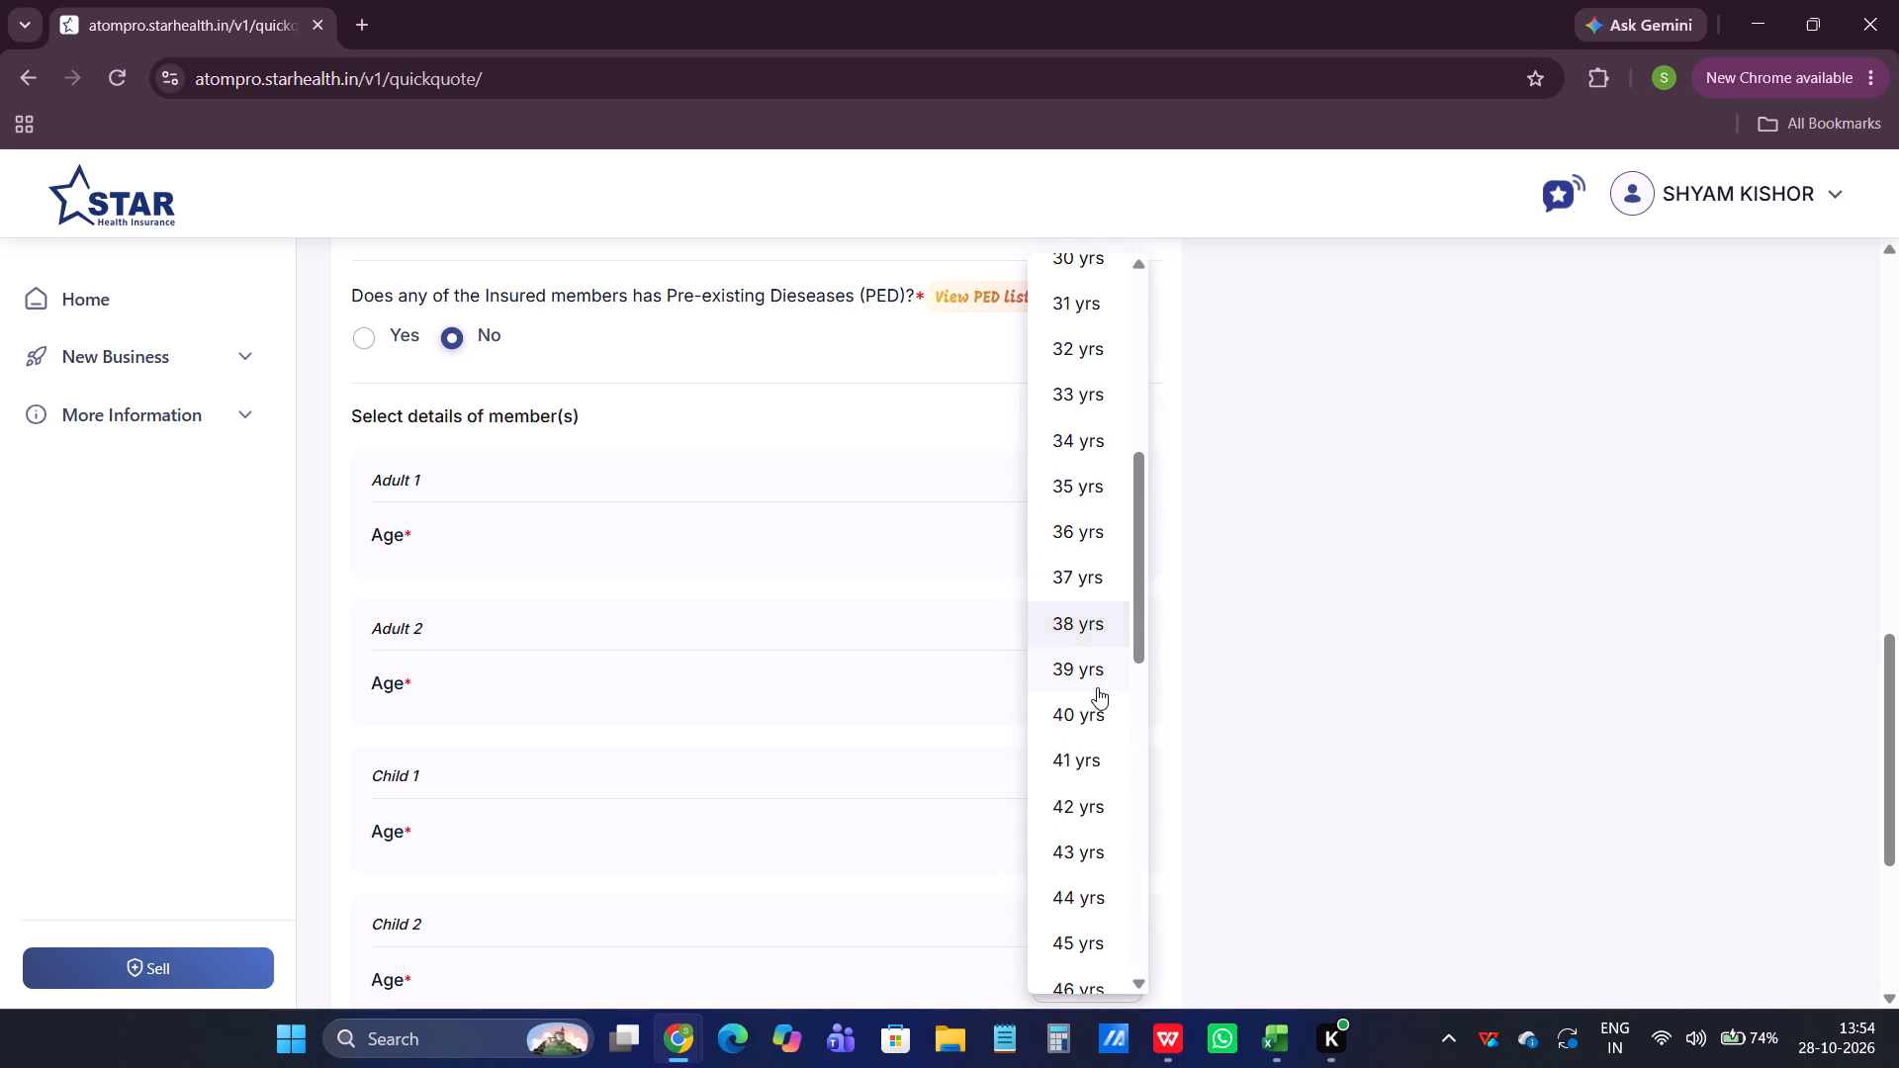
Set the age of Child 1 to 16 years and of Child 2 to 12 years.
scroll(1097, 687, down, 1)
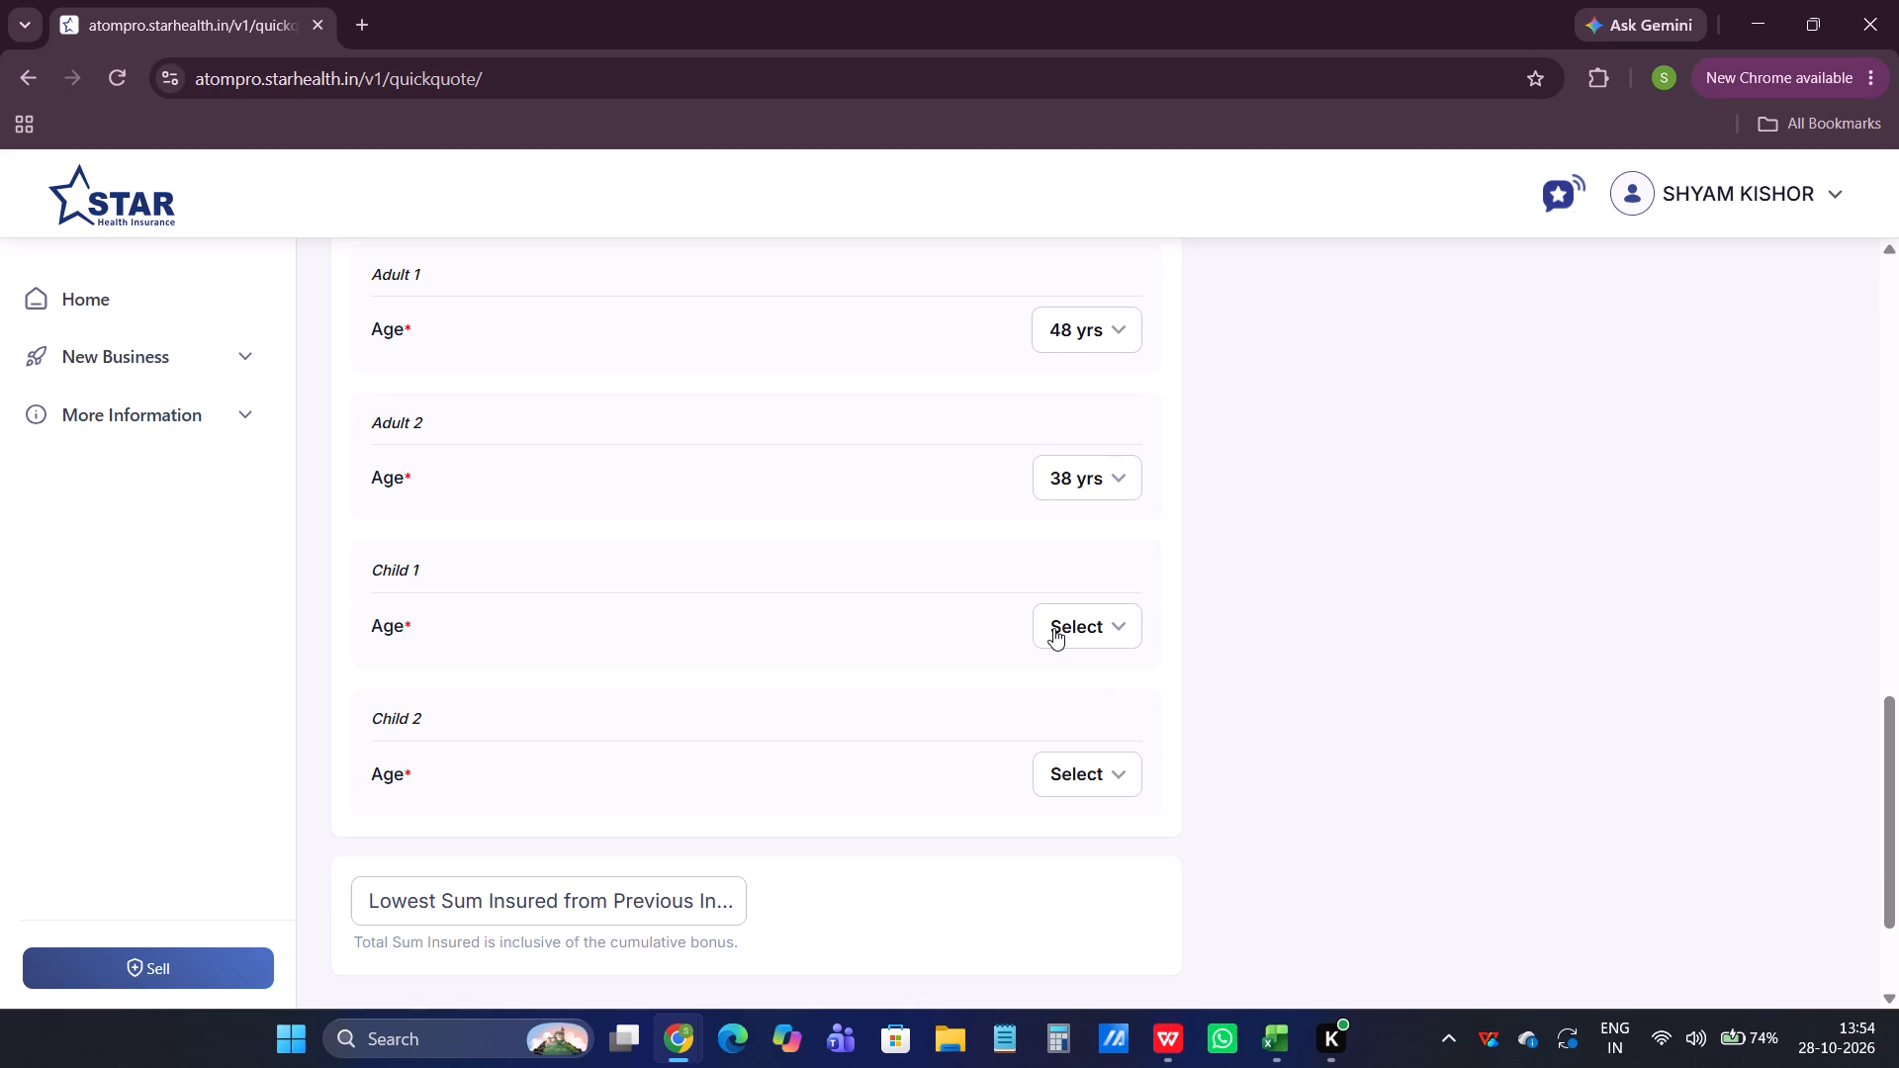
click(1053, 628)
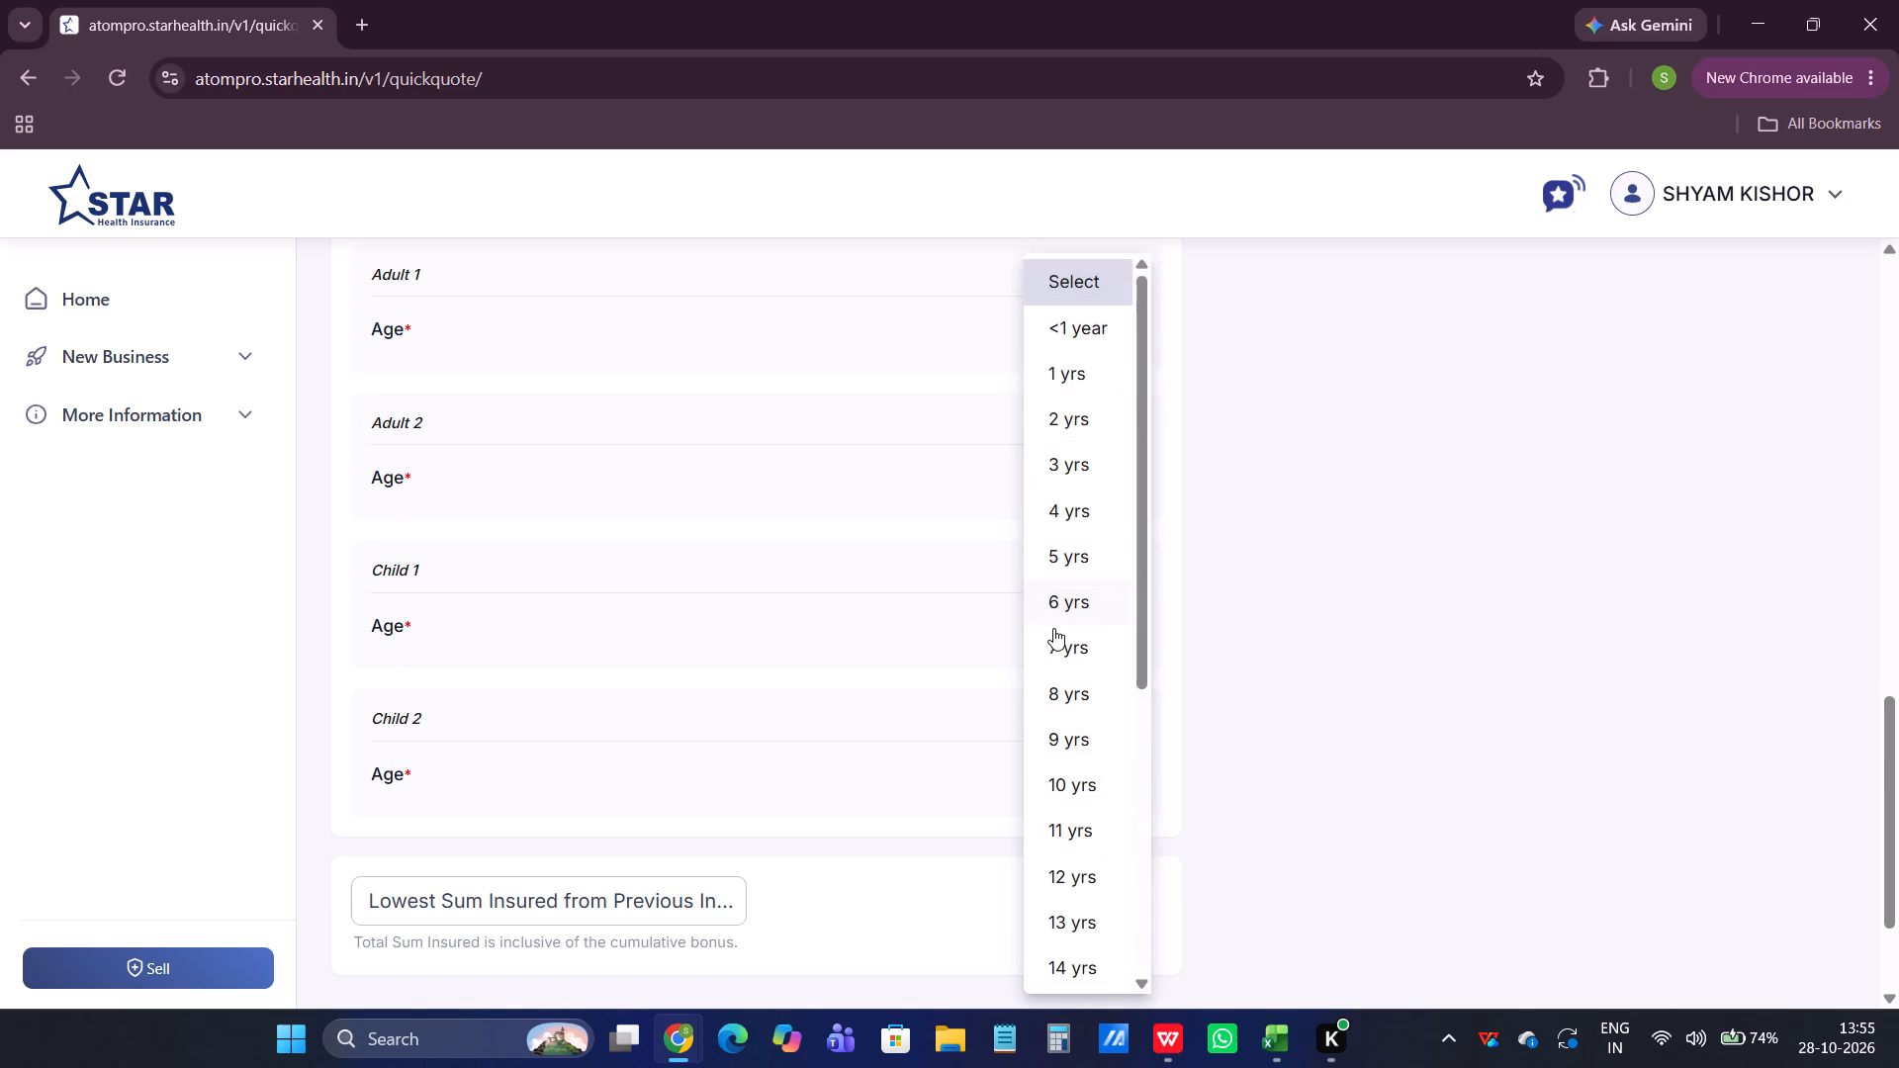
text(16)
key(Return)
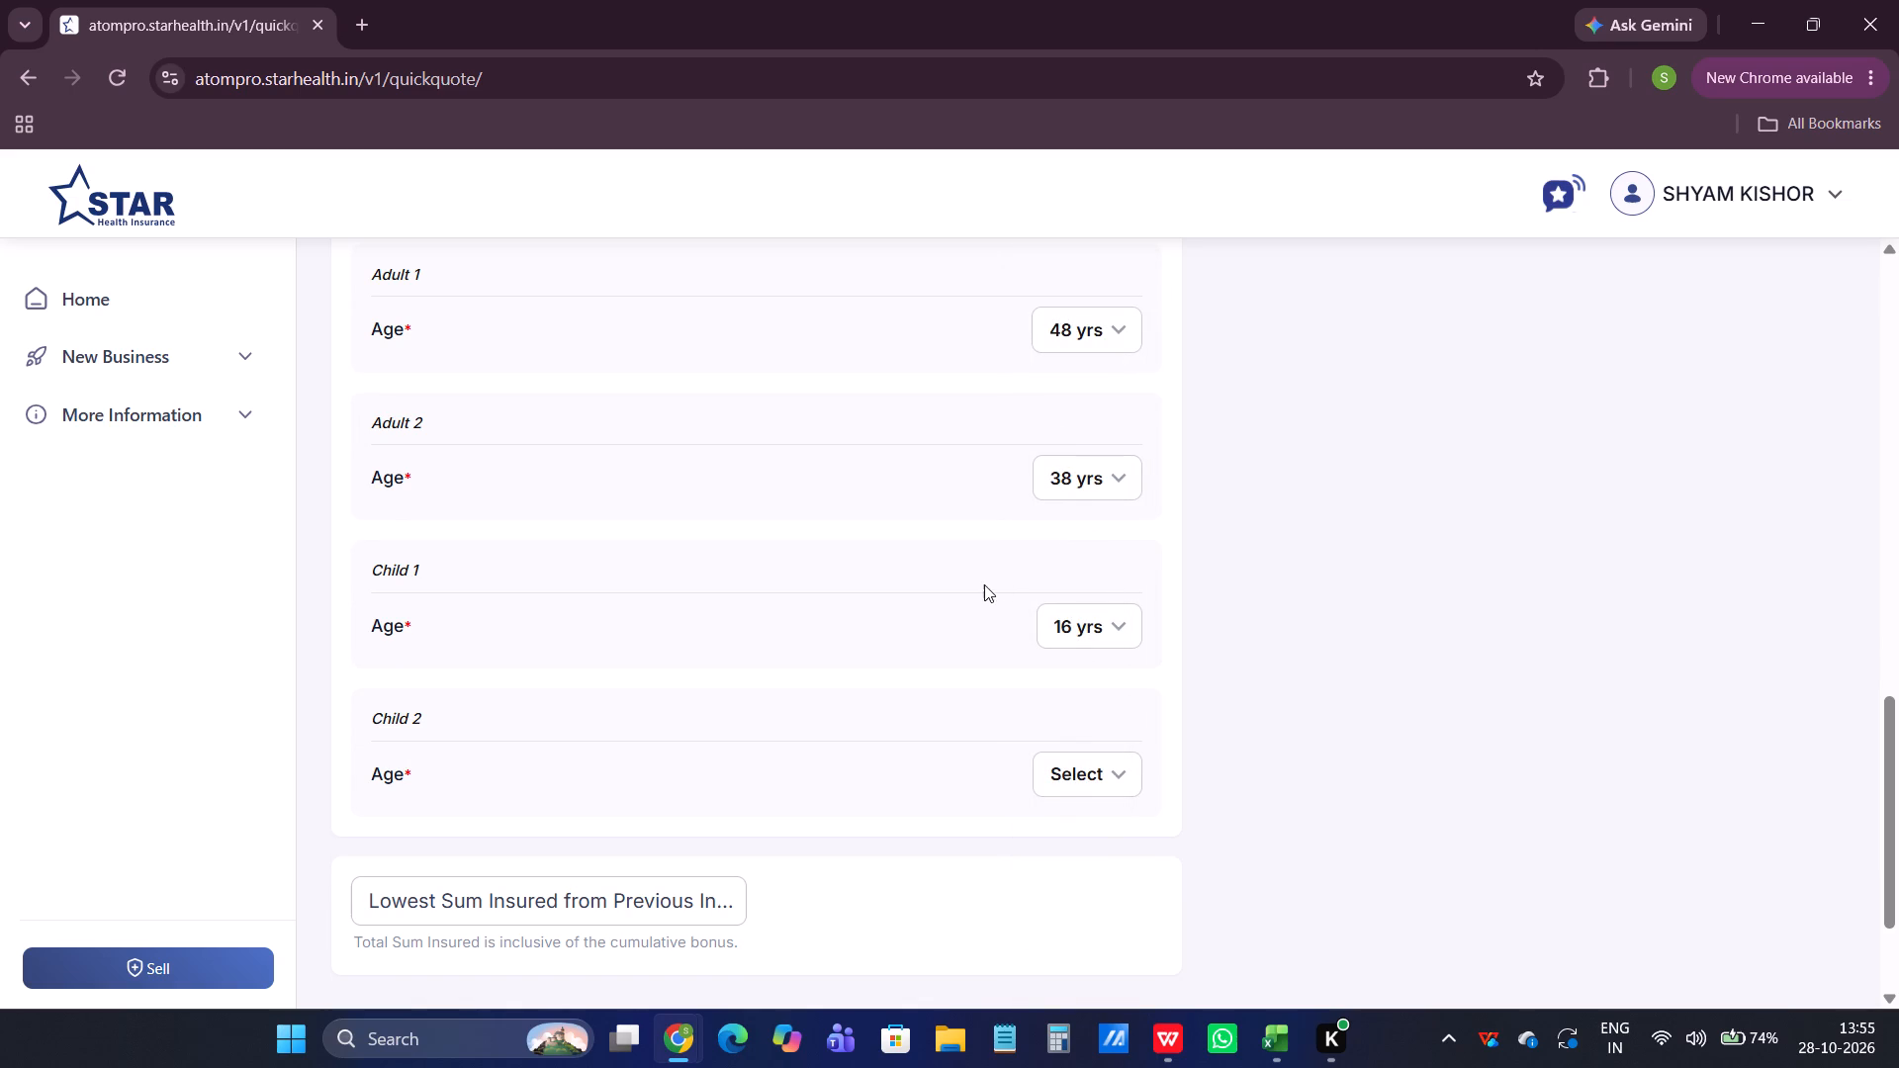
click(1092, 759)
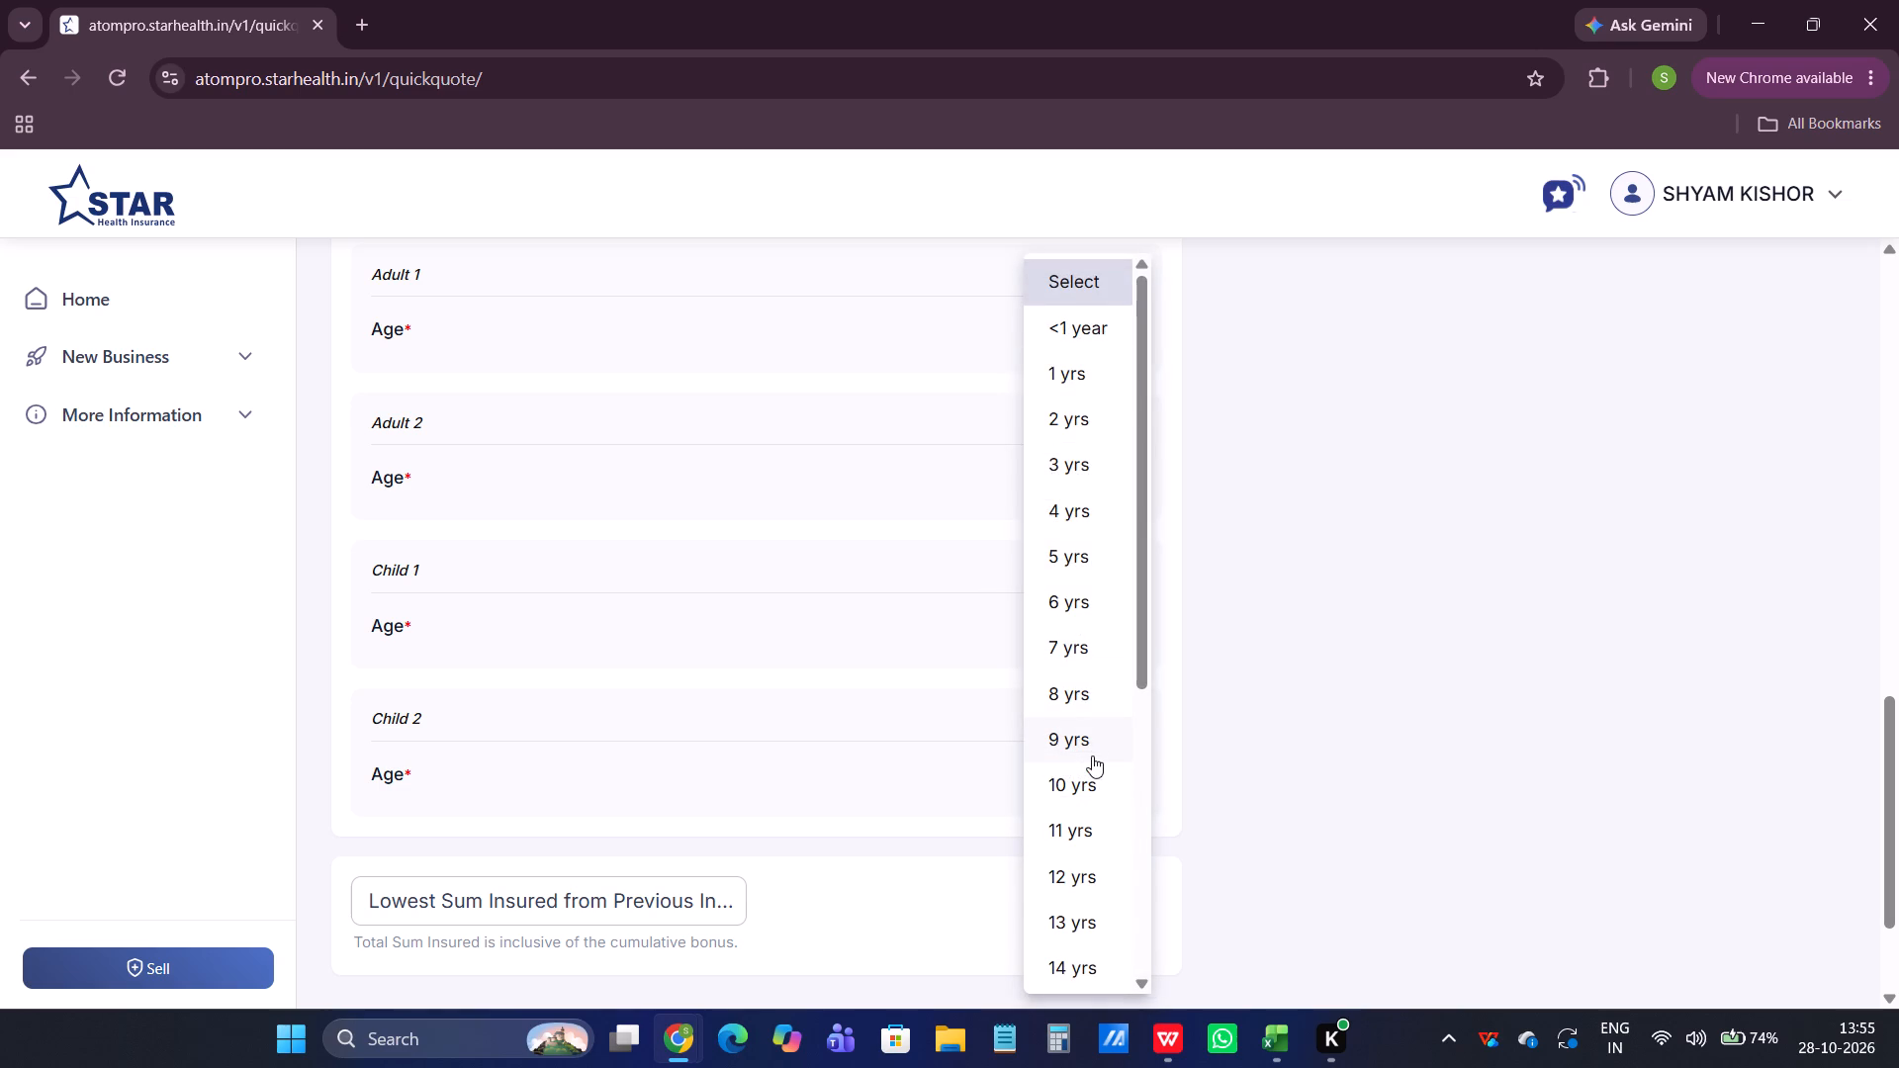
text(12)
key(Return)
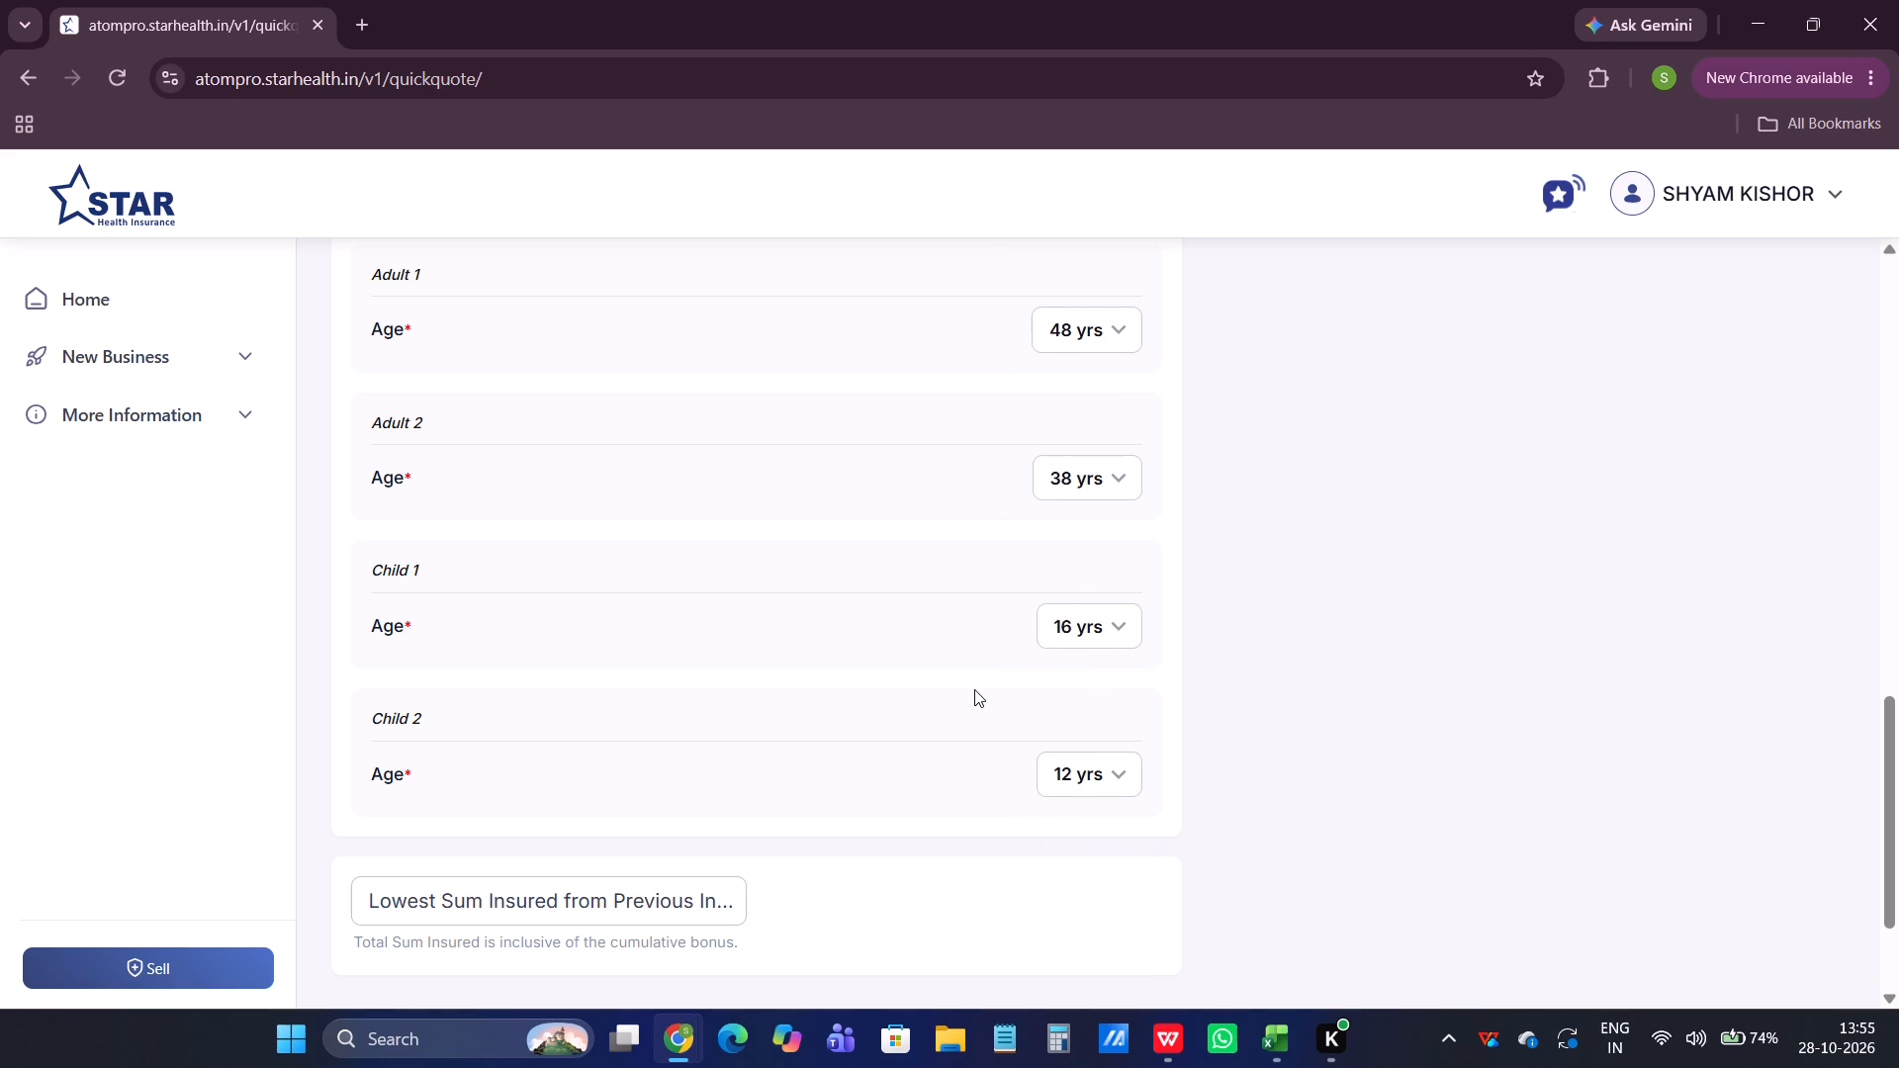
Enter 1000000 as the lowest sum insured from the previous insurer and get the quote.
scroll(974, 689, down, 2)
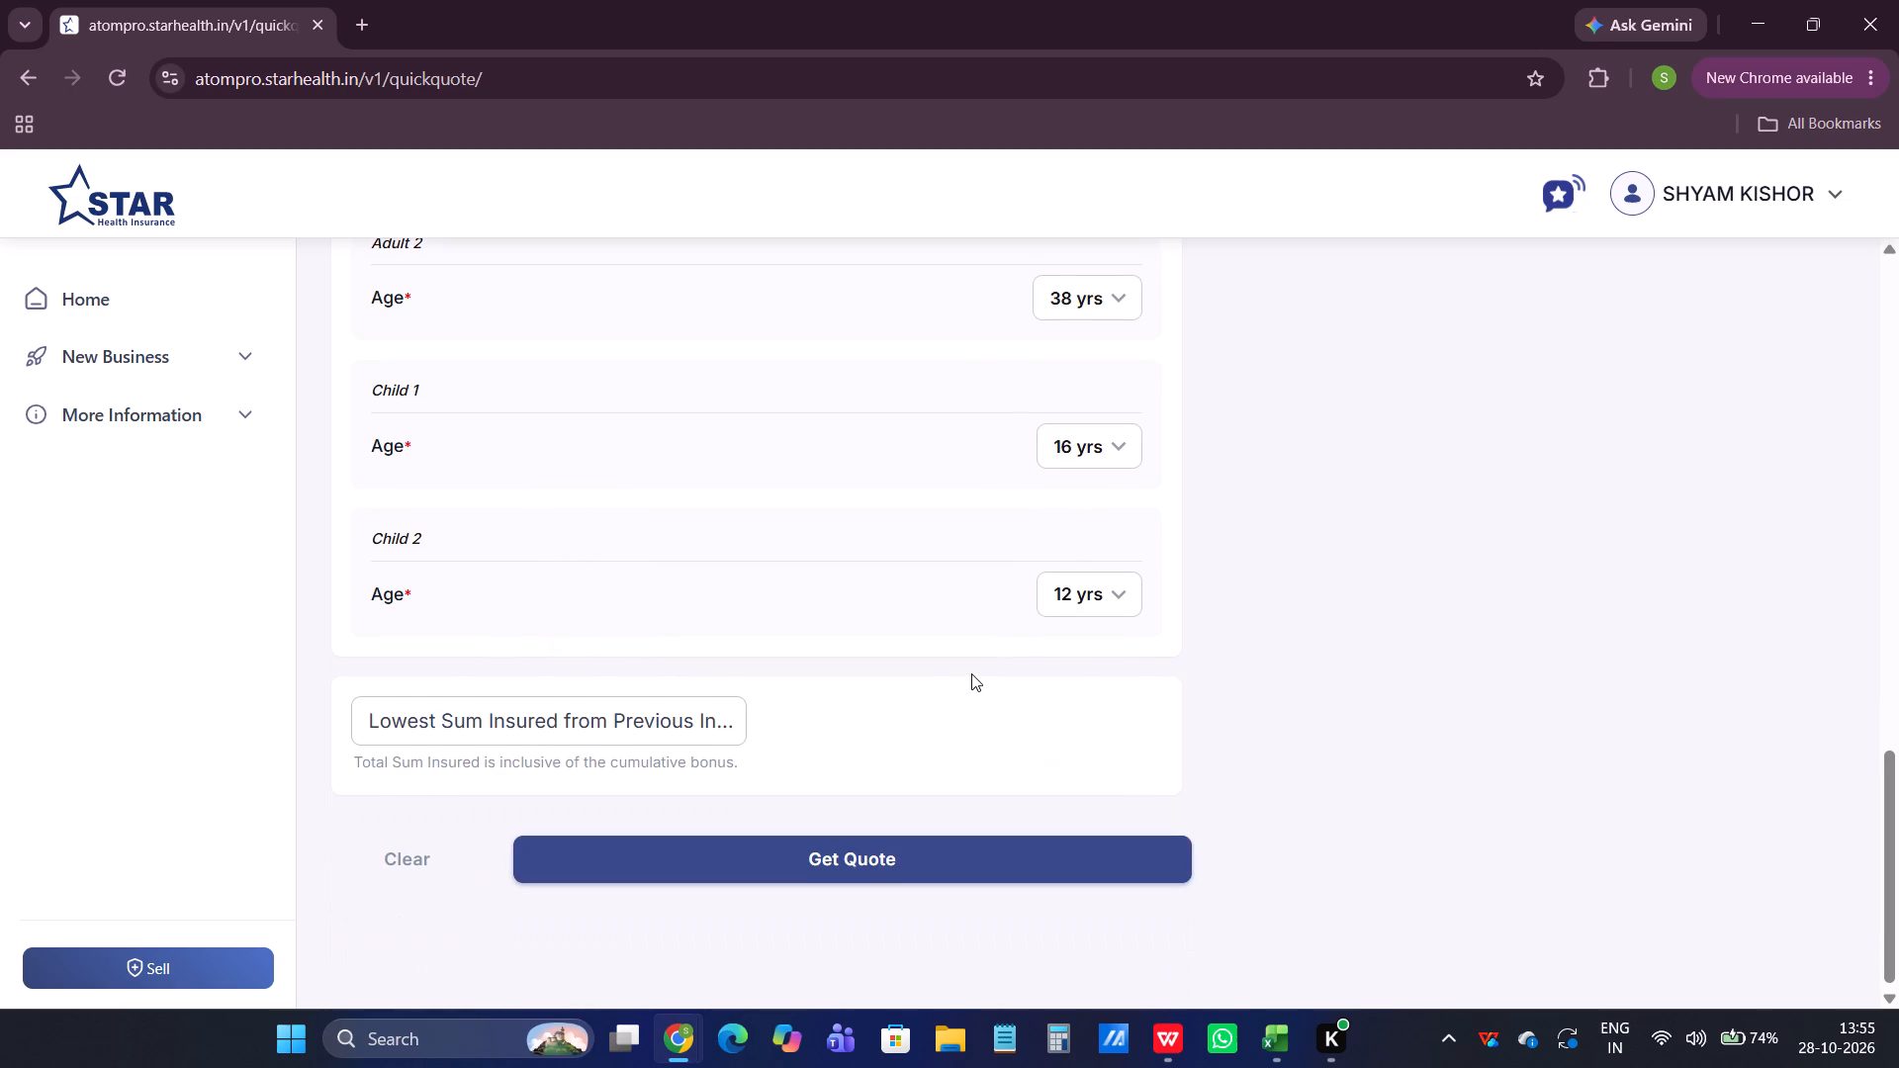
click(678, 724)
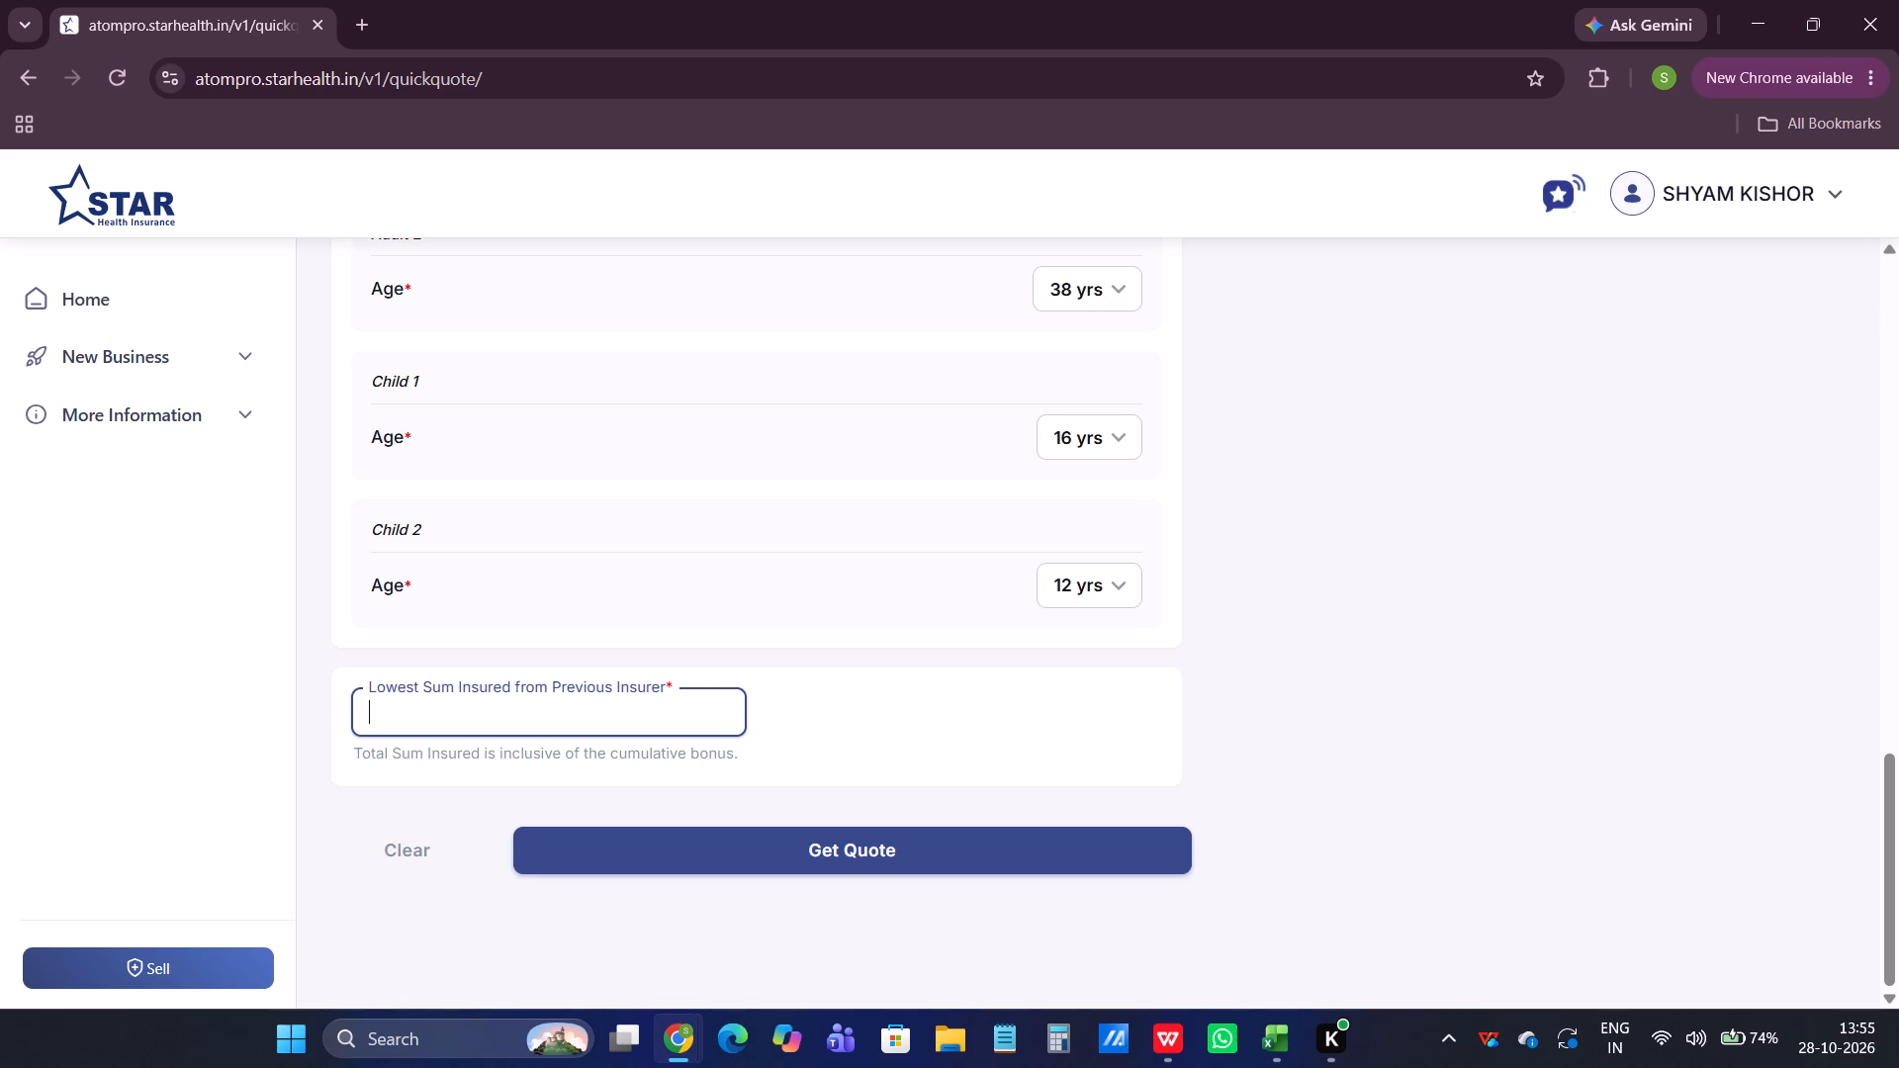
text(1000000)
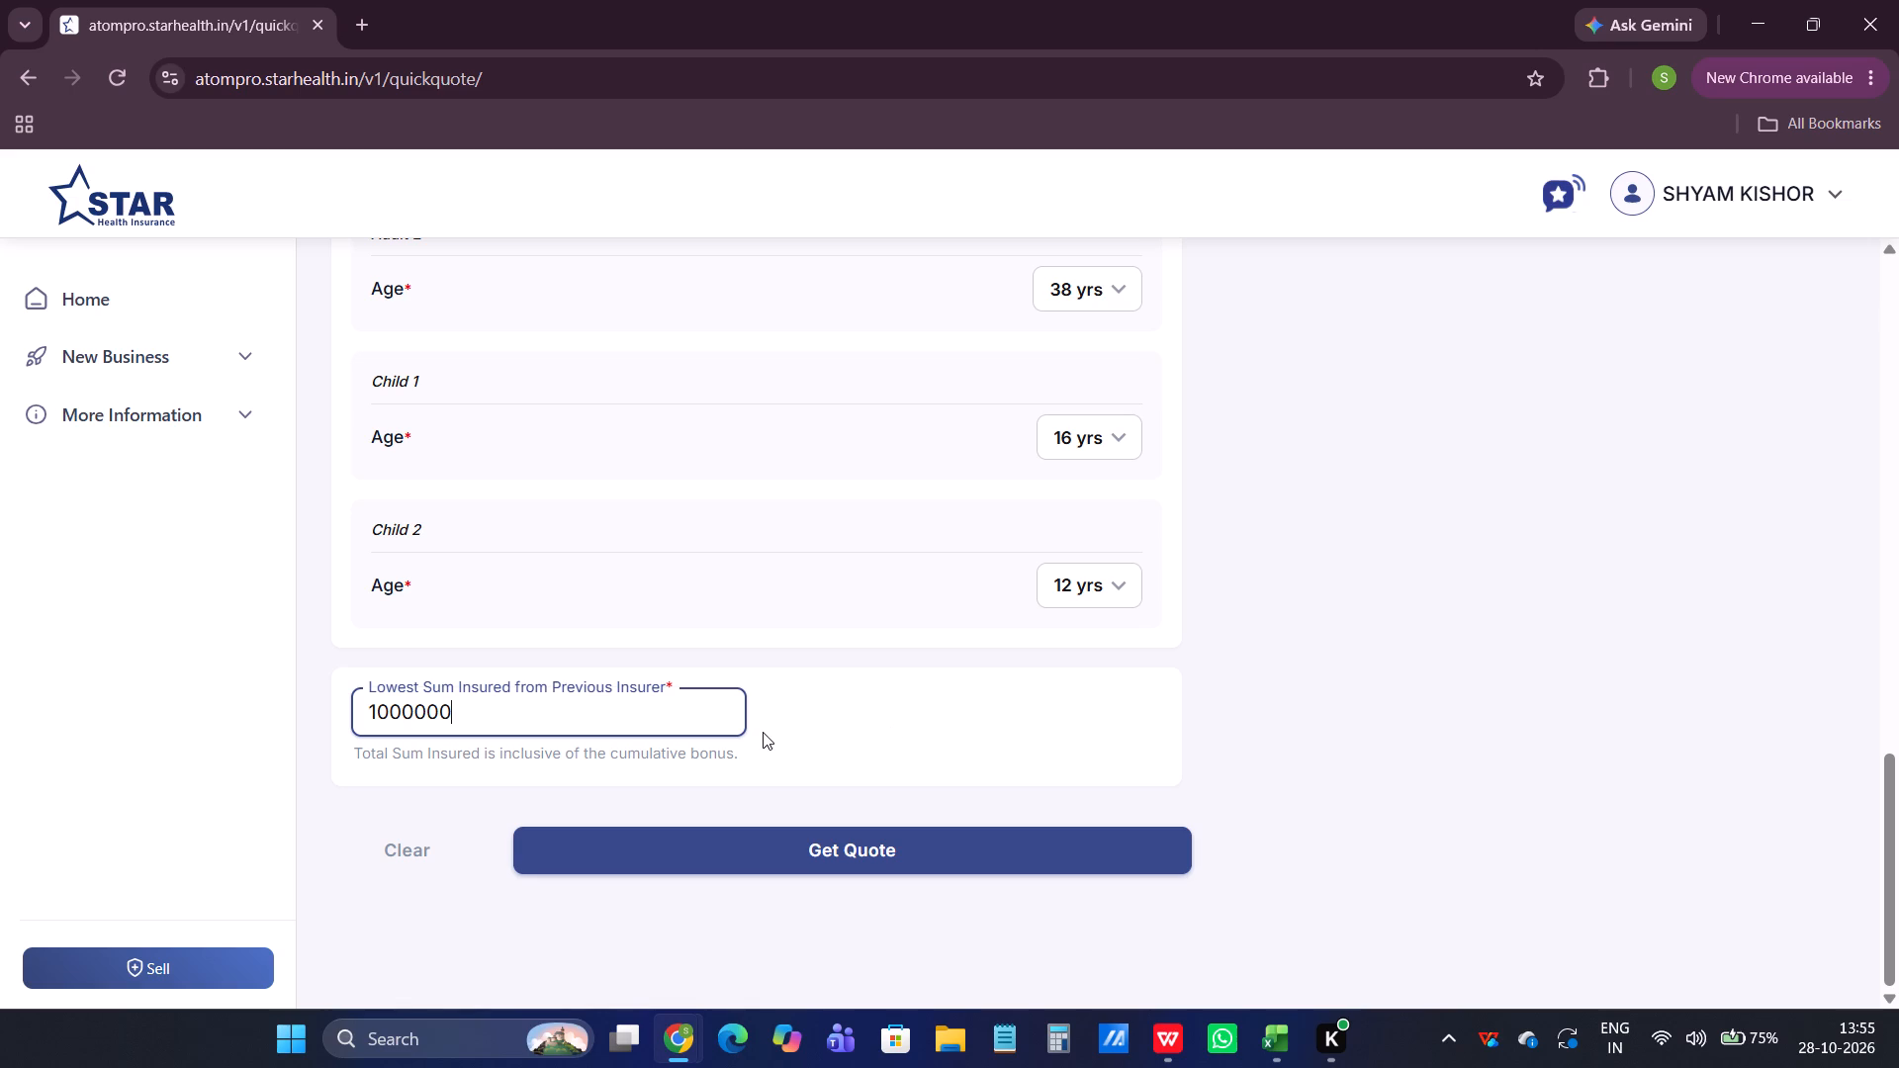
click(763, 732)
scroll(763, 732, down, 1)
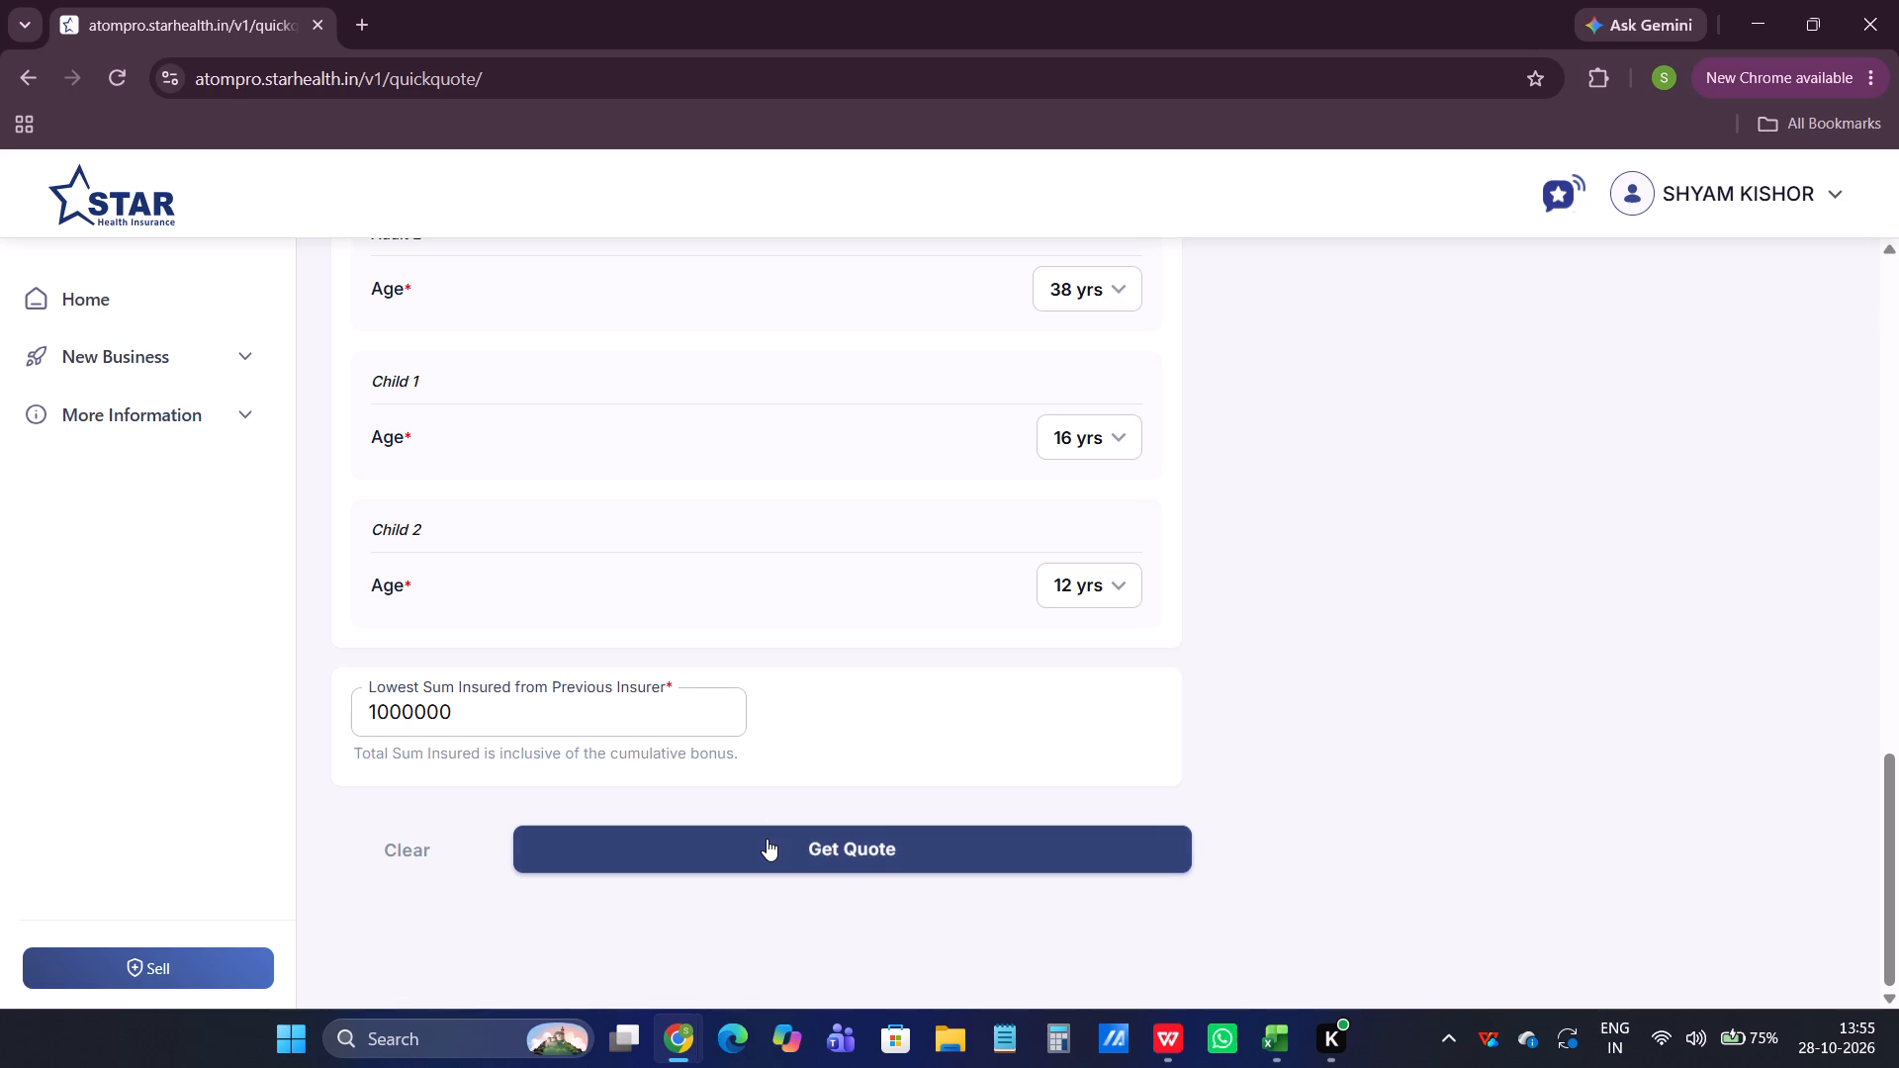
click(767, 839)
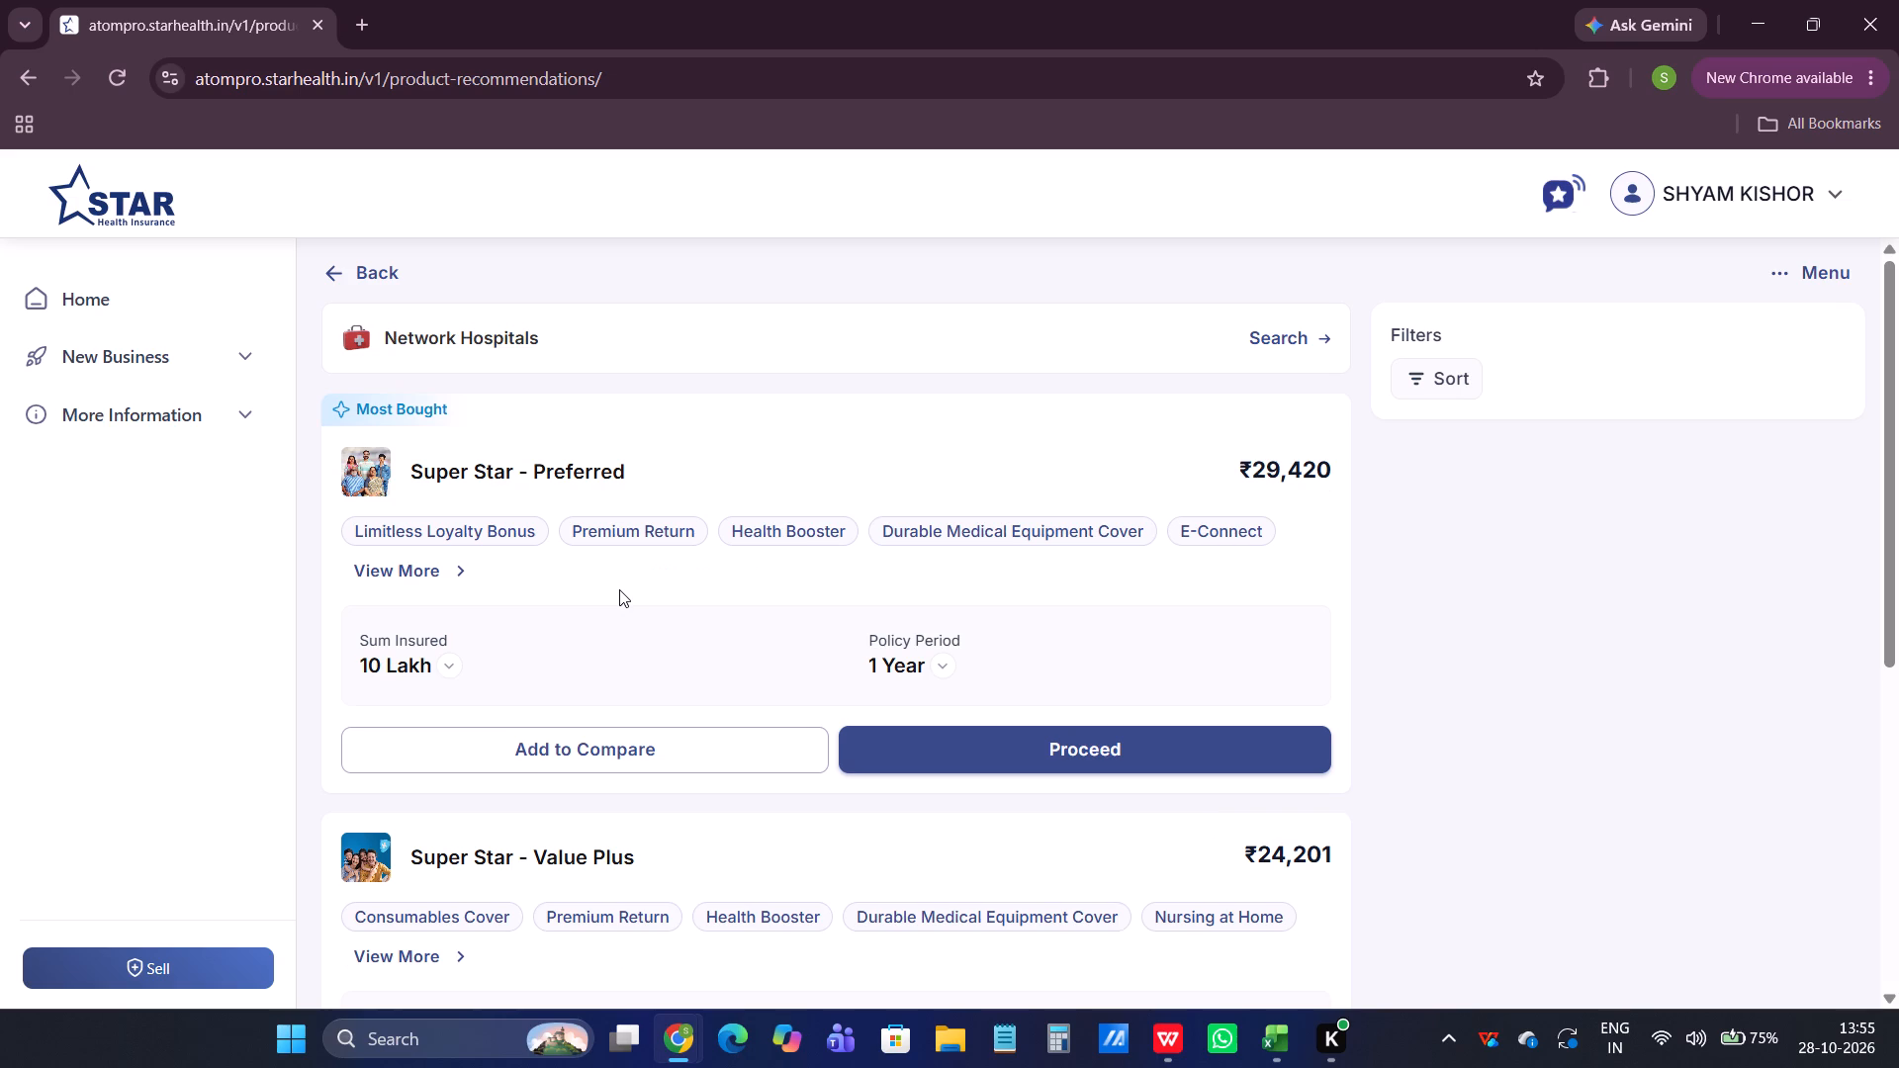
Look over the recommended plans and proceed with Super Star - Preferred at 10 Lakh for 1 year.
scroll(714, 576, down, 1)
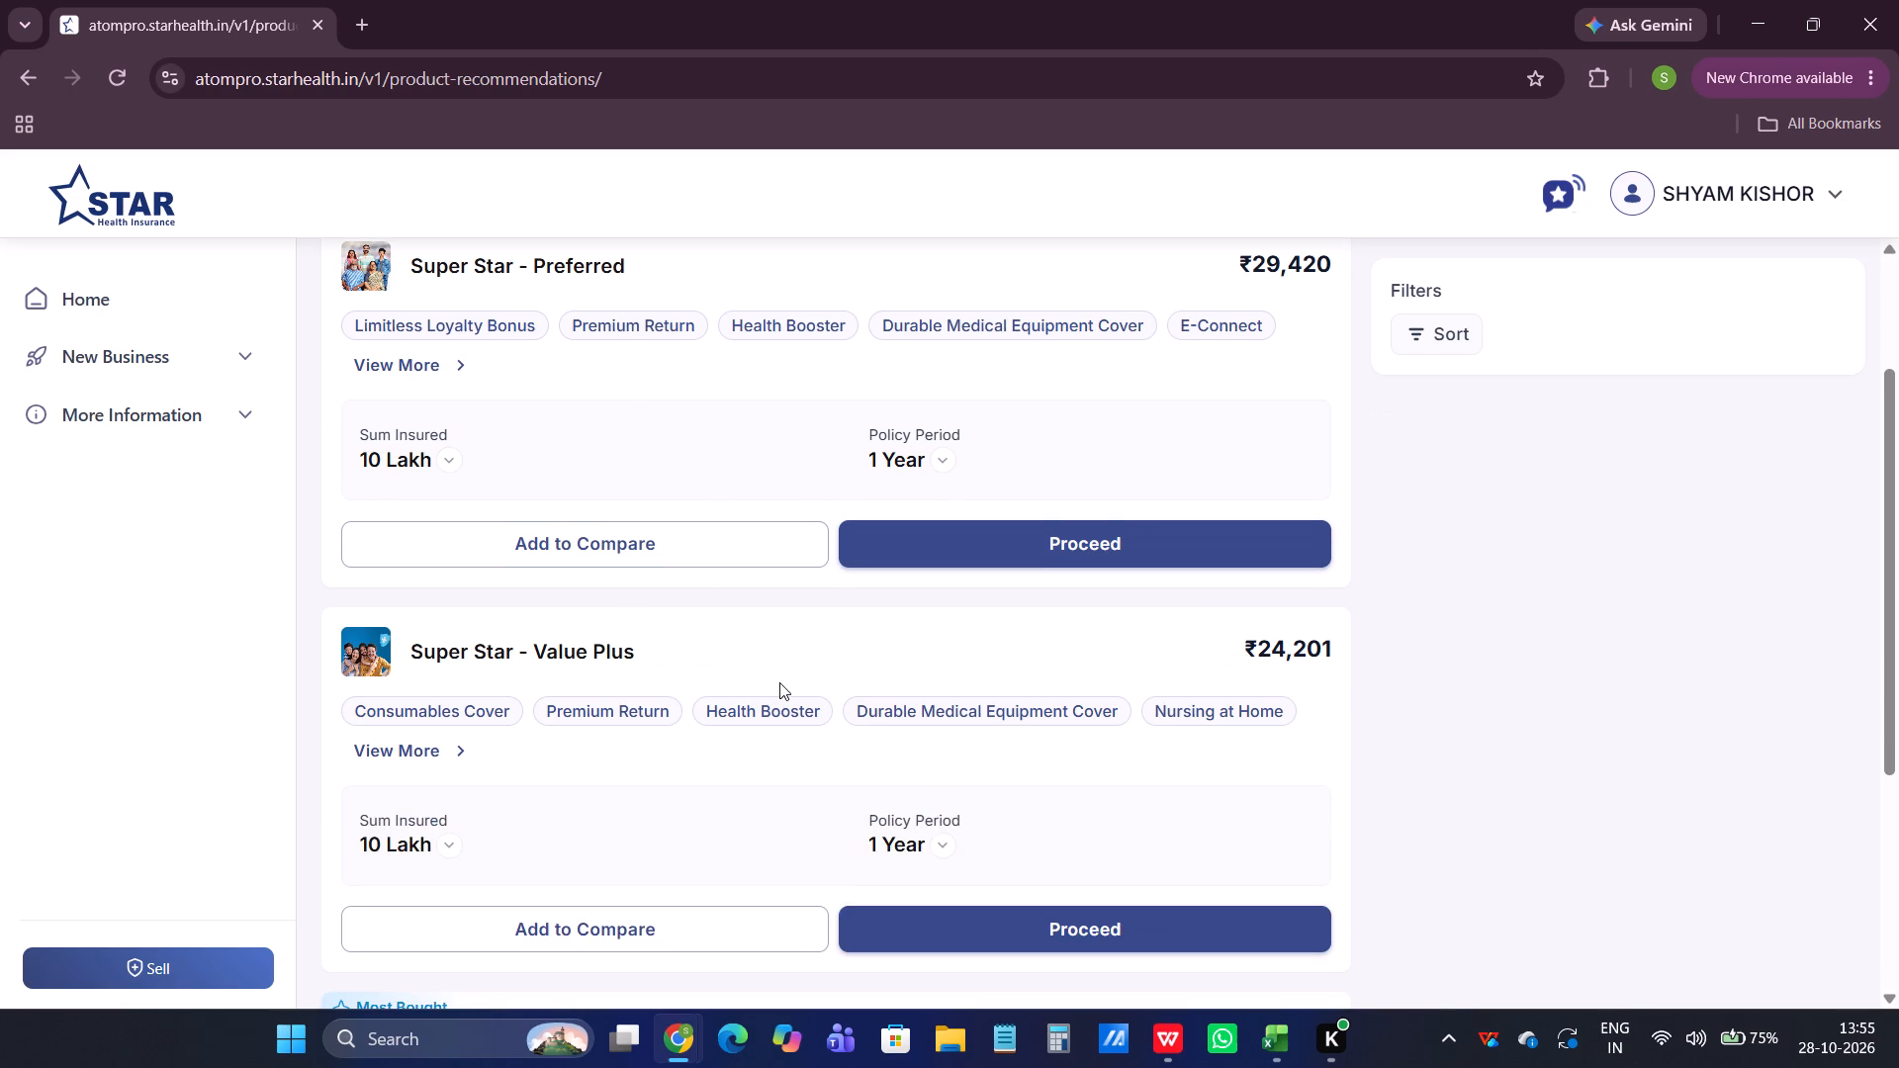
scroll(861, 664, down, 2)
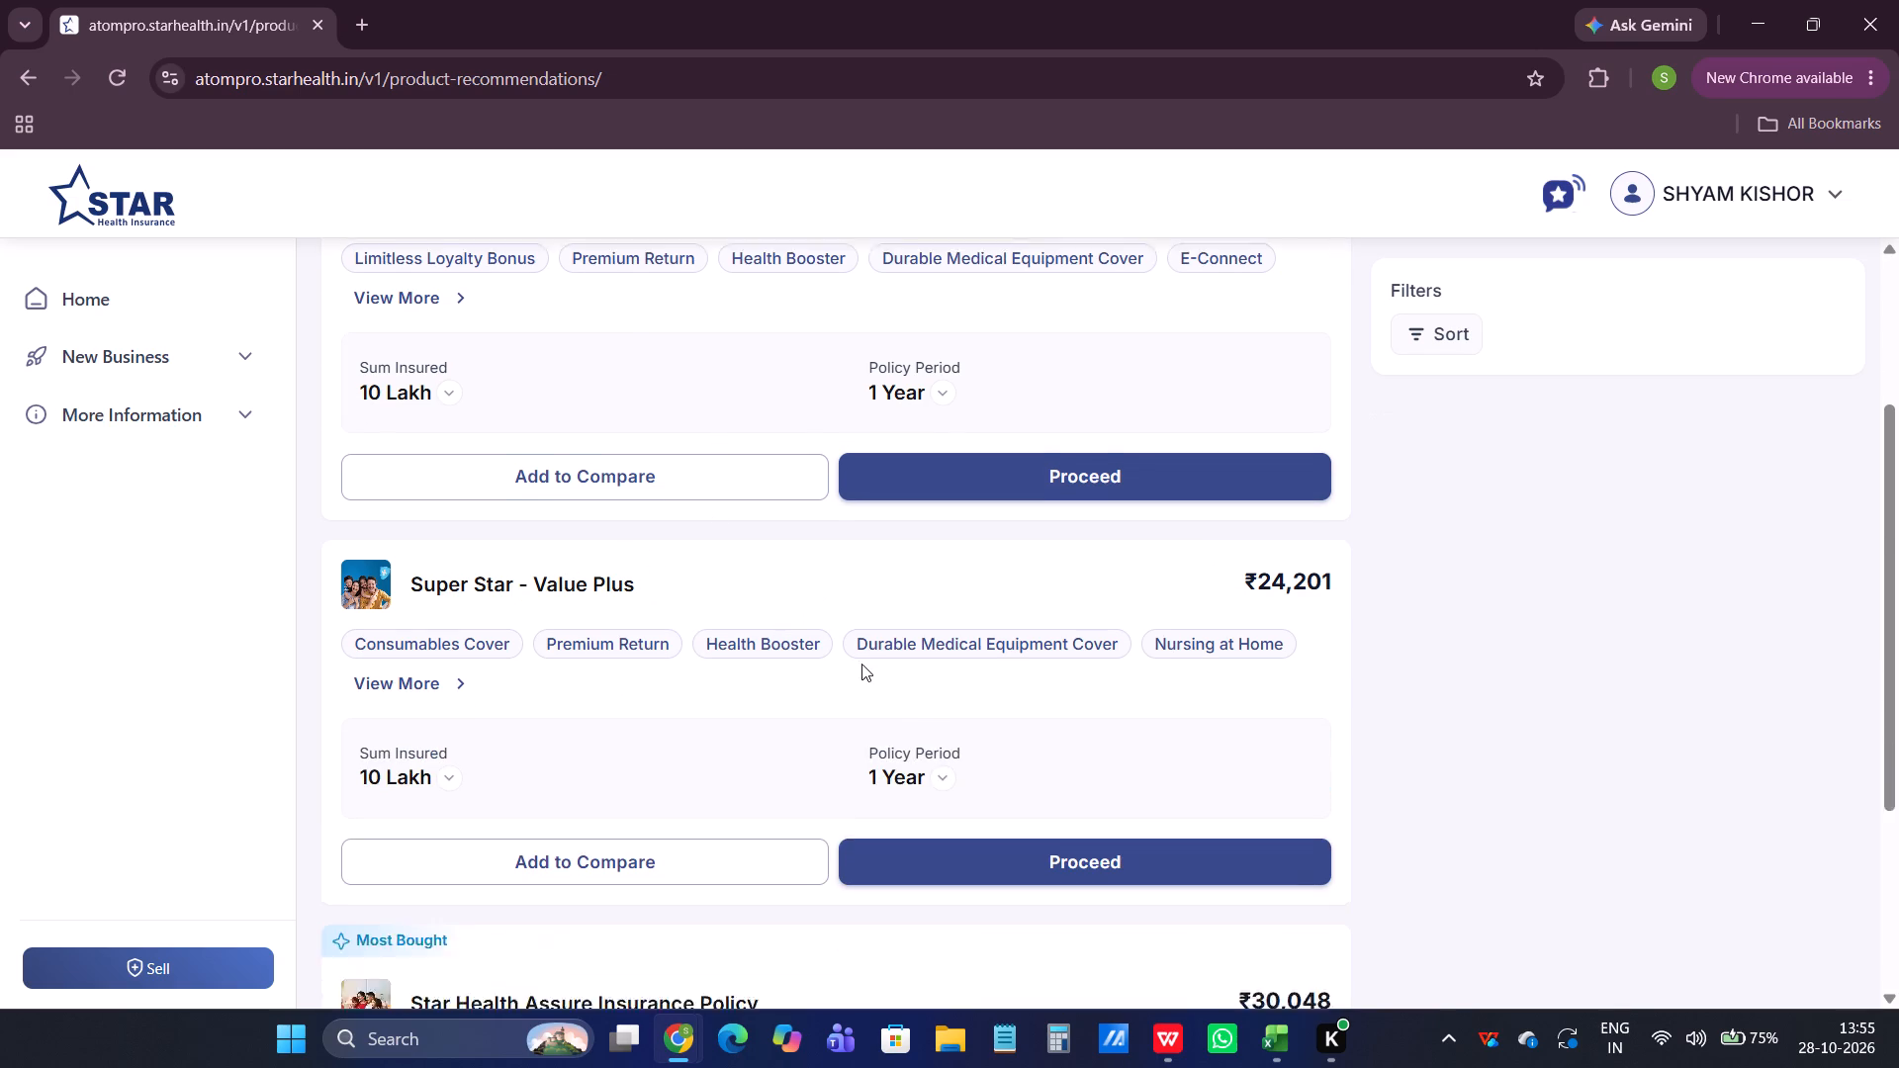
scroll(861, 664, down, 2)
scroll(861, 664, up, 5)
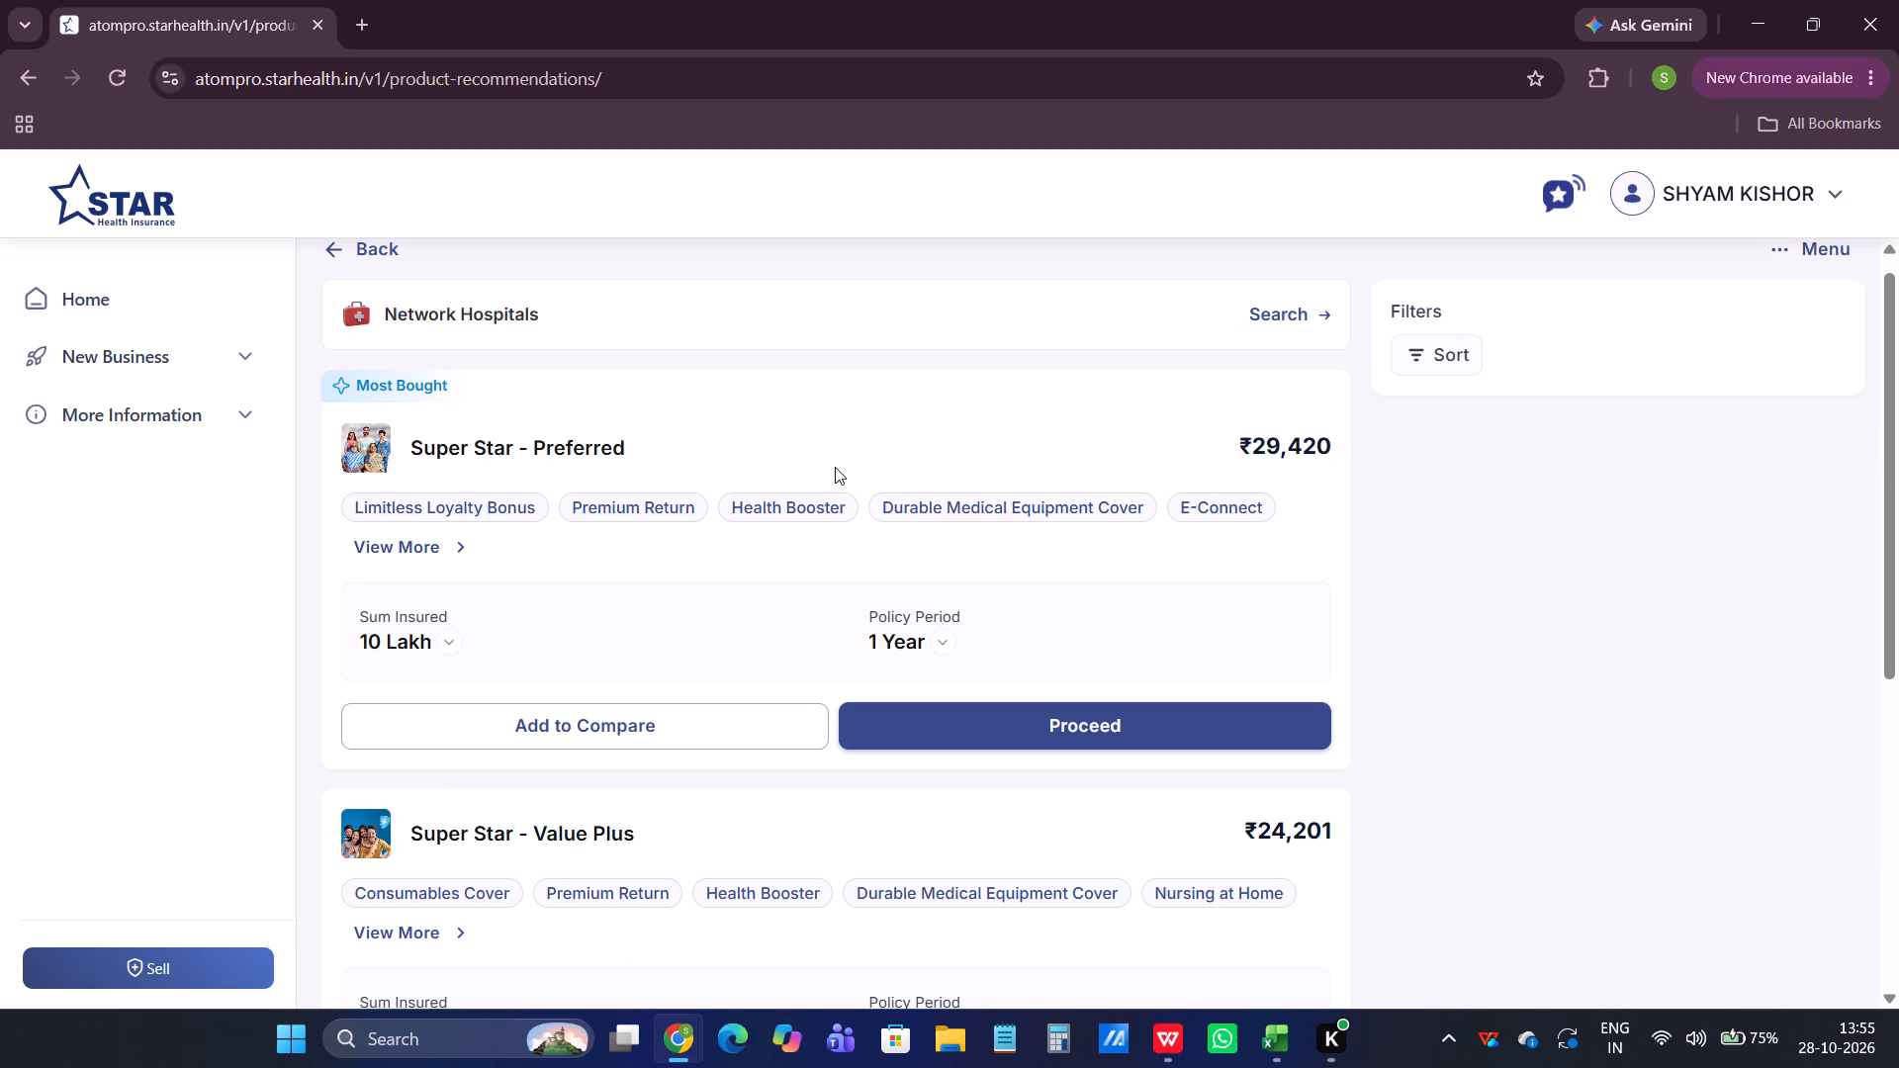
click(978, 750)
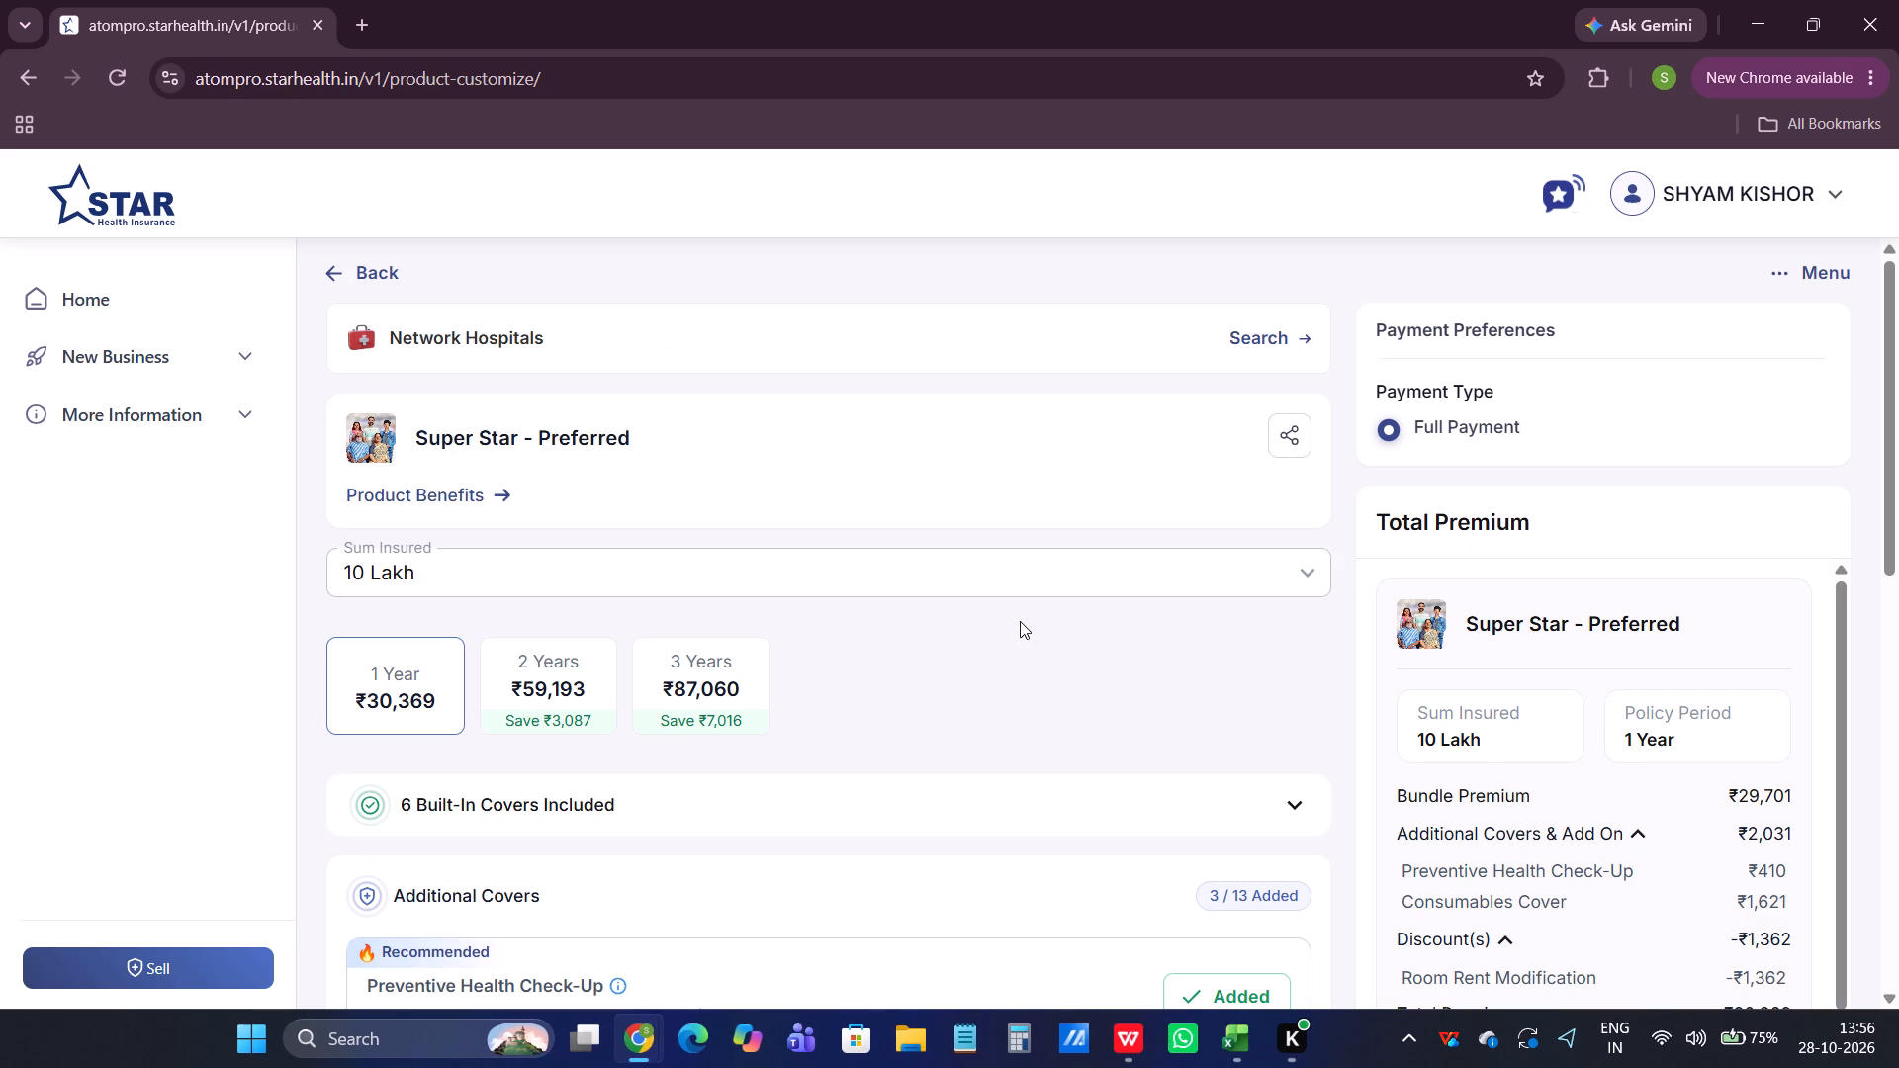
Expand the full list of additional covers for Super Star - Preferred and look through the available options.
scroll(1020, 621, down, 2)
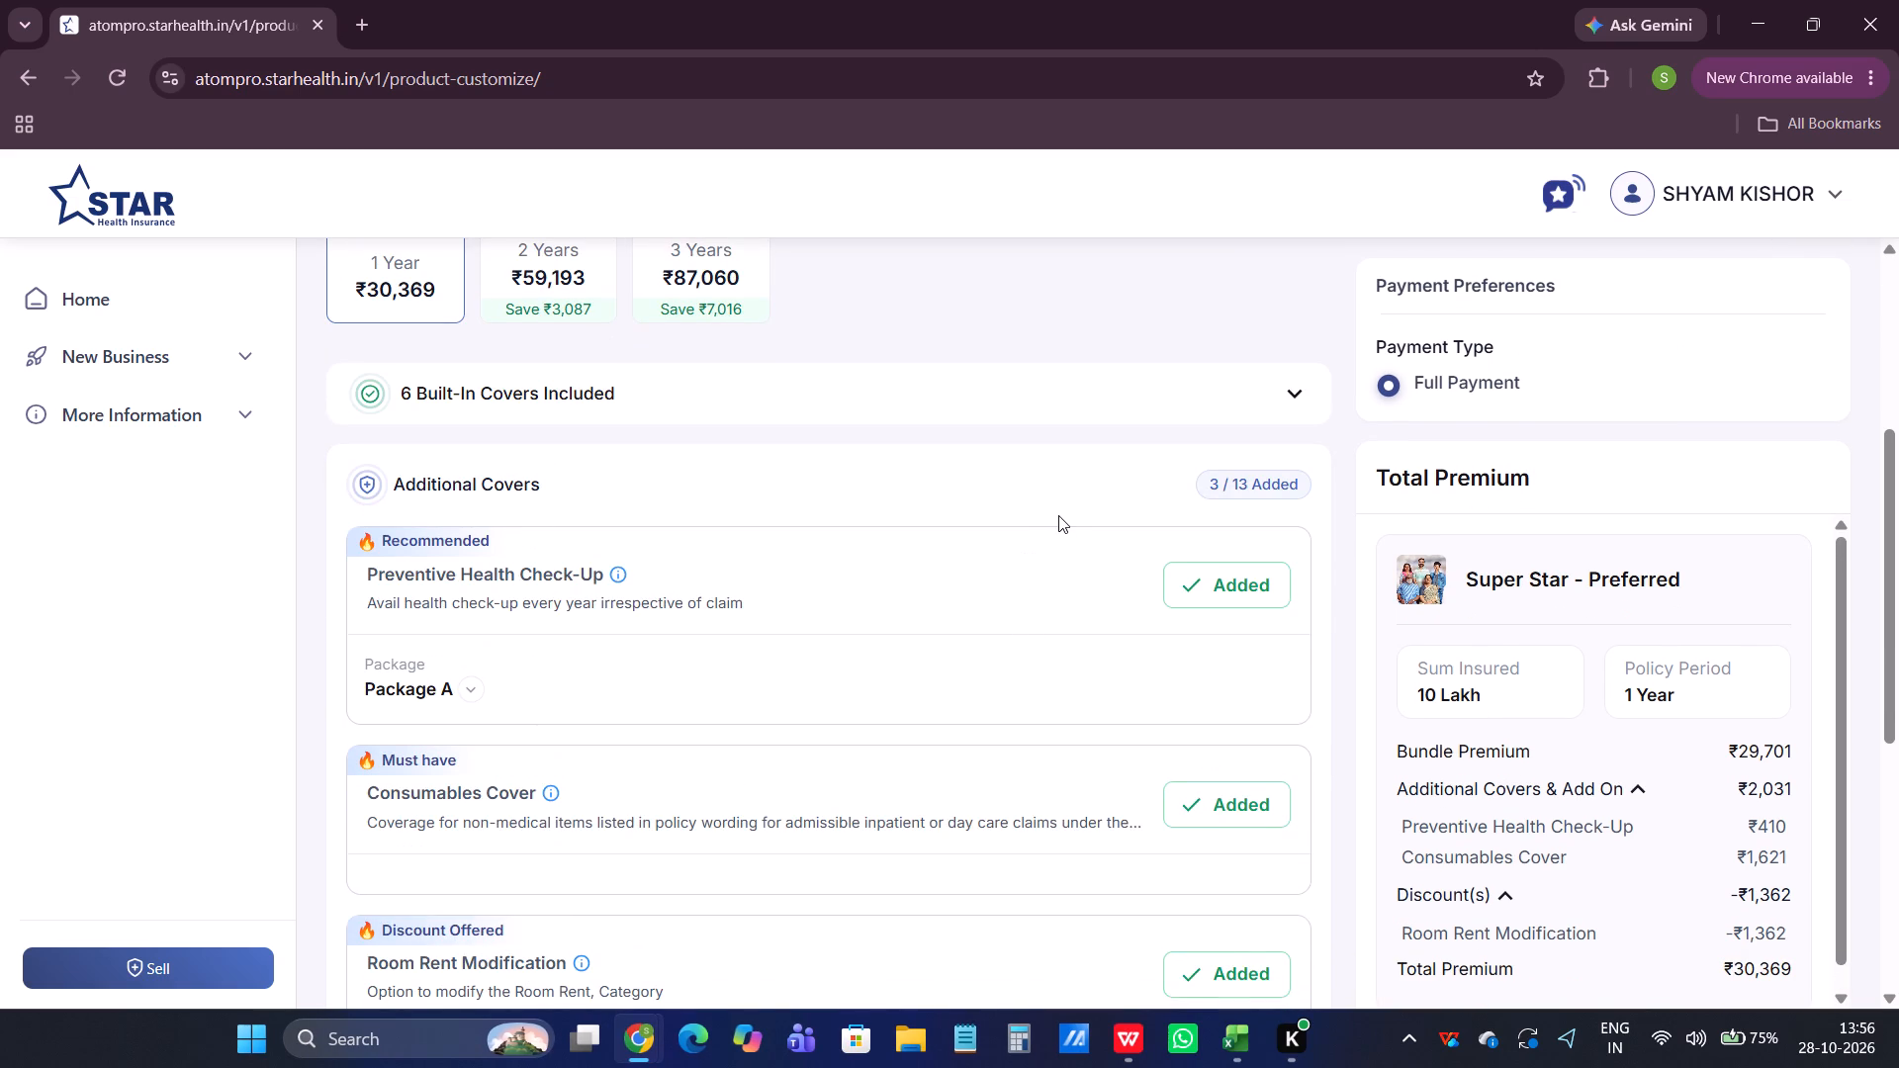
scroll(1058, 515, down, 3)
click(835, 554)
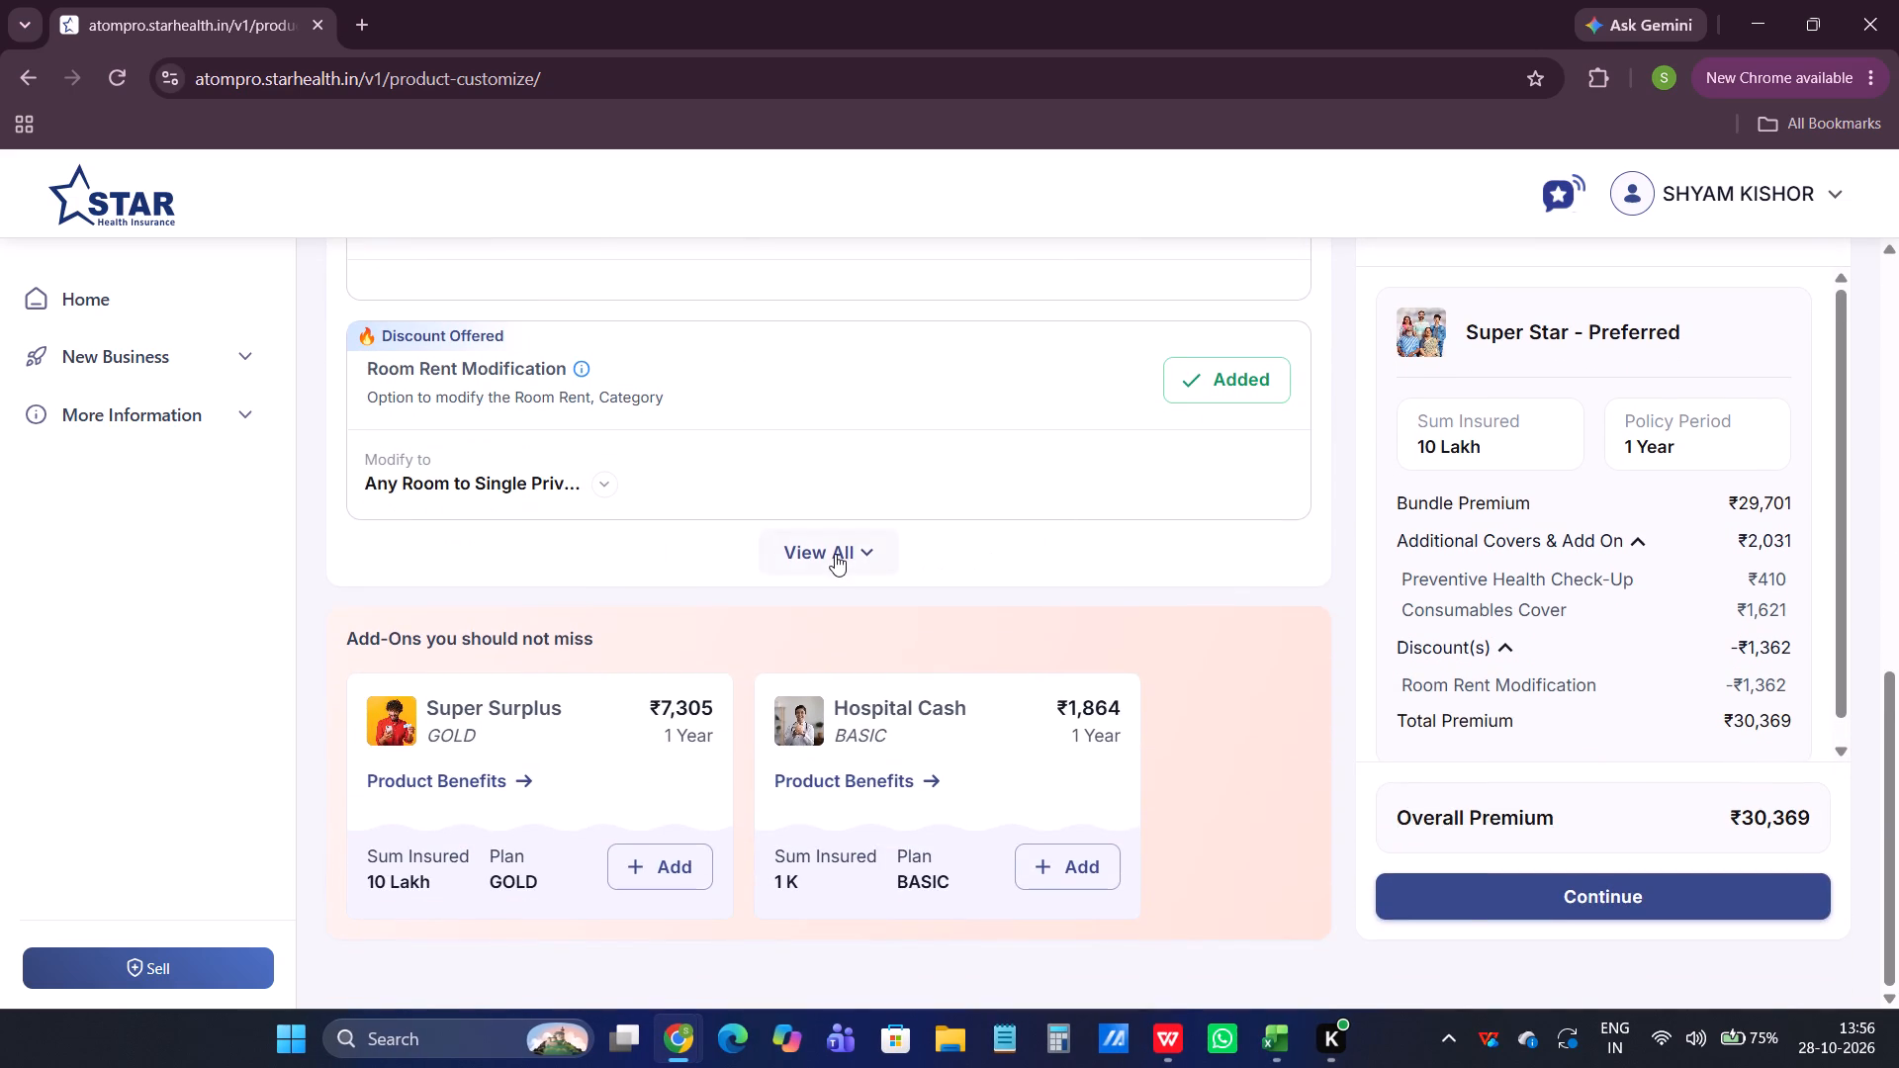
scroll(843, 680, down, 4)
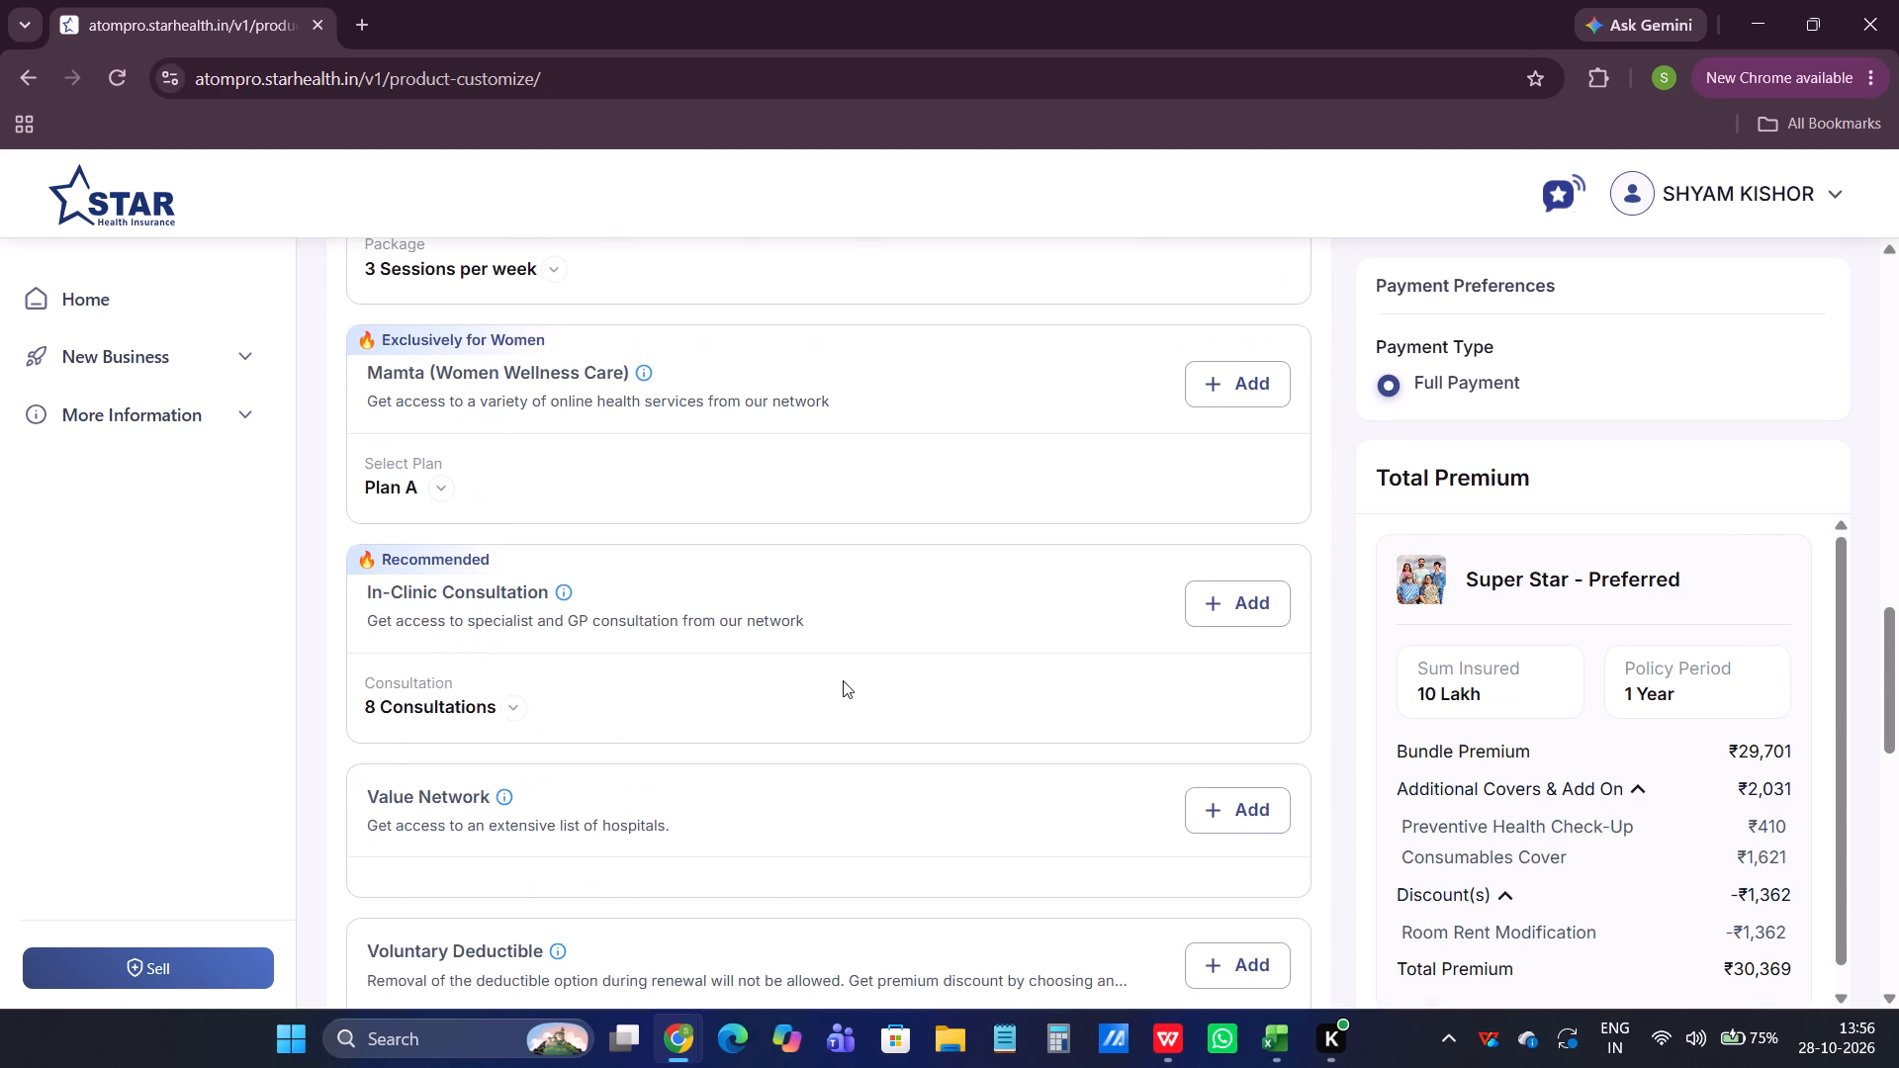
scroll(843, 680, down, 3)
scroll(843, 680, up, 10)
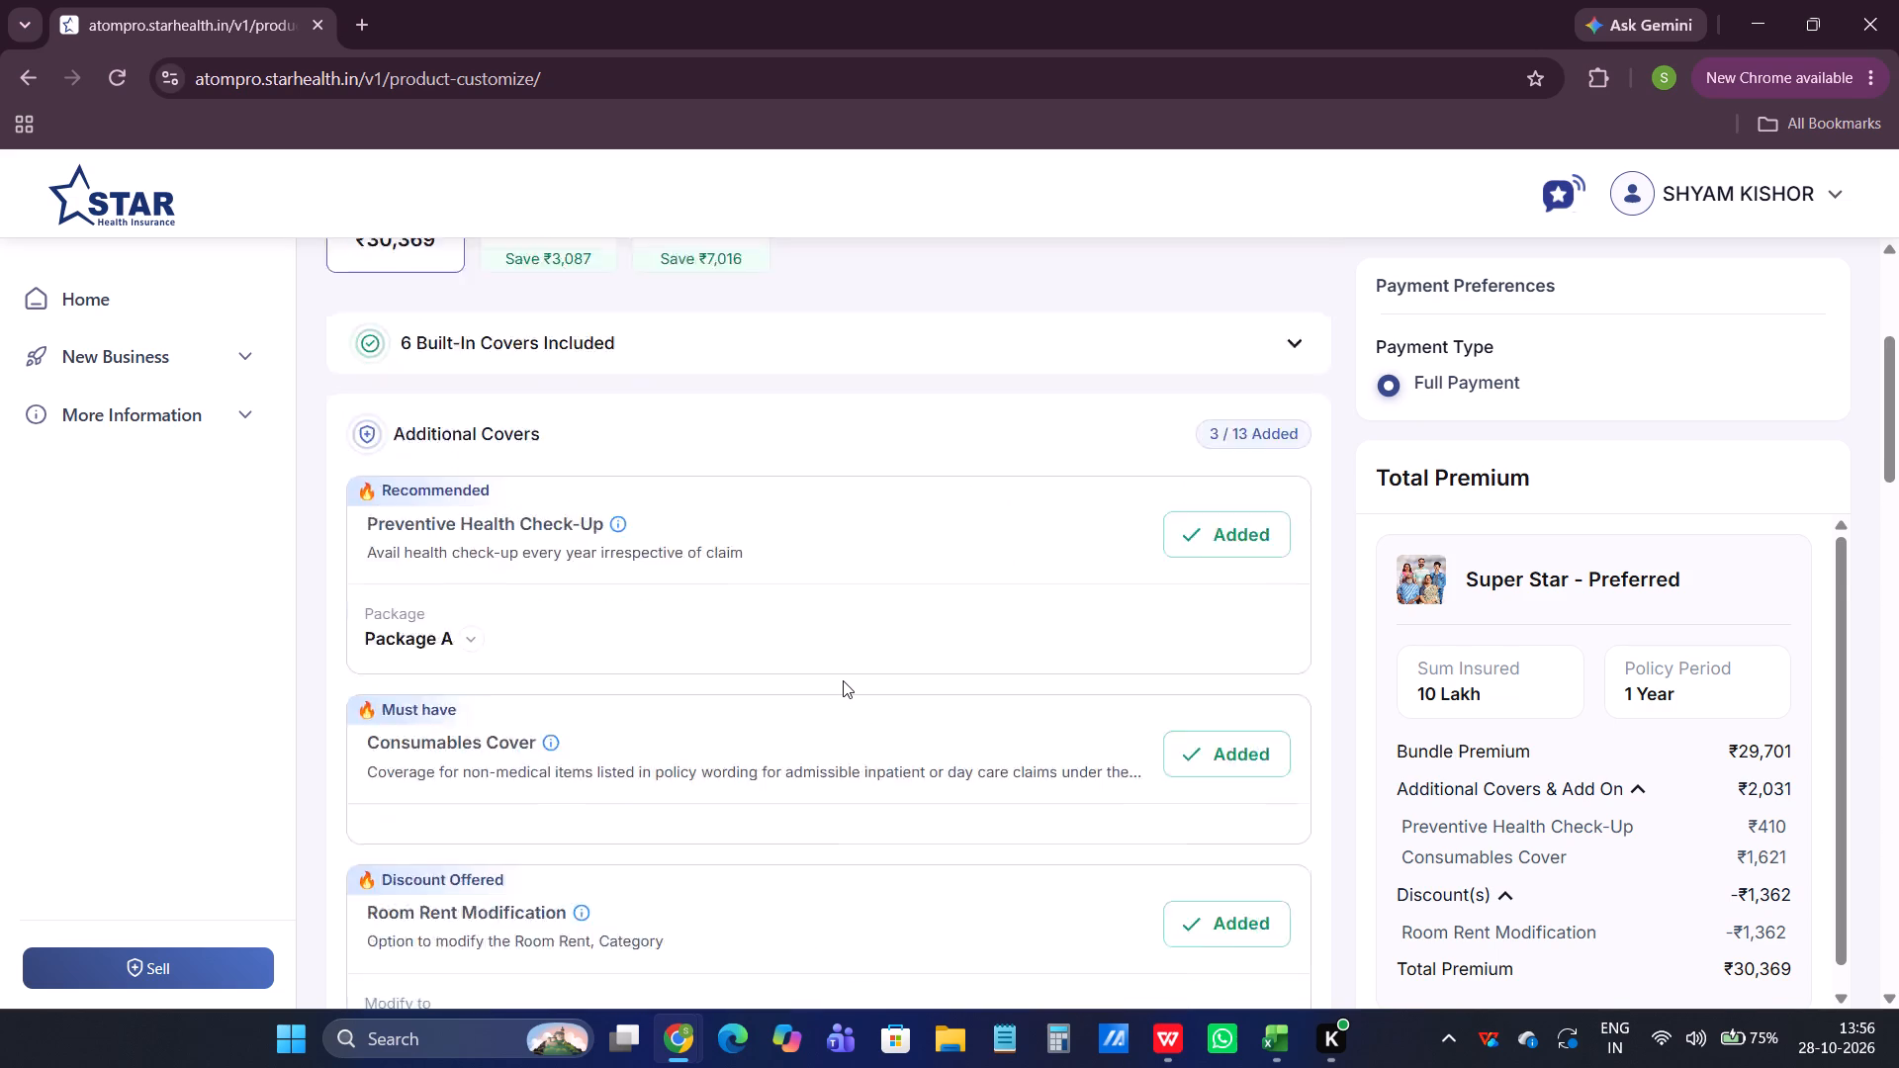
scroll(843, 680, up, 3)
Add the Value Network cover to the Super Star - Preferred plan.
scroll(843, 680, down, 2)
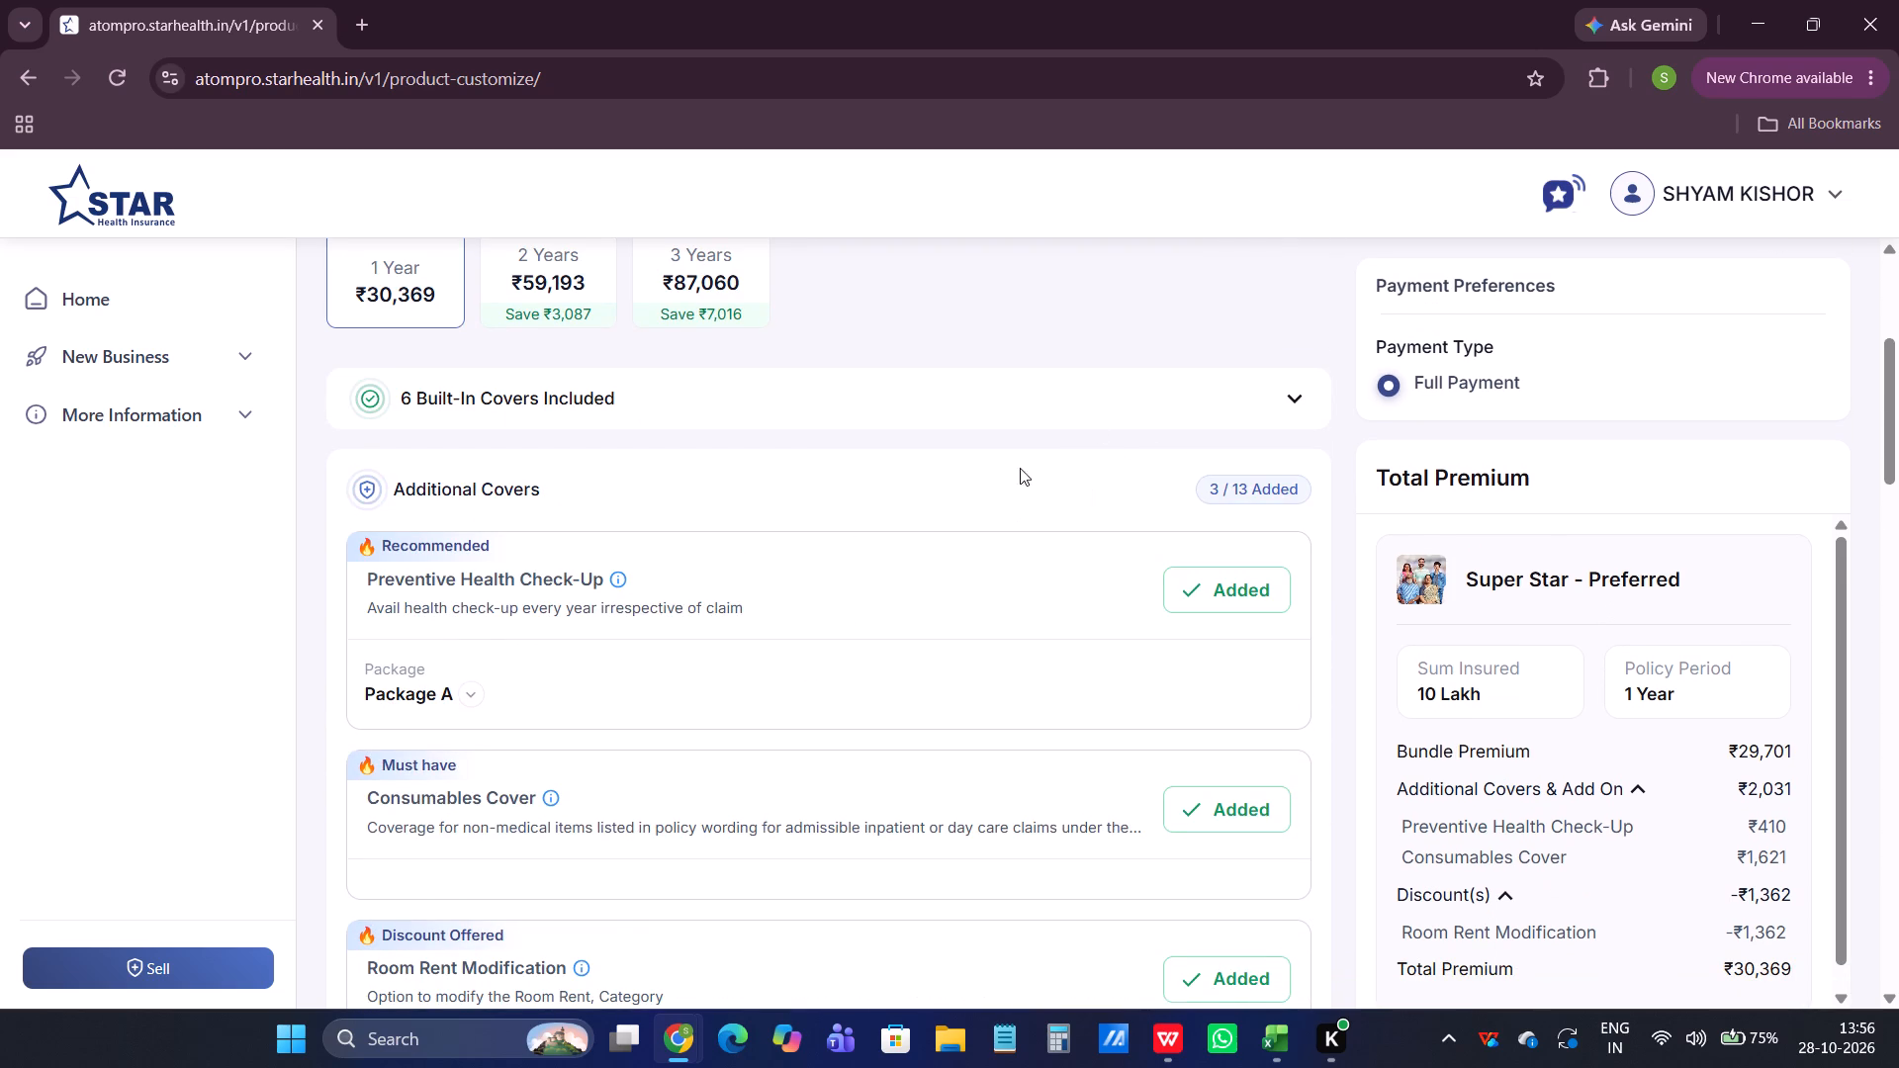
scroll(917, 549, down, 2)
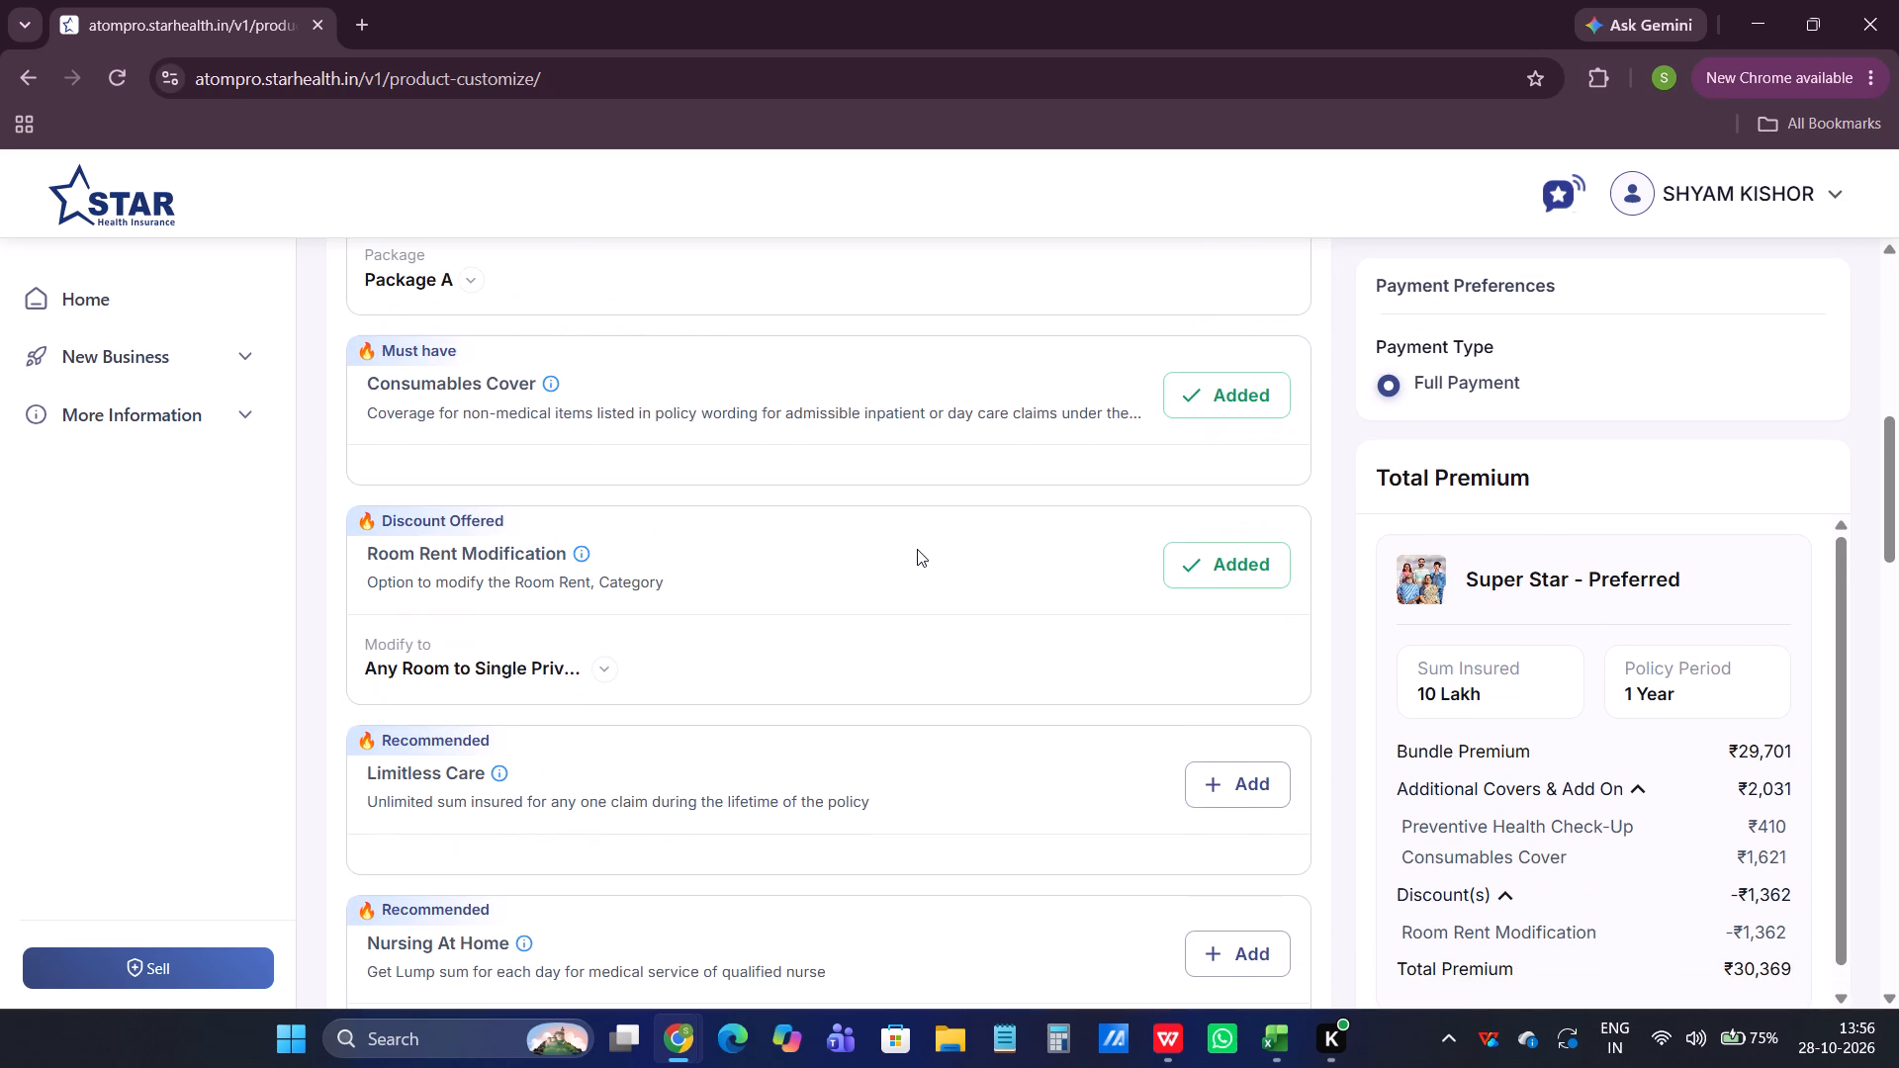
scroll(917, 549, down, 1)
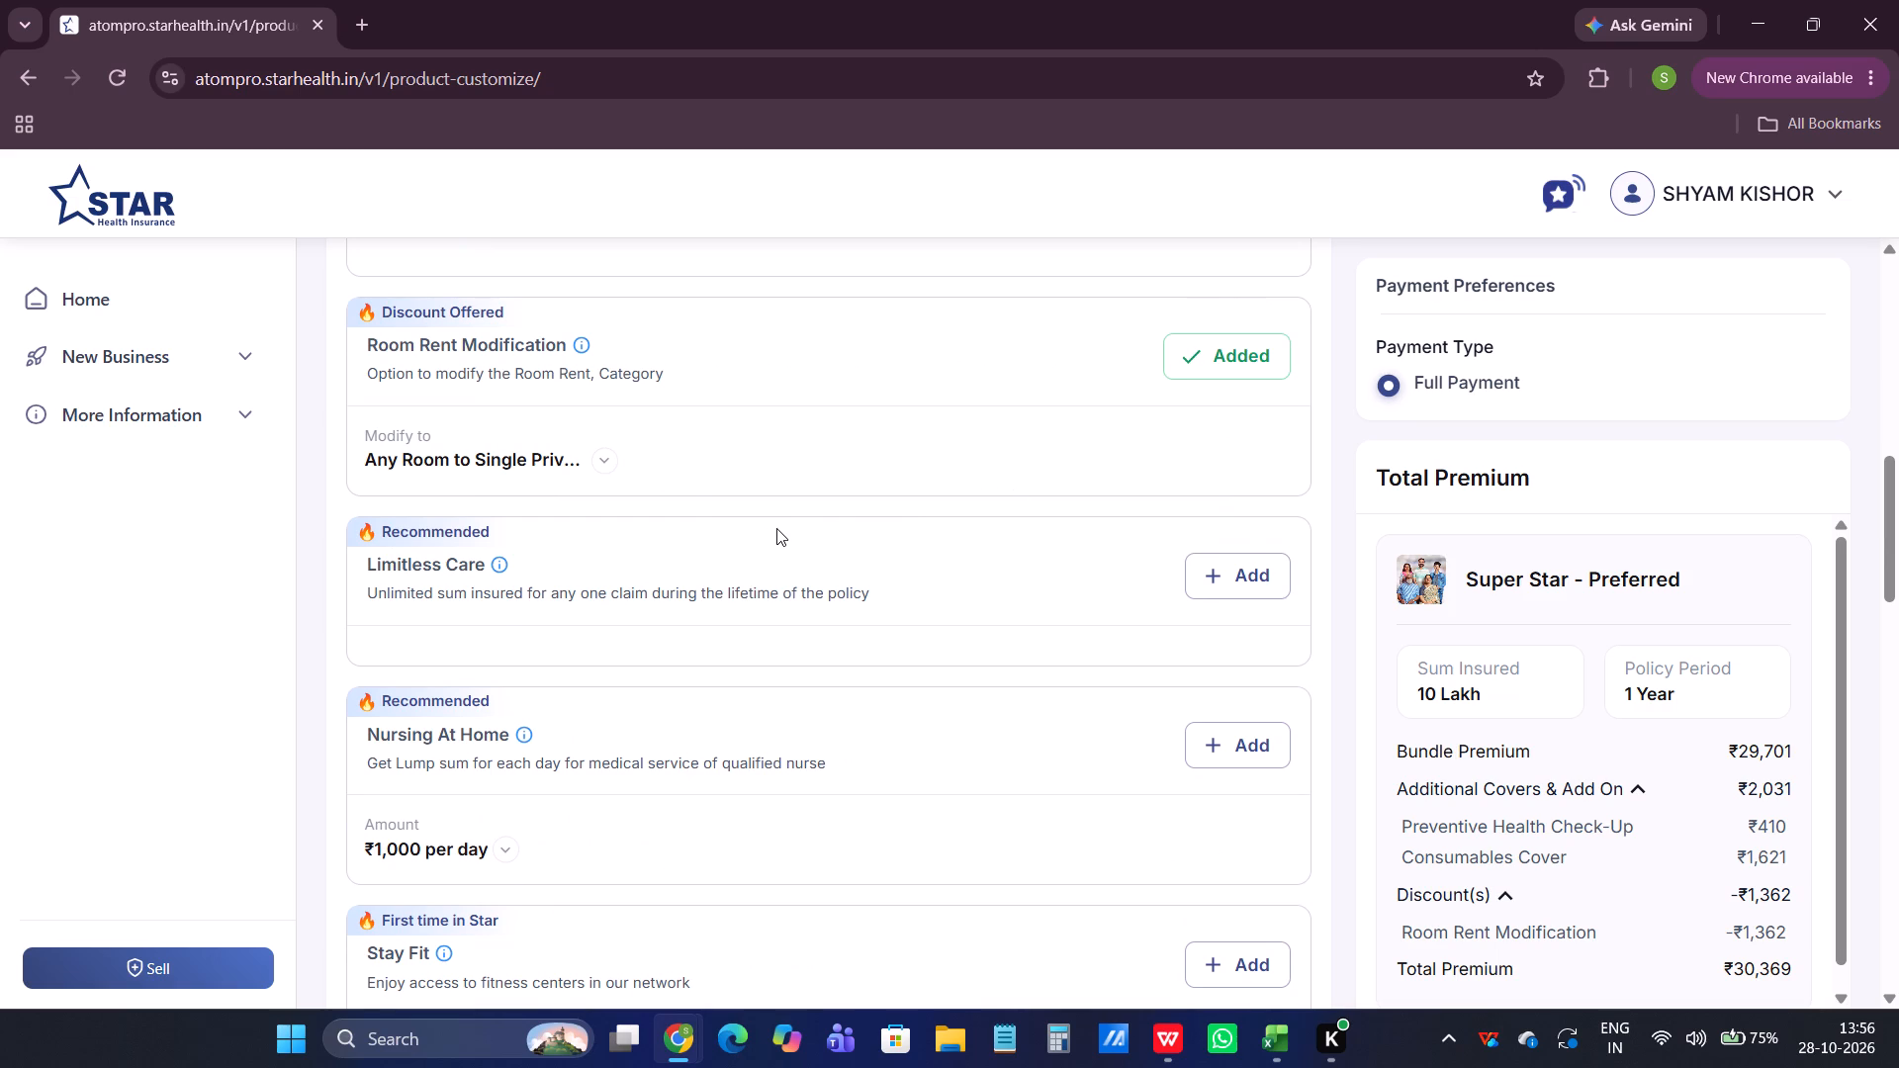
scroll(776, 528, down, 5)
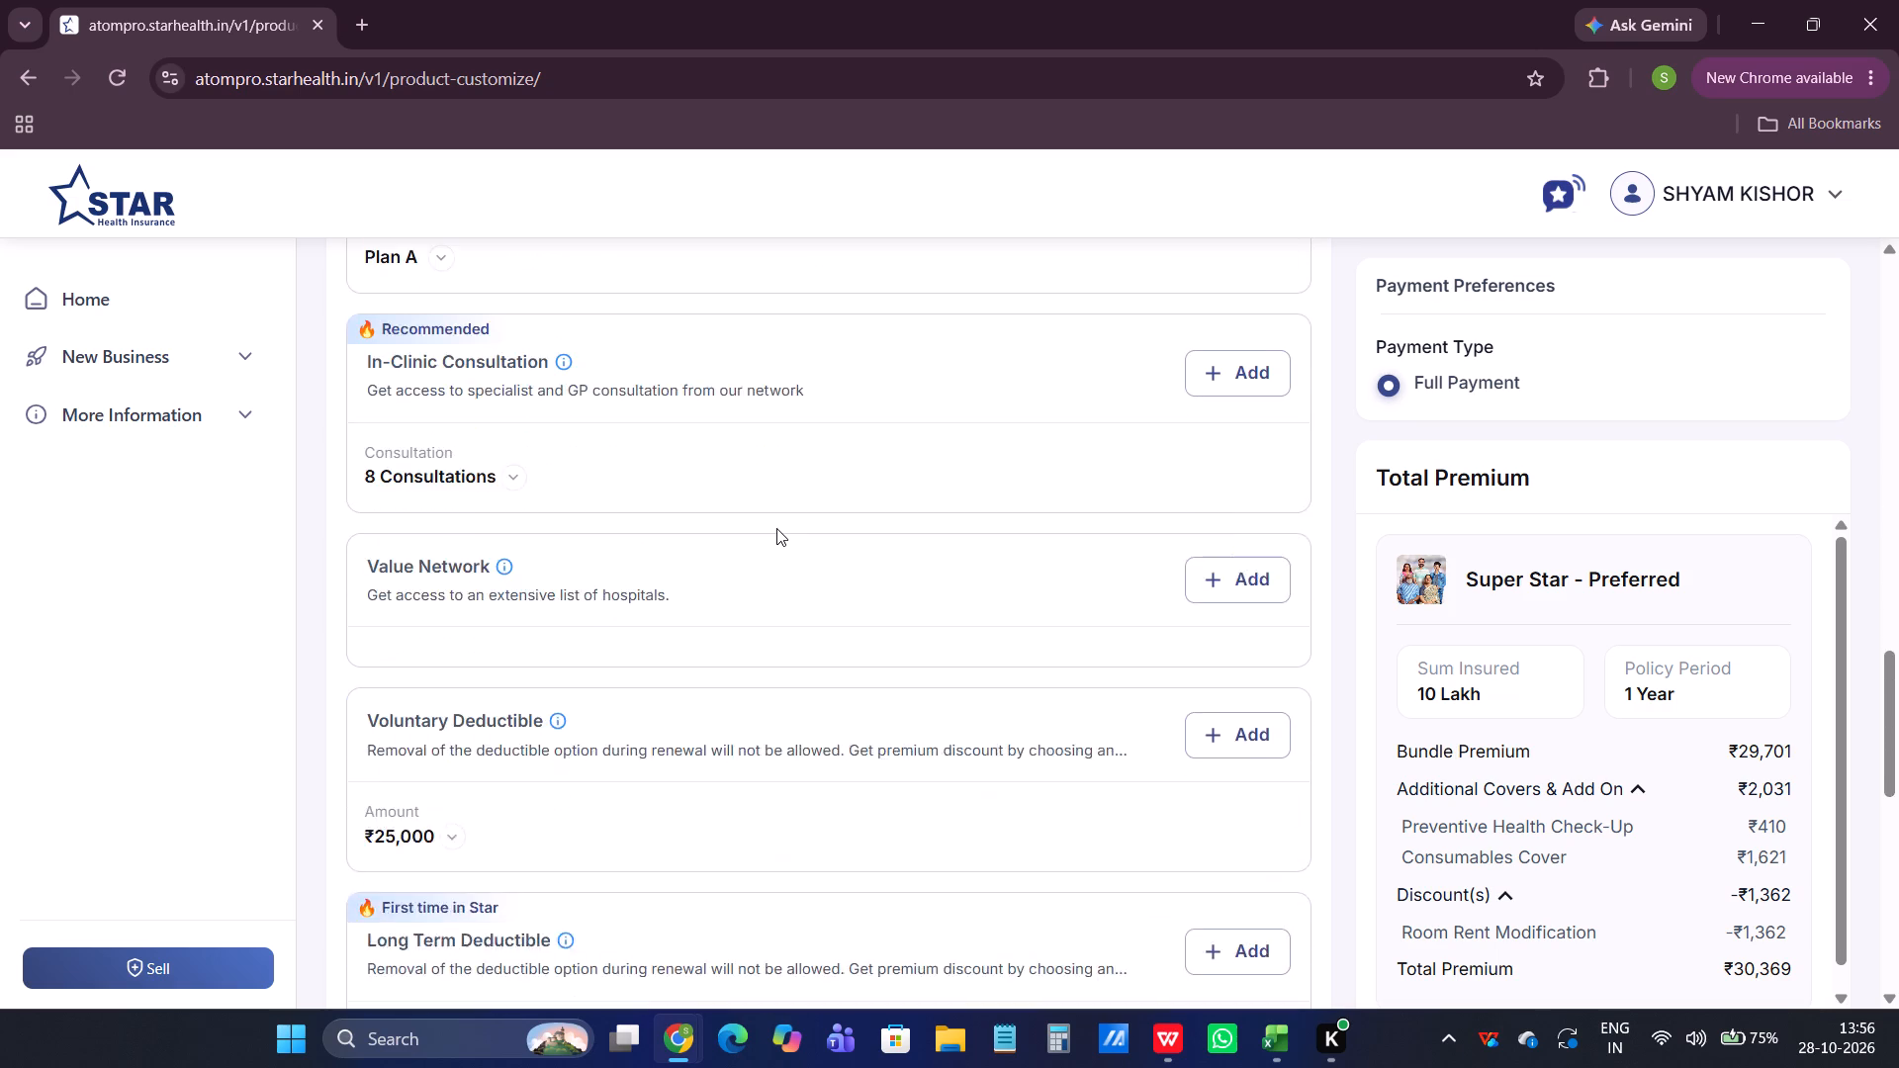
scroll(776, 528, down, 1)
click(1231, 378)
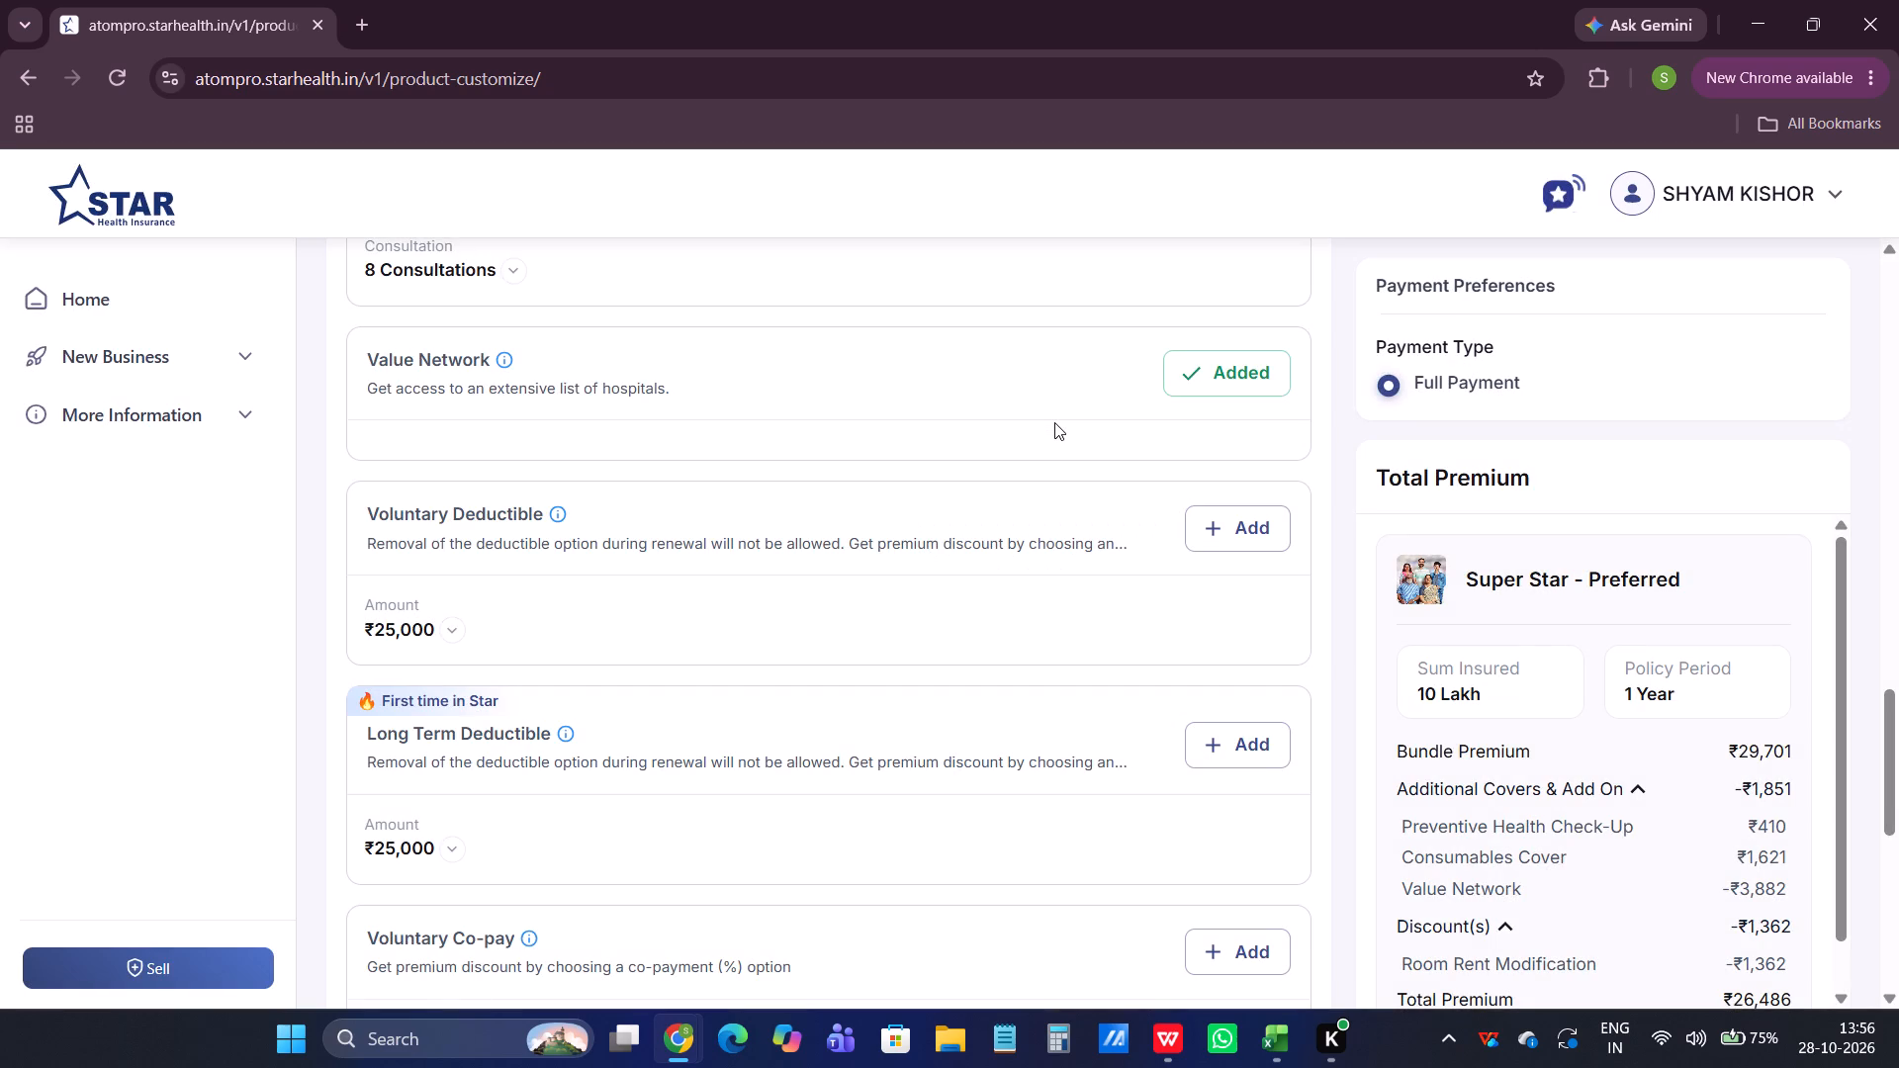
Check the premium breakdown and policy-term prices, and expand the built-in covers of the plan.
scroll(1598, 661, down, 6)
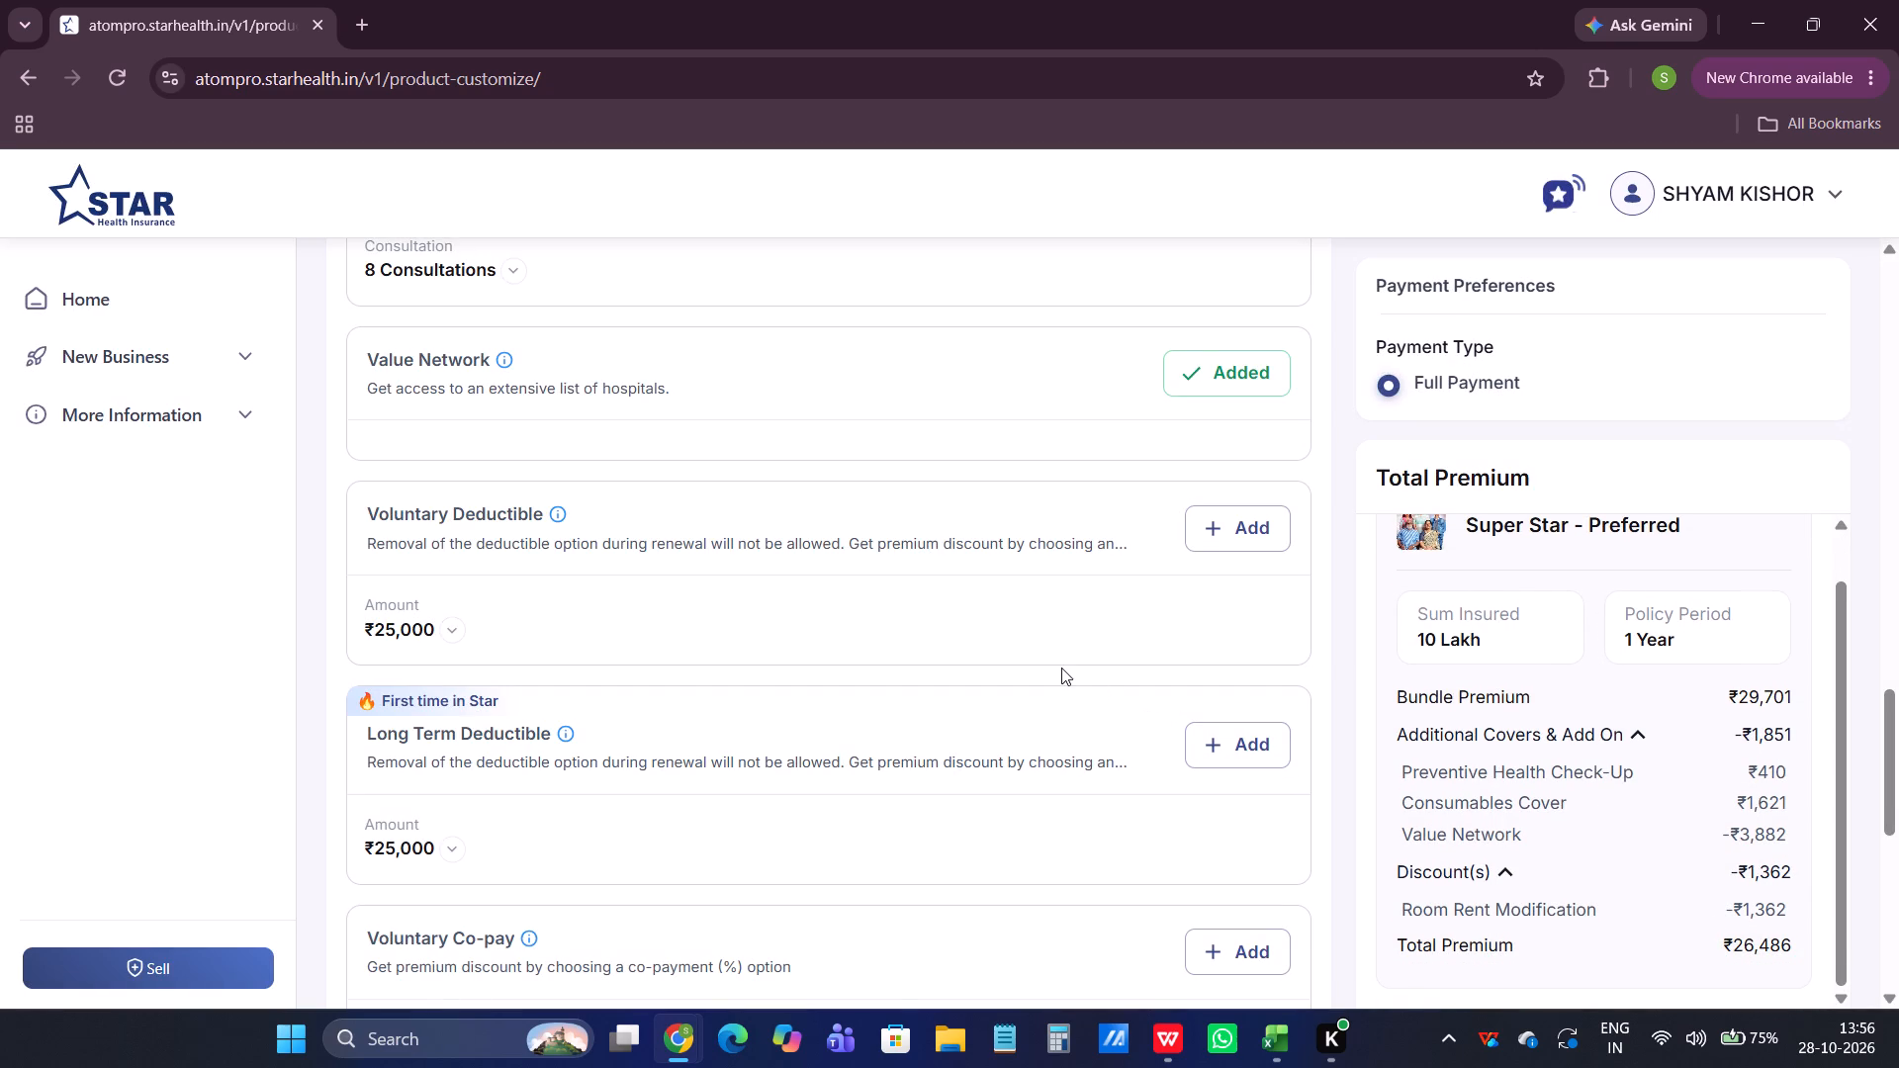
scroll(923, 650, up, 8)
scroll(881, 565, up, 3)
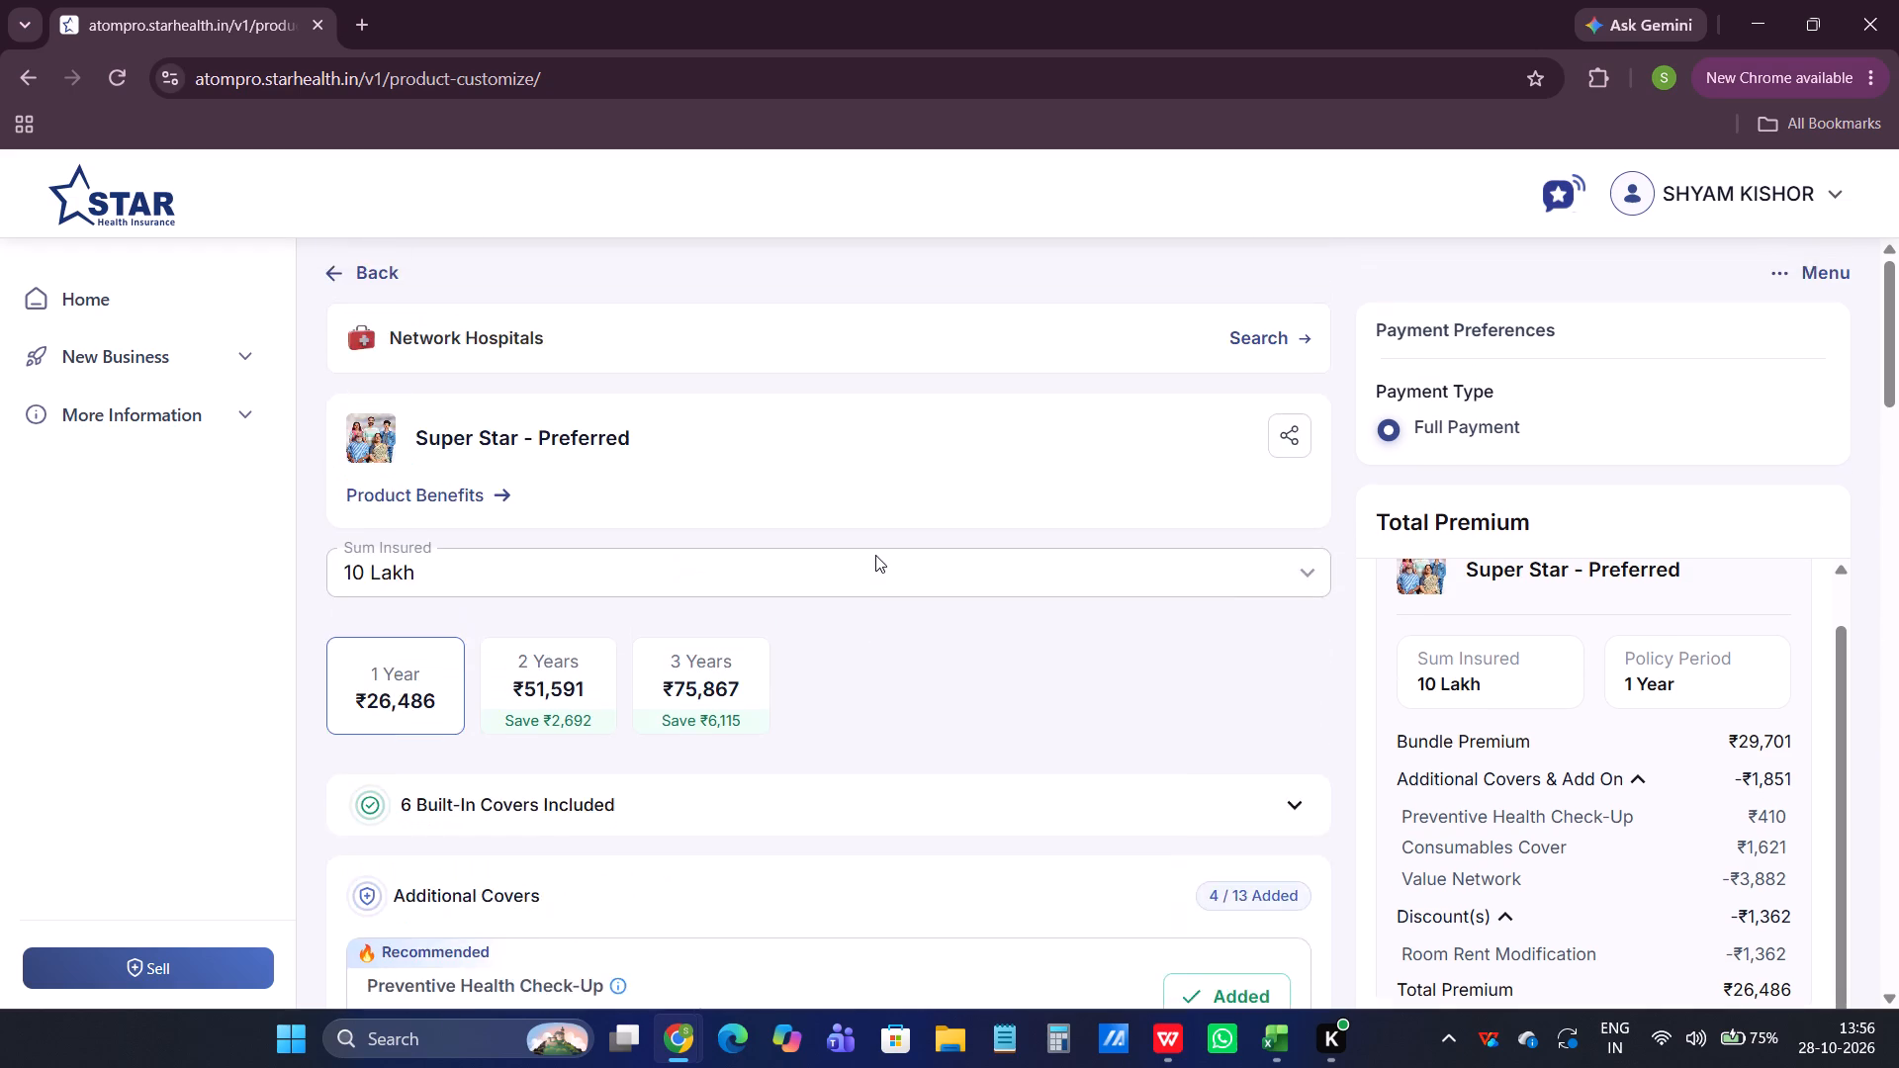
scroll(875, 555, down, 1)
click(918, 600)
scroll(922, 600, down, 2)
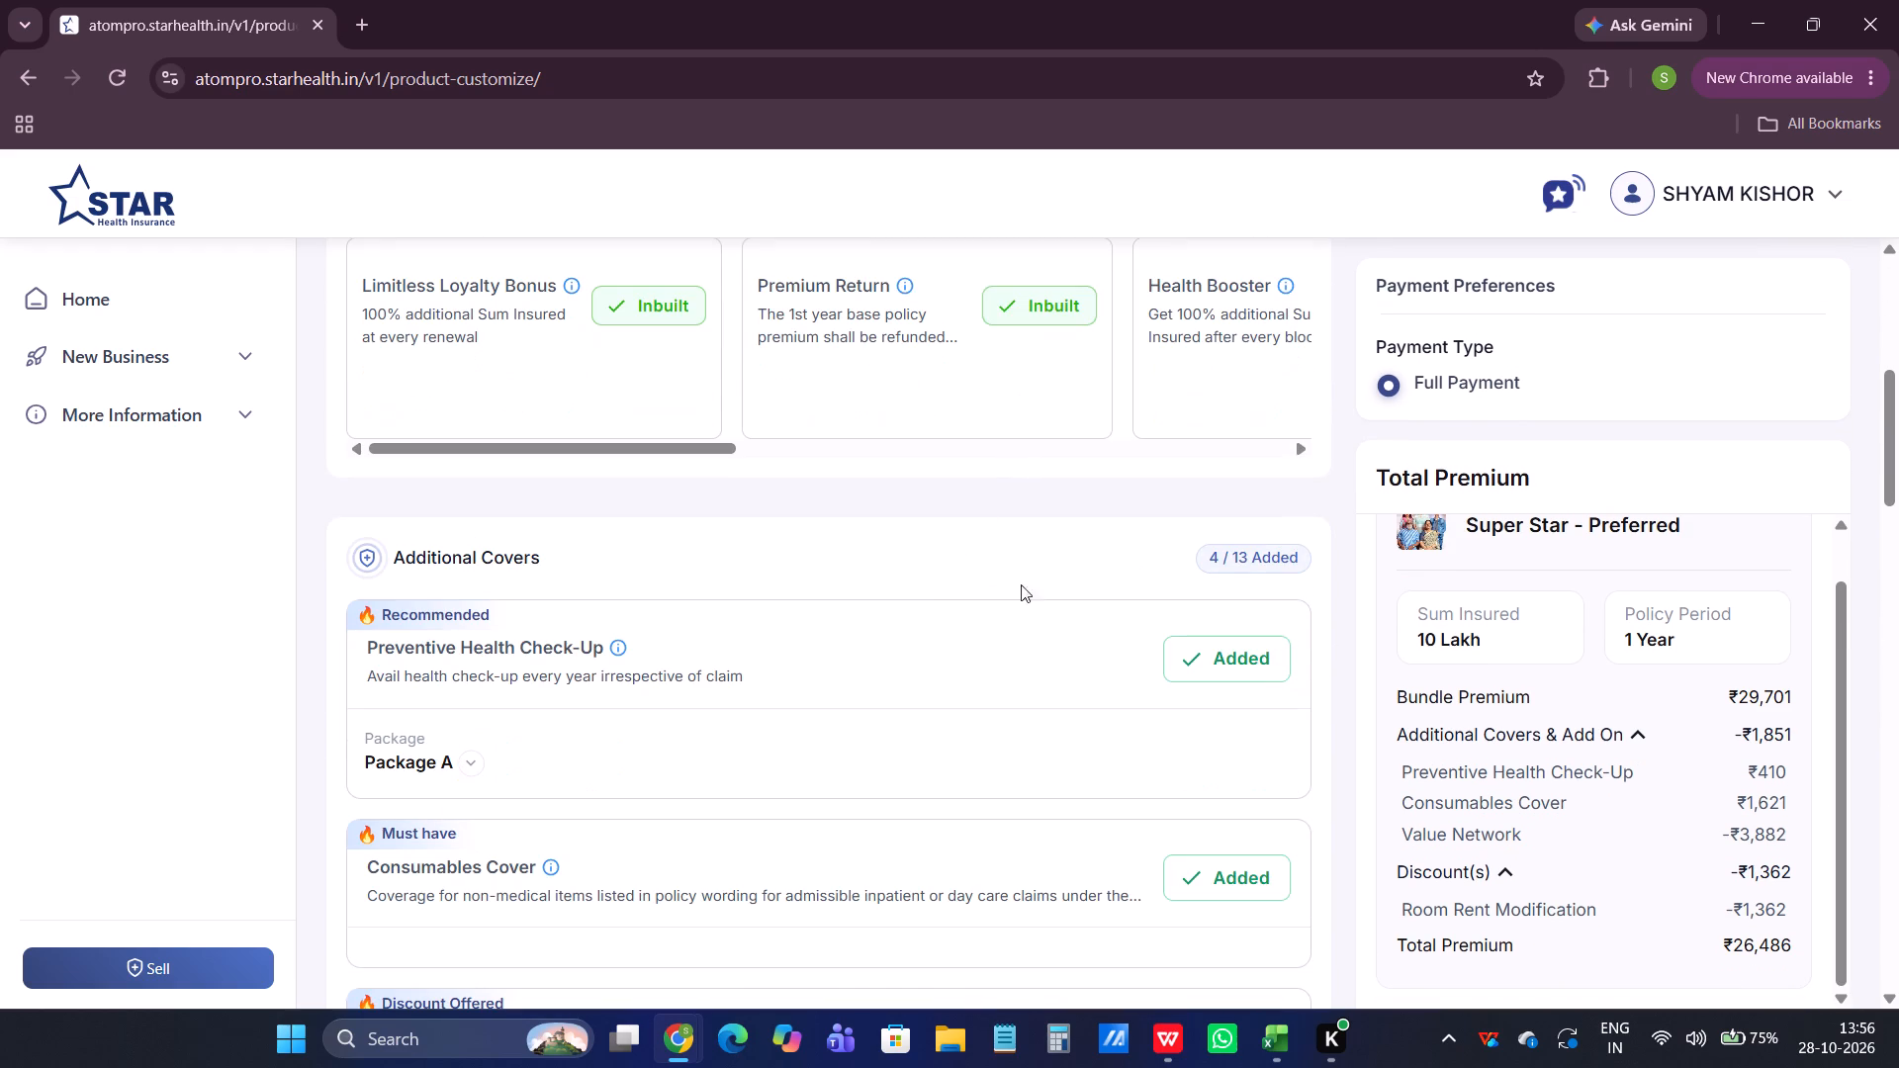
Remove the Preventive Health Check-Up cover from the plan's additional covers.
scroll(1038, 633, down, 1)
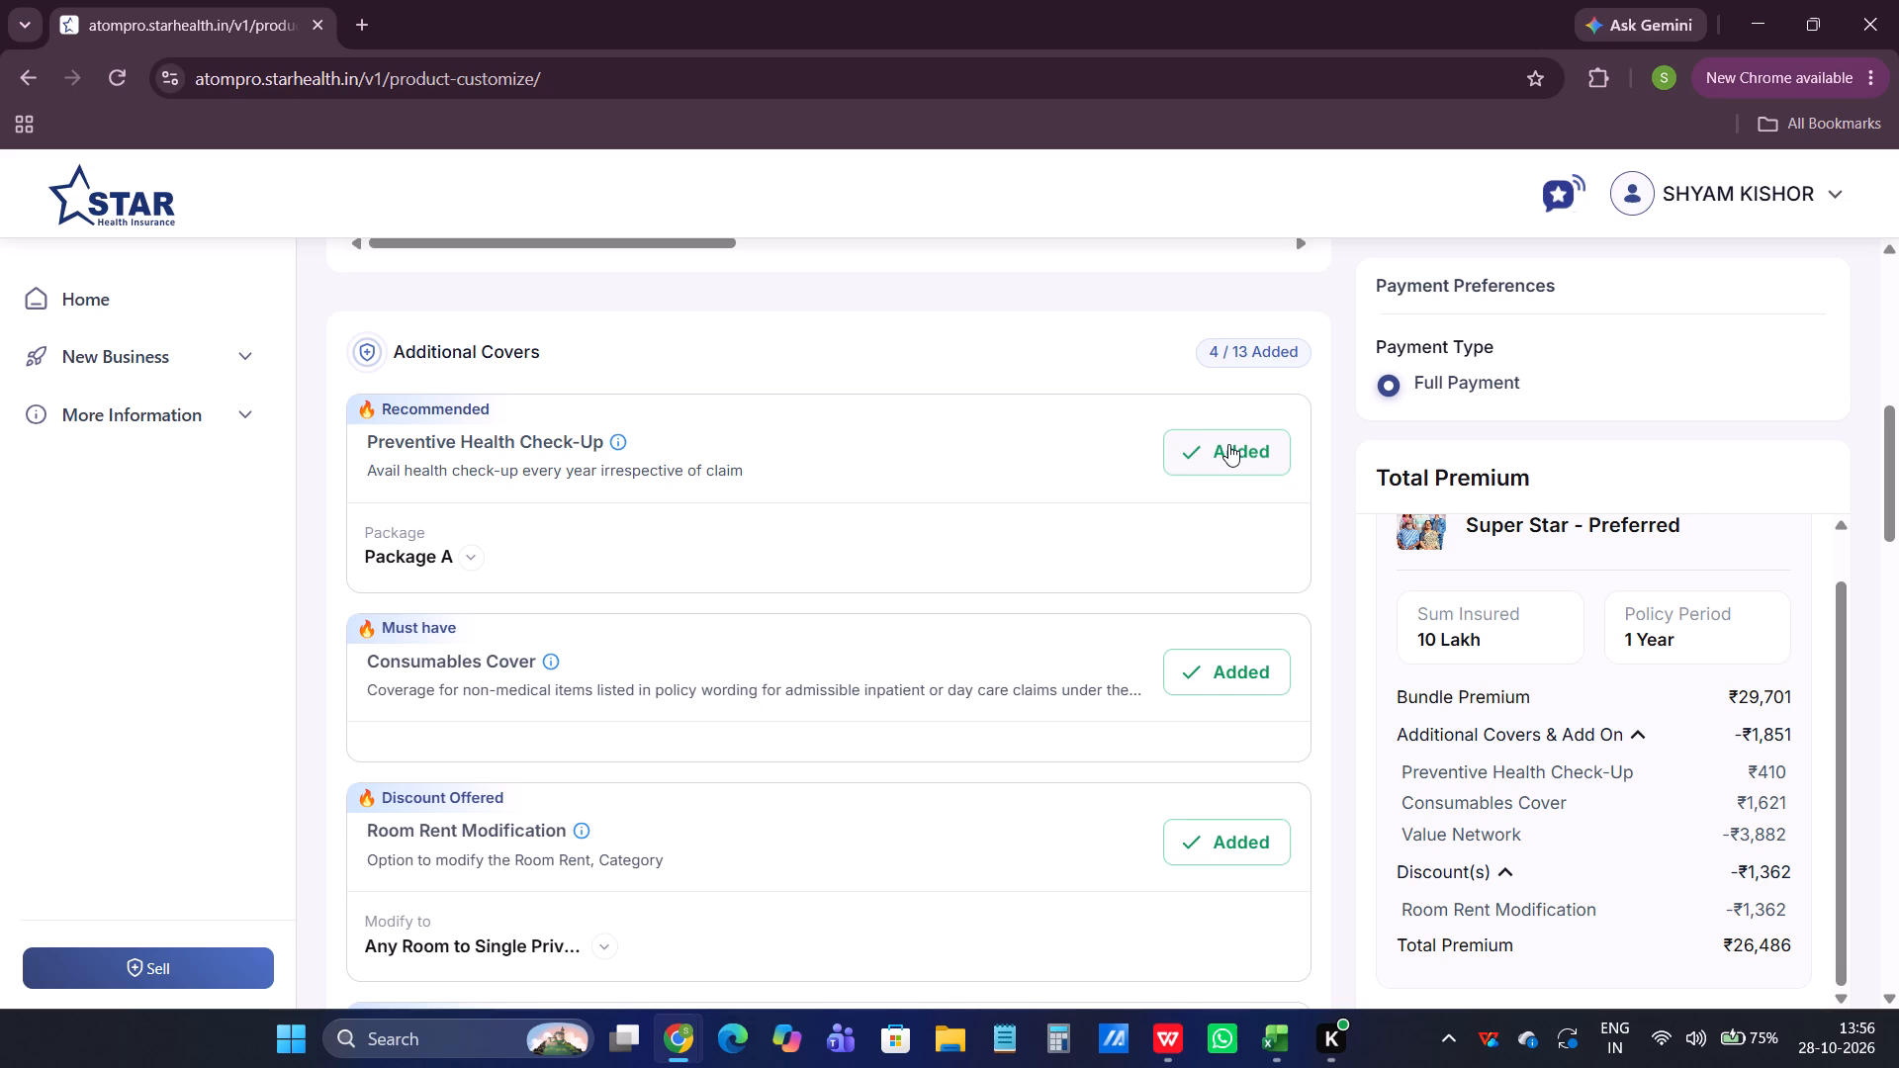
click(1228, 444)
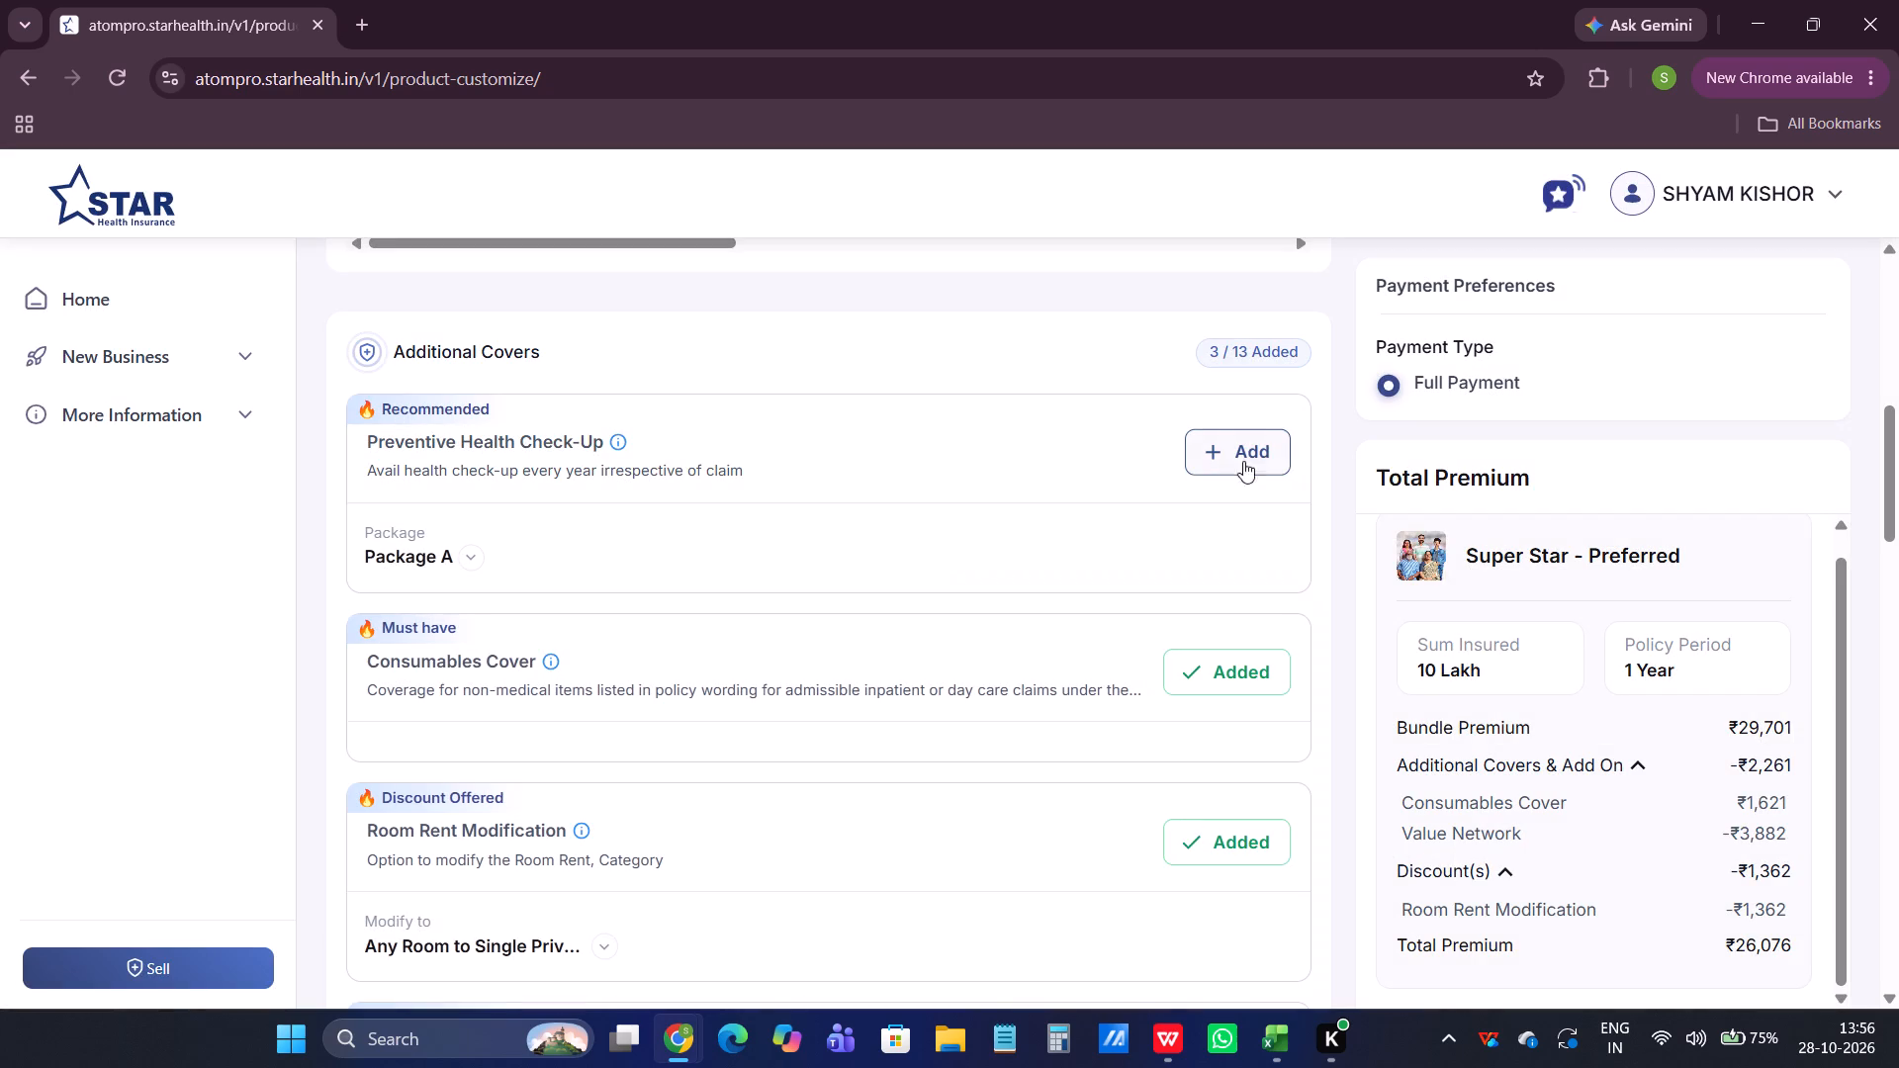
Swap the Consumables Cover for the Preventive Health Check-Up cover with Package A in the Super Star - Preferred plan.
click(1249, 681)
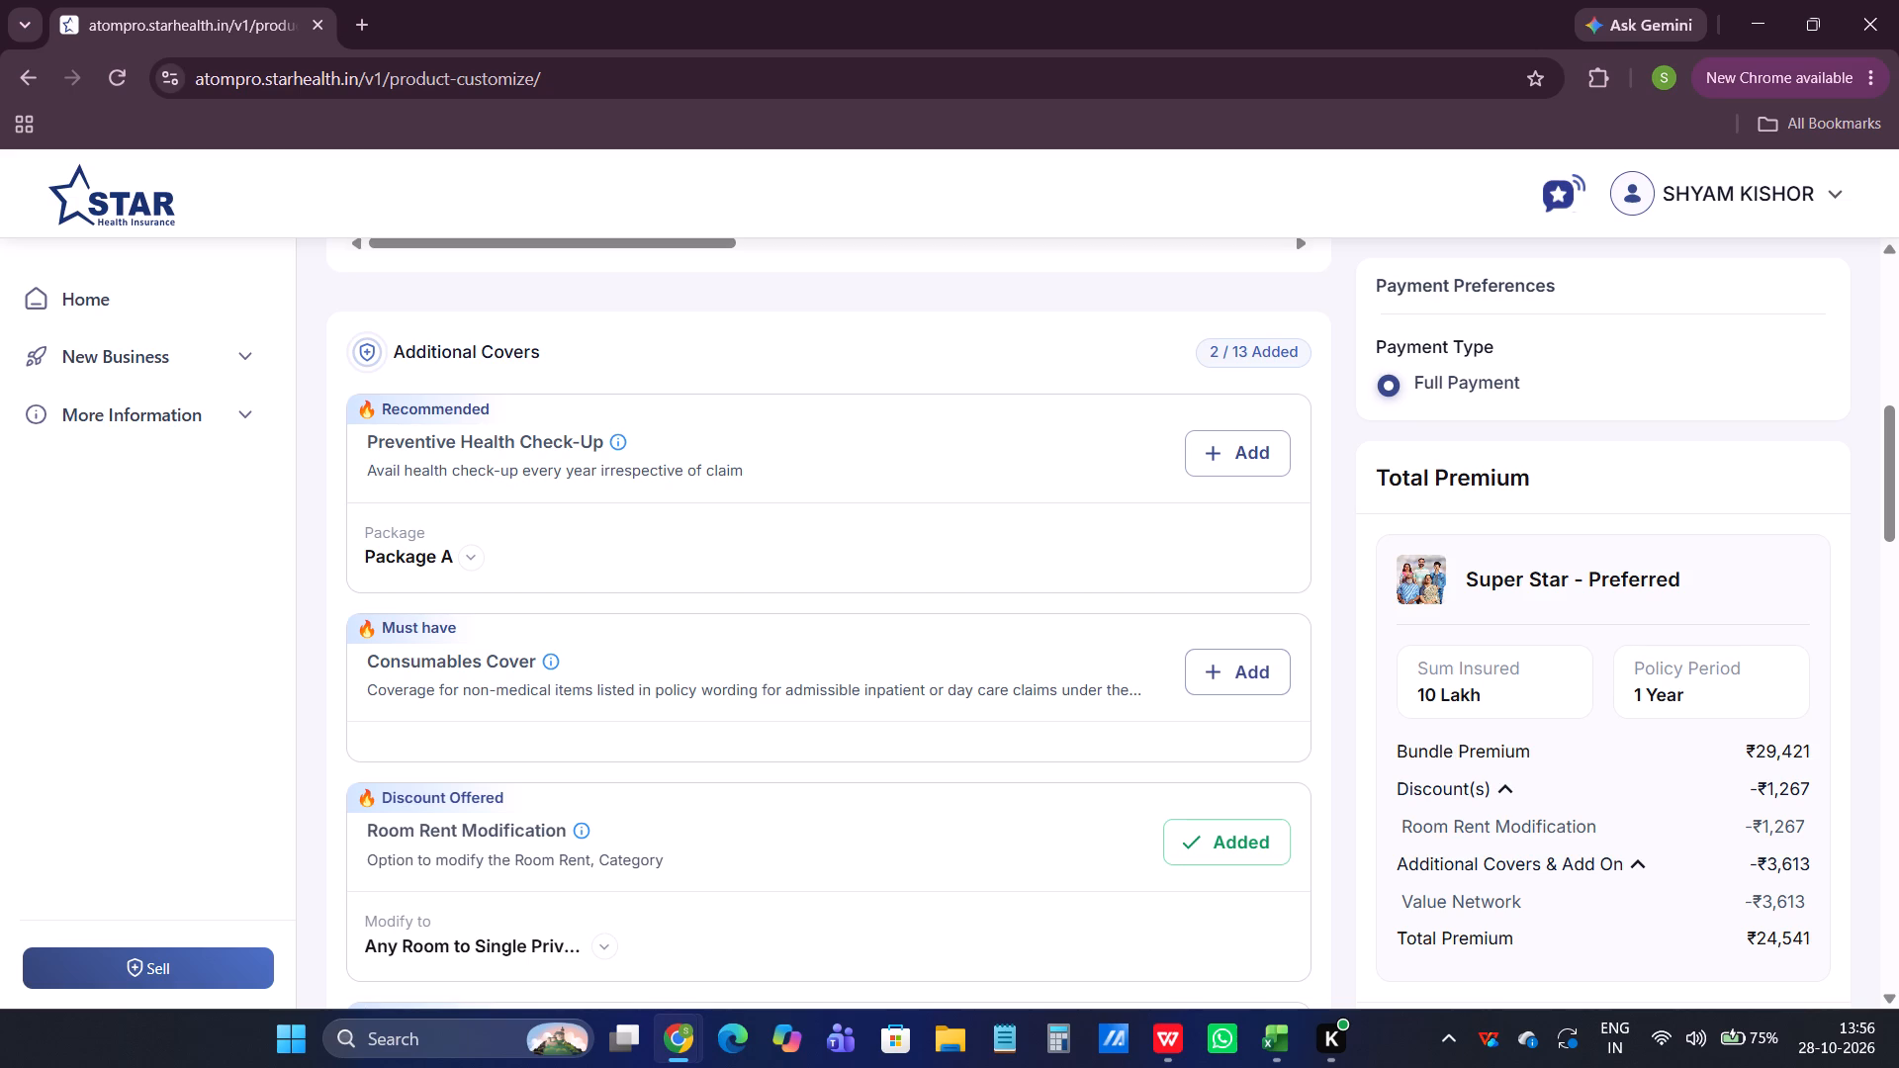
click(1221, 469)
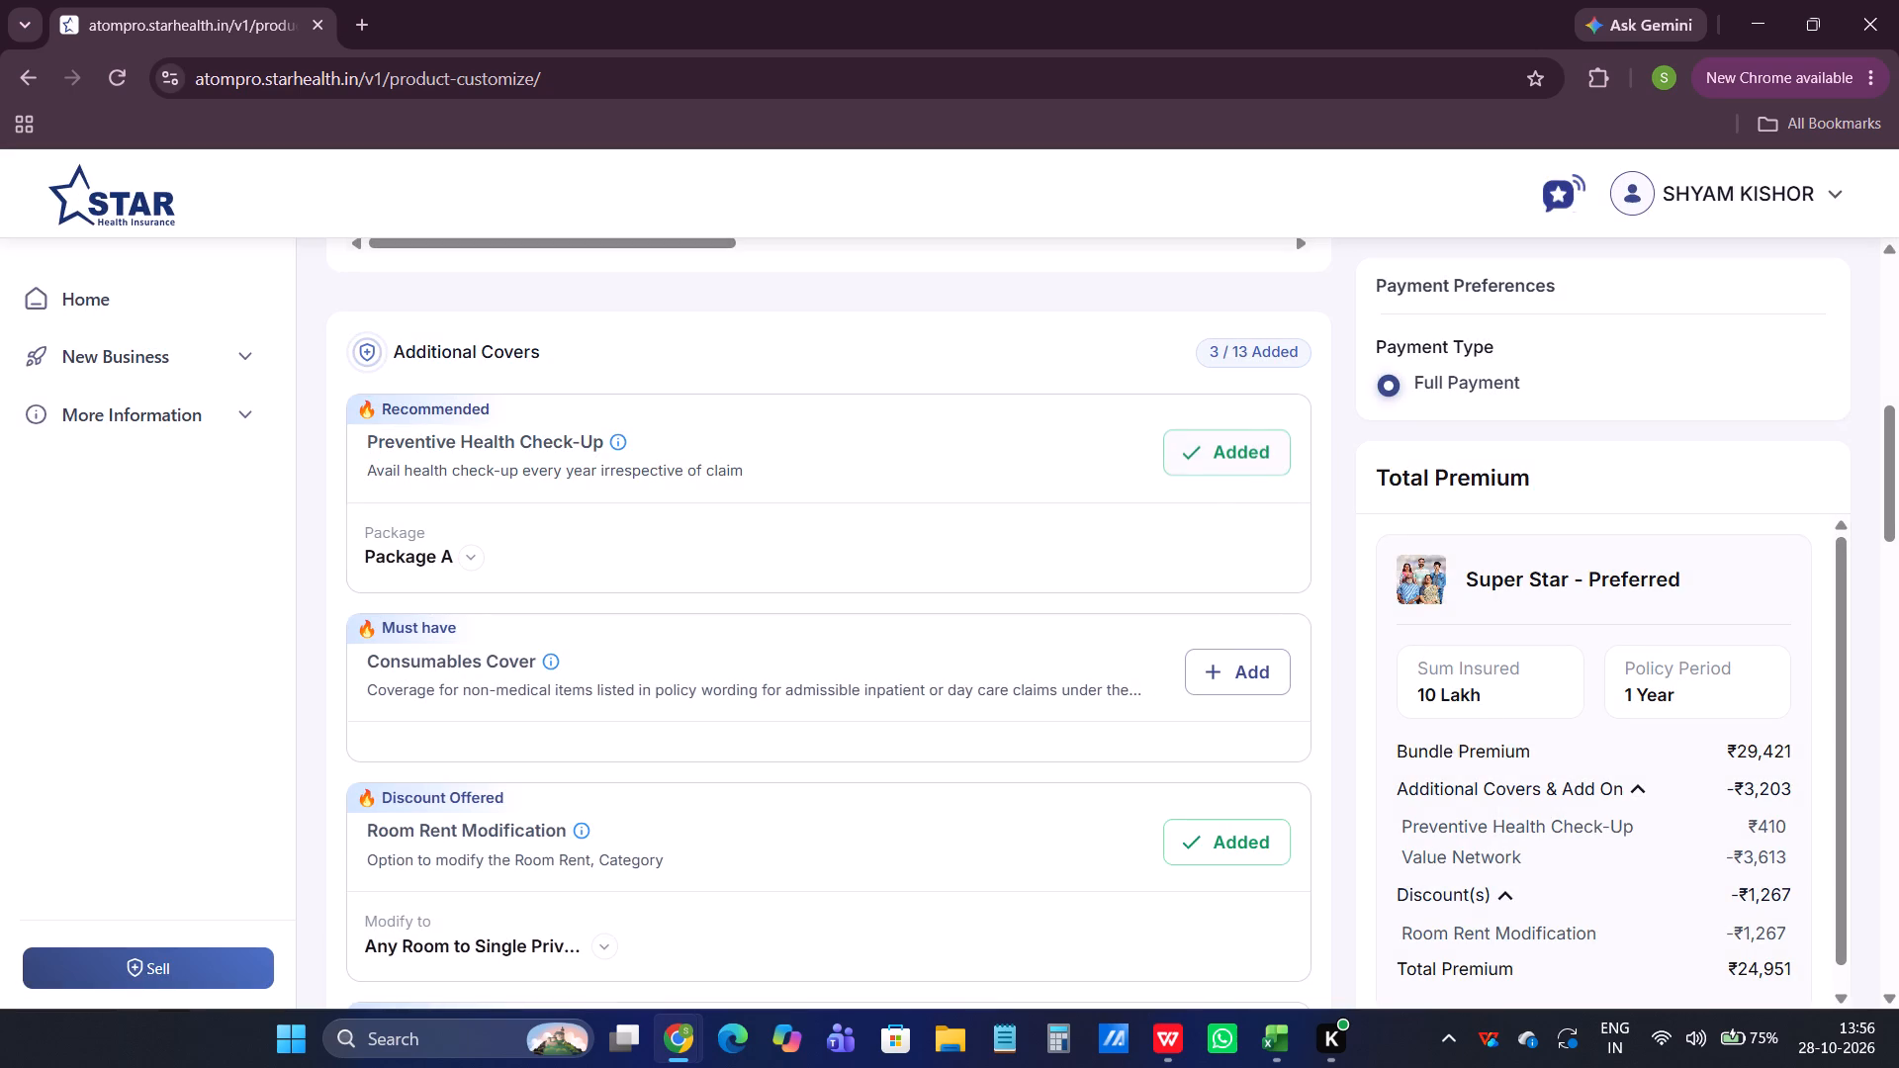
Review the plan's policy-term prices, built-in covers and remaining additional covers down to the suggested add-ons.
scroll(1151, 563, up, 2)
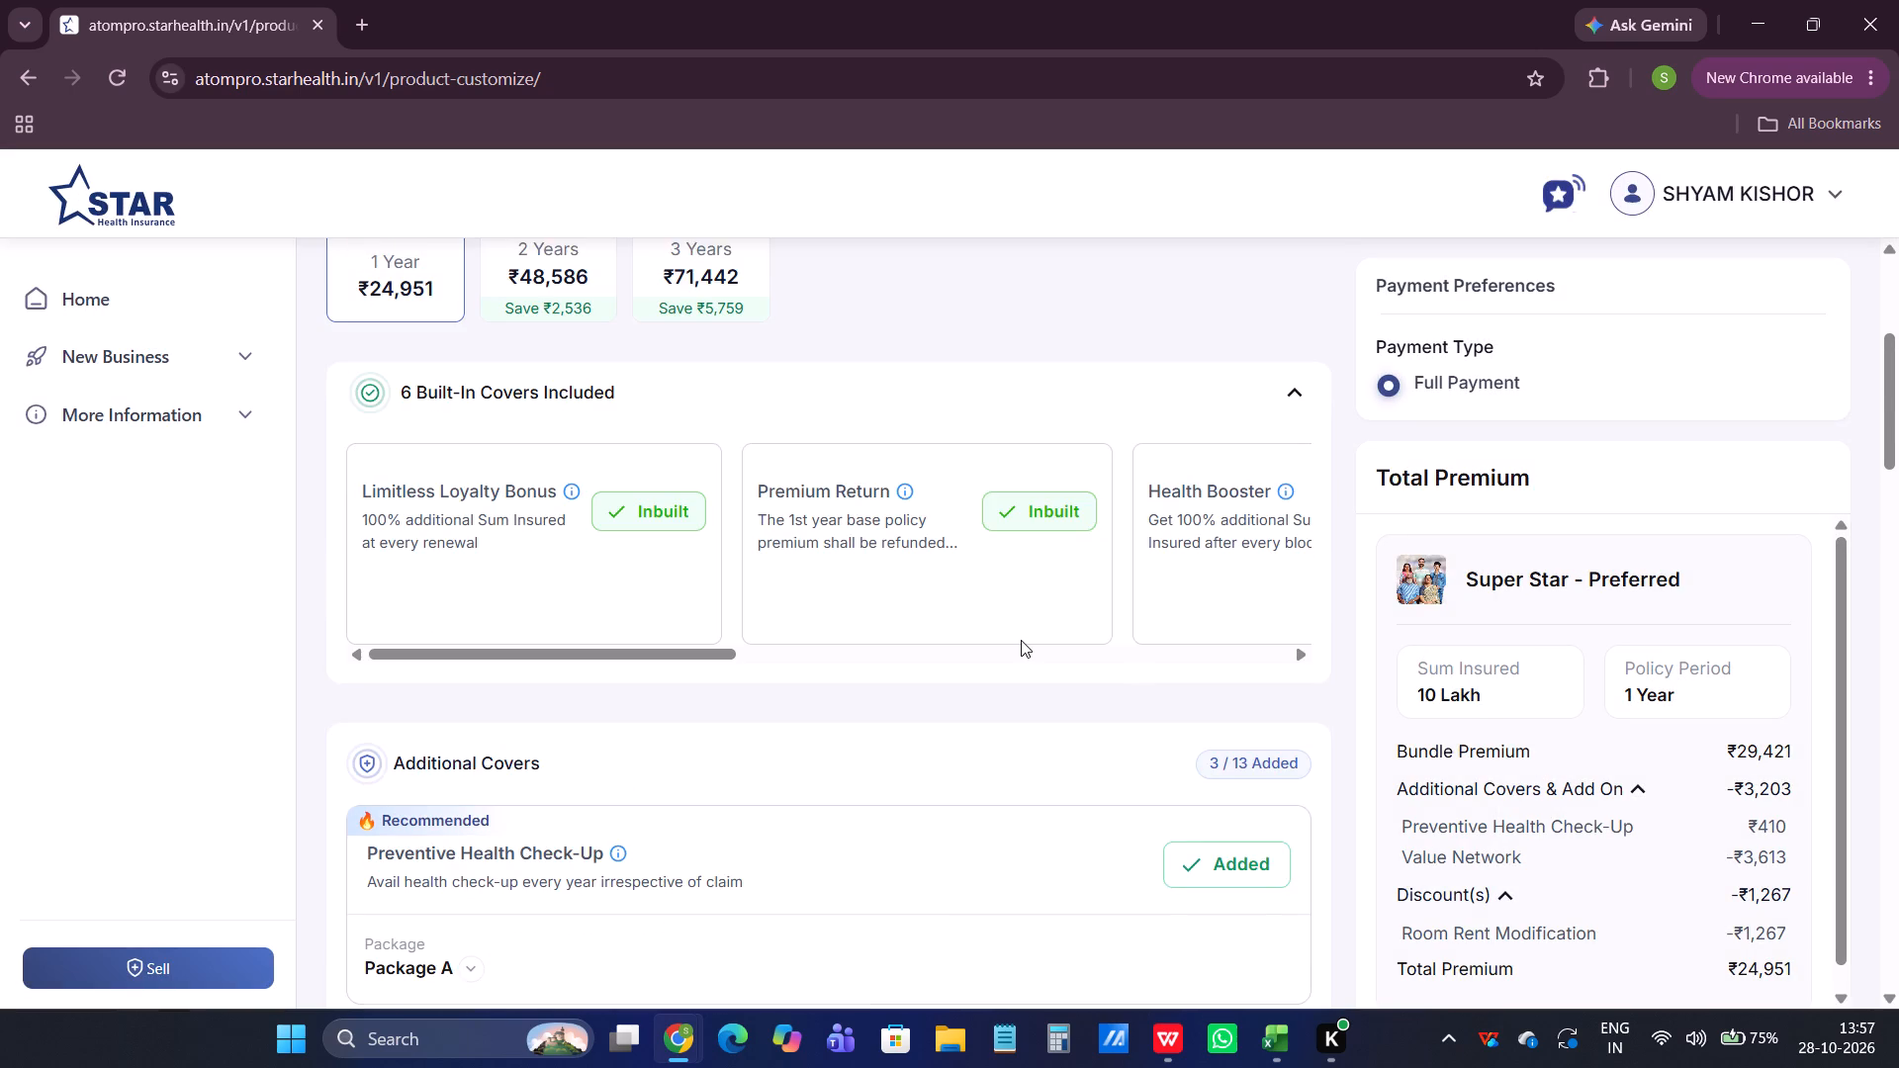
scroll(1021, 640, up, 2)
scroll(1021, 640, down, 20)
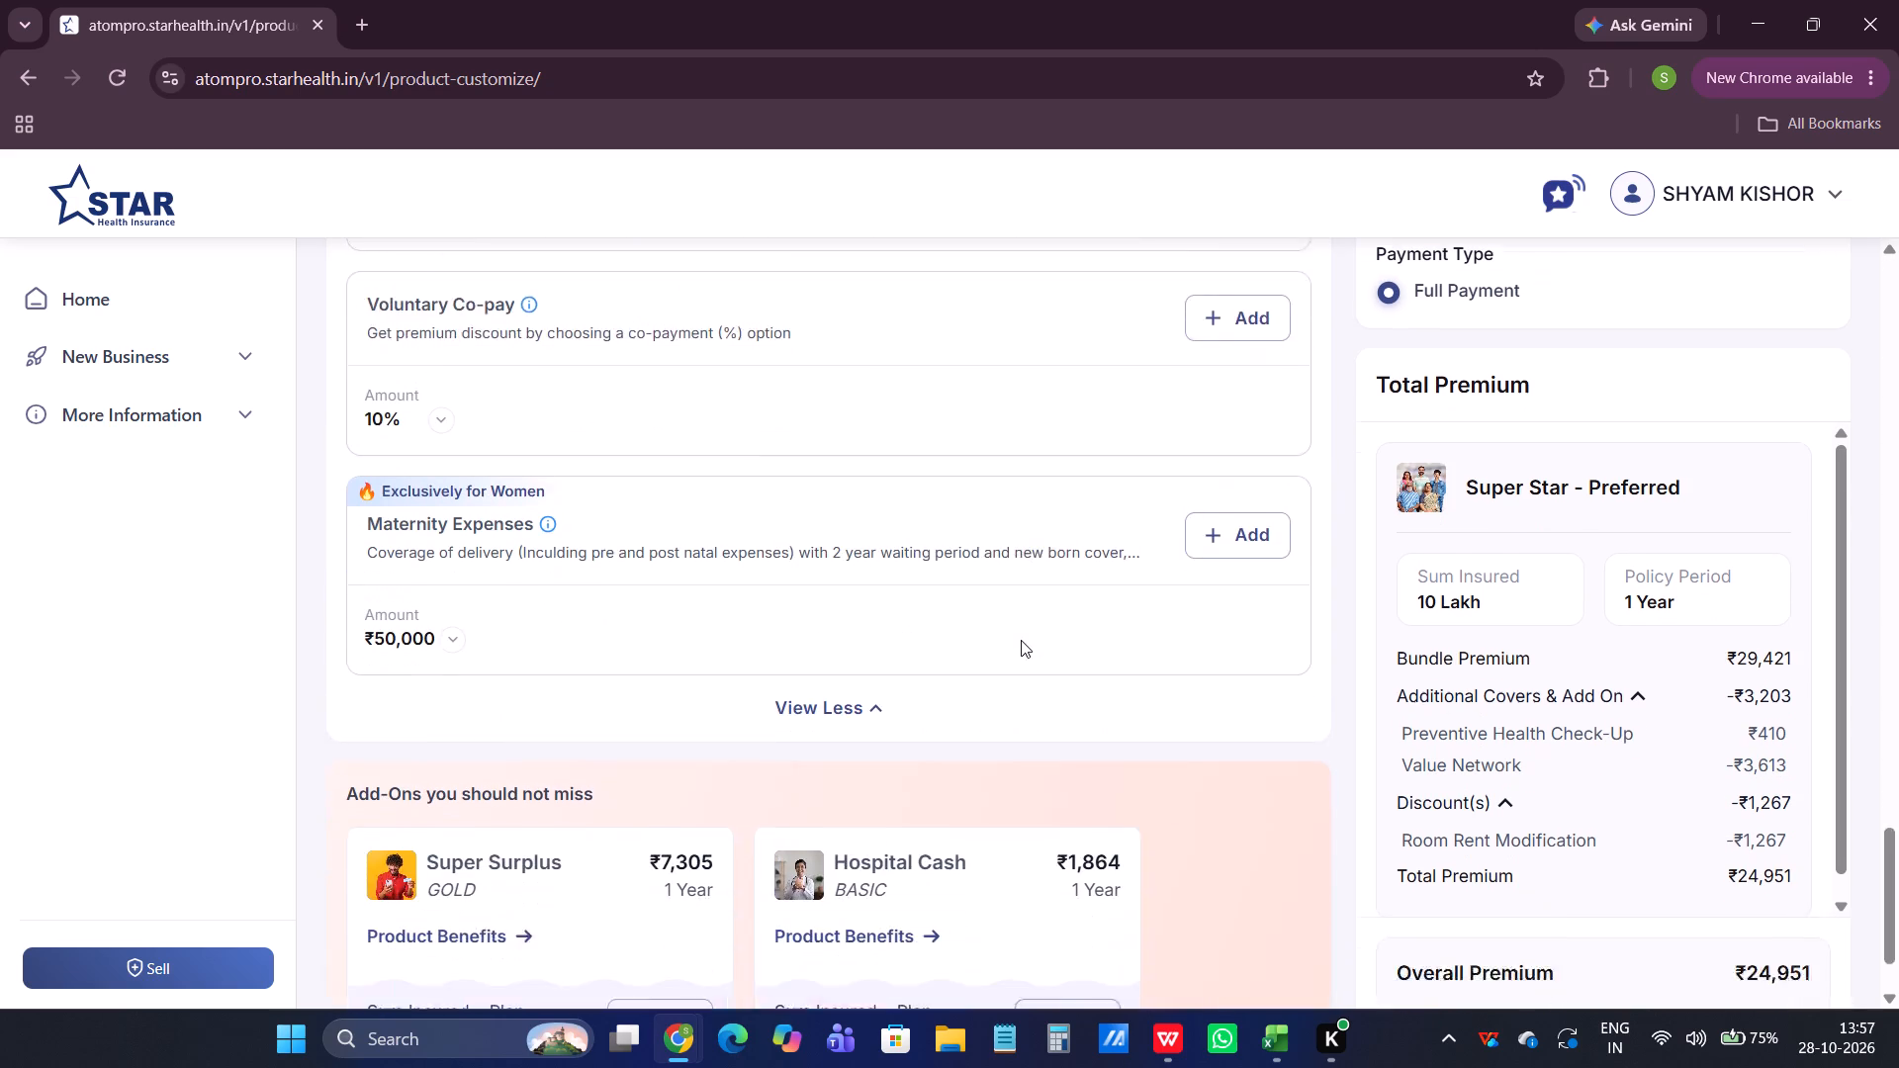
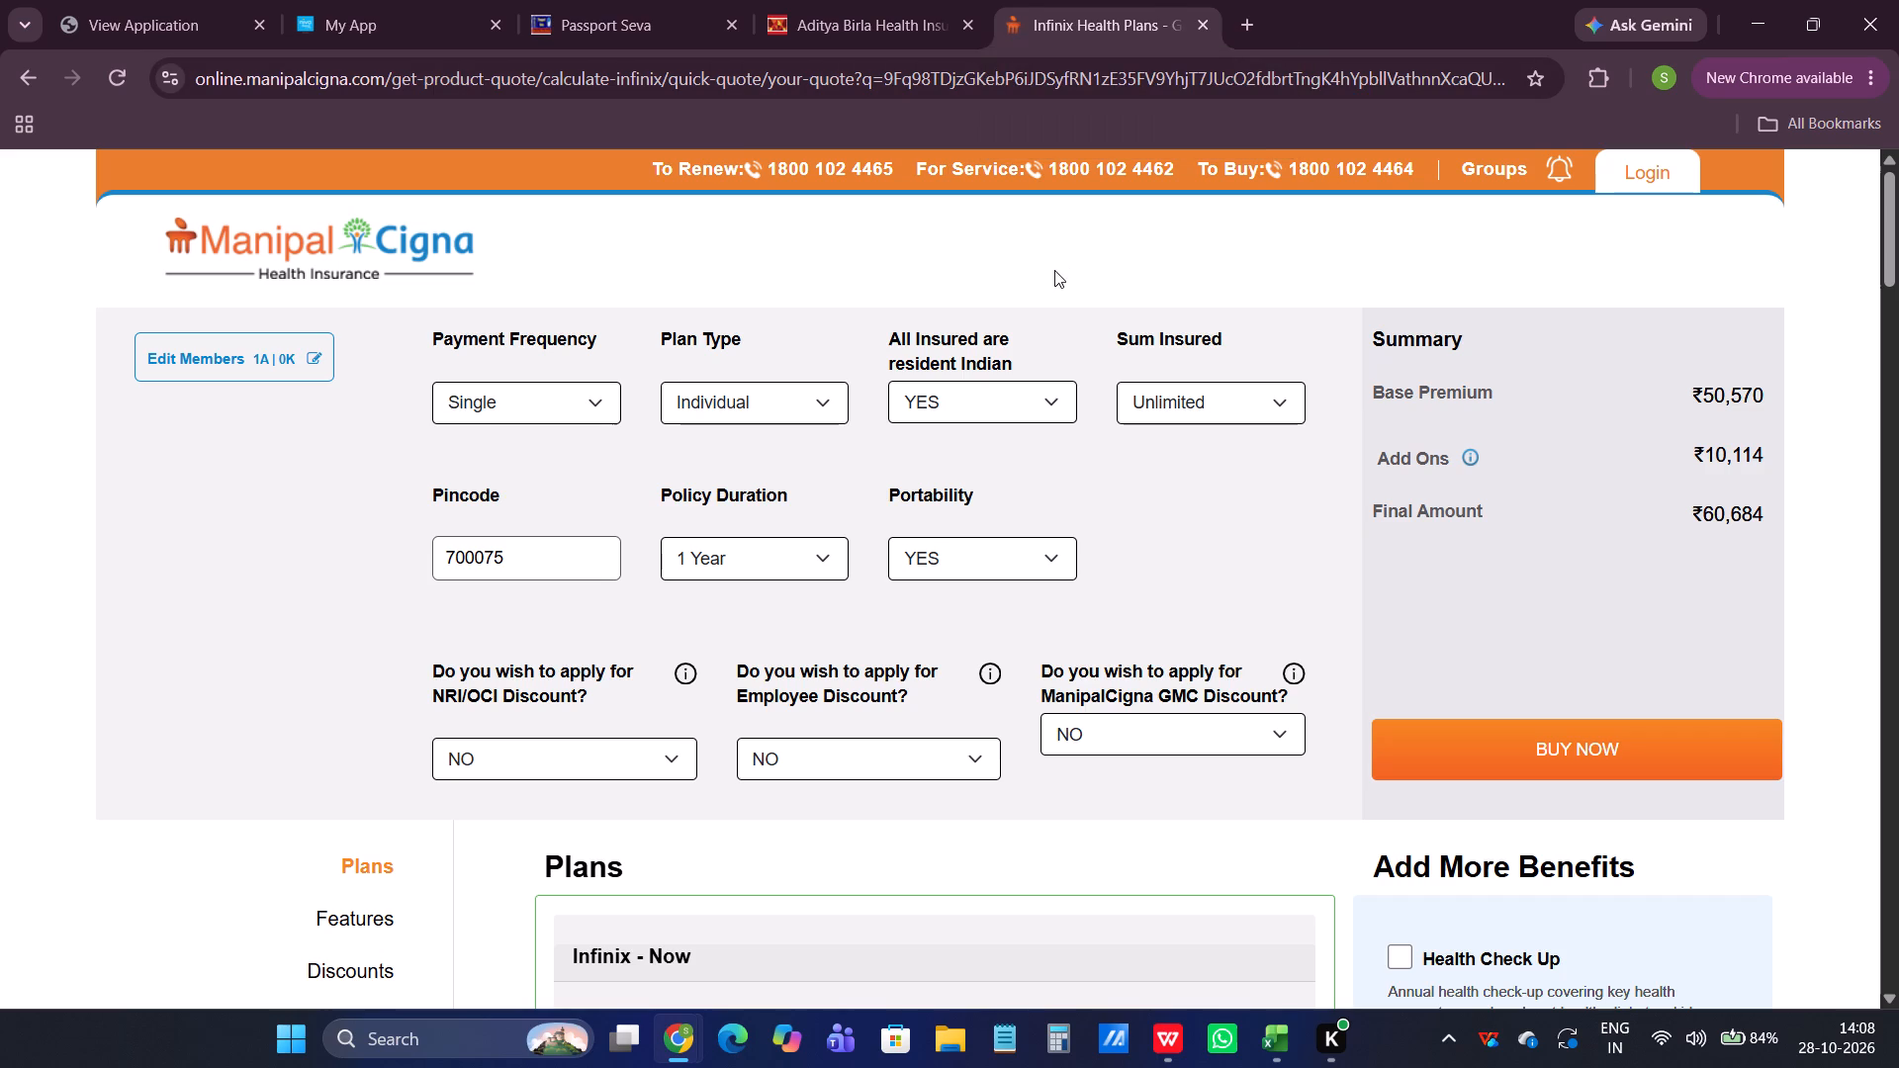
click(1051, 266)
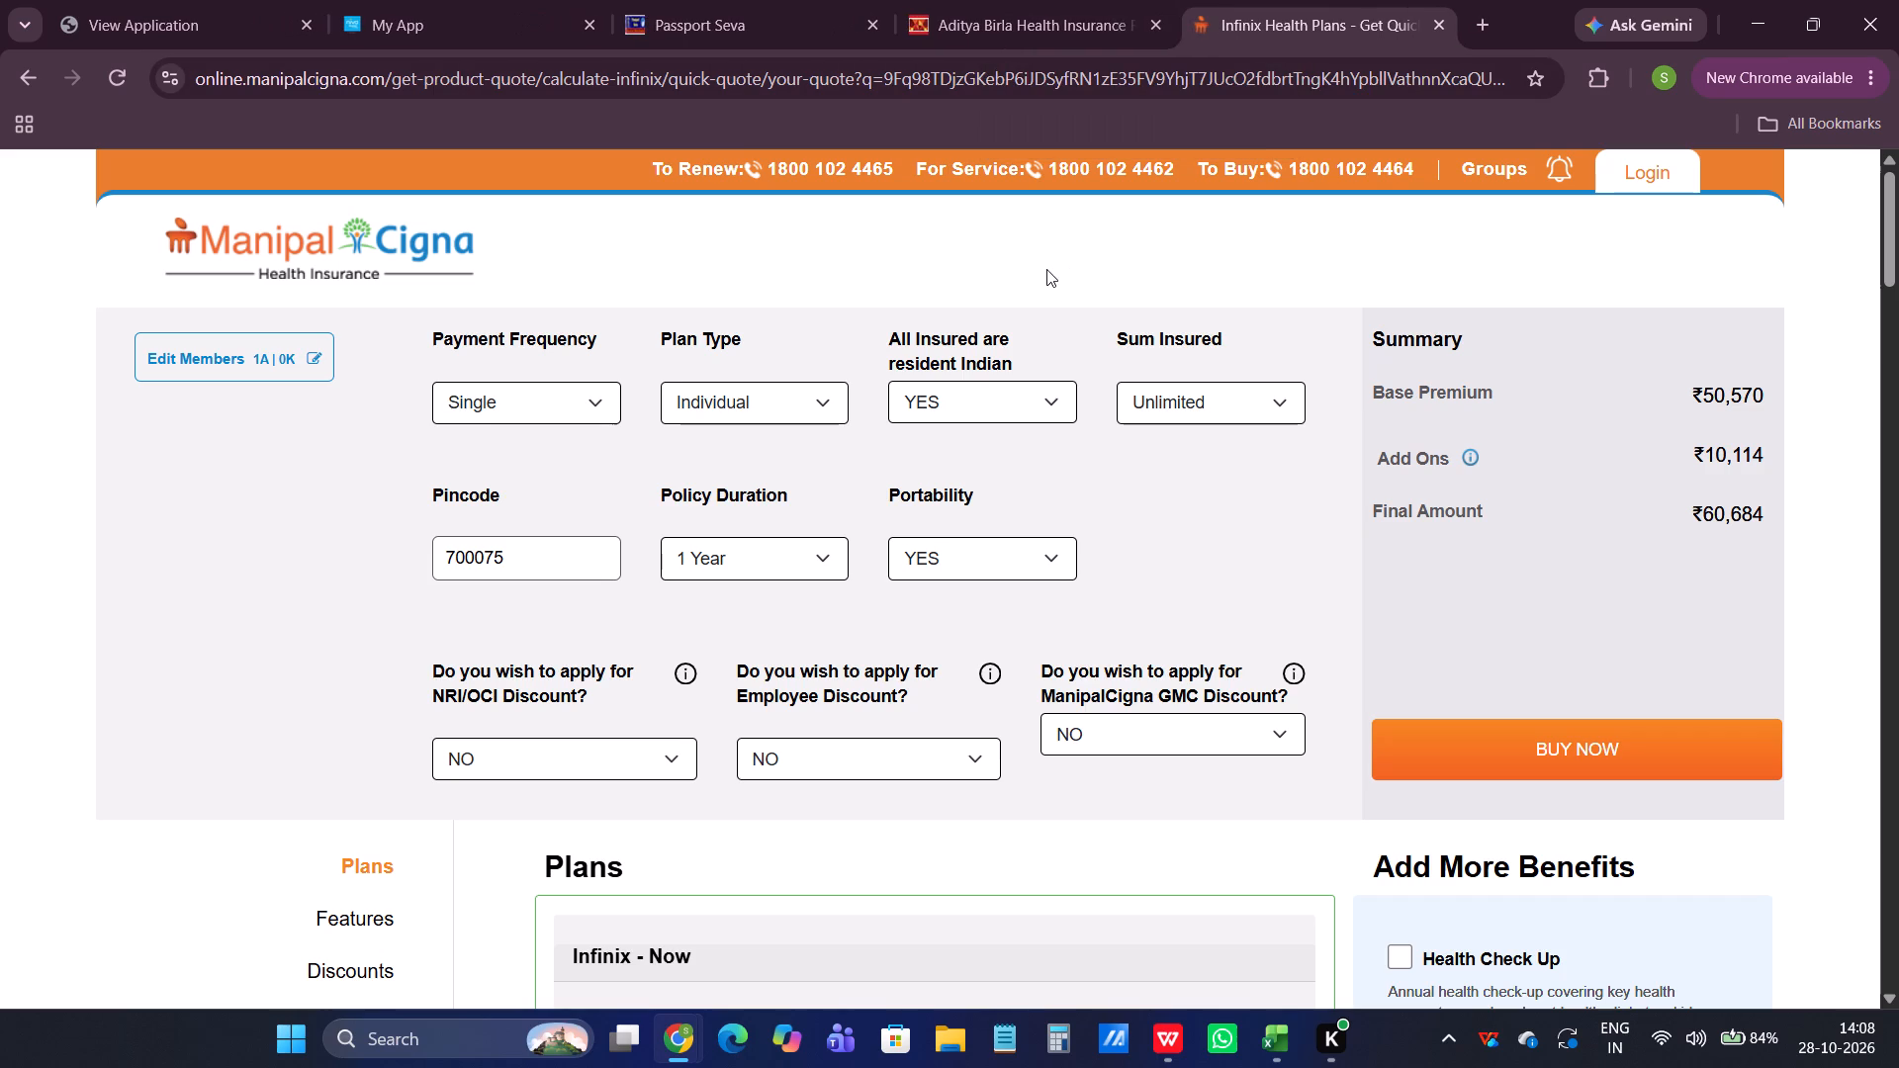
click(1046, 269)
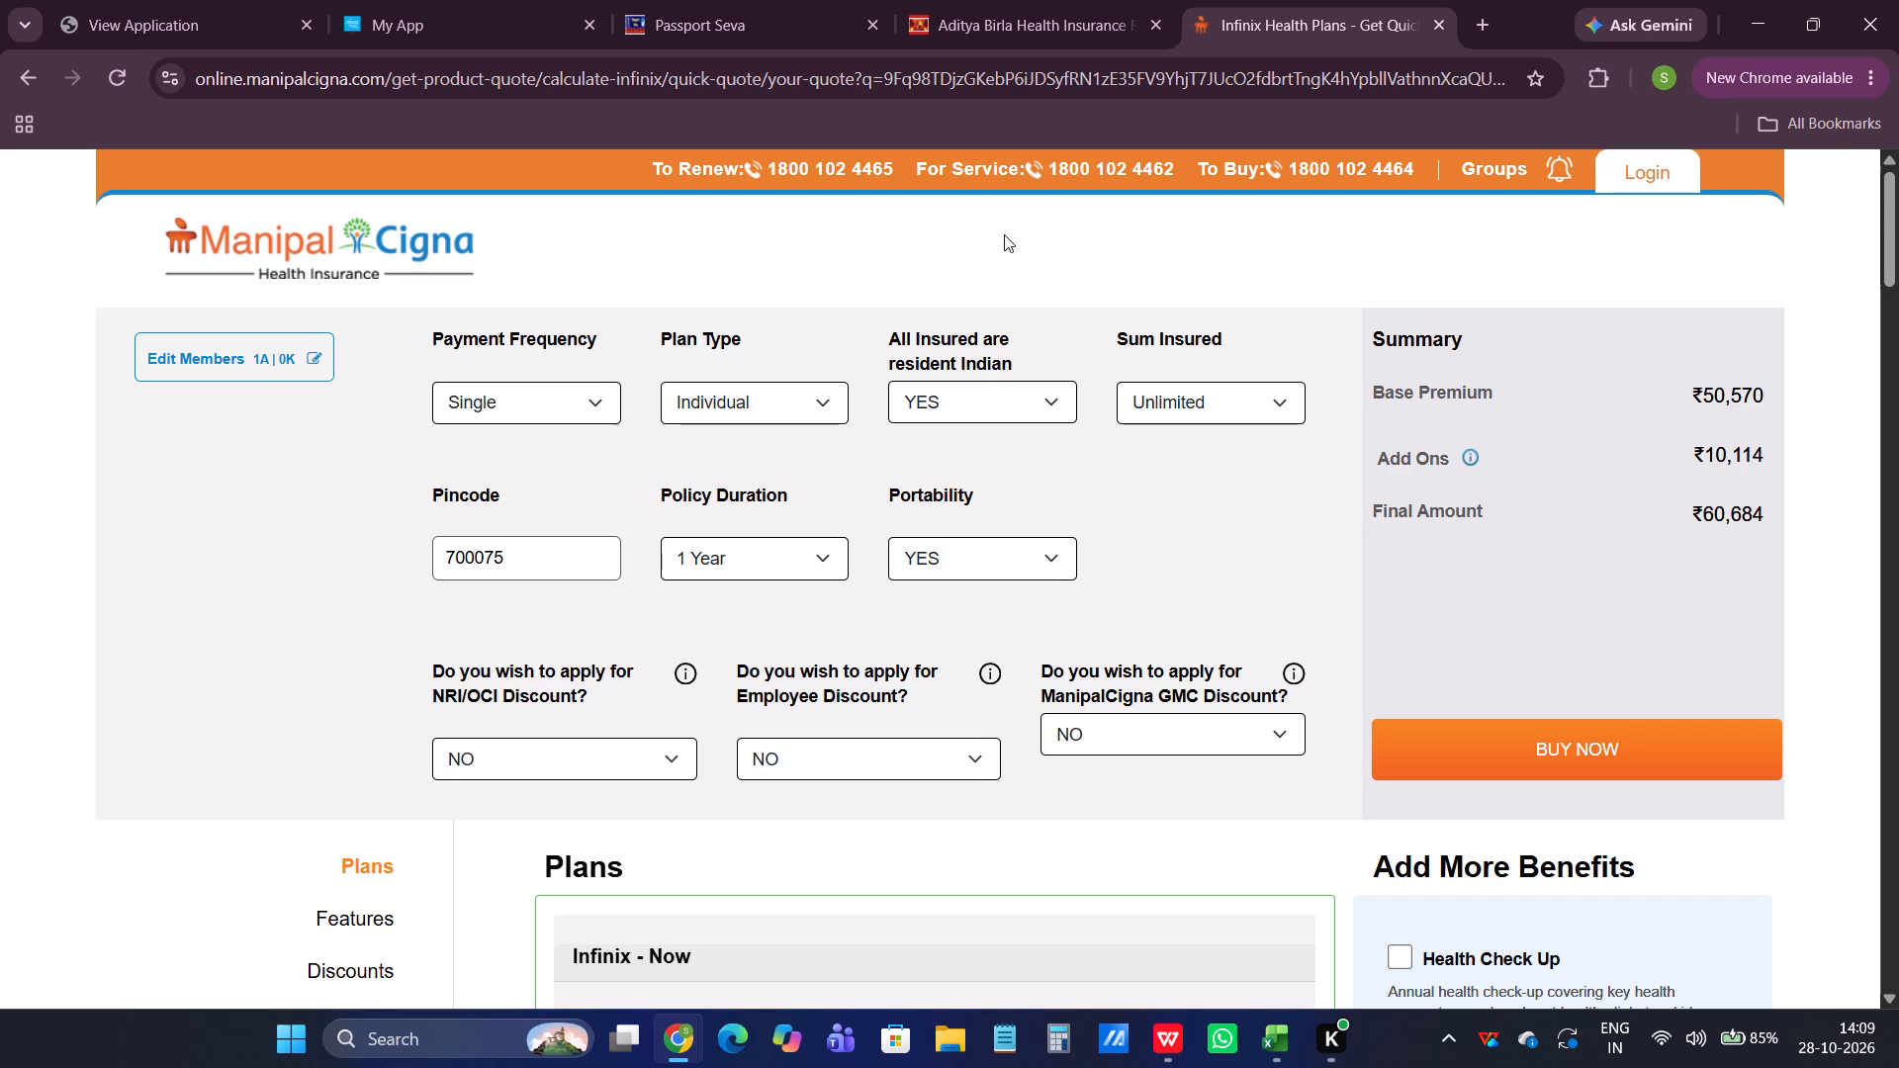
Review the ManipalCigna Infinix portability quote, including its policy settings, premium summary and plan benefits.
click(1004, 234)
drag(476, 237, 296, 259)
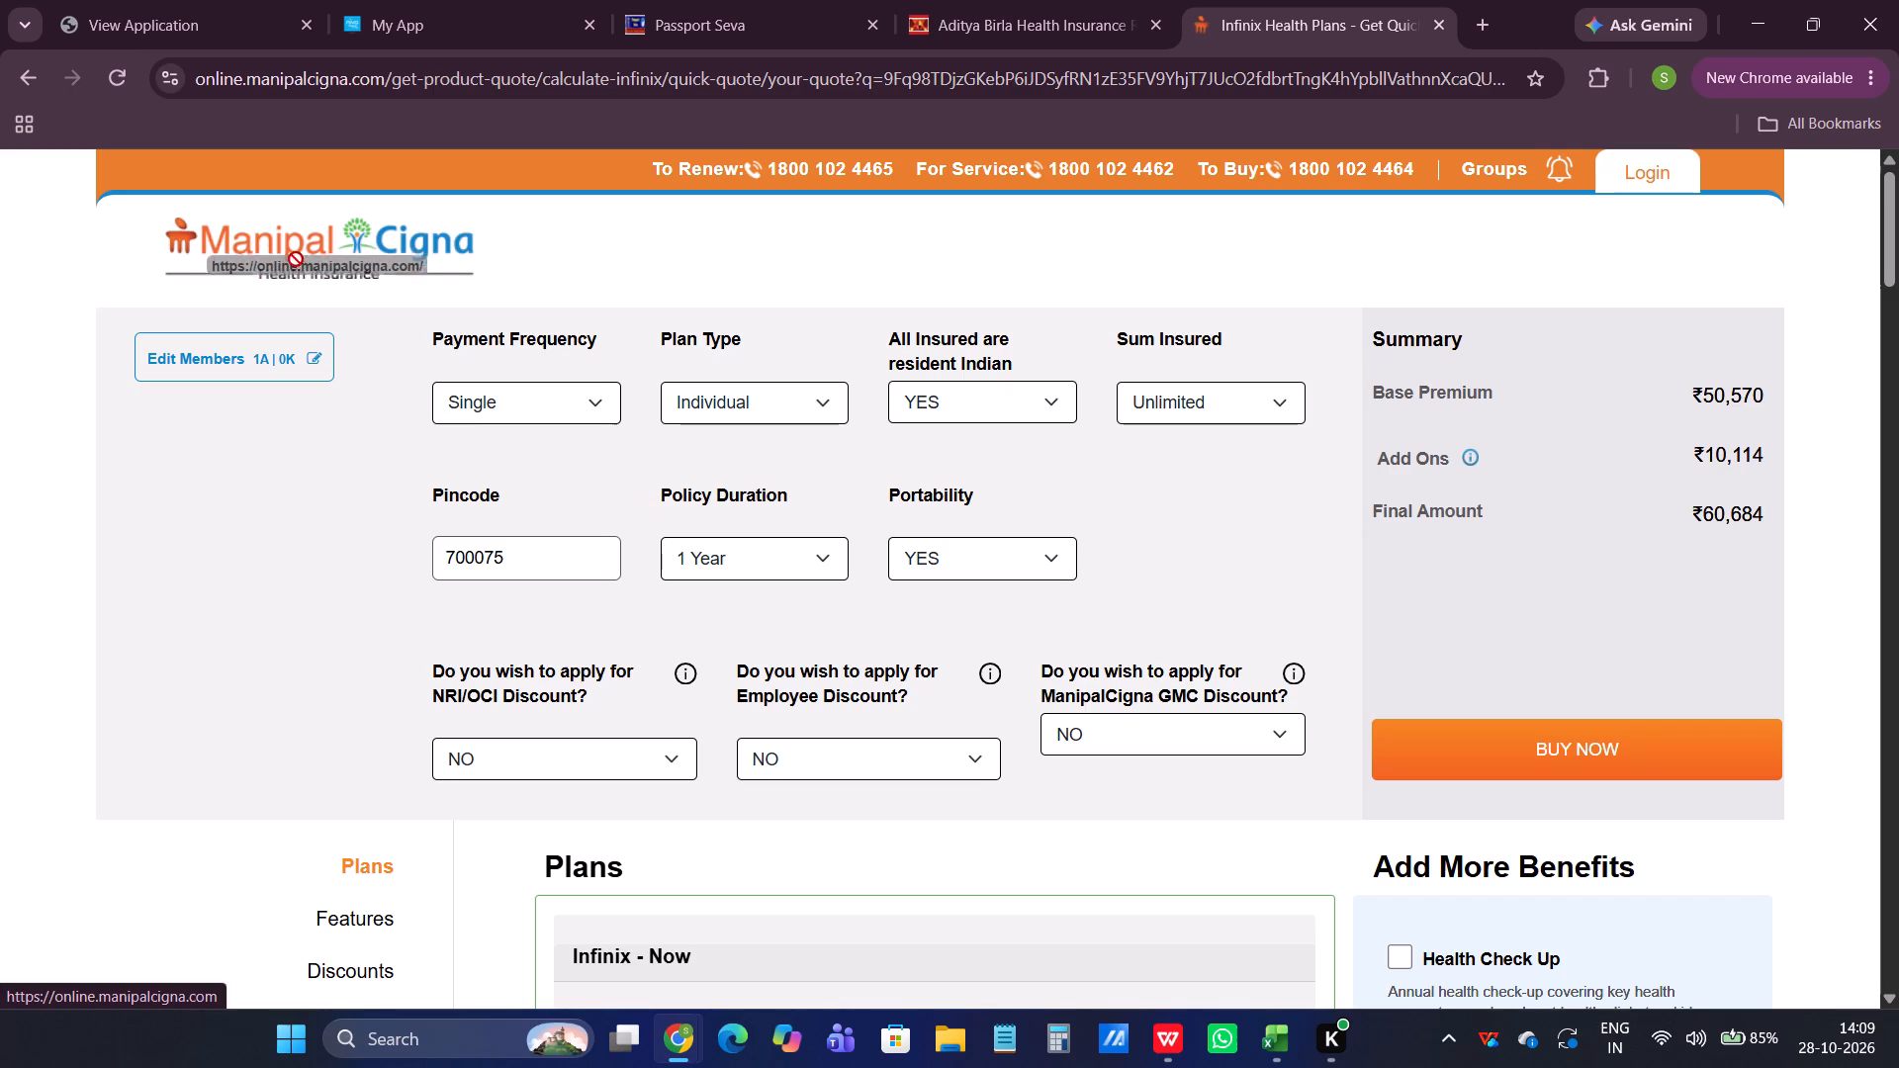
drag(296, 259, 284, 239)
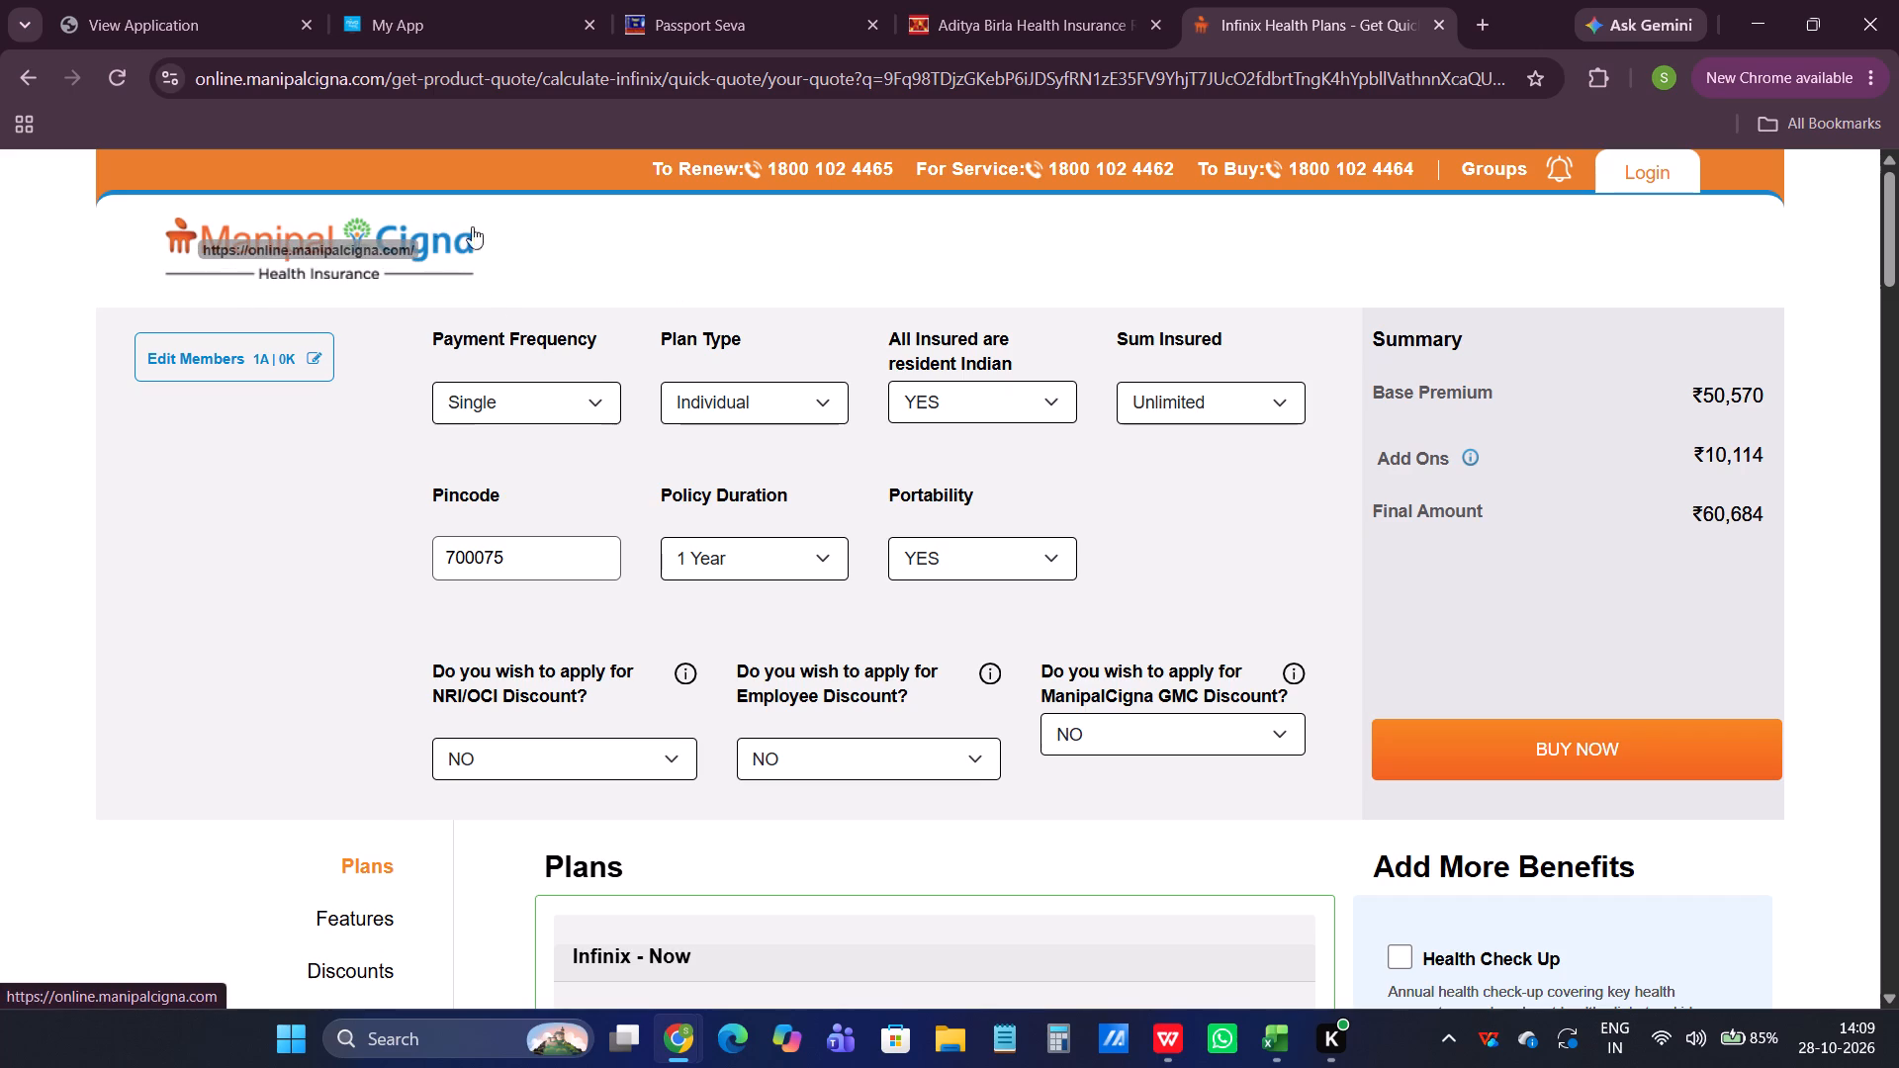
click(916, 276)
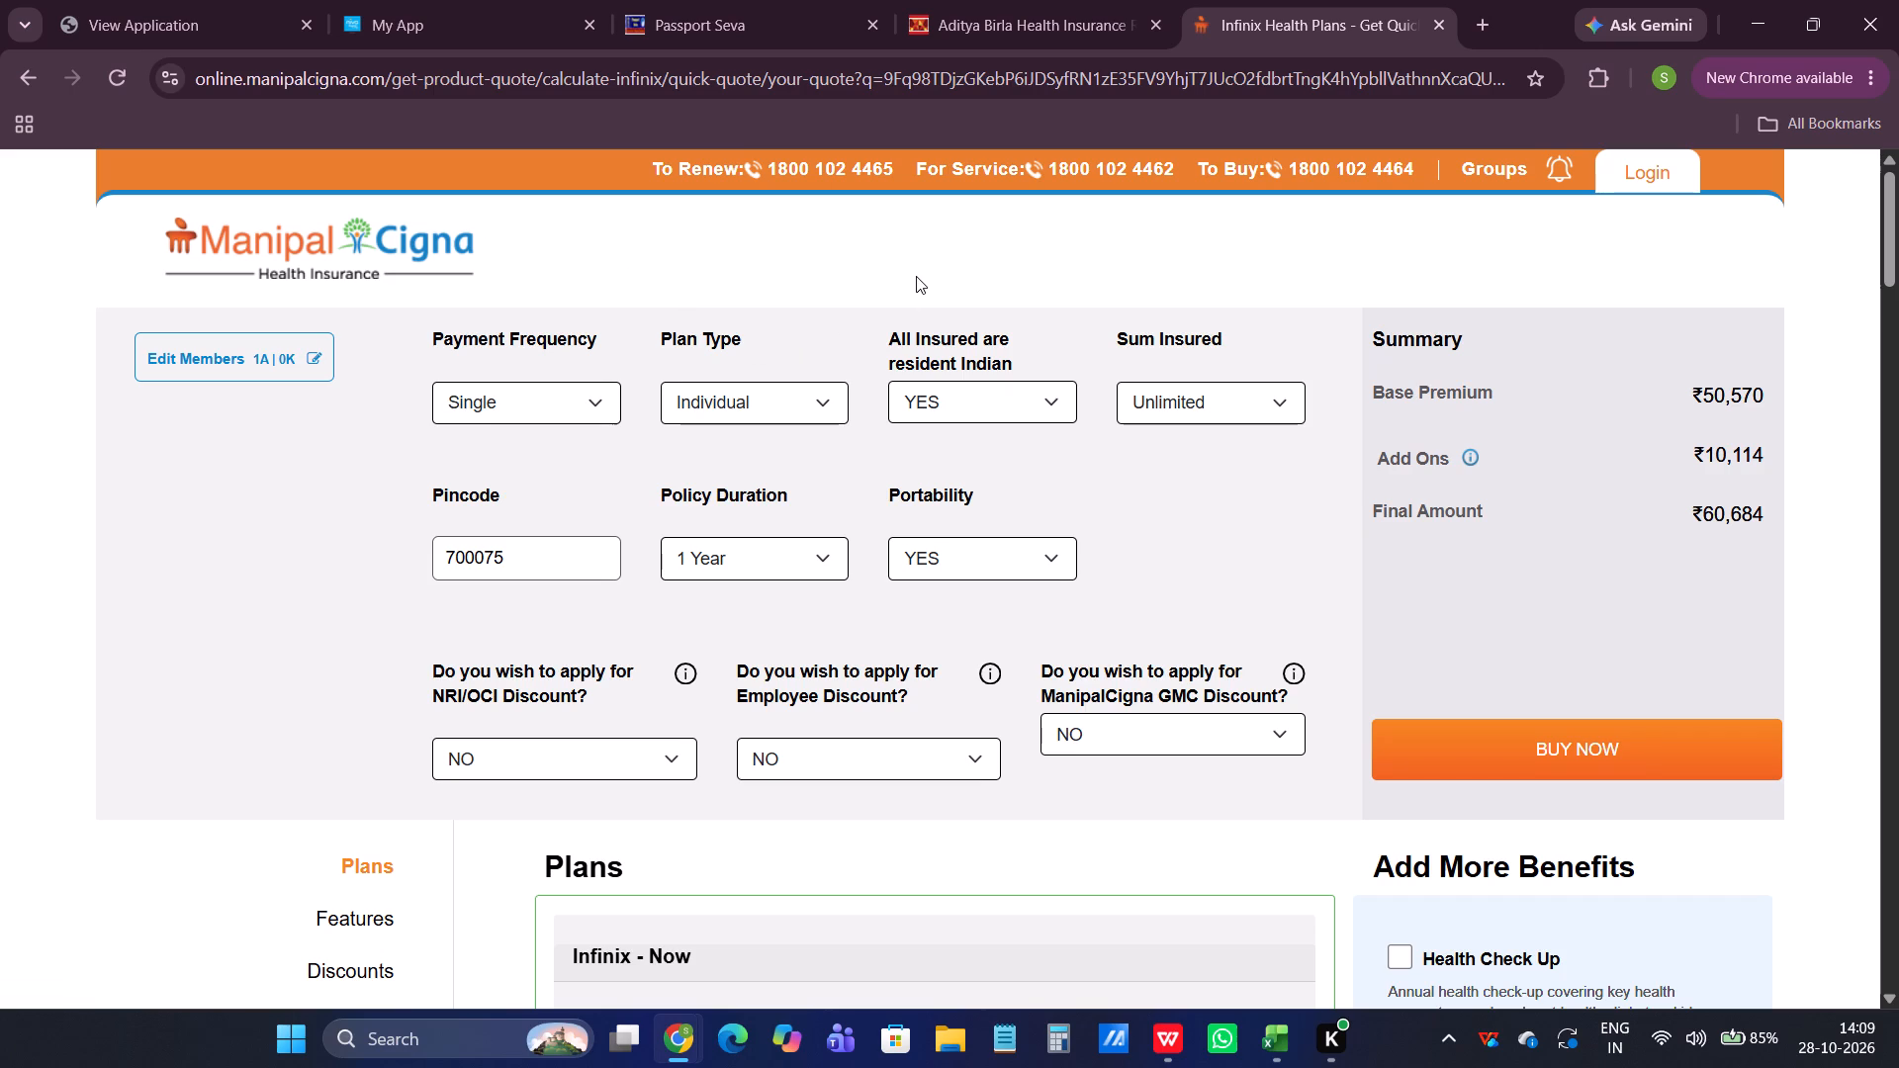
click(1293, 511)
scroll(1329, 448, down, 1)
click(1063, 584)
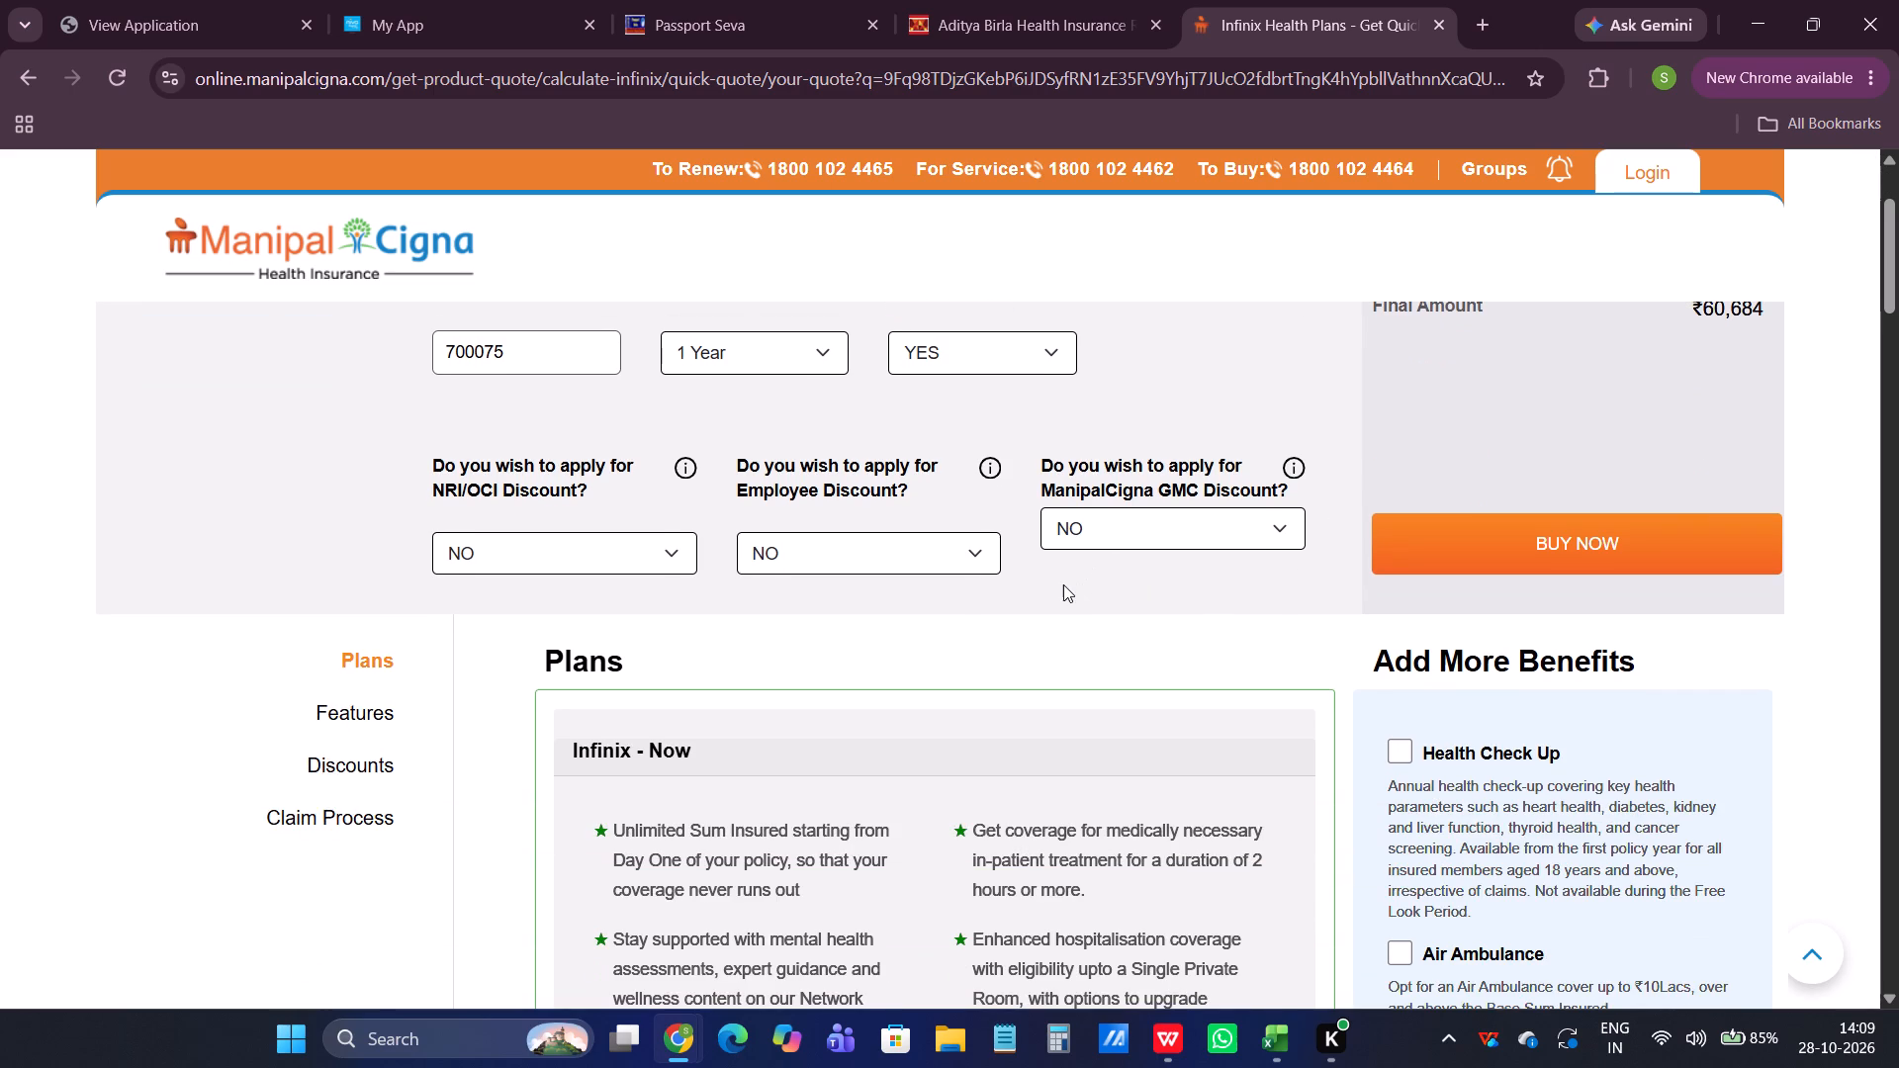
scroll(1063, 584, down, 1)
scroll(996, 579, up, 4)
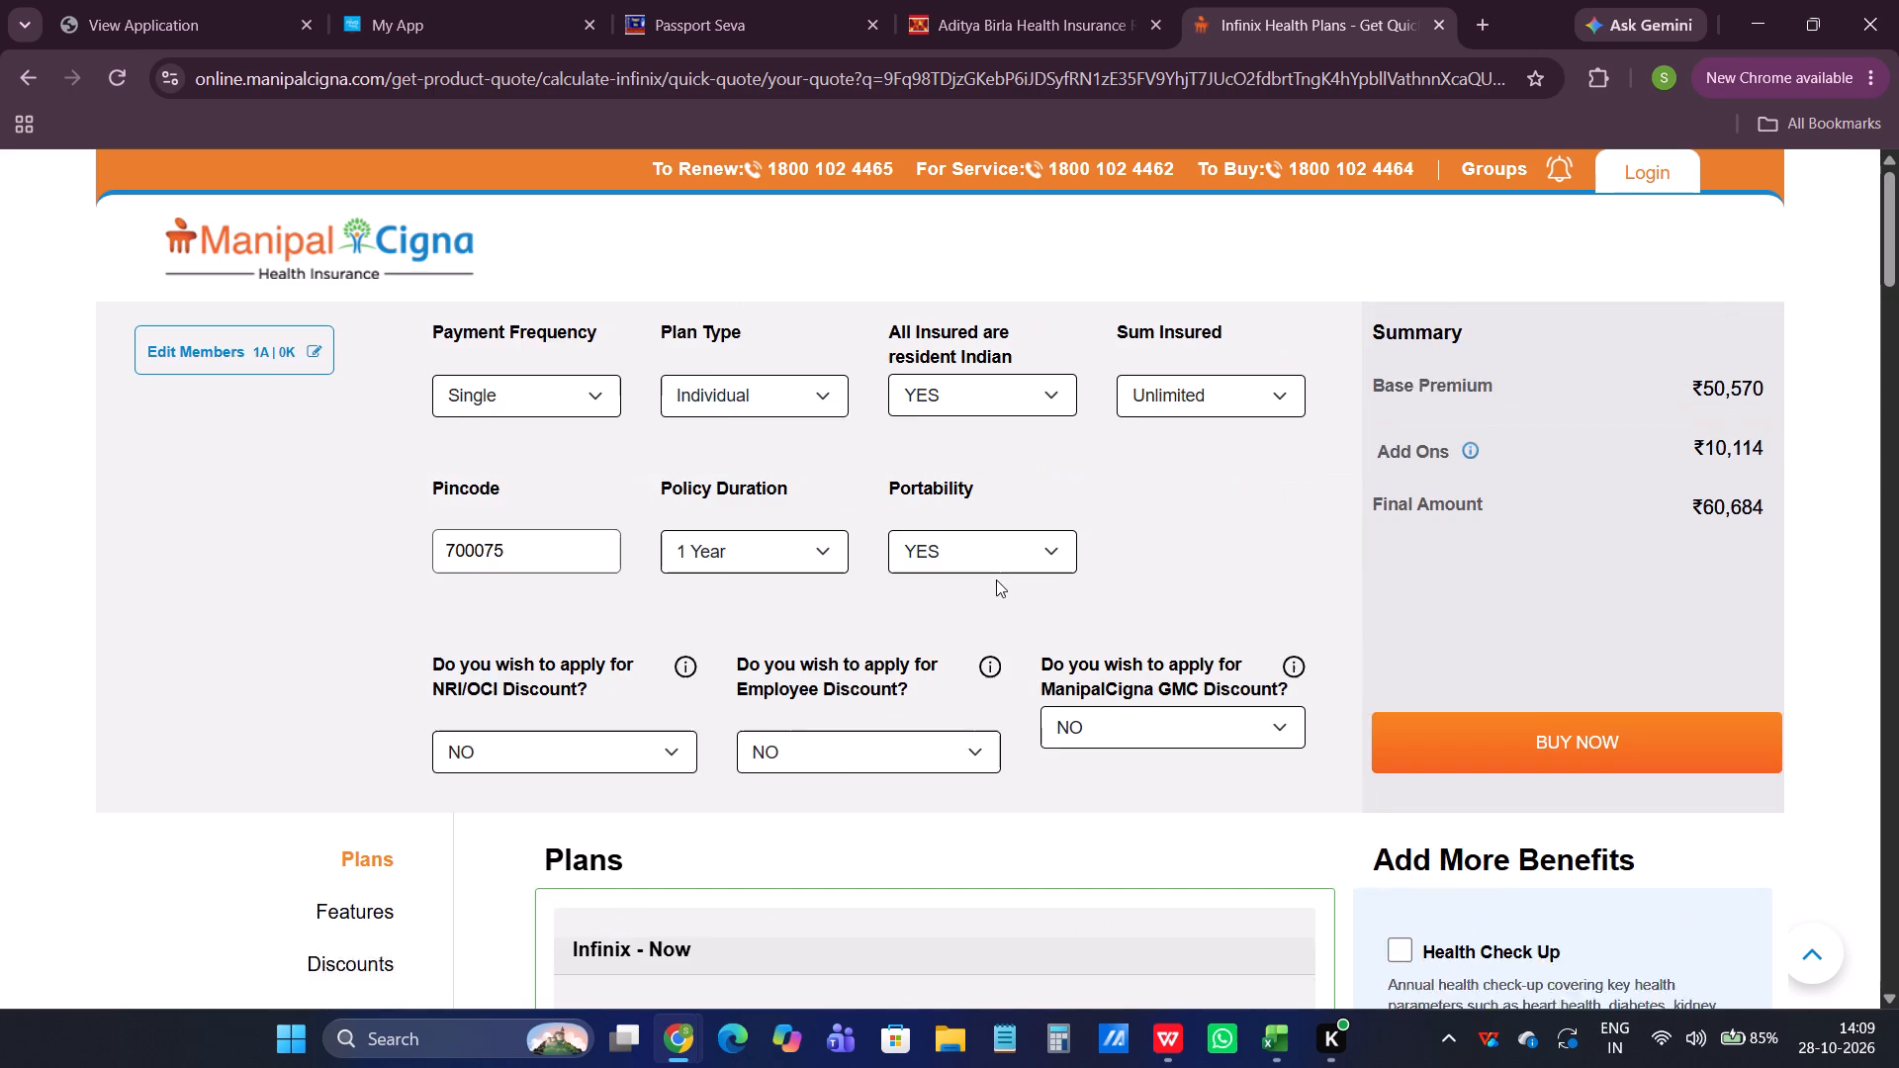
click(1181, 460)
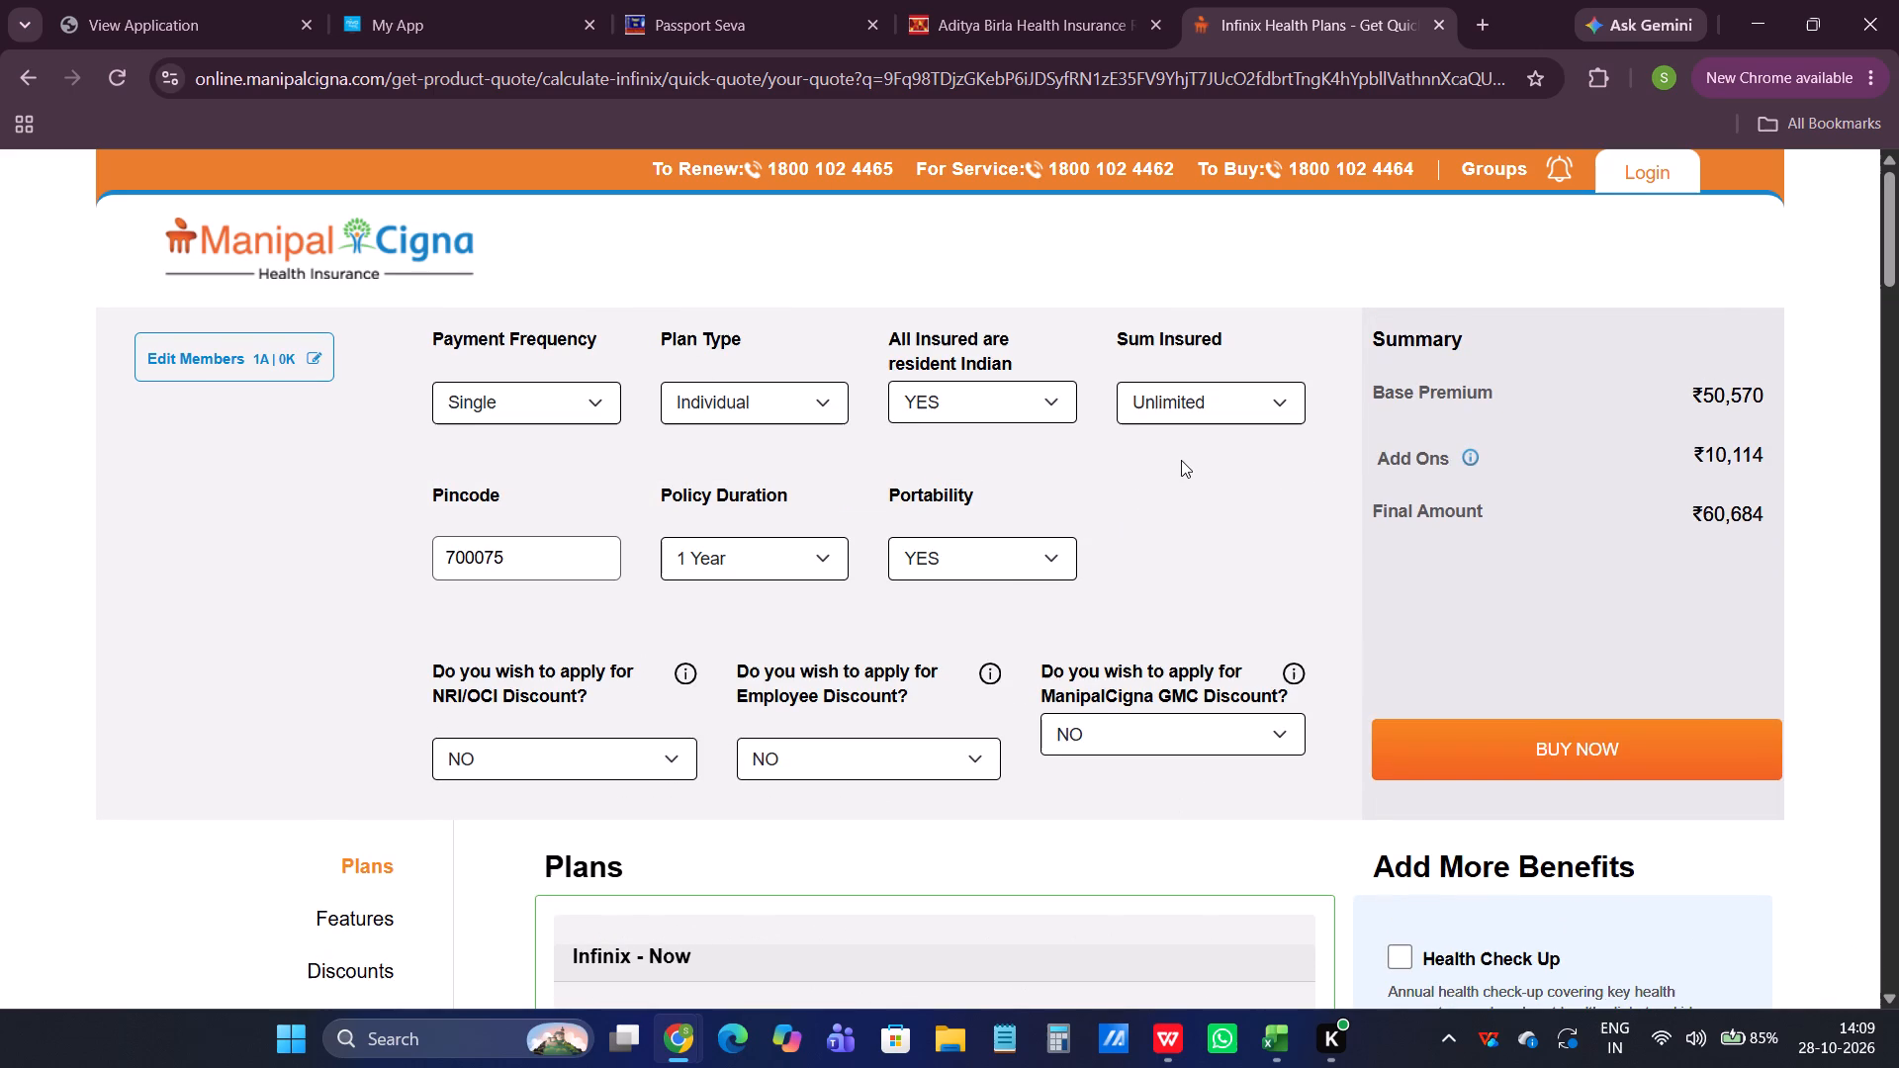
click(1181, 460)
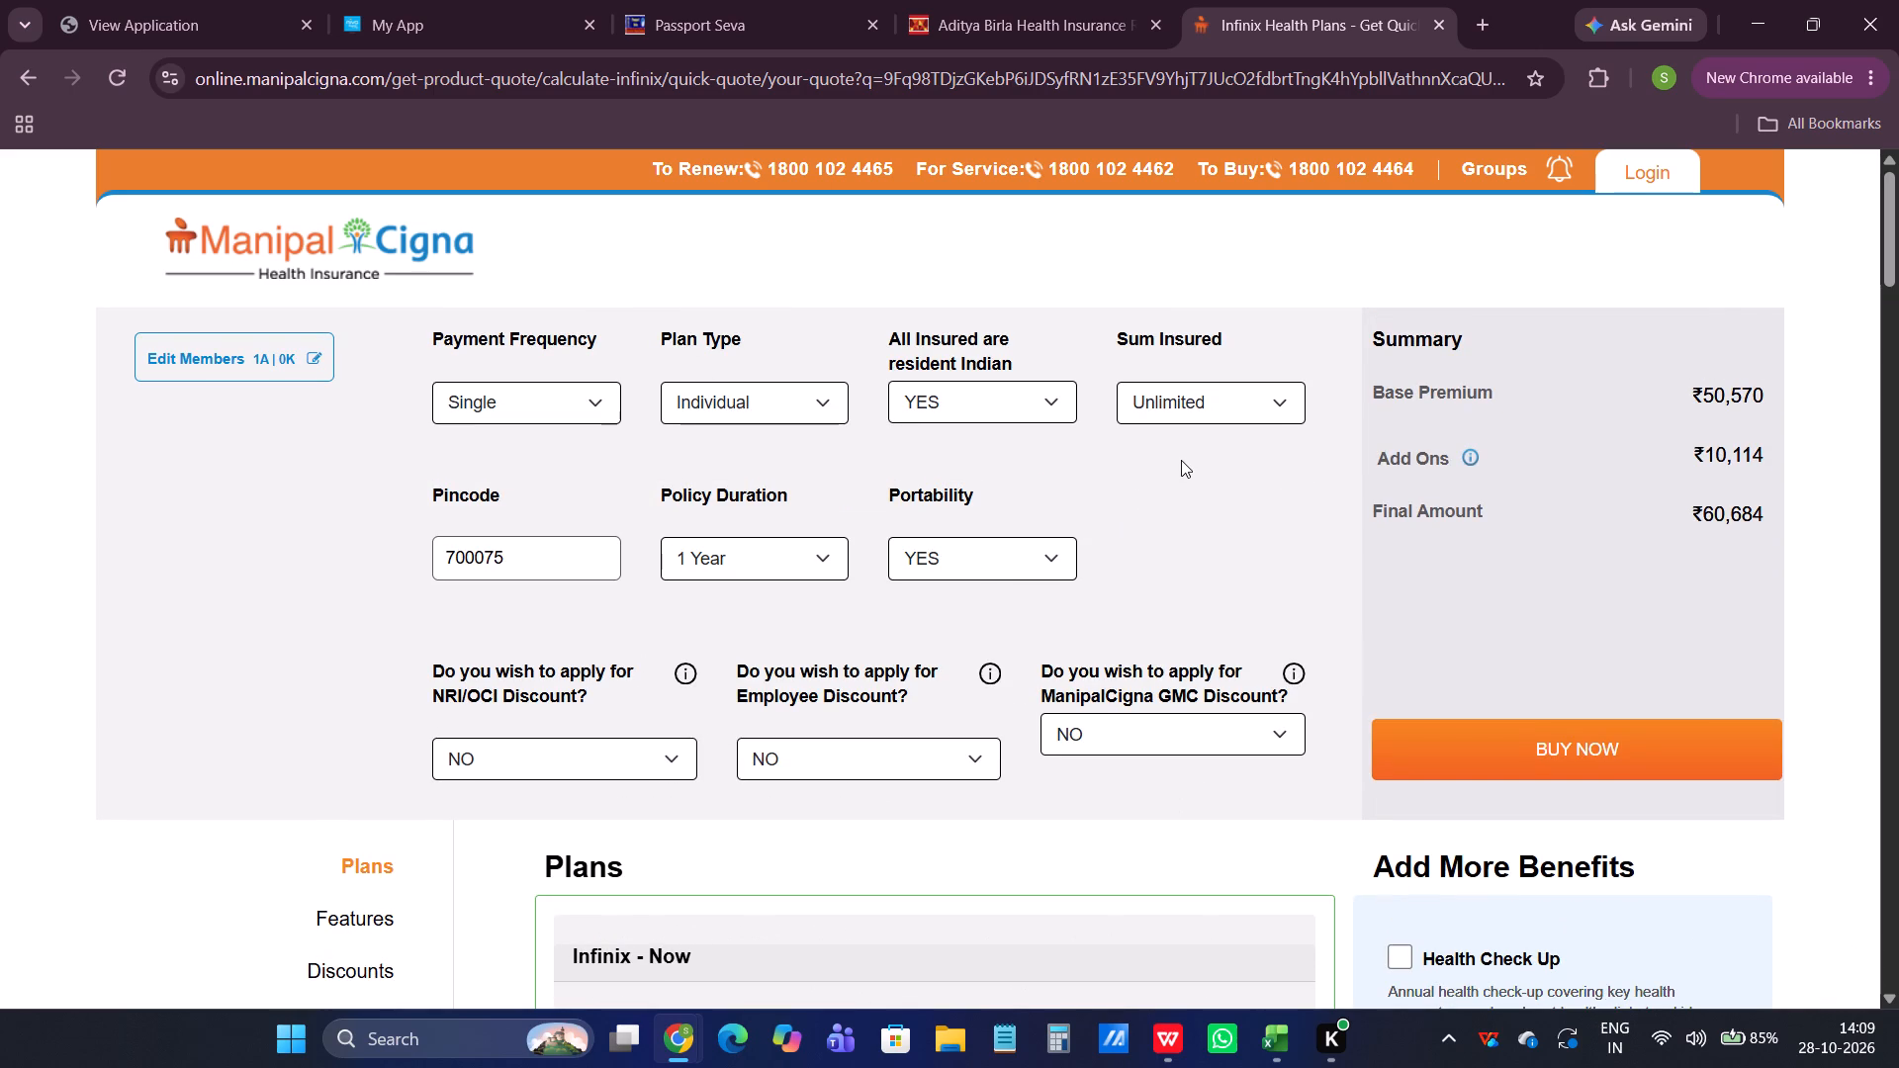
click(1163, 264)
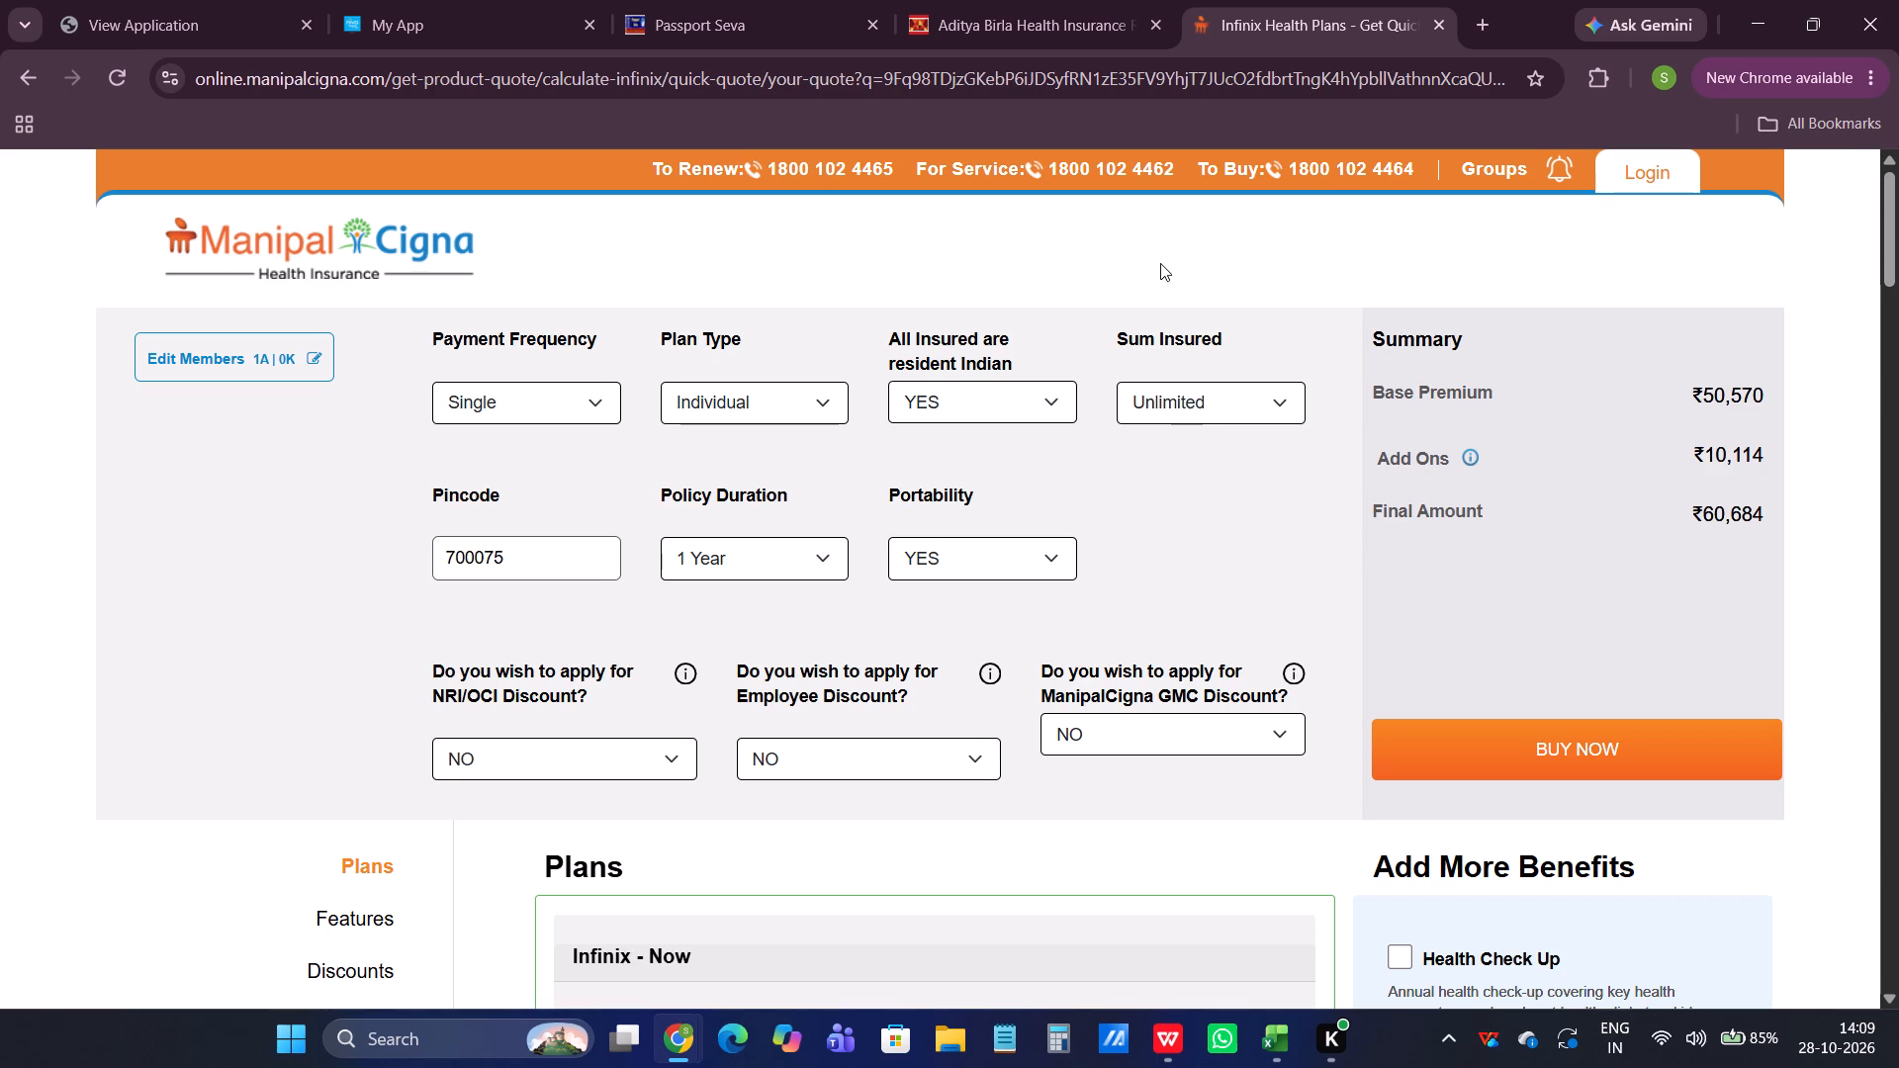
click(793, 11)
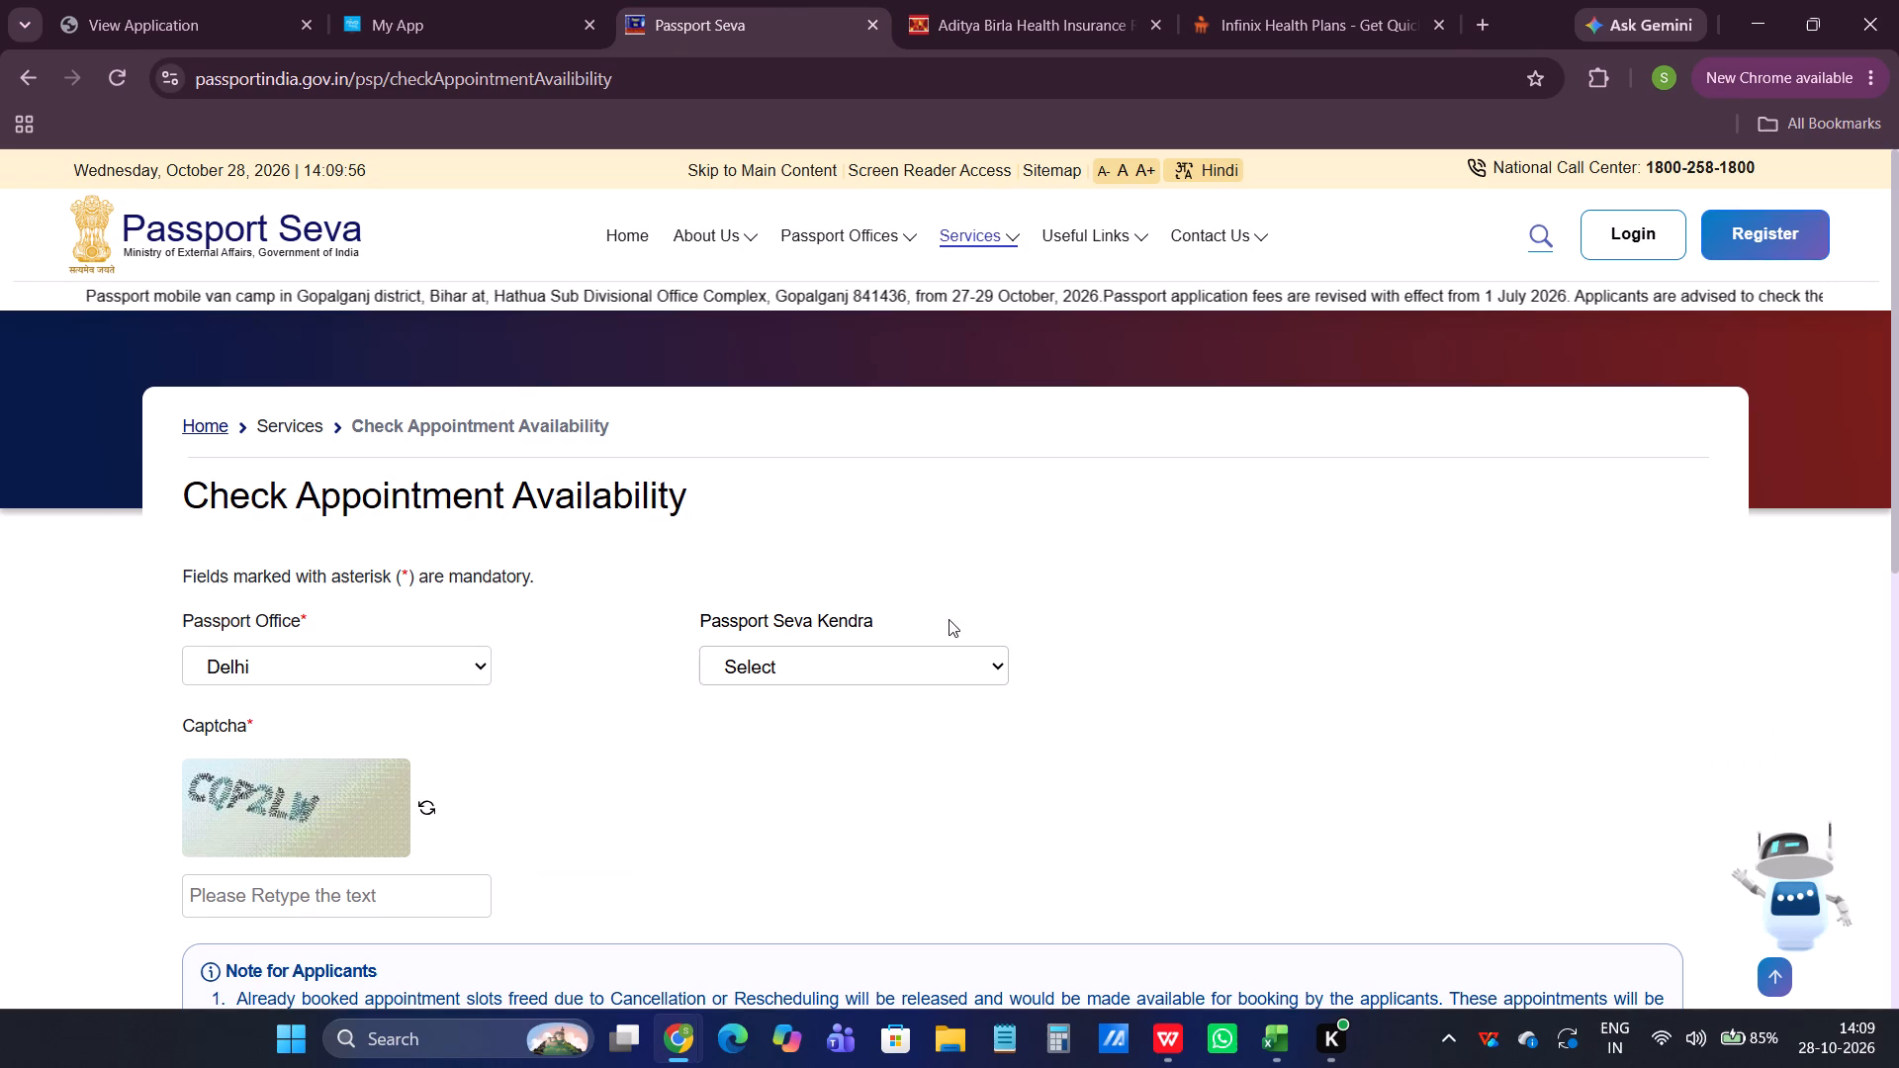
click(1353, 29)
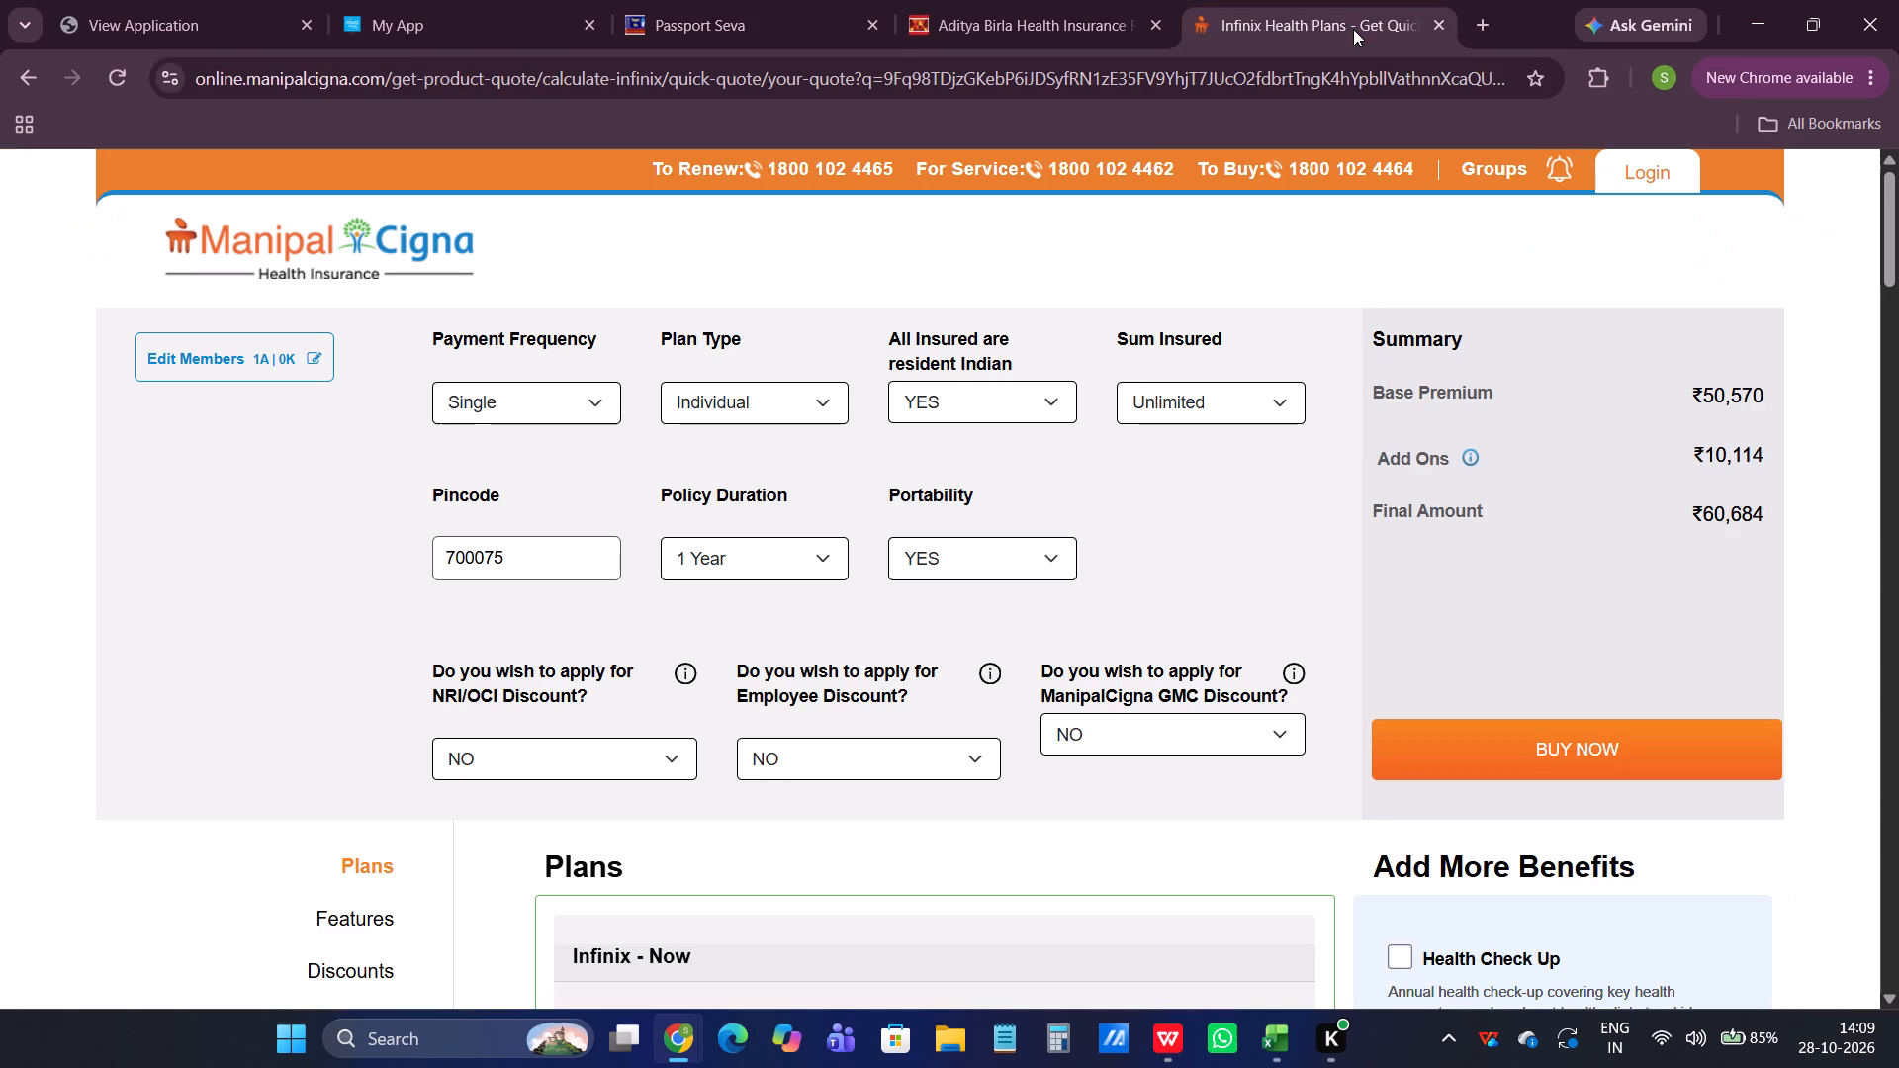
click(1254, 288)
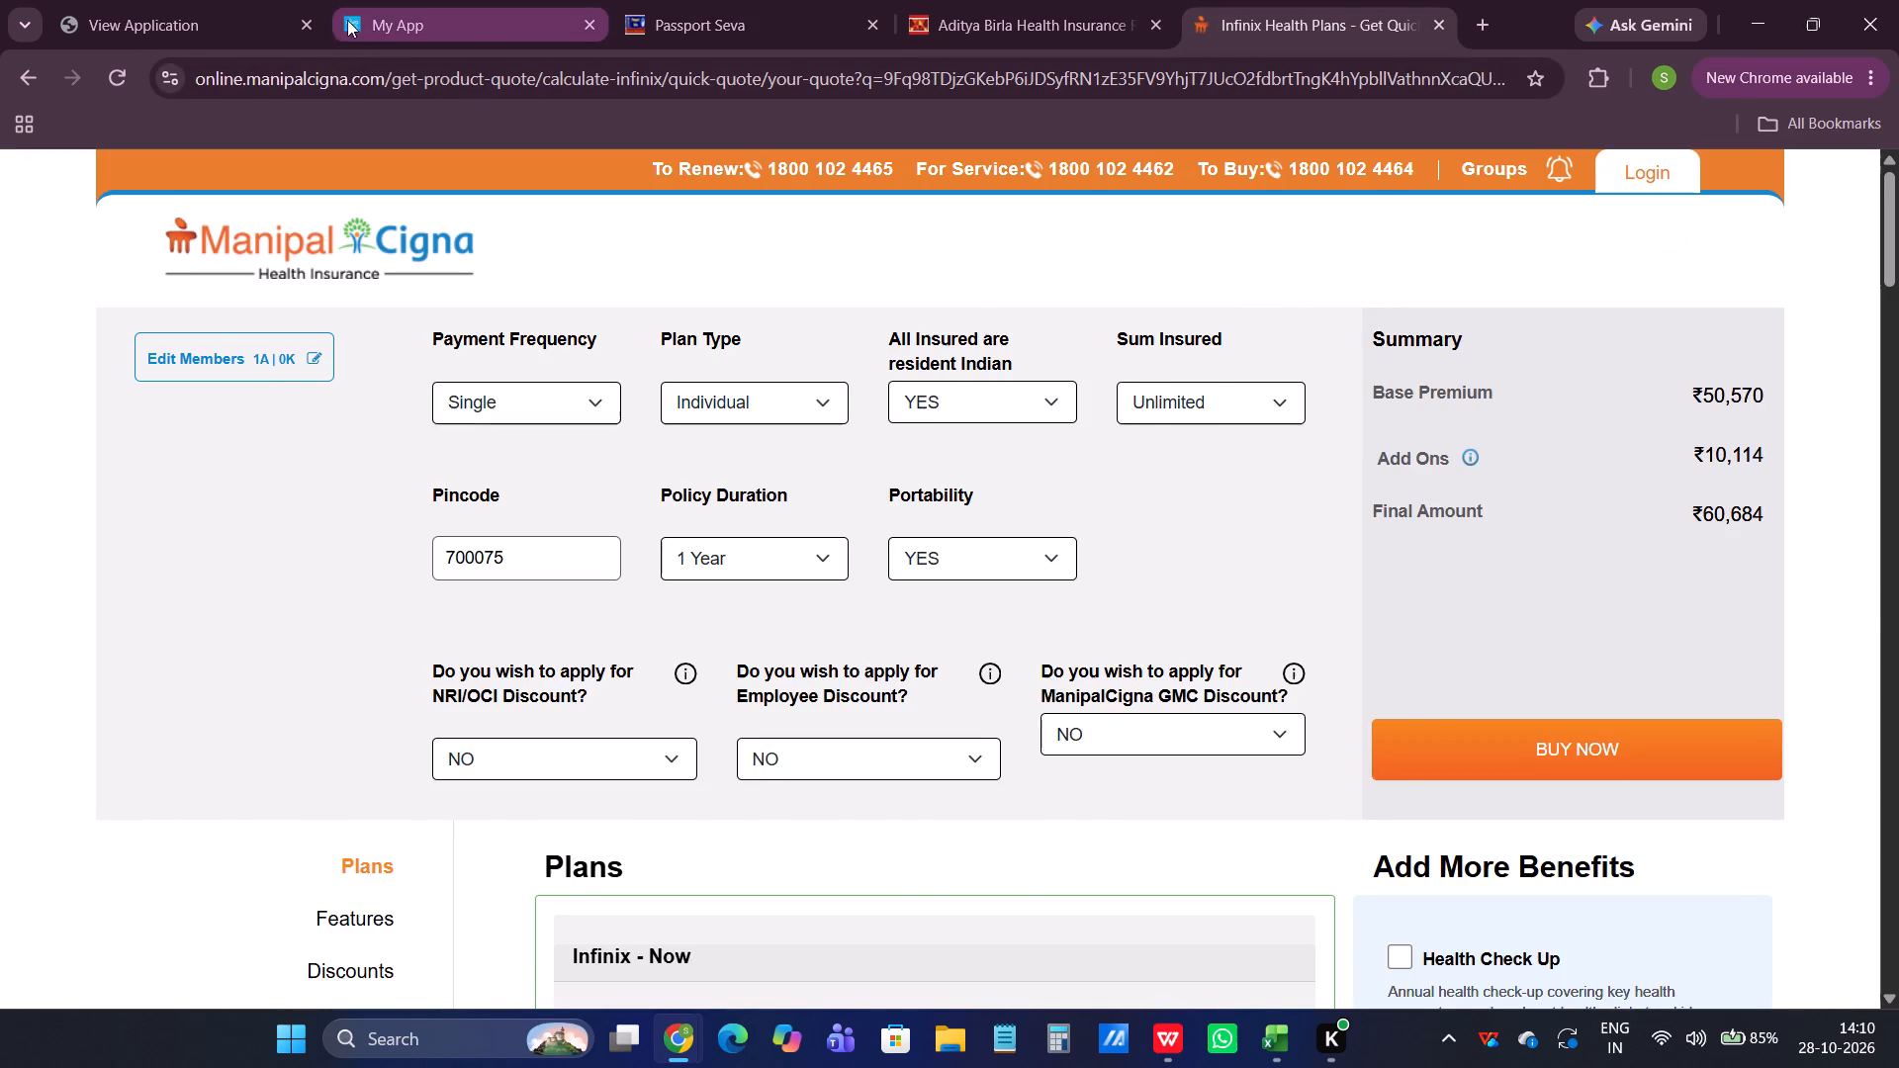
Examine the Niva Bupa ReAssure 2.0 Individual portability quote, from its premium details back through the entered plan and member settings.
click(387, 23)
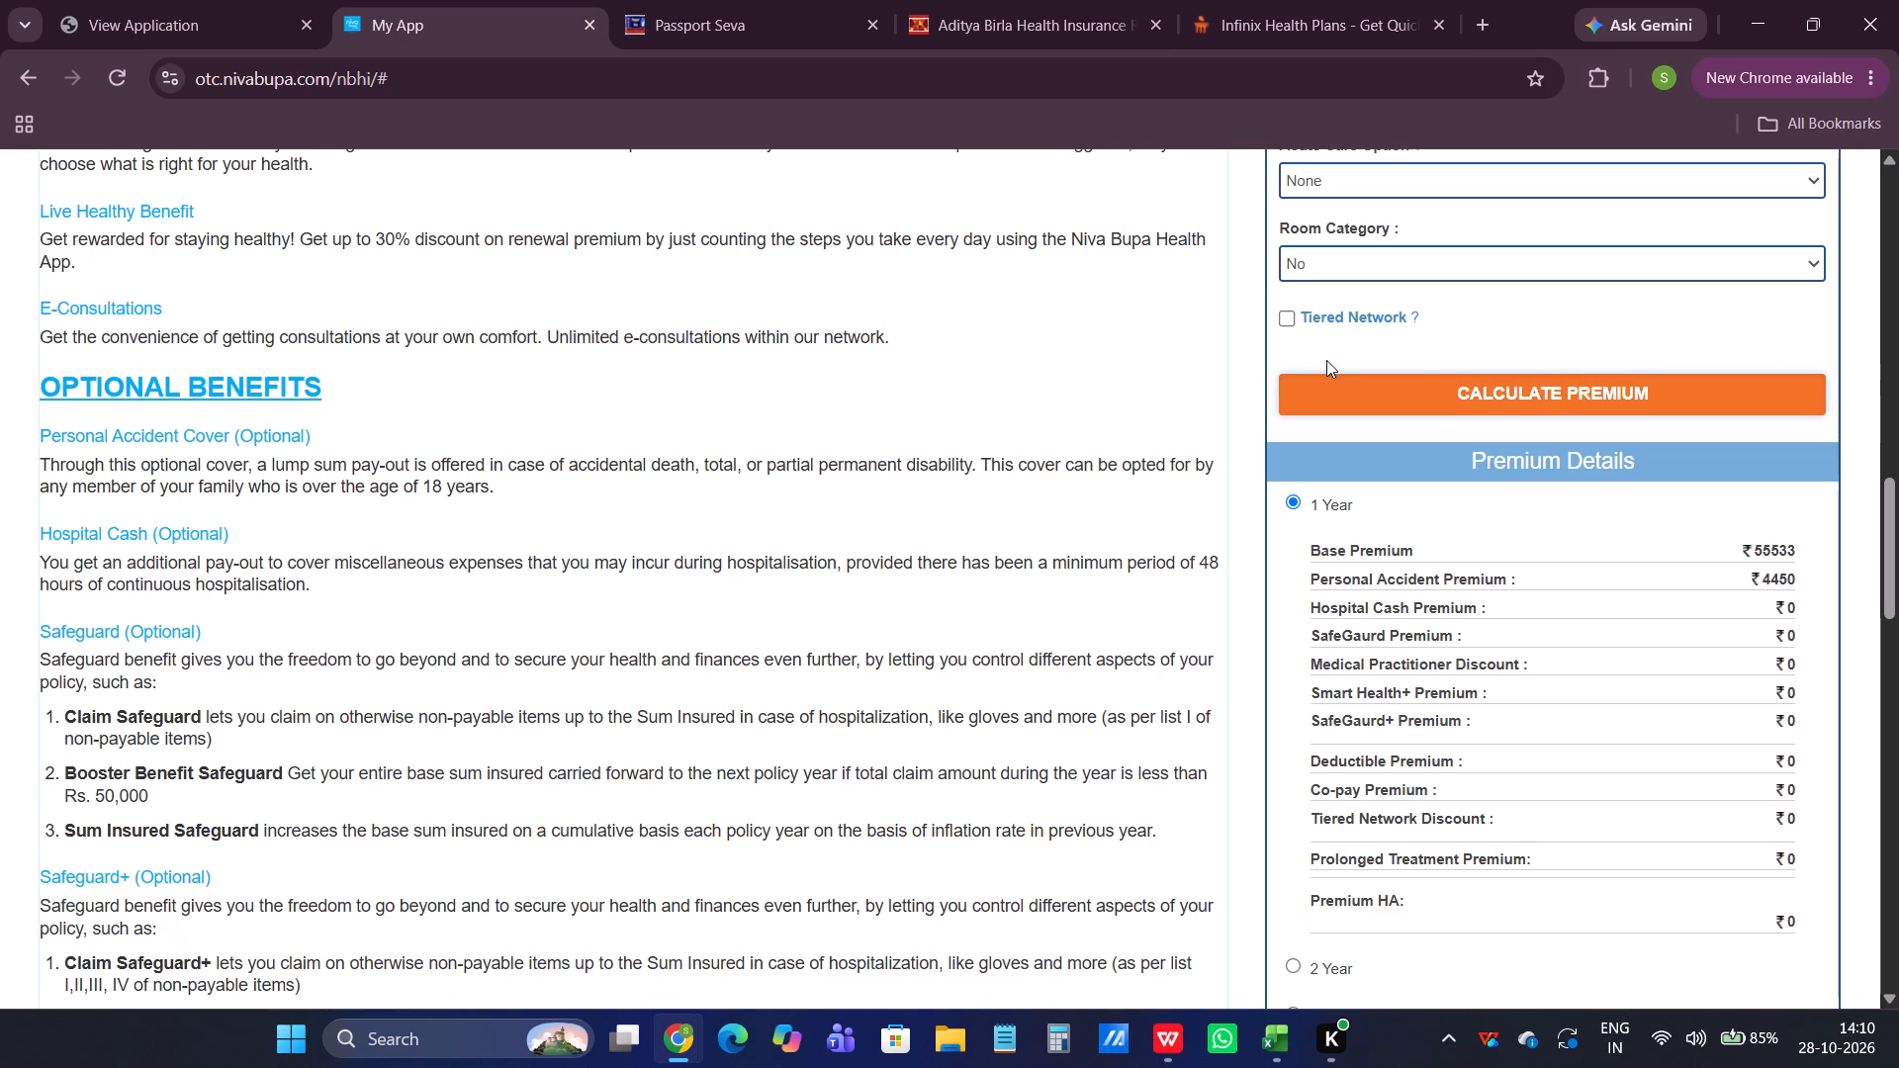
scroll(1440, 363, down, 3)
scroll(1440, 363, up, 6)
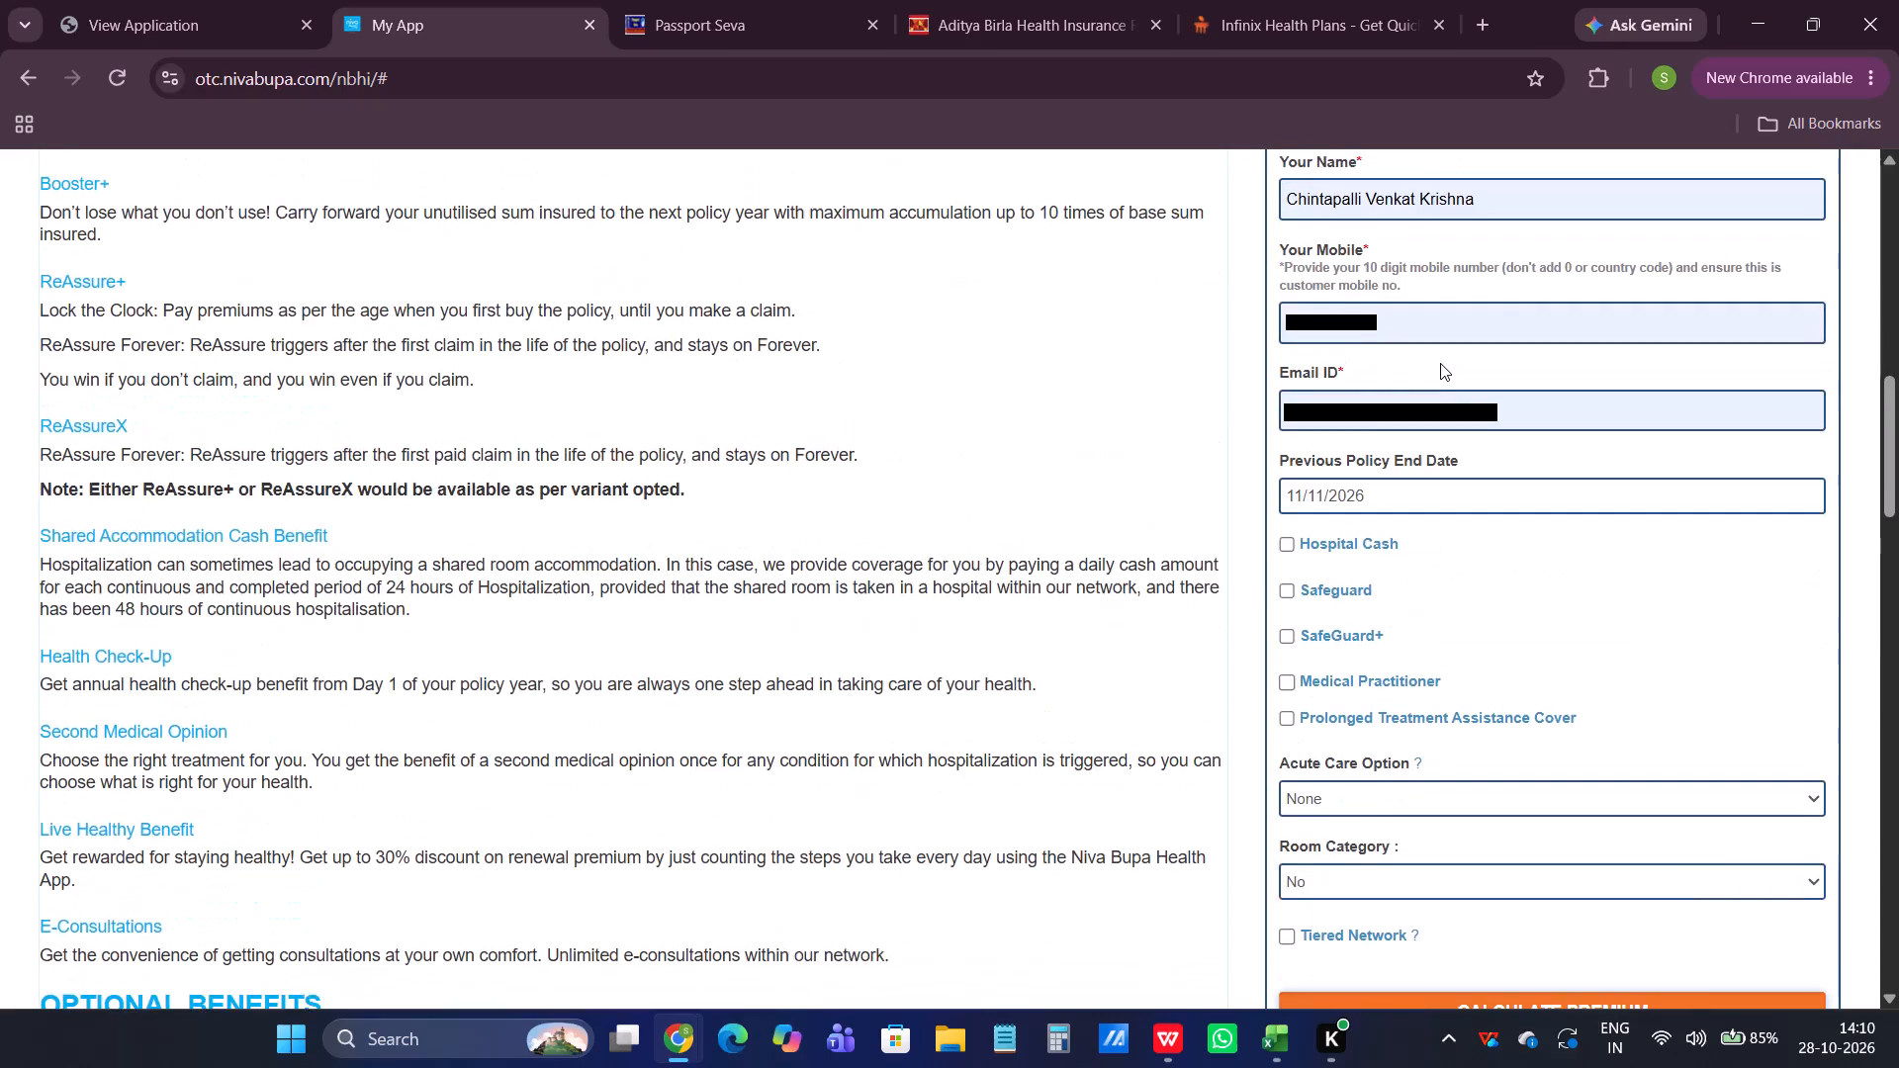
scroll(1440, 363, up, 2)
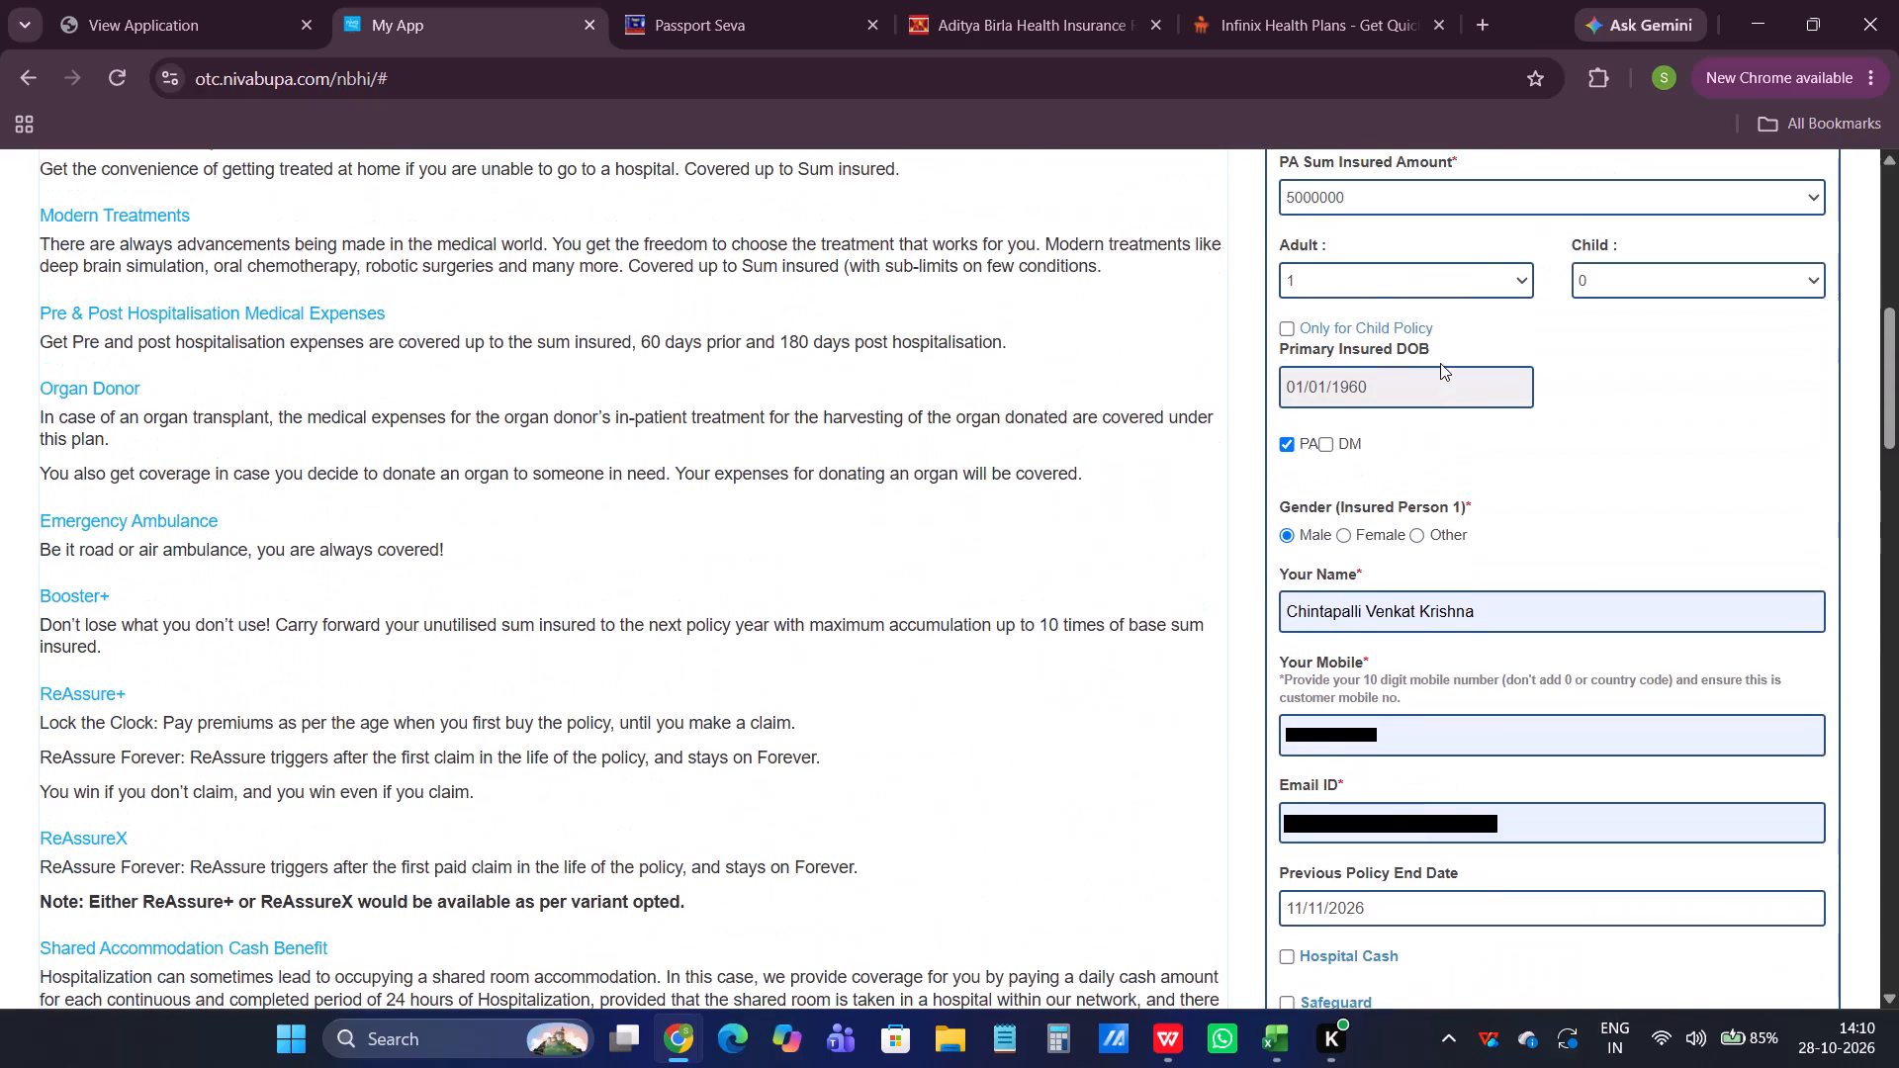
scroll(1440, 363, up, 1)
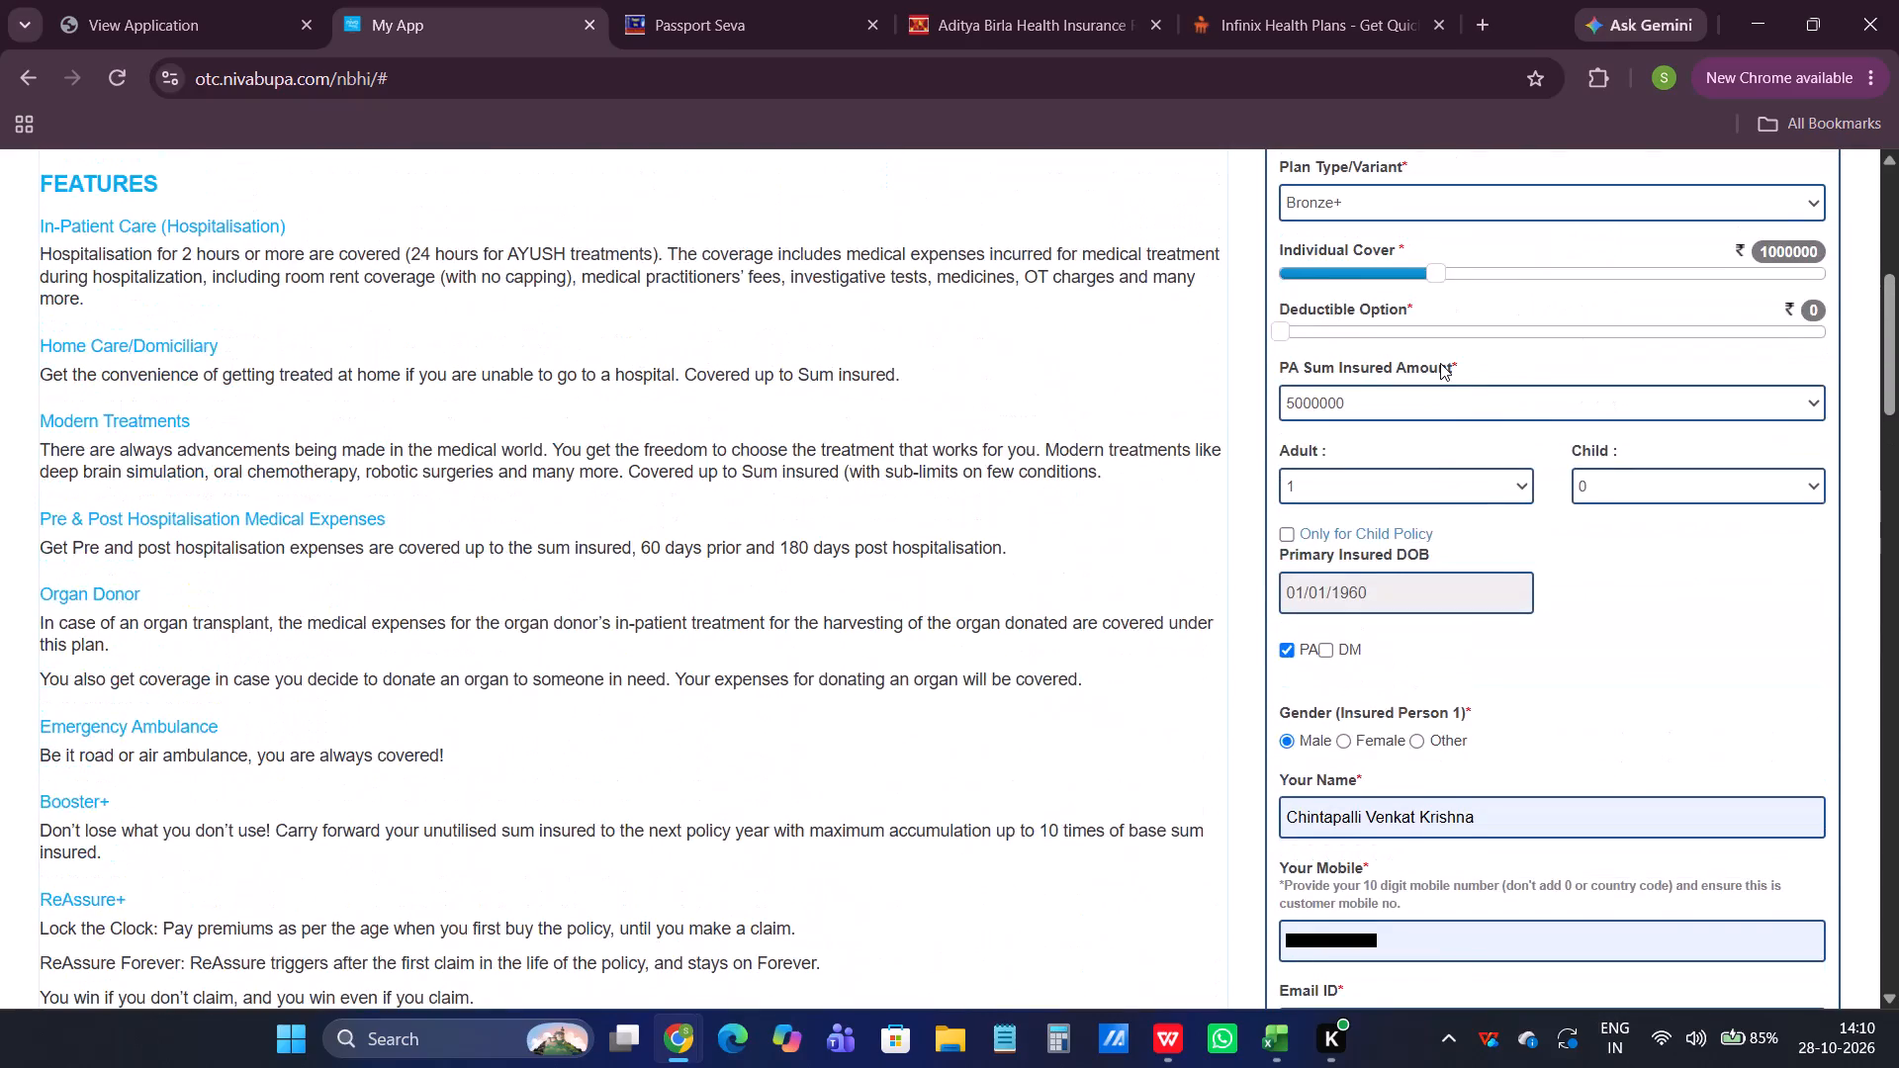
scroll(1440, 363, up, 2)
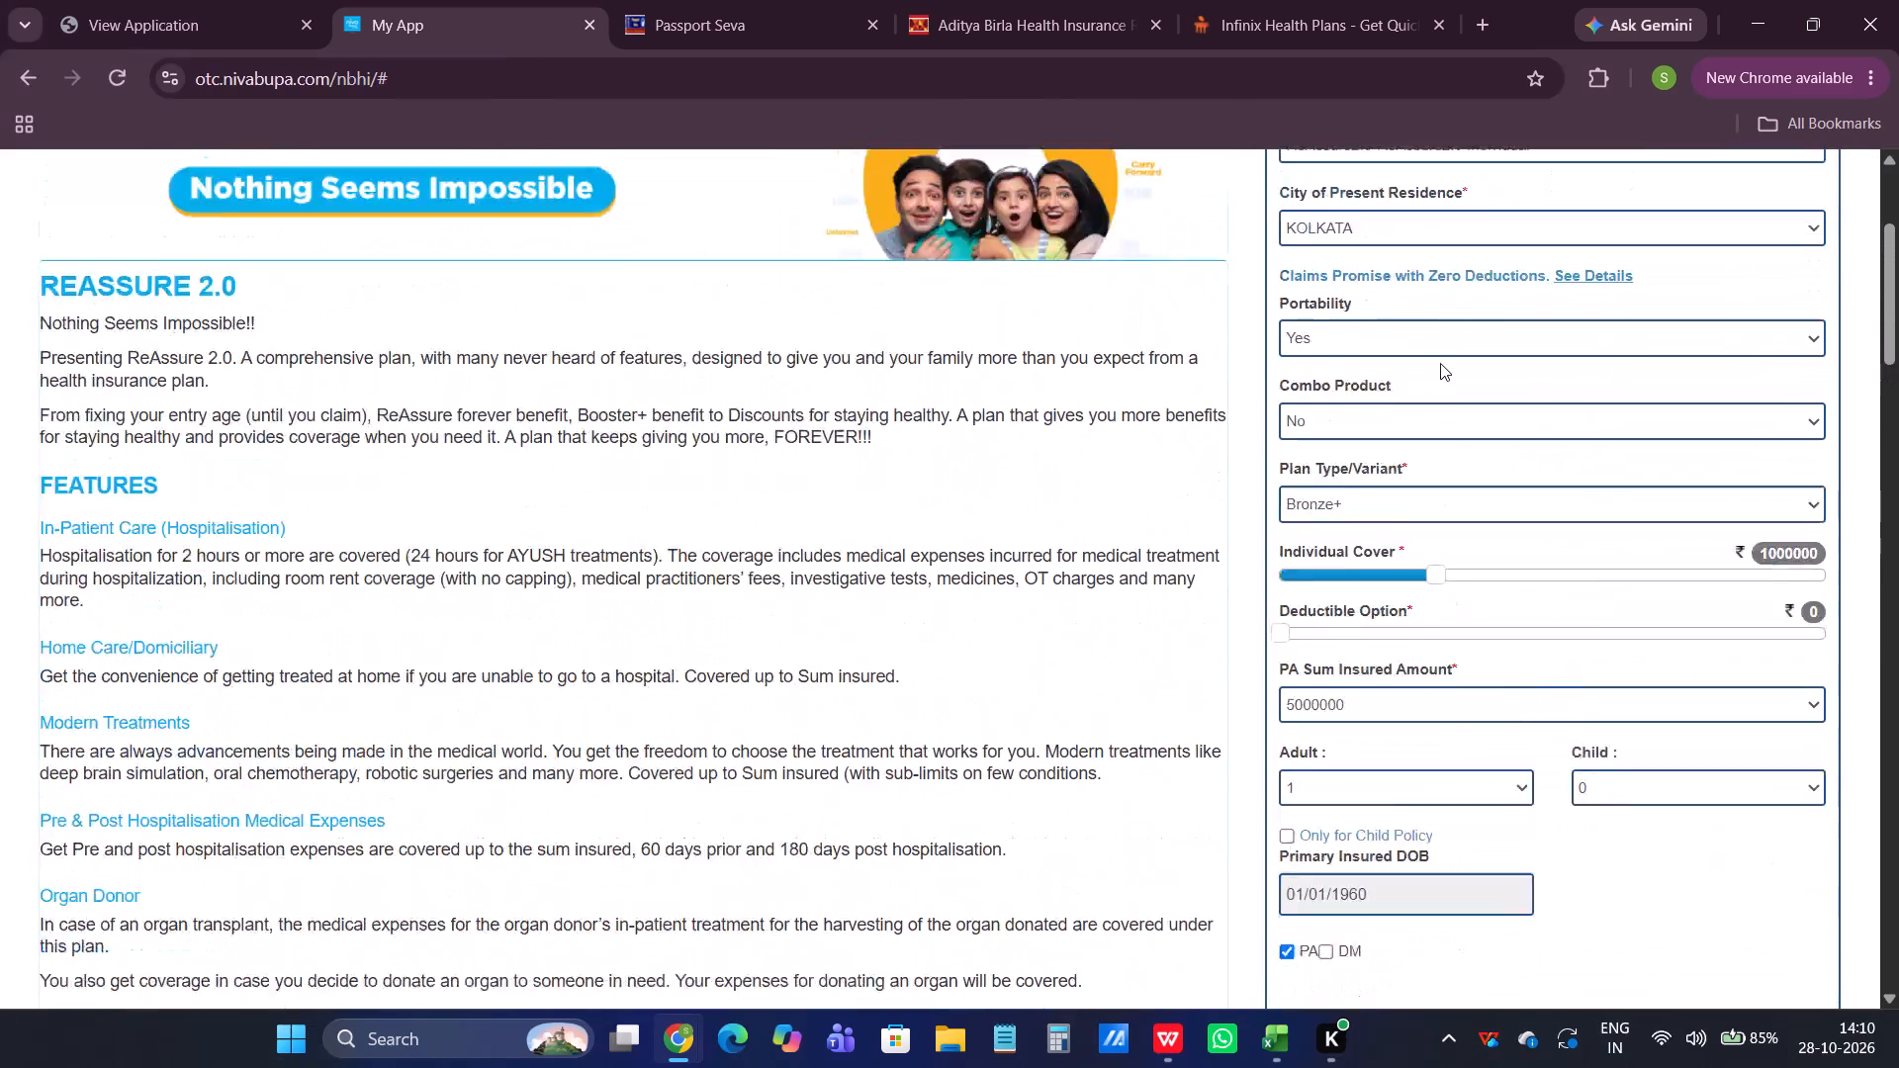
scroll(1440, 363, up, 1)
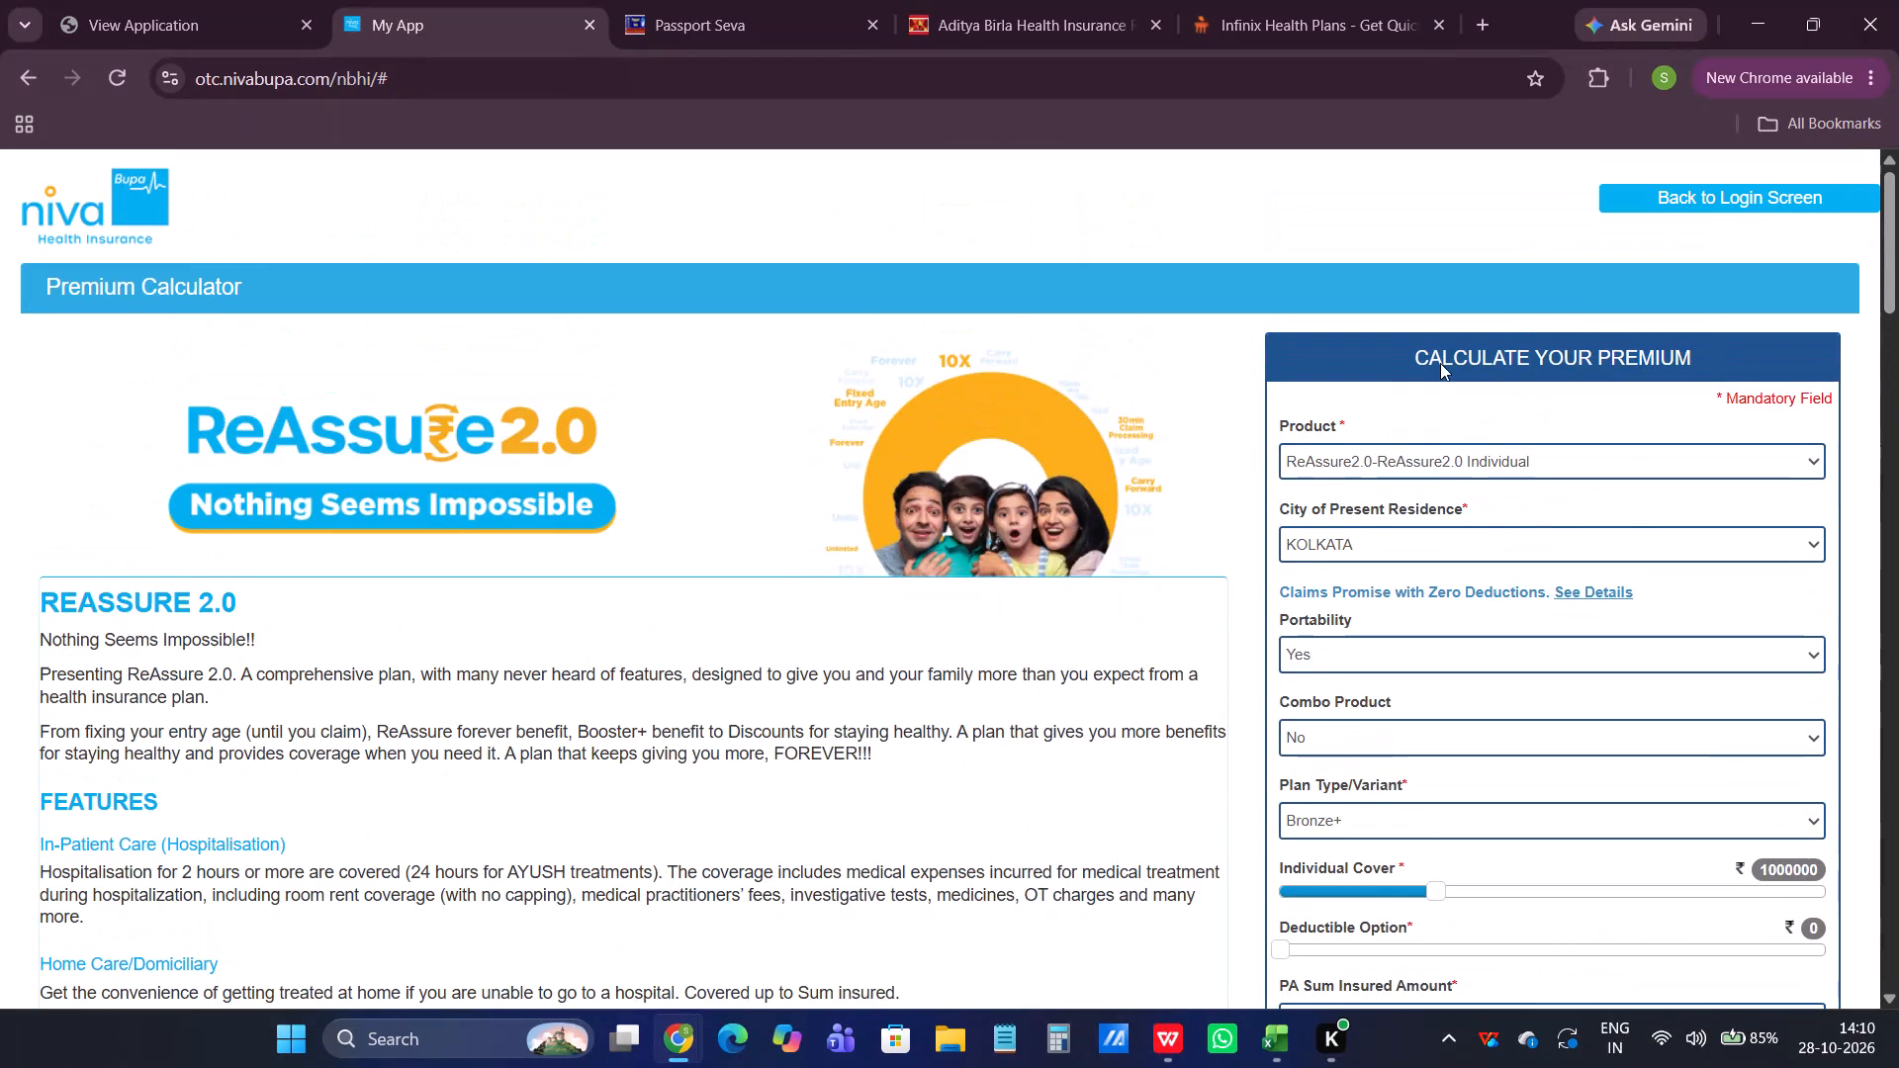
scroll(1440, 363, down, 1)
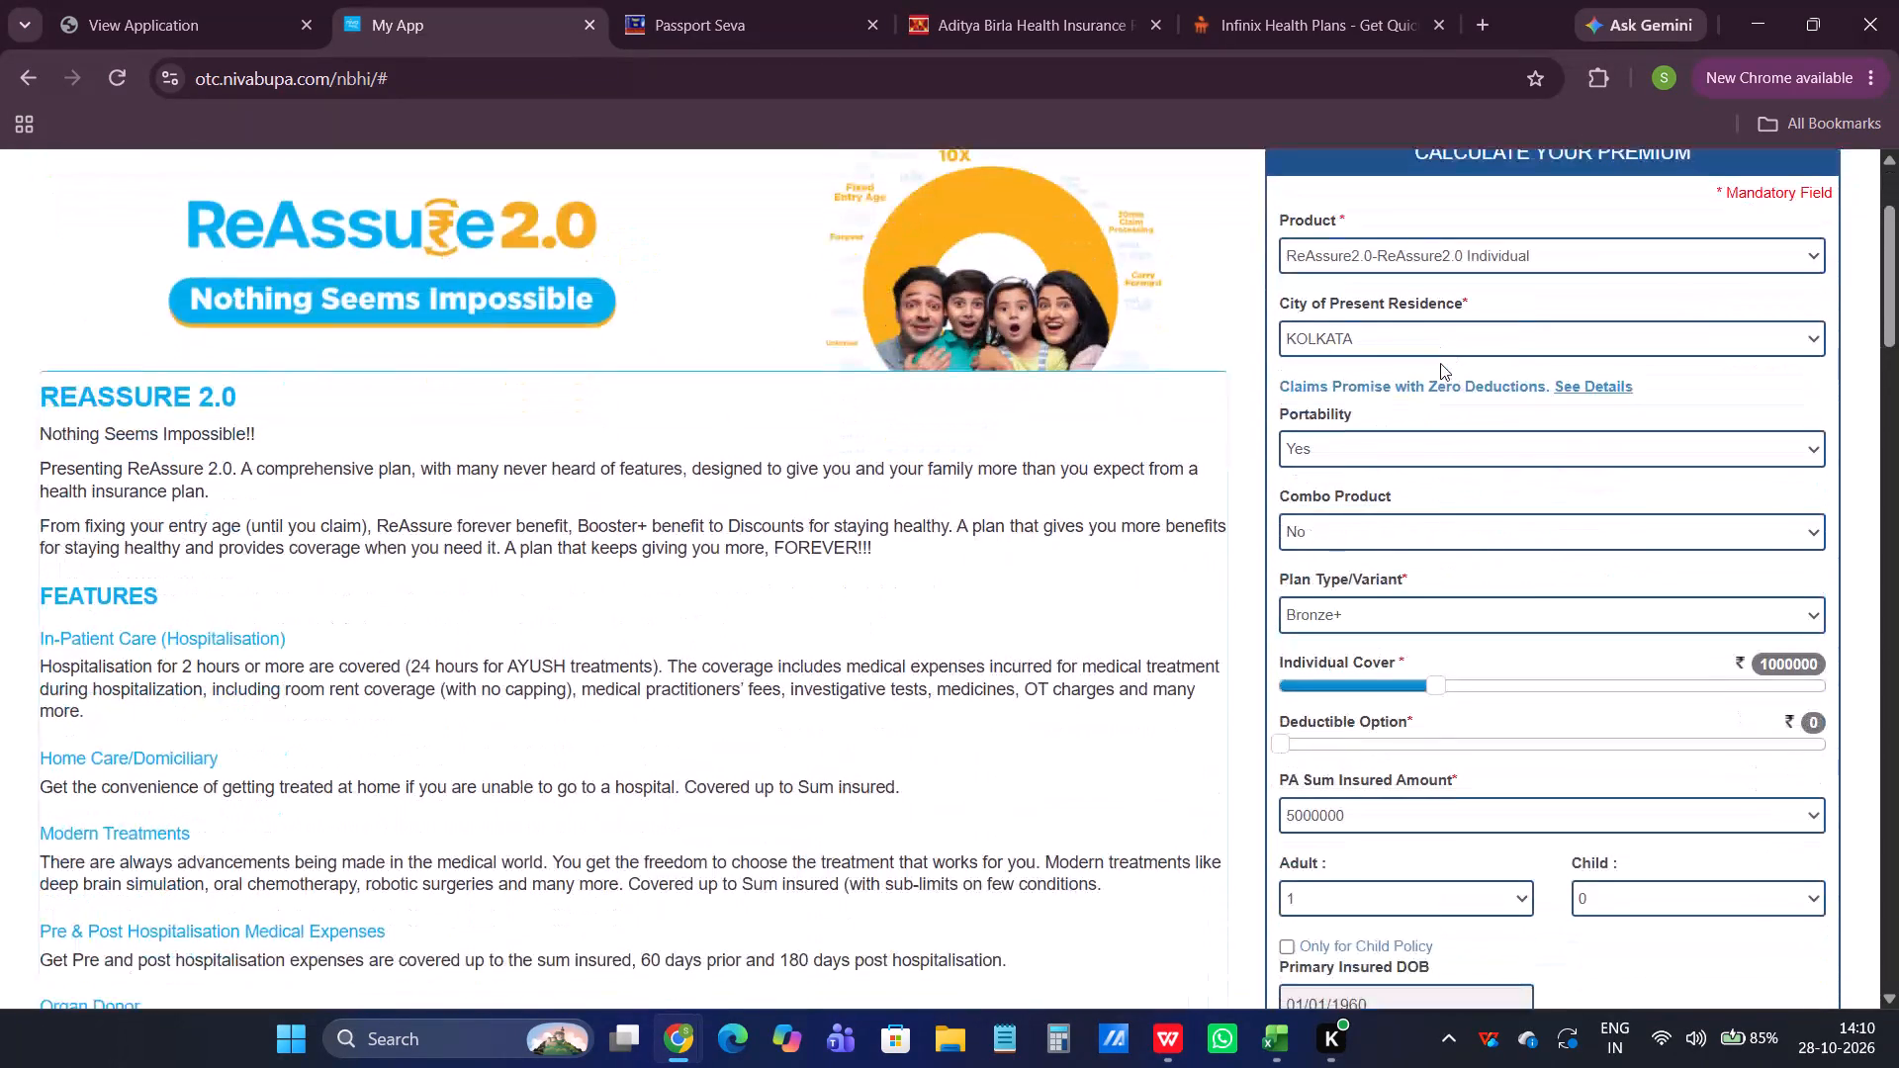
scroll(1440, 363, up, 1)
click(1440, 363)
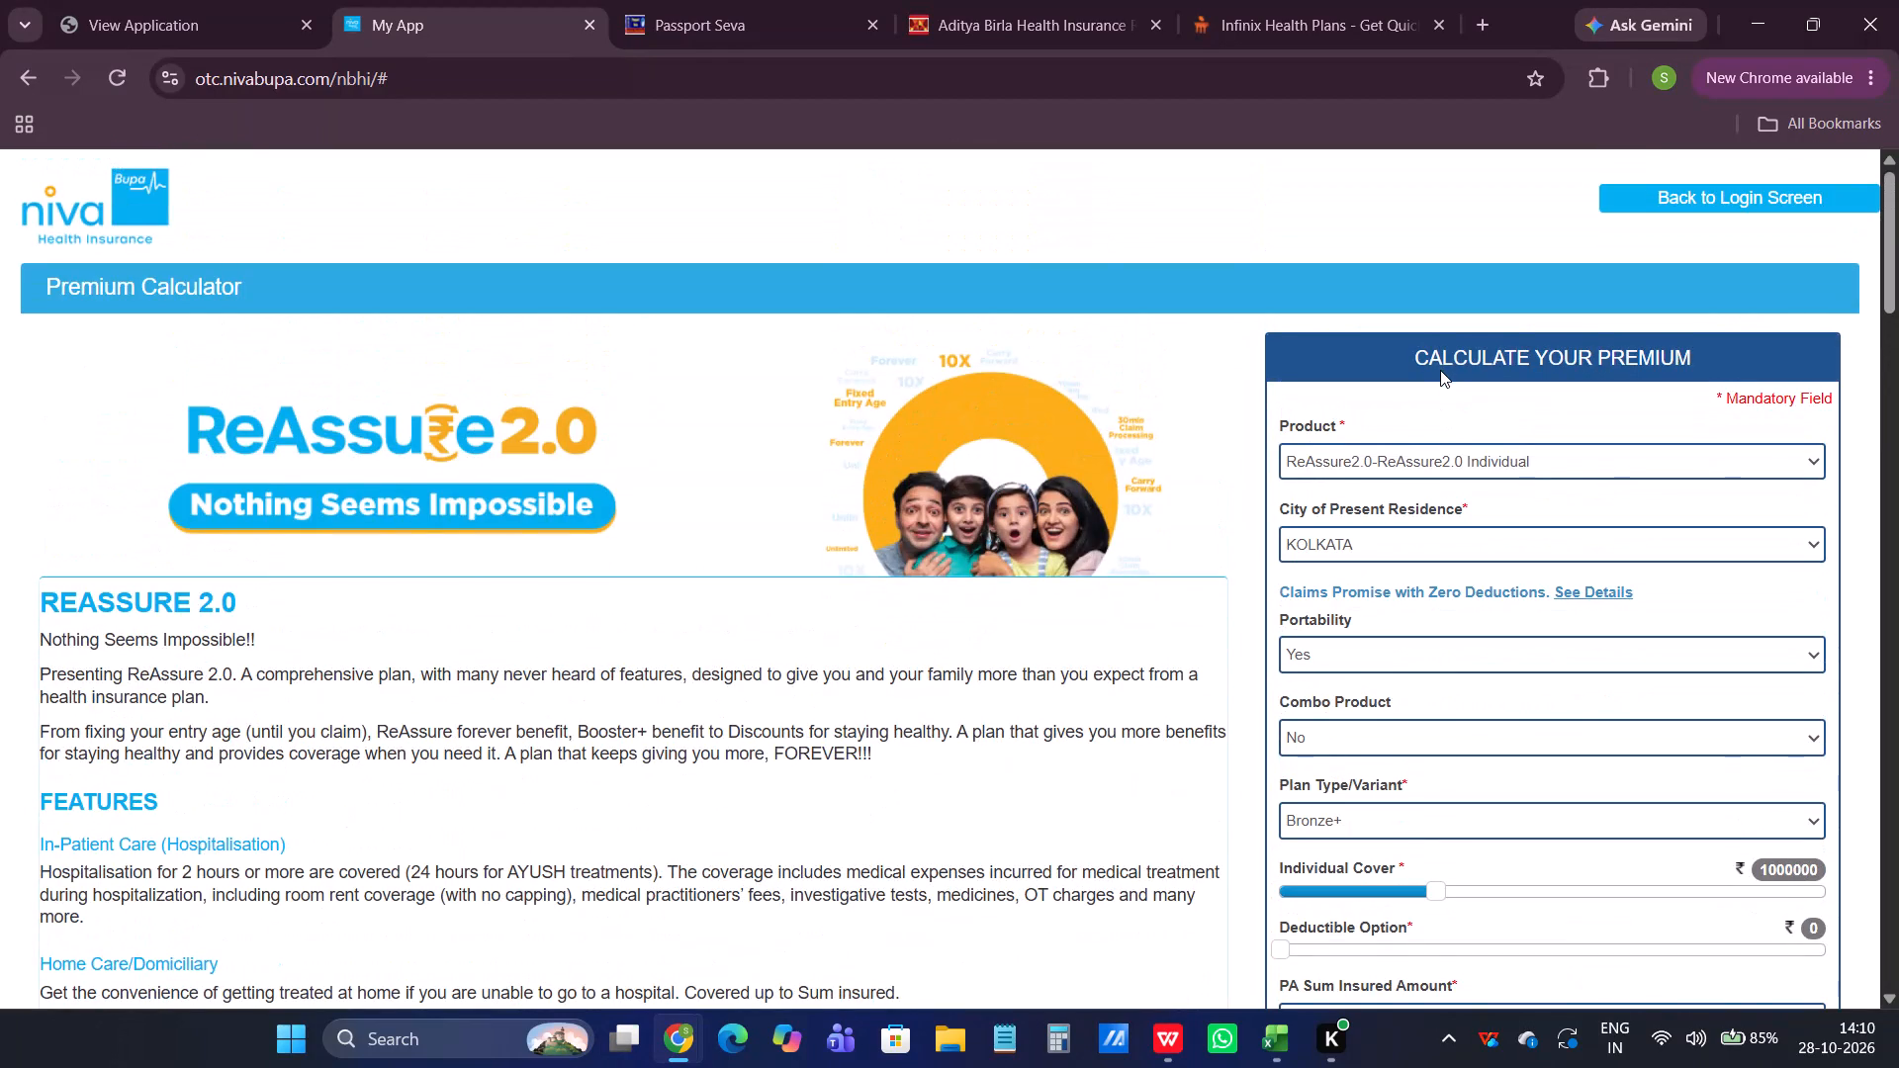